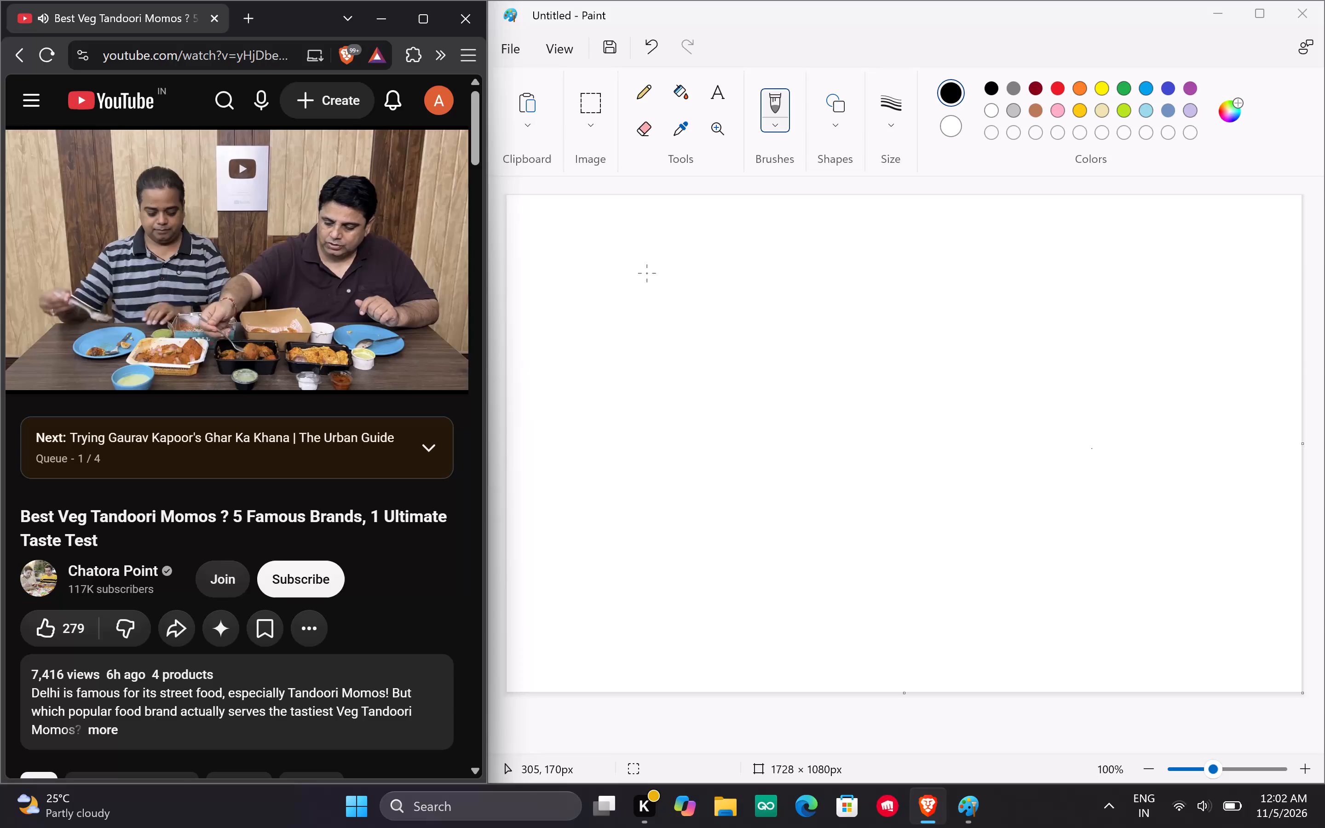
Switch to Paint and fill the whole white canvas with black.
left_click(647, 273)
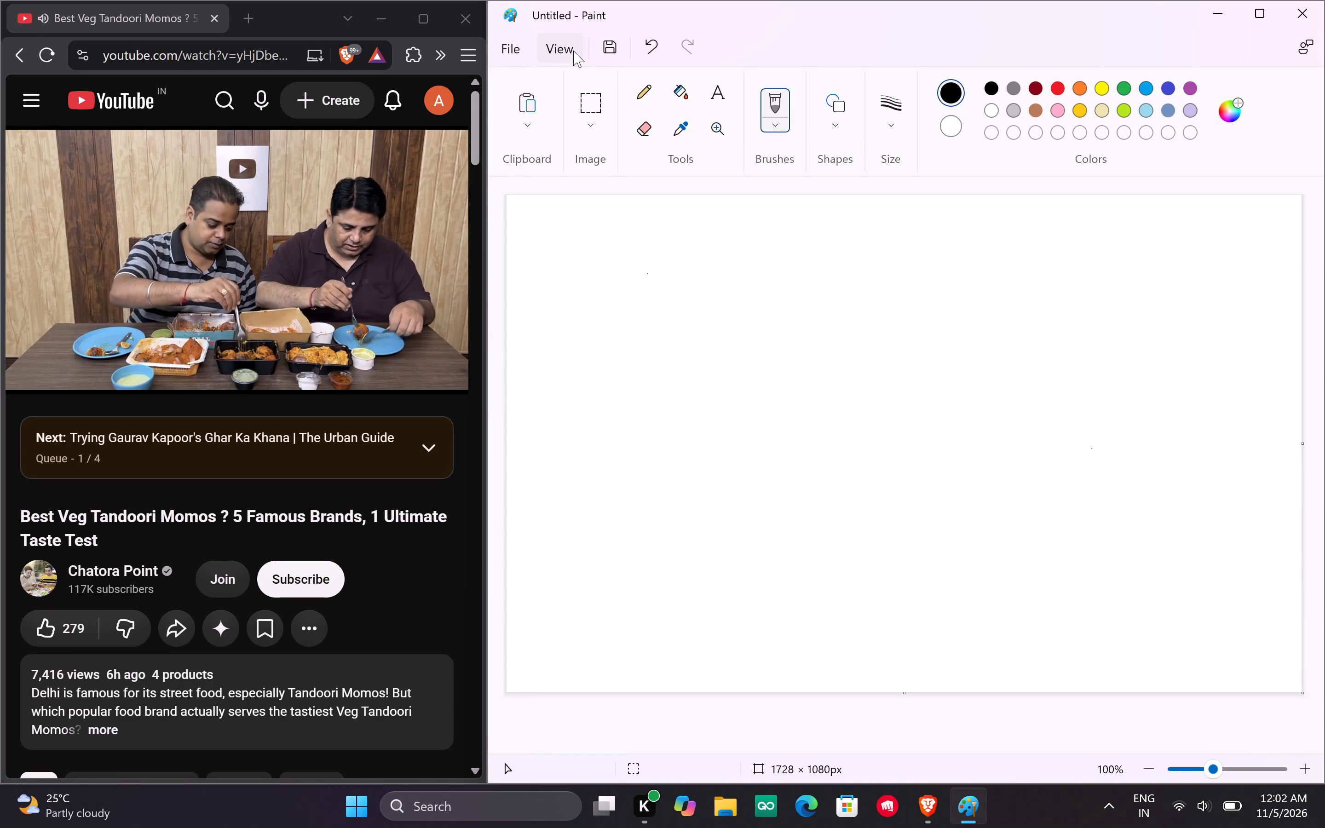
left_click(671, 103)
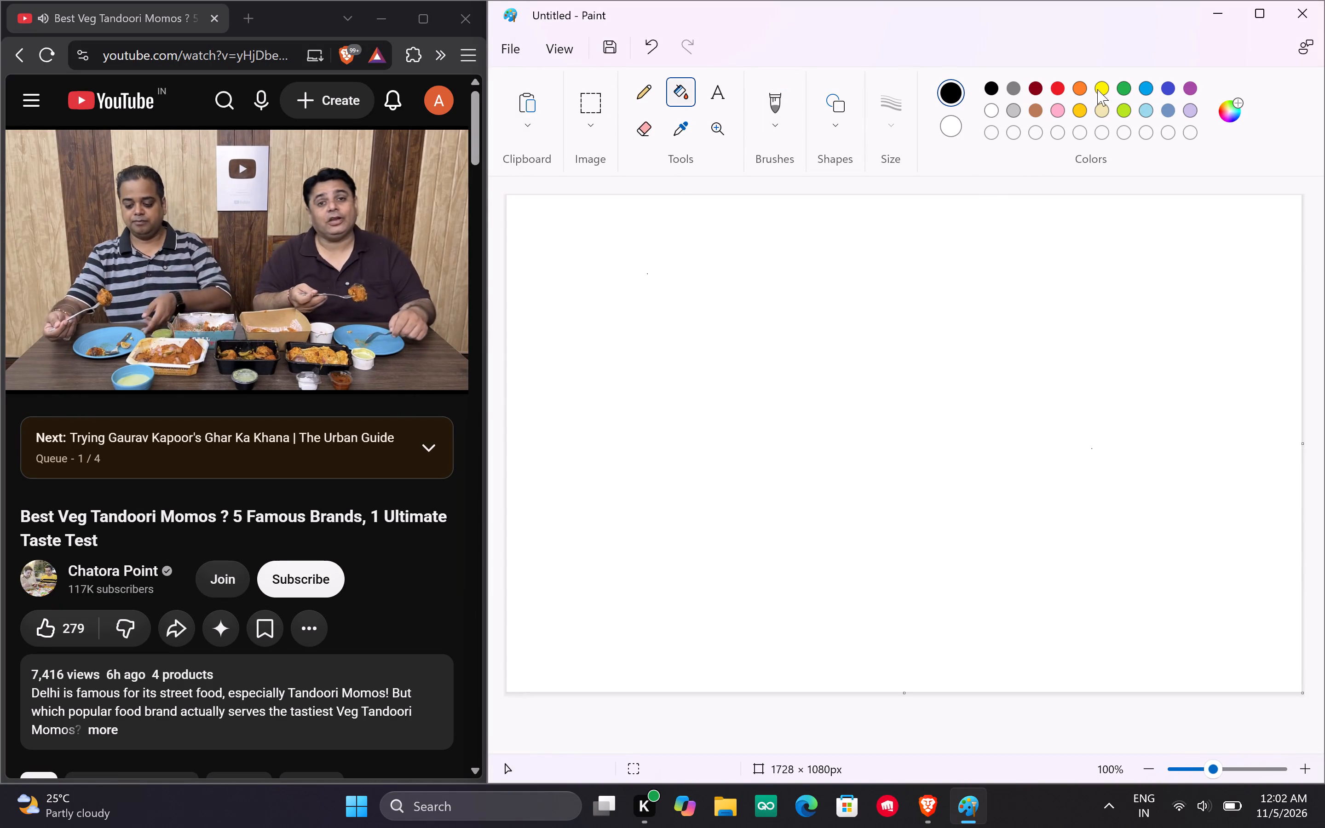
left_click(993, 86)
left_click(846, 463)
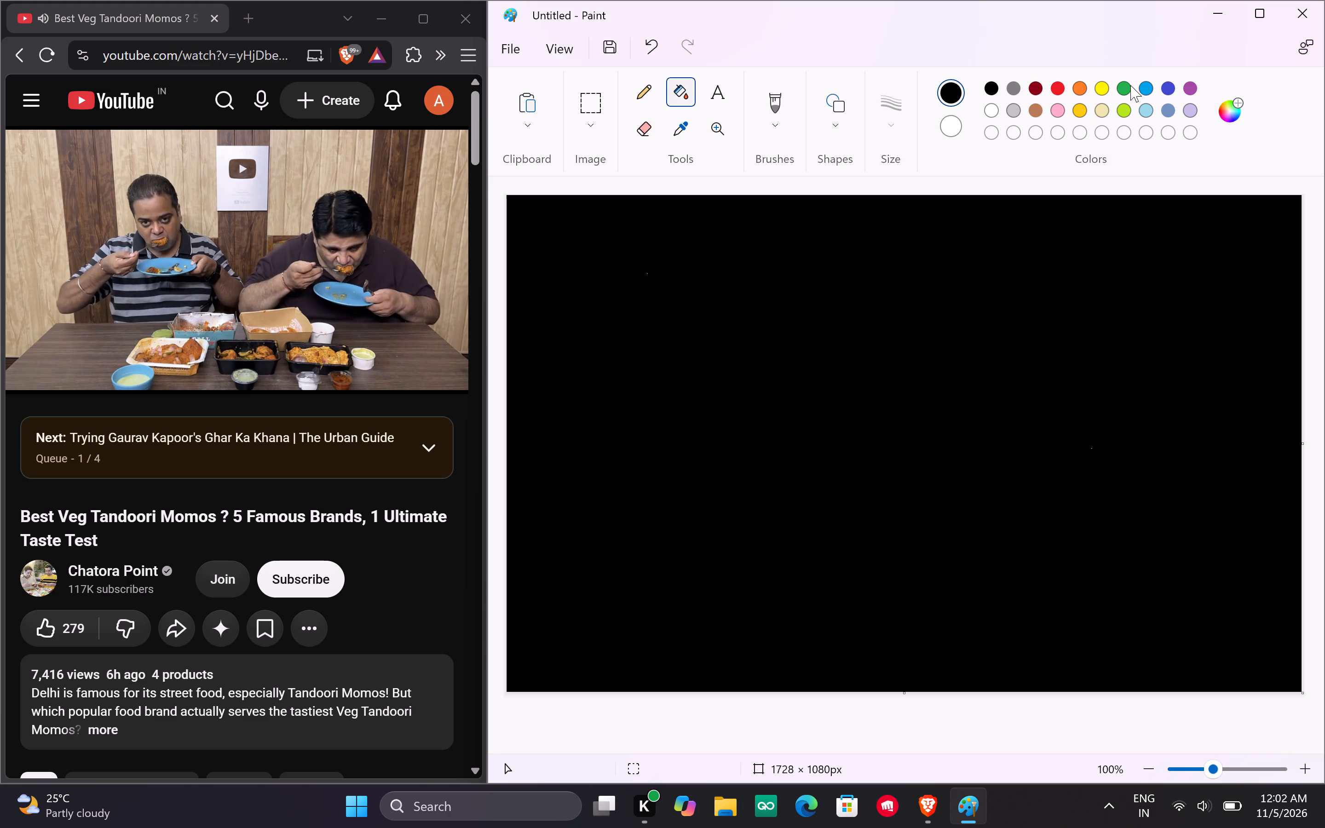
Draw a closed four-sided rectangle outline freehand in blue with the Brush near the canvas's upper-left corner.
left_click(1146, 87)
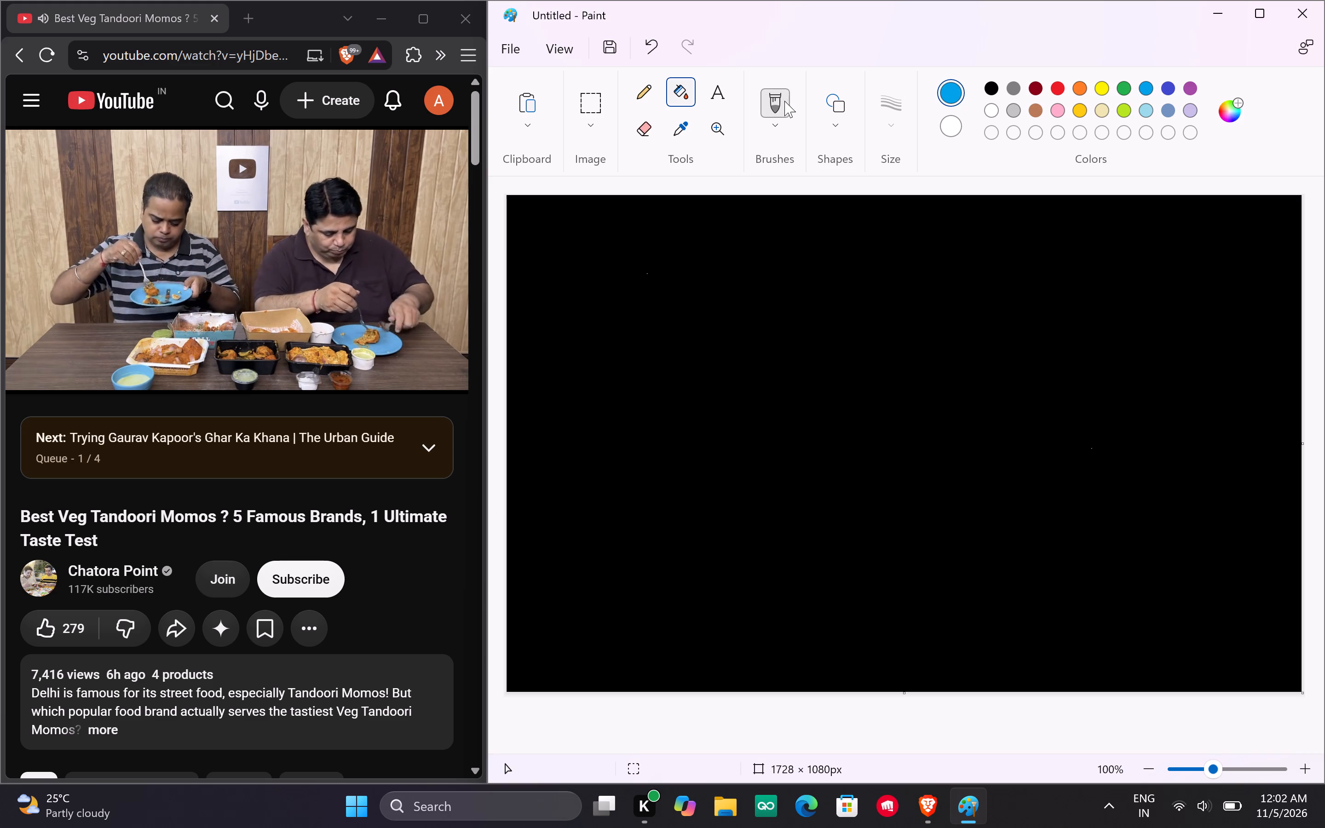
left_click(779, 100)
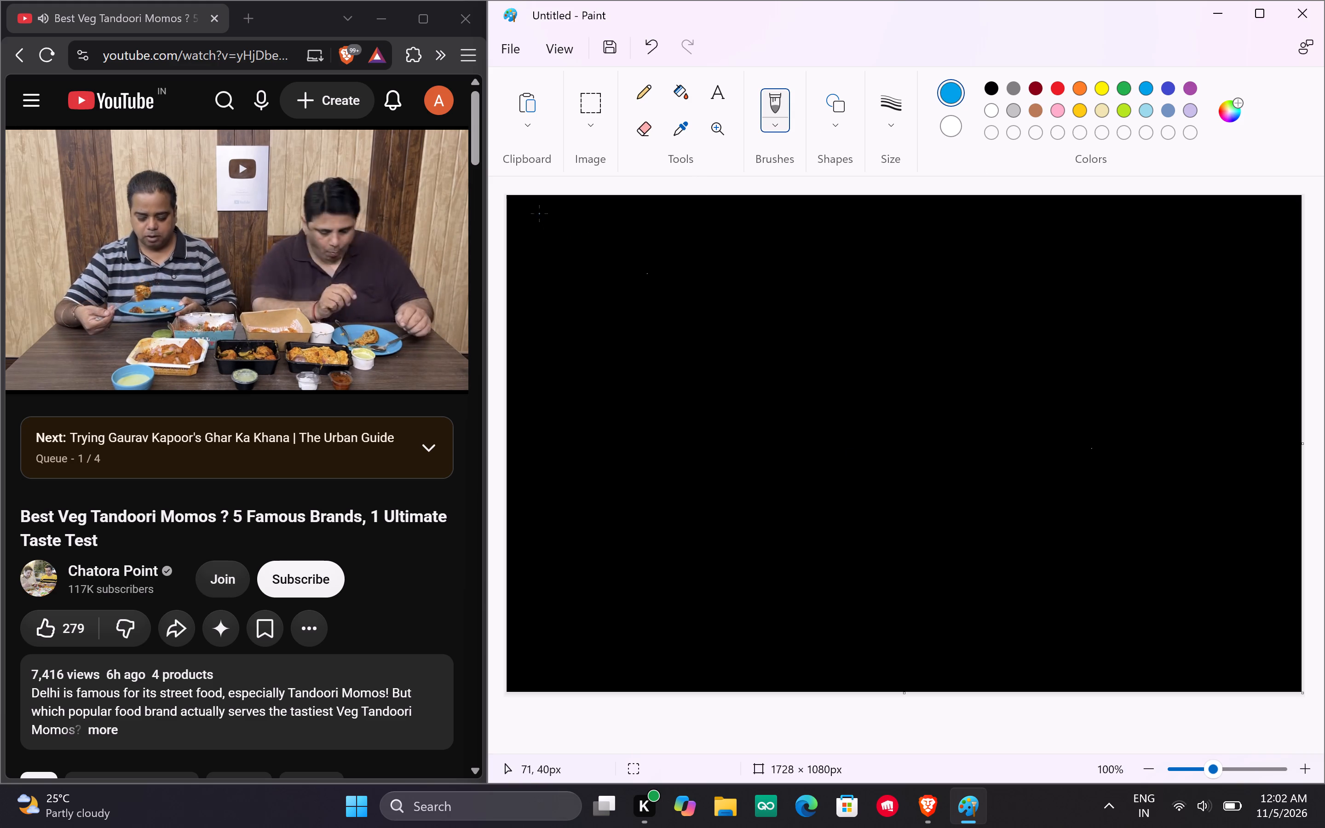
left_click_drag(539, 213, 561, 353)
left_click_drag(561, 353, 577, 350)
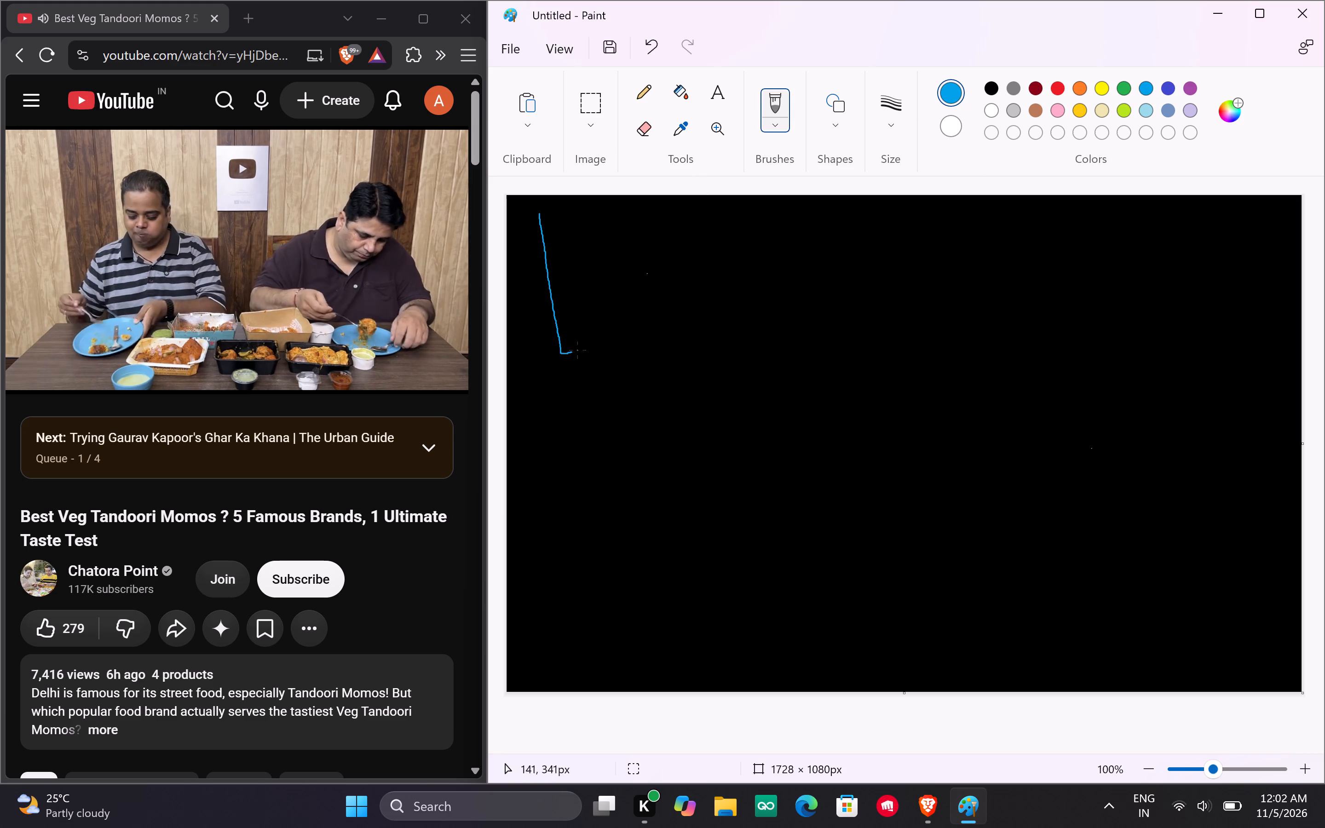
left_click_drag(577, 350, 731, 332)
left_click_drag(731, 332, 702, 203)
left_click_drag(702, 203, 542, 210)
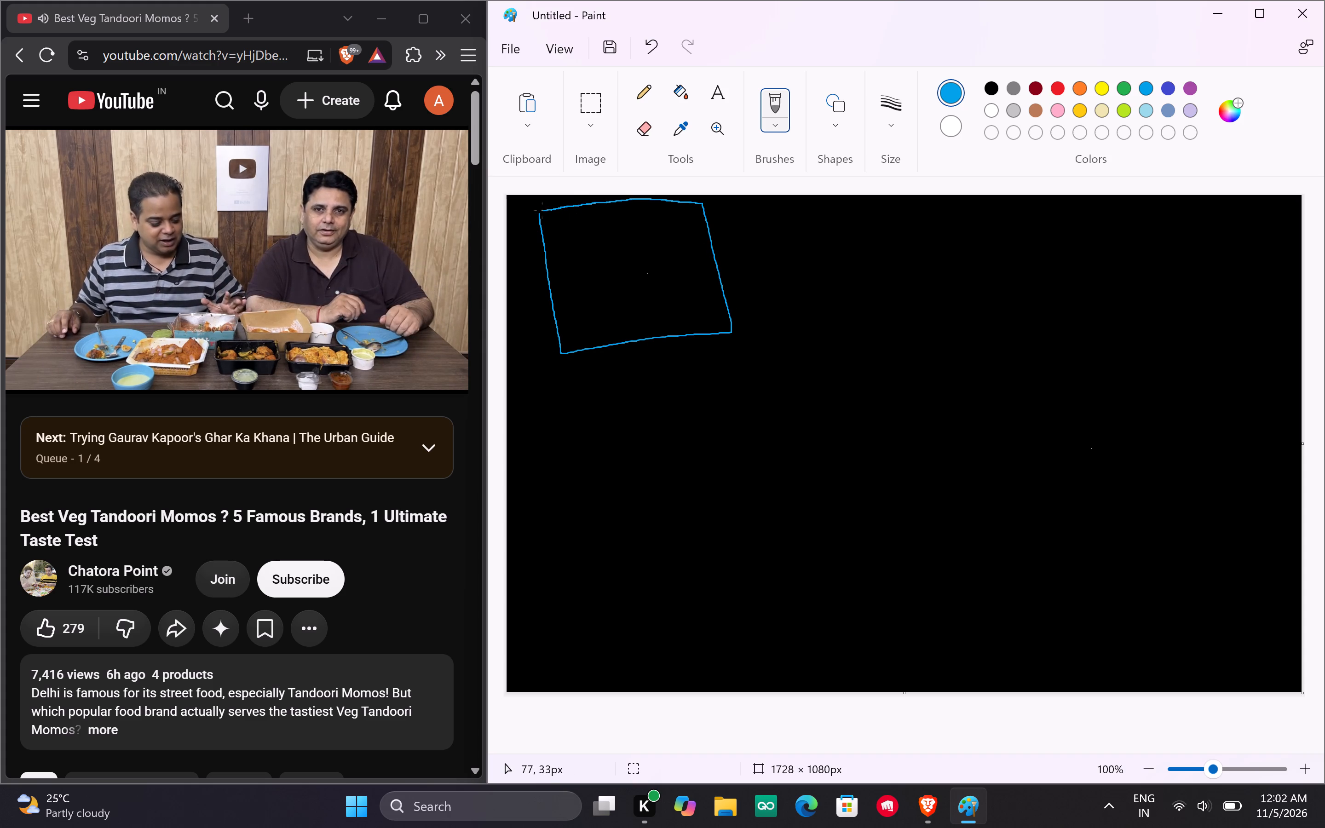
left_click_drag(542, 210, 539, 218)
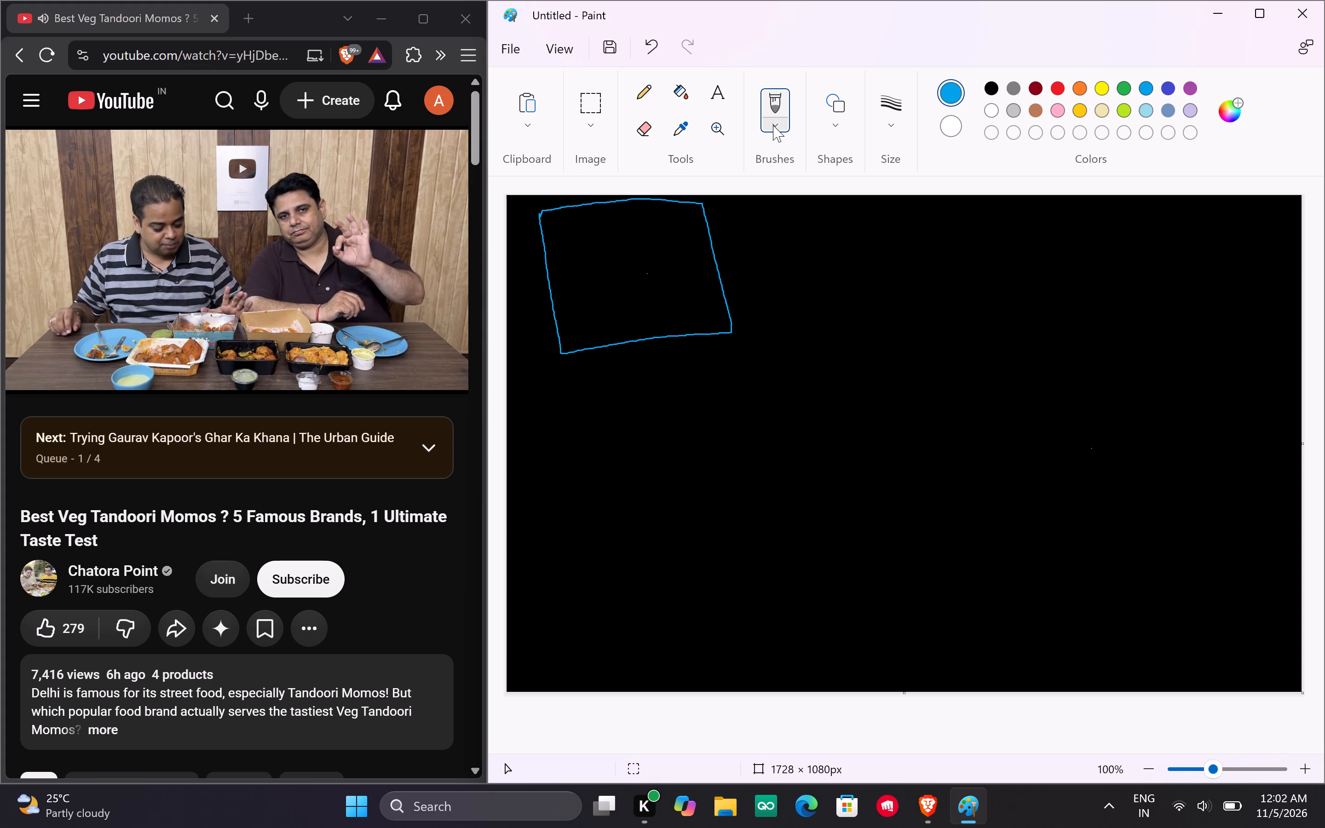
Handwrite the label "Rectangle" below the blue outline with a thicker brush stroke.
left_click(773, 125)
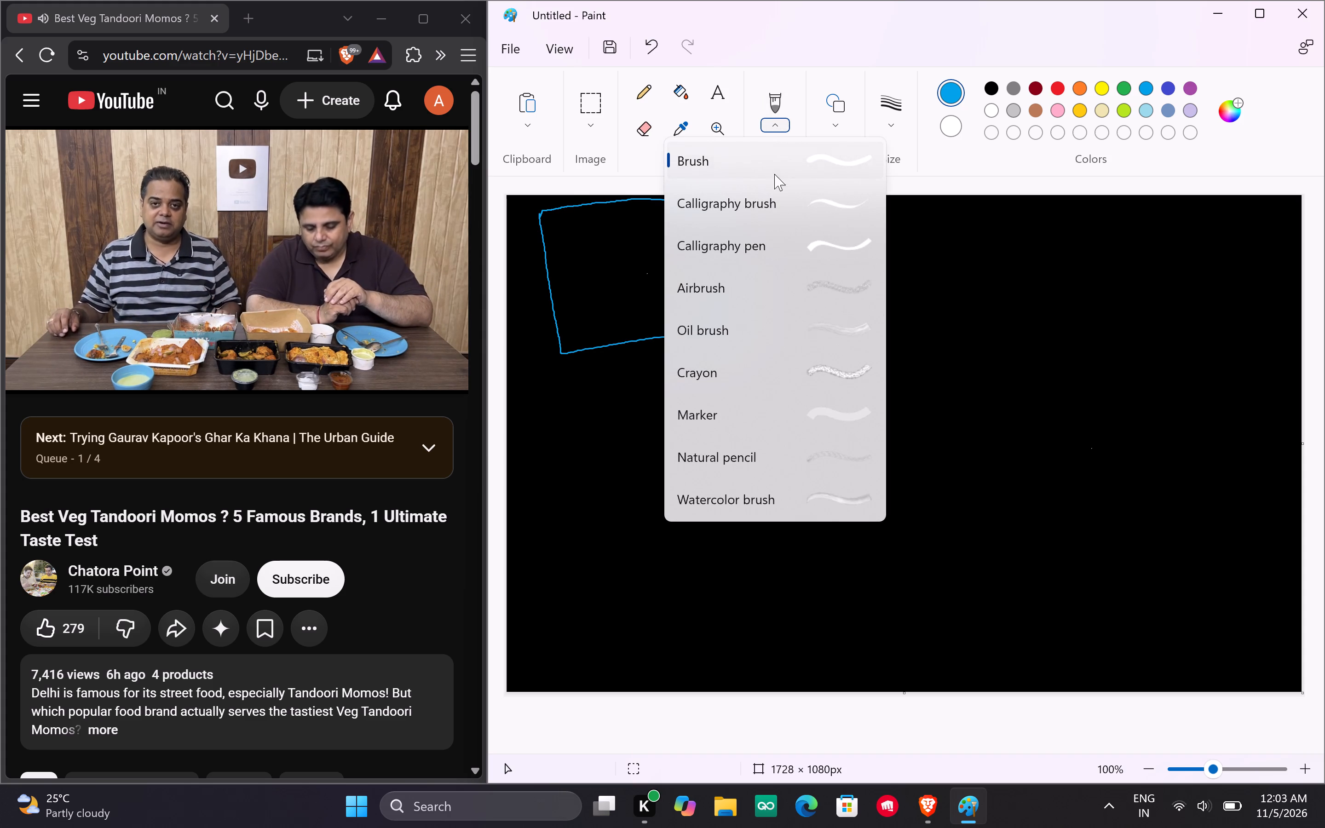
left_click(763, 131)
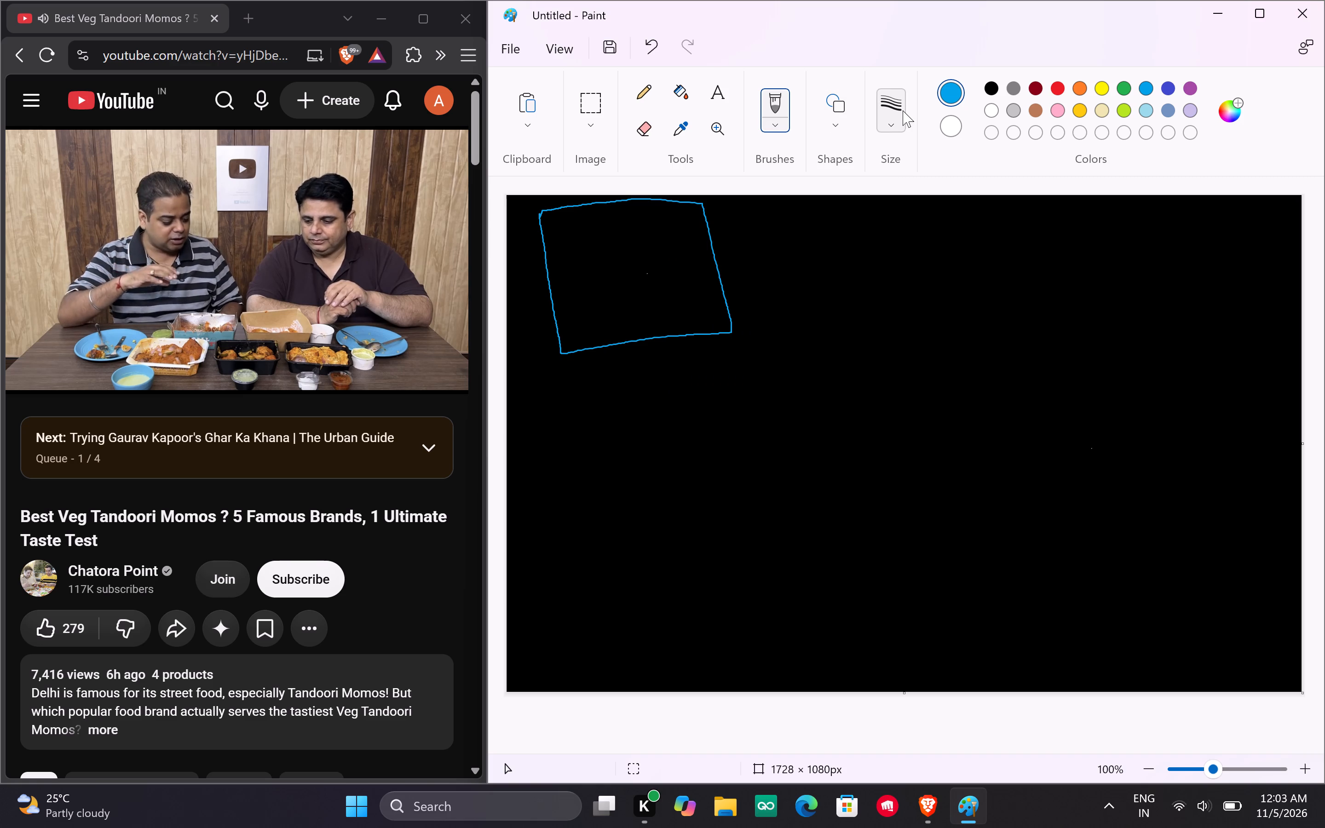
left_click(903, 110)
left_click(865, 287)
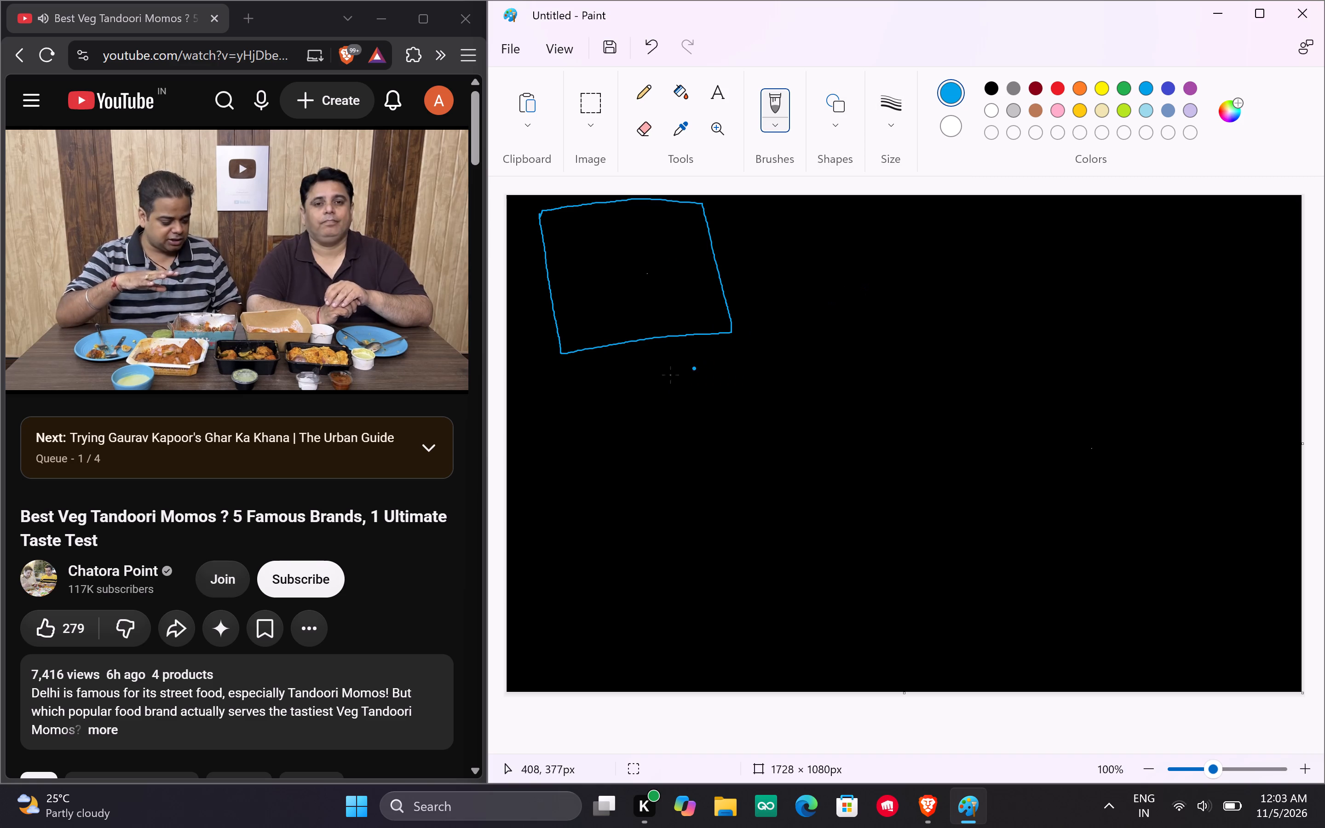
left_click_drag(545, 378, 547, 415)
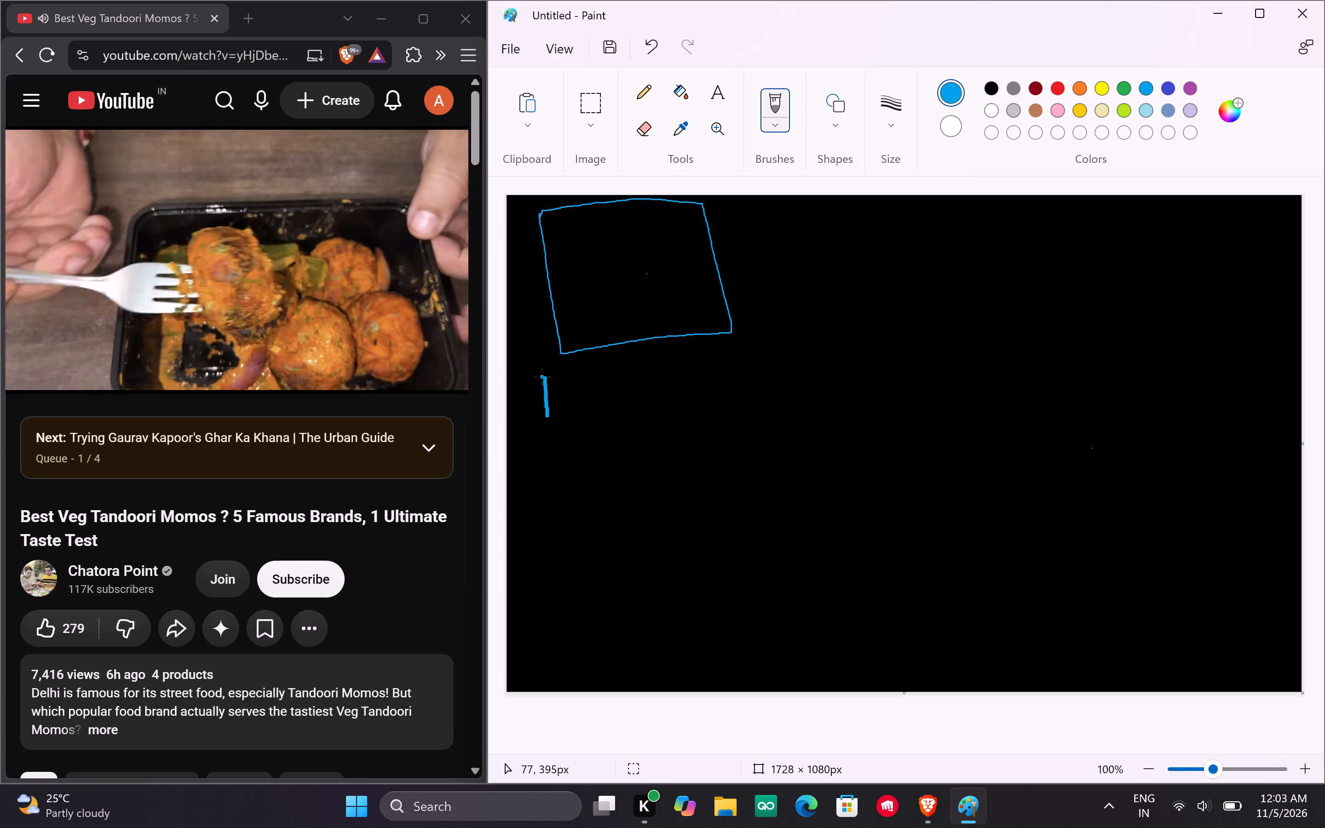
left_click_drag(542, 377, 582, 436)
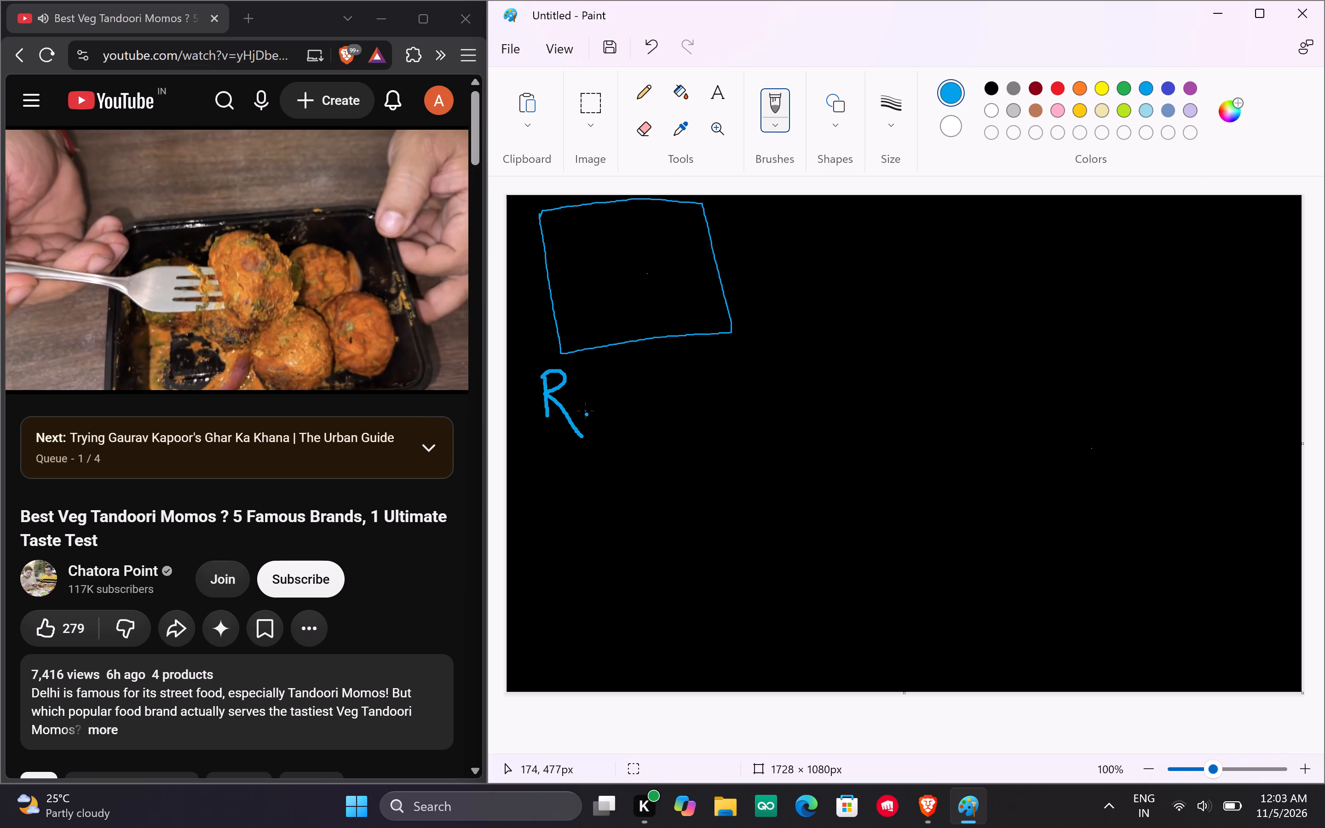
left_click_drag(585, 410, 599, 425)
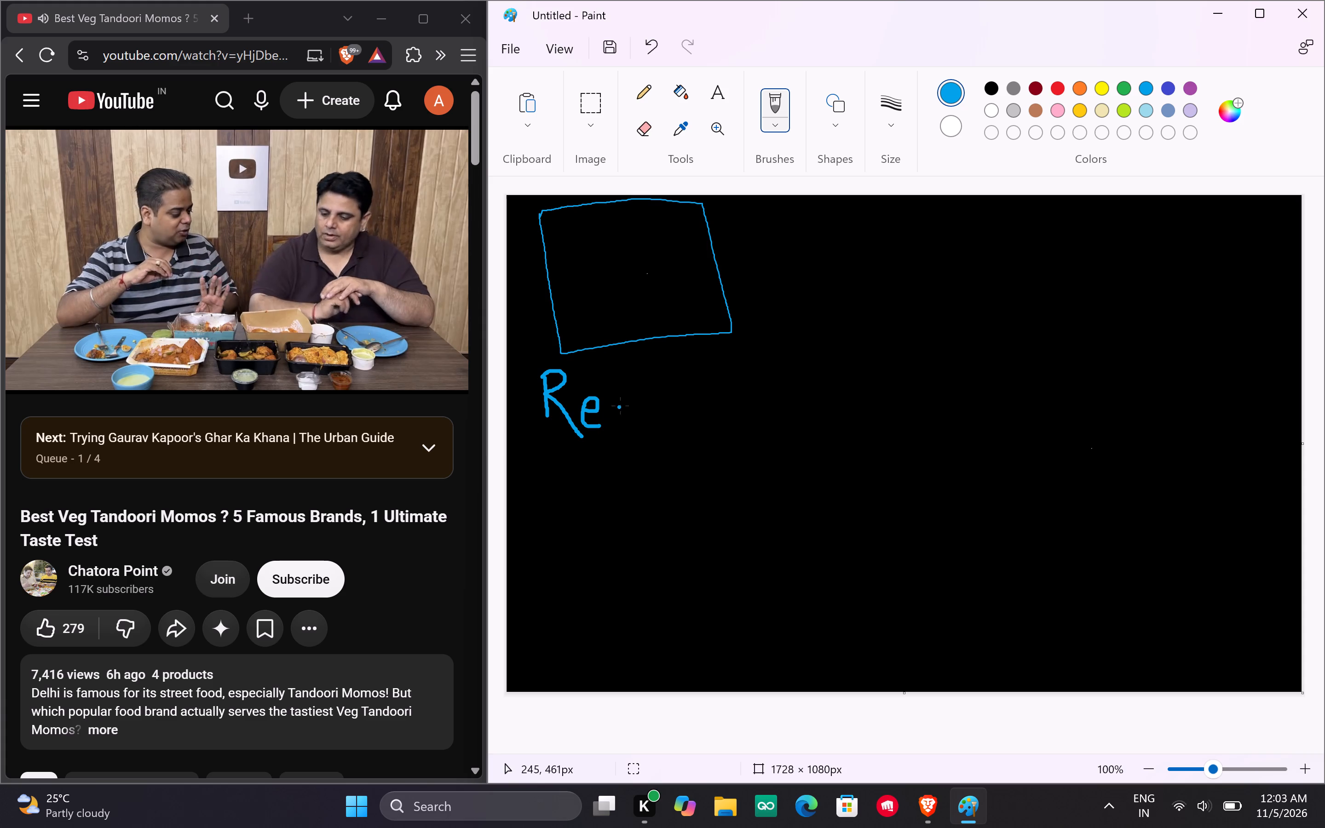
left_click_drag(626, 397, 636, 418)
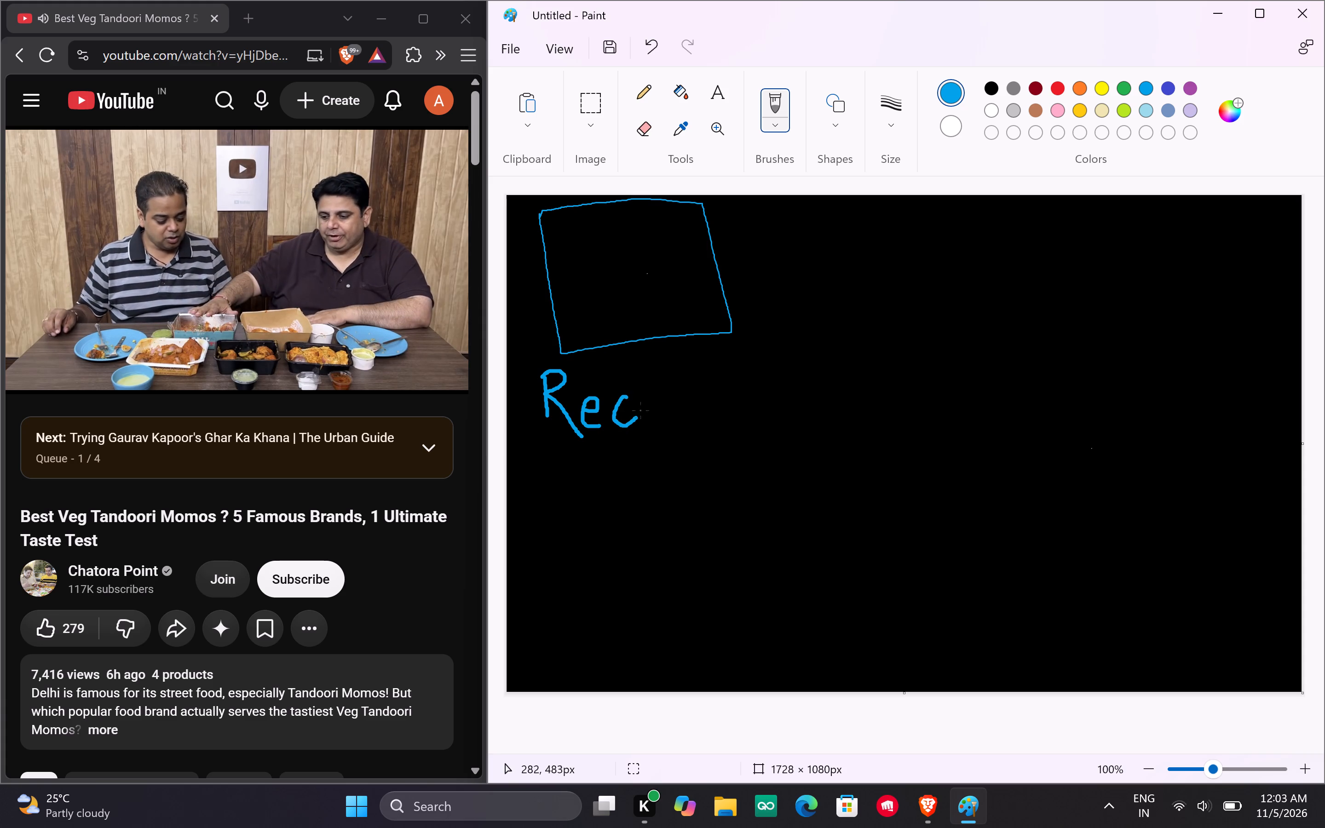
left_click_drag(650, 382, 670, 422)
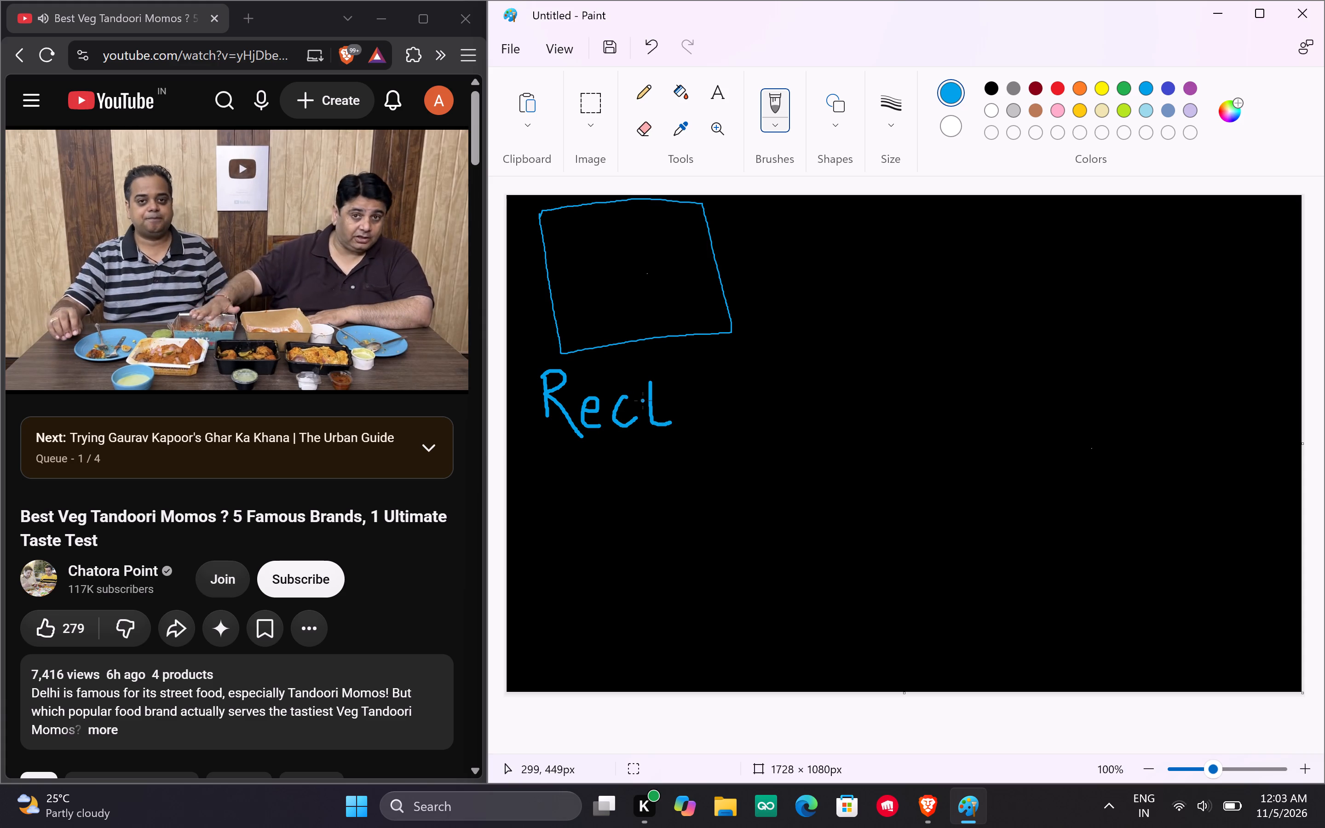
left_click_drag(641, 401, 660, 395)
left_click_drag(687, 400, 676, 416)
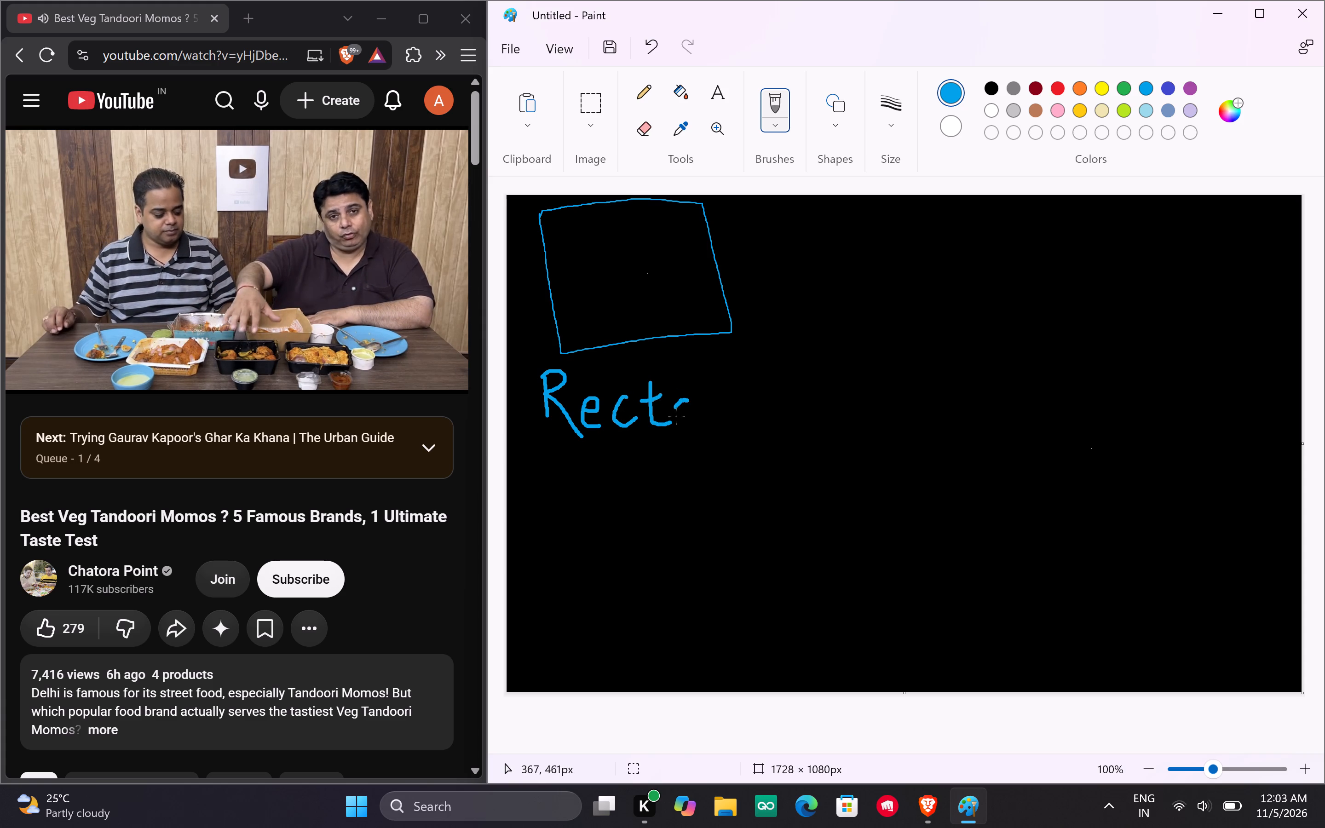
left_click_drag(676, 416, 698, 420)
left_click_drag(699, 403, 720, 417)
left_click_drag(736, 403, 743, 430)
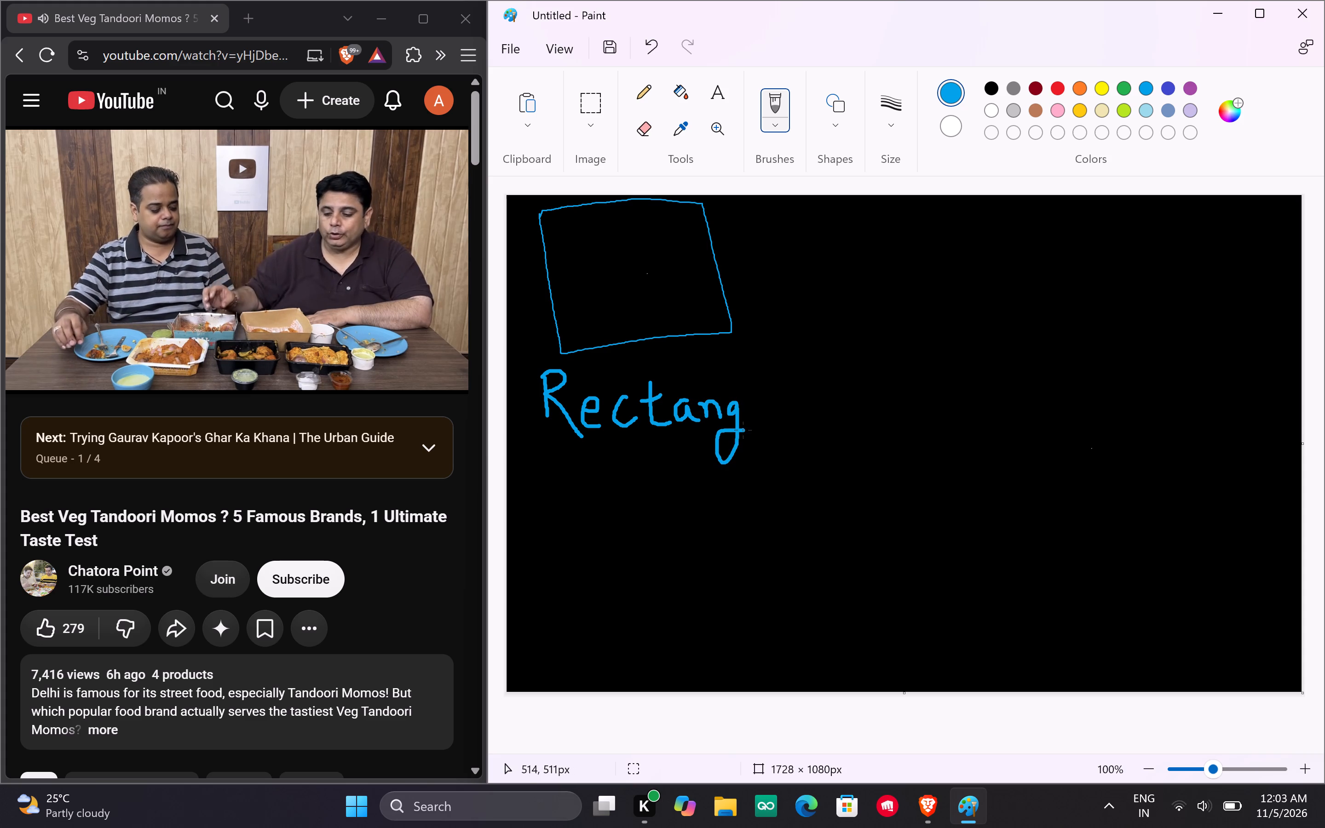
left_click_drag(747, 415, 762, 422)
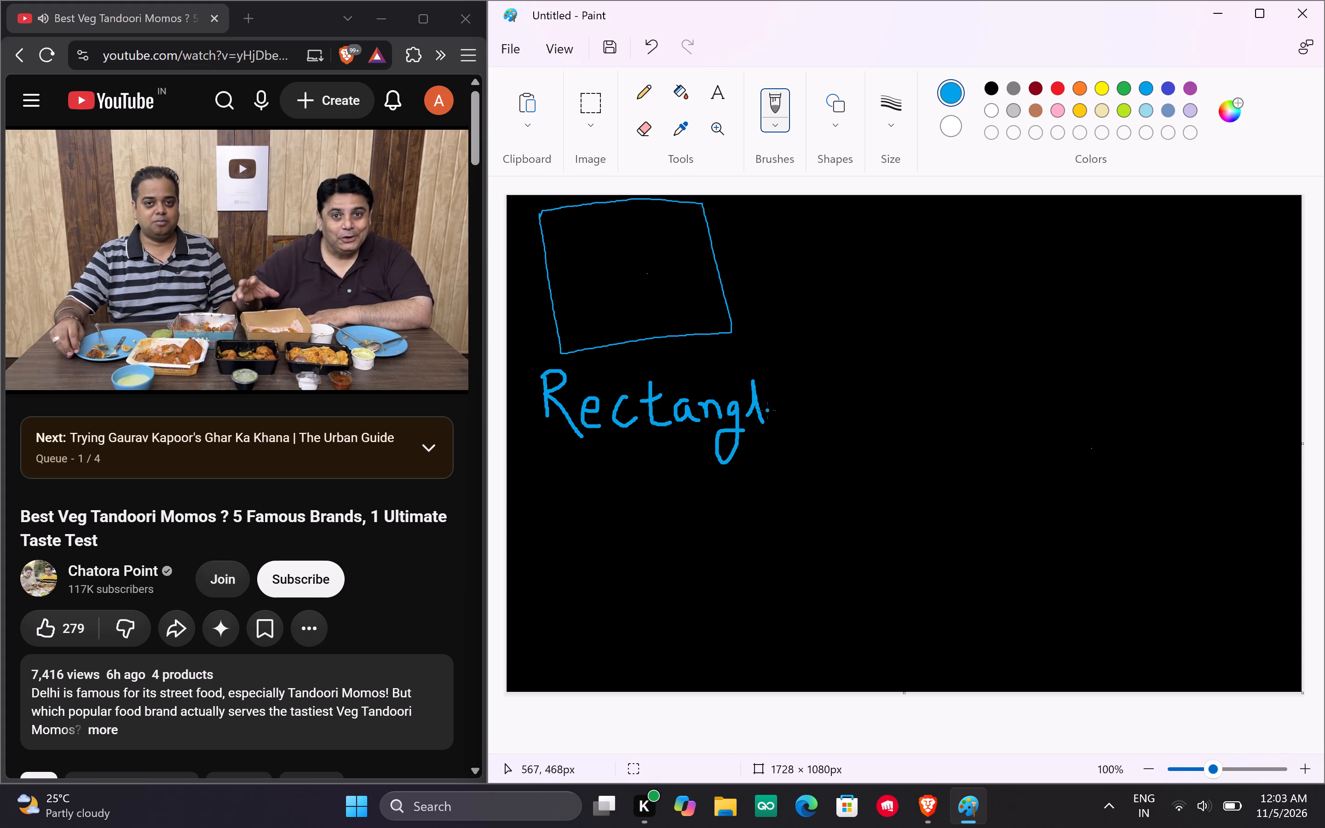
left_click_drag(768, 409, 780, 419)
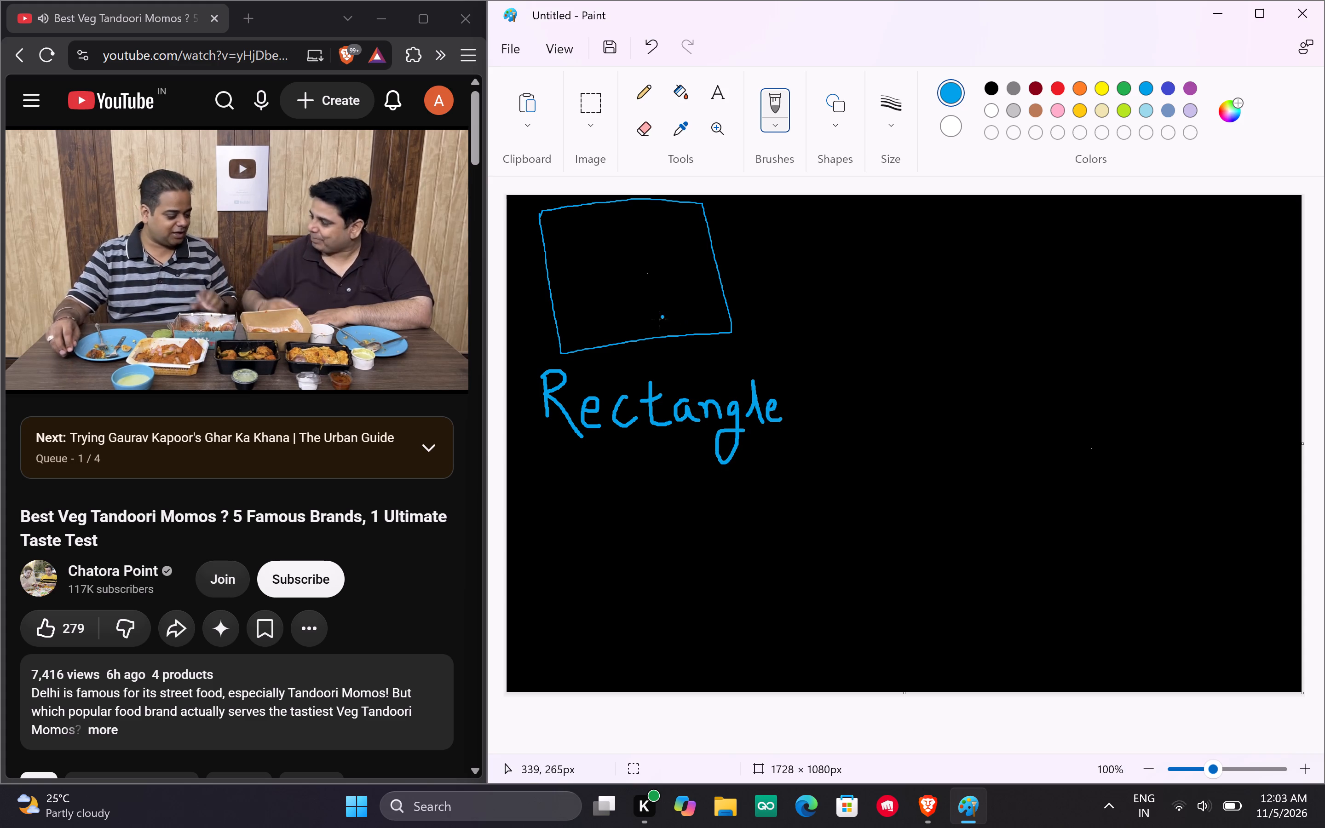
Label the rectangle's sides by handwriting 7 below its bottom edge and 9 beside its right edge.
left_click_drag(654, 352, 686, 376)
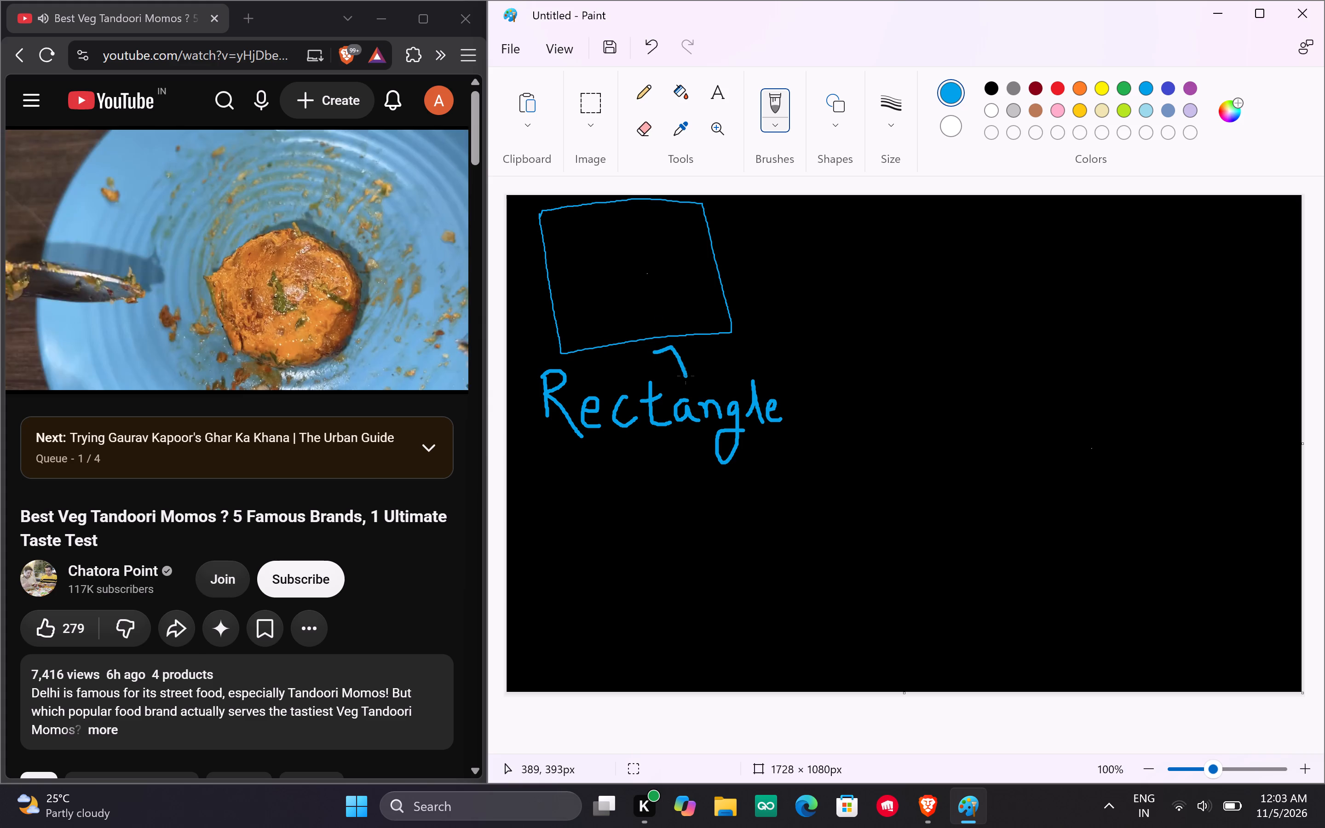
left_click_drag(673, 362, 694, 354)
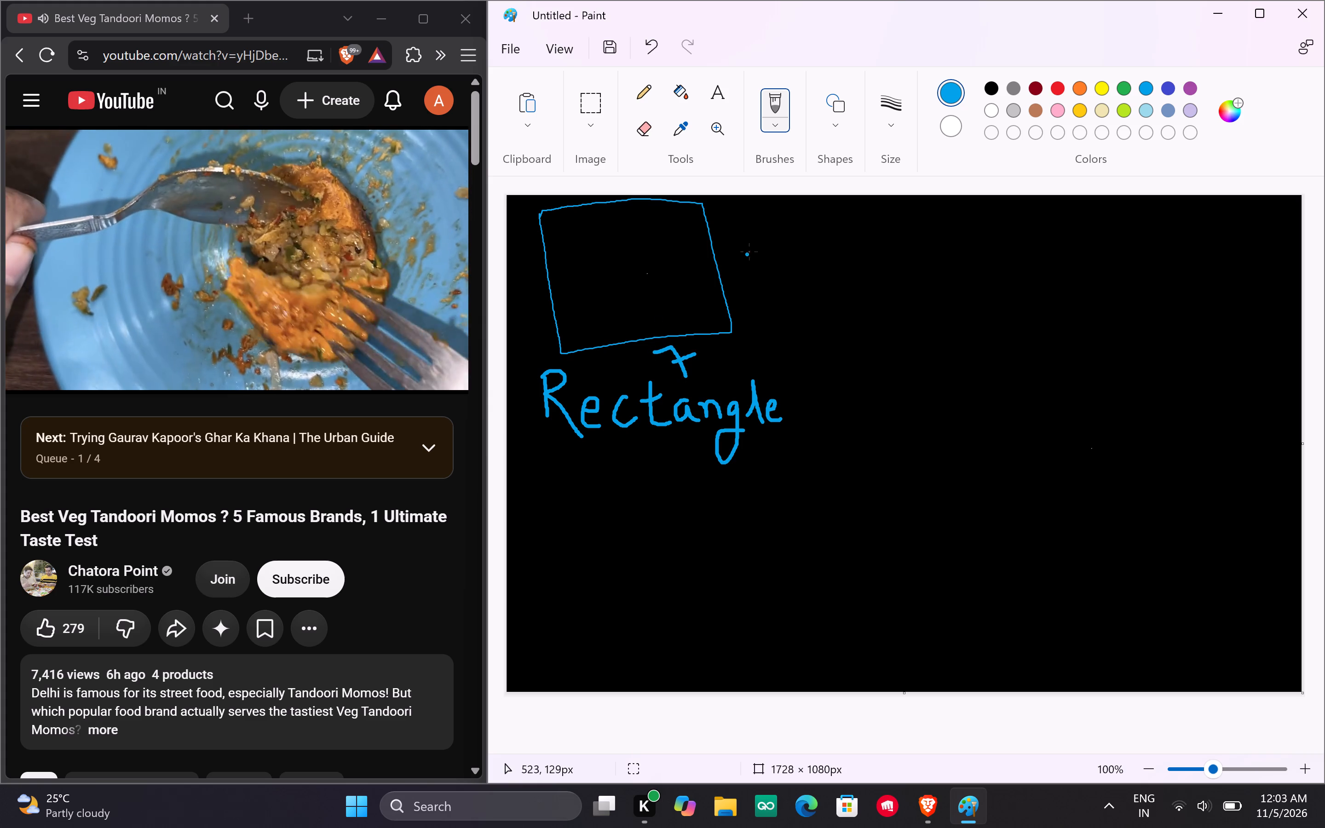
left_click_drag(752, 250, 760, 273)
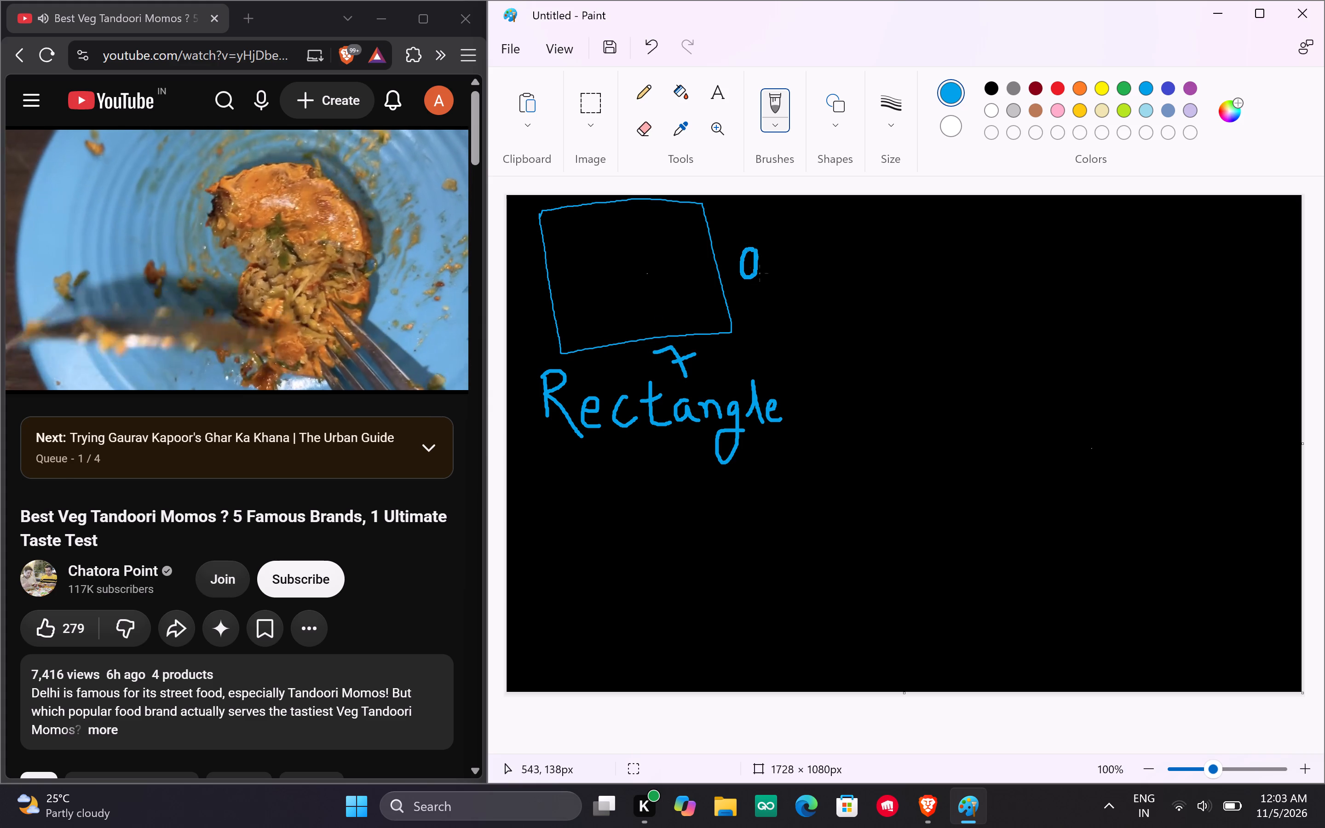
left_click_drag(760, 273, 765, 297)
Handwrite "Area =" on the canvas to the right of the rectangle and its side label.
left_click_drag(817, 223, 841, 261)
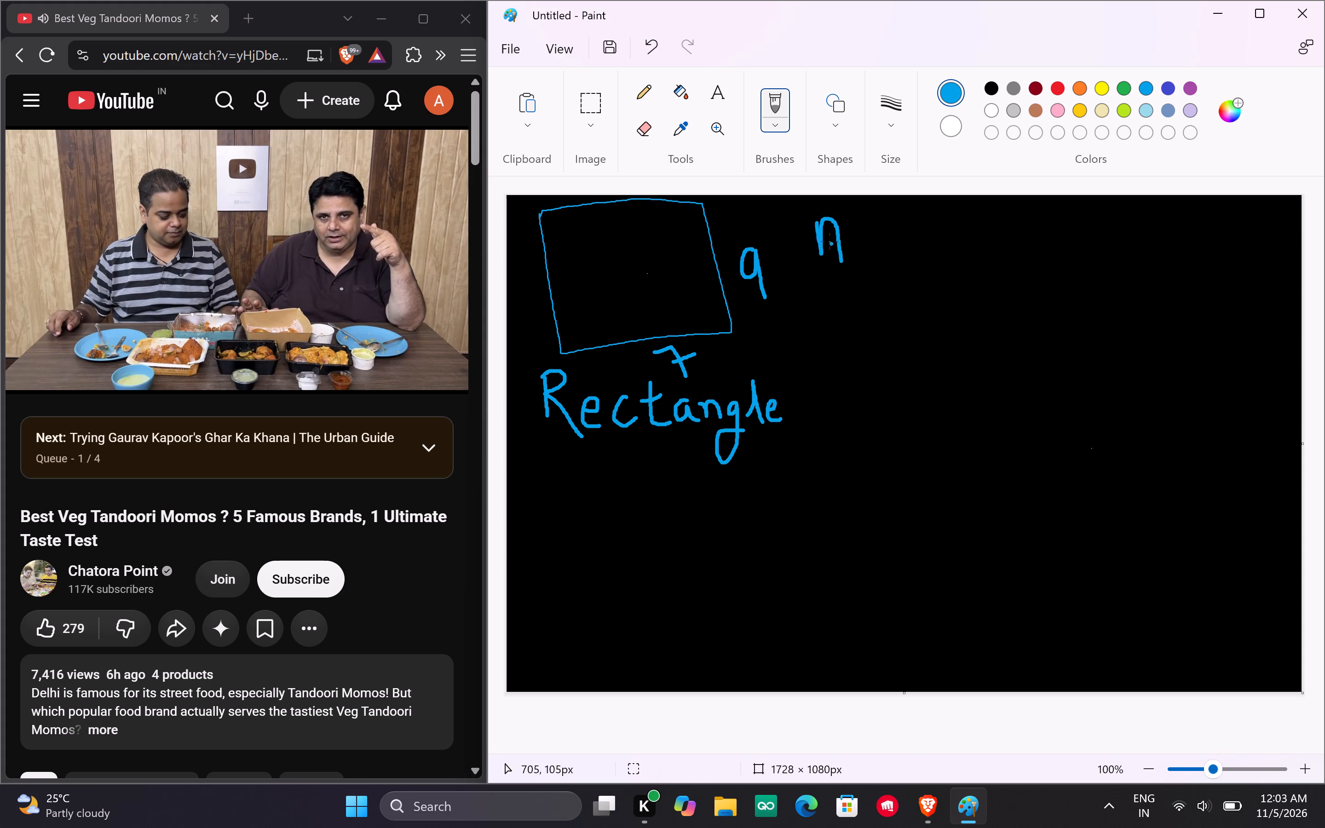
left_click_drag(821, 241, 838, 241)
left_click_drag(846, 241, 874, 226)
left_click_drag(885, 242, 892, 242)
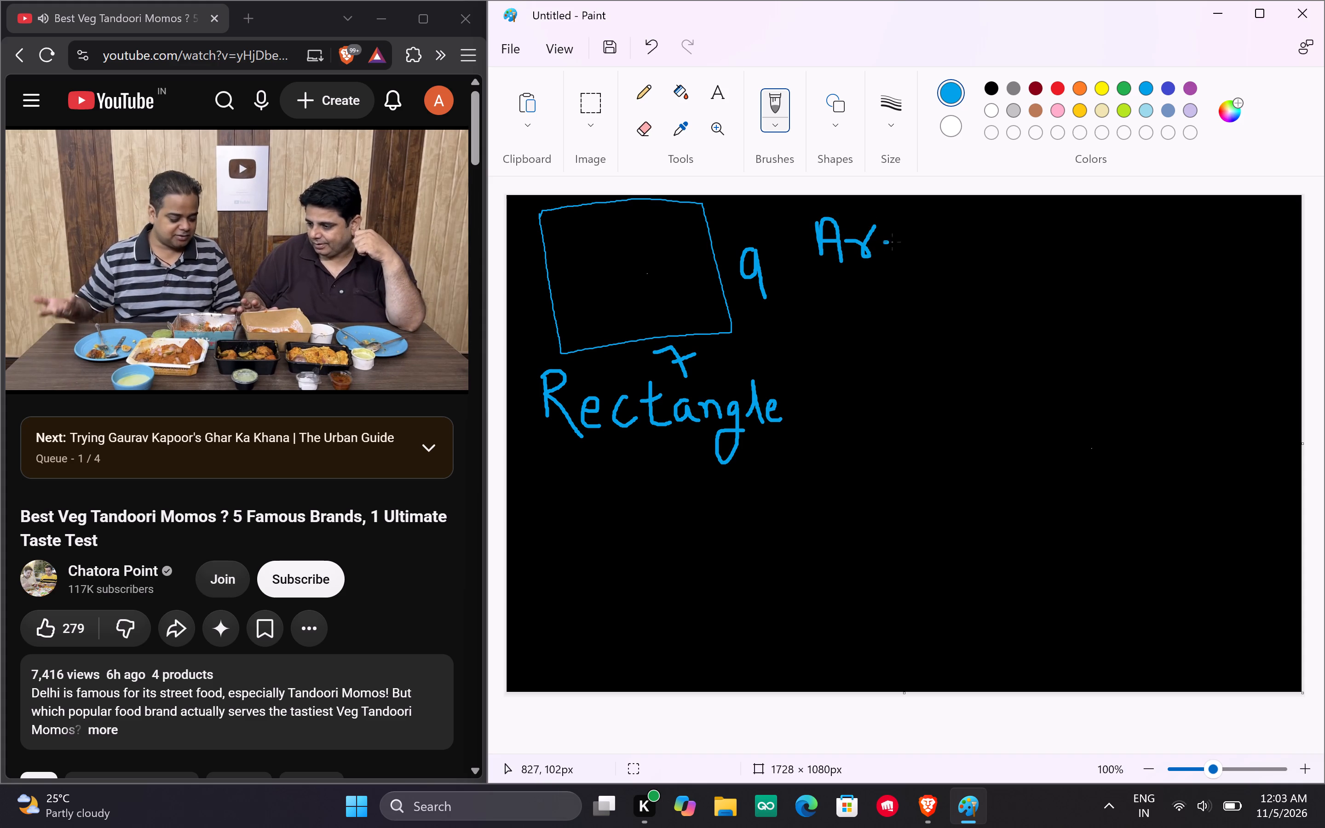
left_click_drag(892, 242, 898, 264)
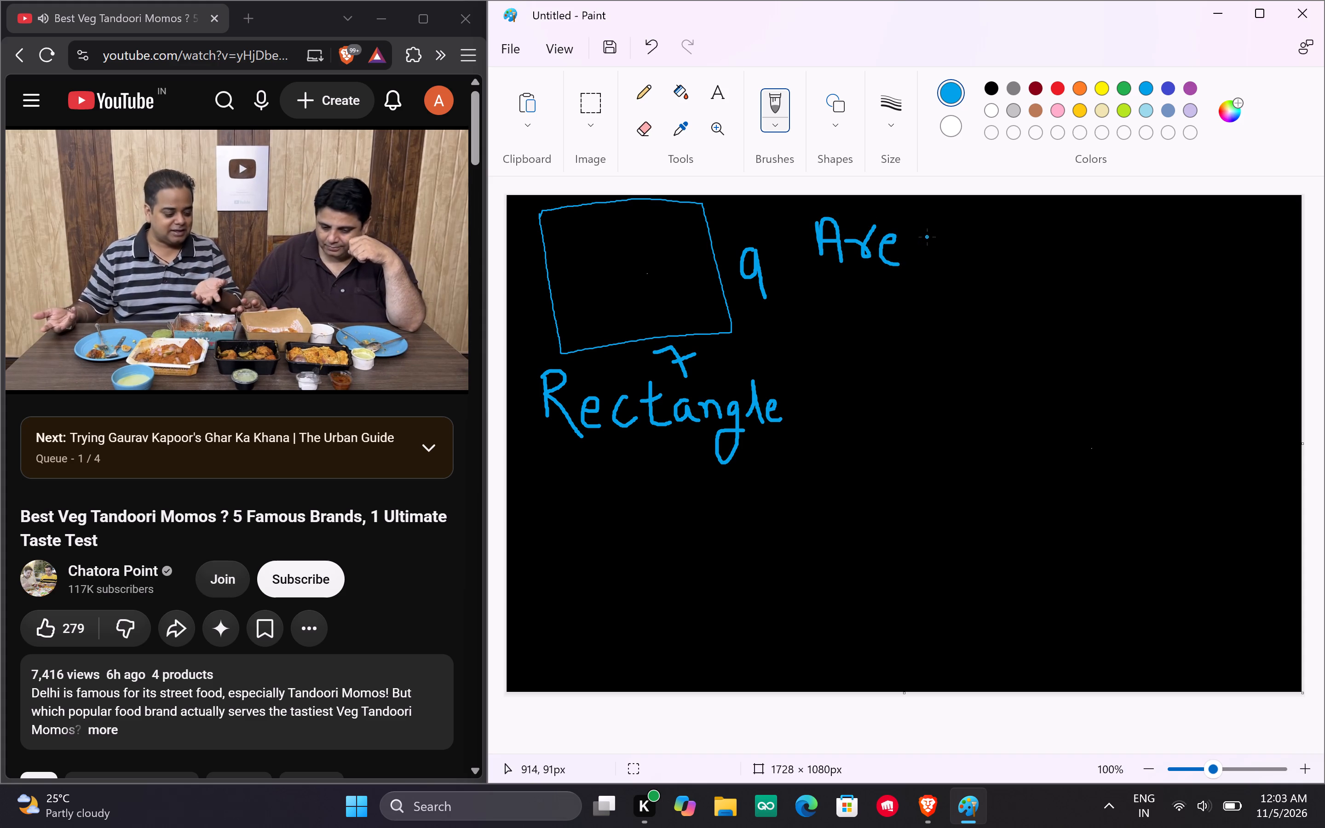
left_click_drag(927, 237, 930, 247)
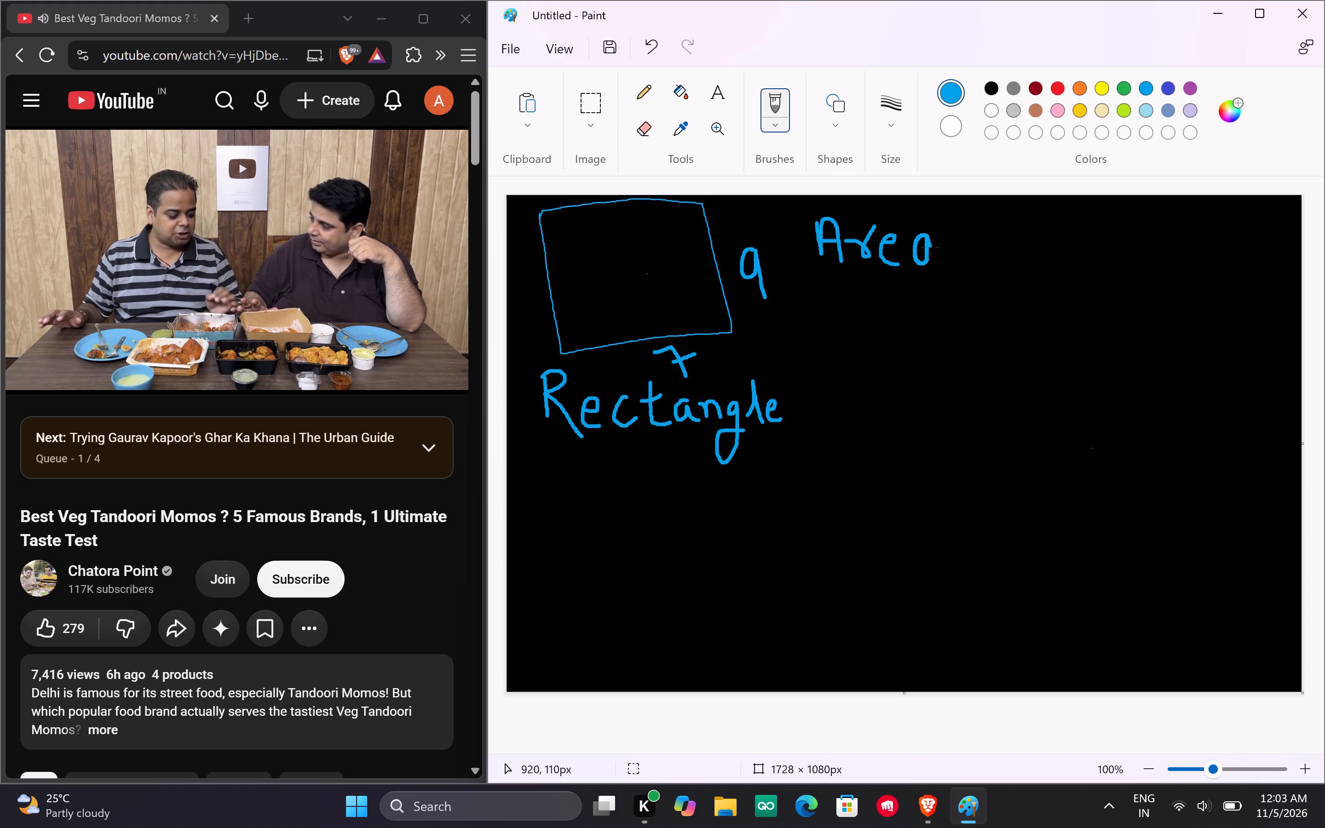
left_click_drag(930, 247, 946, 259)
left_click_drag(958, 242, 973, 241)
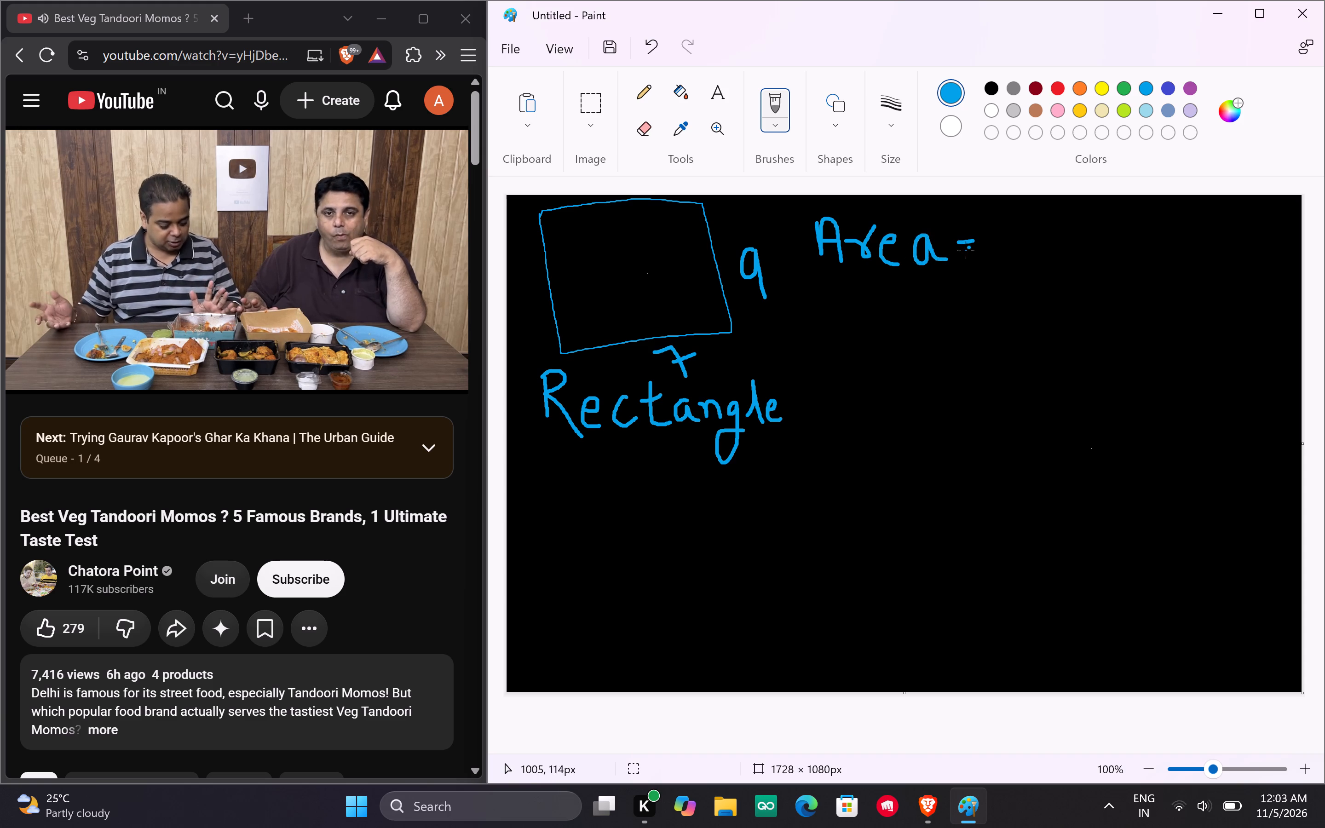
left_click_drag(963, 251, 979, 249)
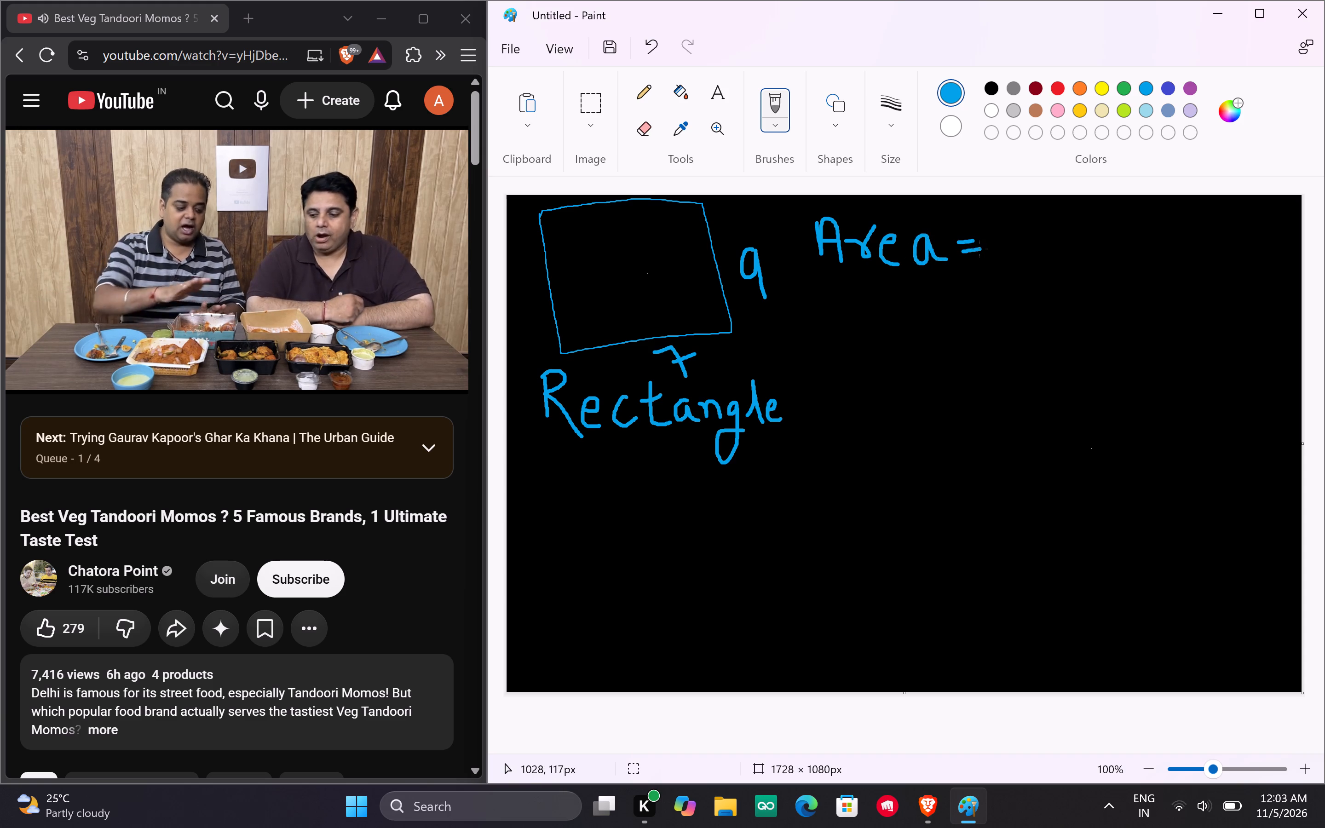
Handwrite "length ×" after "Area =" on the formula's first line.
left_click(1017, 235)
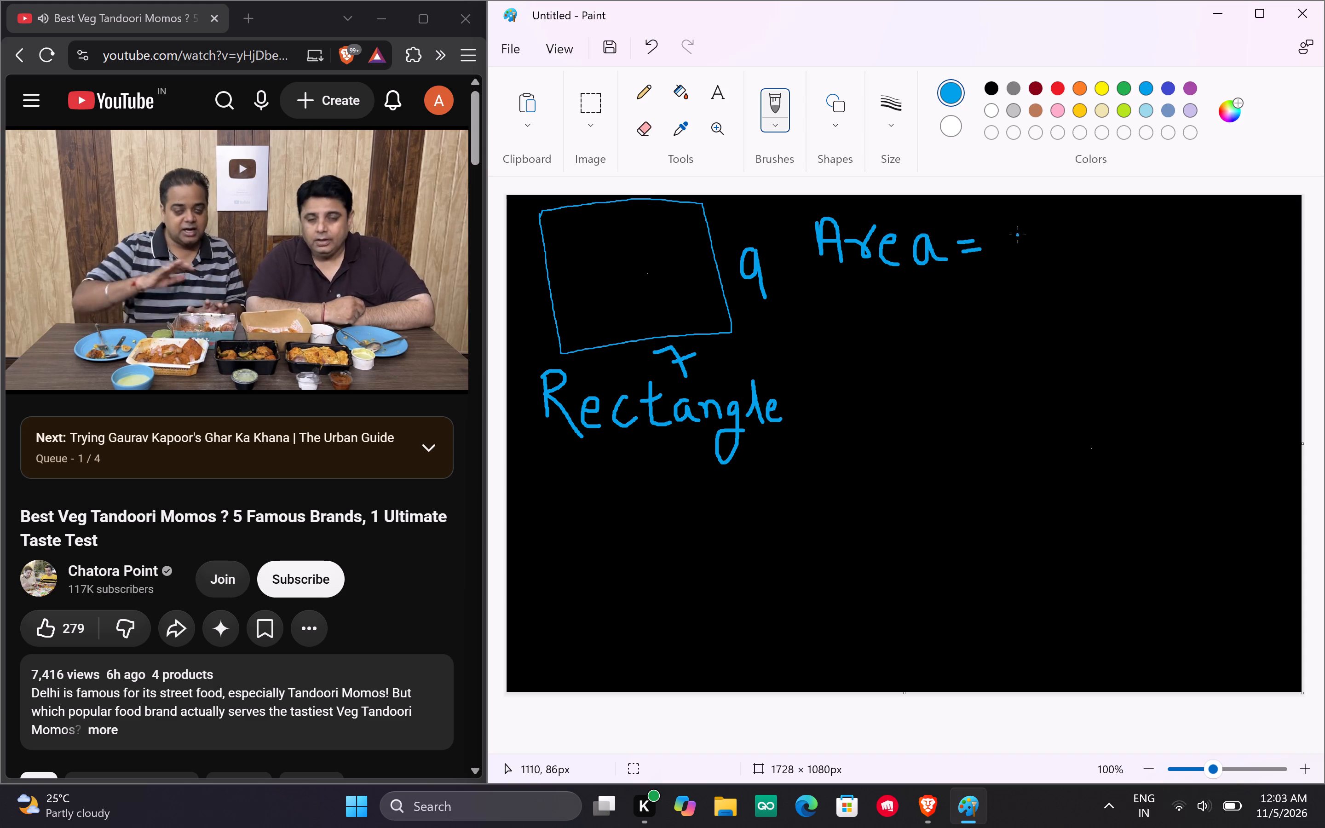
left_click_drag(1015, 255, 1015, 199)
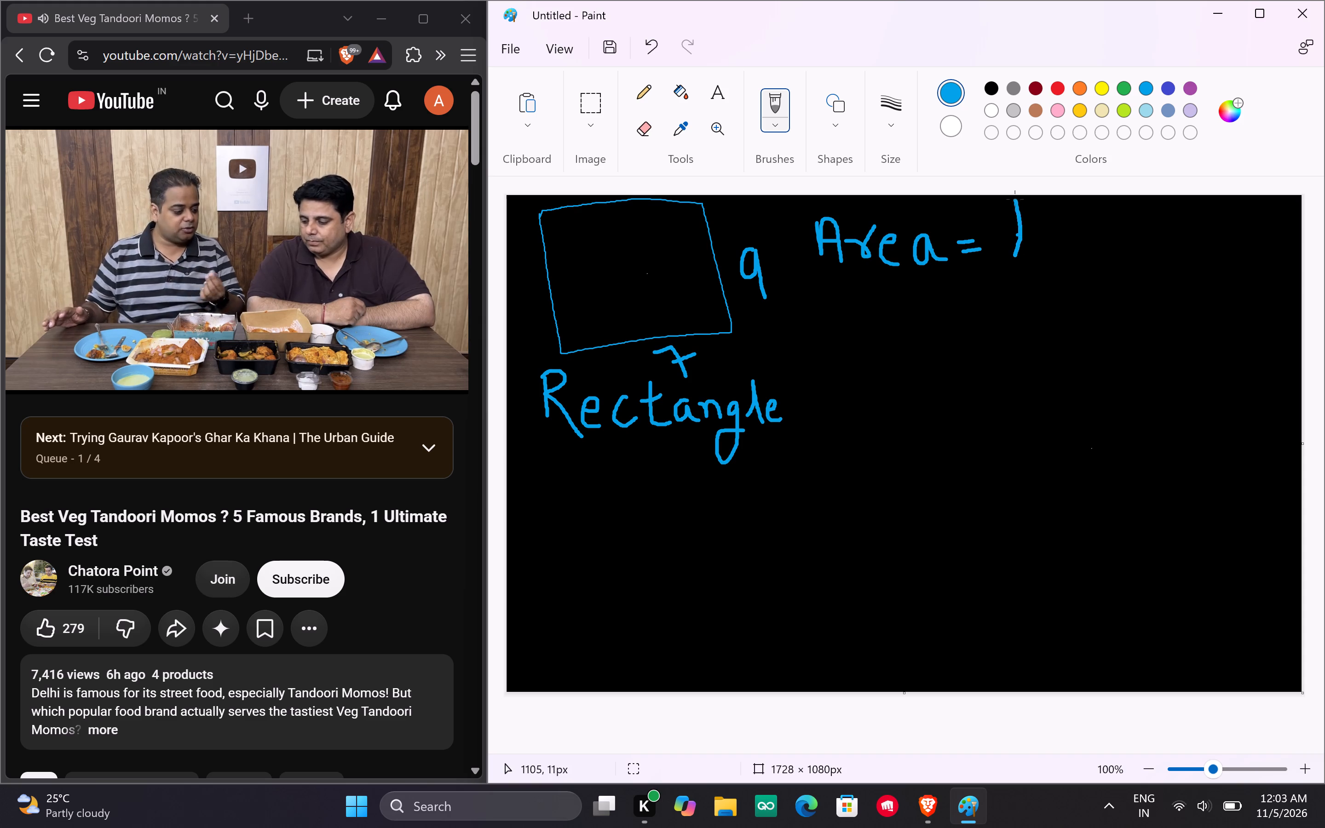
left_click_drag(1015, 199, 1035, 252)
left_click_drag(1042, 244, 1055, 253)
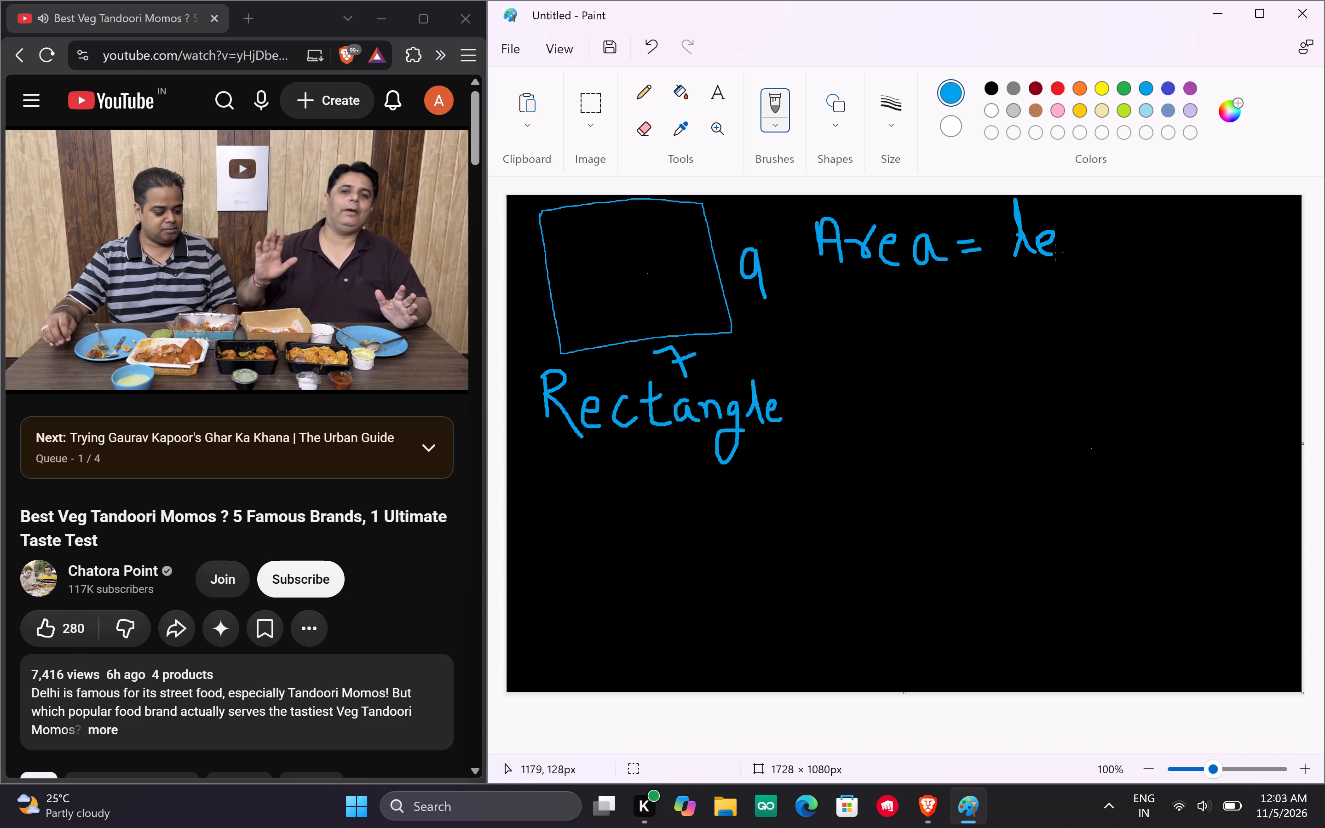
left_click_drag(1055, 253, 1059, 251)
left_click_drag(1063, 232, 1071, 232)
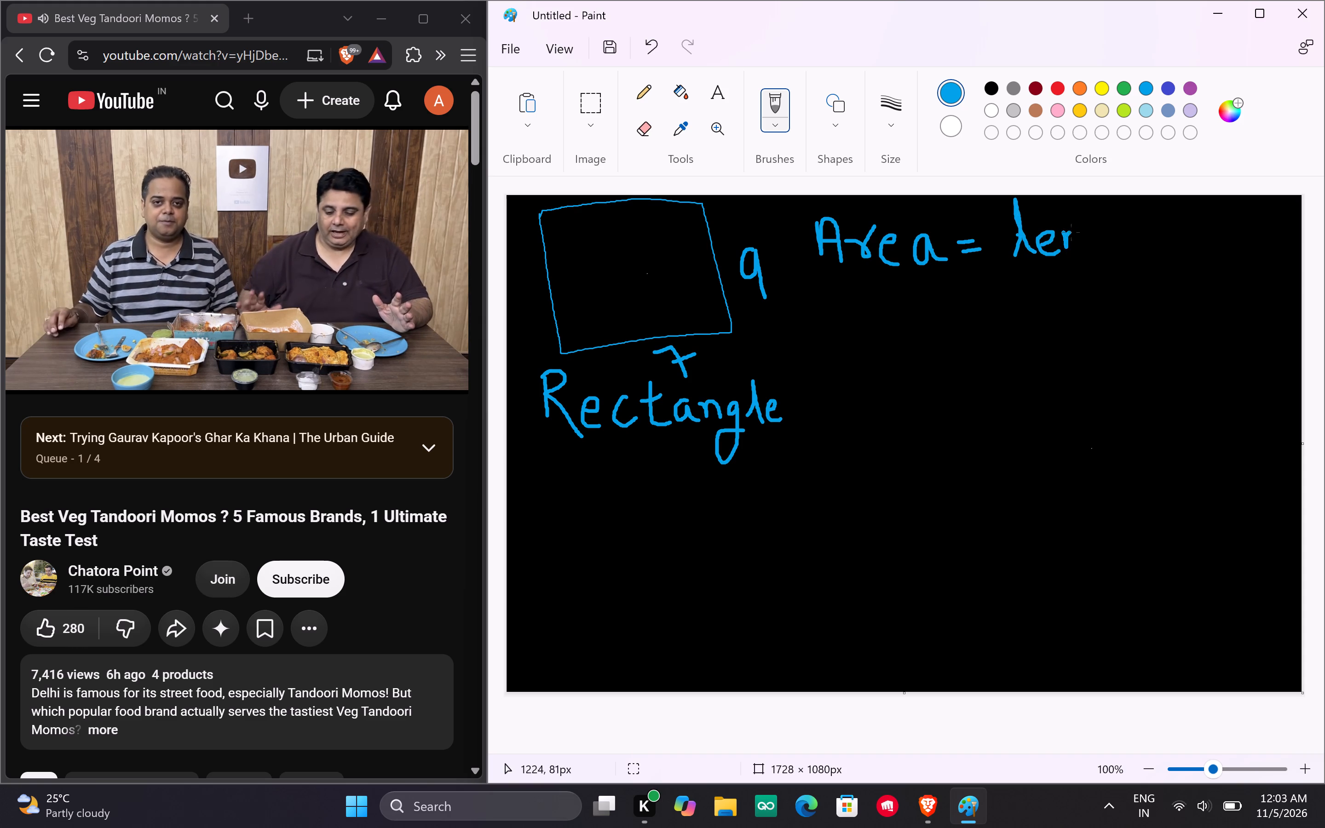
left_click_drag(1071, 232, 1102, 230)
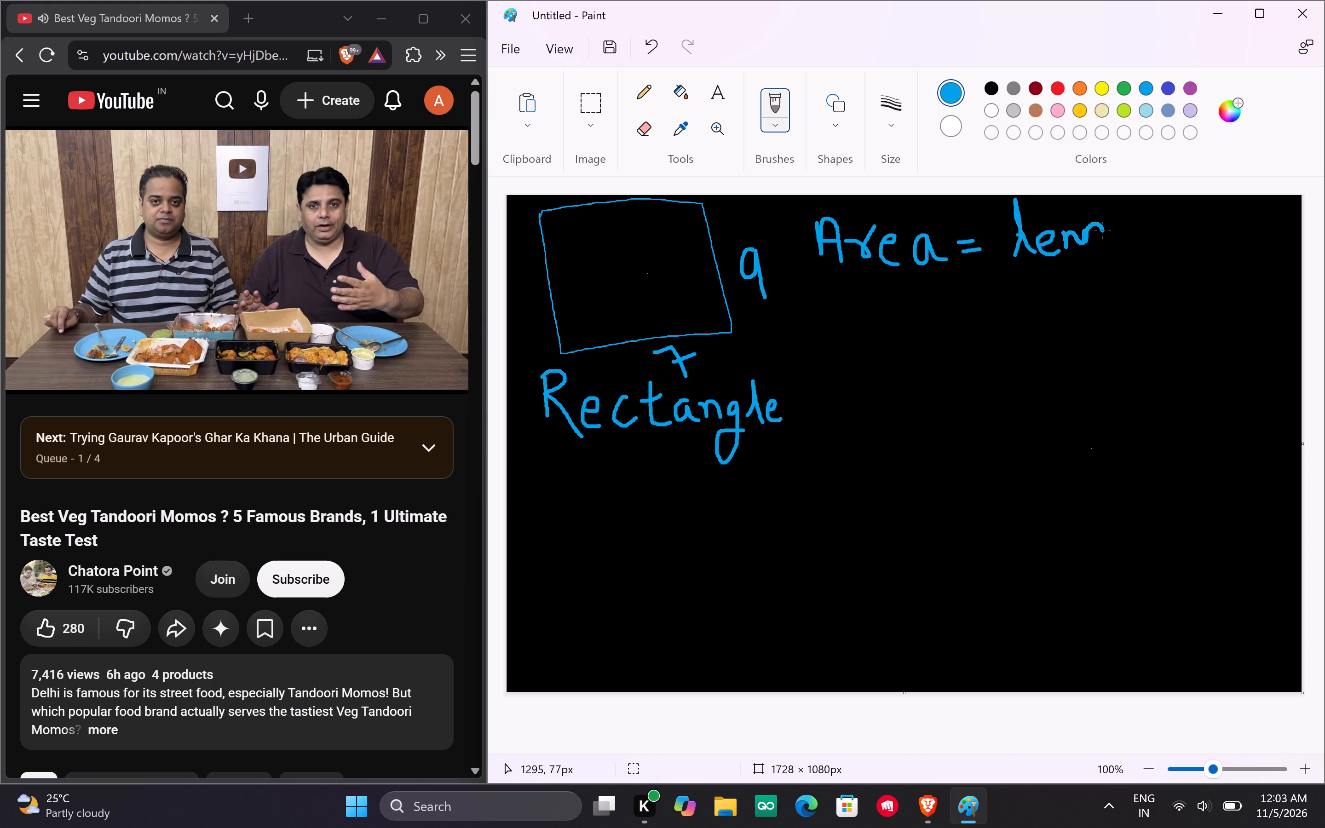
left_click_drag(1102, 230, 1100, 230)
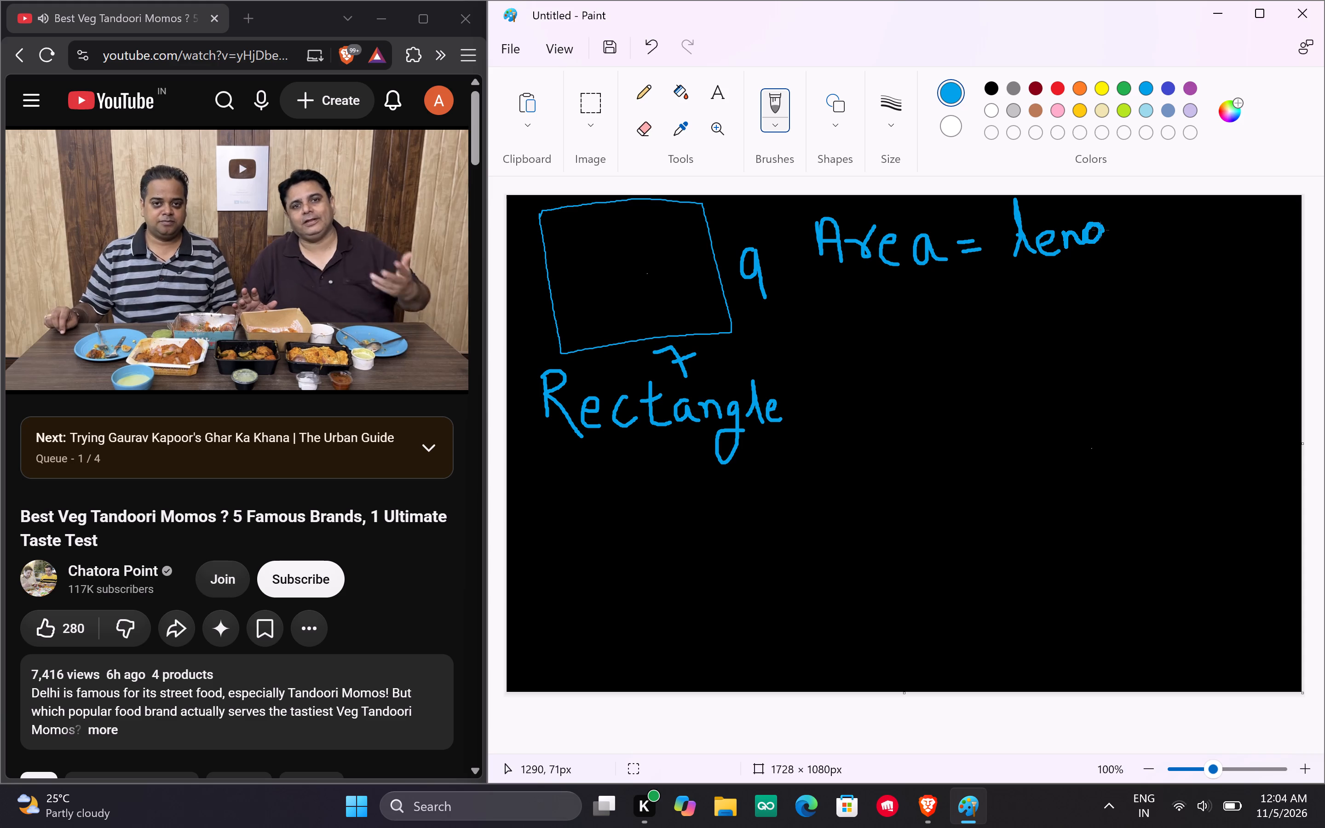
left_click_drag(1100, 230, 1115, 246)
left_click_drag(1114, 200, 1135, 232)
left_click_drag(1113, 220, 1127, 215)
left_click_drag(1139, 210, 1138, 198)
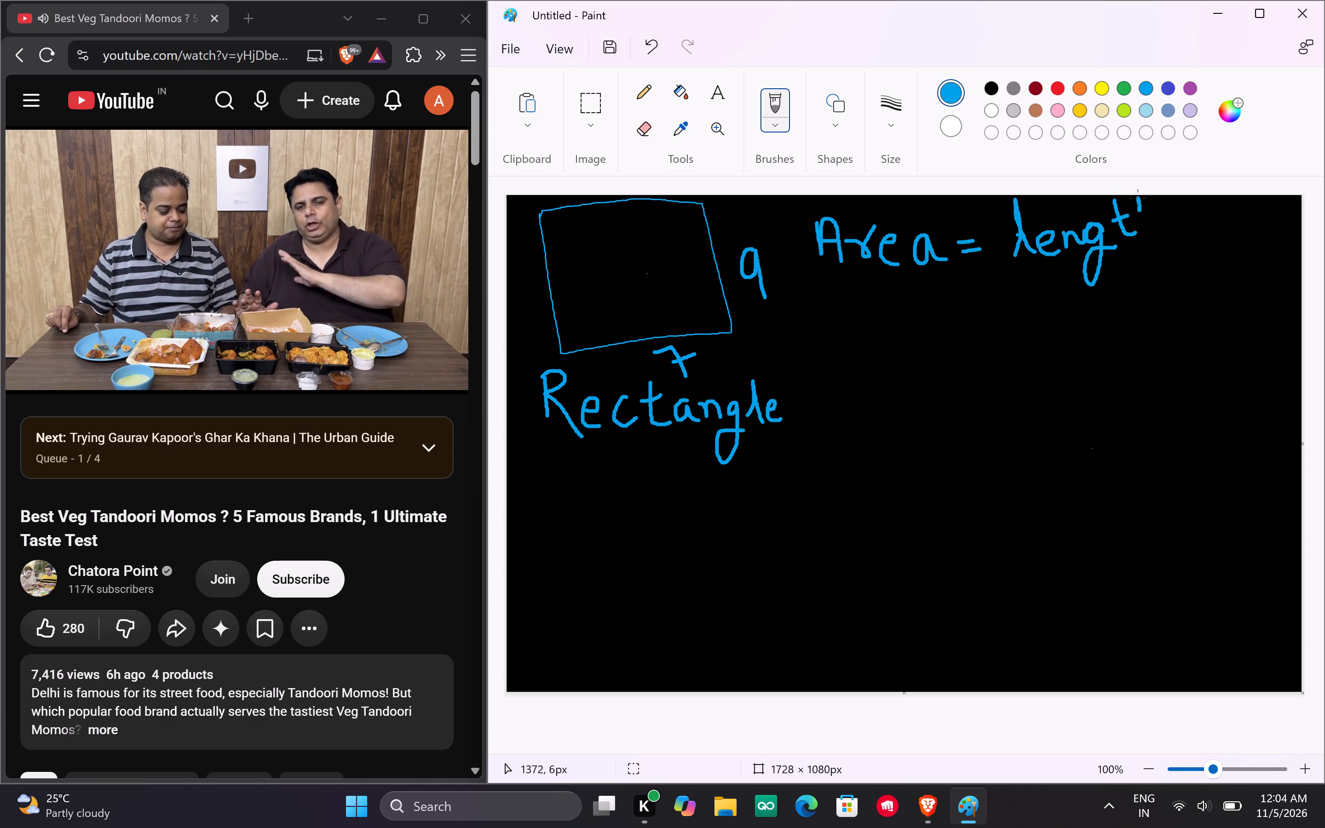
left_click_drag(1138, 198, 1176, 247)
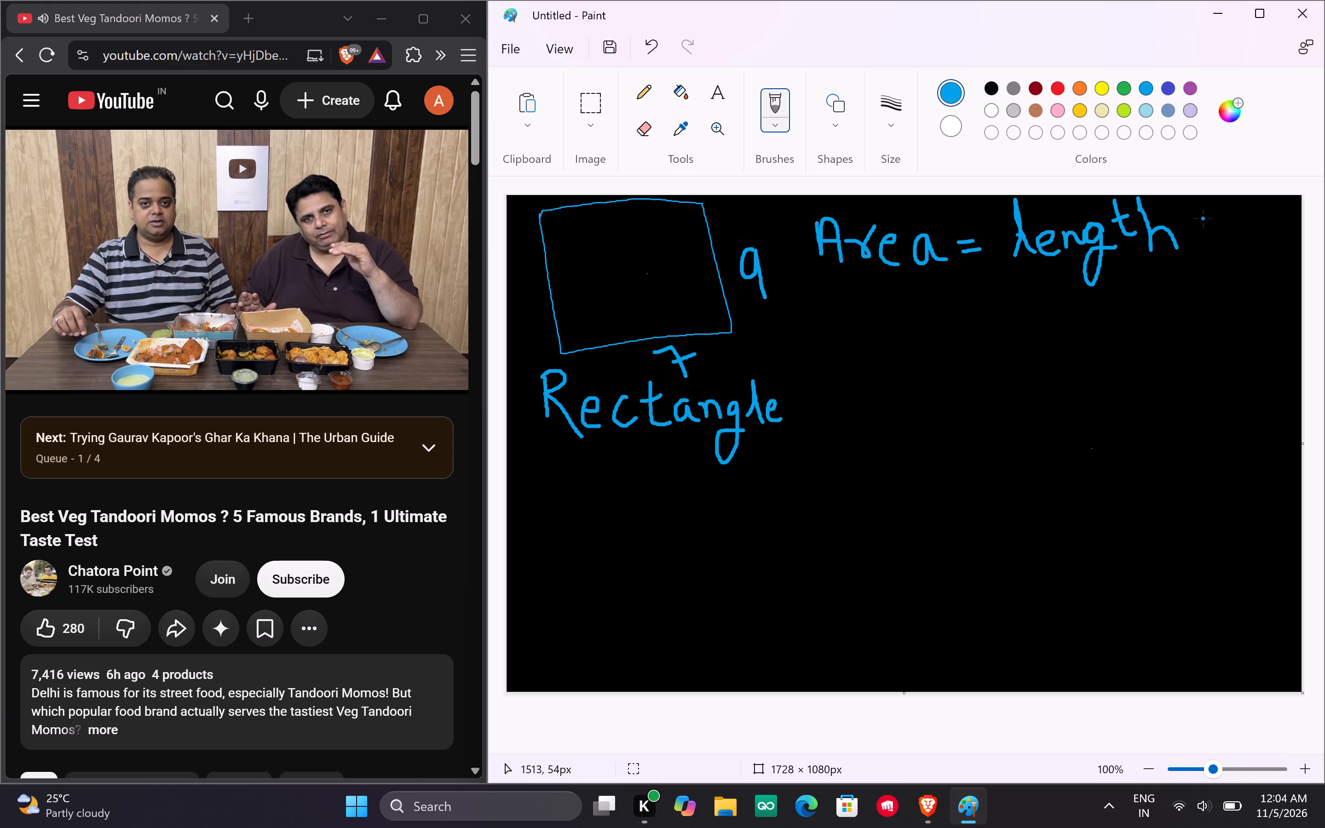
left_click_drag(1203, 218, 1188, 251)
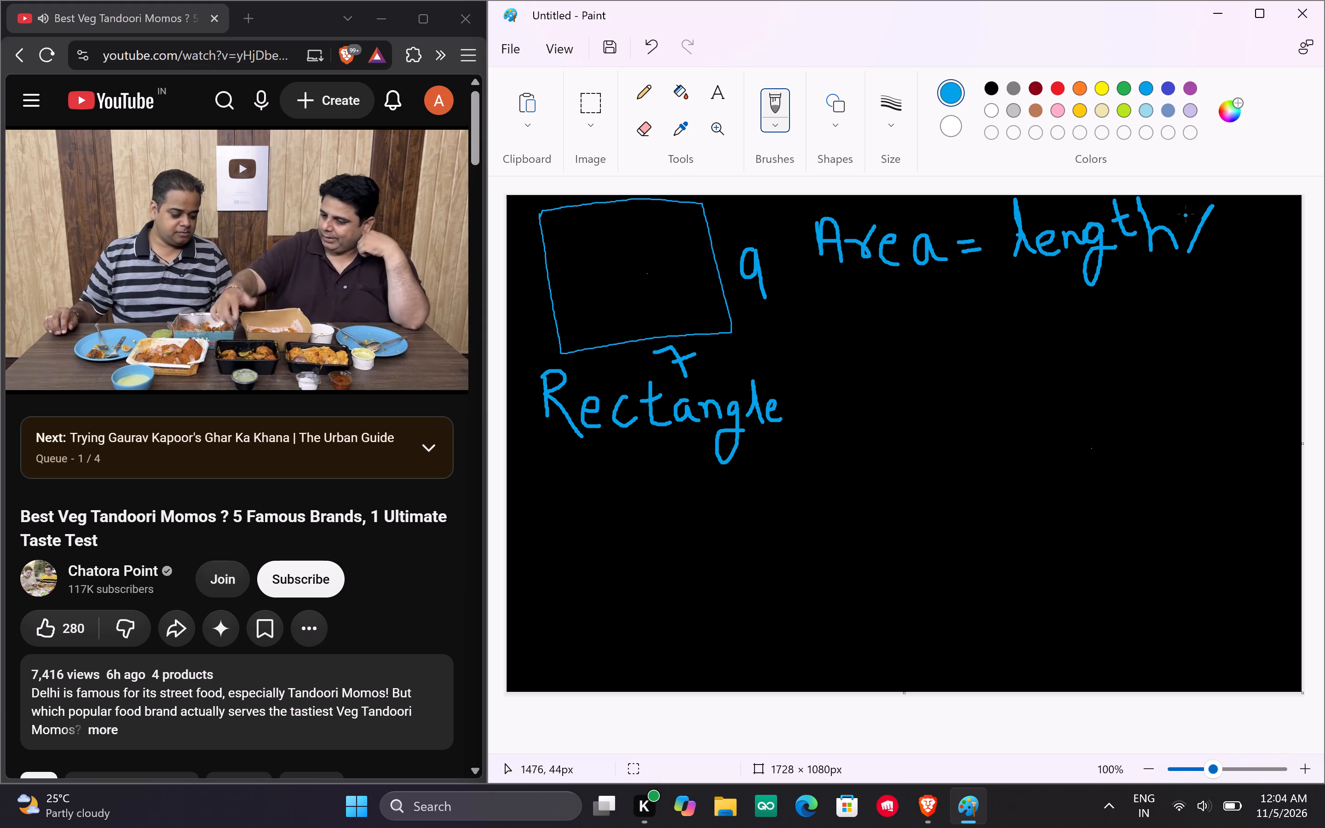
left_click_drag(1186, 214, 1222, 244)
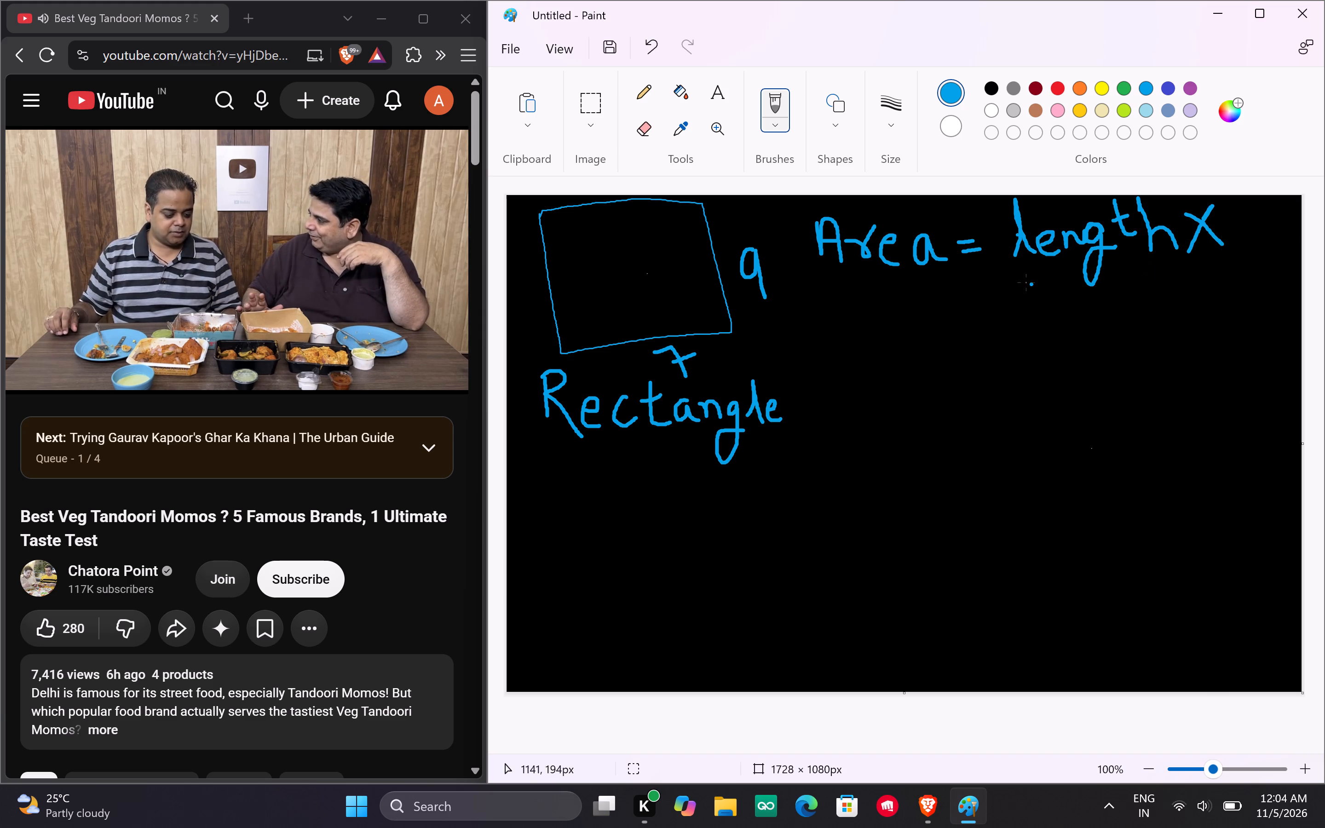
Handwrite "breadth" on the line below "length ×" to complete the area formula.
left_click_drag(1028, 281, 1048, 330)
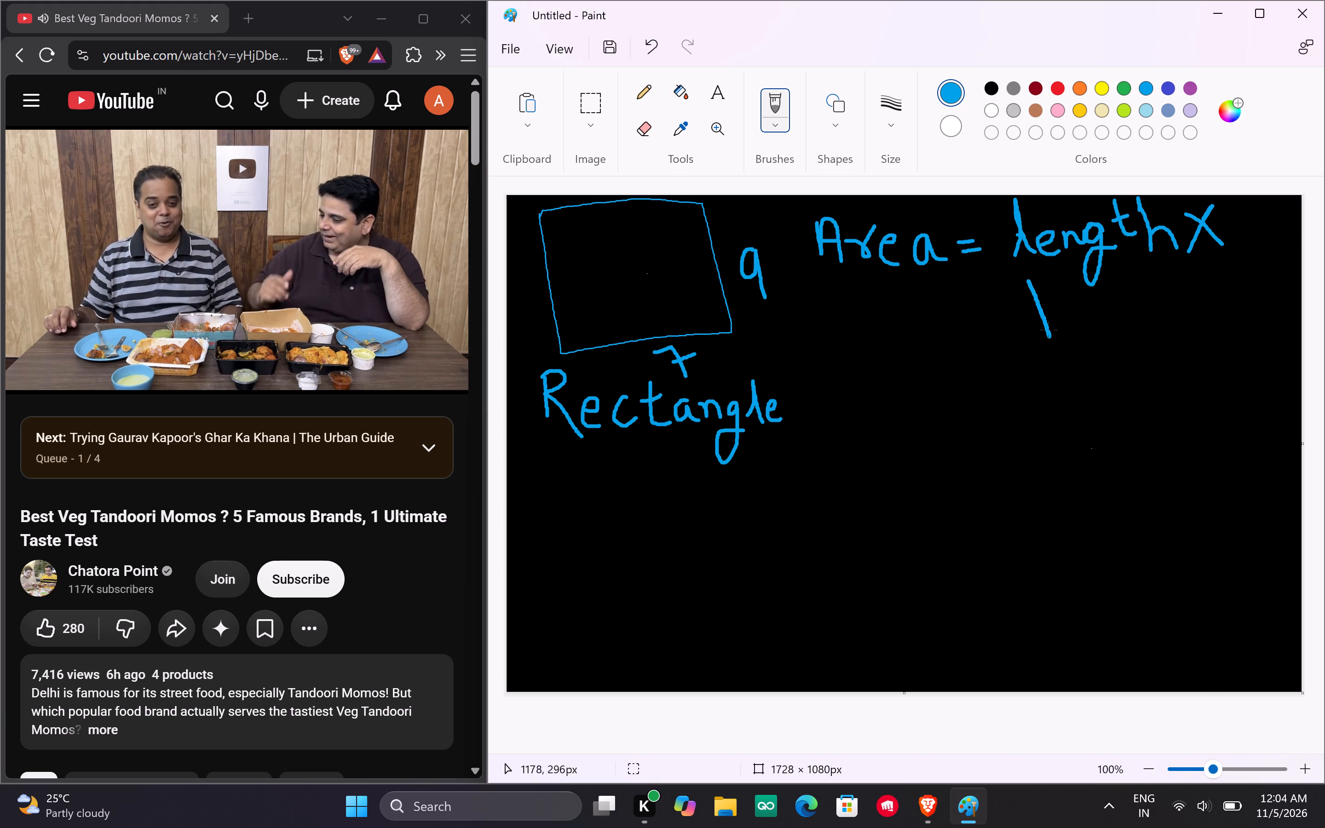
left_click_drag(1048, 330, 1052, 337)
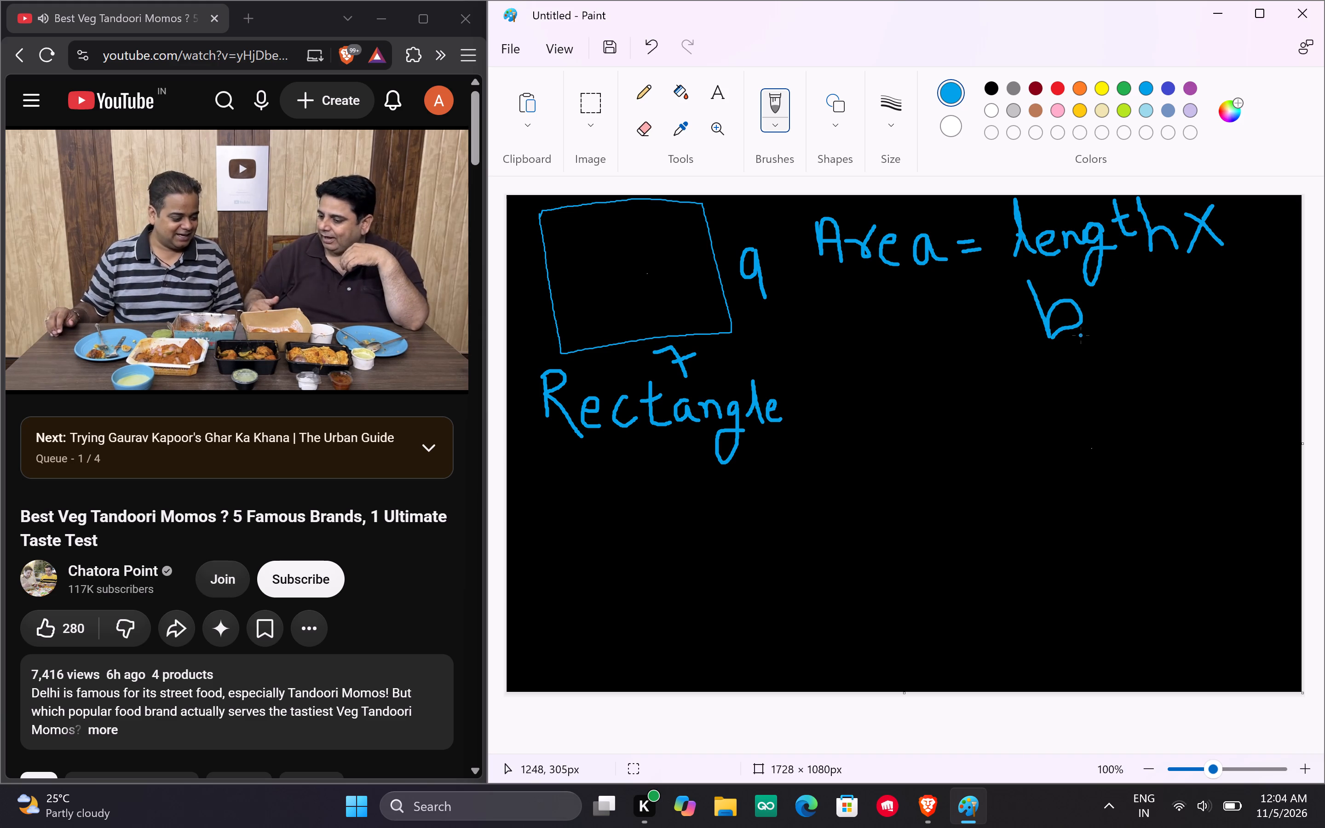
left_click_drag(1081, 335, 1117, 308)
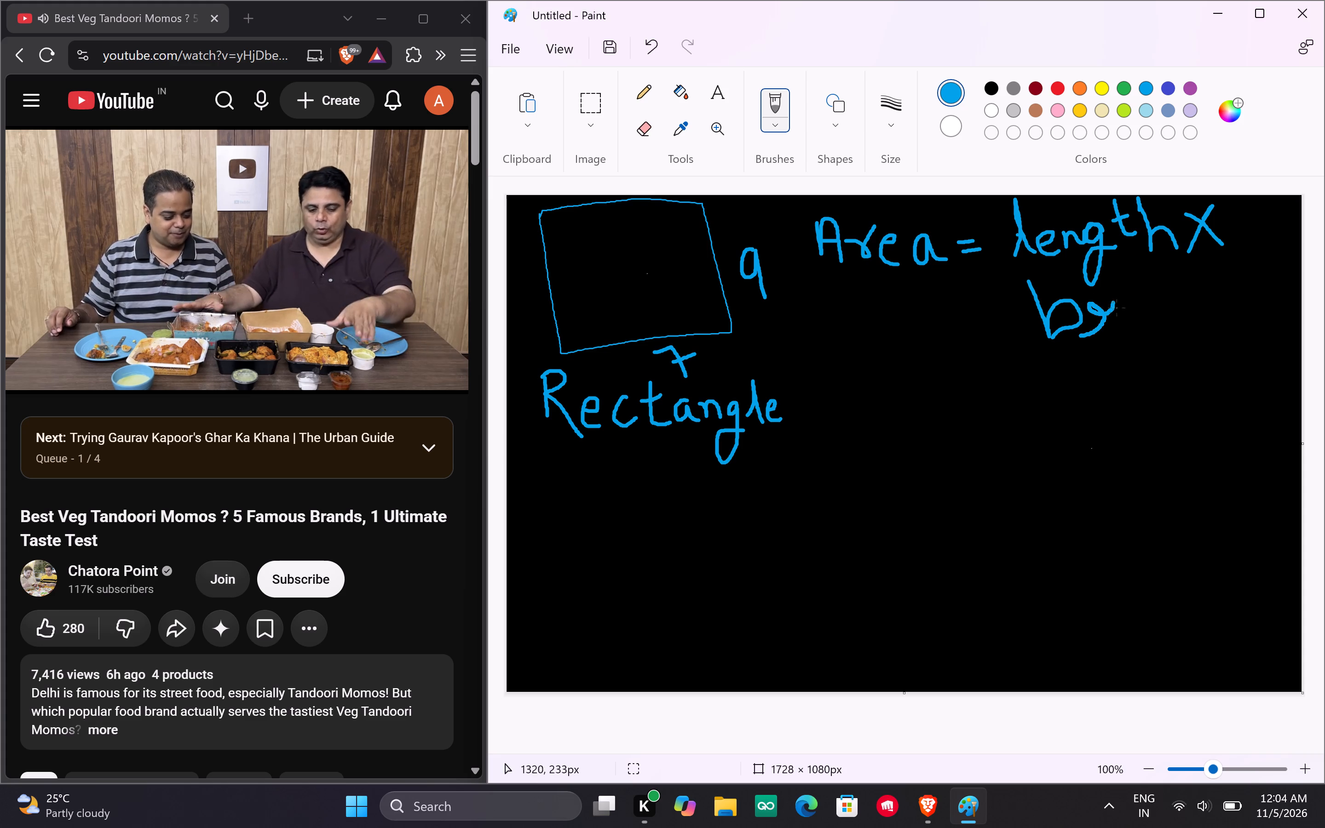
left_click_drag(1117, 308, 1123, 332)
left_click_drag(1135, 304, 1131, 306)
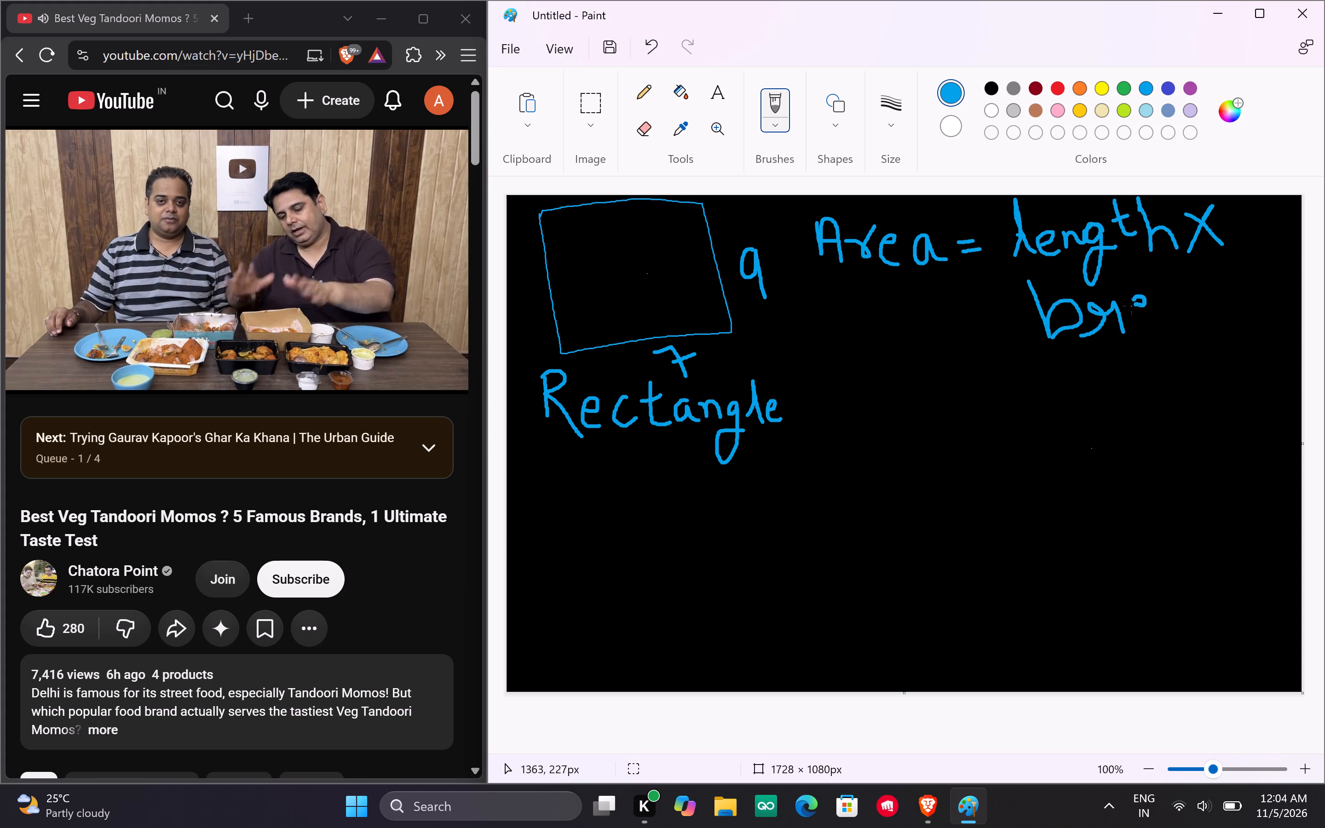
left_click_drag(1131, 306, 1153, 322)
left_click_drag(1174, 293, 1181, 292)
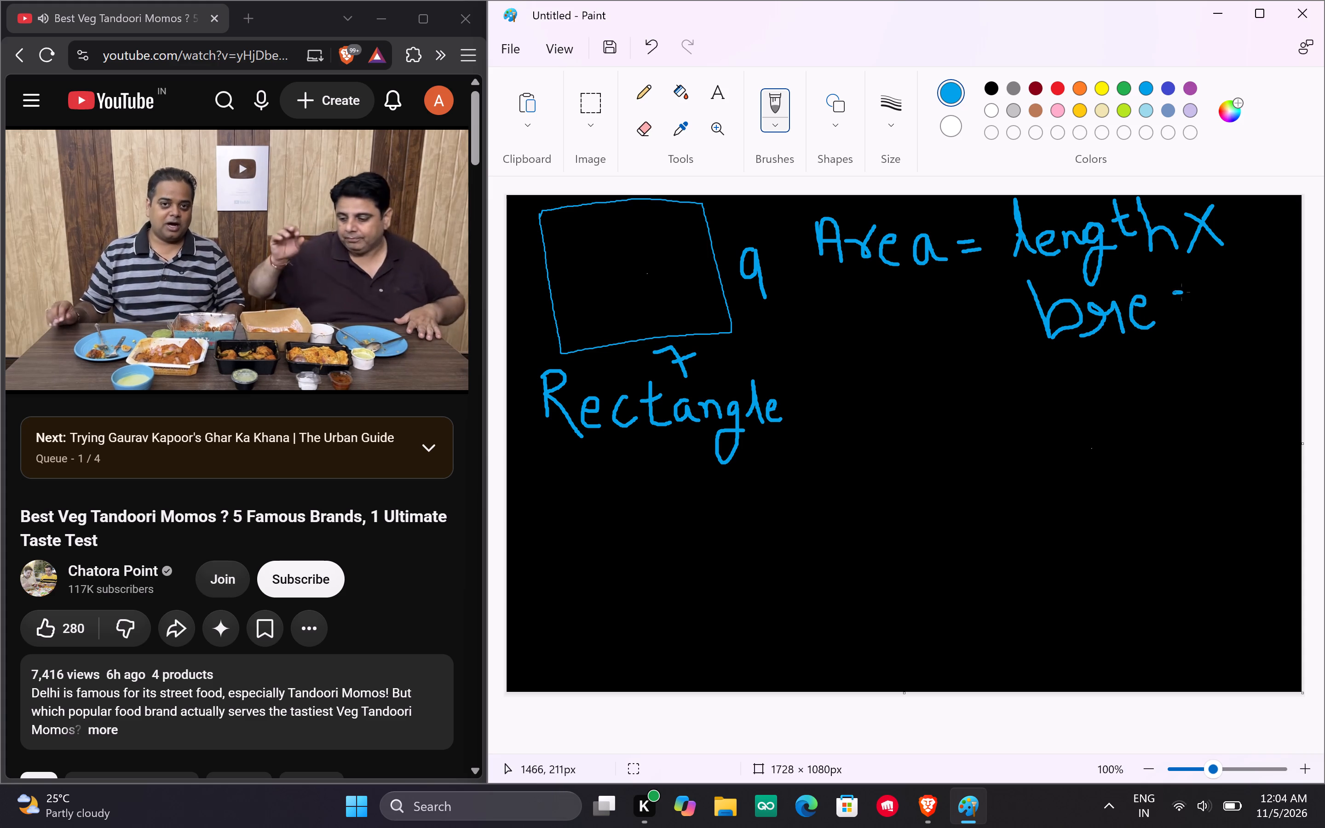
left_click_drag(1181, 292, 1186, 310)
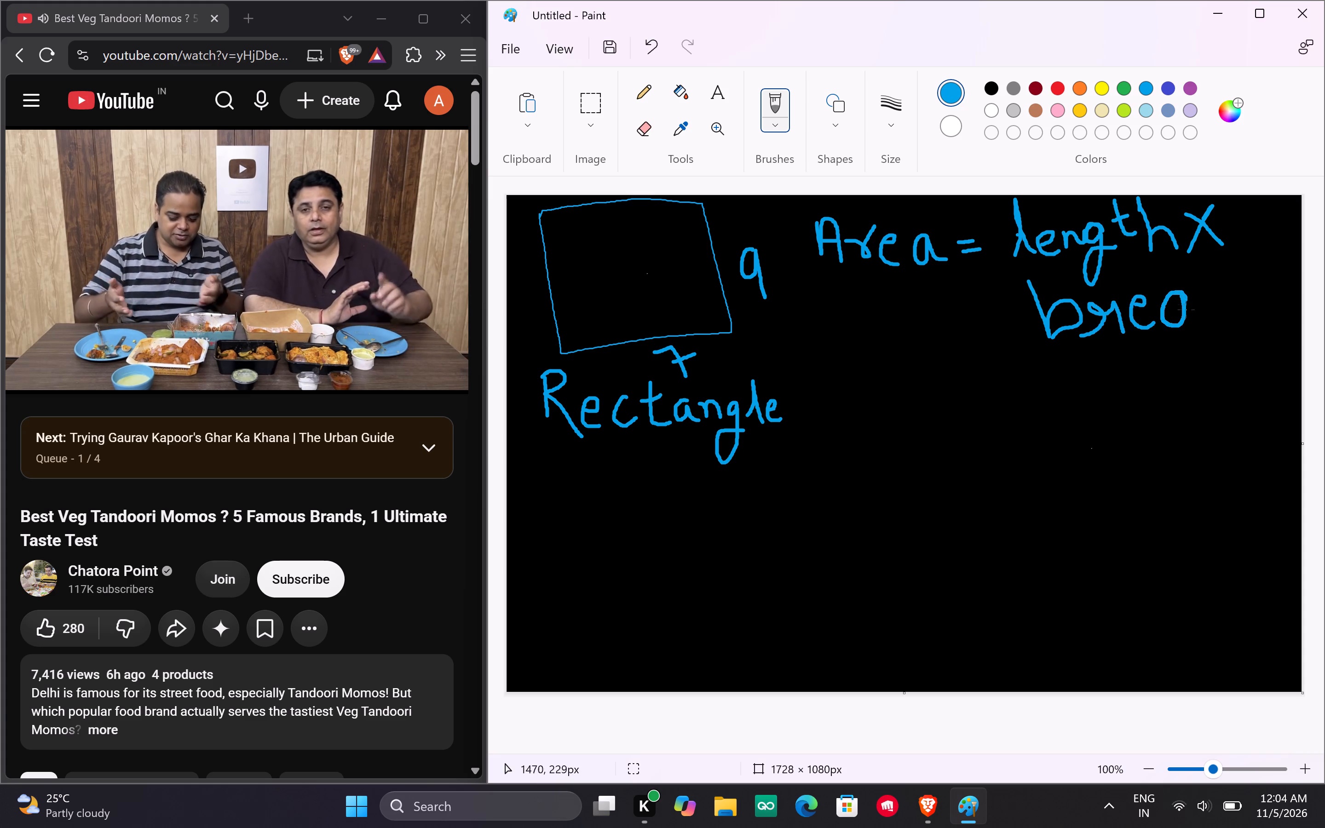
left_click_drag(1186, 310, 1199, 321)
left_click_drag(1222, 290, 1211, 318)
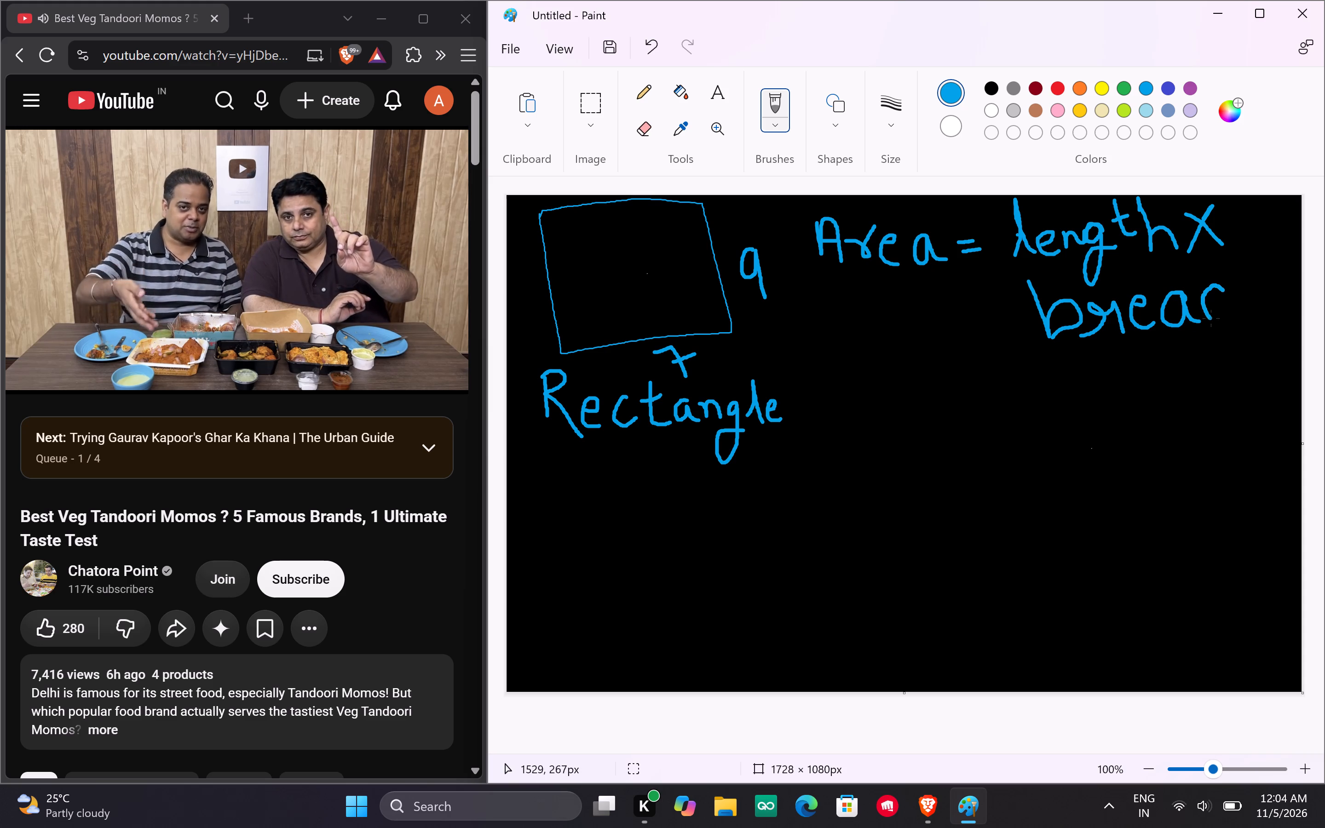
left_click_drag(1211, 318, 1235, 318)
left_click_drag(1244, 268, 1252, 302)
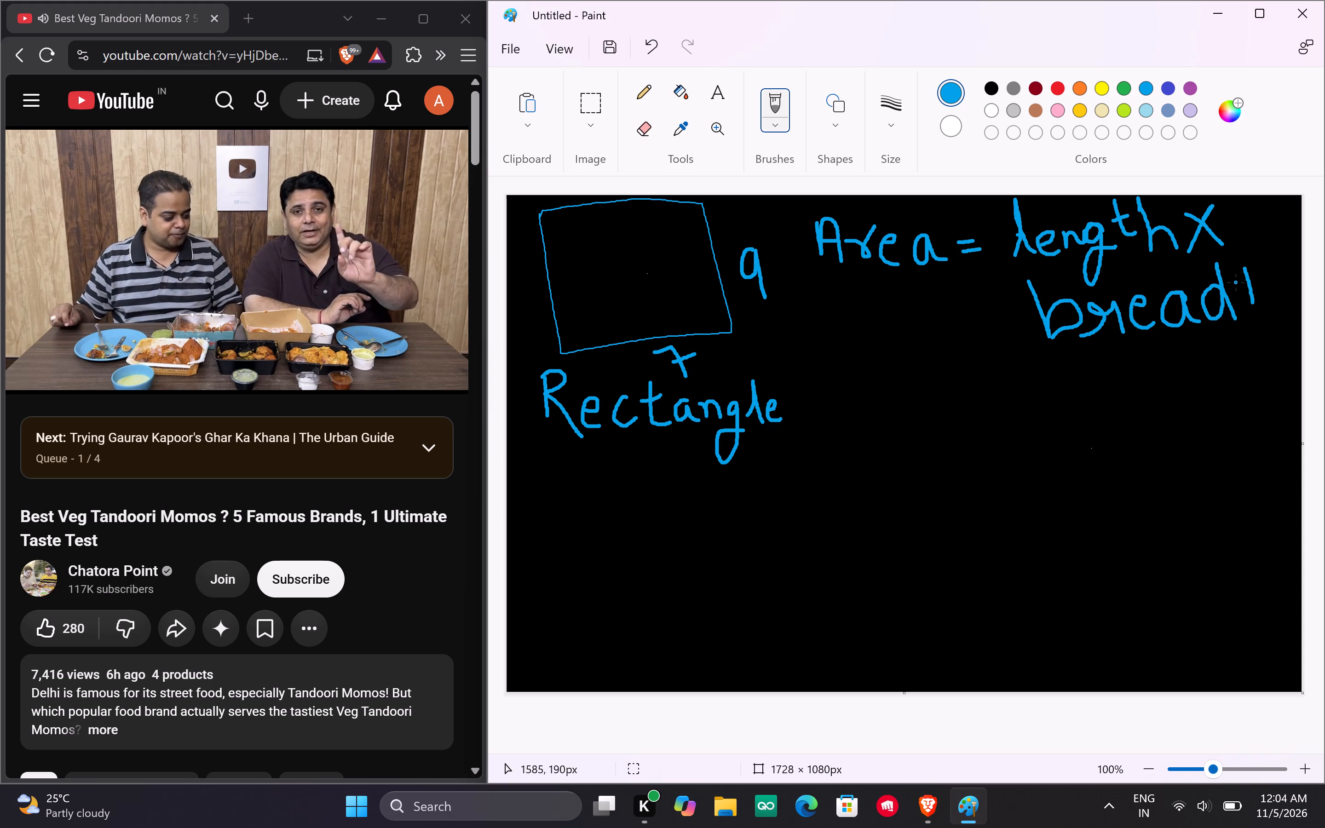
left_click_drag(1256, 279, 1239, 282)
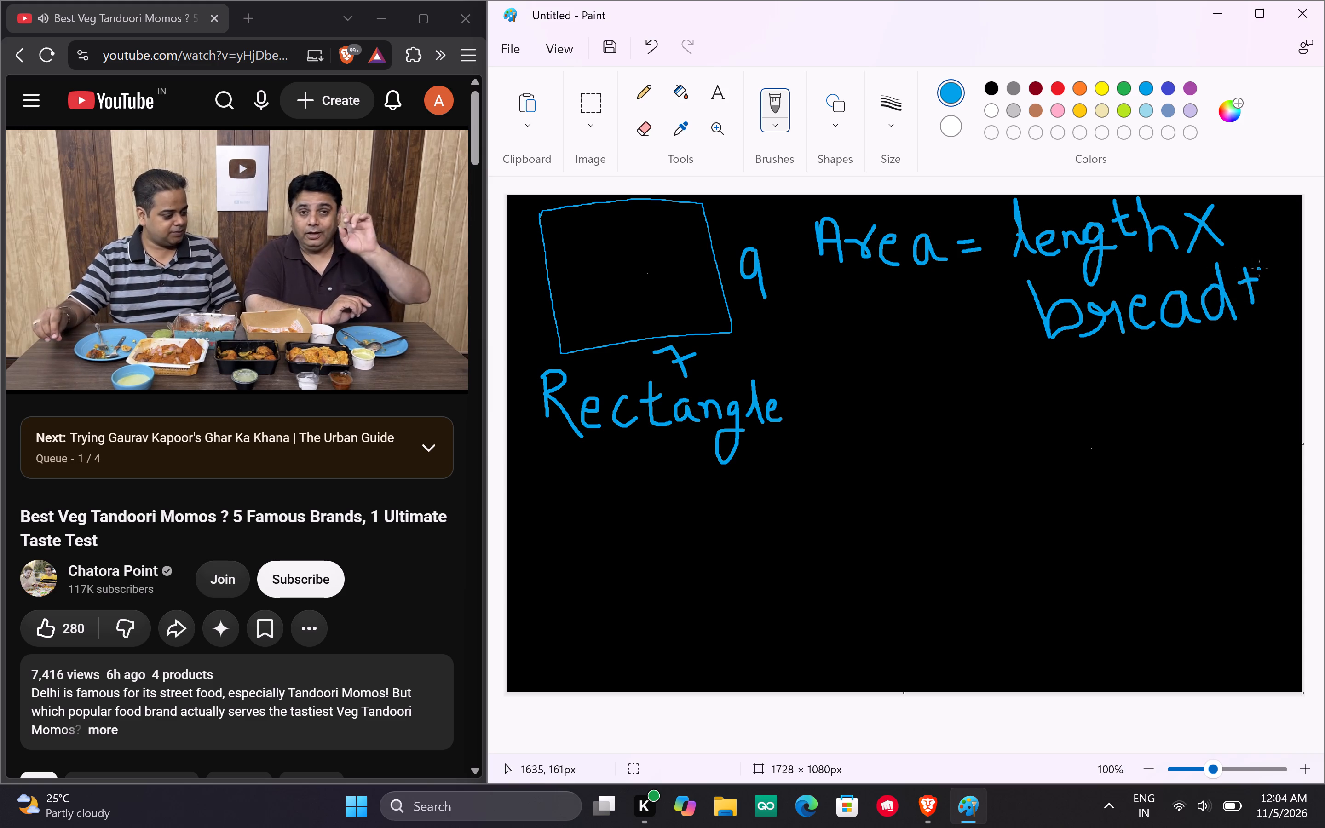
left_click_drag(1259, 268, 1268, 311)
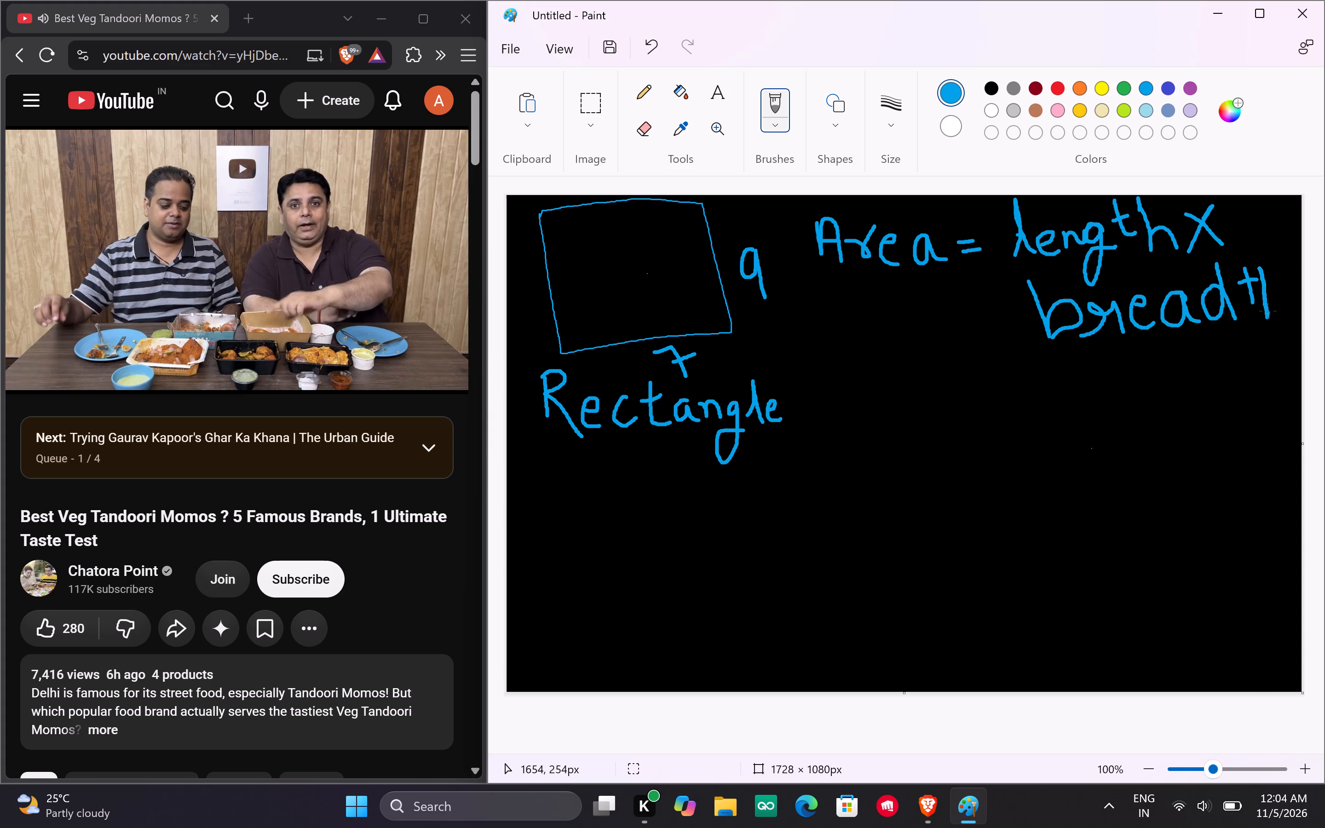
left_click_drag(1268, 311, 1285, 316)
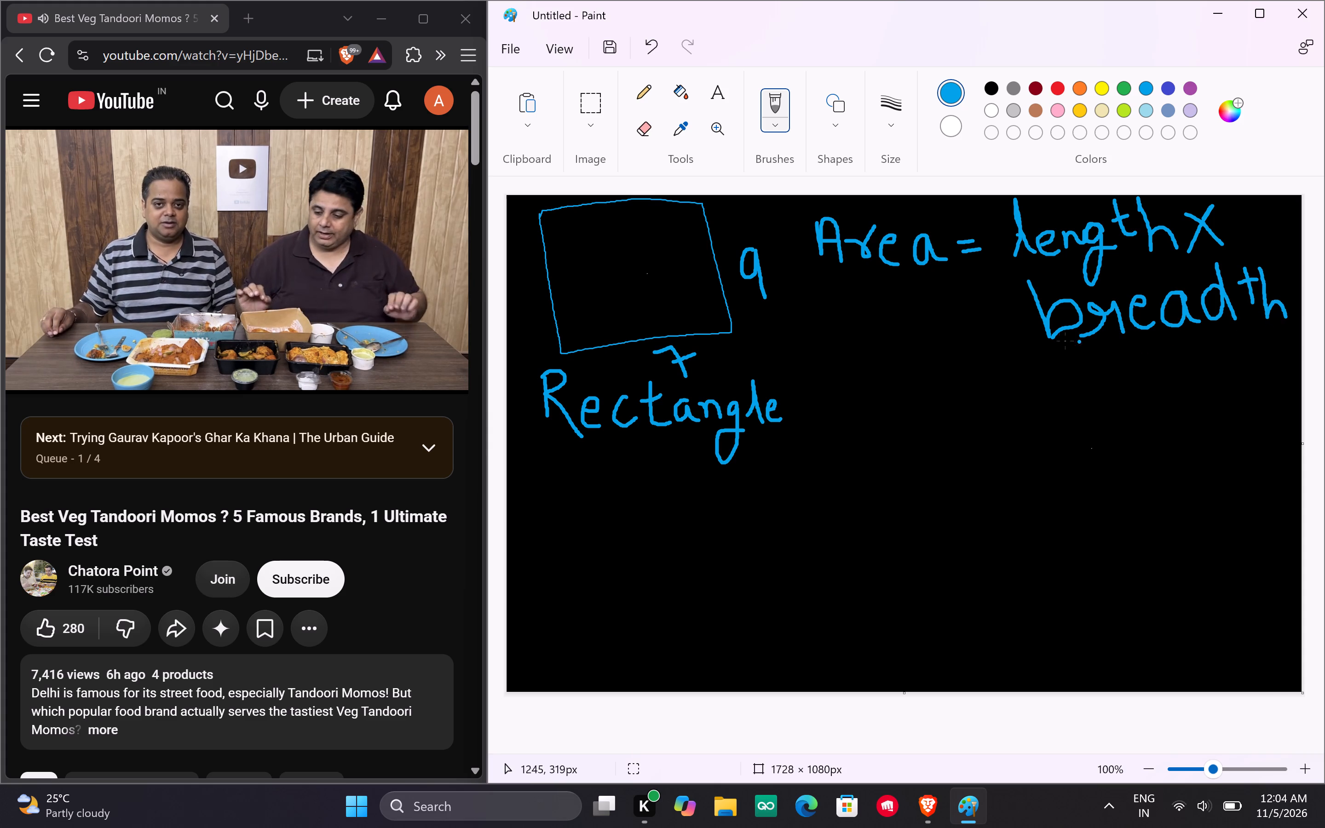
Handwrite the substitution "= 9 × 7" on a new line beneath "breadth".
left_click_drag(974, 376, 1025, 377)
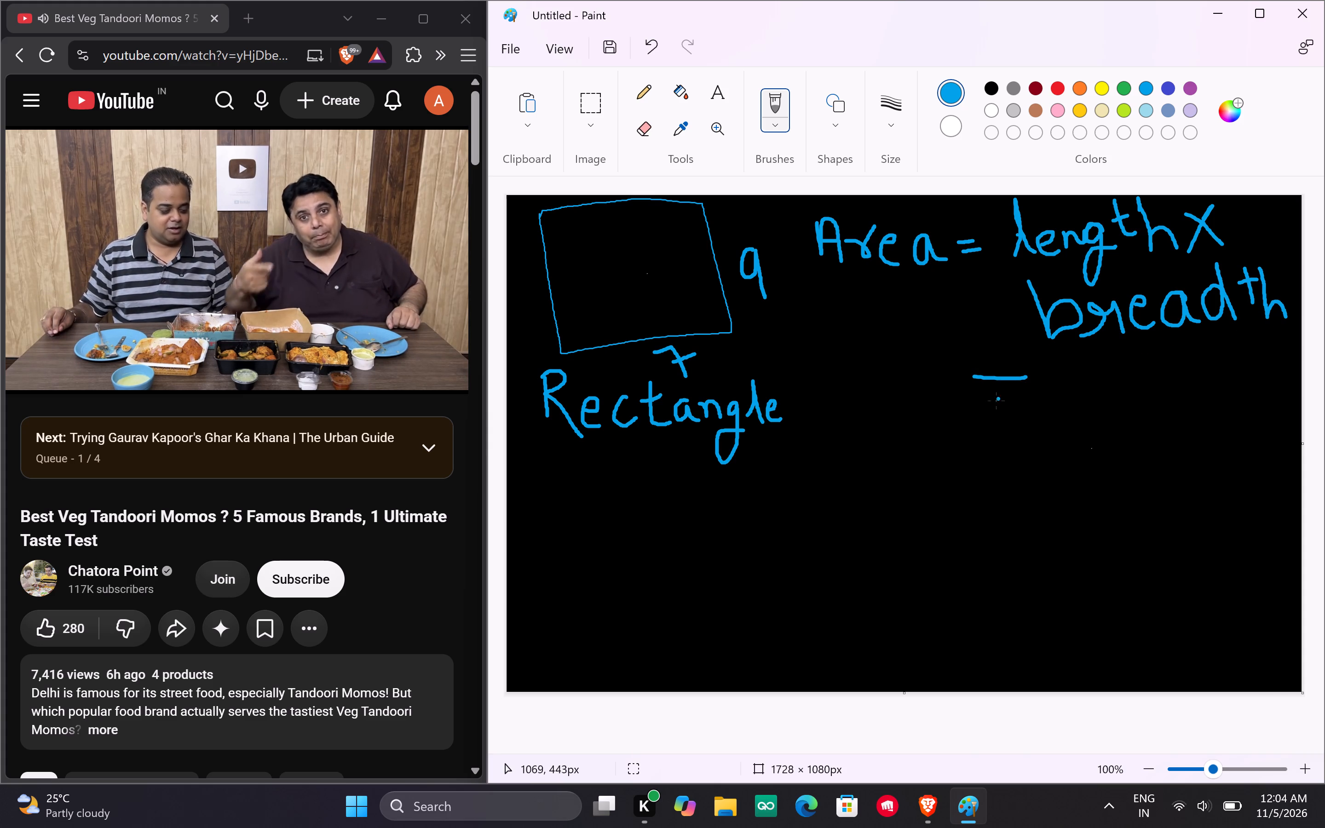
left_click_drag(986, 408, 1021, 409)
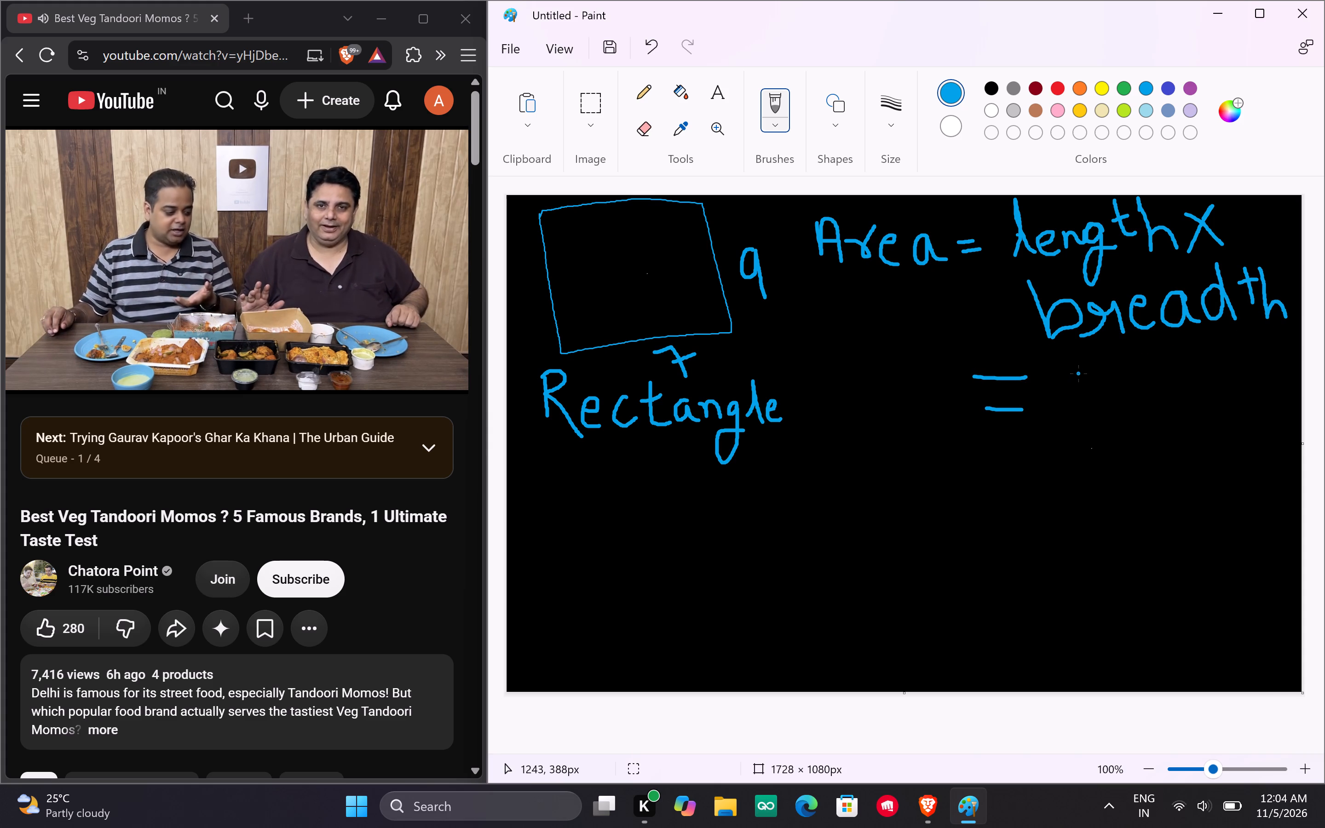
left_click_drag(1078, 374, 1089, 389)
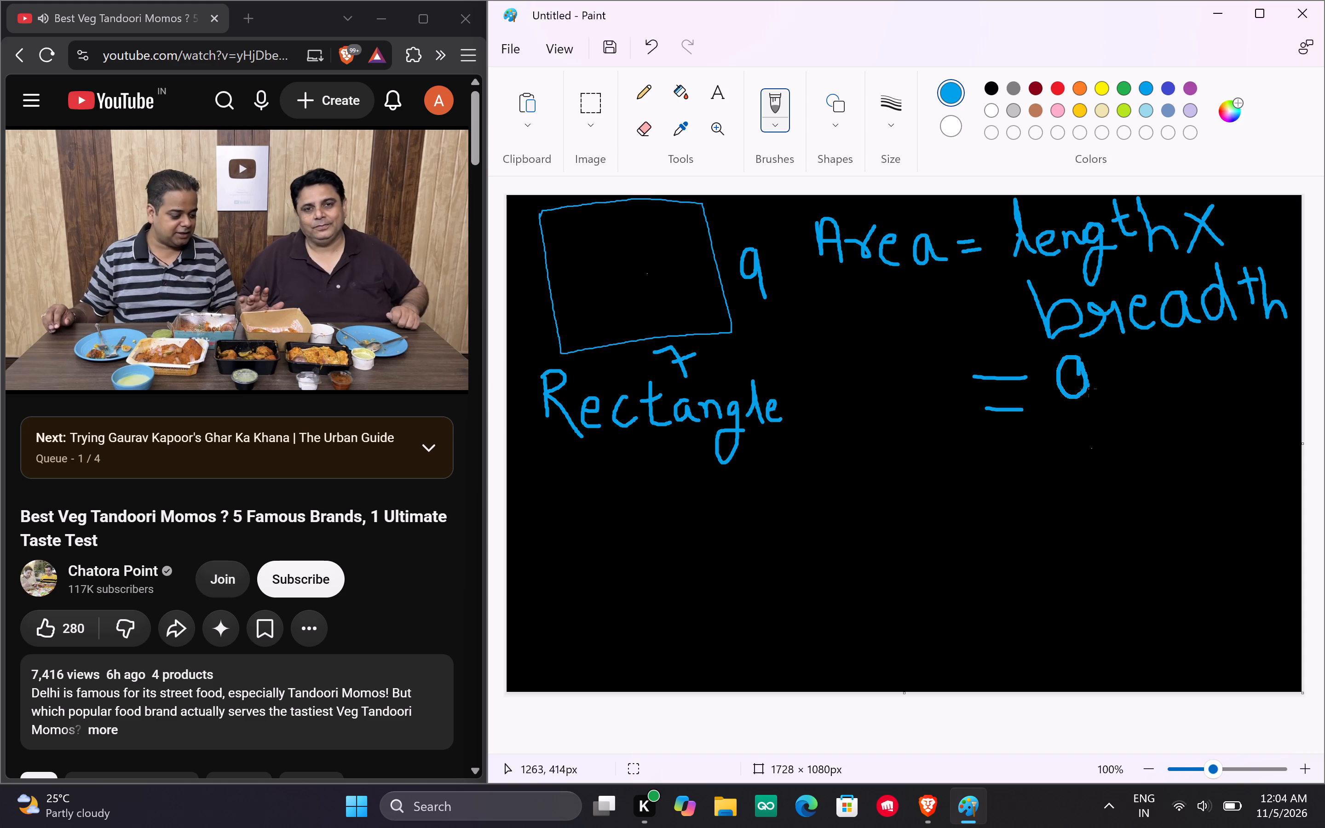
left_click_drag(1089, 389, 1094, 411)
left_click_drag(1094, 411, 1098, 429)
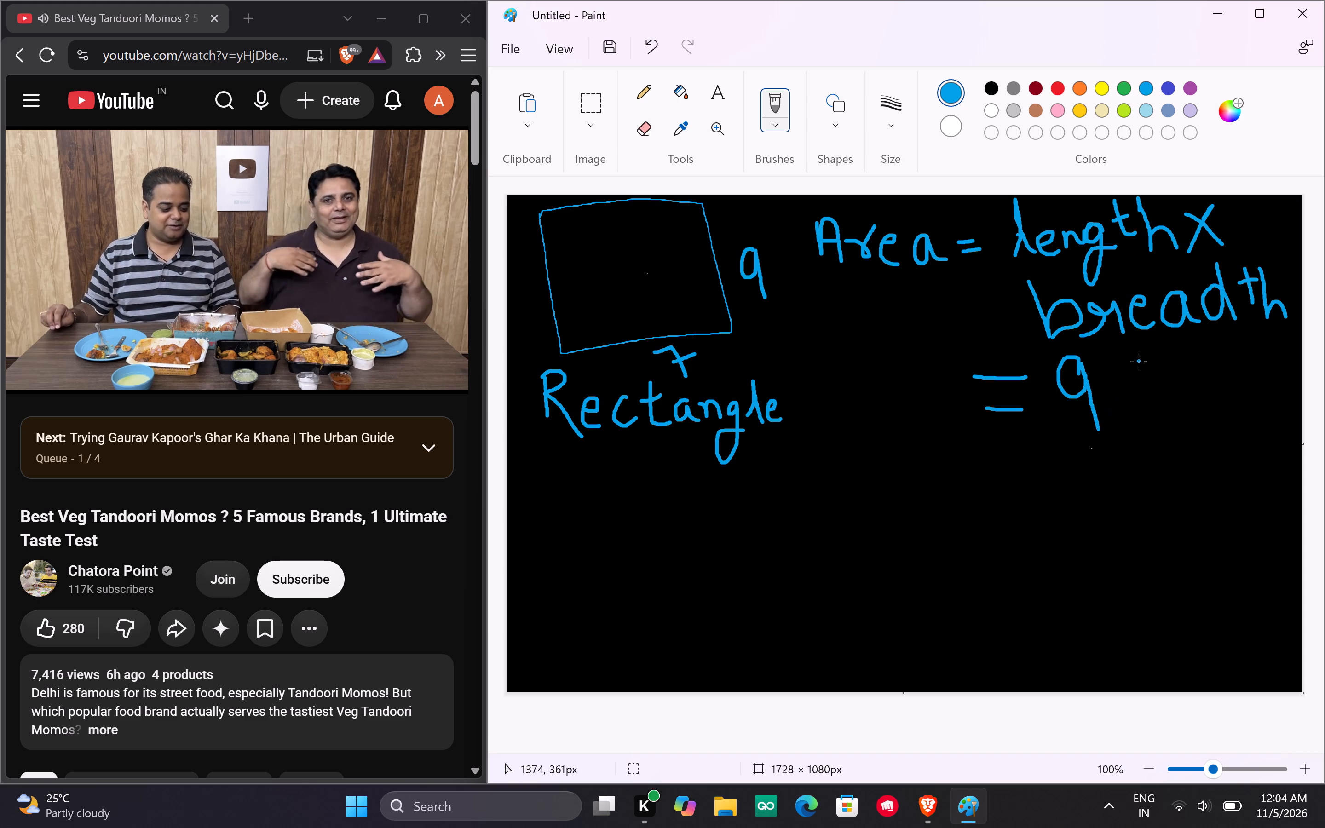
left_click_drag(1139, 361, 1138, 398)
left_click_drag(1118, 358, 1139, 379)
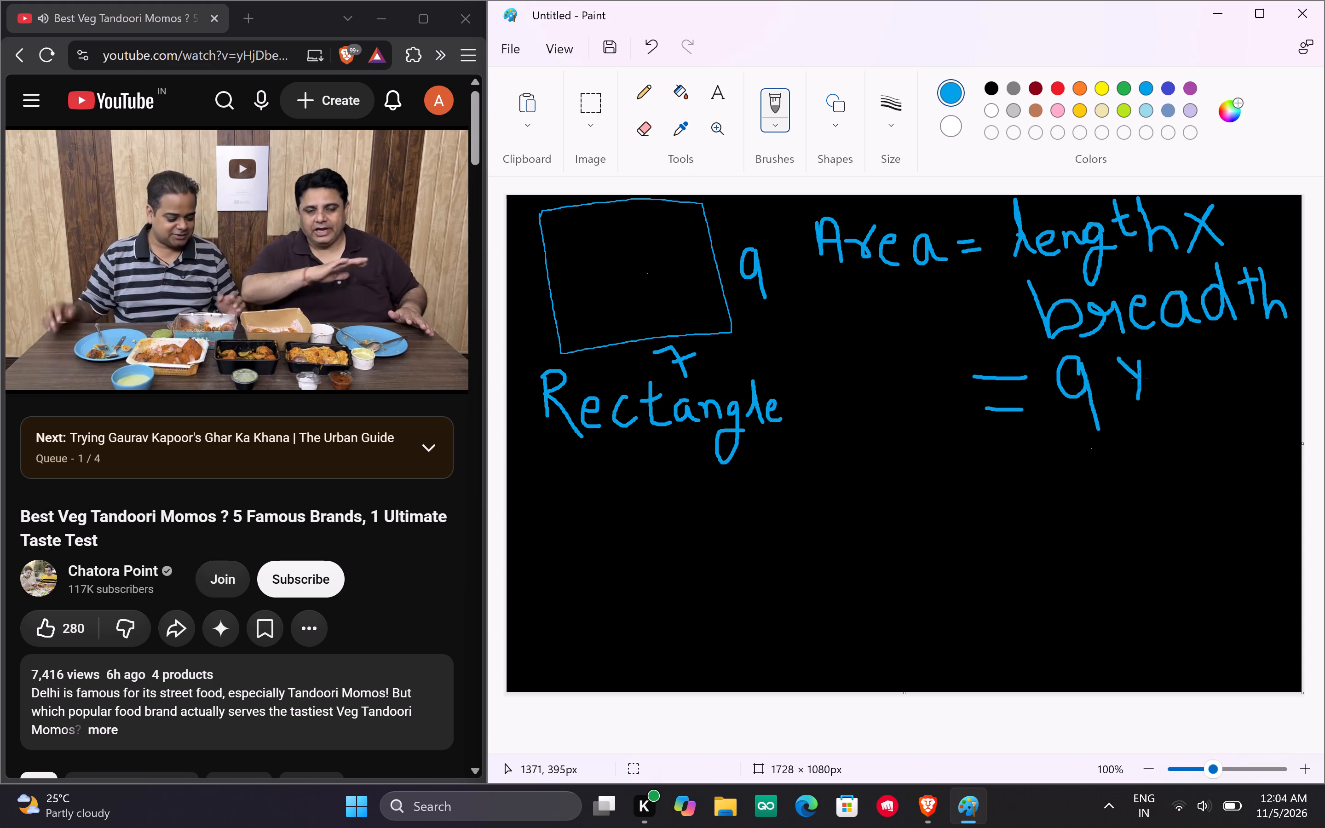
left_click_drag(1139, 379, 1156, 397)
left_click_drag(1170, 349, 1192, 385)
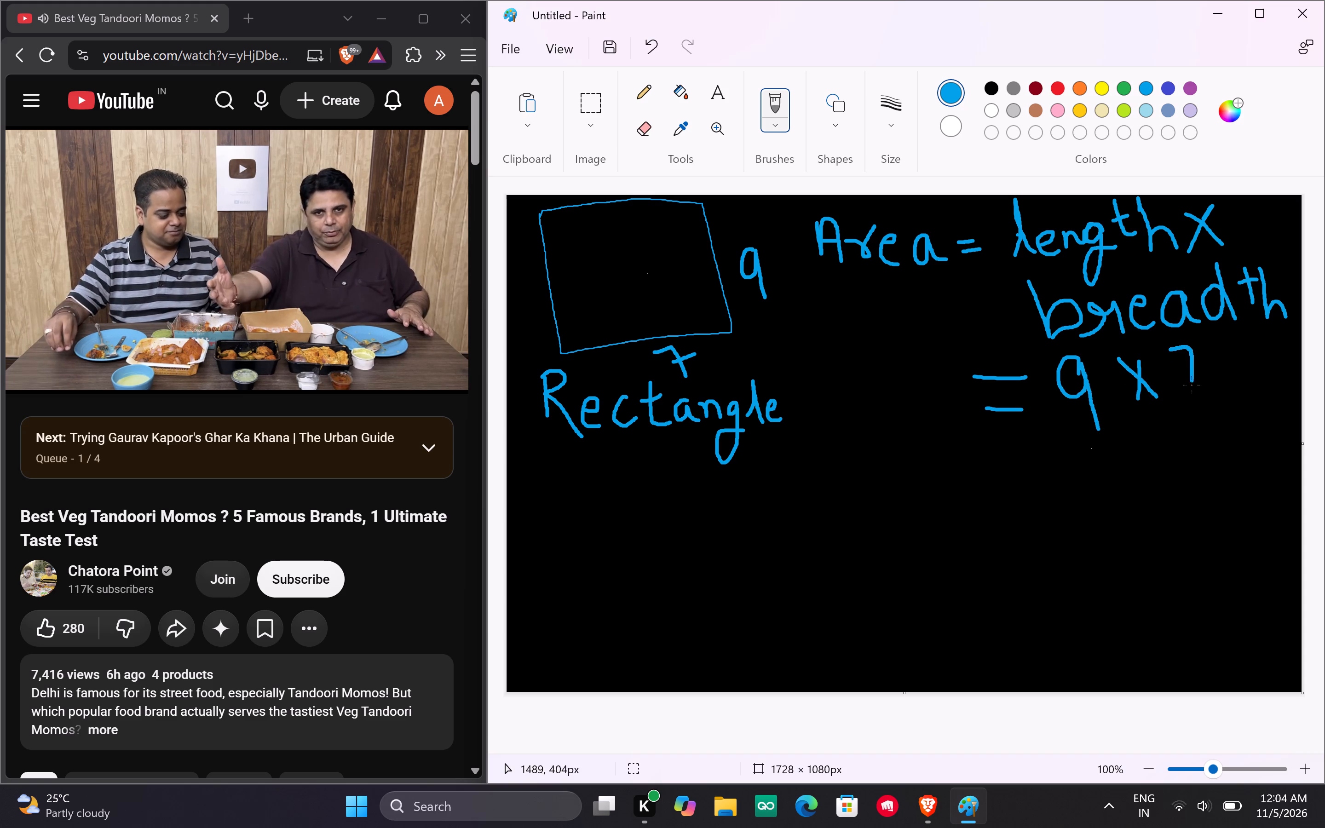
left_click_drag(1192, 385, 1192, 392)
left_click_drag(1184, 369, 1208, 365)
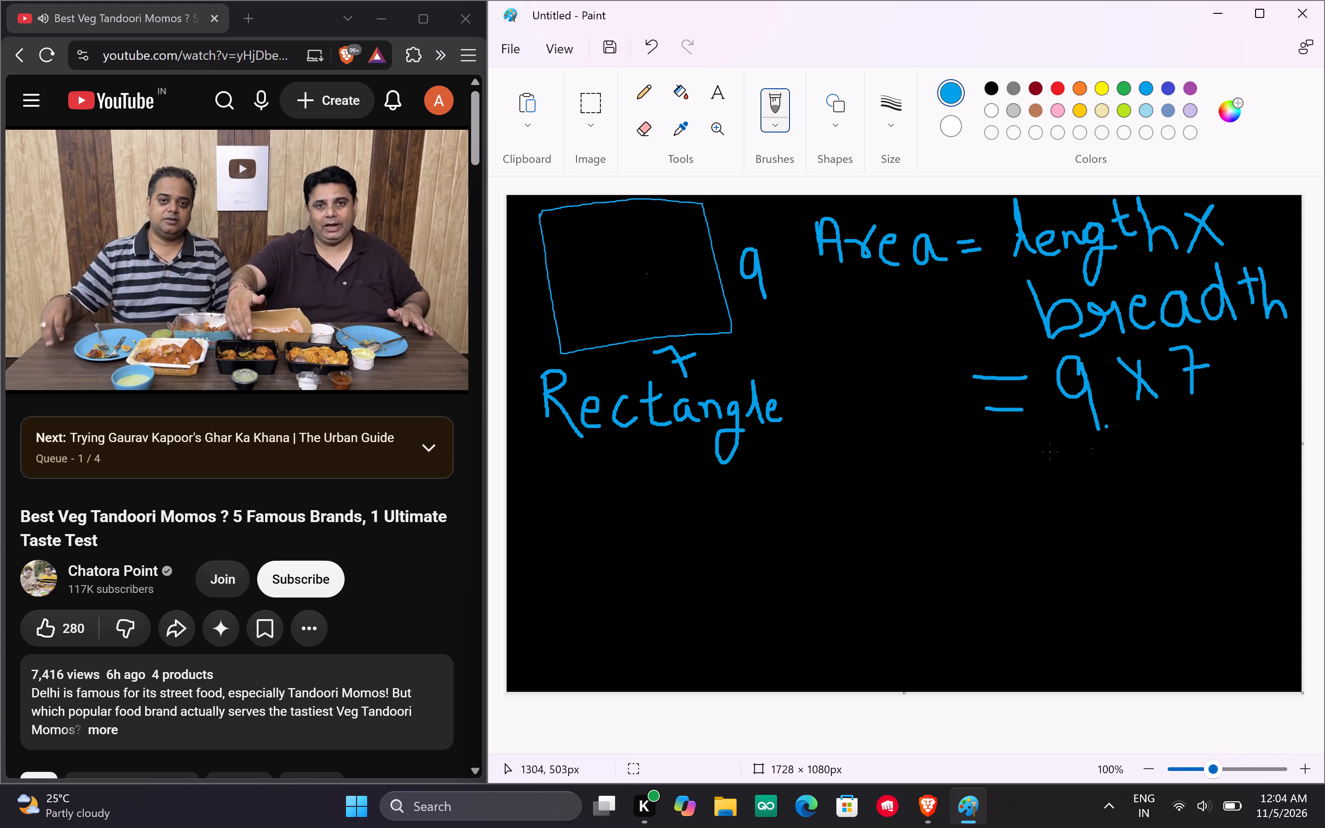
Handwrite the result "Area = 63" on a new line beneath the substitution "= 9 × 7".
left_click_drag(916, 444, 933, 505)
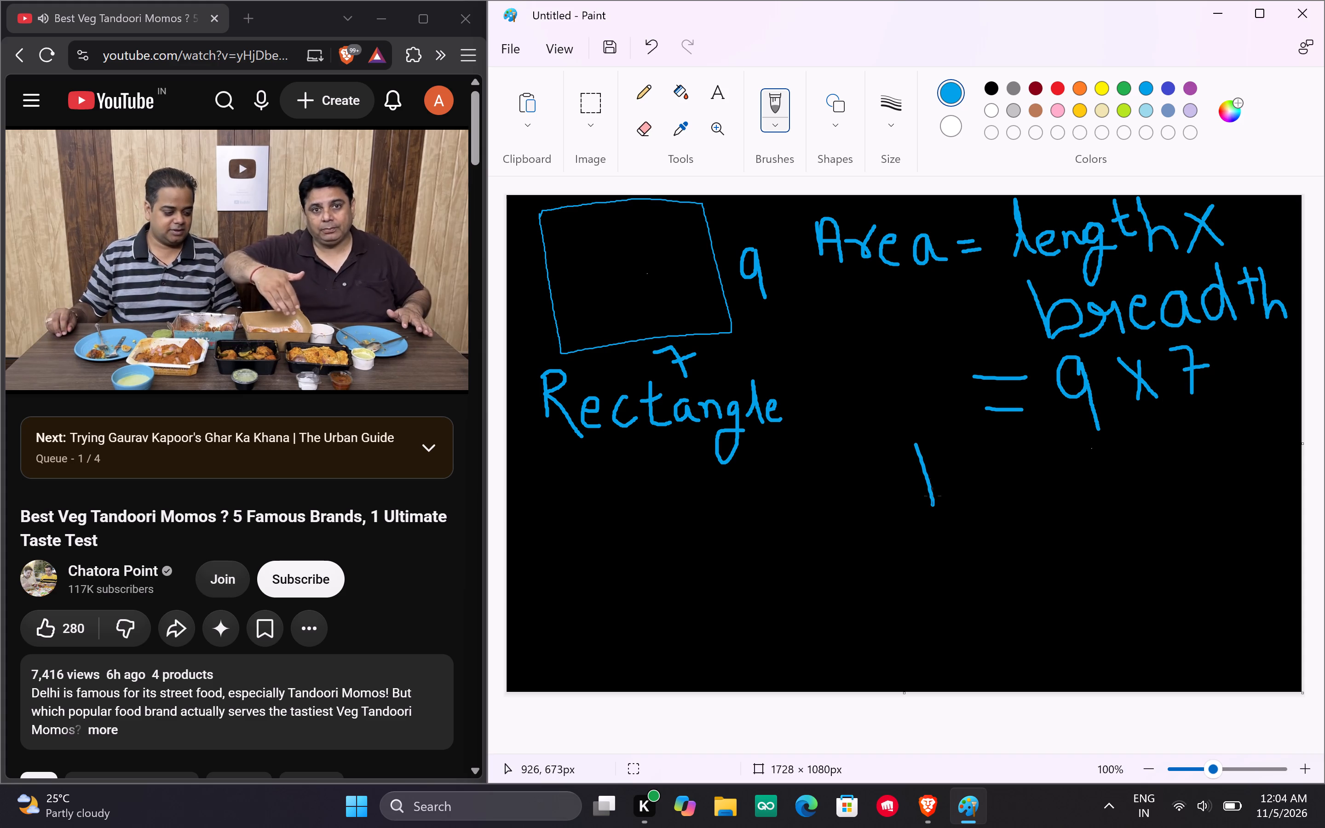
left_click_drag(911, 462, 967, 502)
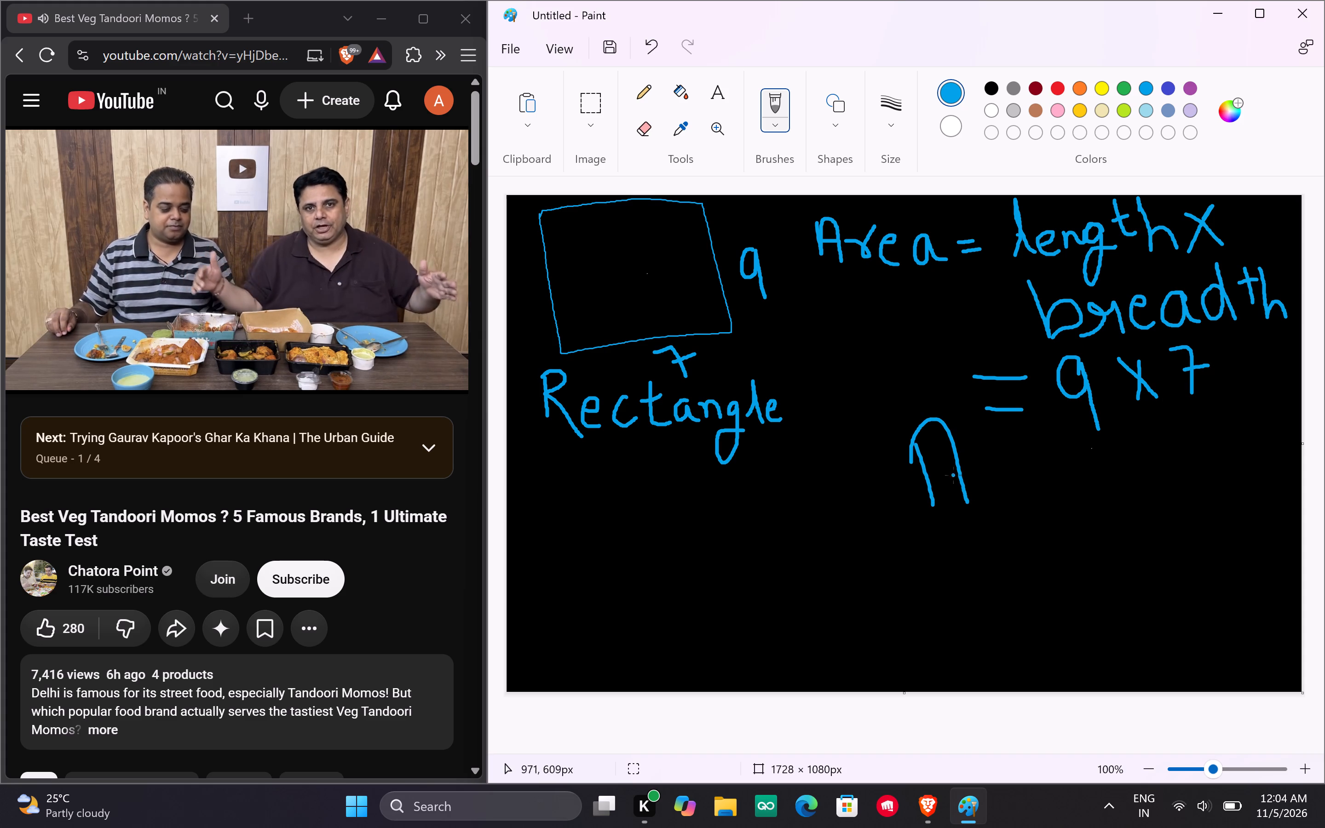
left_click_drag(927, 477, 975, 465)
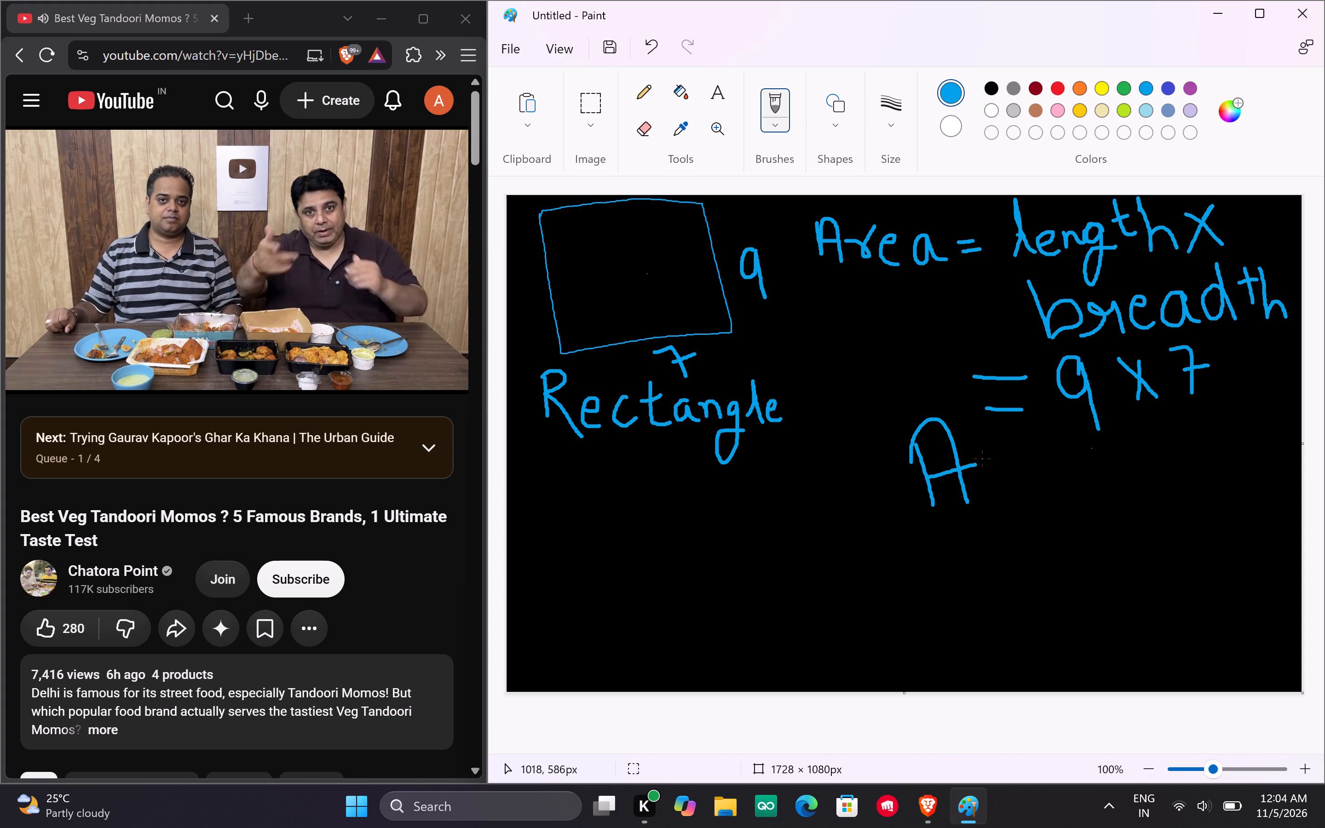
left_click_drag(987, 454, 1028, 445)
left_click_drag(1036, 454, 1095, 464)
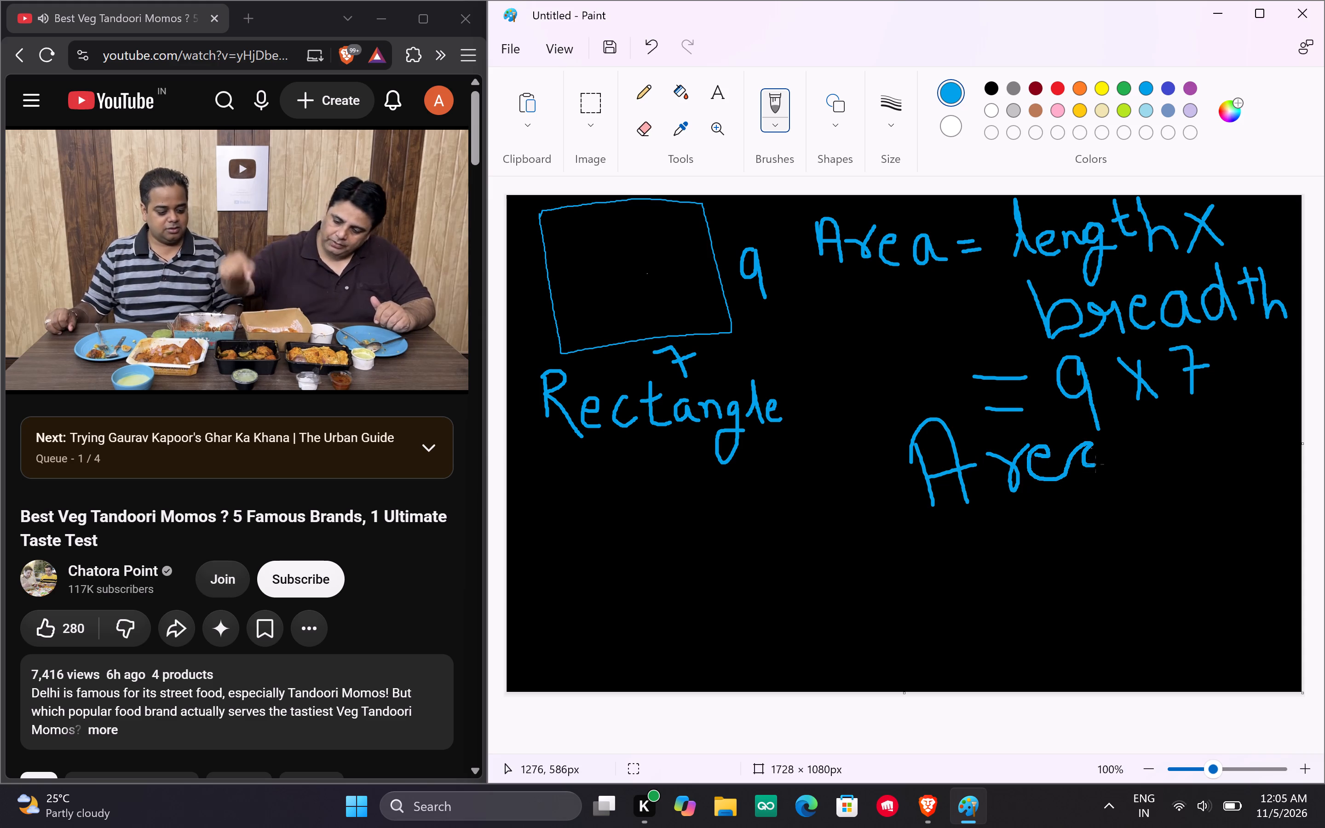
left_click_drag(1095, 464, 1108, 461)
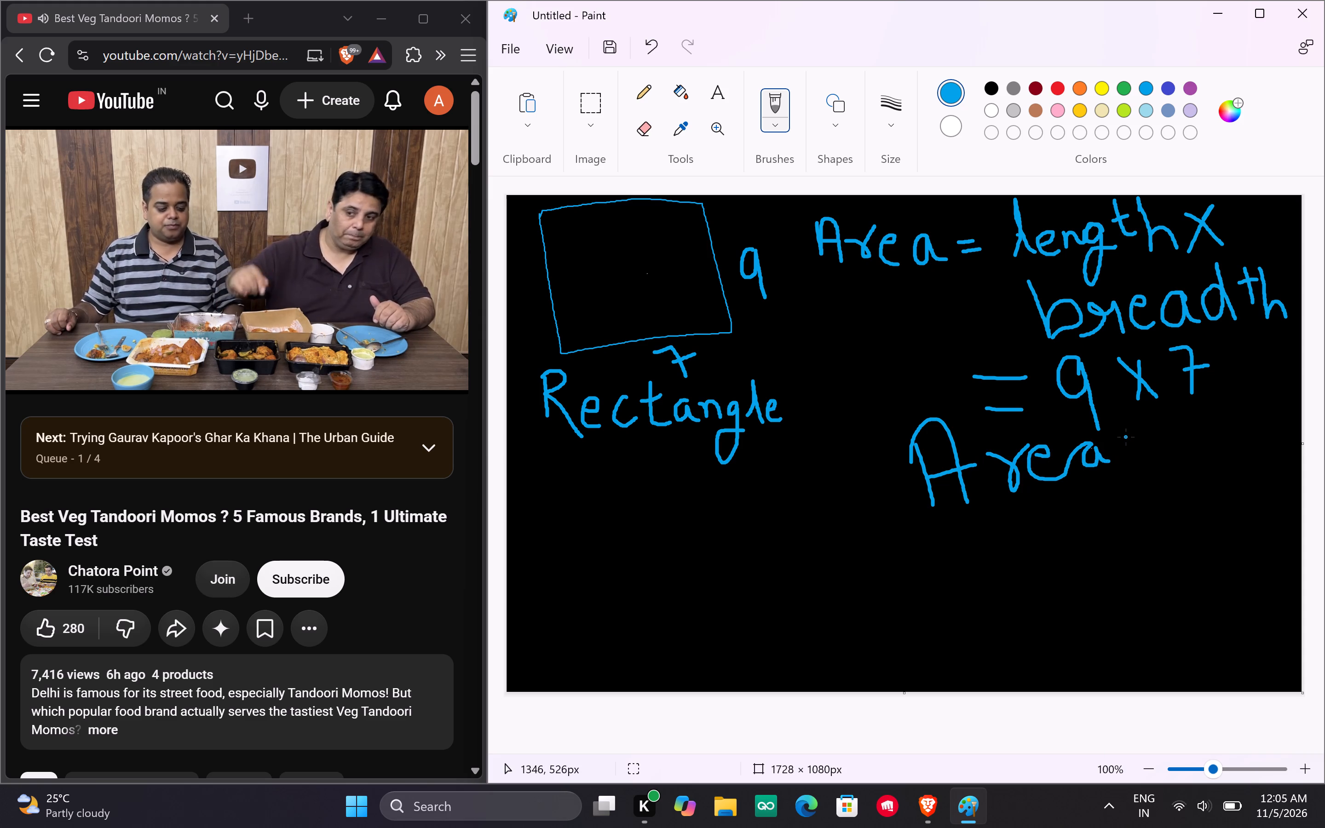
left_click_drag(1126, 437, 1152, 429)
left_click_drag(1134, 454, 1157, 444)
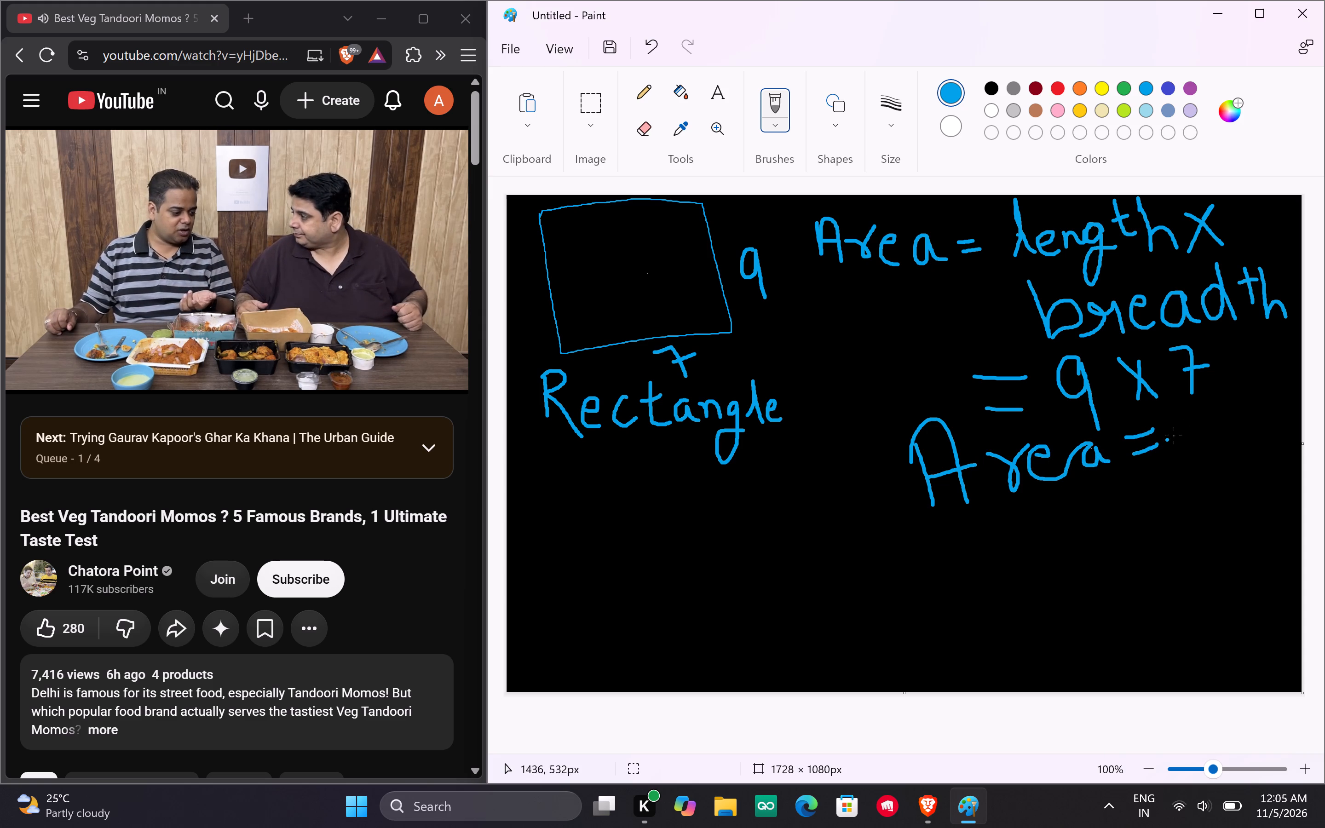
left_click_drag(1184, 425, 1164, 448)
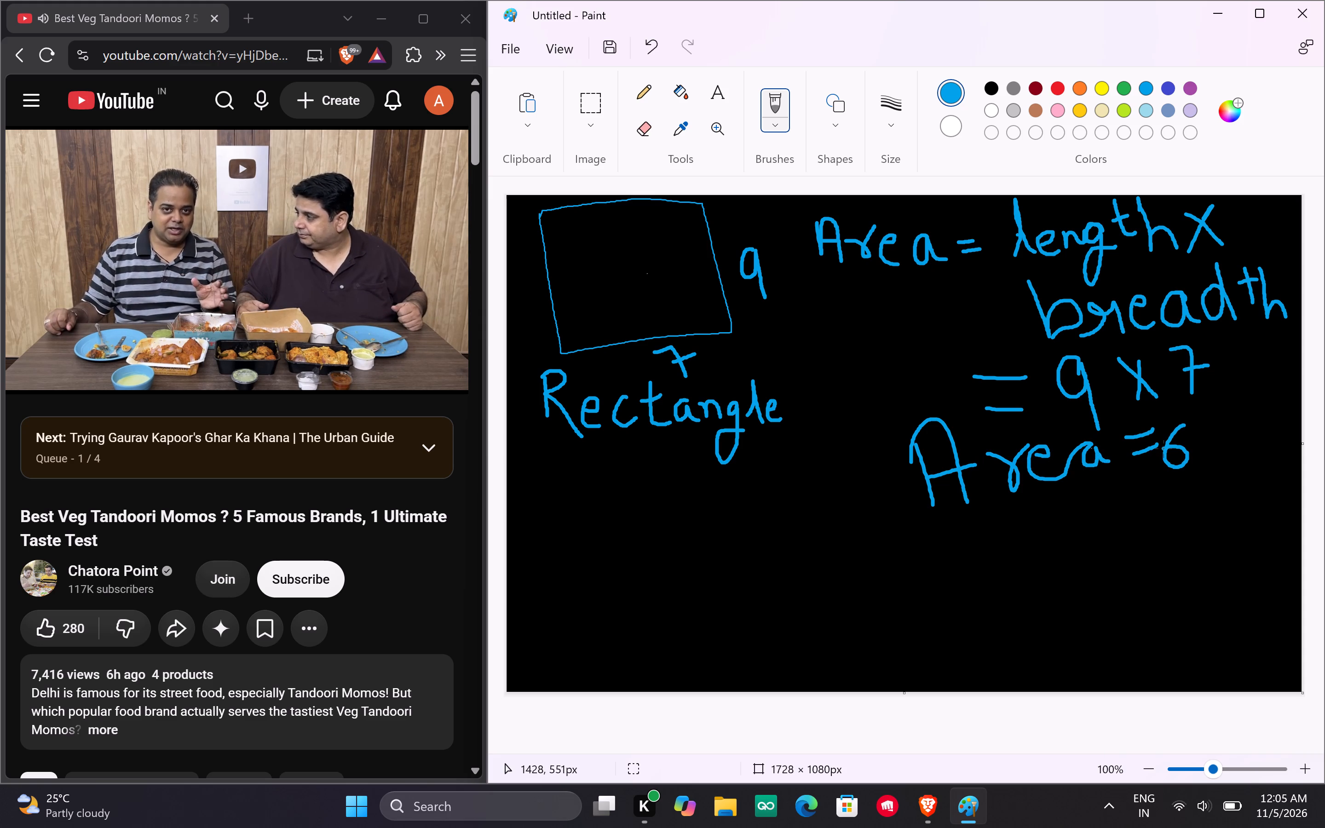
left_click_drag(1205, 422, 1219, 438)
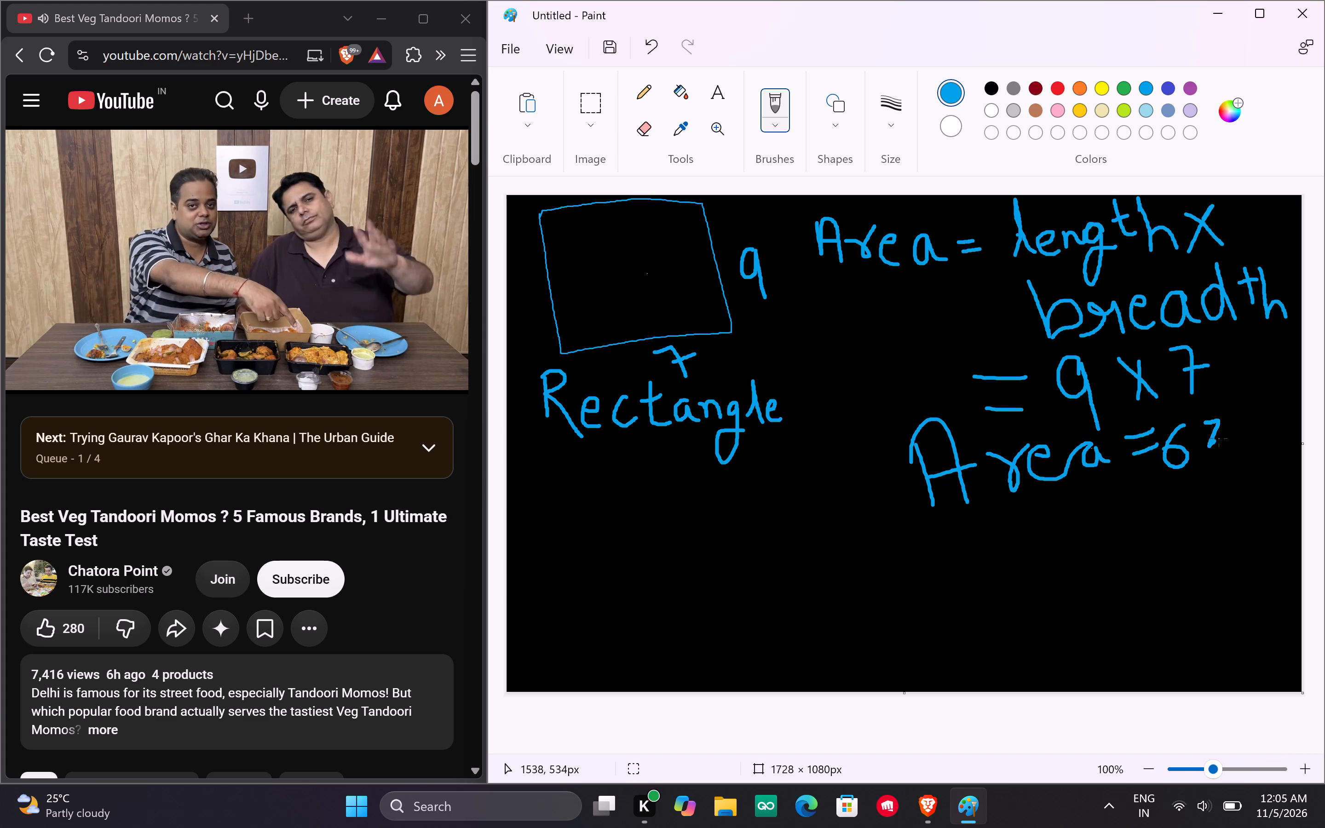
left_click_drag(1219, 438, 1181, 483)
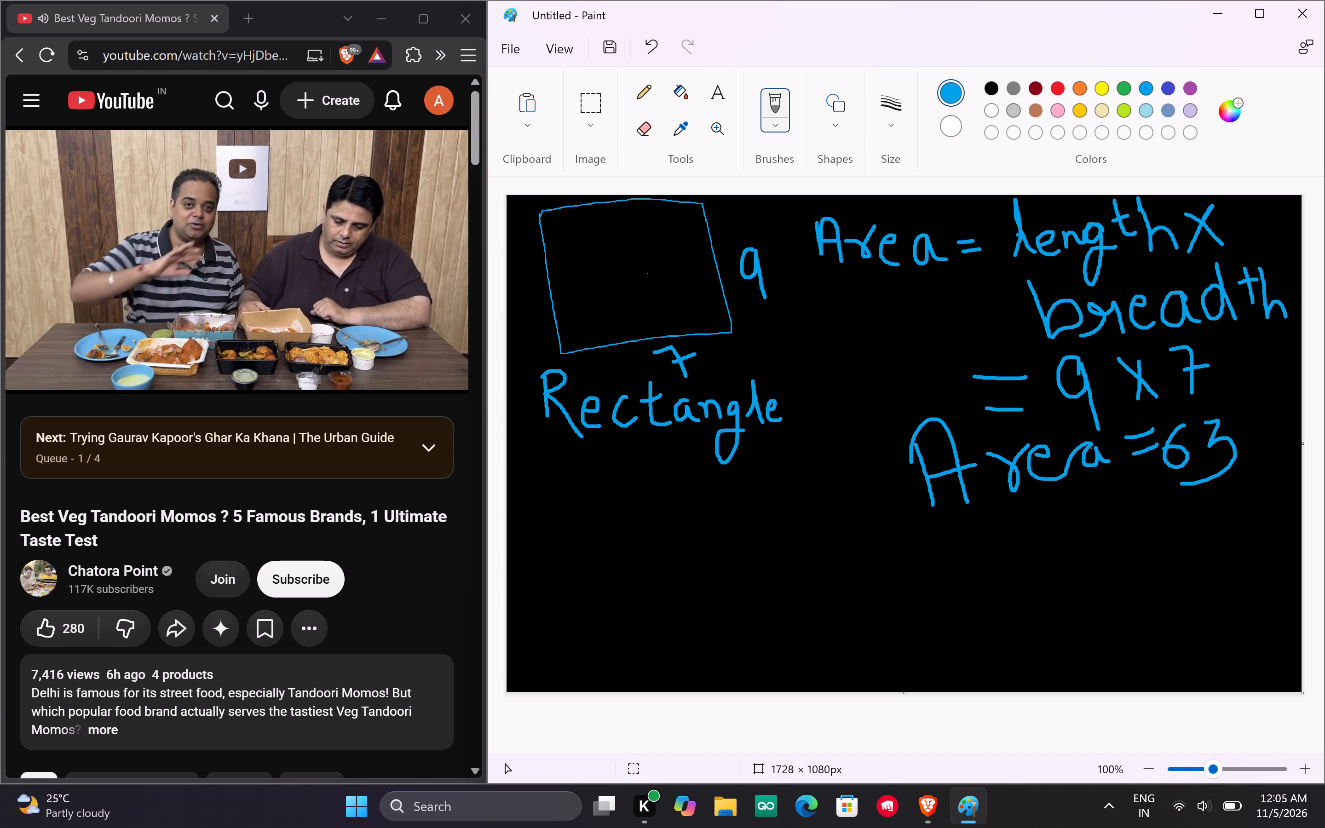
Switch to the browser and expand the YouTube video queue to look through the queued videos.
left_click(429, 460)
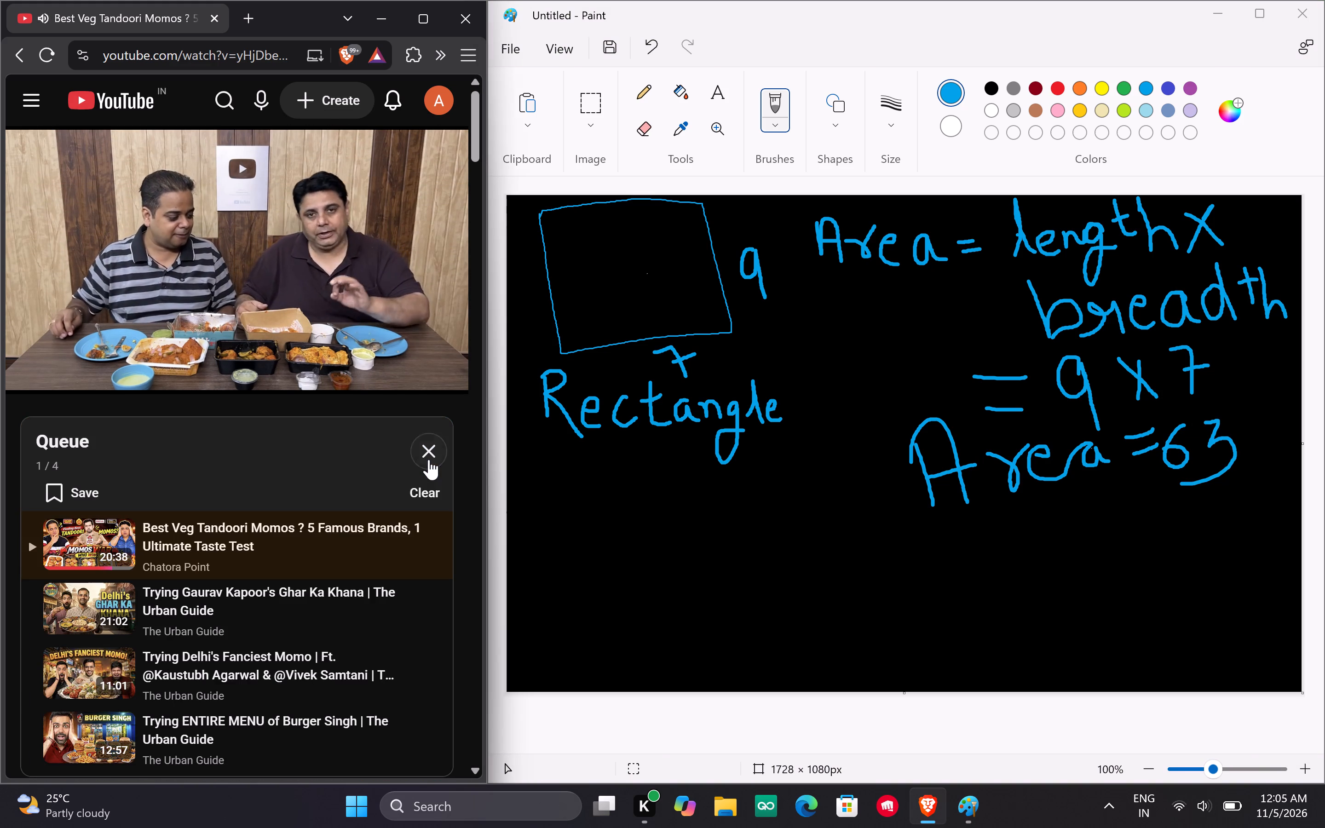
scroll(380, 561, "down", 1)
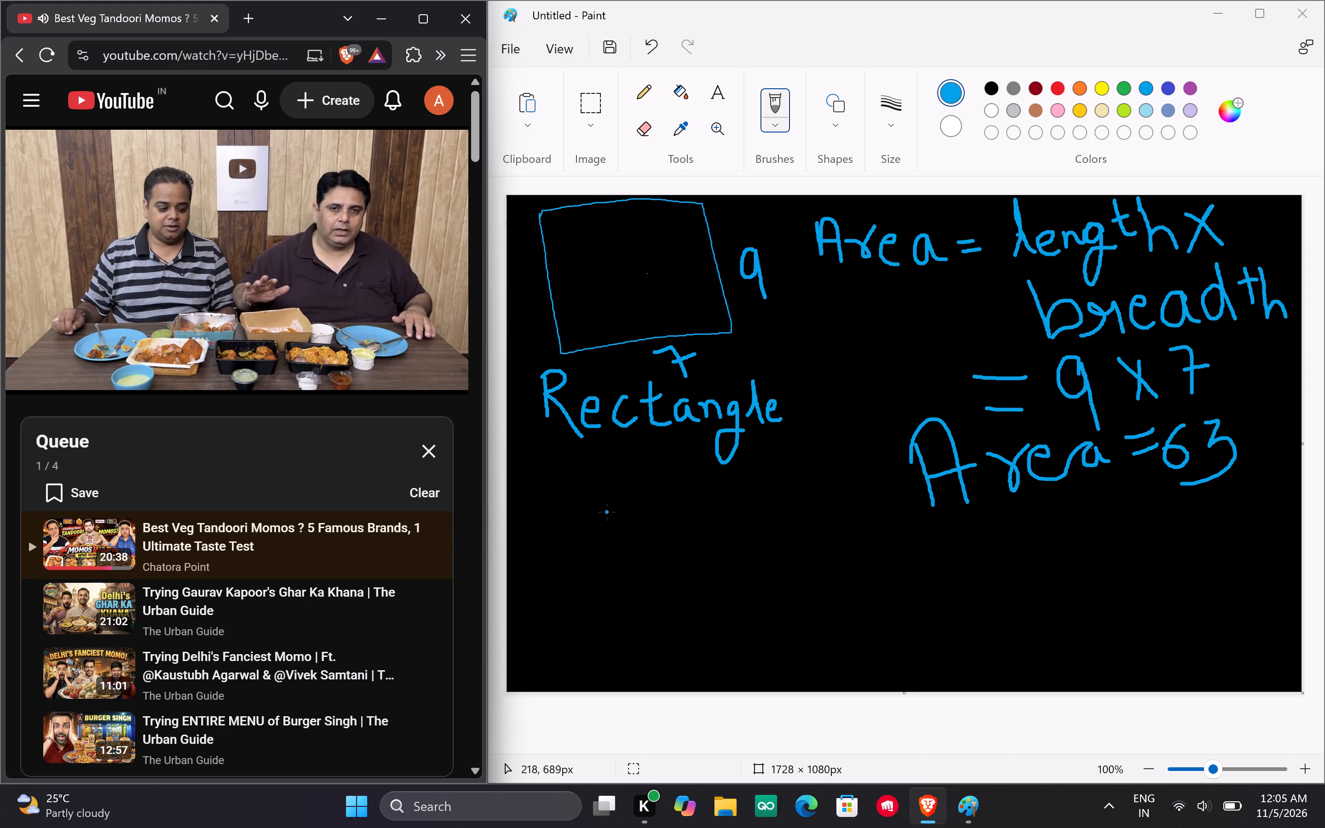
Switch back to Paint and handwrite "Perimeter =" on the canvas below the "Rectangle" label.
left_click_drag(574, 496, 576, 535)
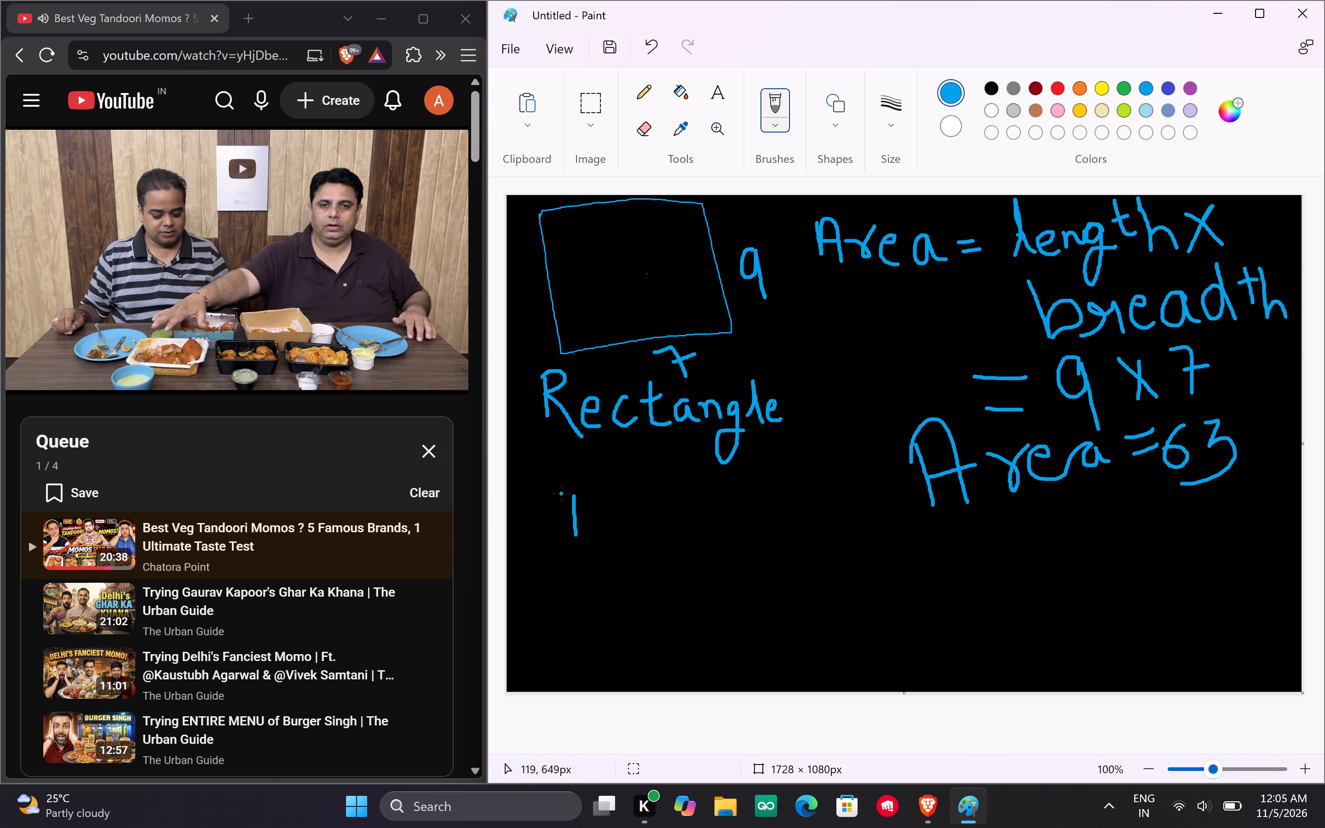
left_click_drag(561, 494, 576, 520)
left_click_drag(628, 531, 646, 519)
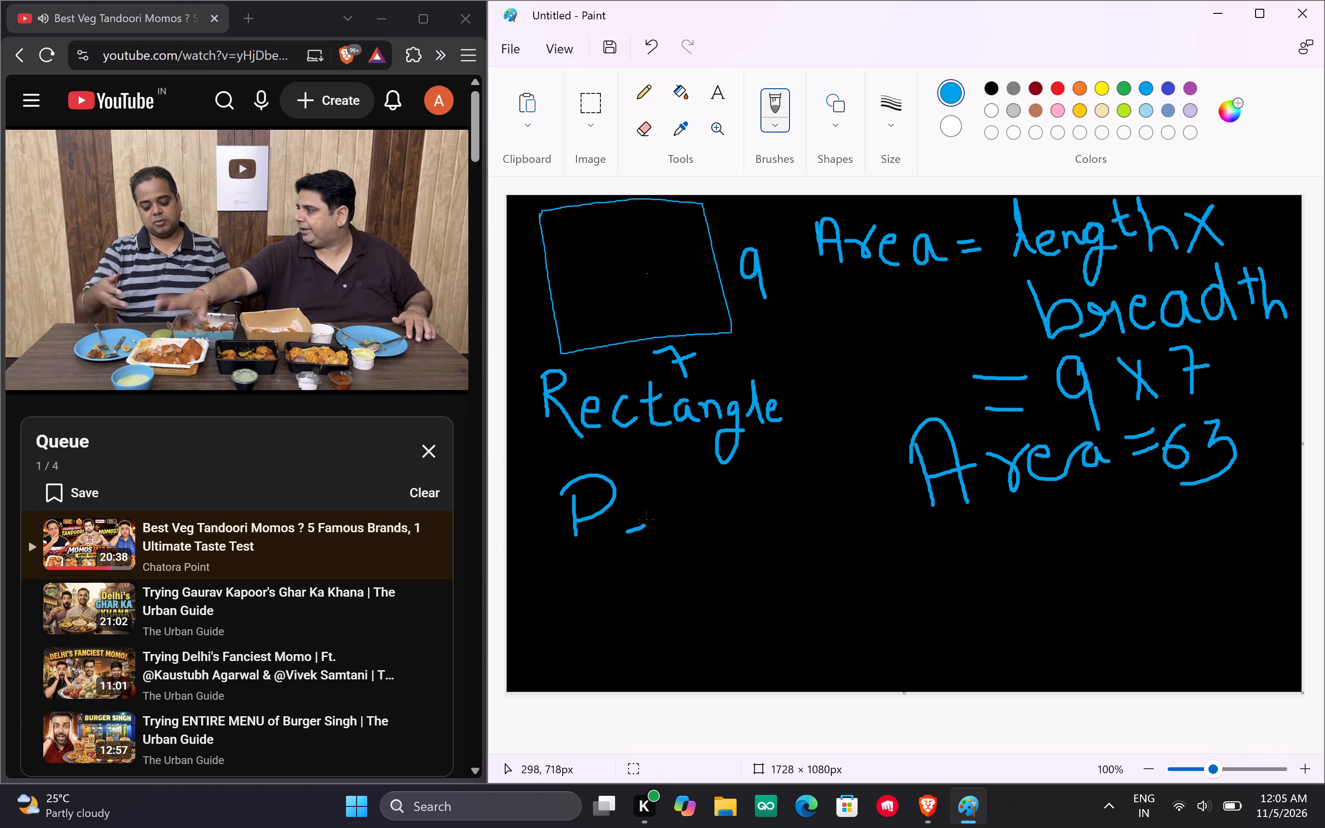
left_click_drag(646, 519, 661, 546)
left_click_drag(662, 509, 682, 499)
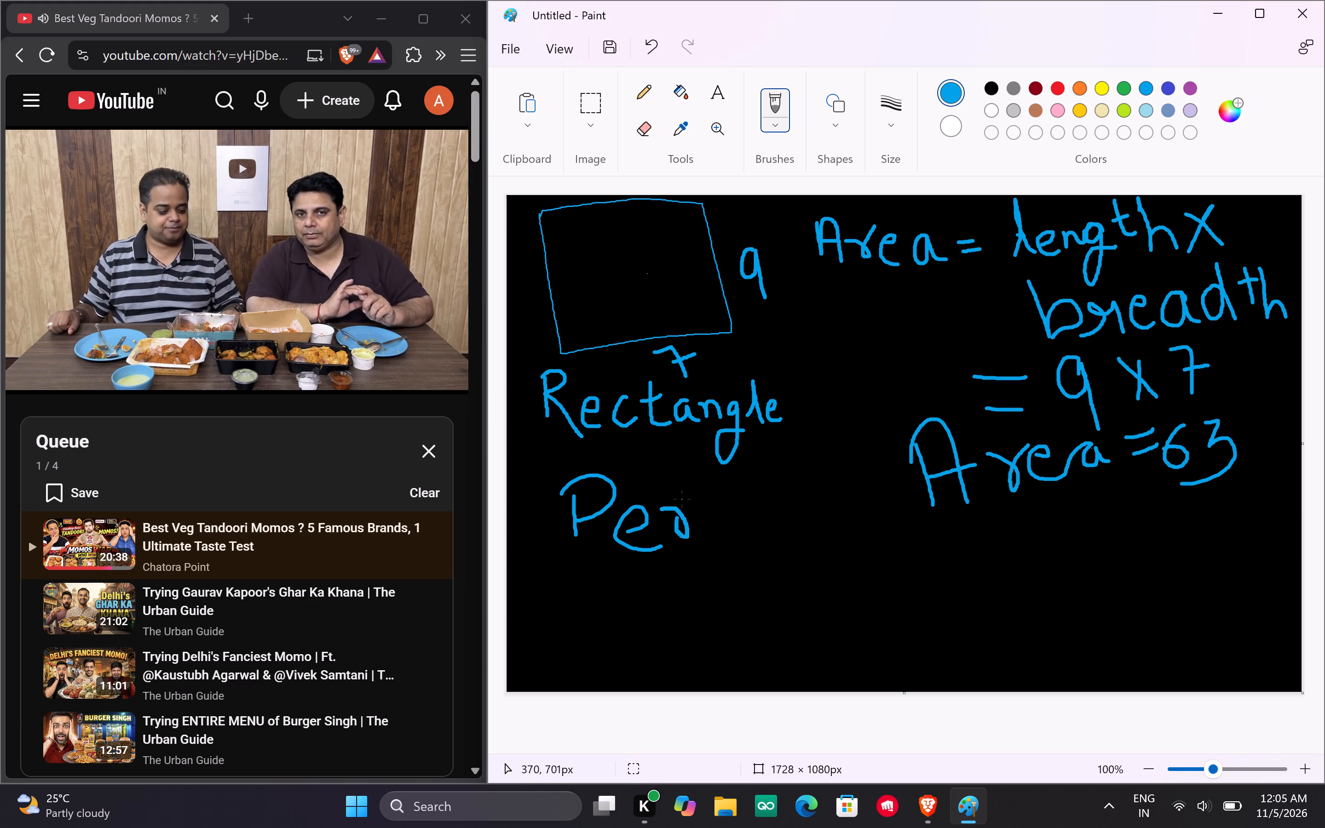
left_click_drag(682, 499, 691, 482)
left_click_drag(709, 519, 712, 546)
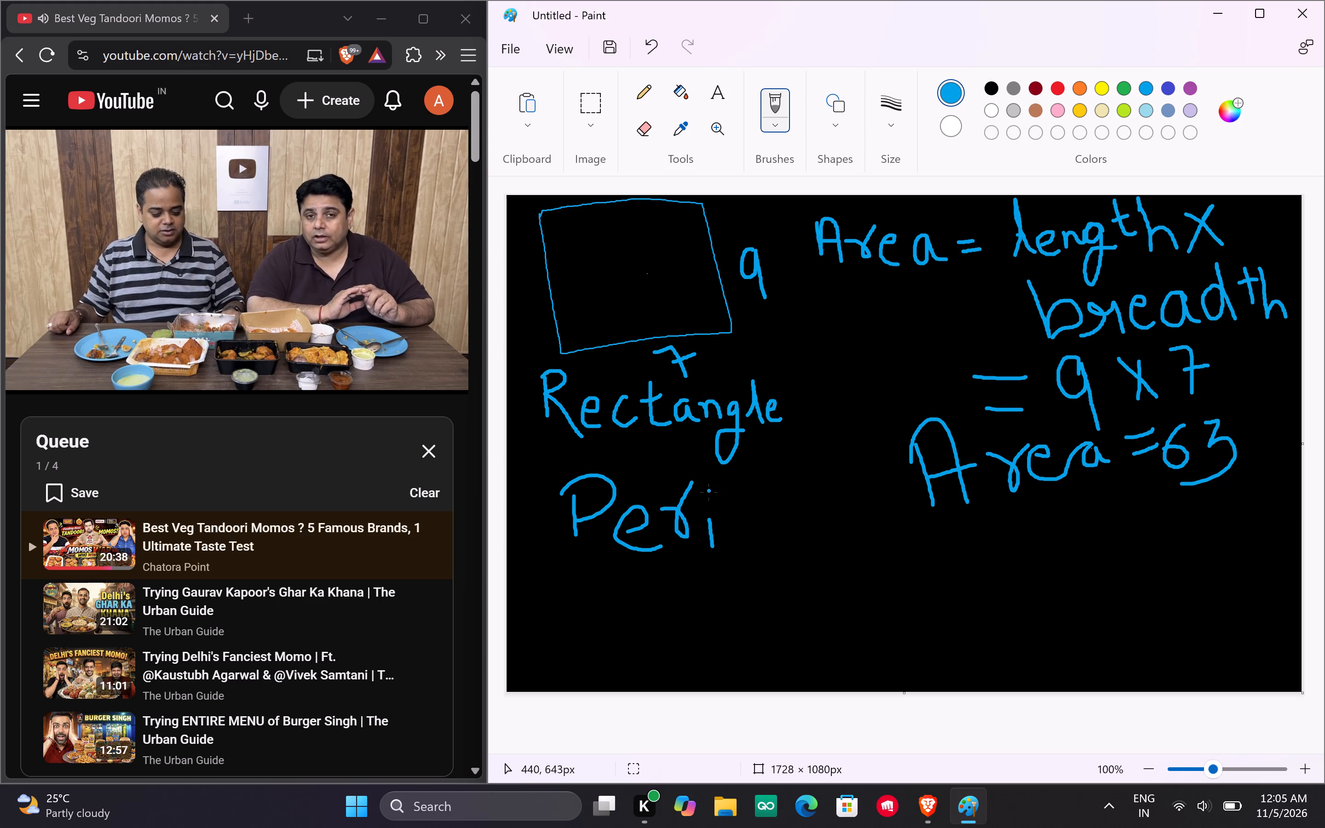
left_click(709, 492)
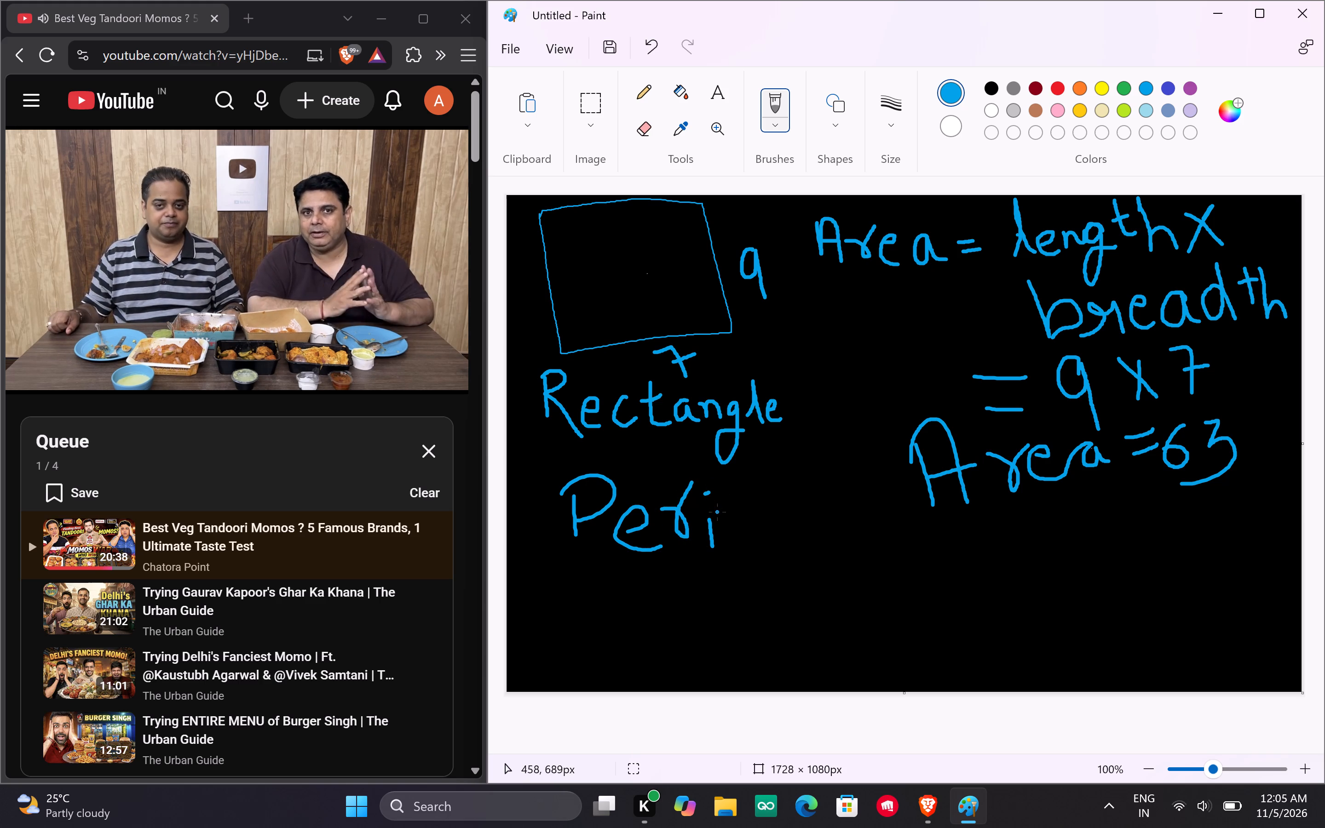
left_click_drag(717, 512, 774, 545)
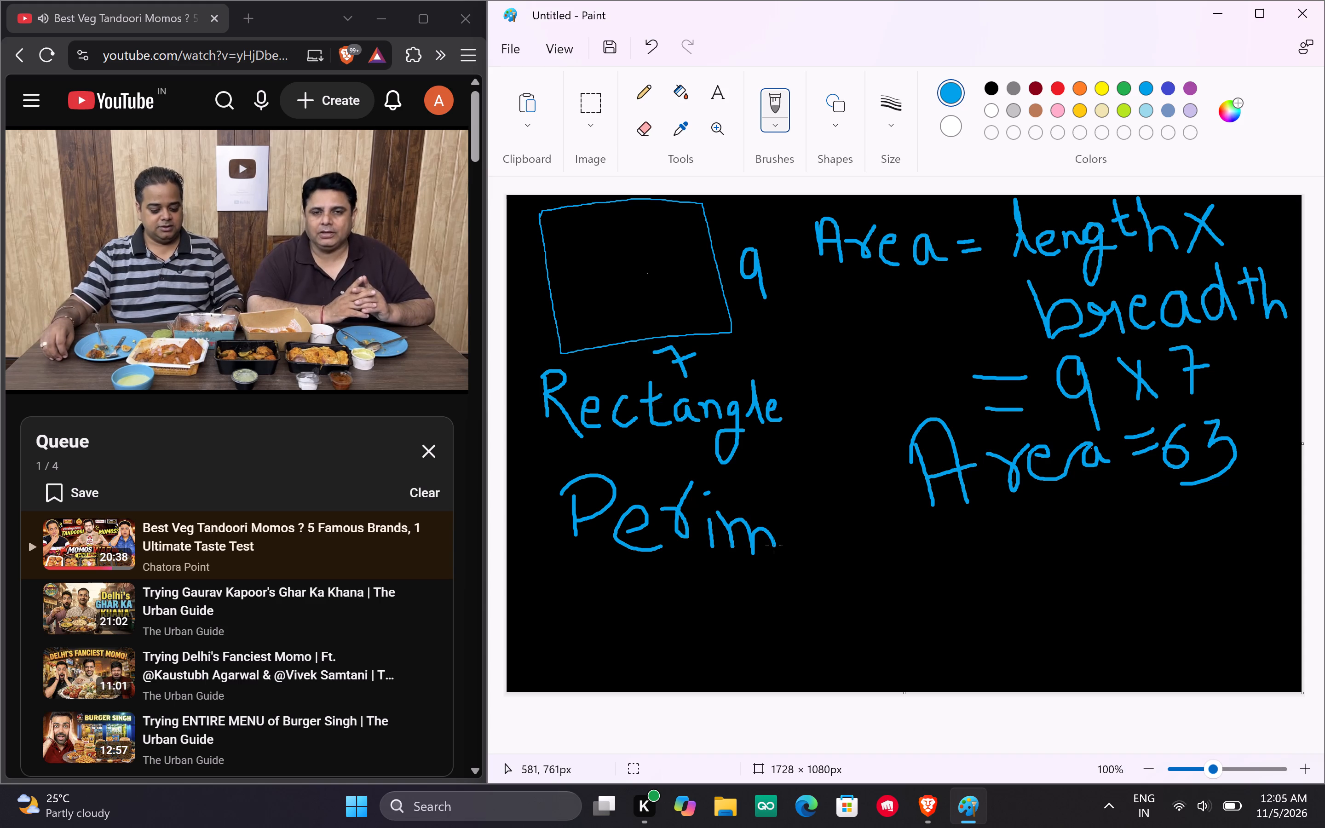
left_click_drag(782, 533, 817, 543)
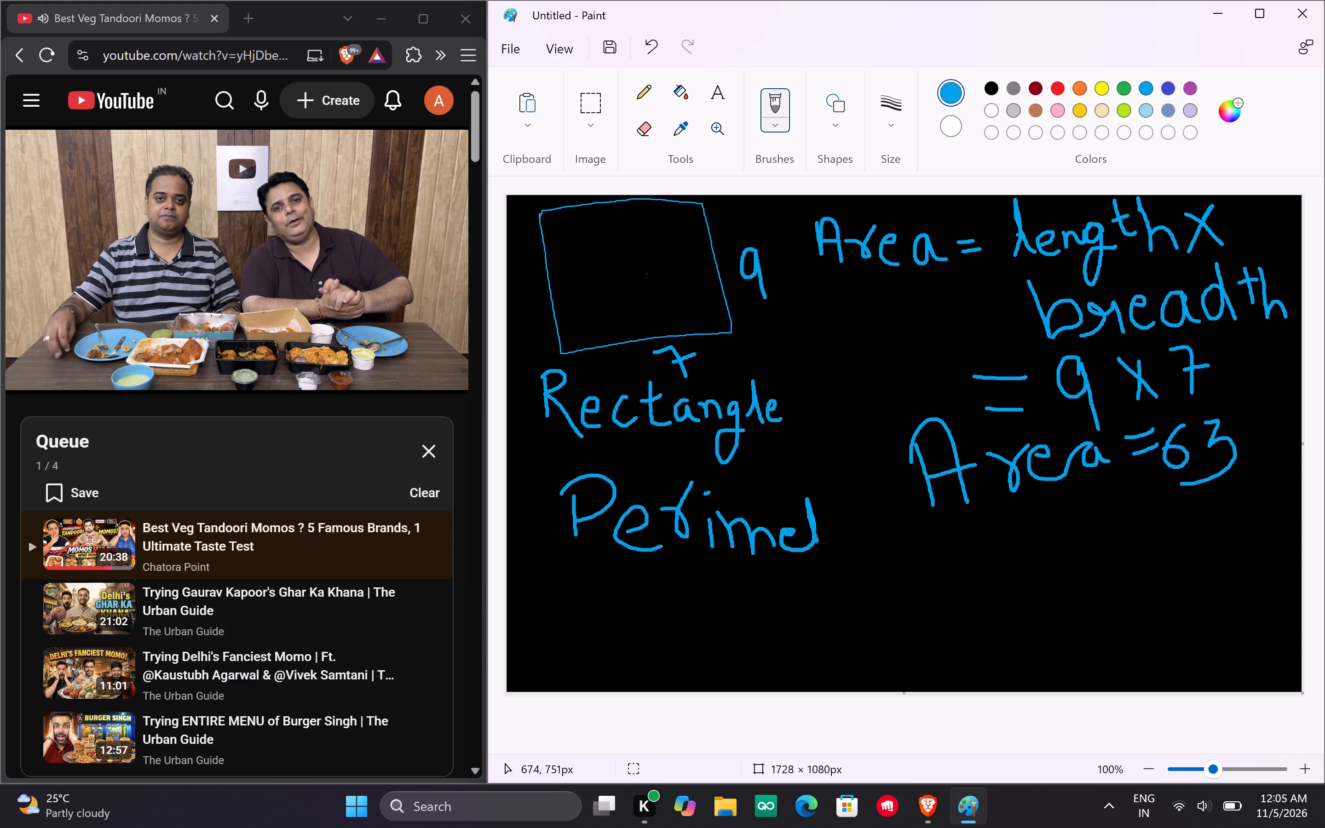
left_click_drag(817, 543, 817, 544)
left_click_drag(799, 508, 826, 510)
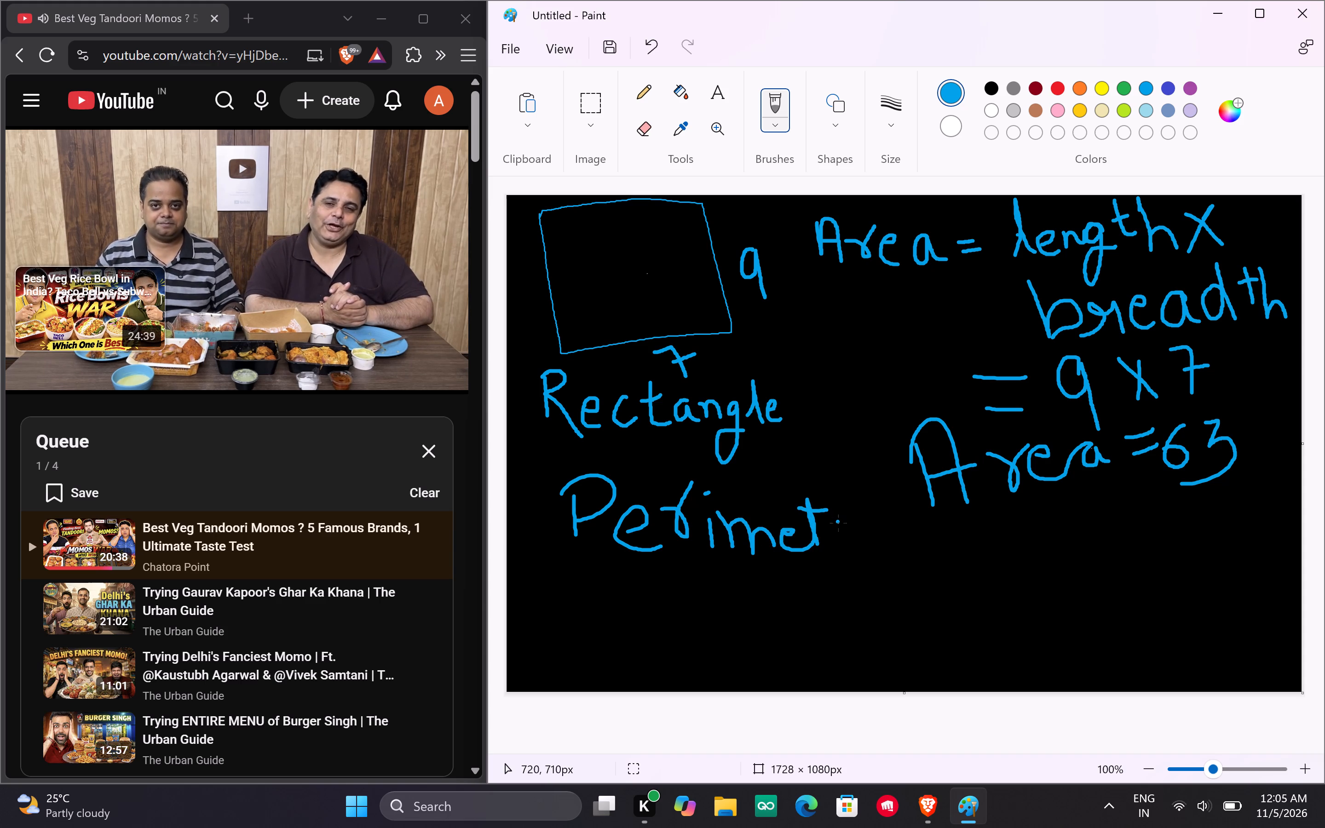
left_click_drag(838, 523, 868, 523)
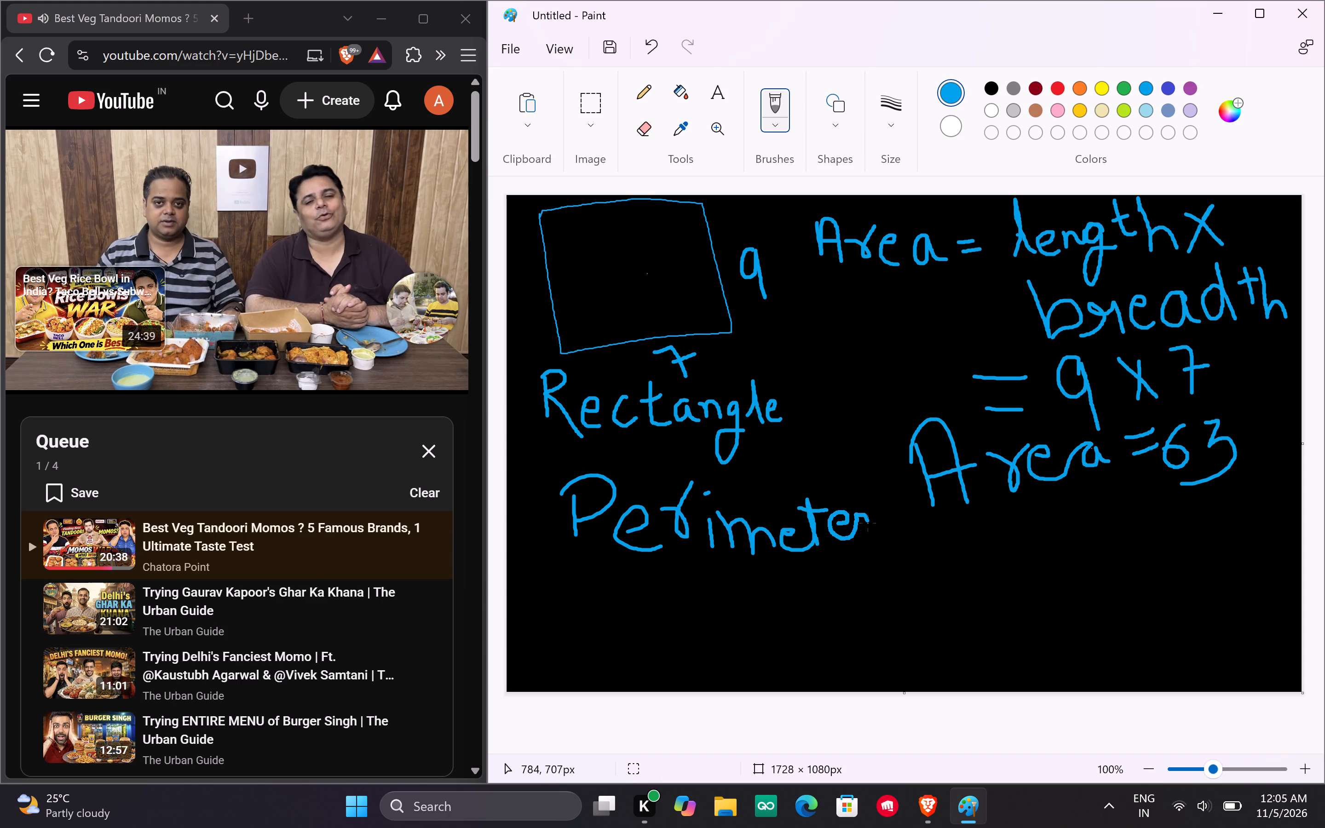
left_click_drag(868, 523, 870, 535)
left_click_drag(900, 517, 922, 516)
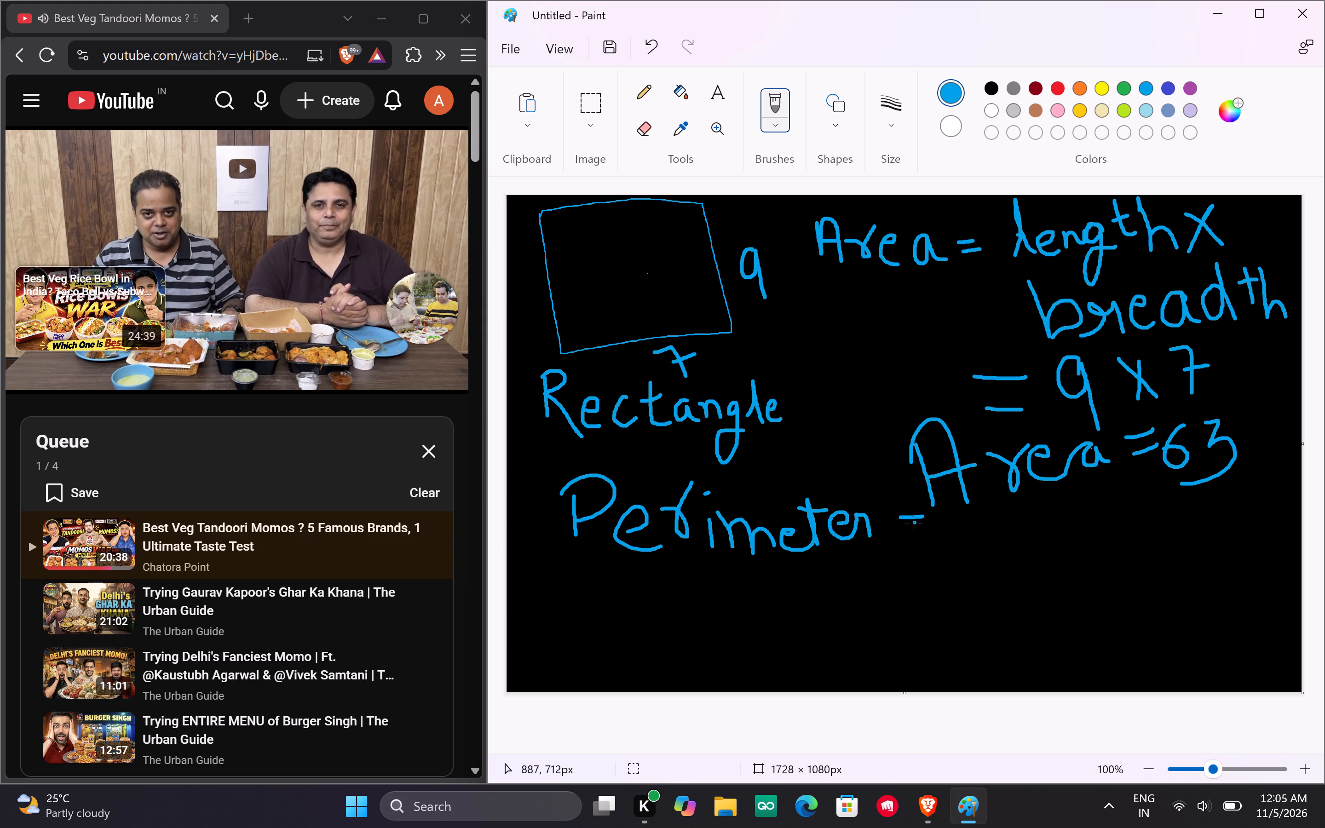
left_click_drag(905, 527, 929, 524)
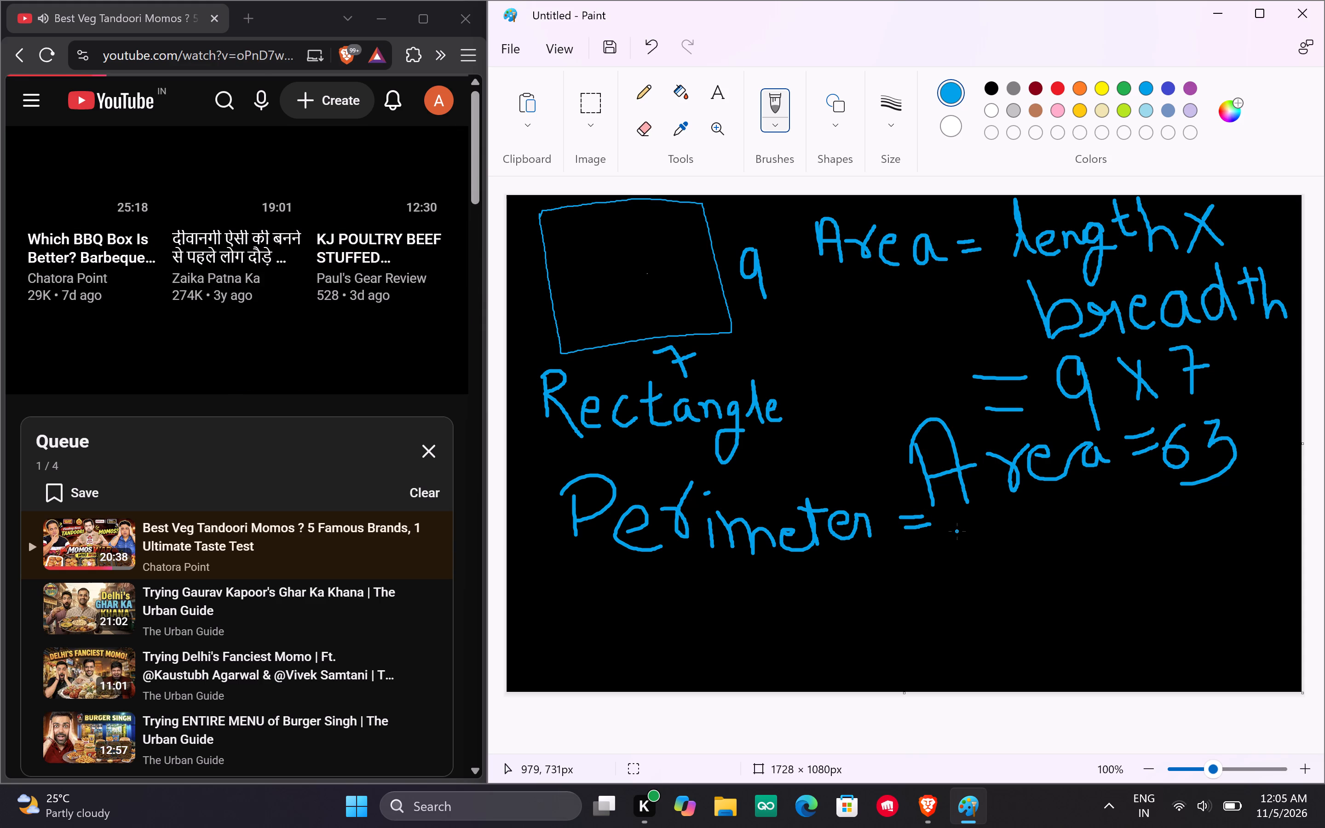
Handwrite "2 (l + b)" after "Perimeter =" to complete the perimeter formula.
left_click_drag(985, 519, 989, 513)
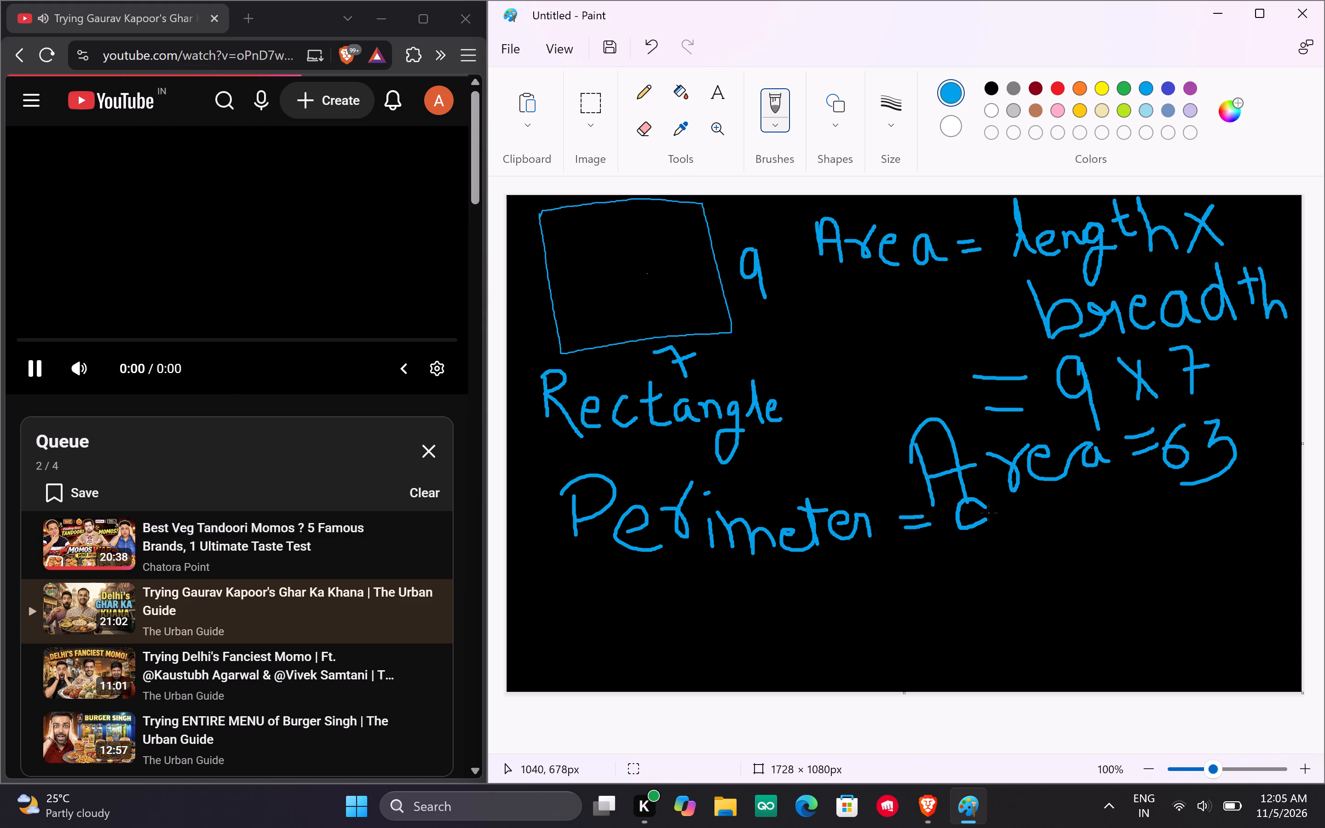
left_click_drag(989, 513, 1012, 561)
left_click_drag(1036, 498, 1028, 529)
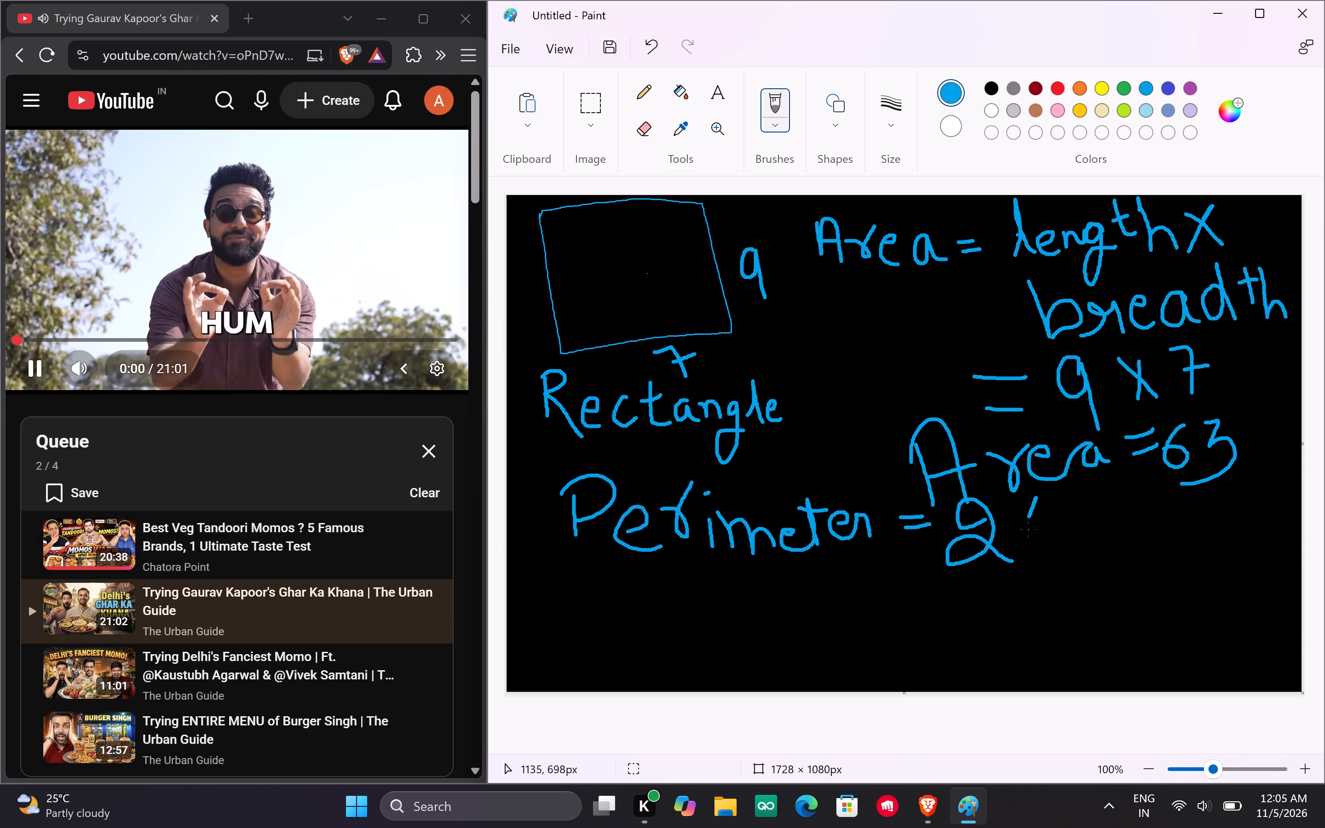
left_click_drag(1028, 529, 1043, 548)
left_click_drag(1058, 540, 1066, 494)
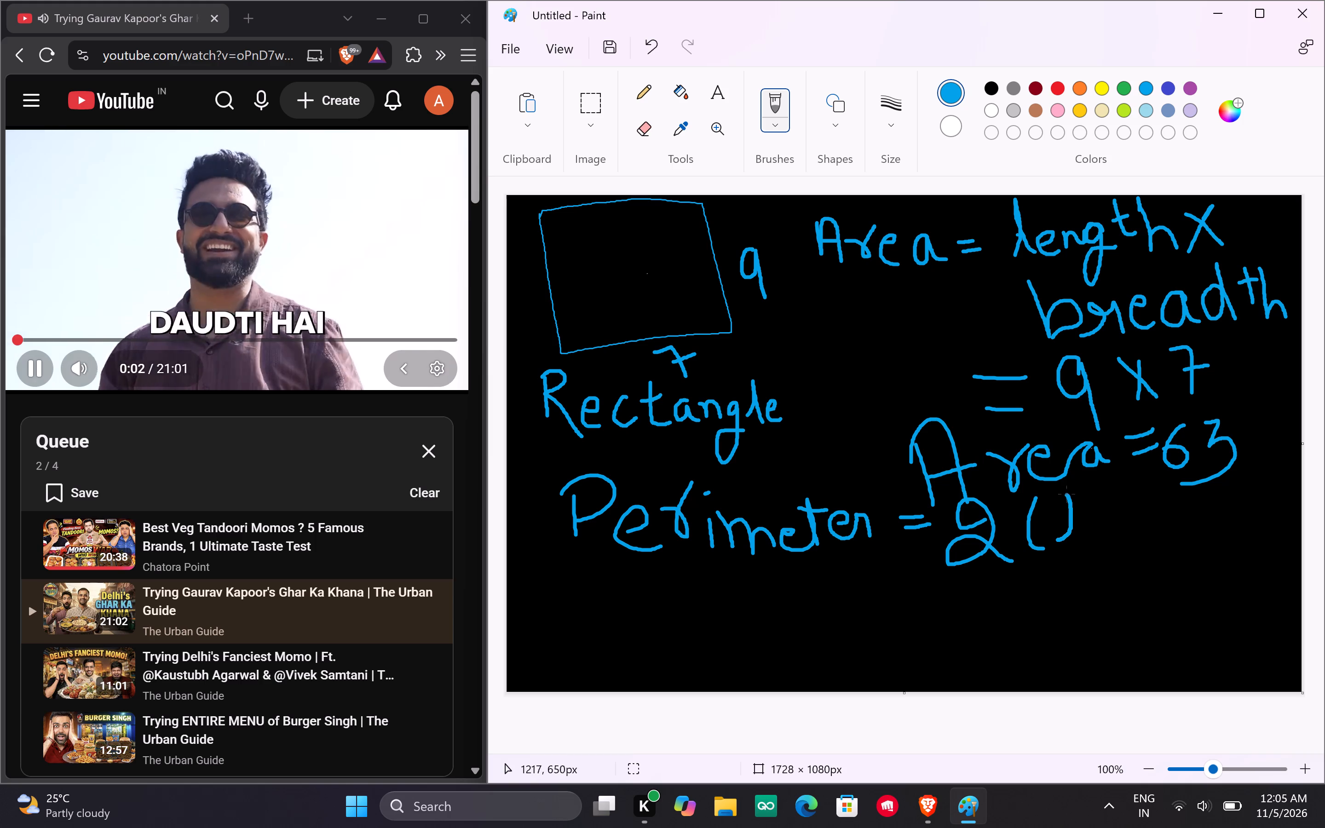
left_click_drag(1066, 494, 1074, 515)
left_click_drag(1082, 500, 1100, 500)
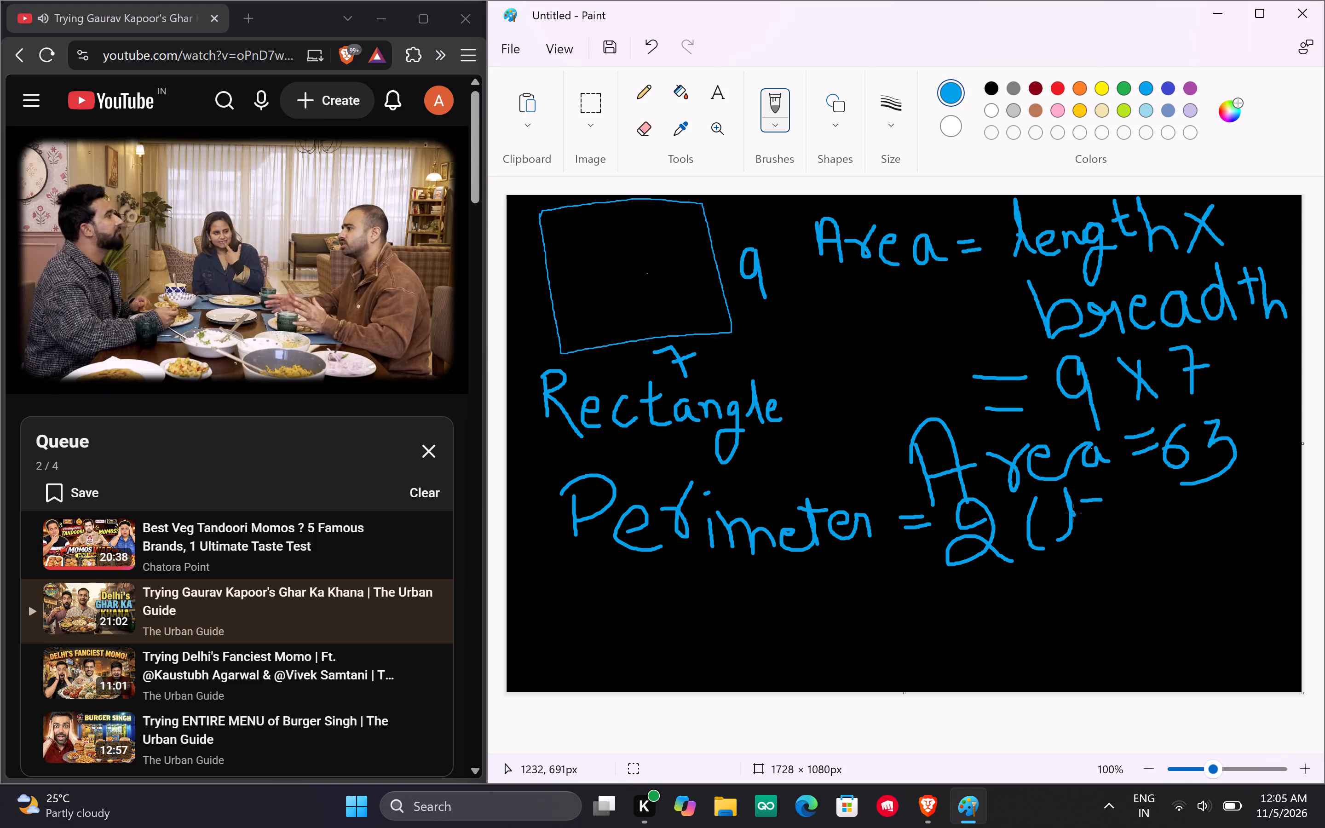
left_click_drag(1073, 513, 1089, 529)
left_click_drag(1087, 501, 1121, 500)
left_click_drag(1099, 489, 1103, 511)
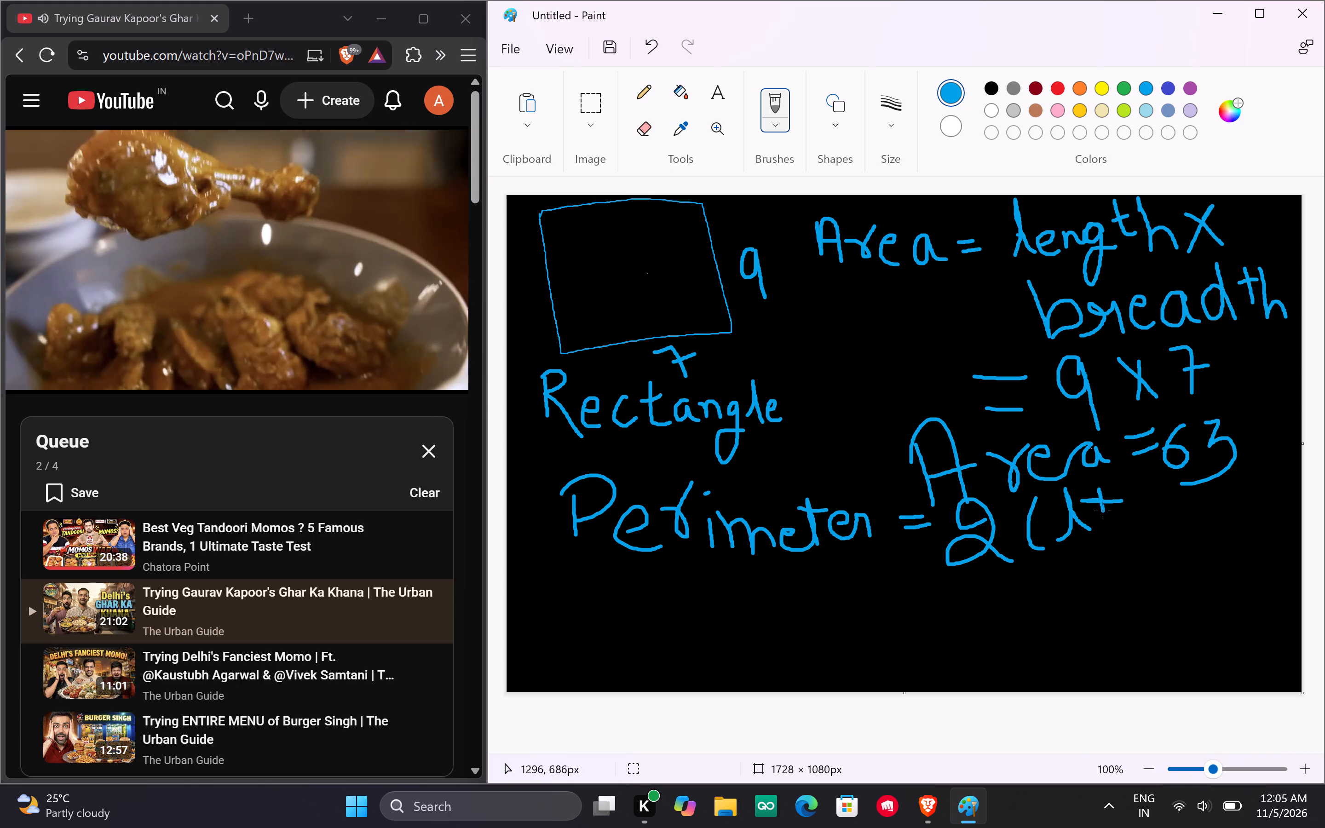
left_click_drag(1141, 478, 1148, 508)
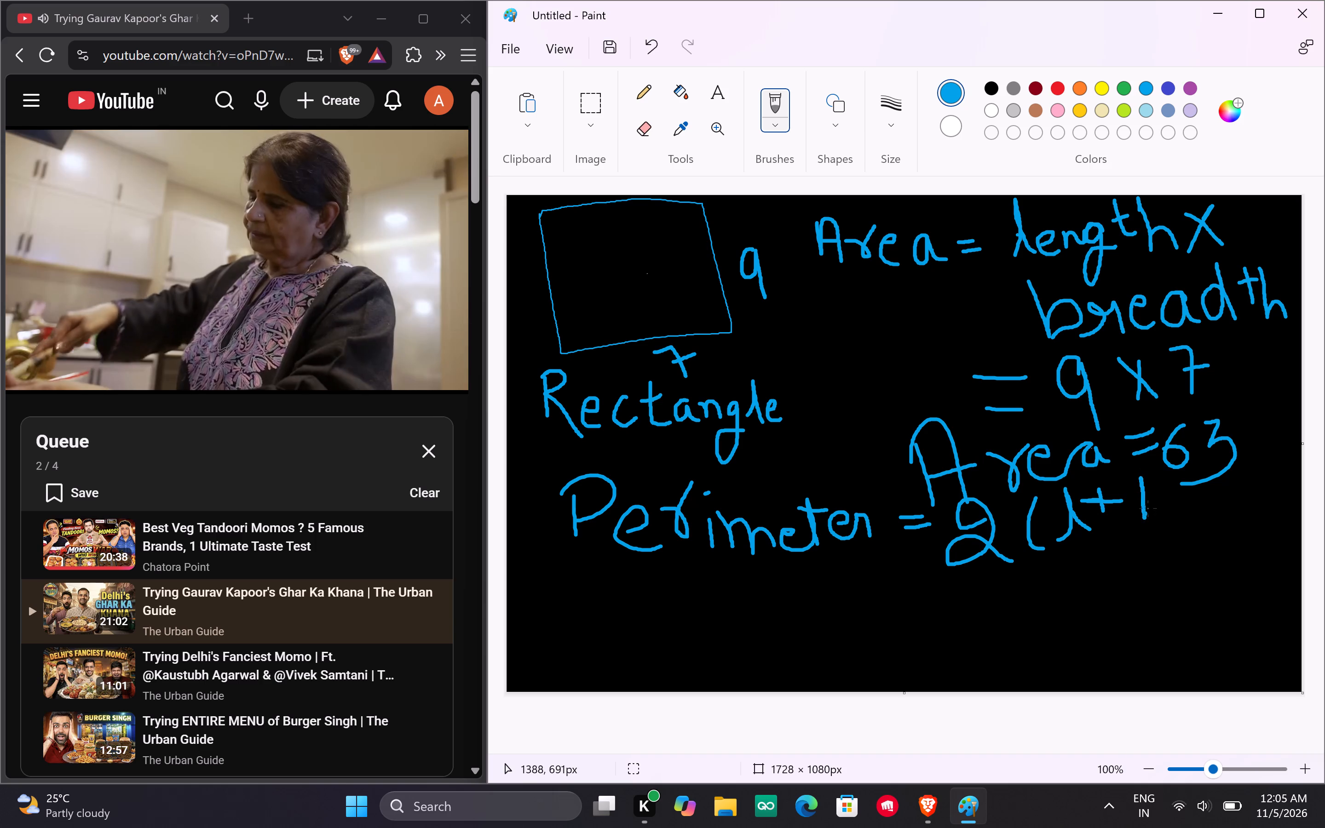
left_click_drag(1148, 508, 1143, 515)
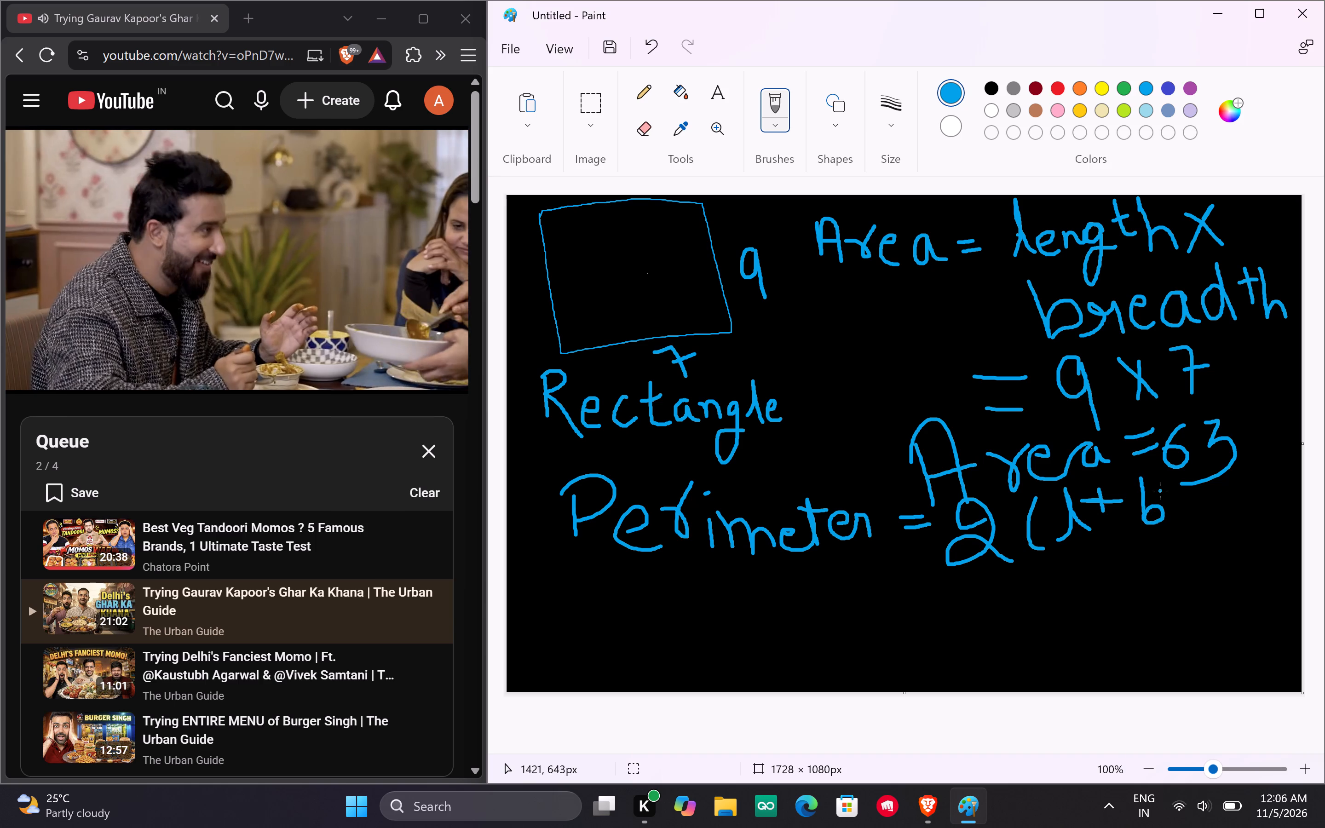
left_click_drag(1160, 474, 1157, 536)
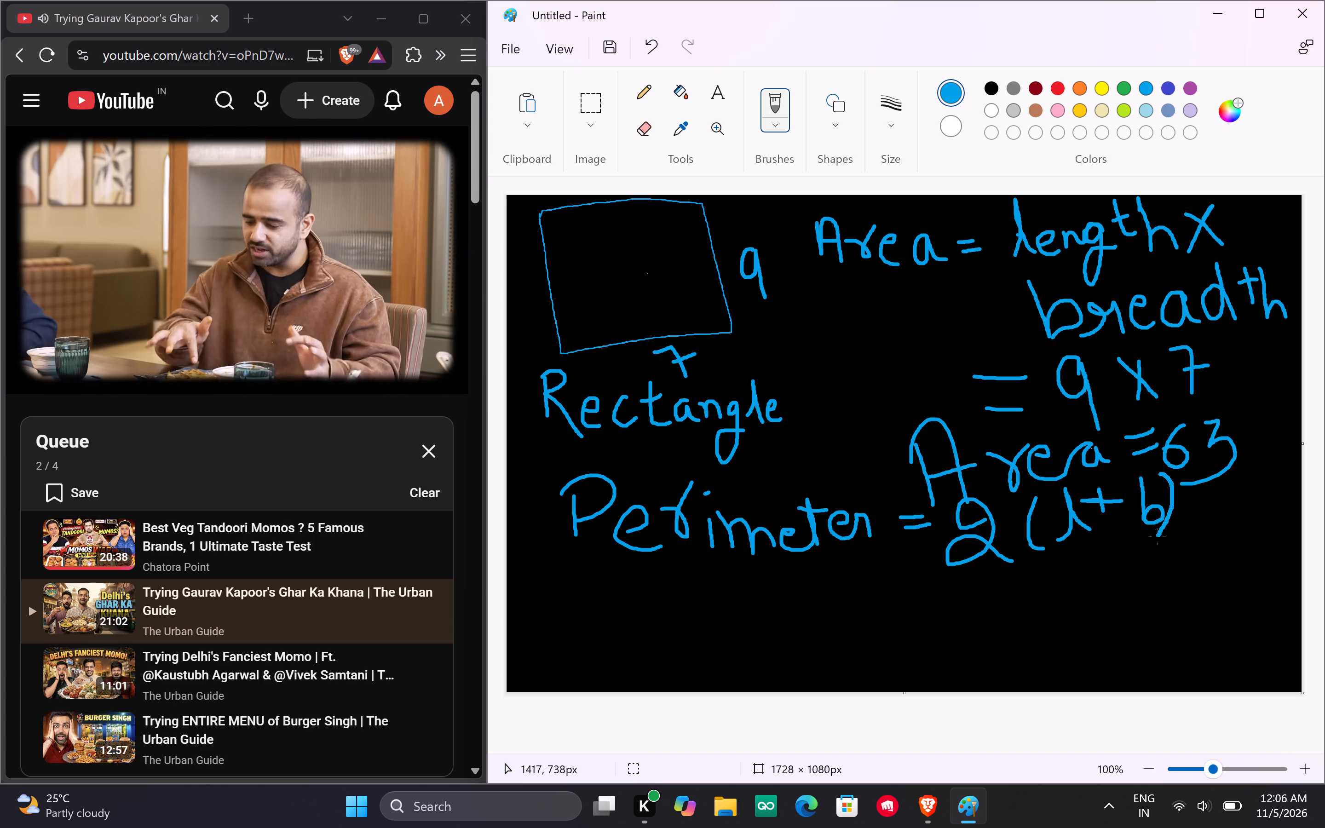
left_click_drag(1157, 536, 1154, 539)
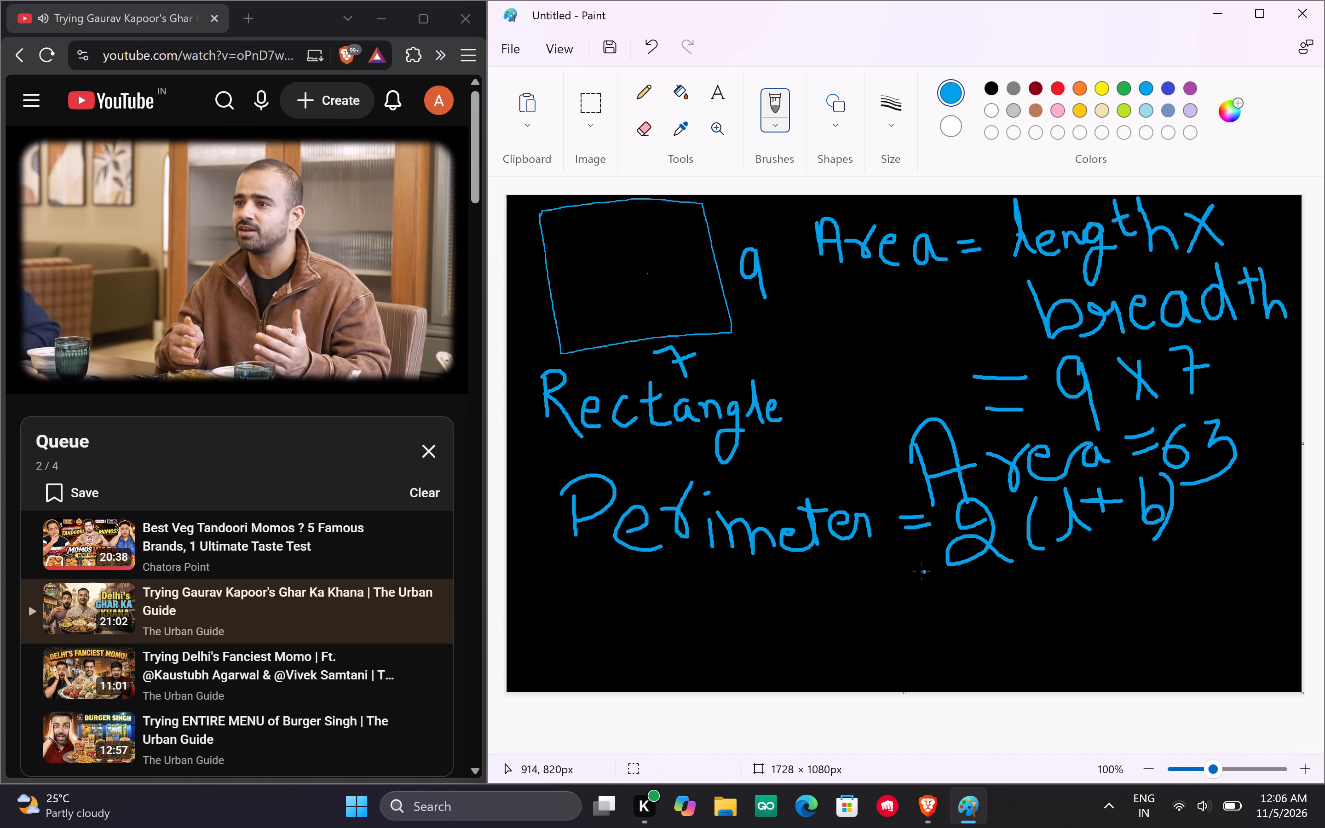
Handwrite the substitution "= 2(7+9)" on a new line beneath the perimeter formula.
left_click_drag(881, 594, 909, 593)
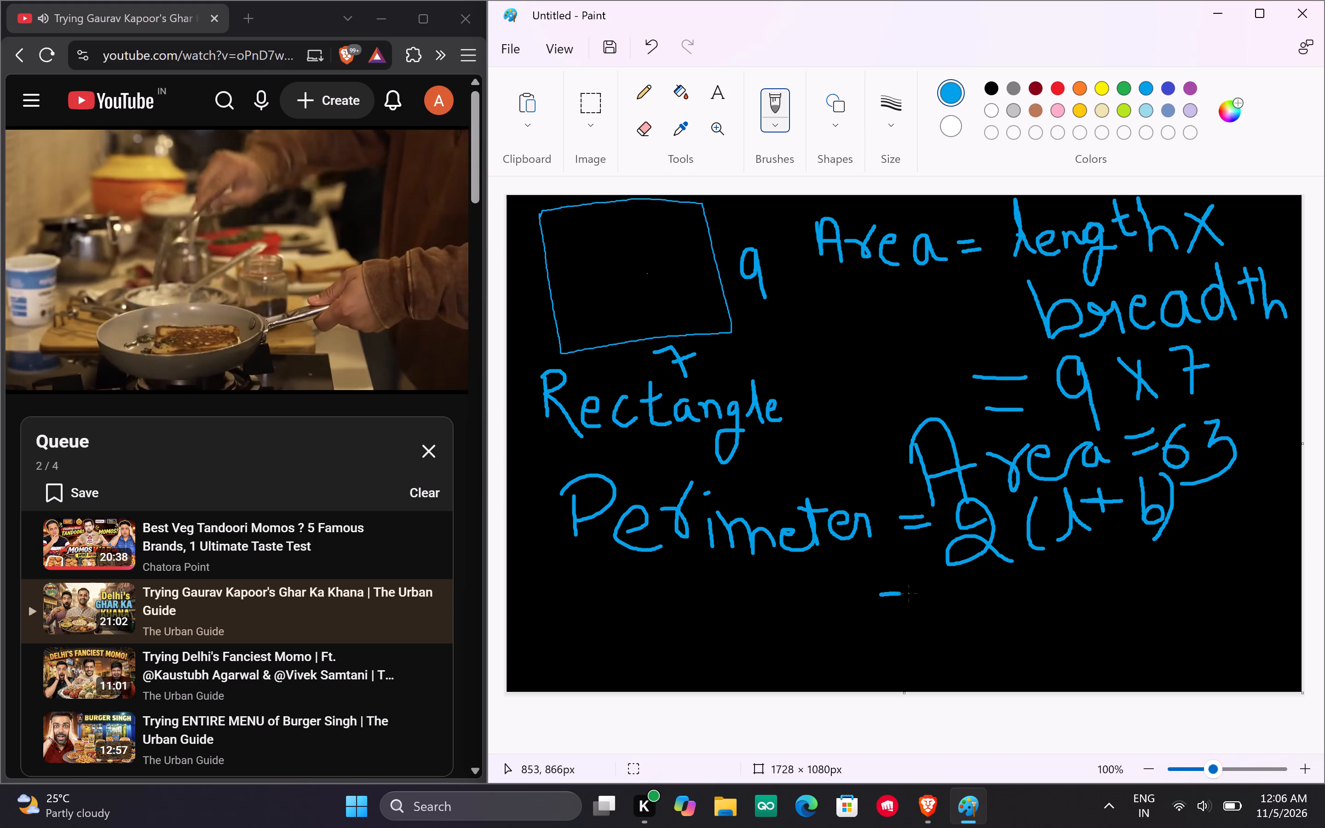
left_click_drag(909, 593, 917, 593)
left_click_drag(883, 607, 925, 607)
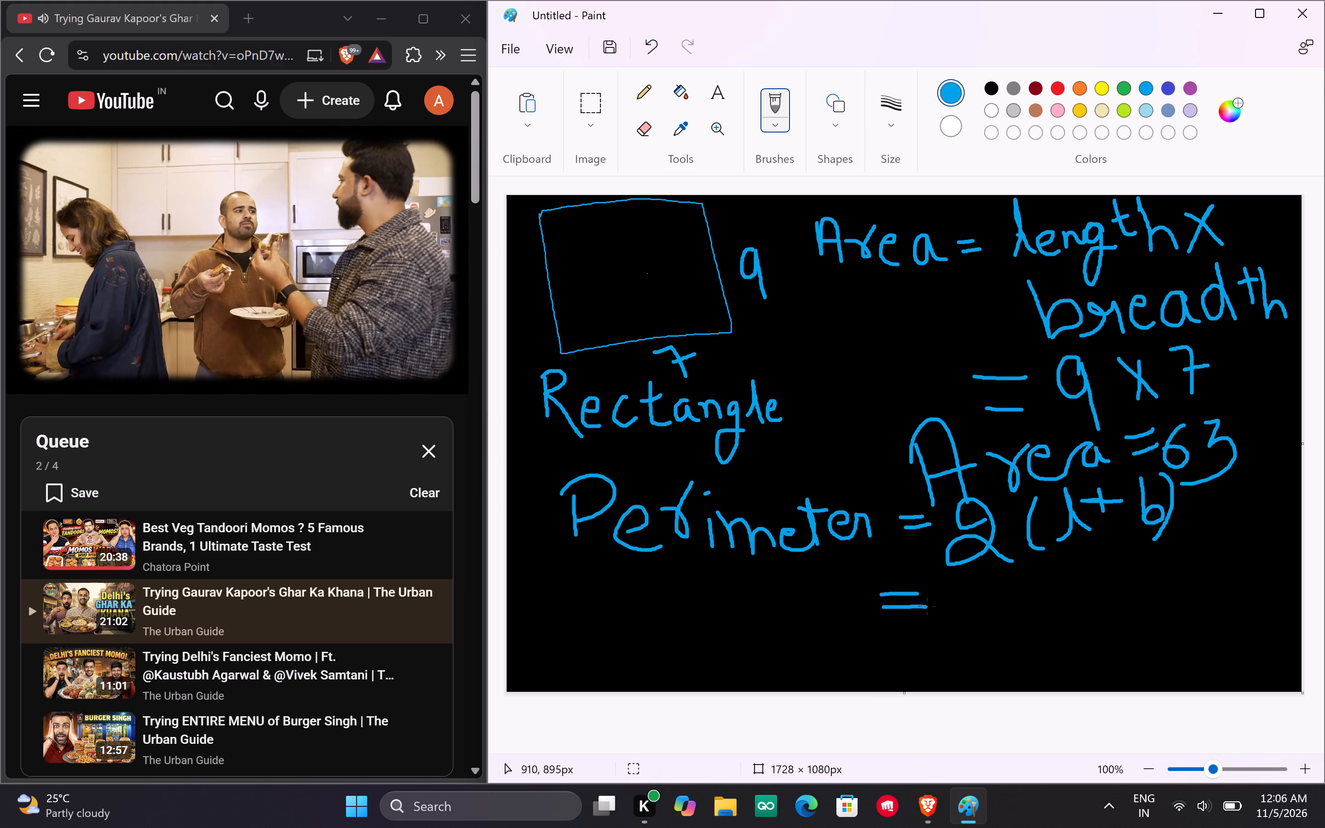
left_click_drag(964, 585, 957, 619)
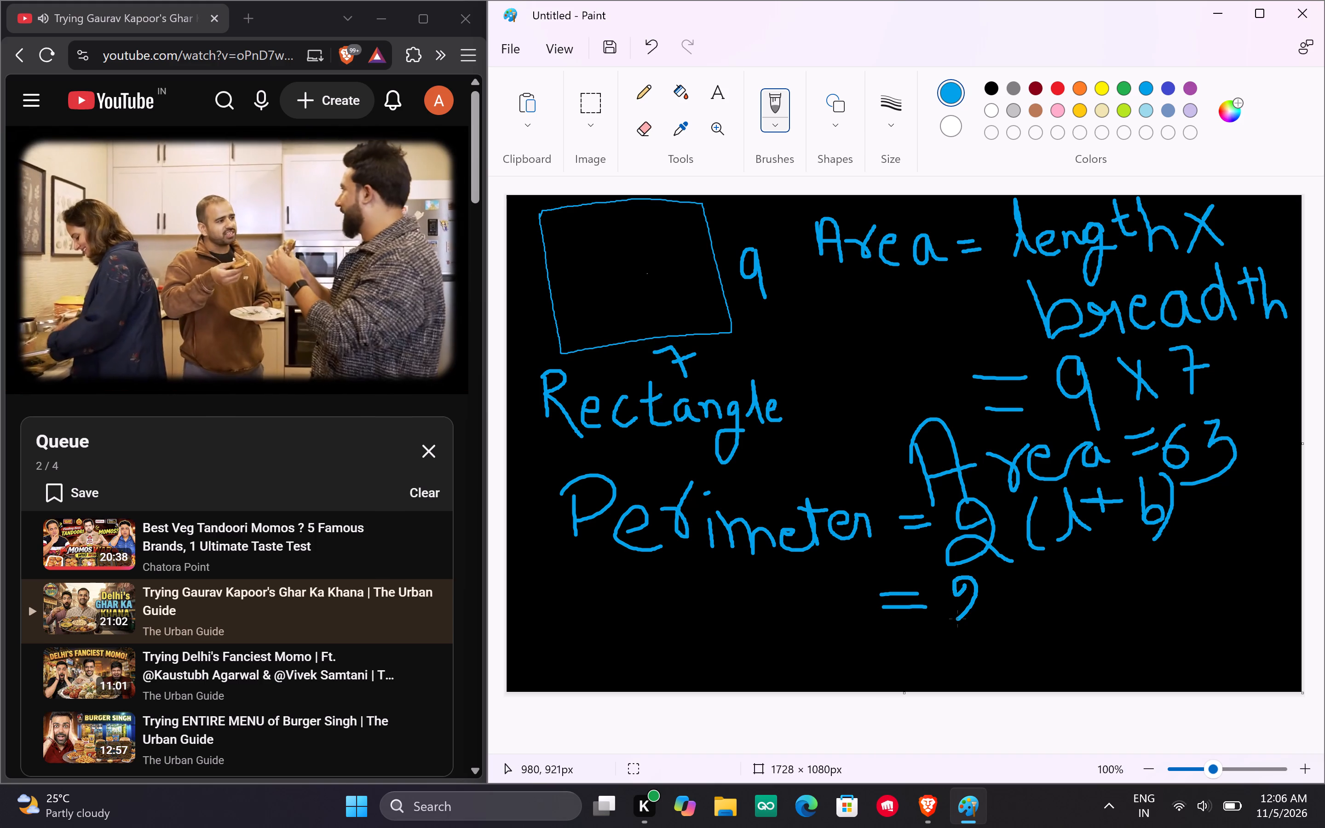
left_click_drag(957, 619, 982, 615)
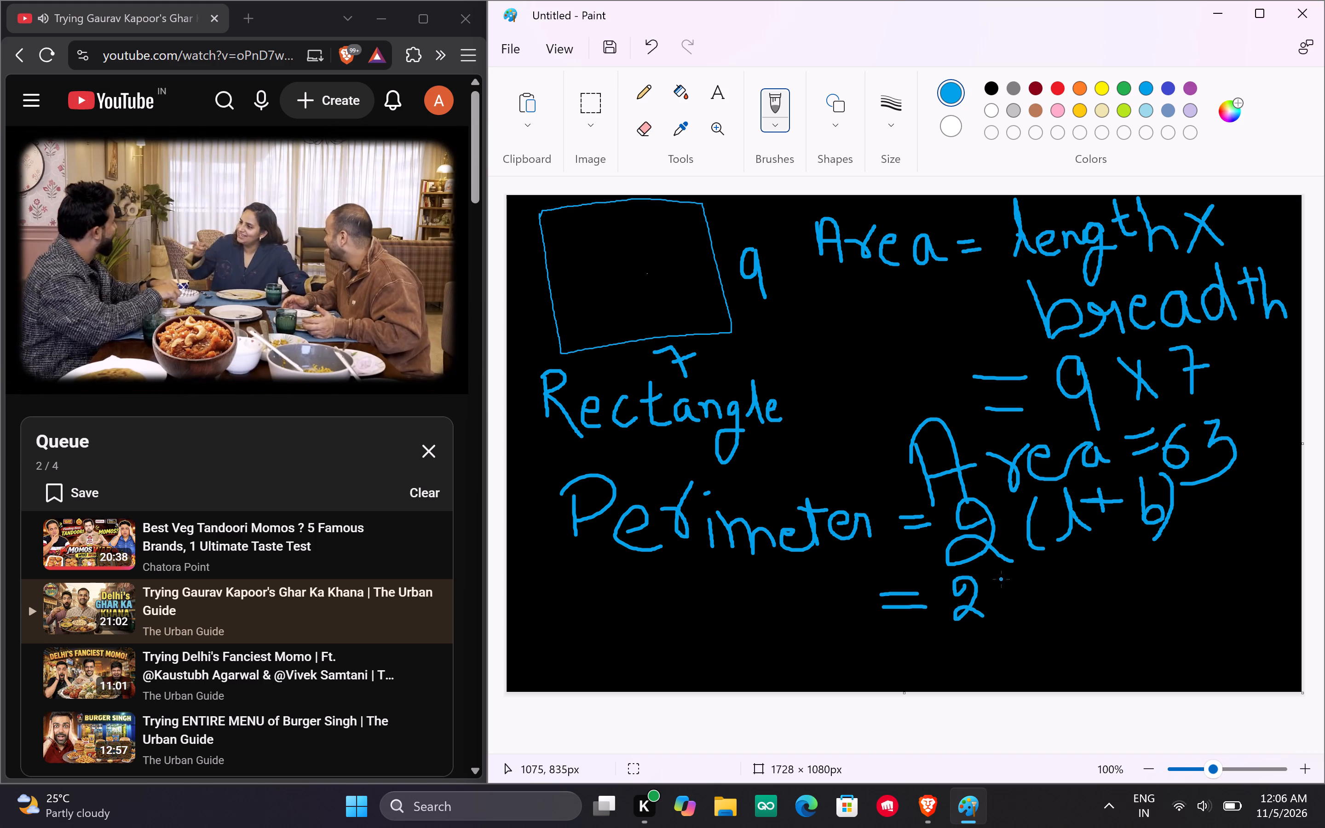
left_click_drag(1001, 579, 1007, 621)
left_click_drag(1013, 592, 1029, 625)
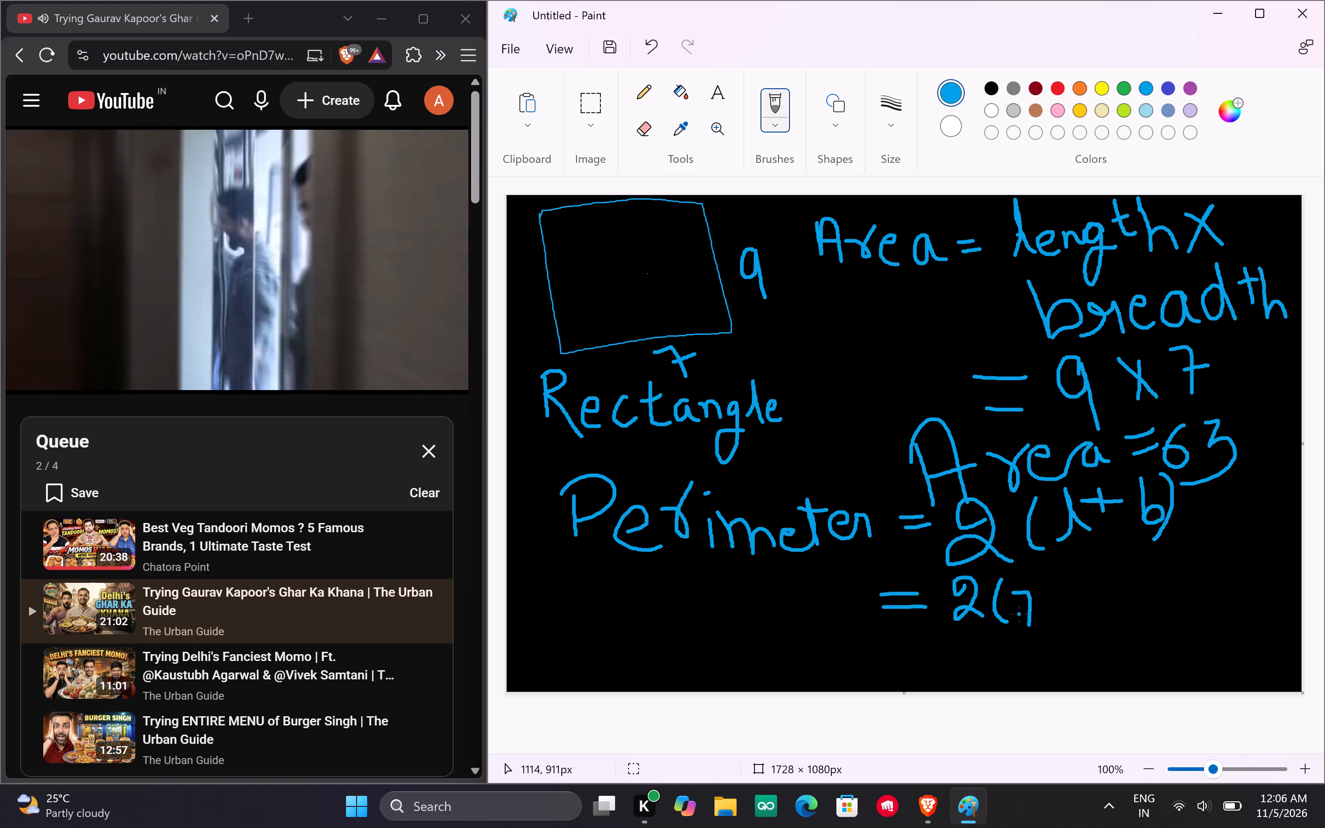
left_click_drag(1019, 614, 1031, 613)
left_click_drag(1049, 605, 1070, 602)
left_click_drag(1054, 584, 1058, 624)
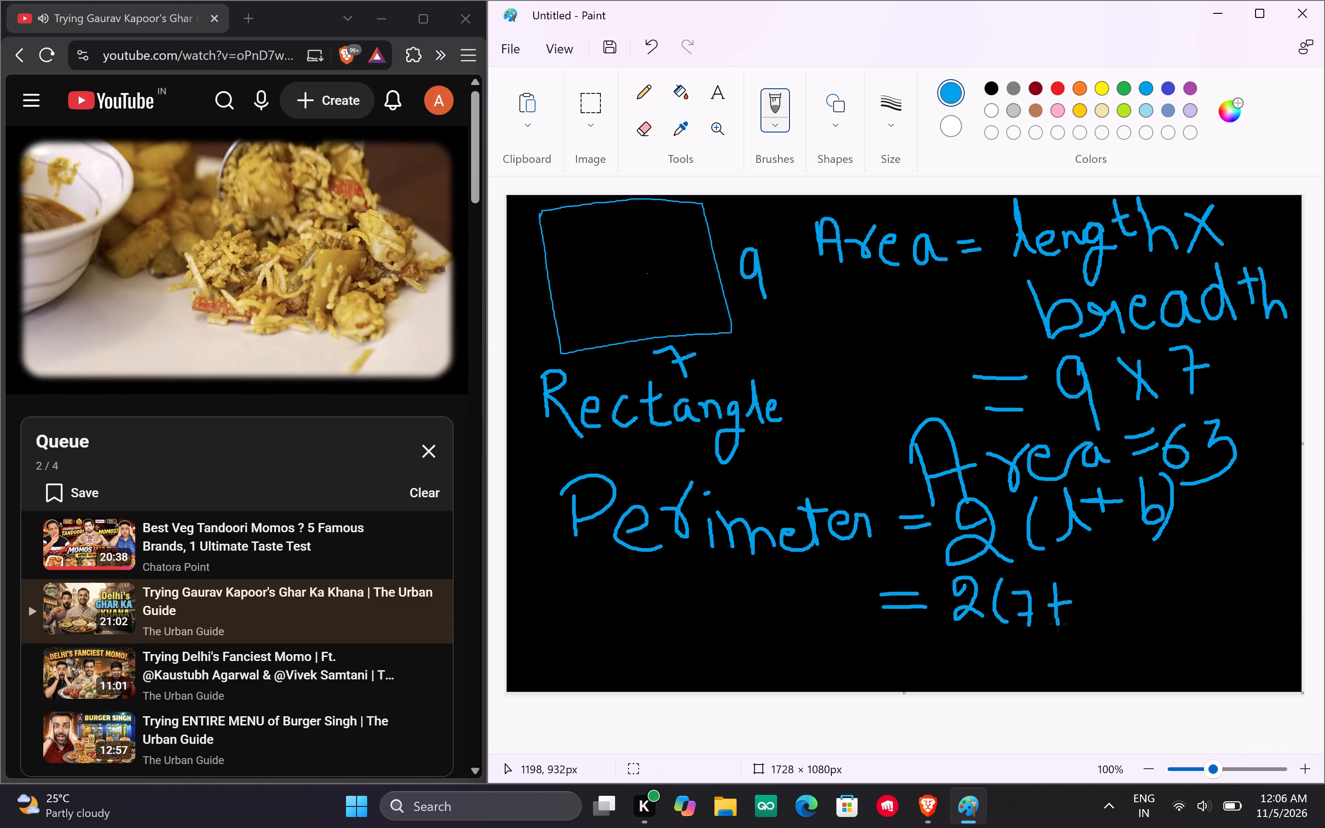
left_click_drag(1094, 588, 1093, 614)
left_click_drag(1105, 558, 1119, 623)
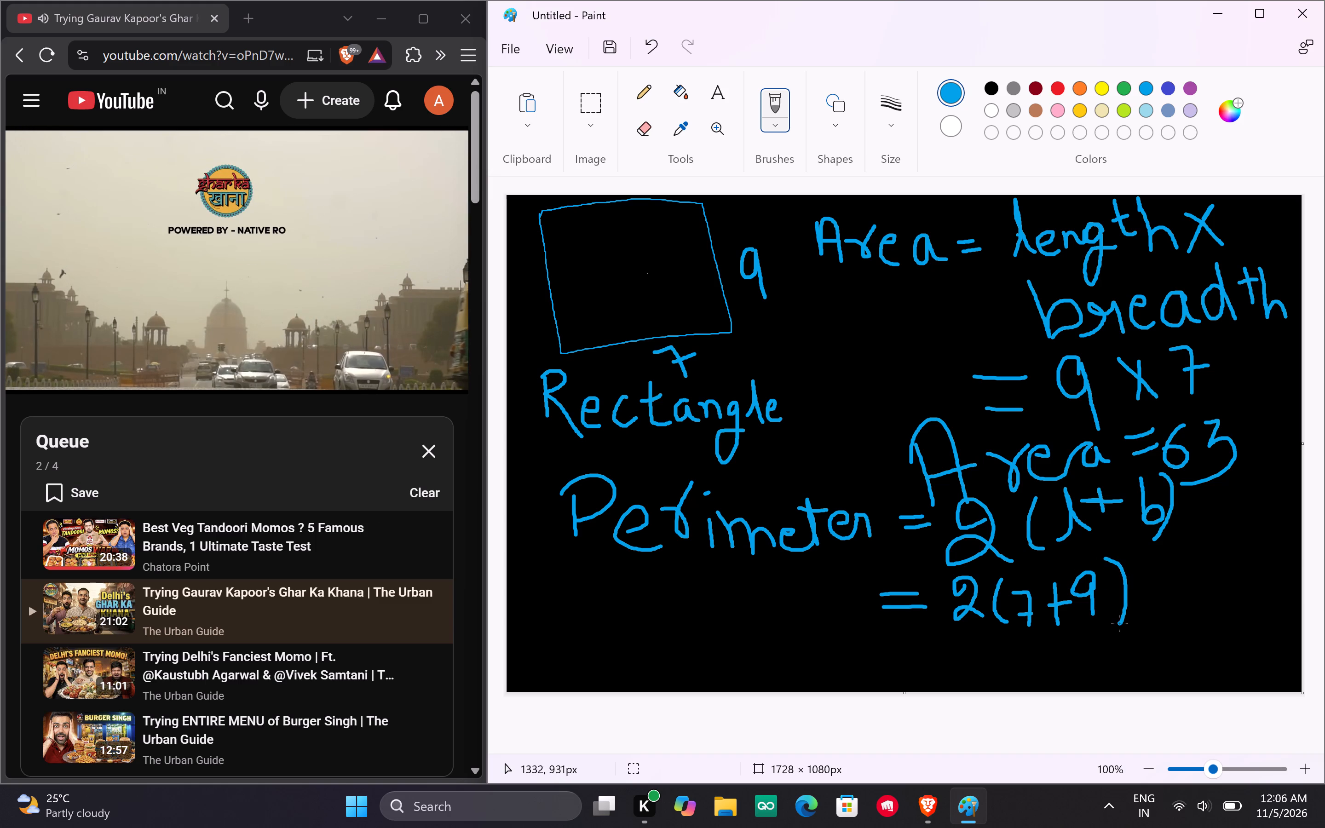
Handwrite the perimeter result "= 32" after "2(7+9)" on the same line.
left_click_drag(1155, 598, 1171, 595)
left_click_drag(1162, 612, 1178, 610)
left_click_drag(1197, 585, 1194, 635)
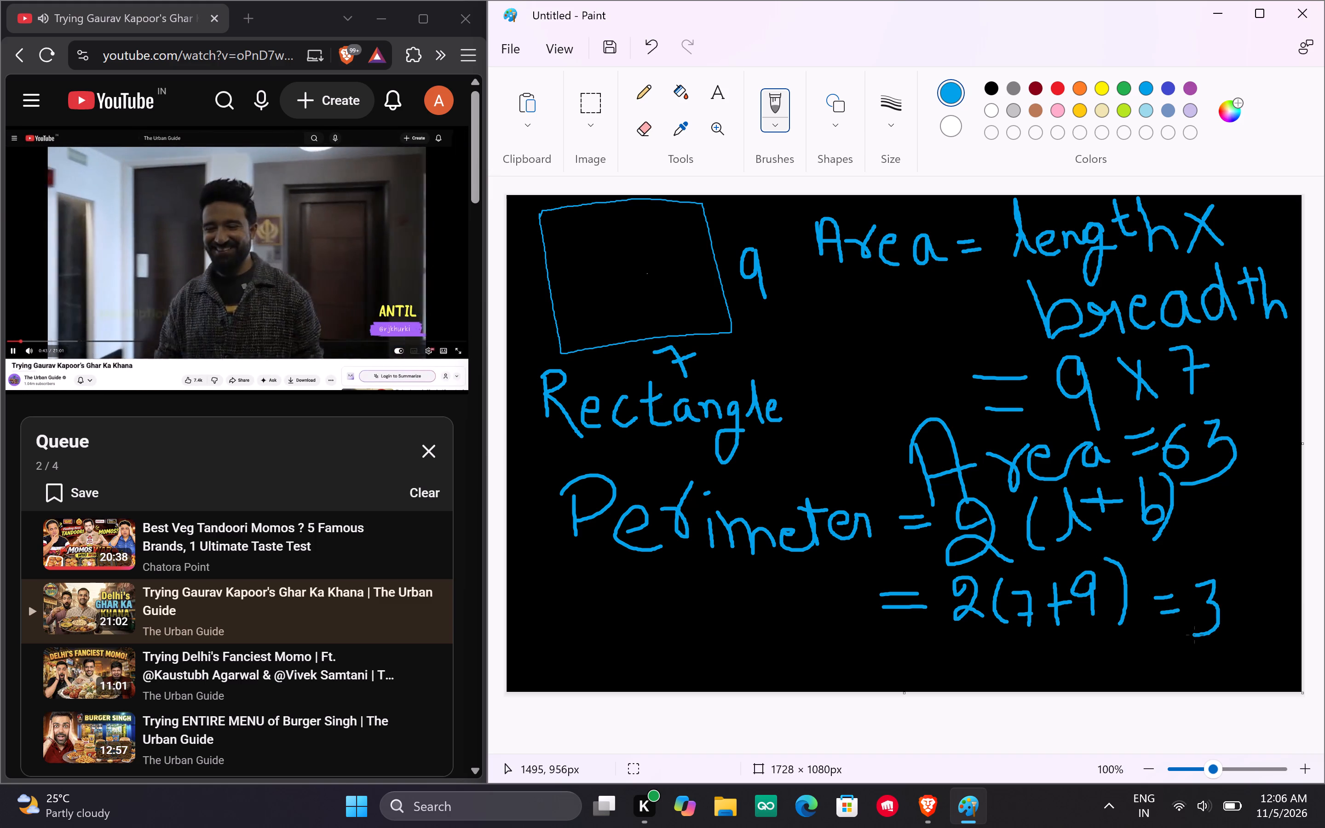
left_click_drag(1239, 588, 1253, 634)
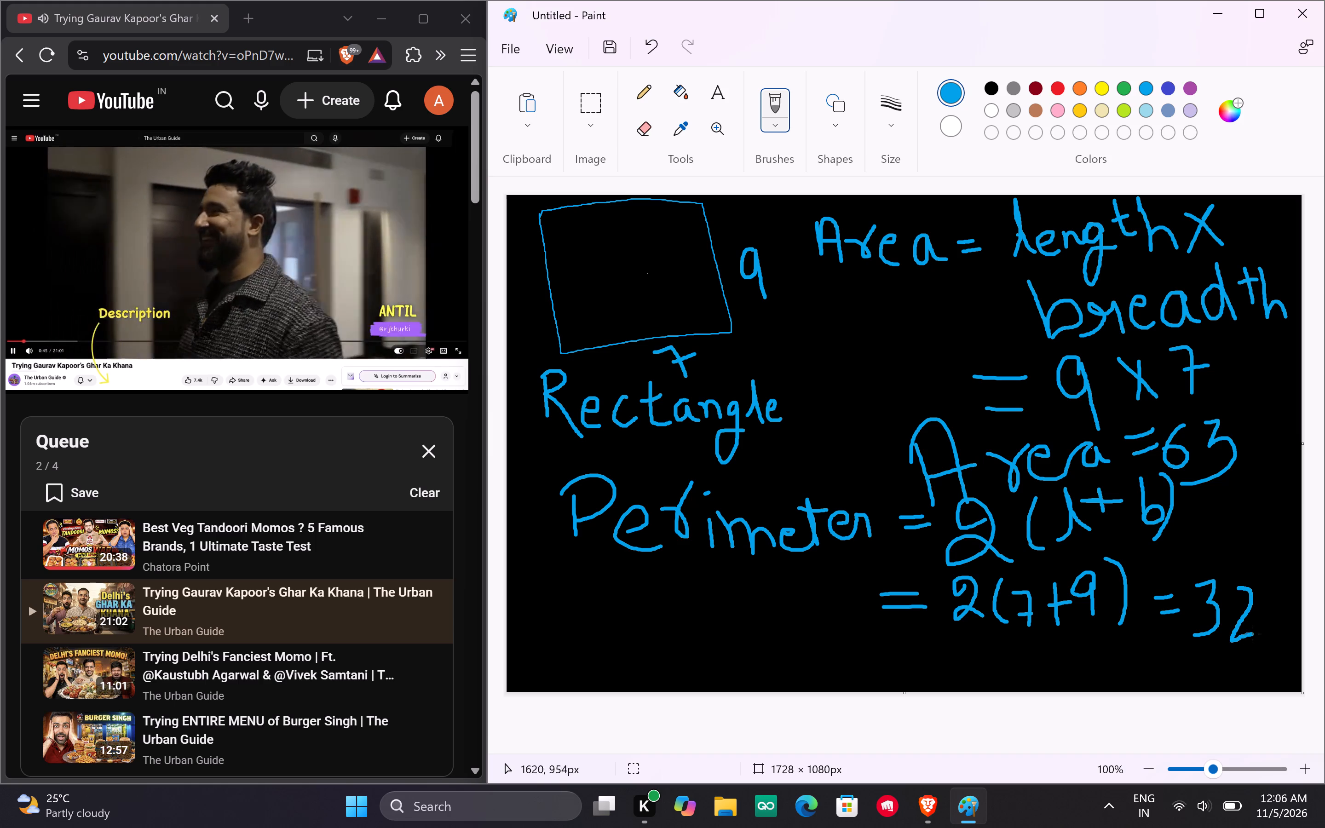
left_click_drag(1253, 634, 1255, 633)
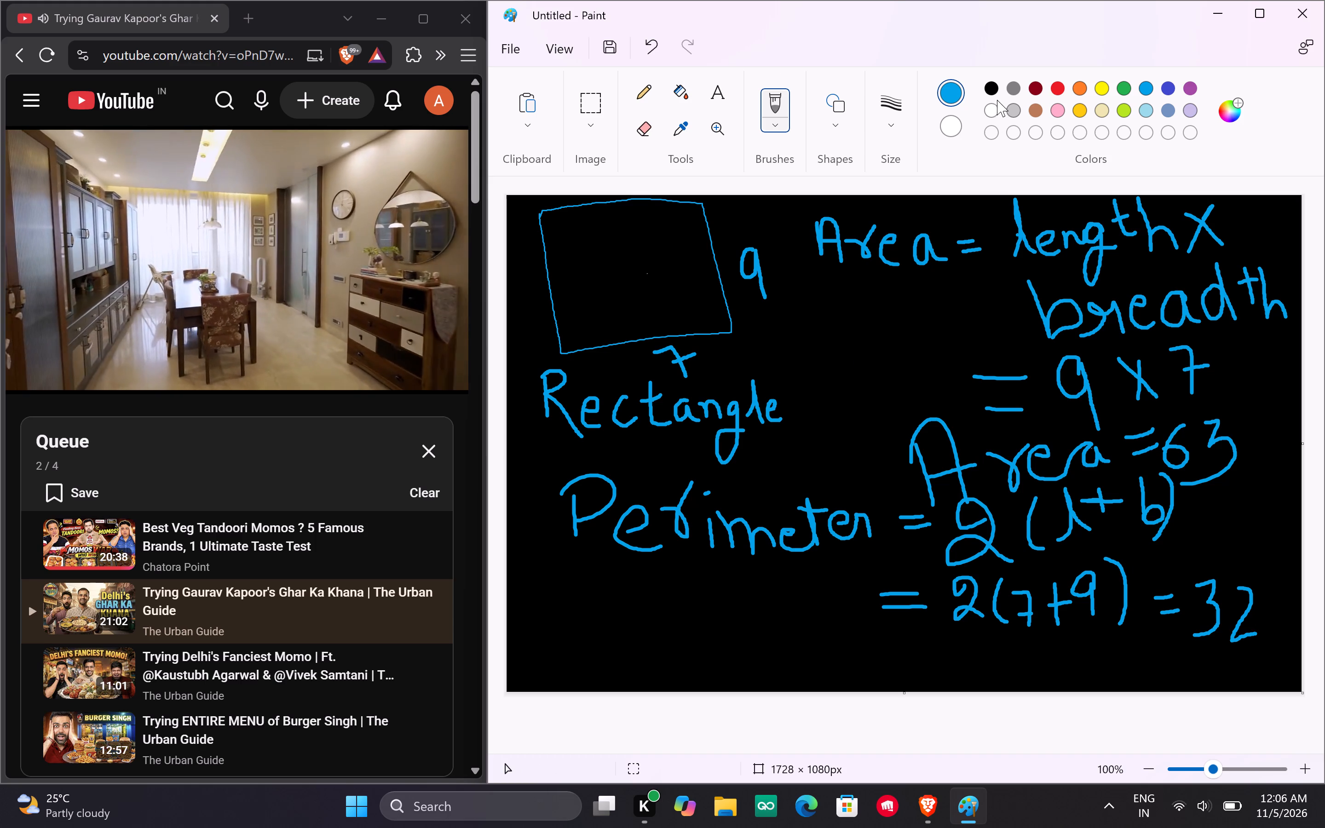
Delete the entire drawing from the canvas and fill the blank canvas with black.
left_click(989, 86)
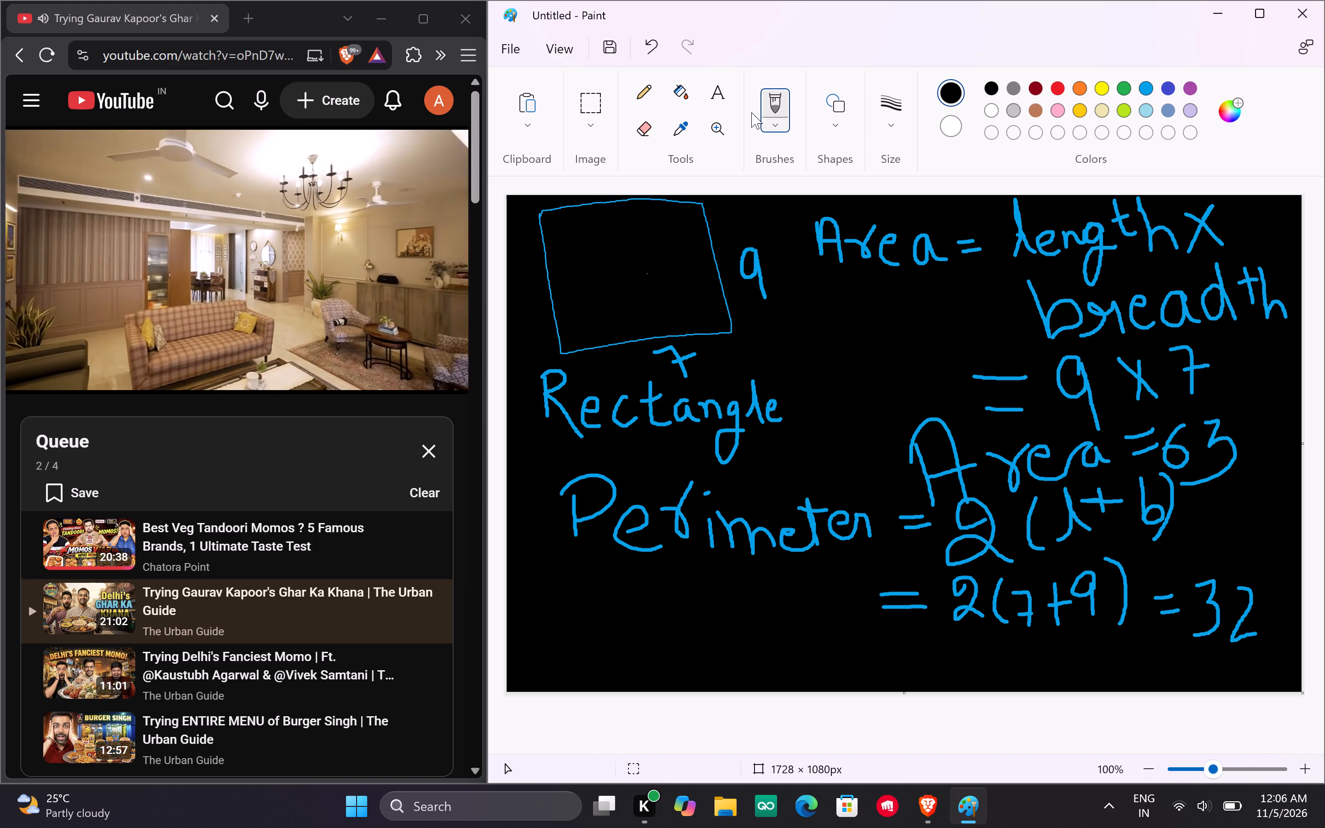
left_click(679, 95)
left_click(709, 383)
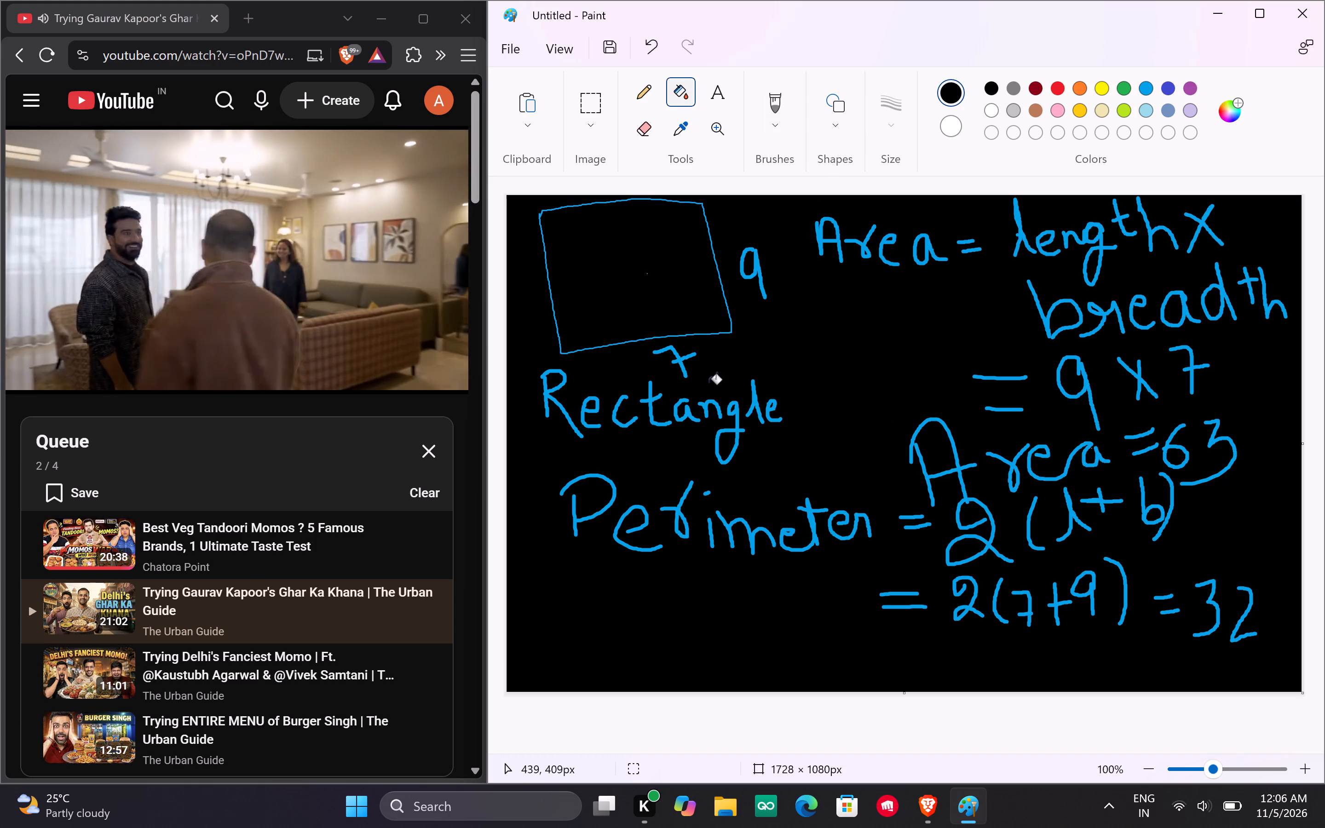
left_click(783, 317)
key("ctrl+a")
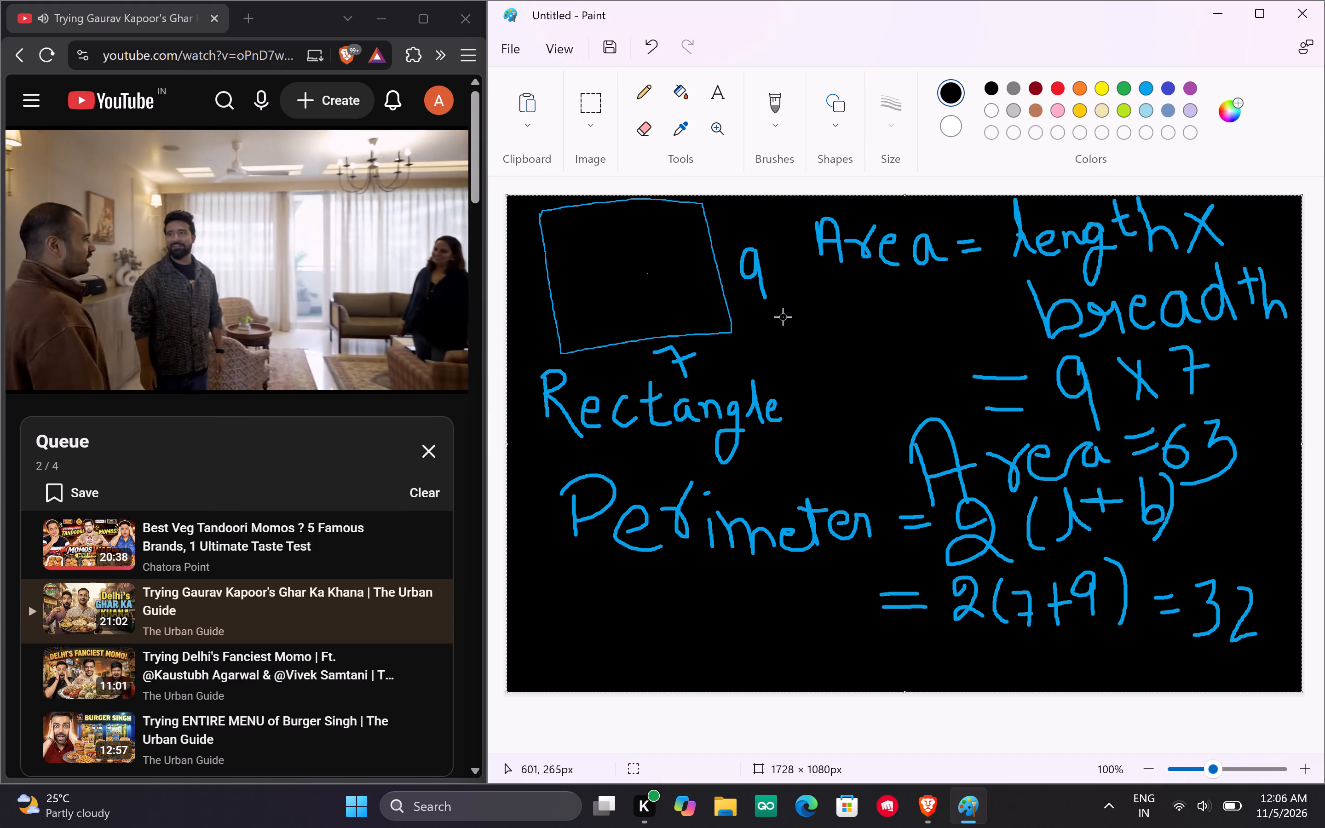
key("Delete")
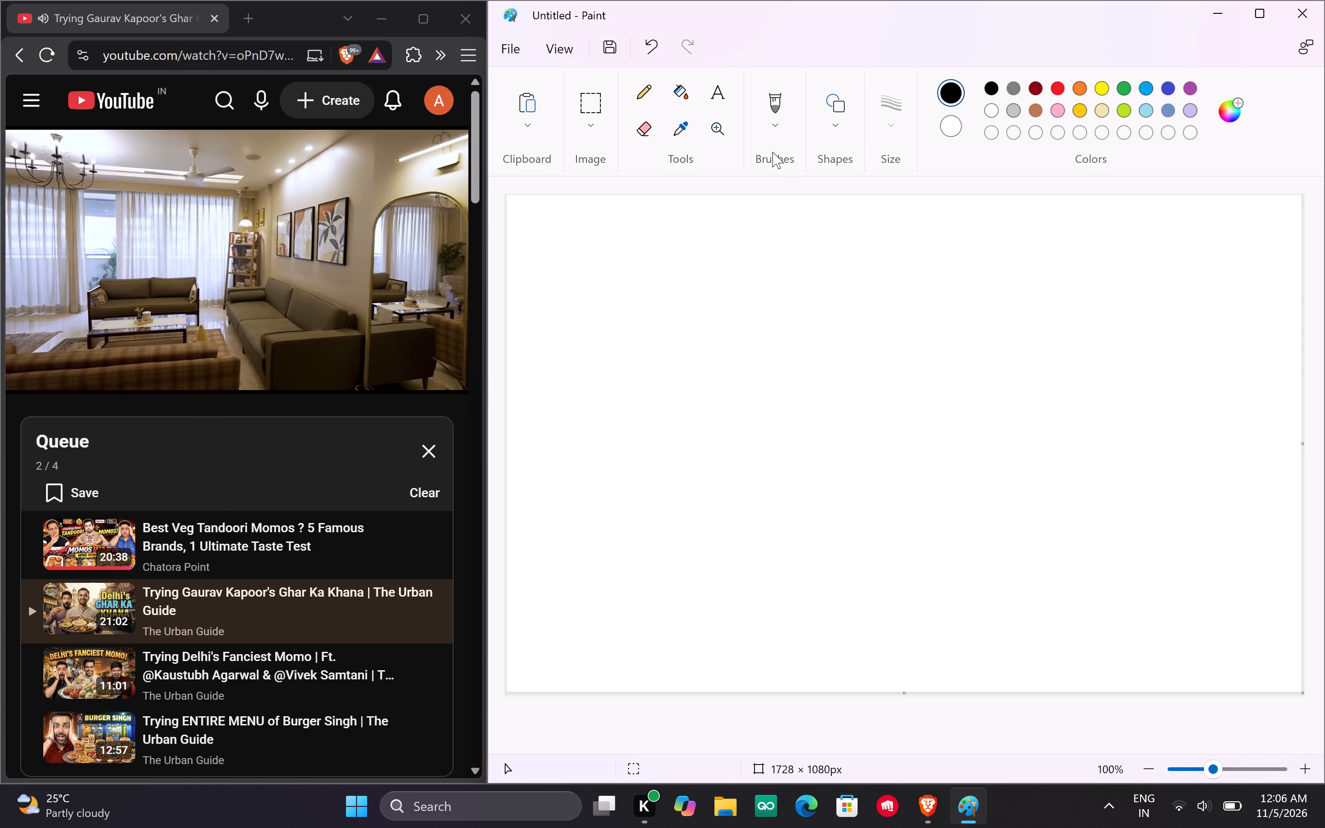
left_click(678, 83)
left_click(770, 379)
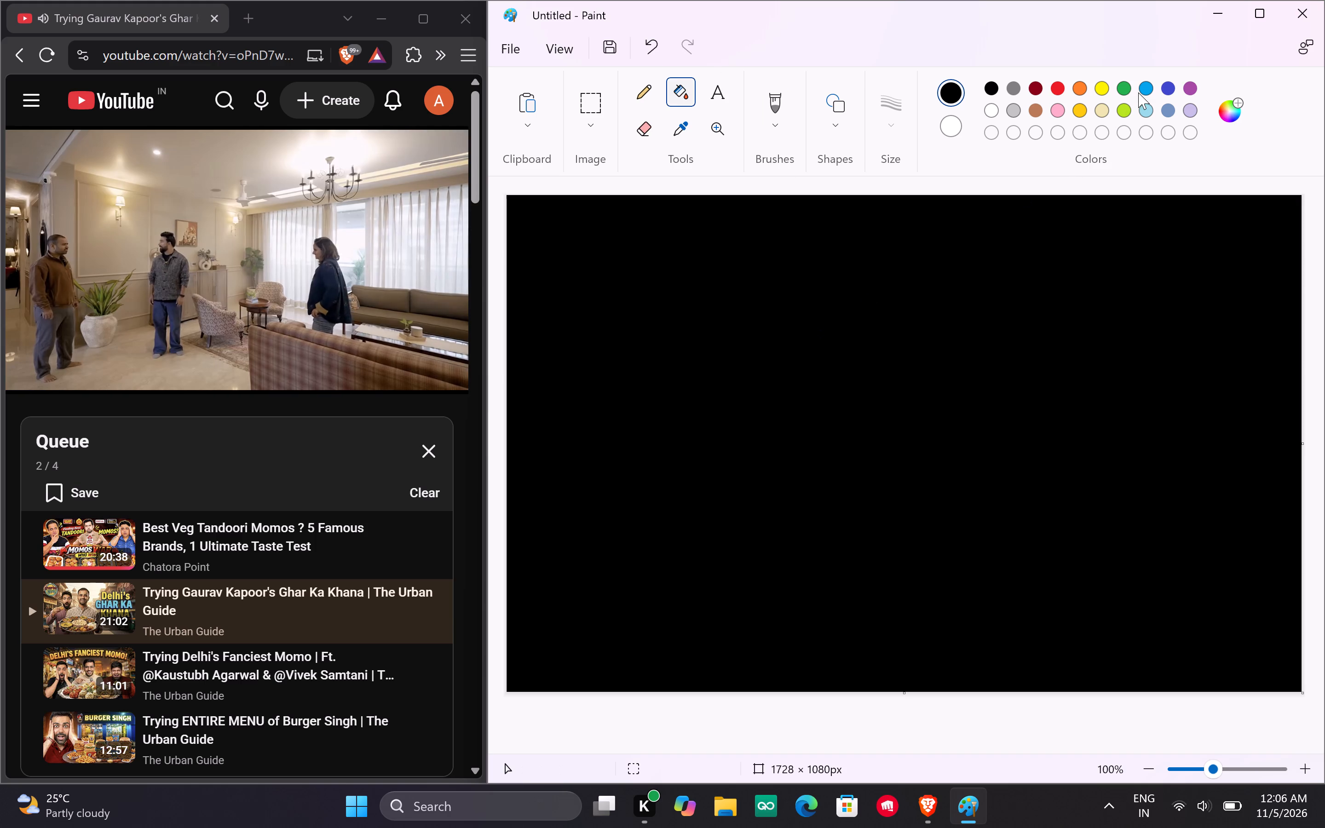
Draw a freehand turquoise rectangle with the brush in the canvas's upper-left area, about 470 by 260 px.
left_click(1145, 89)
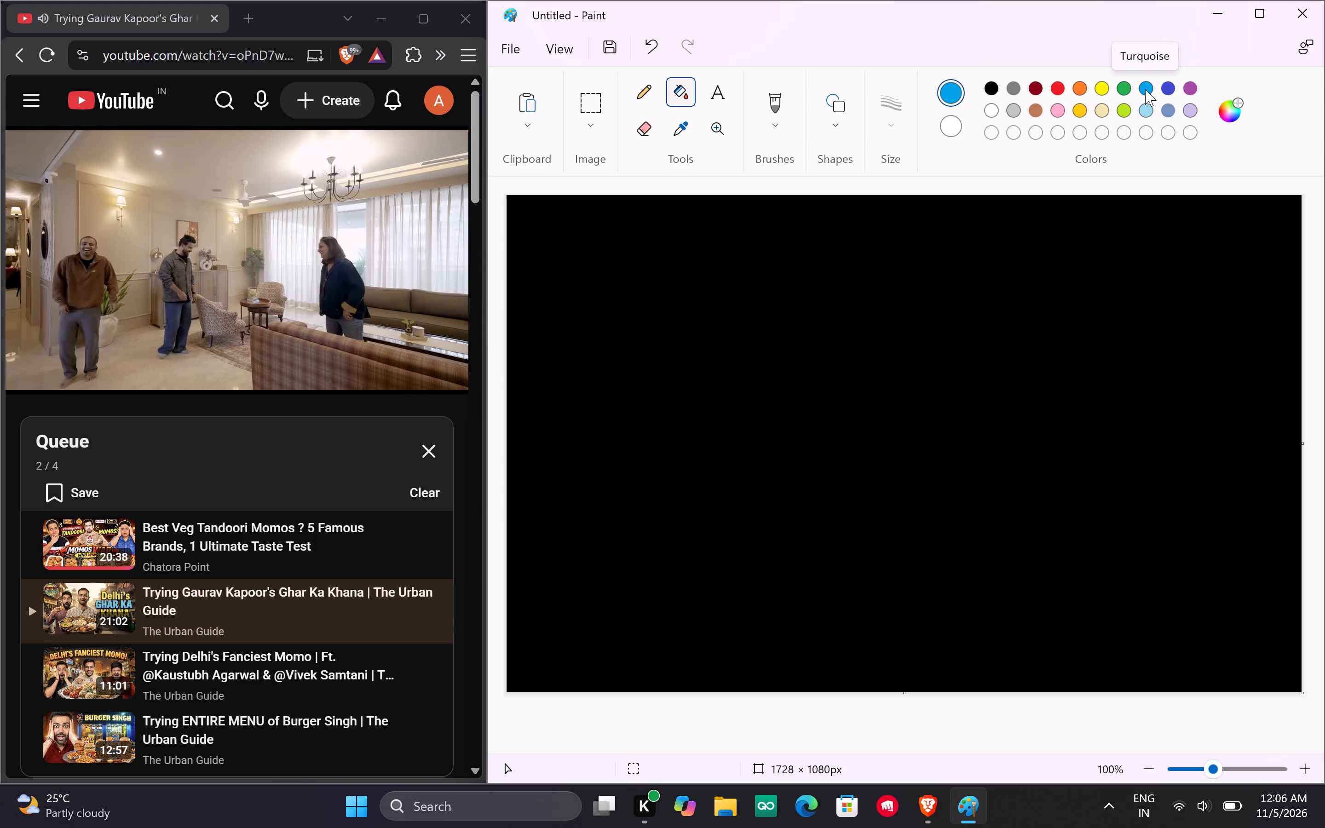
left_click(772, 104)
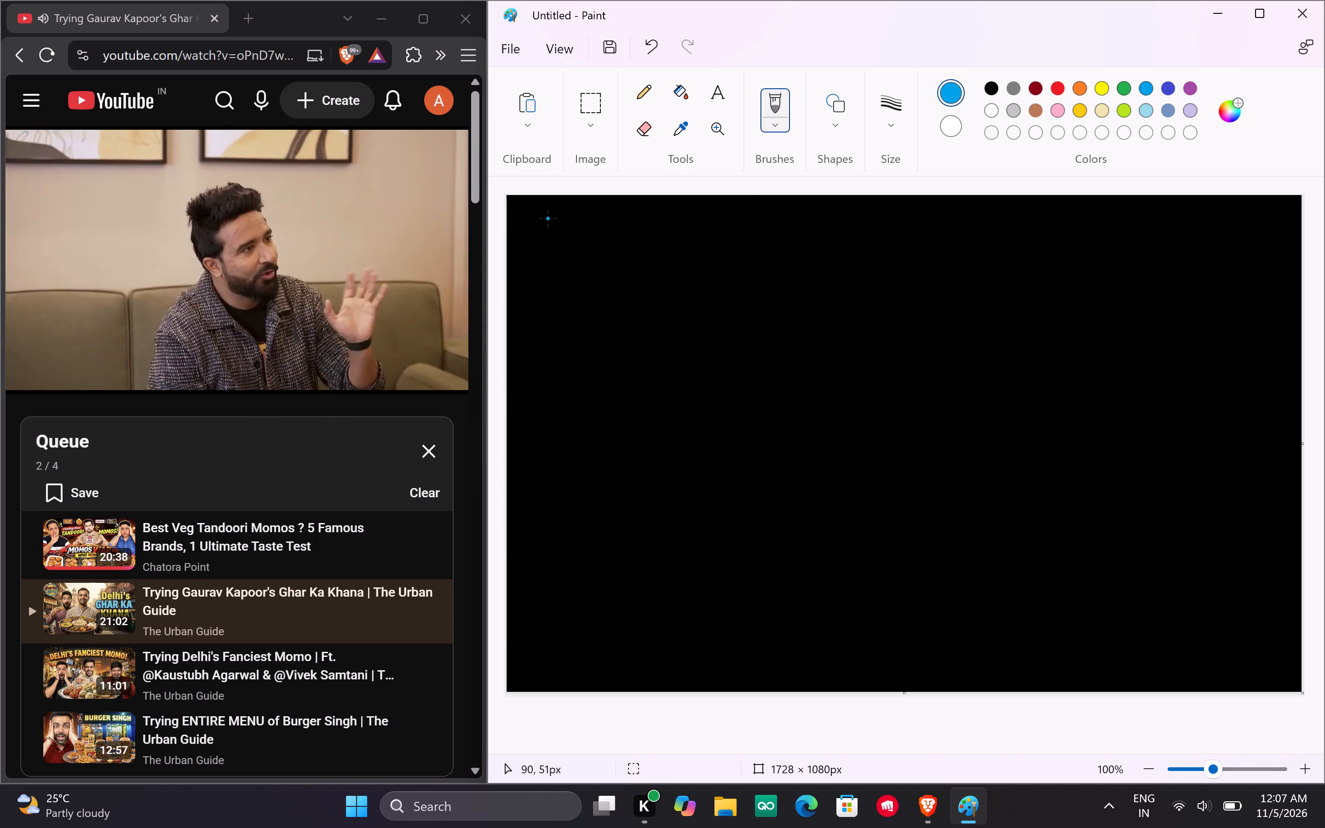
left_click_drag(548, 218, 560, 342)
left_click_drag(560, 342, 775, 333)
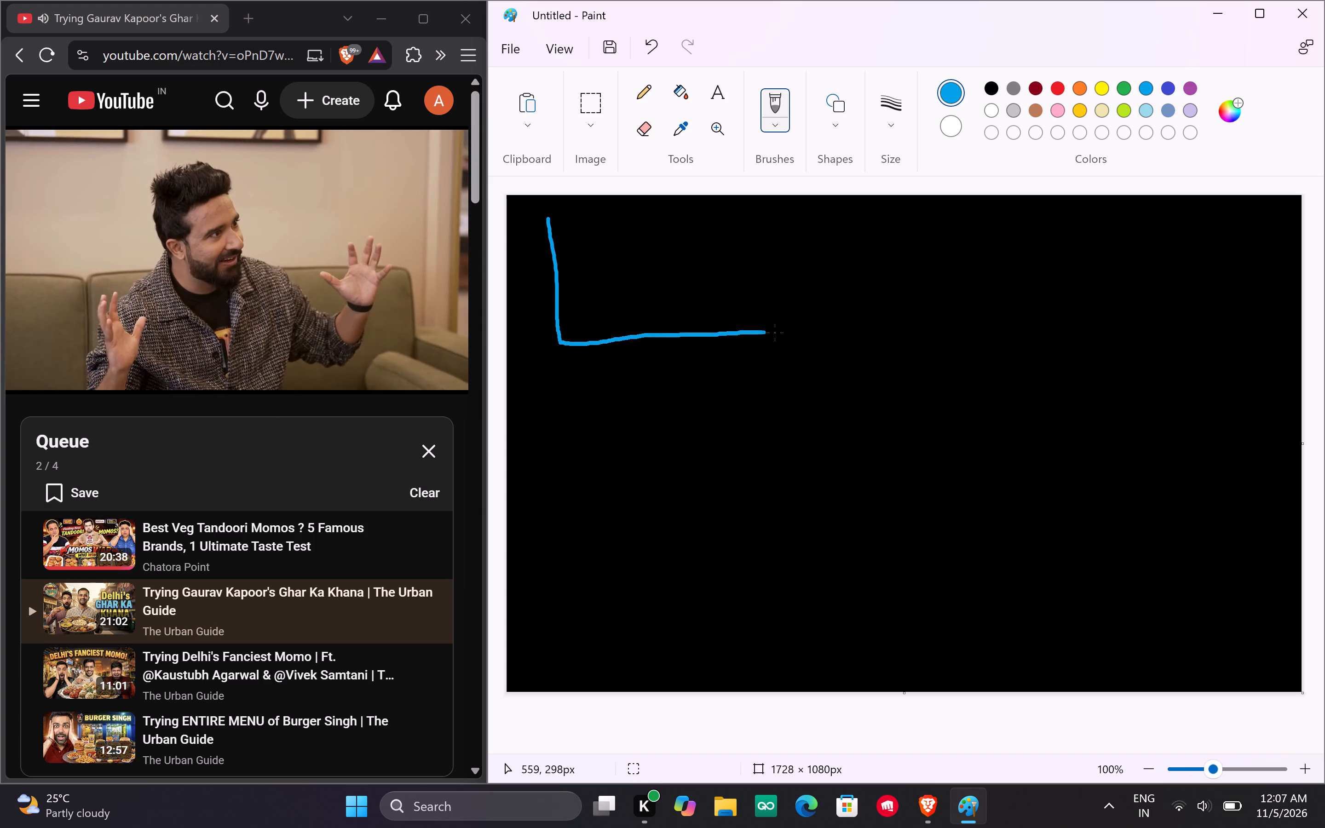
left_click_drag(775, 333, 776, 333)
left_click_drag(776, 333, 760, 213)
left_click_drag(760, 213, 545, 220)
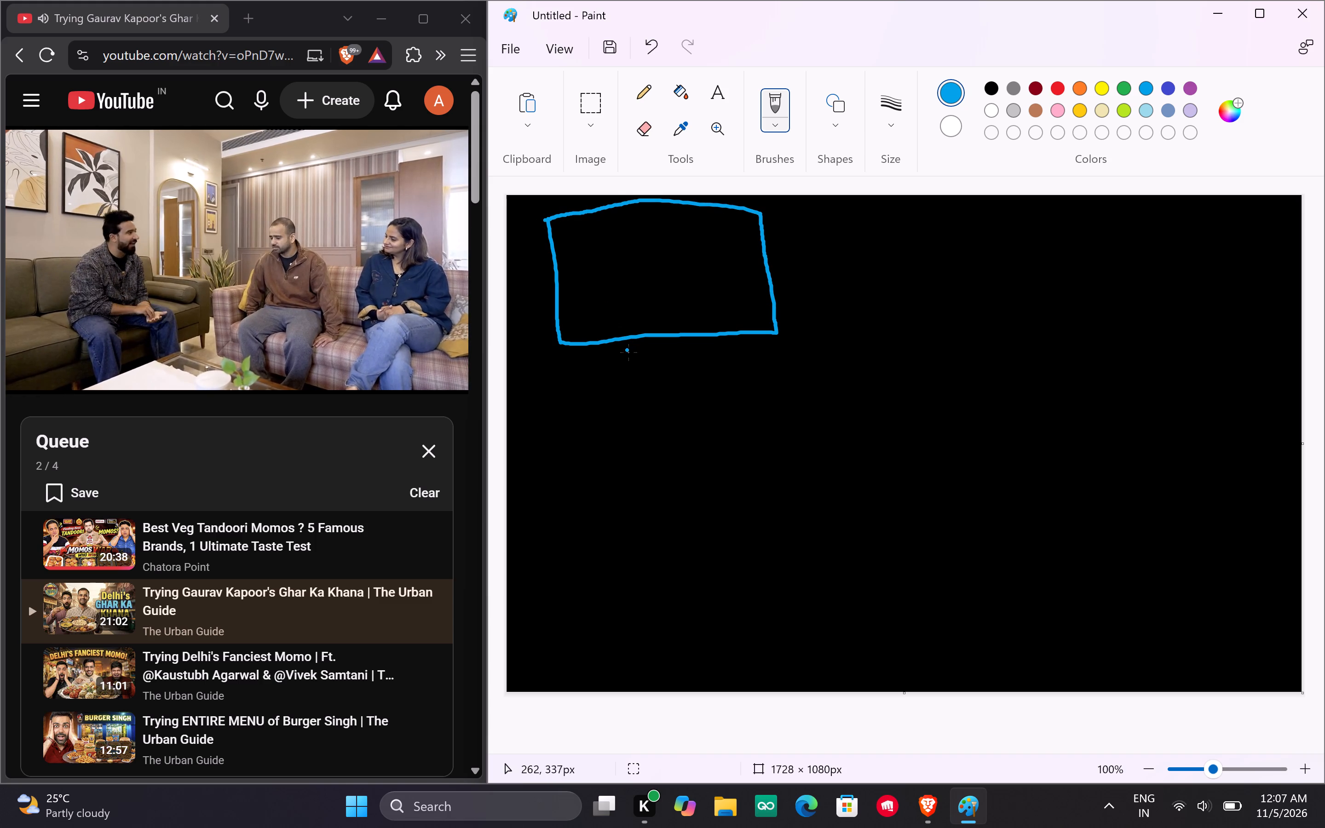
Handwrite the side labels: "20" below the rectangle and "2" beside its right edge.
left_click_drag(628, 365, 617, 351)
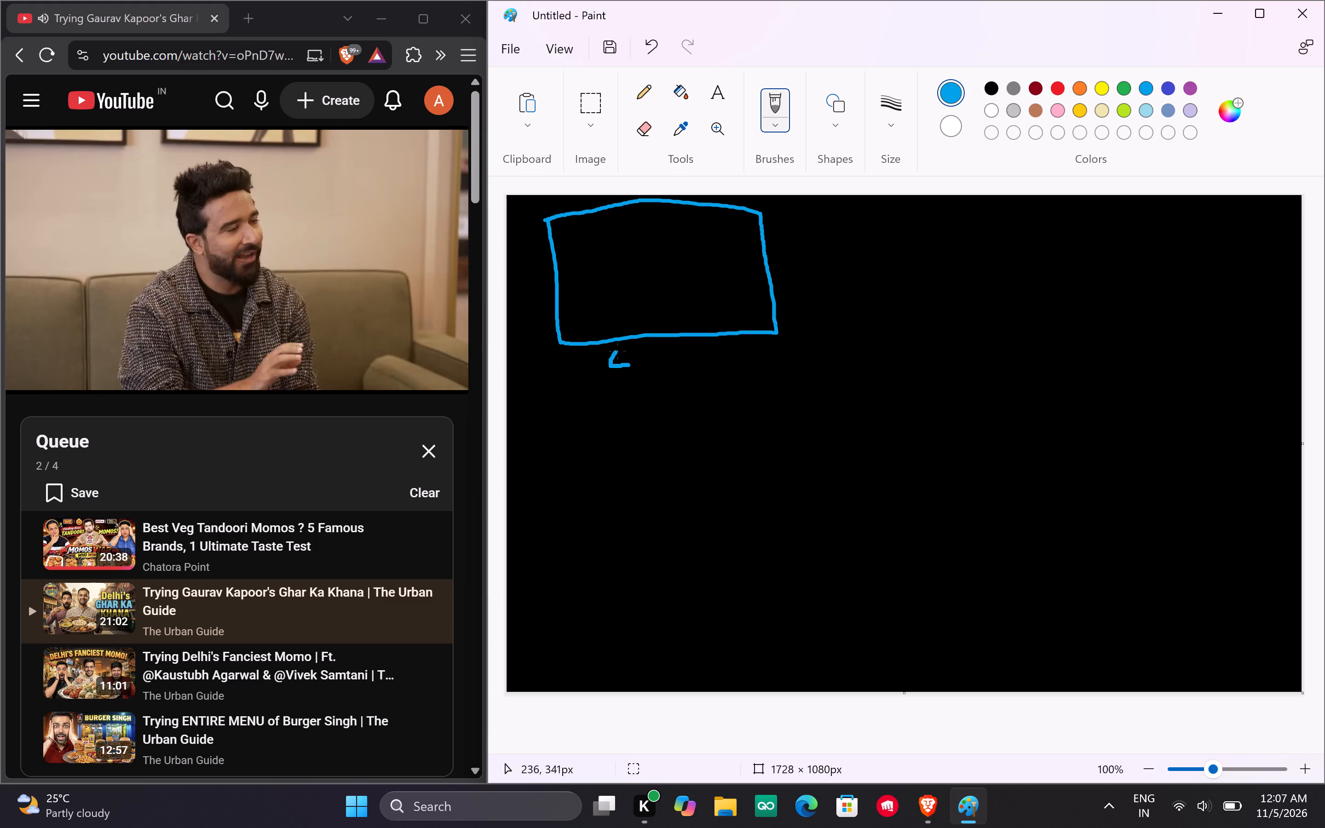
left_click_drag(617, 351, 646, 384)
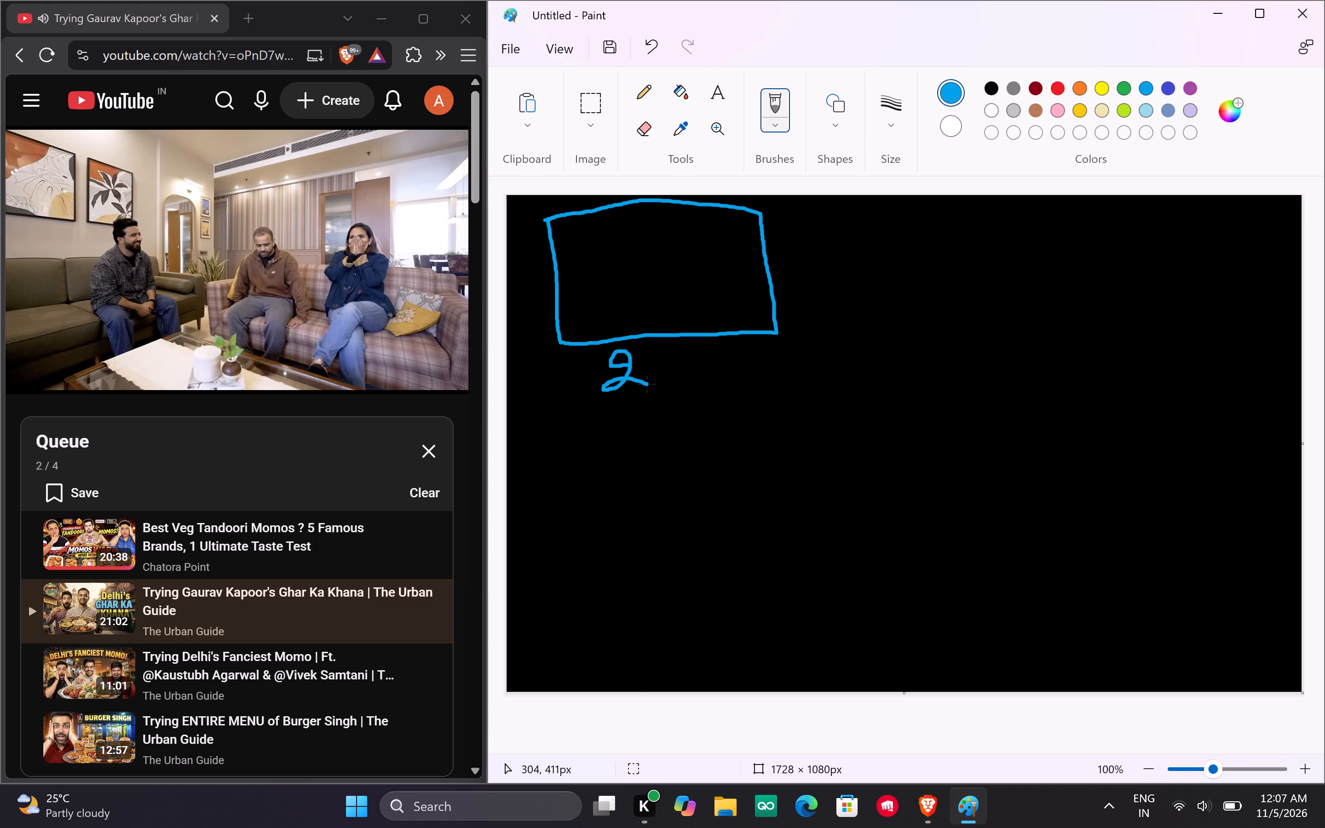
left_click_drag(670, 360, 665, 357)
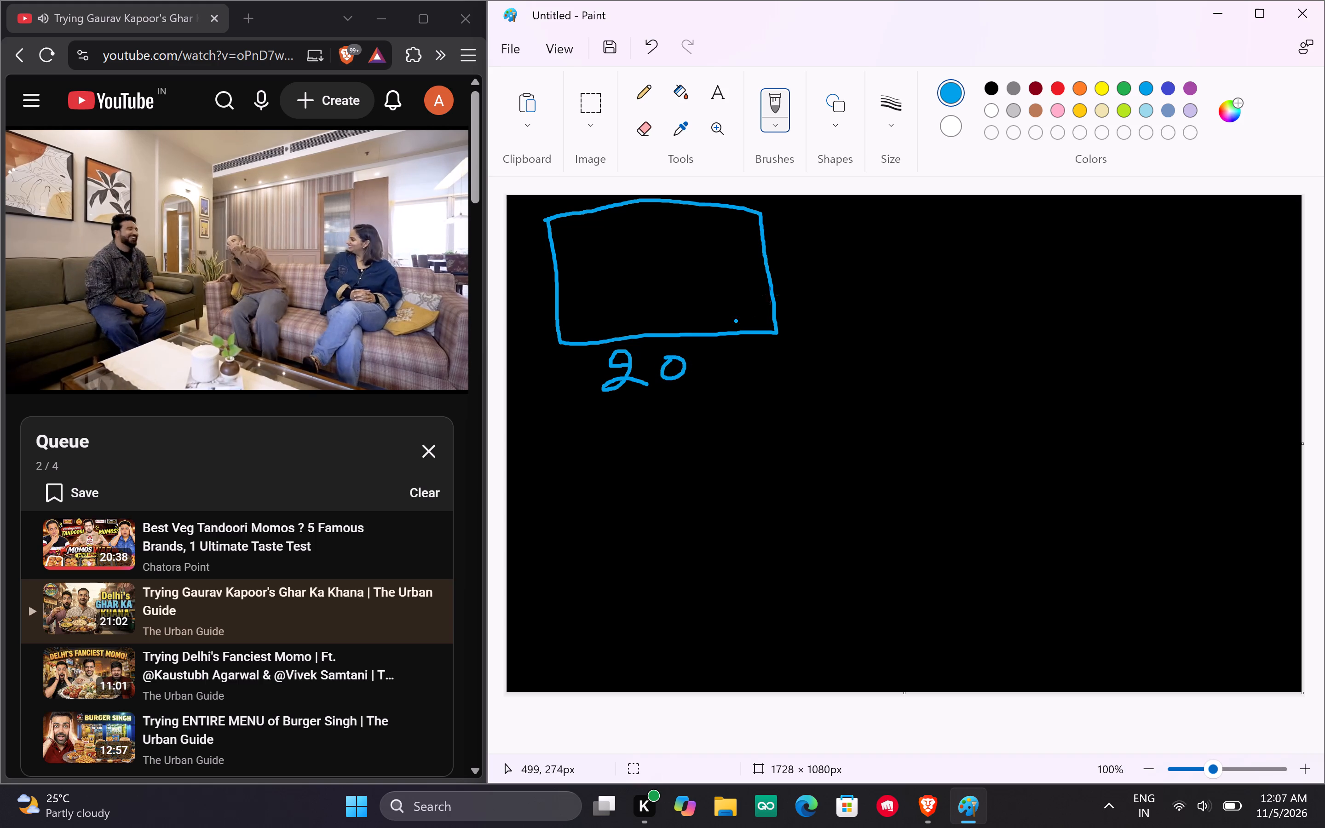
left_click_drag(808, 249, 815, 275)
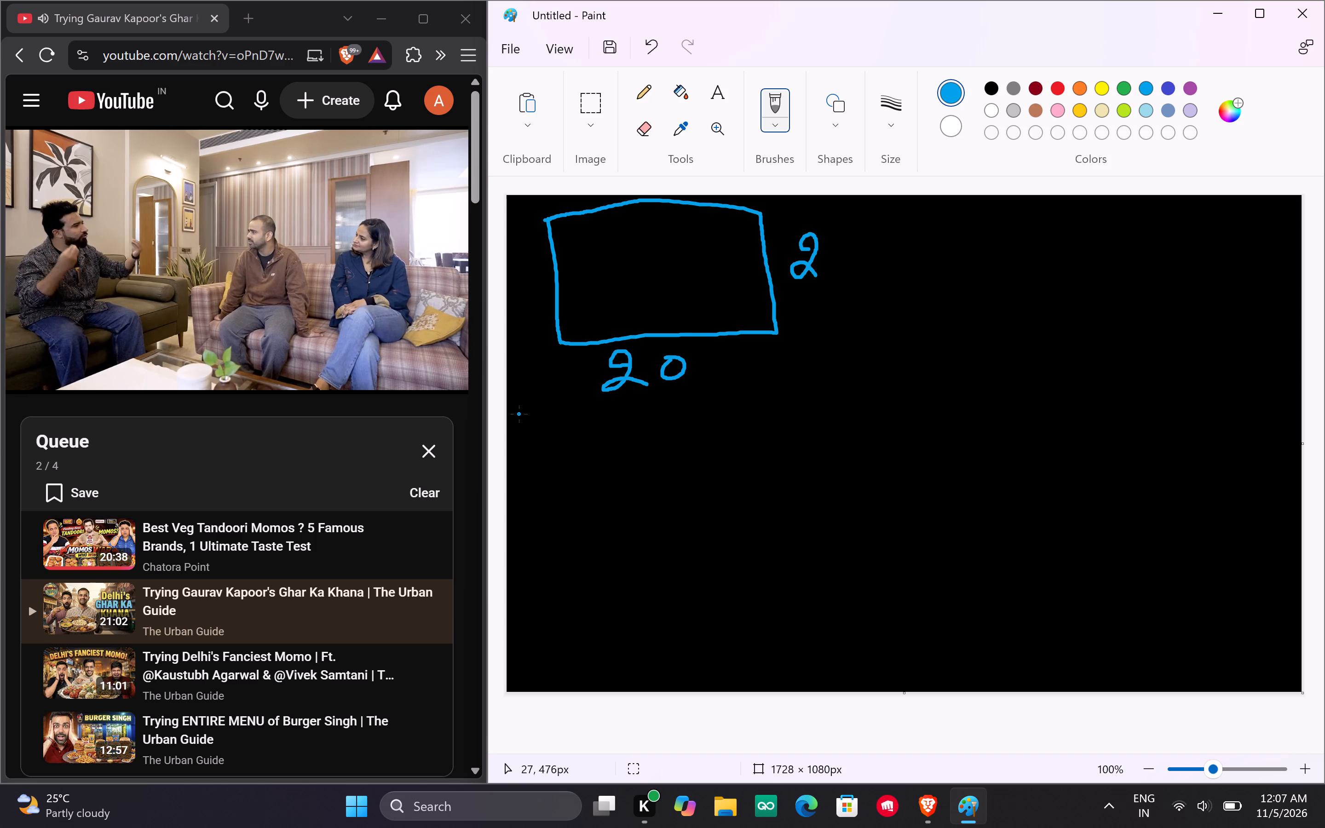
Handwrite the caption "Rectangle" in turquoise beneath the "20" side label.
left_click_drag(519, 414, 531, 416)
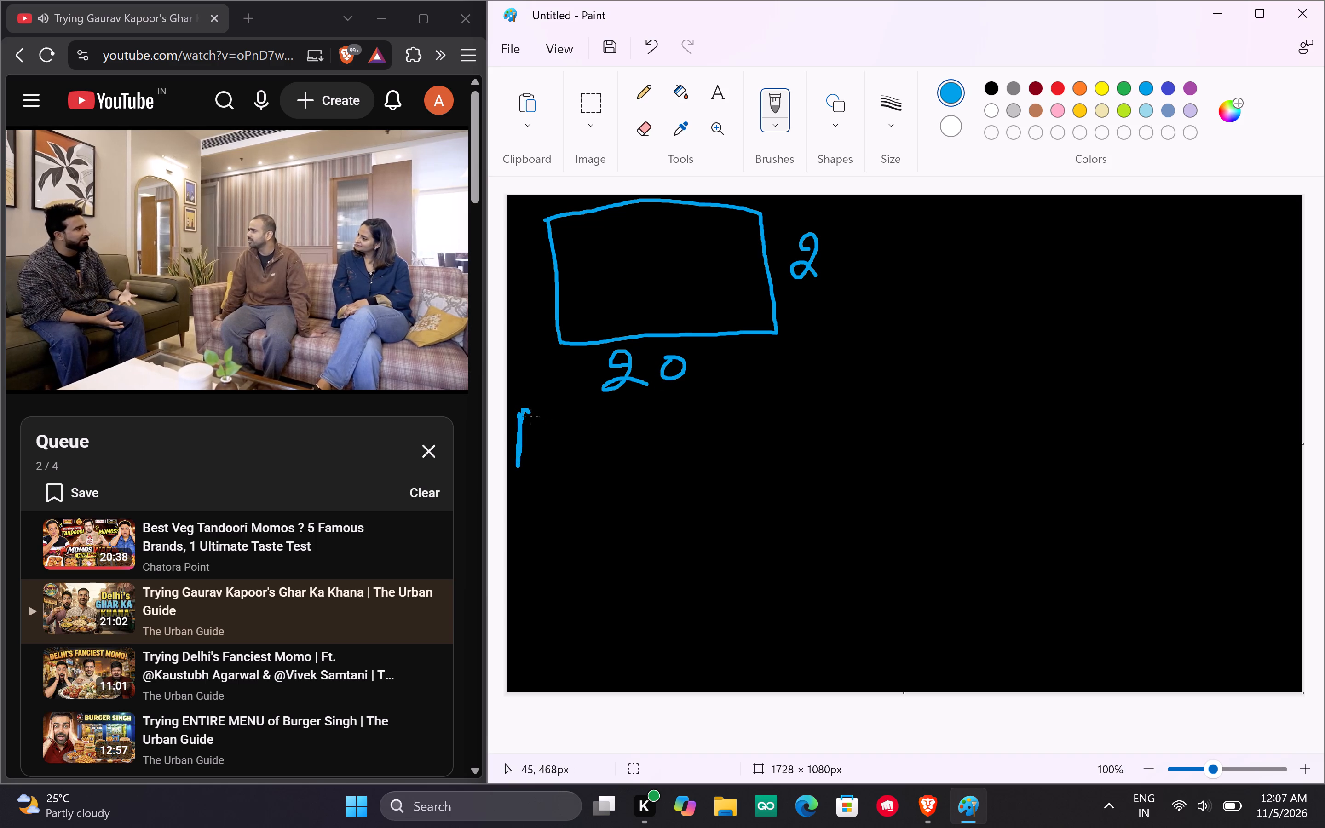
left_click_drag(531, 416, 551, 464)
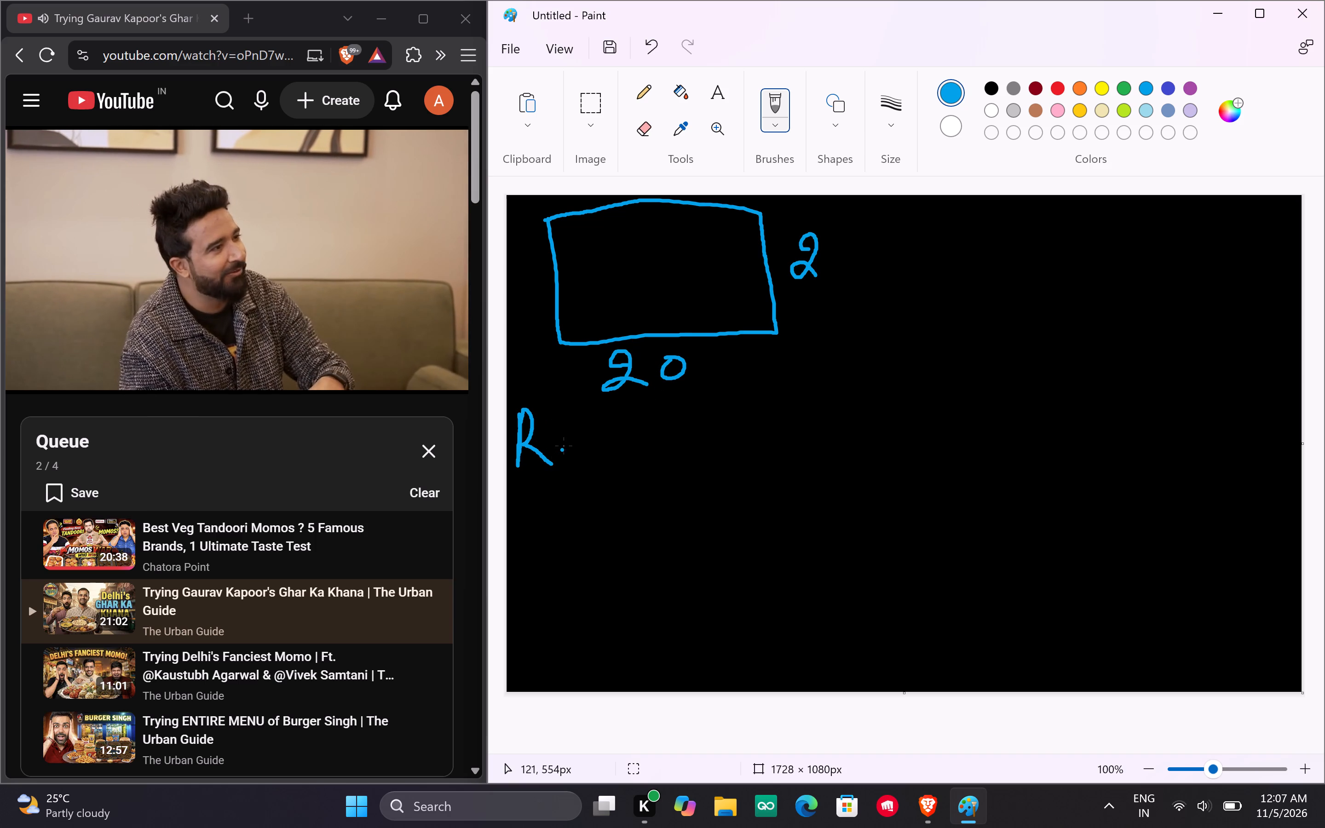
left_click_drag(564, 446, 593, 459)
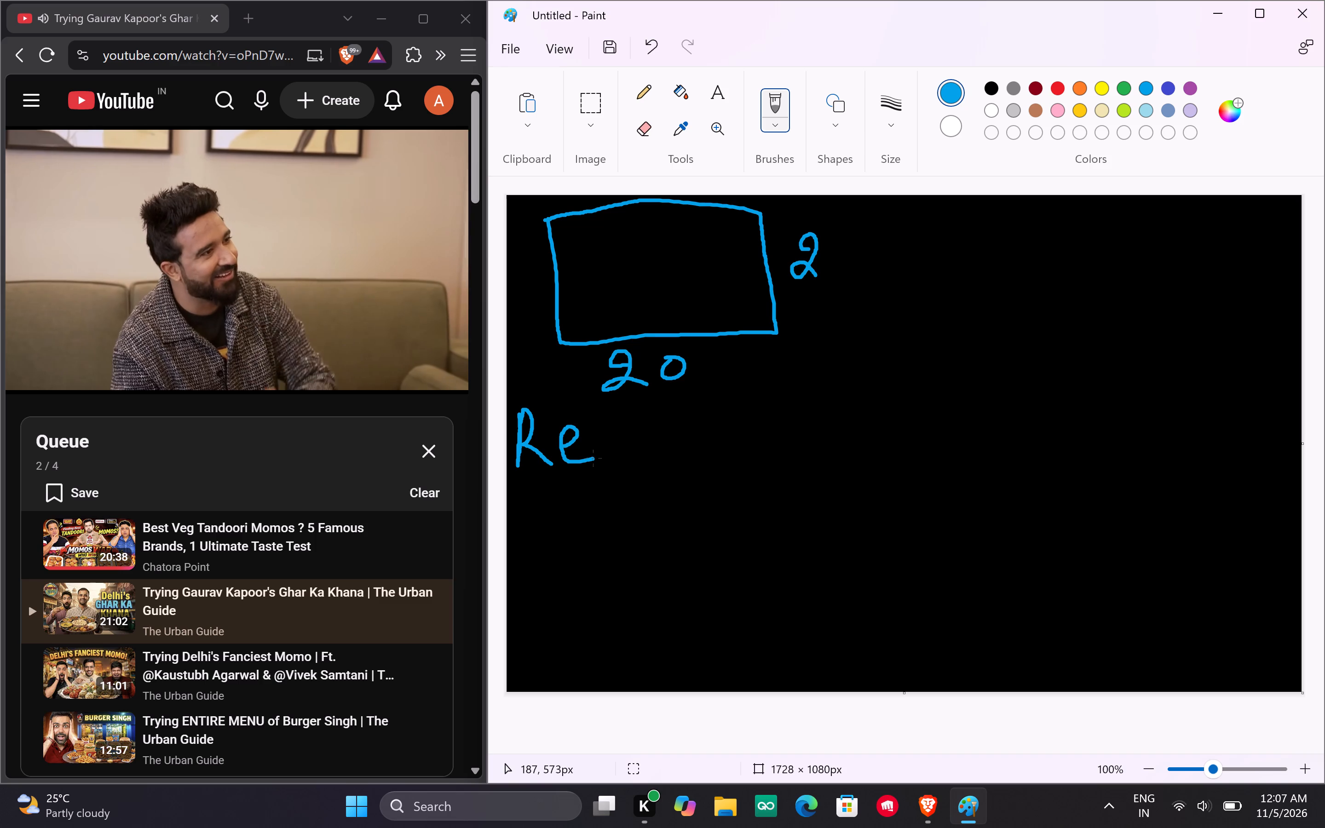
left_click_drag(613, 419, 617, 459)
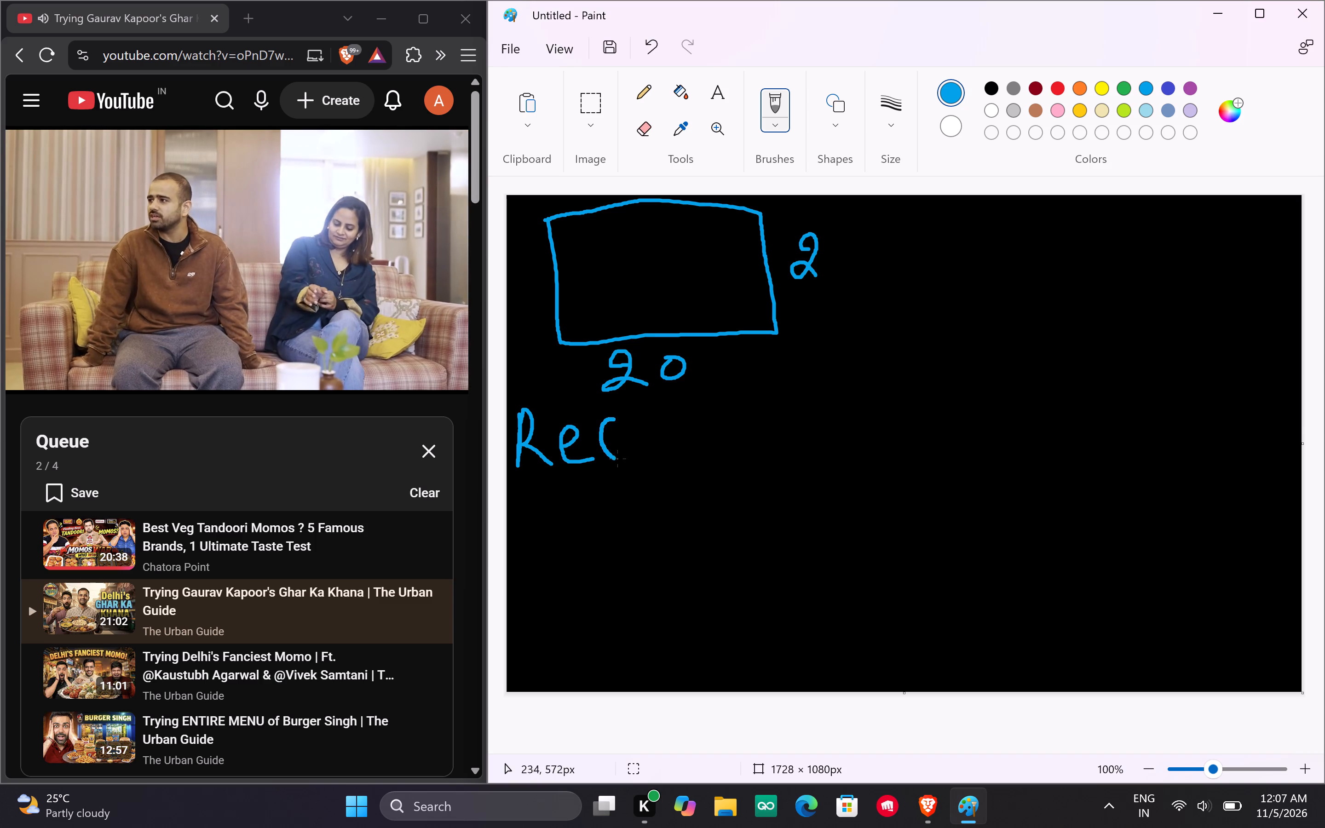
left_click_drag(617, 459, 621, 459)
left_click_drag(642, 460, 639, 415)
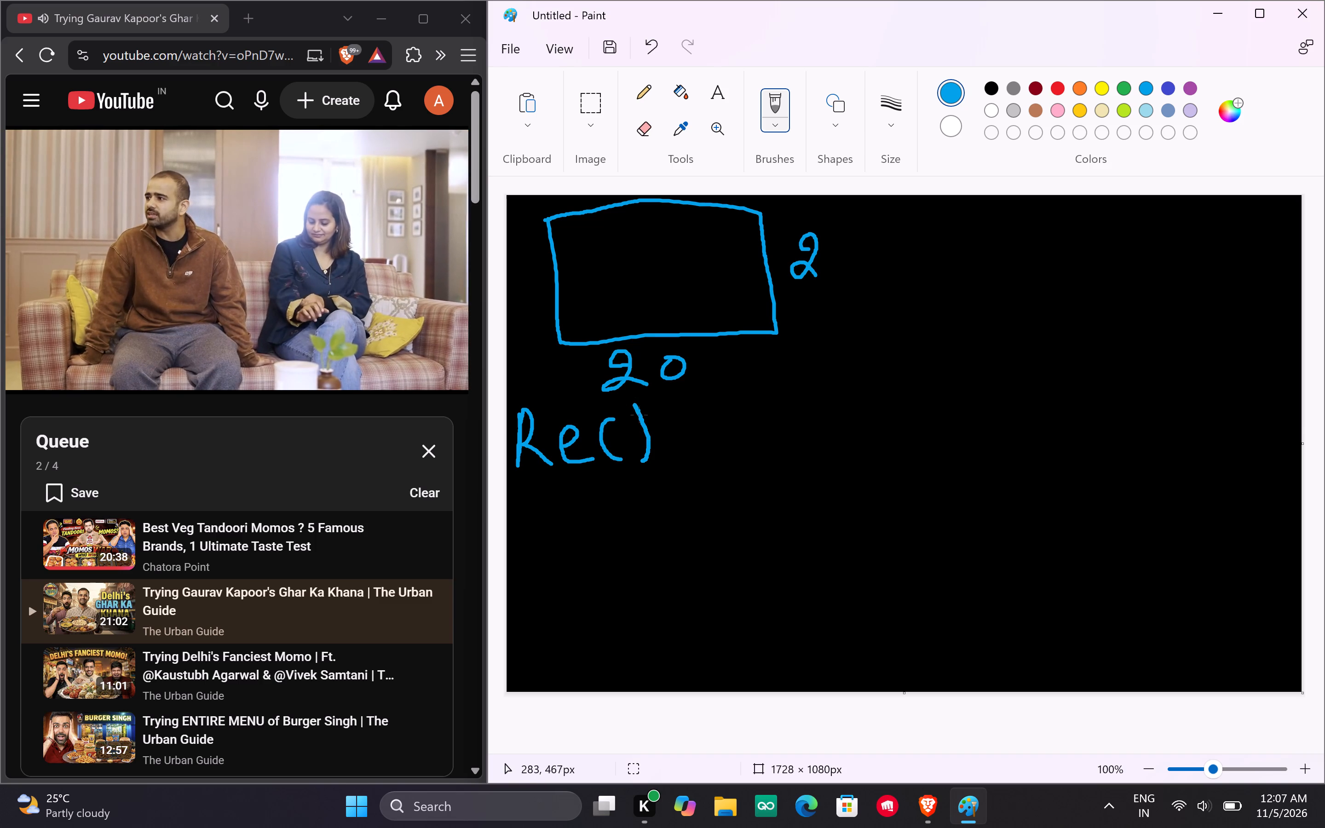
left_click_drag(639, 415, 663, 453)
left_click_drag(627, 418, 644, 413)
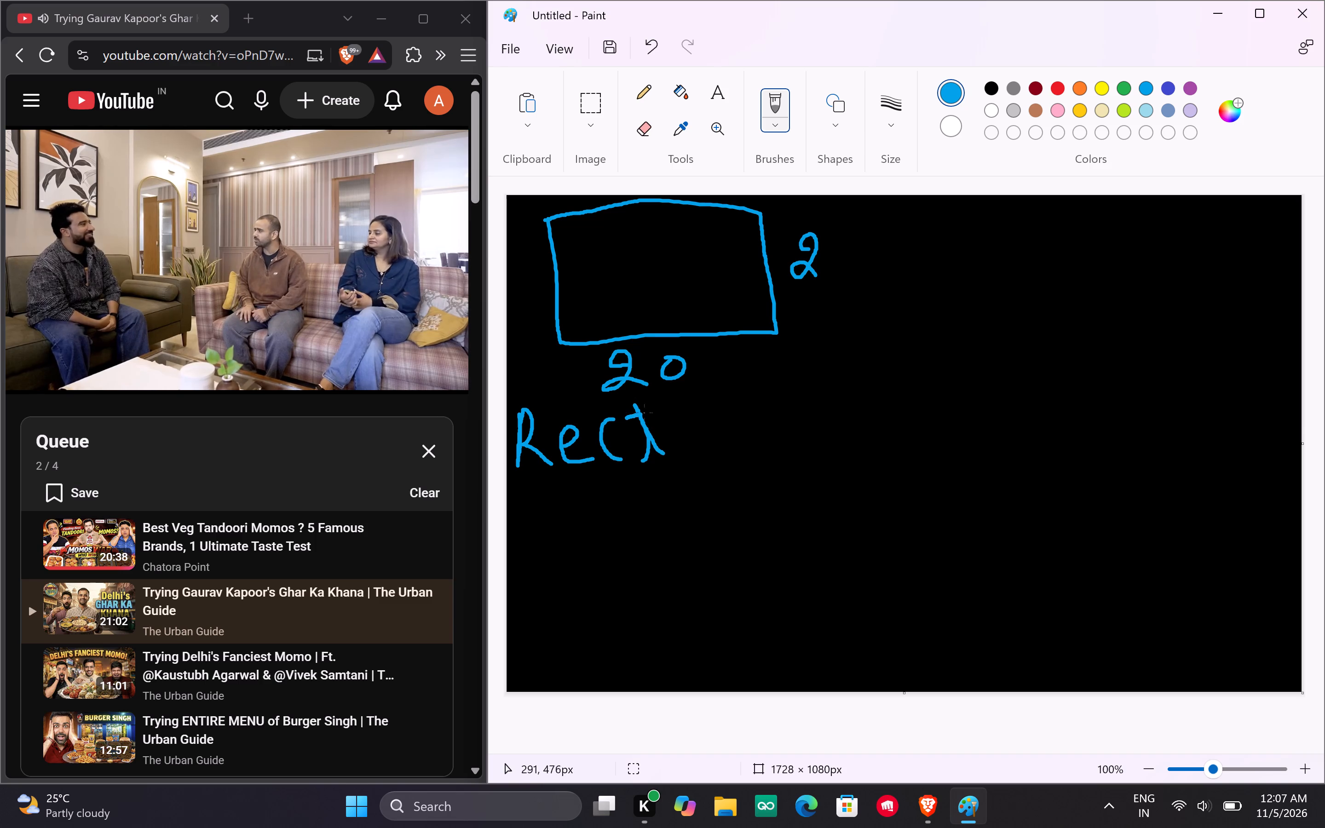
left_click_drag(644, 413, 655, 410)
left_click_drag(684, 426, 677, 421)
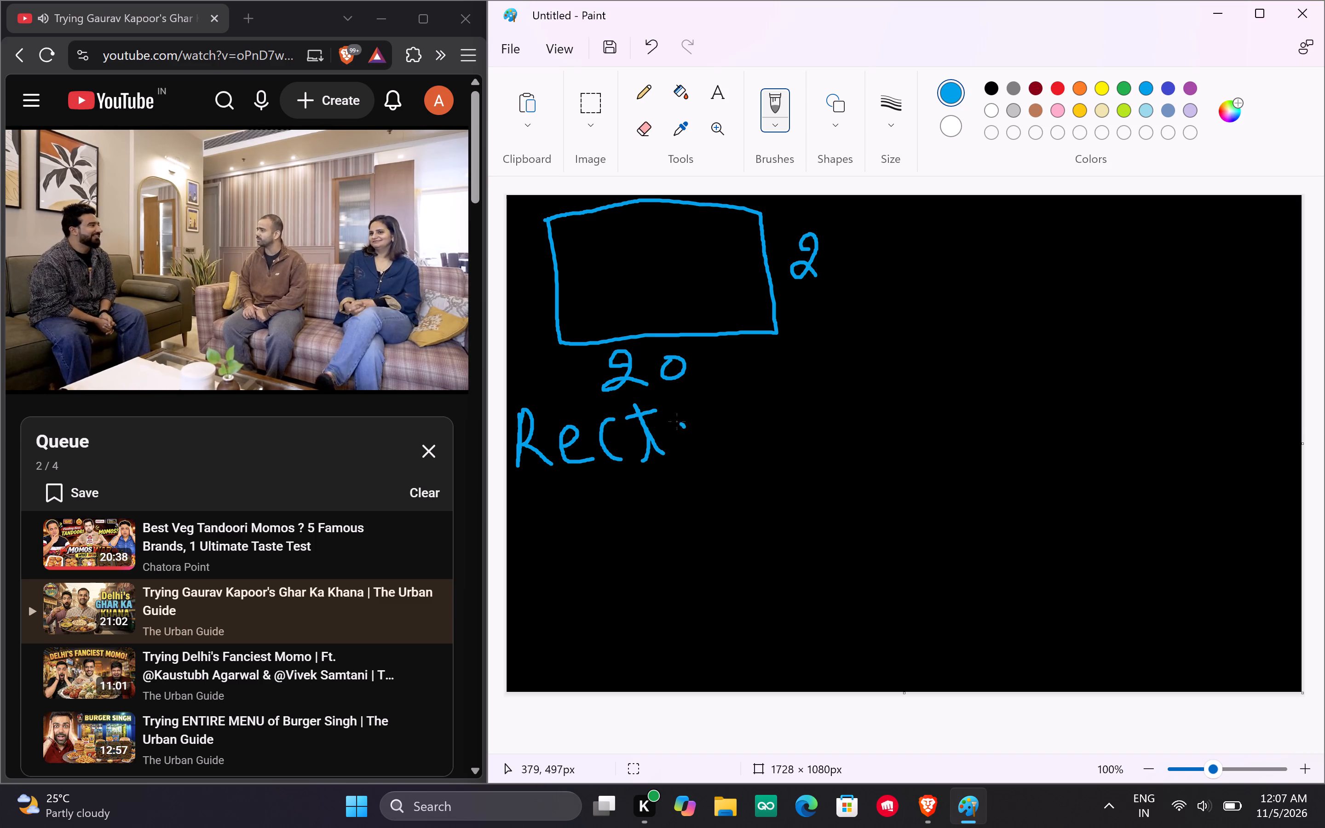
left_click_drag(677, 421, 697, 418)
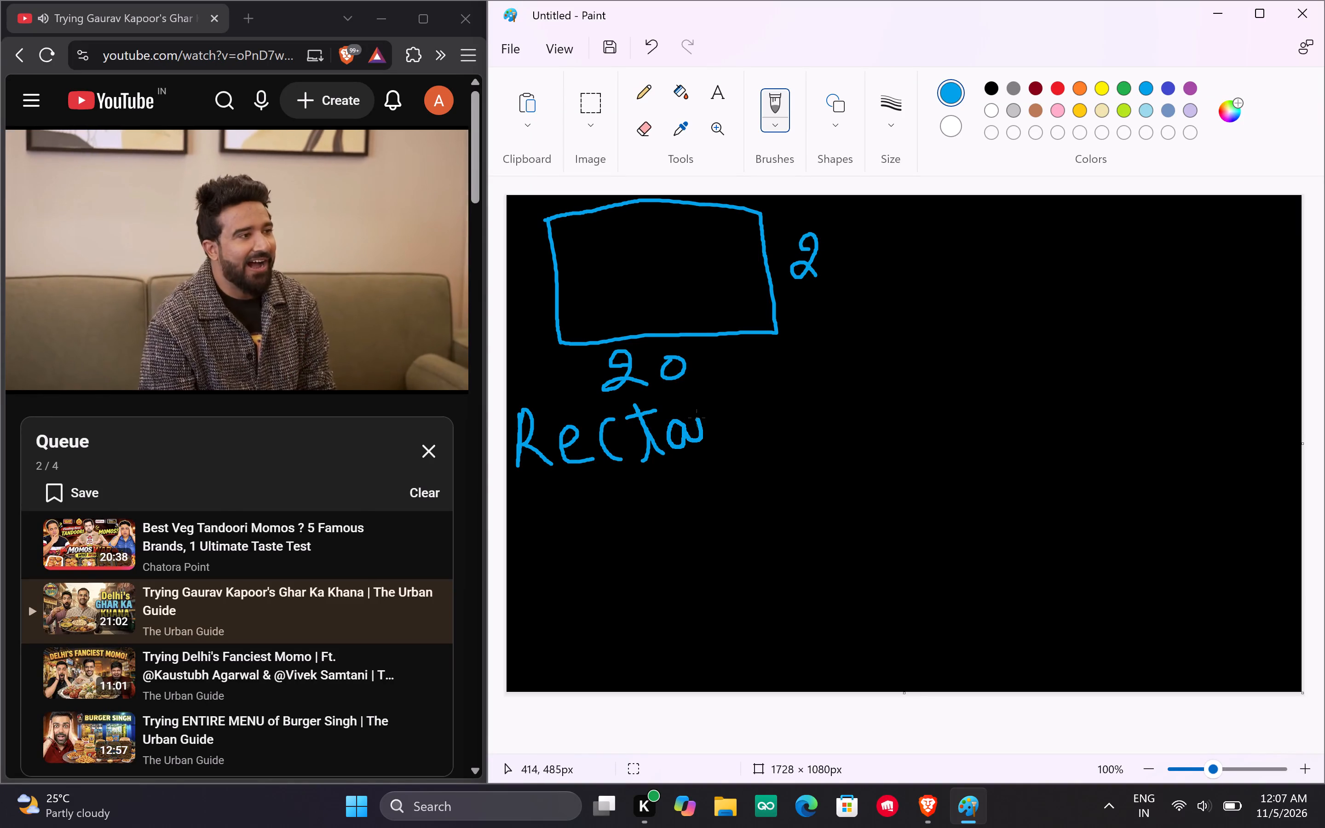
left_click_drag(697, 418, 723, 436)
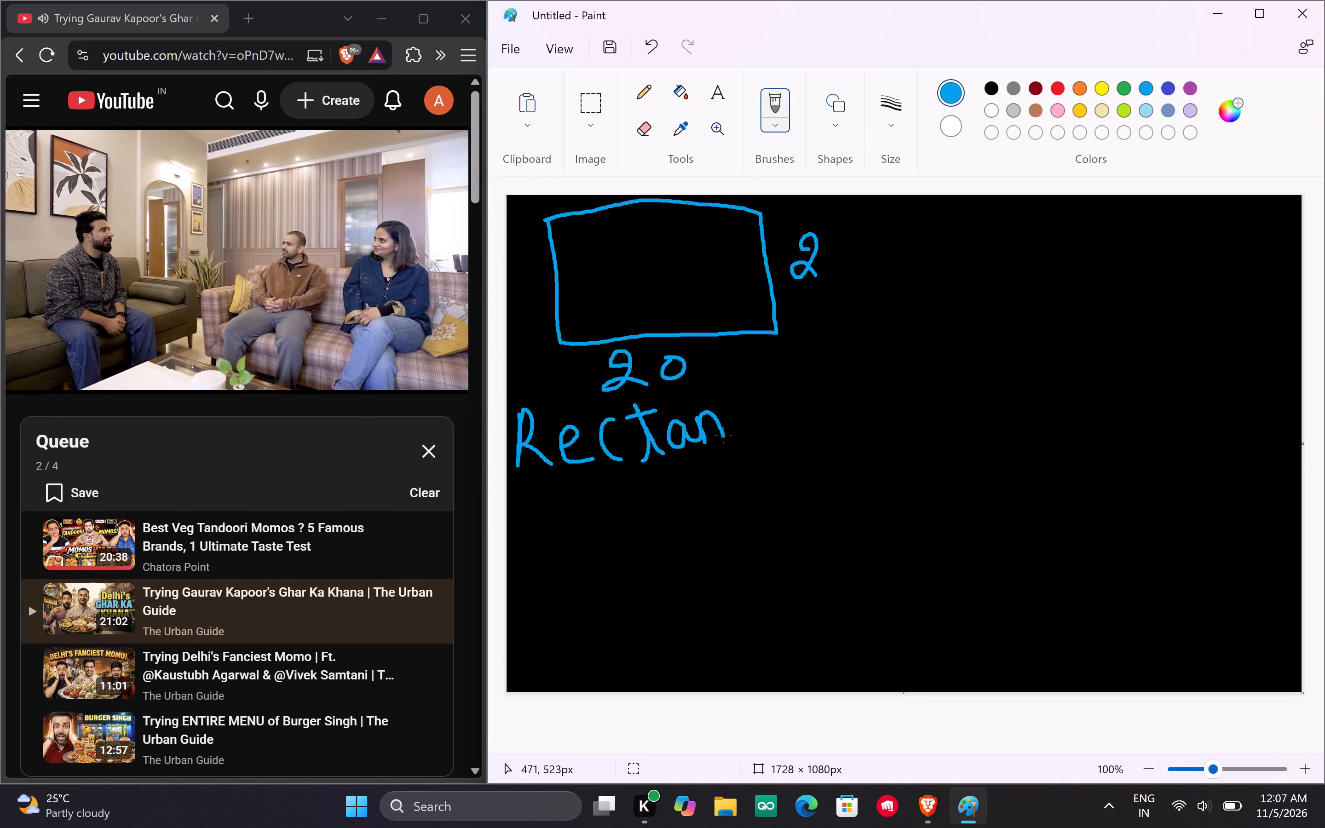
left_click_drag(746, 408, 745, 420)
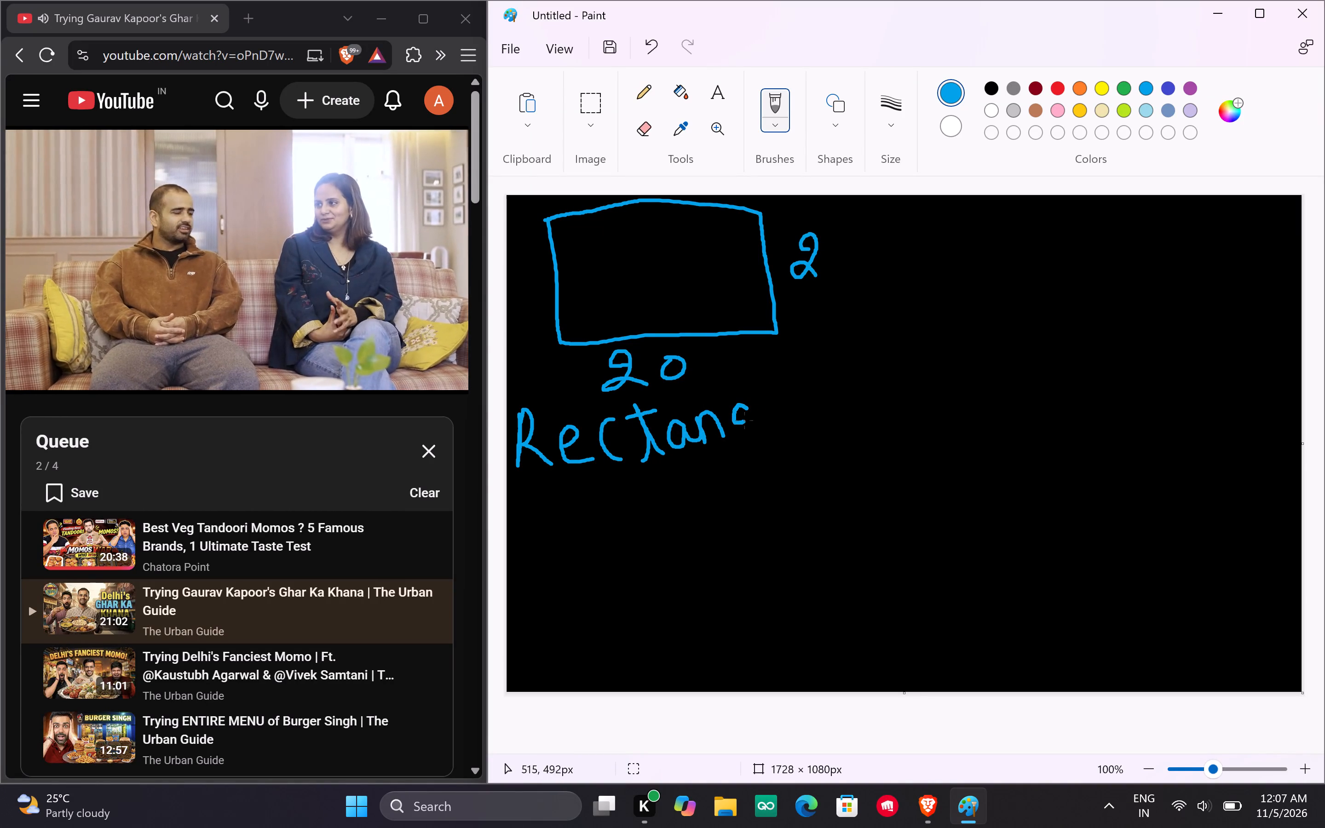
left_click_drag(745, 420, 765, 431)
left_click_drag(766, 425, 769, 383)
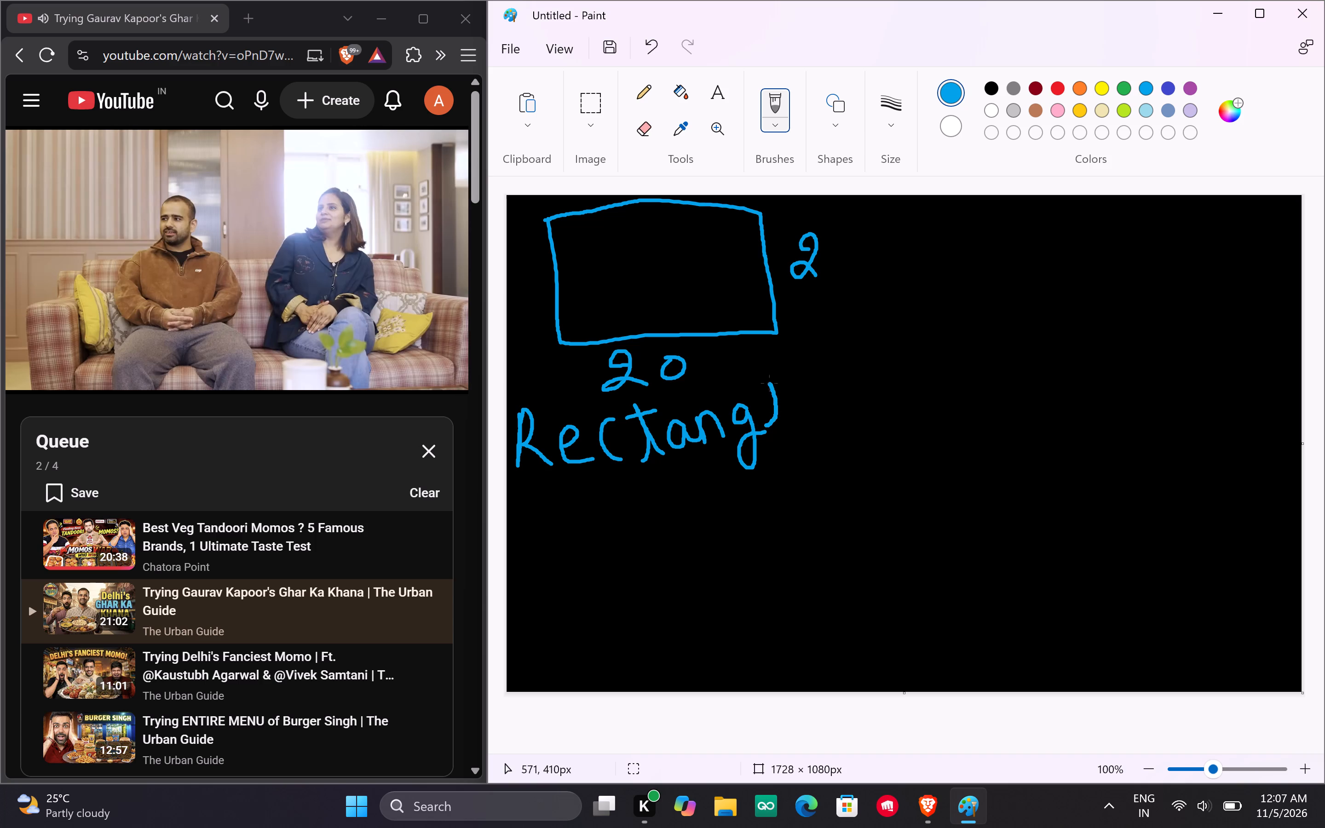
left_click_drag(769, 383, 787, 420)
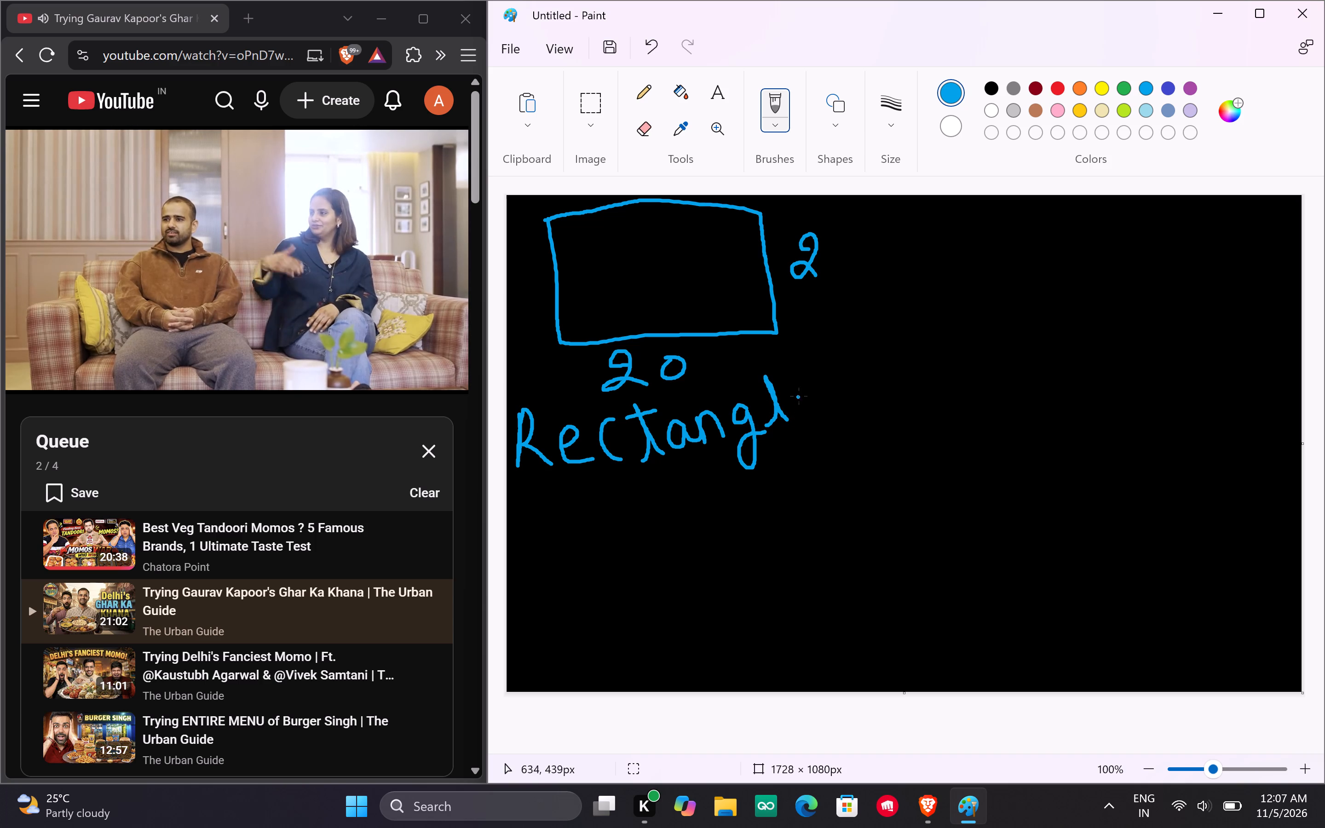
left_click_drag(794, 397, 803, 386)
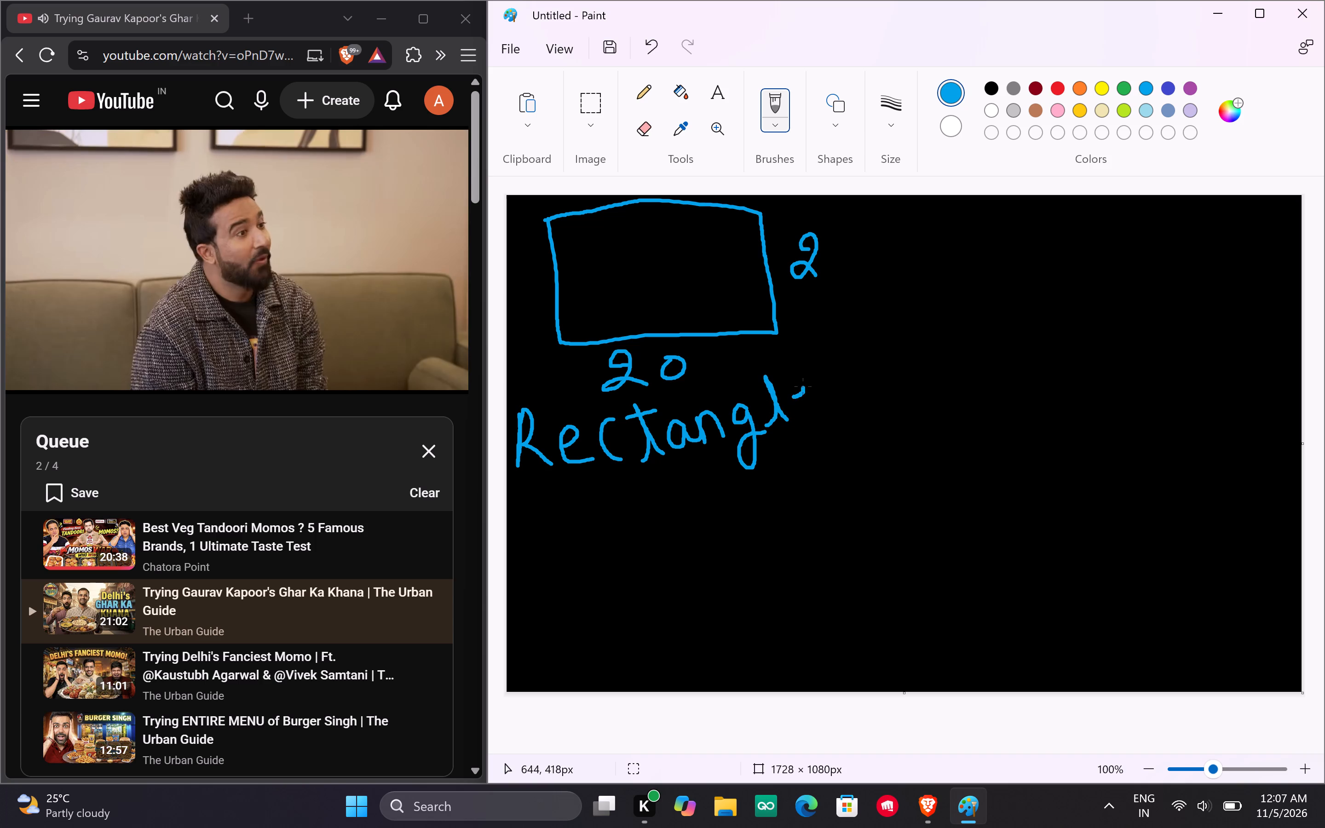
left_click_drag(803, 386, 812, 414)
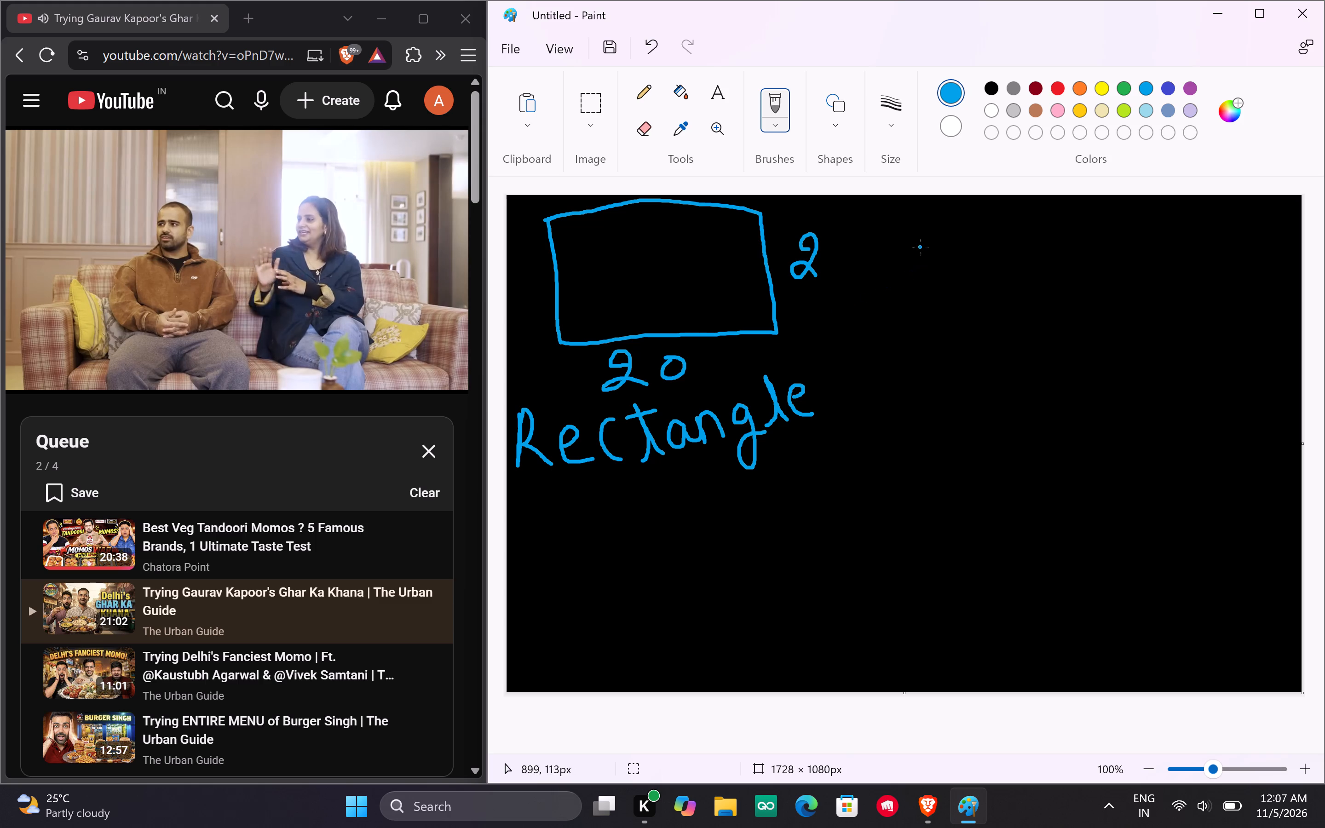
Handwrite "Area =" near the canvas's upper edge, beside the rectangle and its "2" label.
left_click_drag(905, 229, 906, 264)
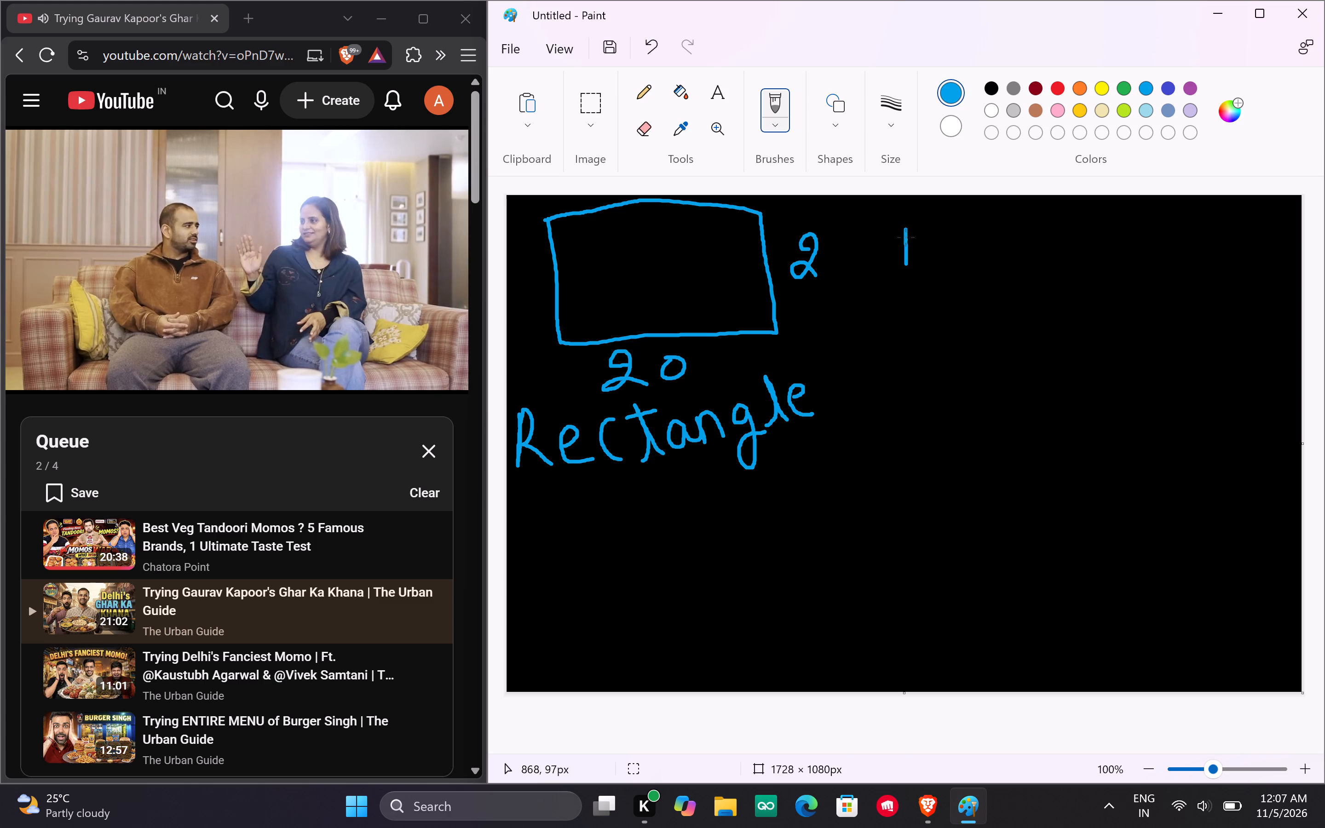
left_click_drag(905, 231, 937, 266)
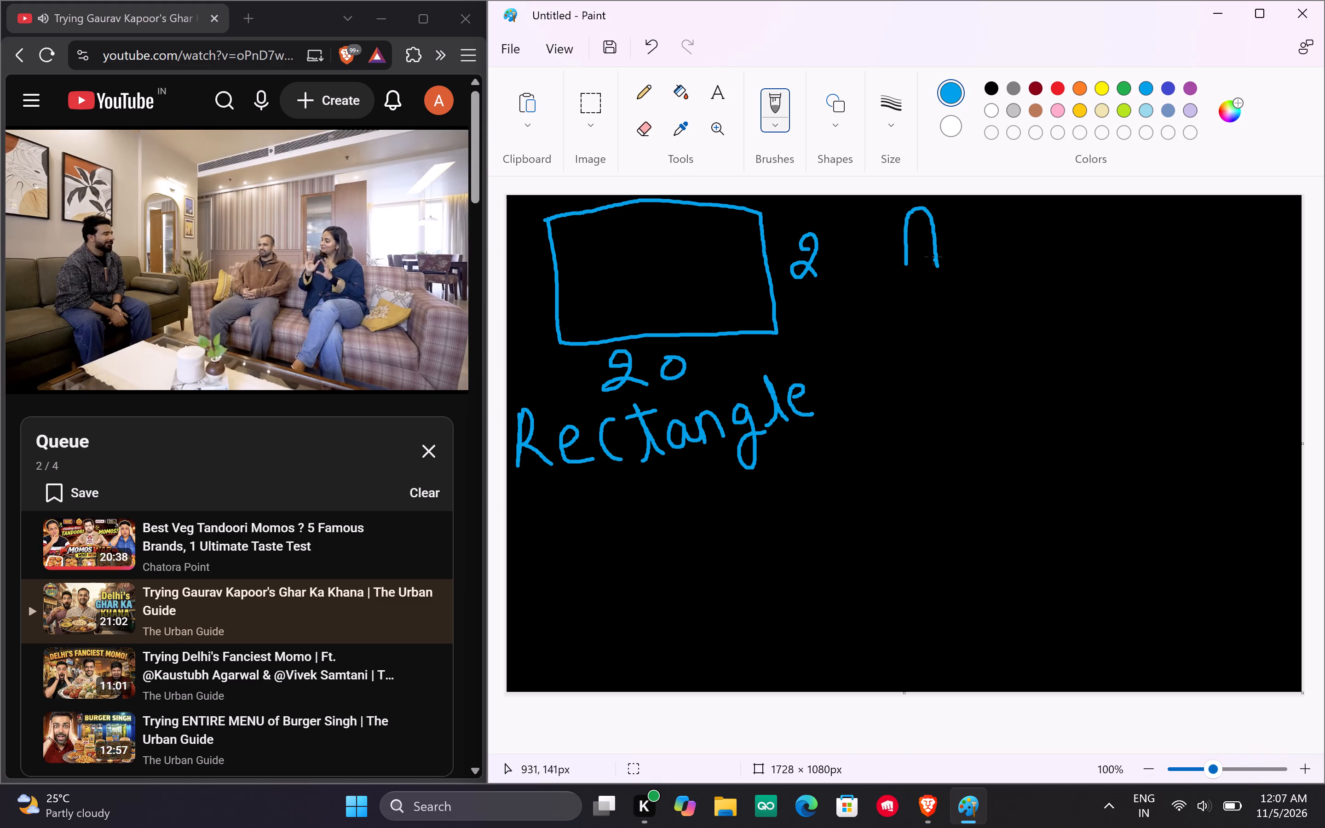
left_click_drag(907, 247, 938, 239)
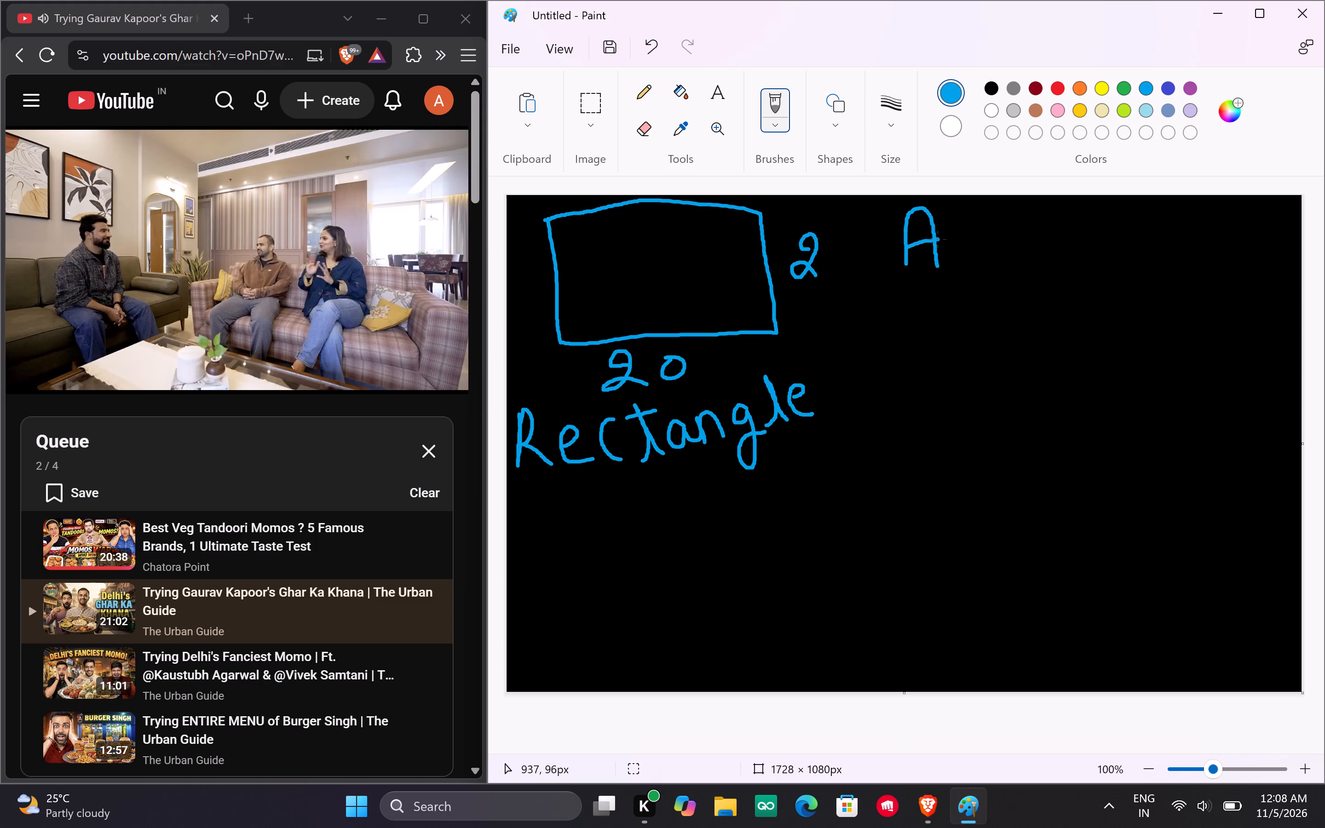
left_click_drag(955, 262, 979, 253)
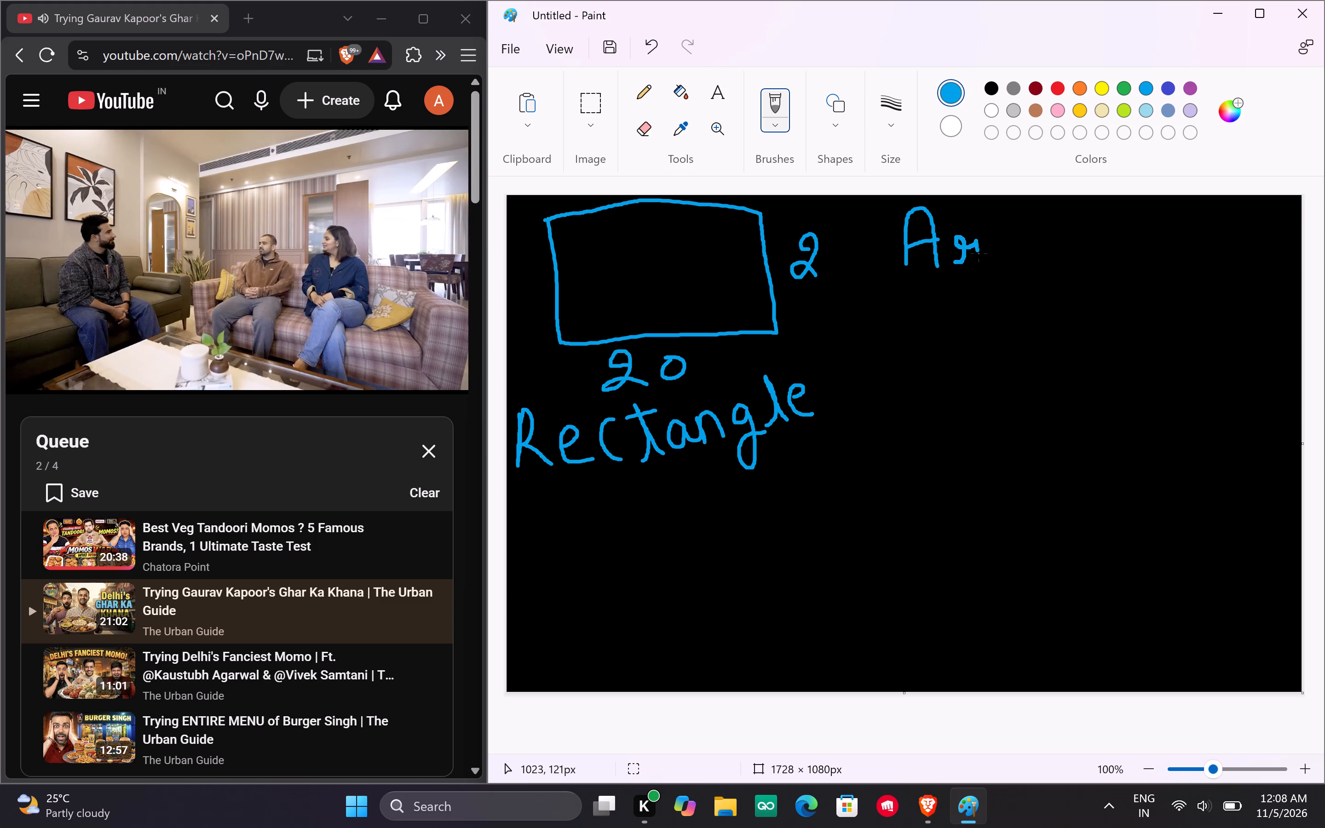
left_click_drag(979, 253, 980, 260)
left_click_drag(994, 246, 1001, 244)
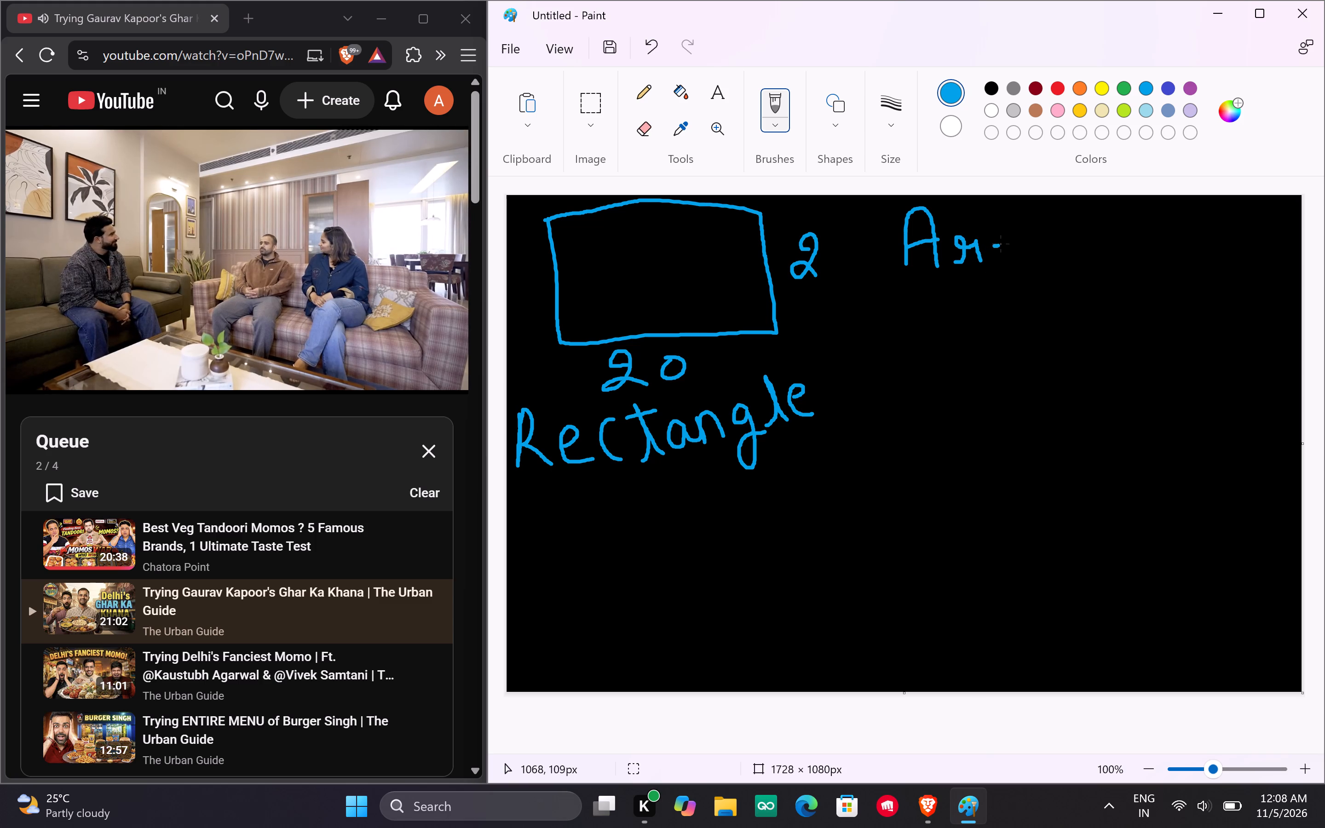
left_click_drag(1001, 244, 1006, 259)
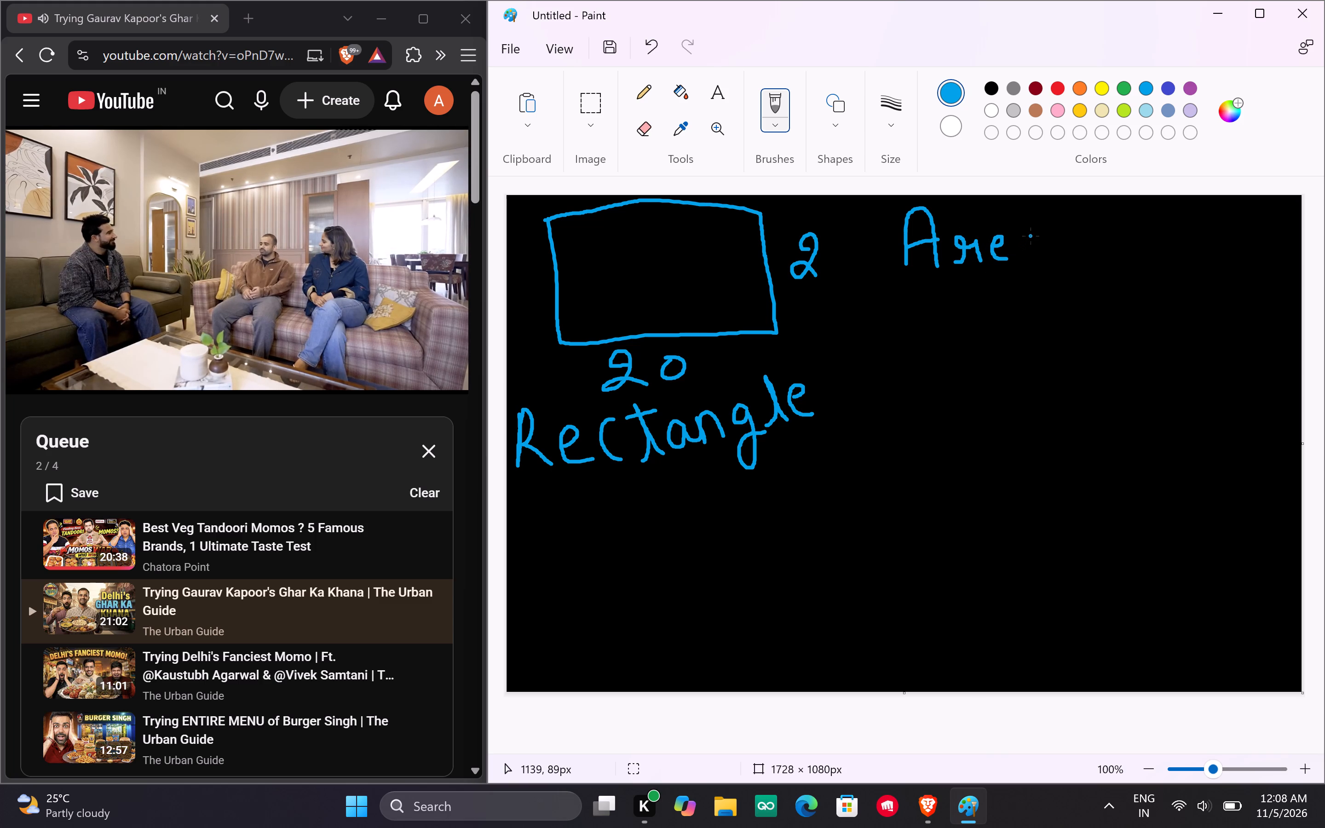
left_click_drag(1031, 236, 1031, 233)
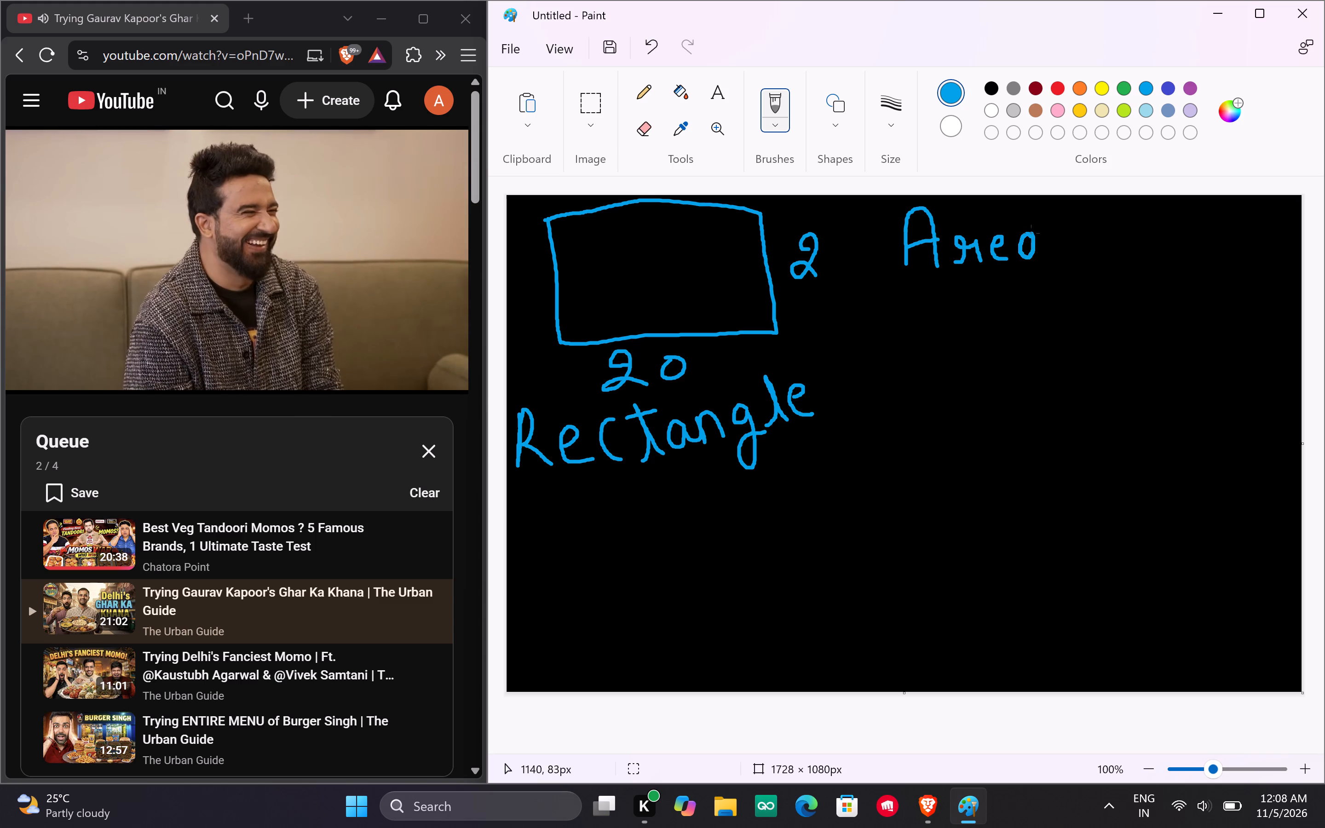
left_click_drag(1031, 233, 1048, 252)
left_click_drag(1066, 235, 1080, 235)
left_click_drag(1066, 251, 1084, 248)
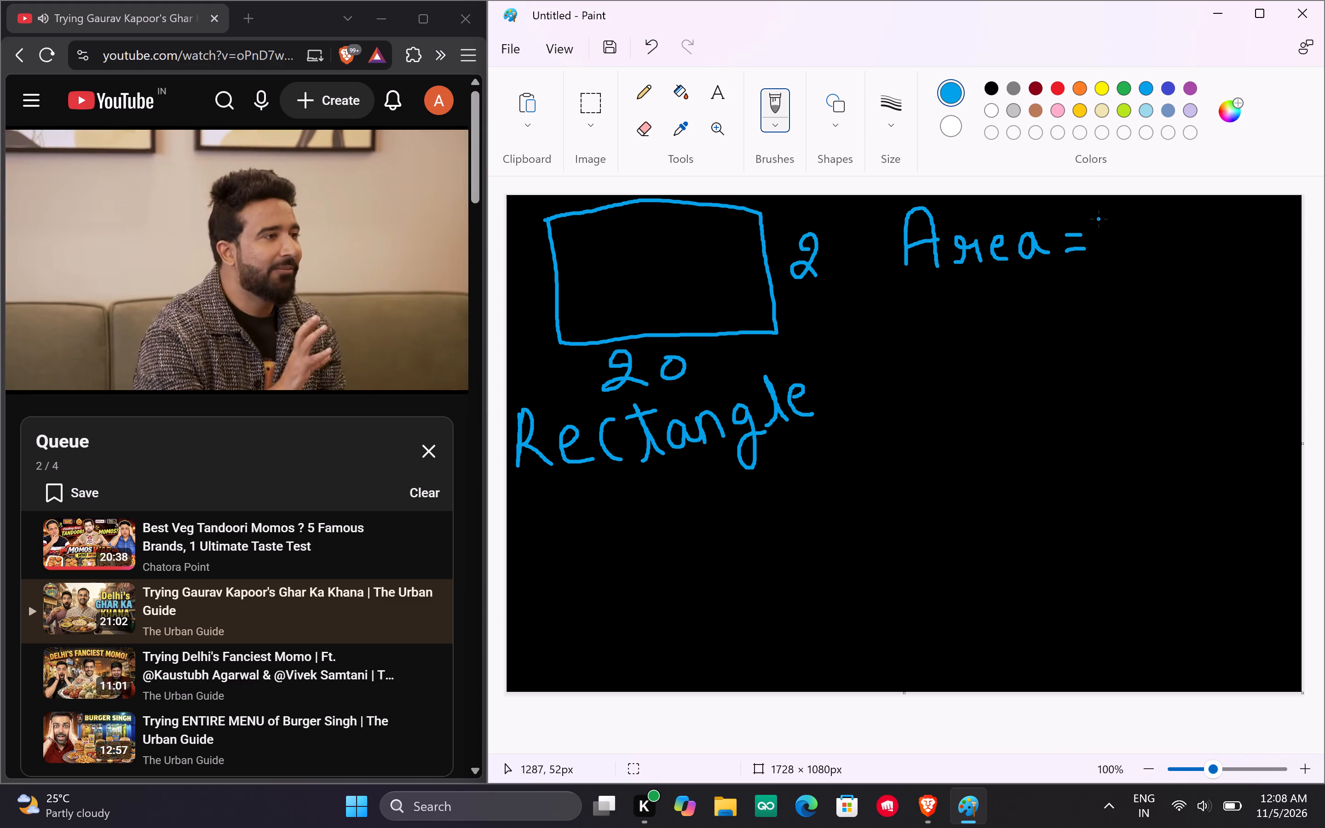
Continue the area formula by handwriting "2(length ×" after "Area =", reaching the canvas edge.
left_click_drag(1099, 219, 1111, 270)
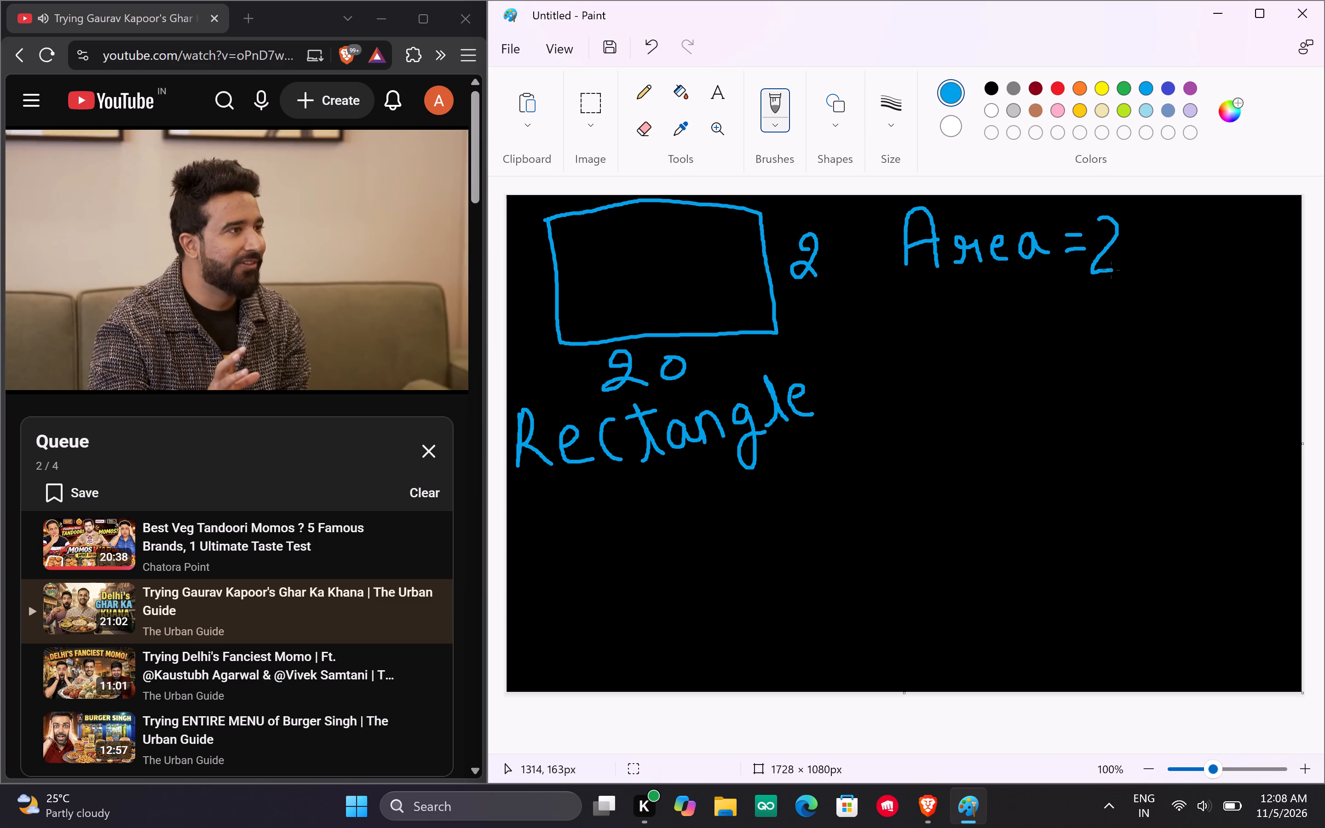
left_click_drag(1140, 213, 1134, 273)
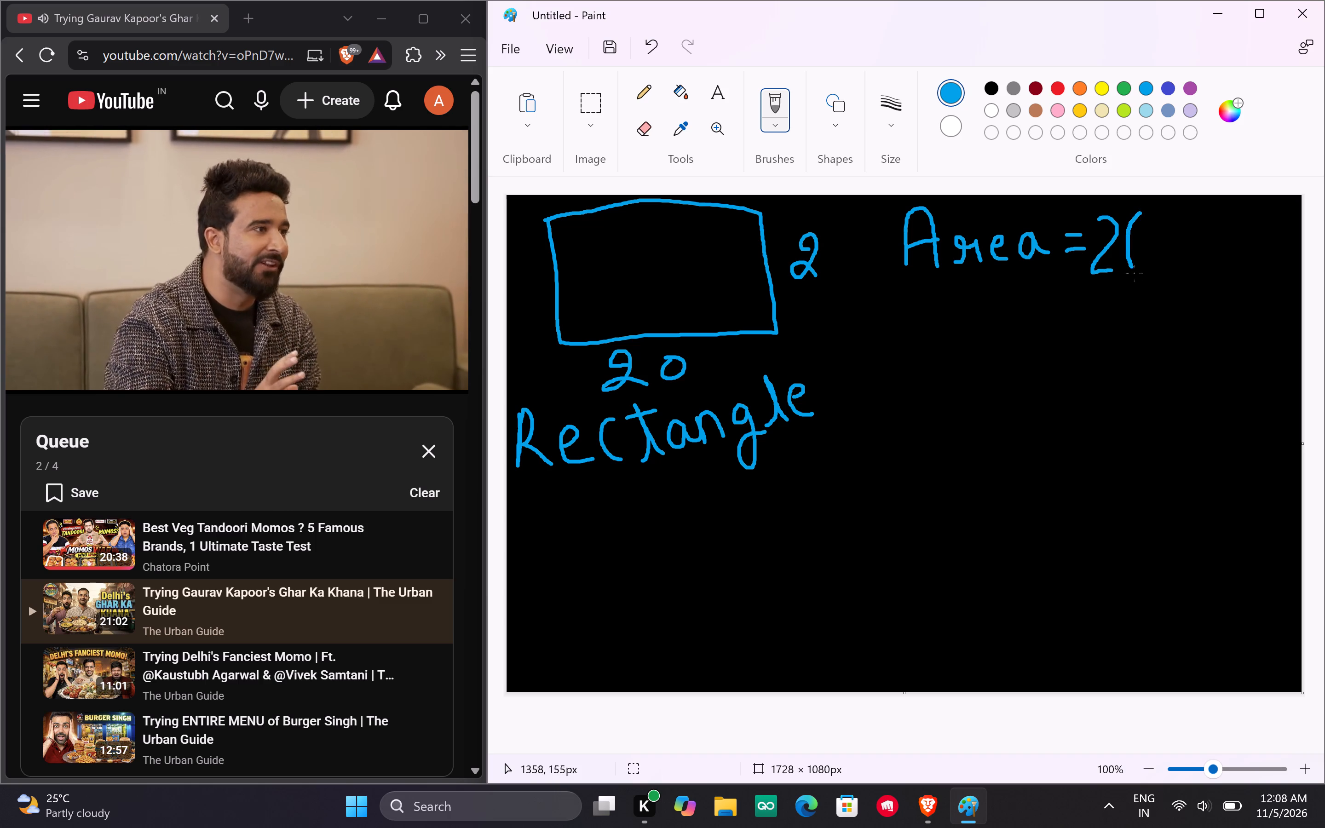
left_click_drag(1134, 273, 1139, 283)
left_click_drag(1149, 270, 1150, 228)
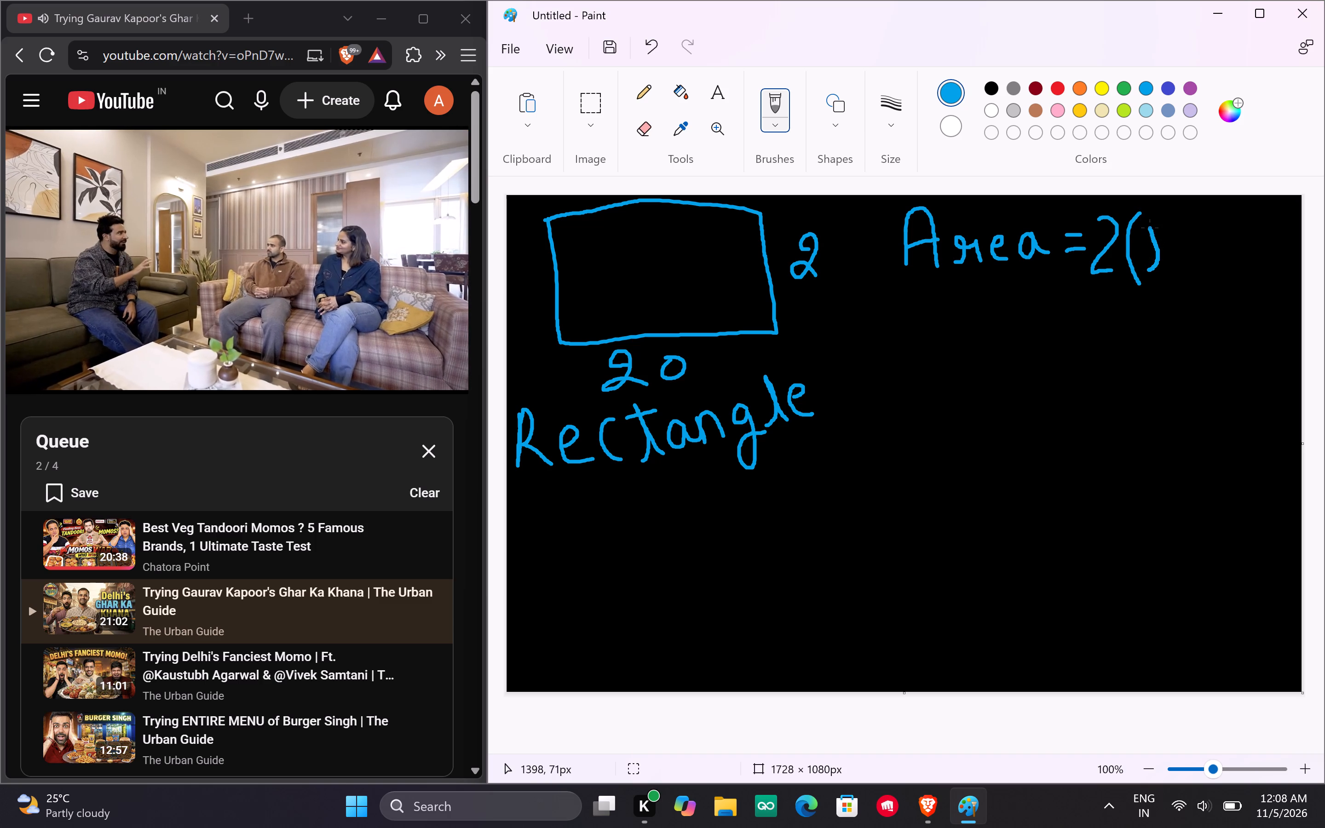
left_click_drag(1150, 228, 1165, 253)
left_click_drag(1173, 247, 1177, 240)
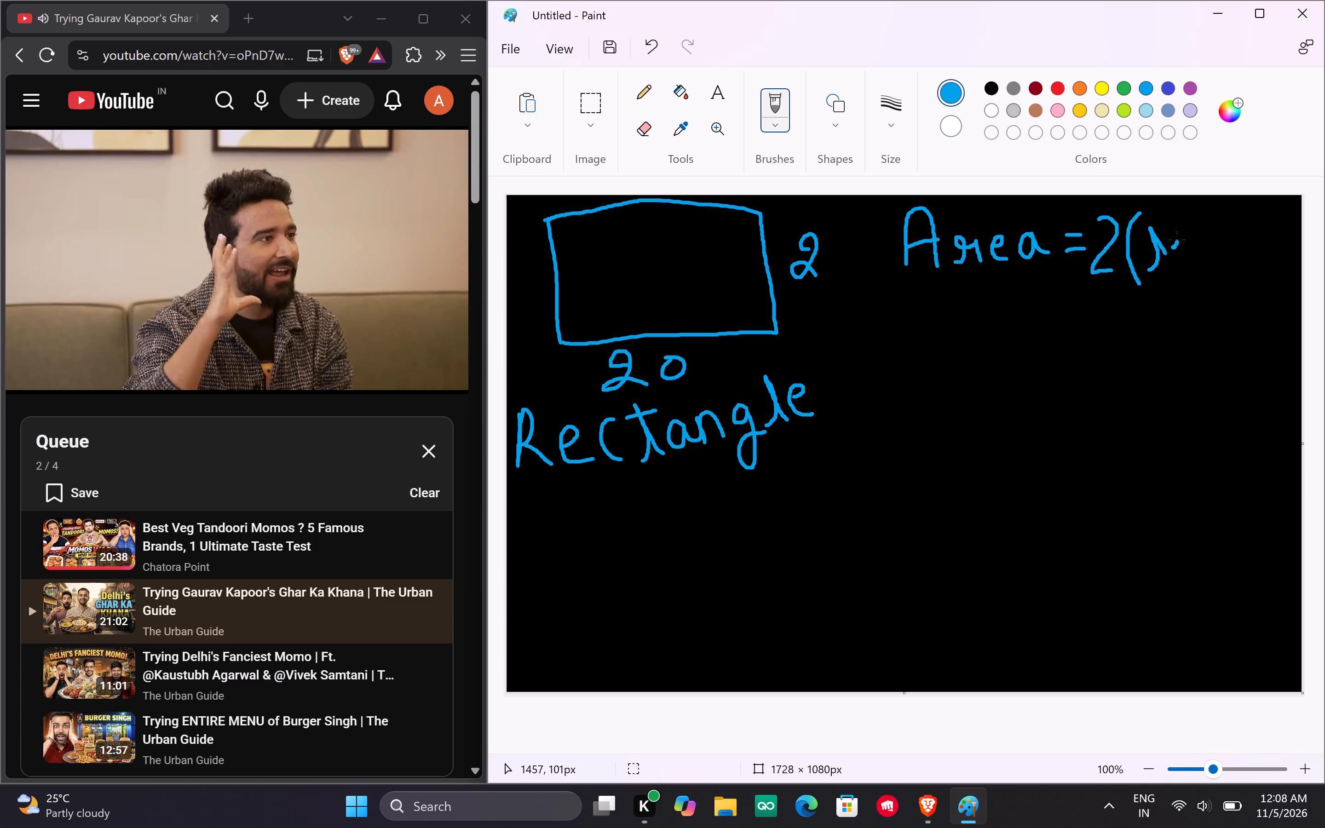
left_click_drag(1177, 240, 1181, 253)
left_click_drag(1187, 242, 1188, 253)
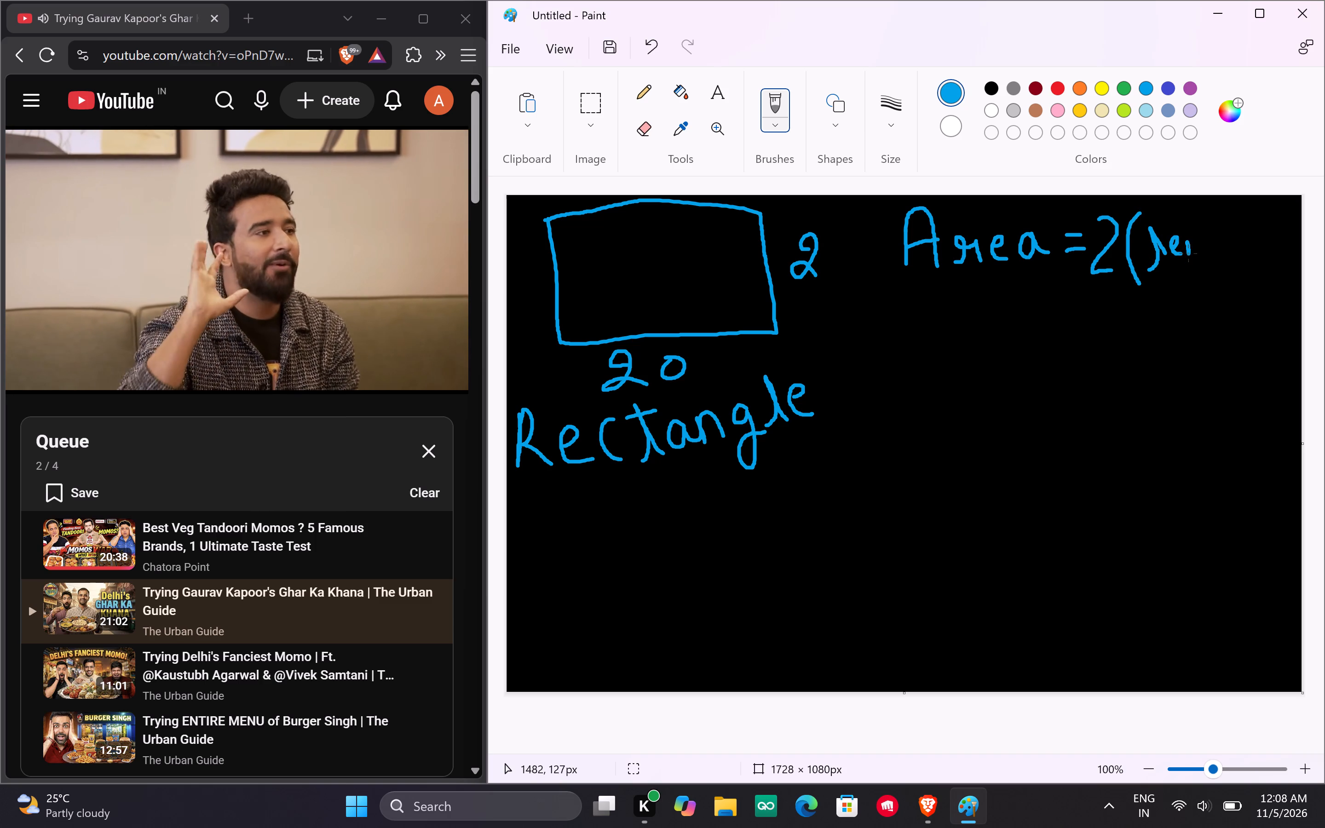
left_click_drag(1188, 253, 1214, 282)
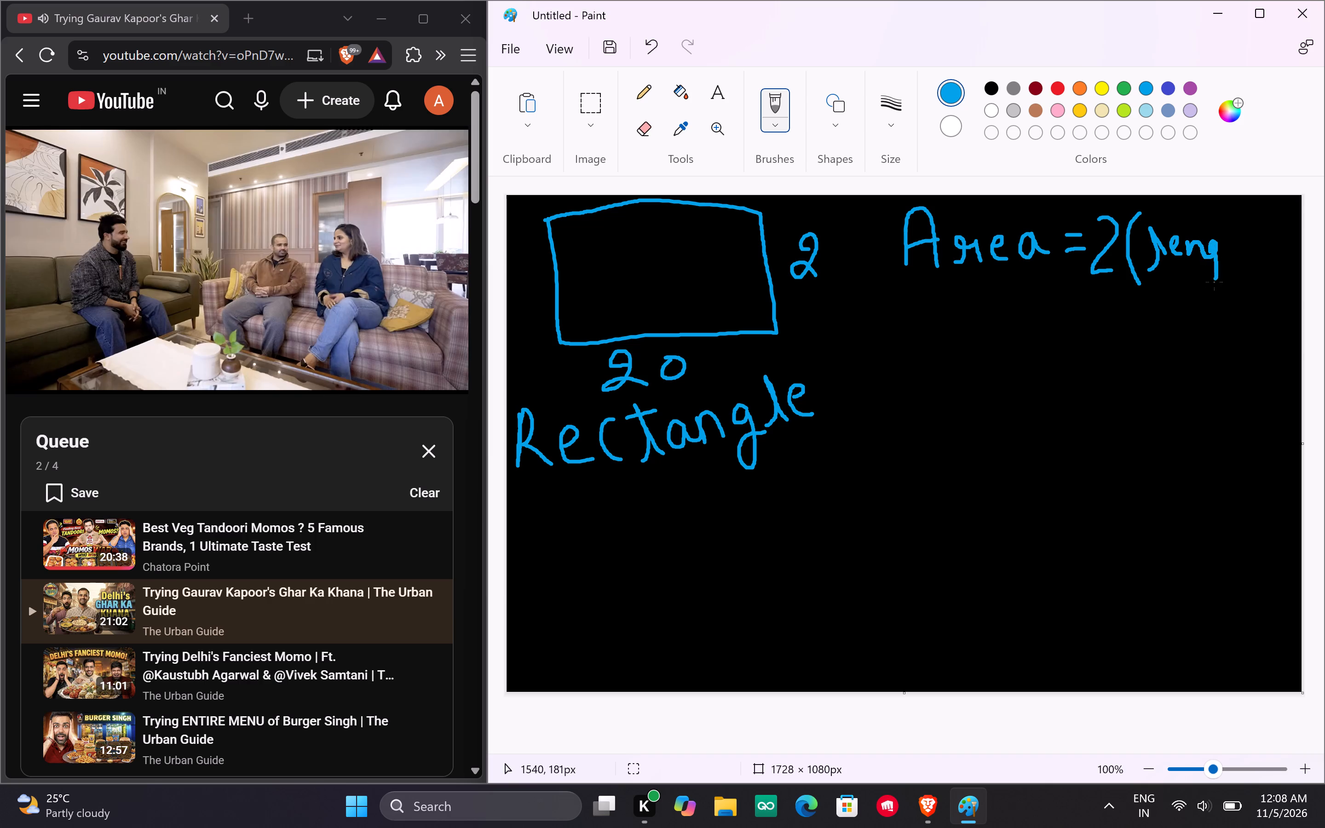
left_click_drag(1214, 282, 1221, 266)
left_click_drag(1222, 224, 1228, 252)
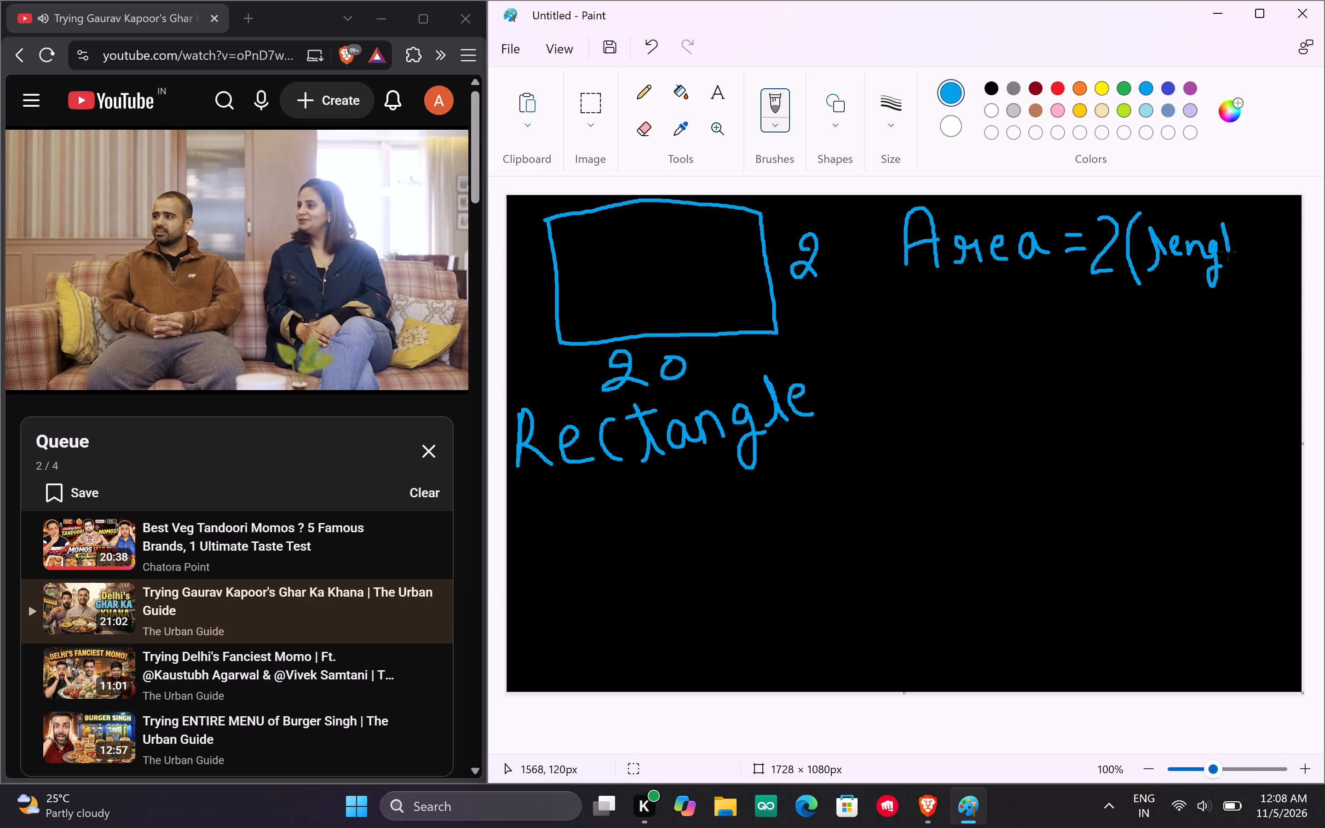
left_click_drag(1228, 252, 1228, 254)
left_click_drag(1221, 237, 1242, 247)
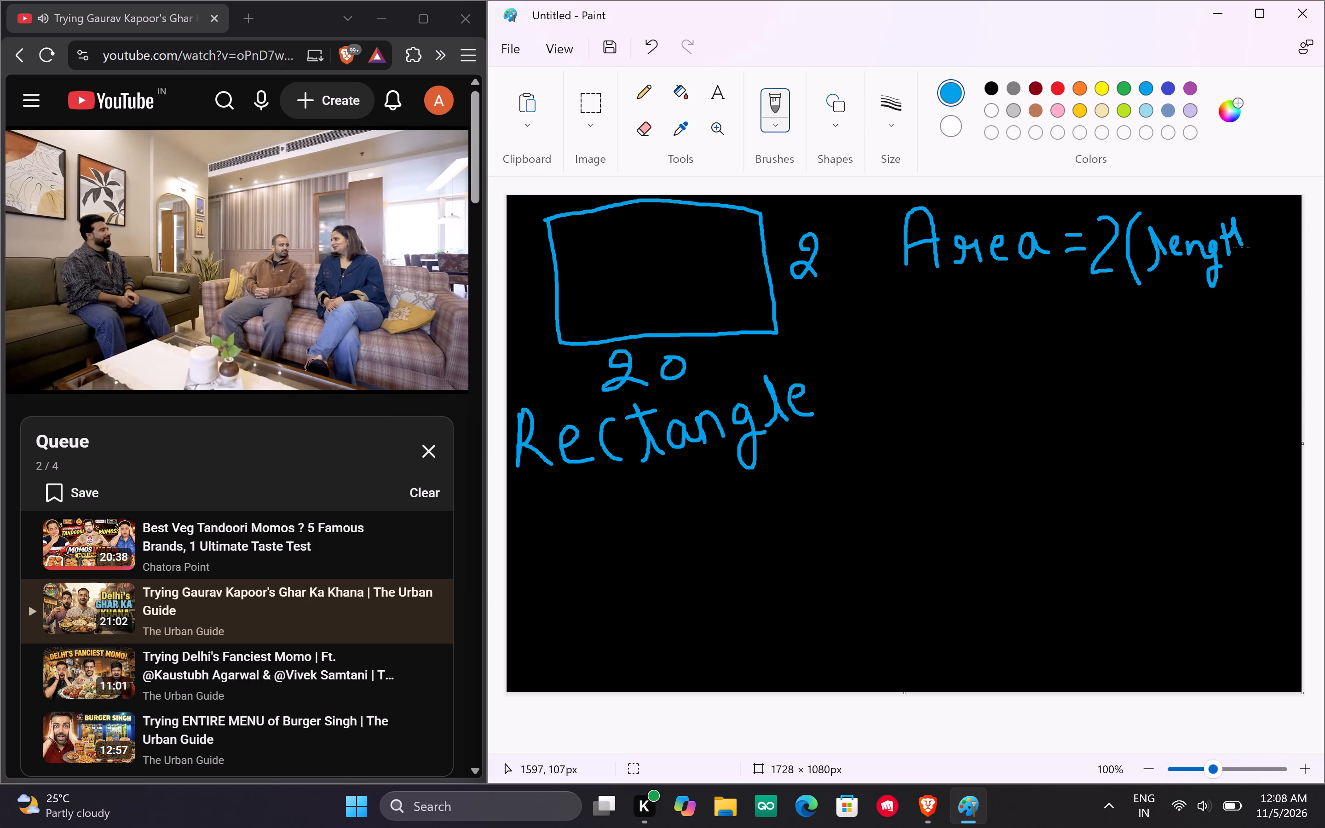
left_click_drag(1242, 247, 1256, 248)
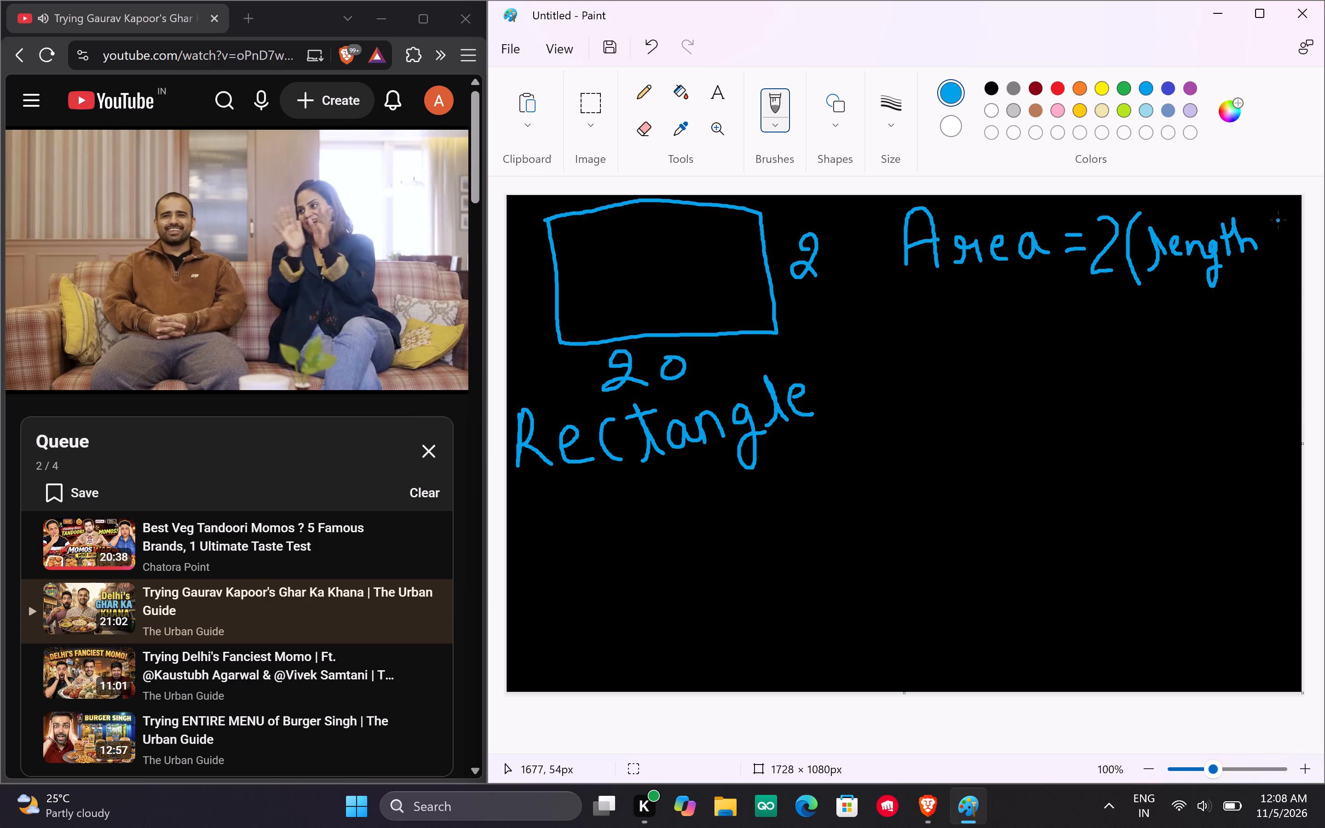
left_click_drag(1278, 220, 1268, 267)
left_click_drag(1259, 228, 1295, 264)
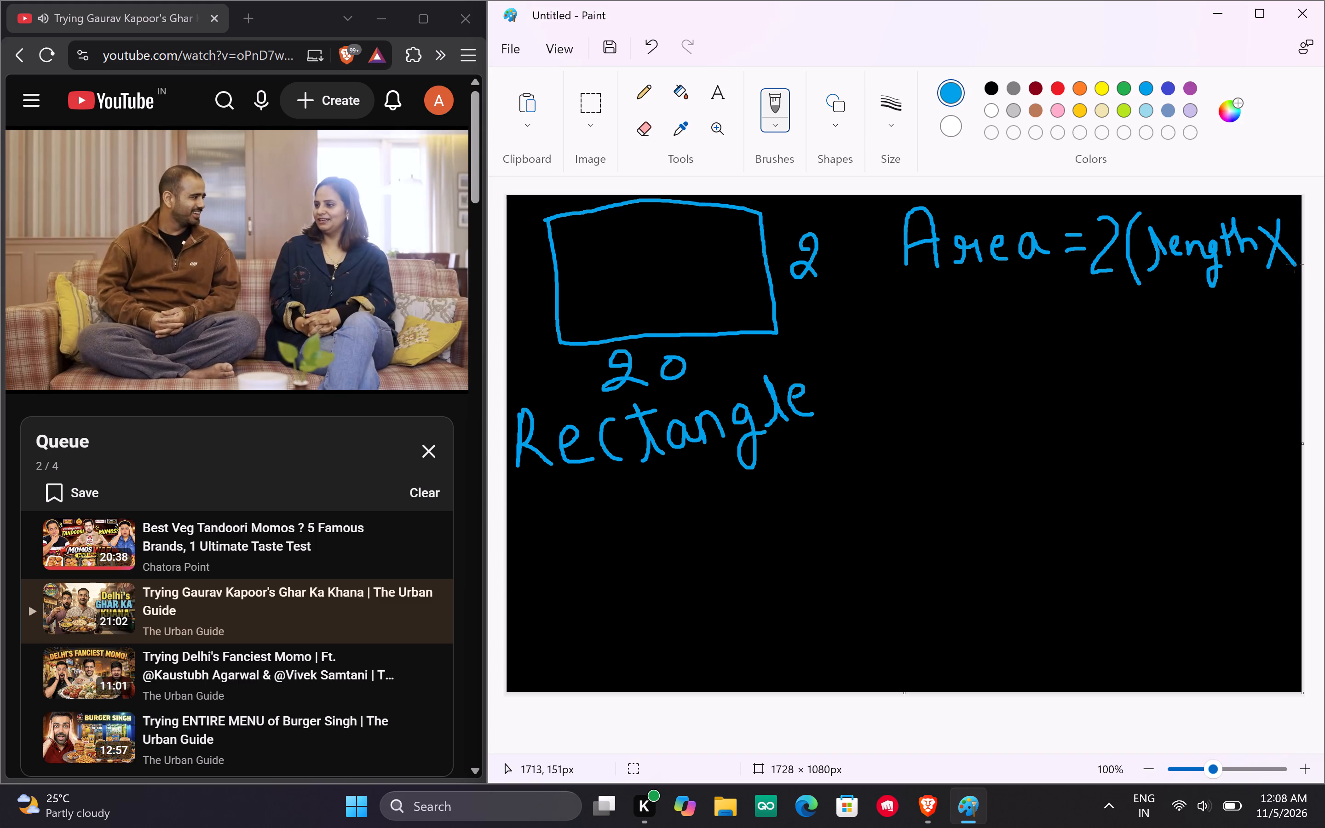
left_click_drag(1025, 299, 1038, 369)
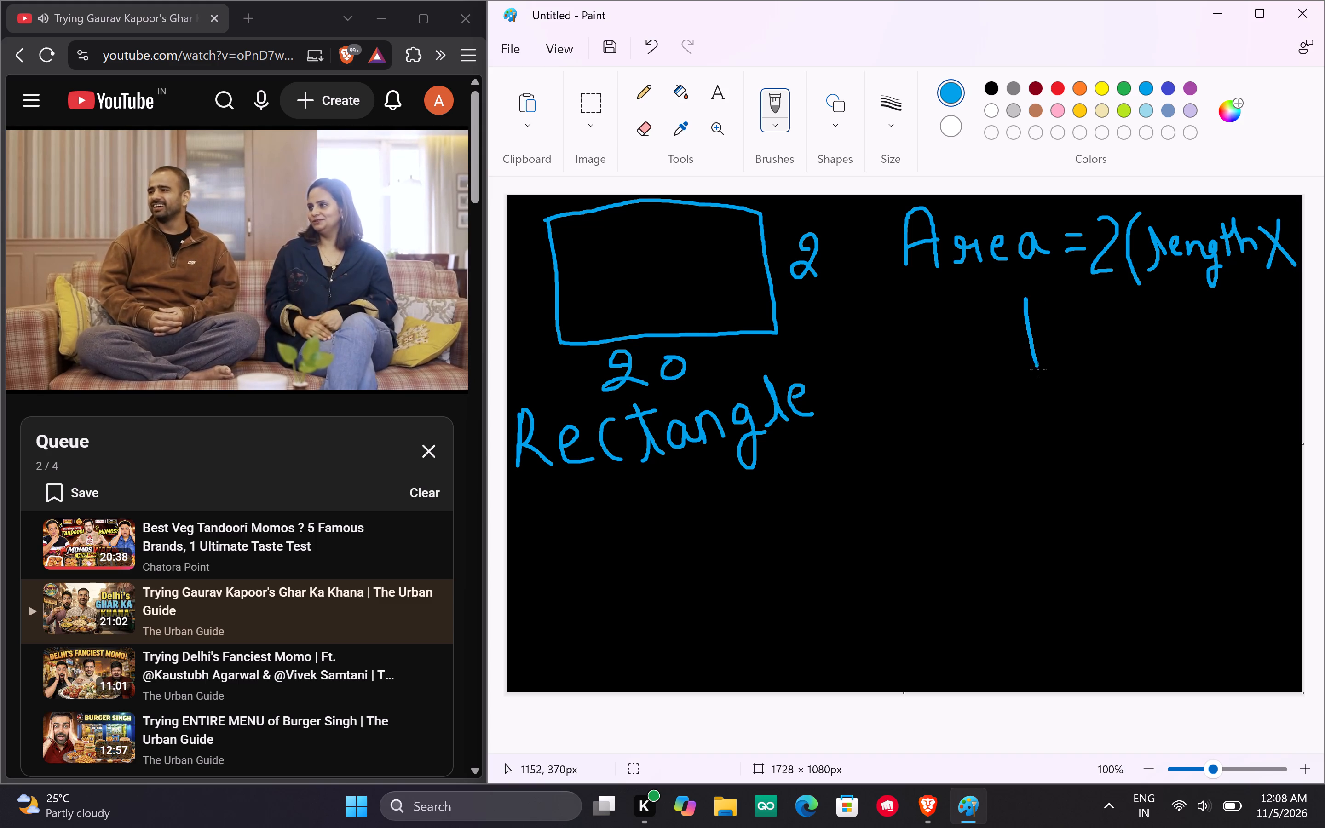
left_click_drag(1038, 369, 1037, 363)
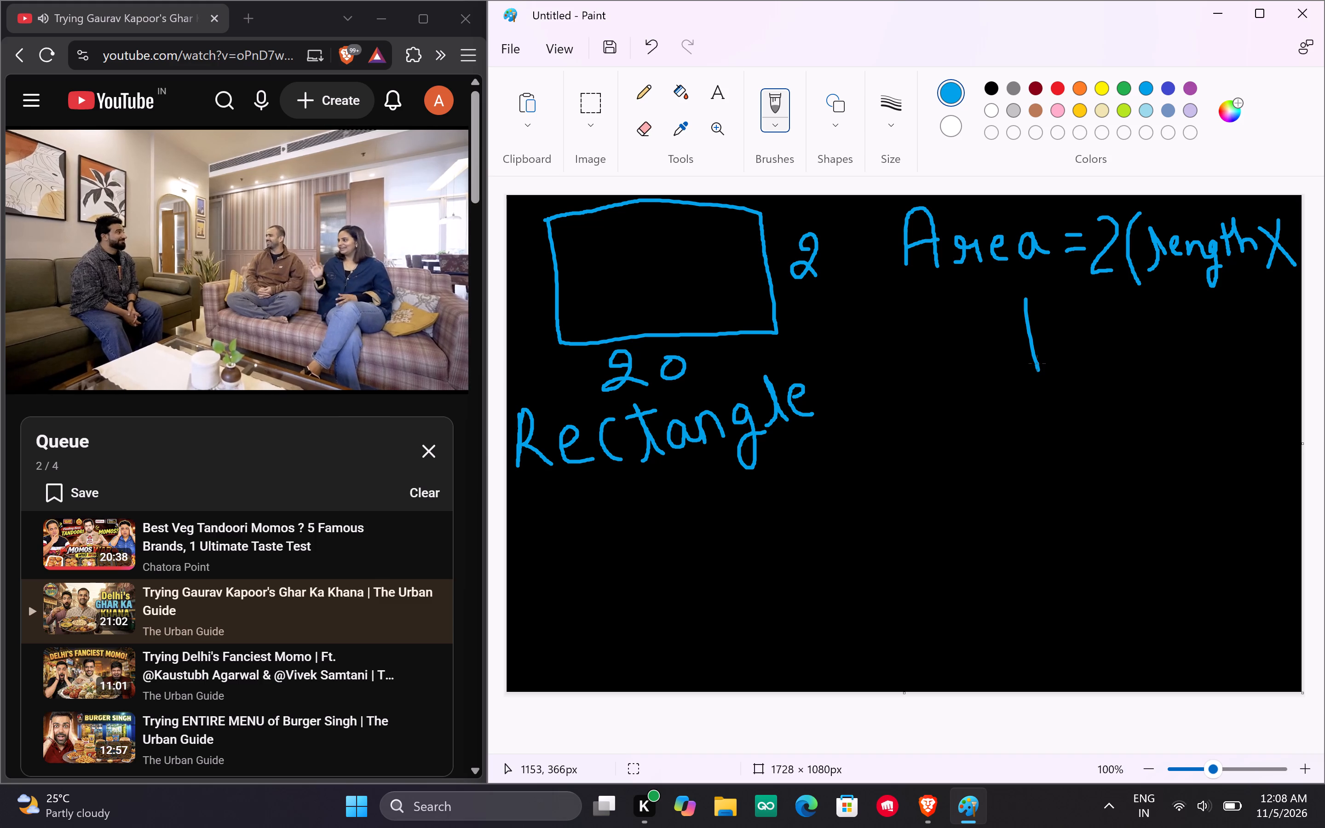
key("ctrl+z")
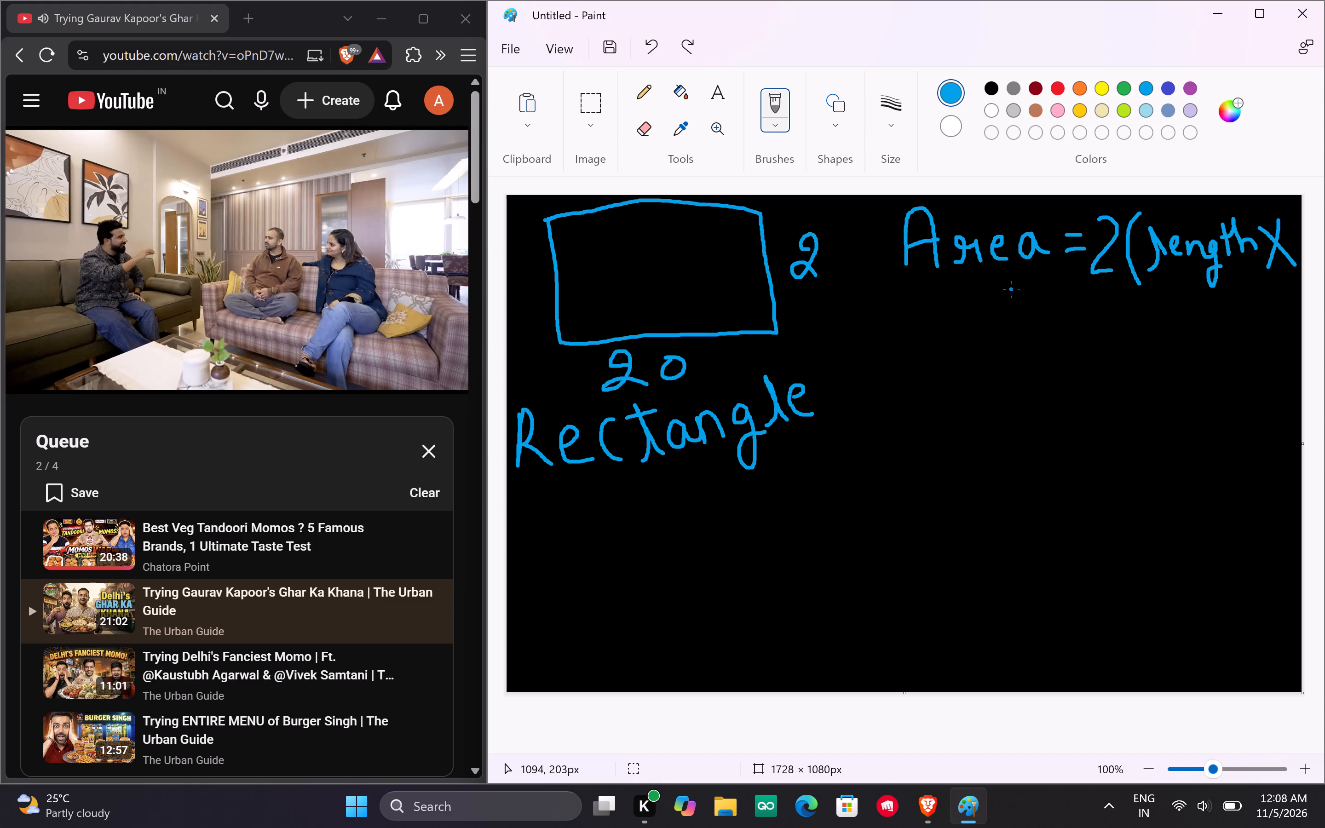
Complete the area formula by handwriting "breadth)" on the line below "2(length ×".
left_click_drag(1050, 302, 1088, 350)
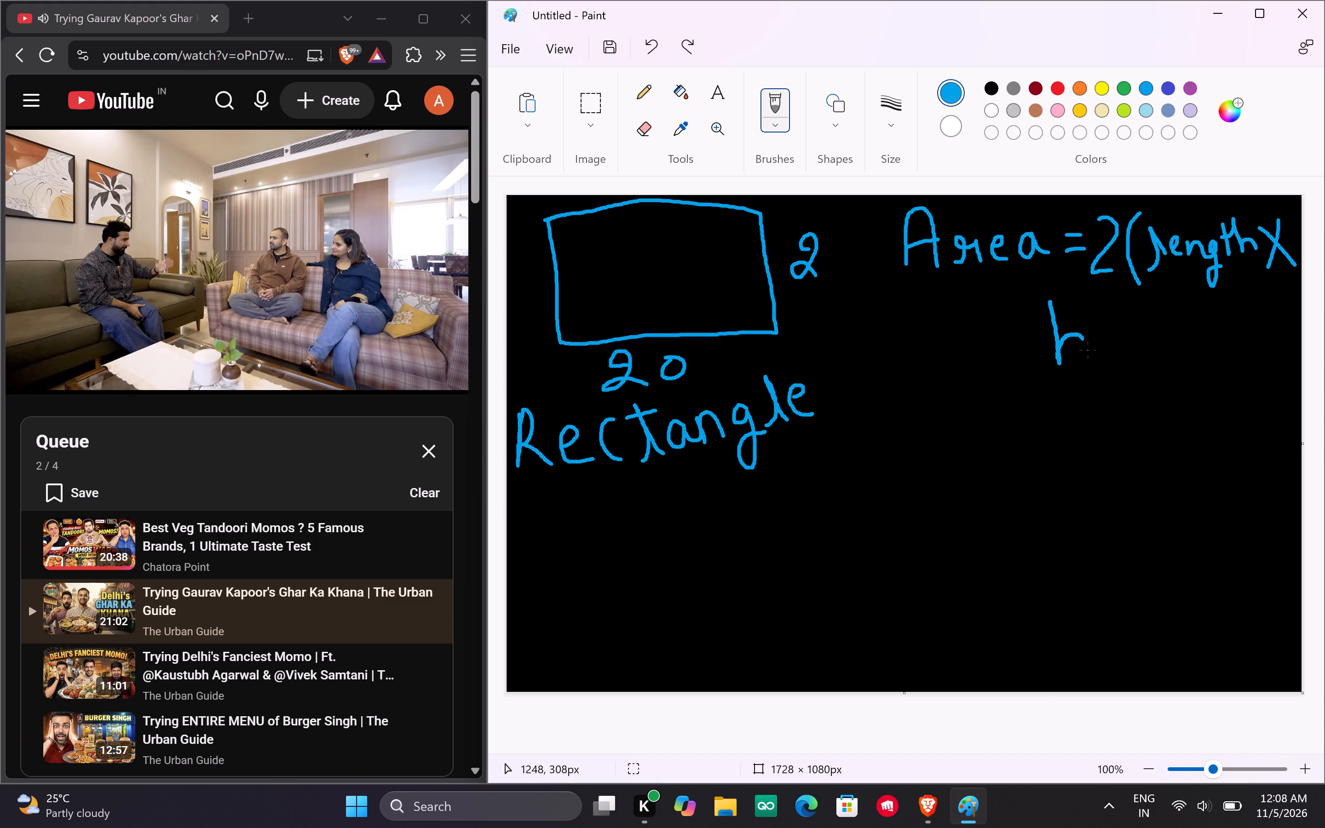
left_click_drag(1088, 350, 1060, 360)
left_click_drag(1097, 375, 1126, 364)
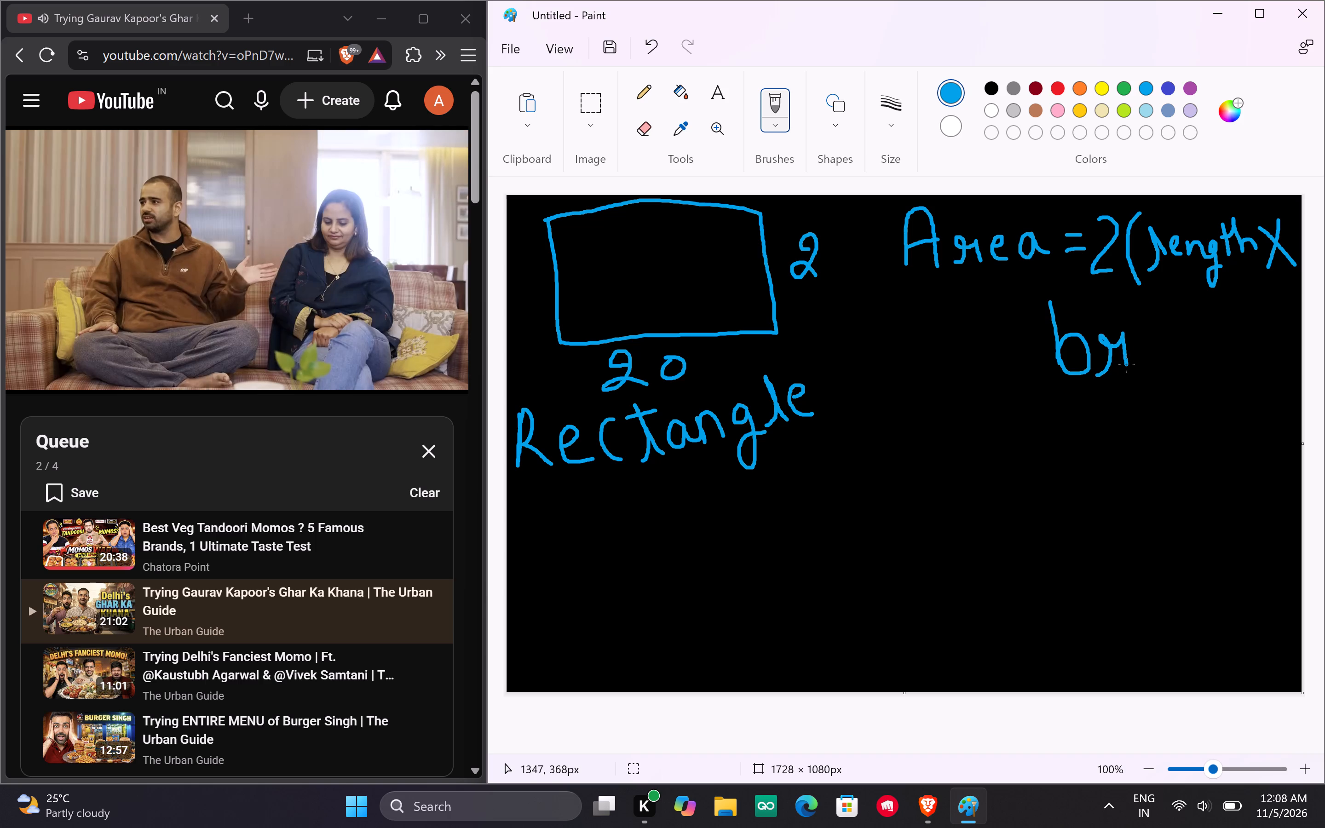
left_click_drag(1141, 343, 1152, 344)
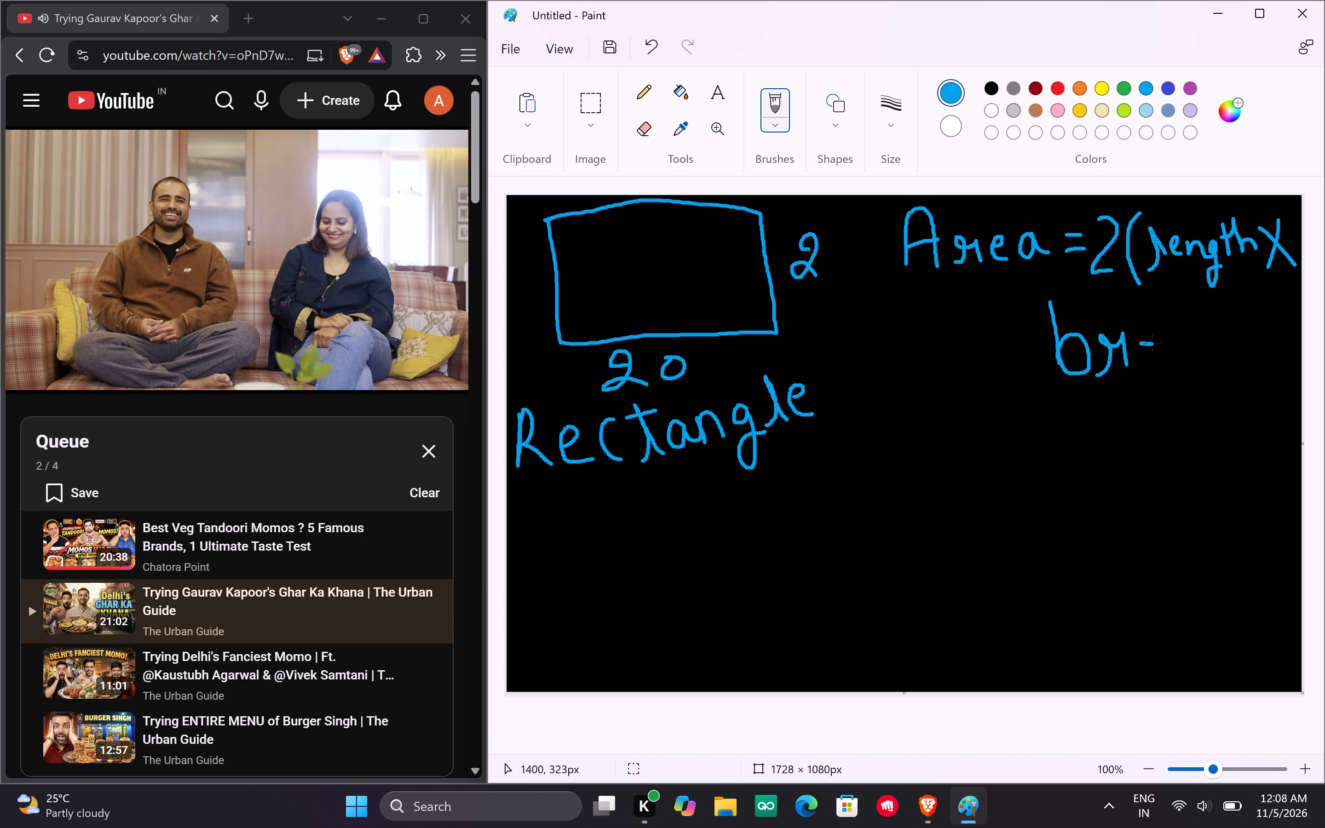
left_click_drag(1152, 344, 1158, 373)
left_click_drag(1181, 346, 1181, 345)
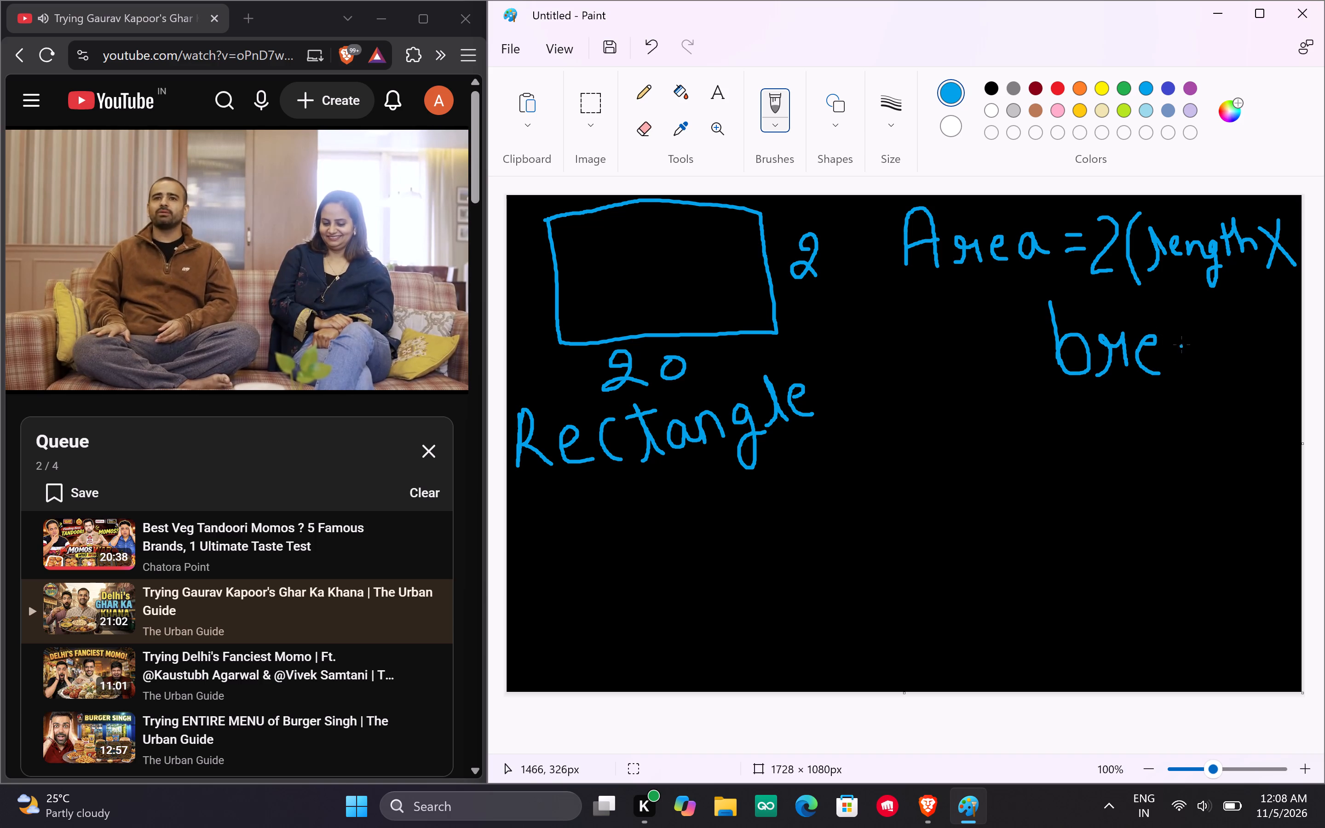
left_click_drag(1181, 345, 1195, 366)
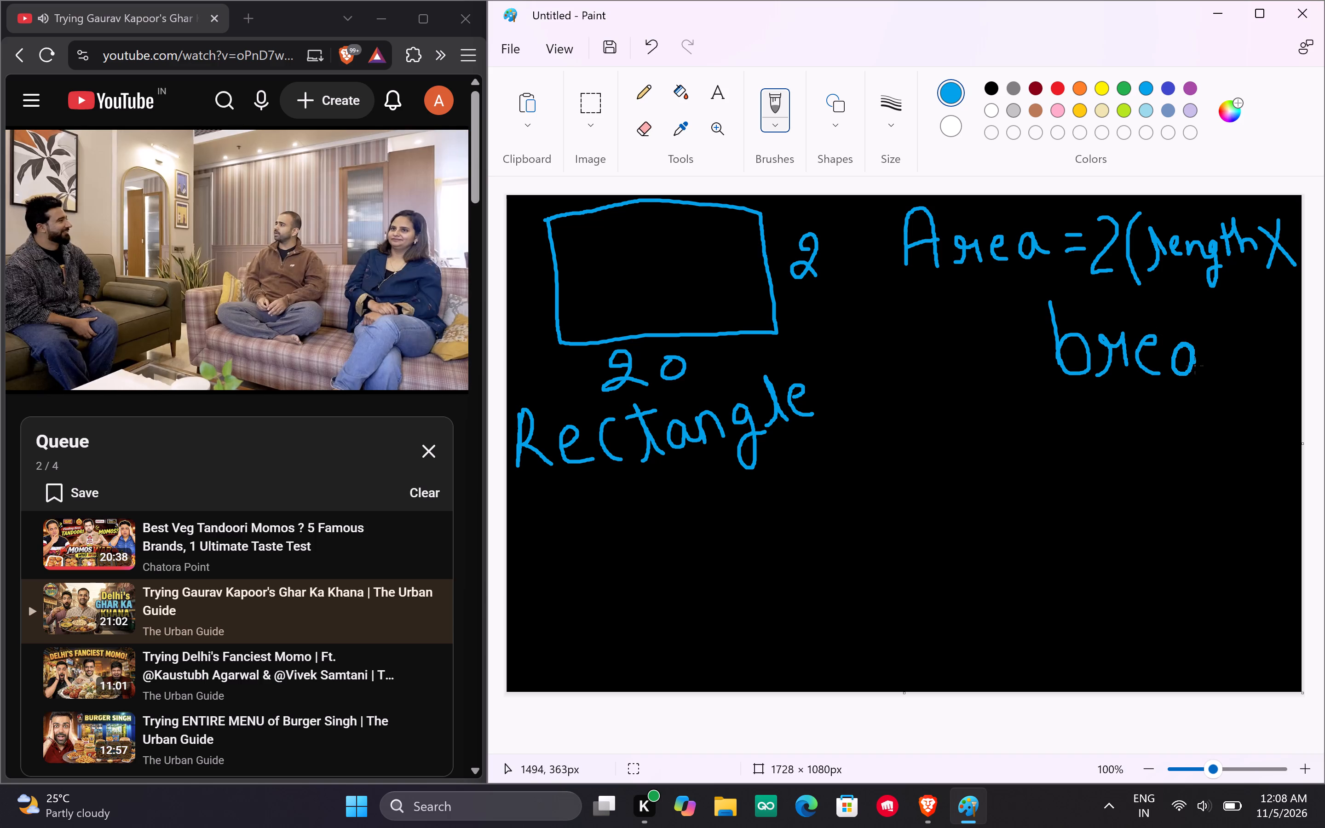
left_click_drag(1195, 366, 1201, 377)
left_click_drag(1218, 361, 1207, 380)
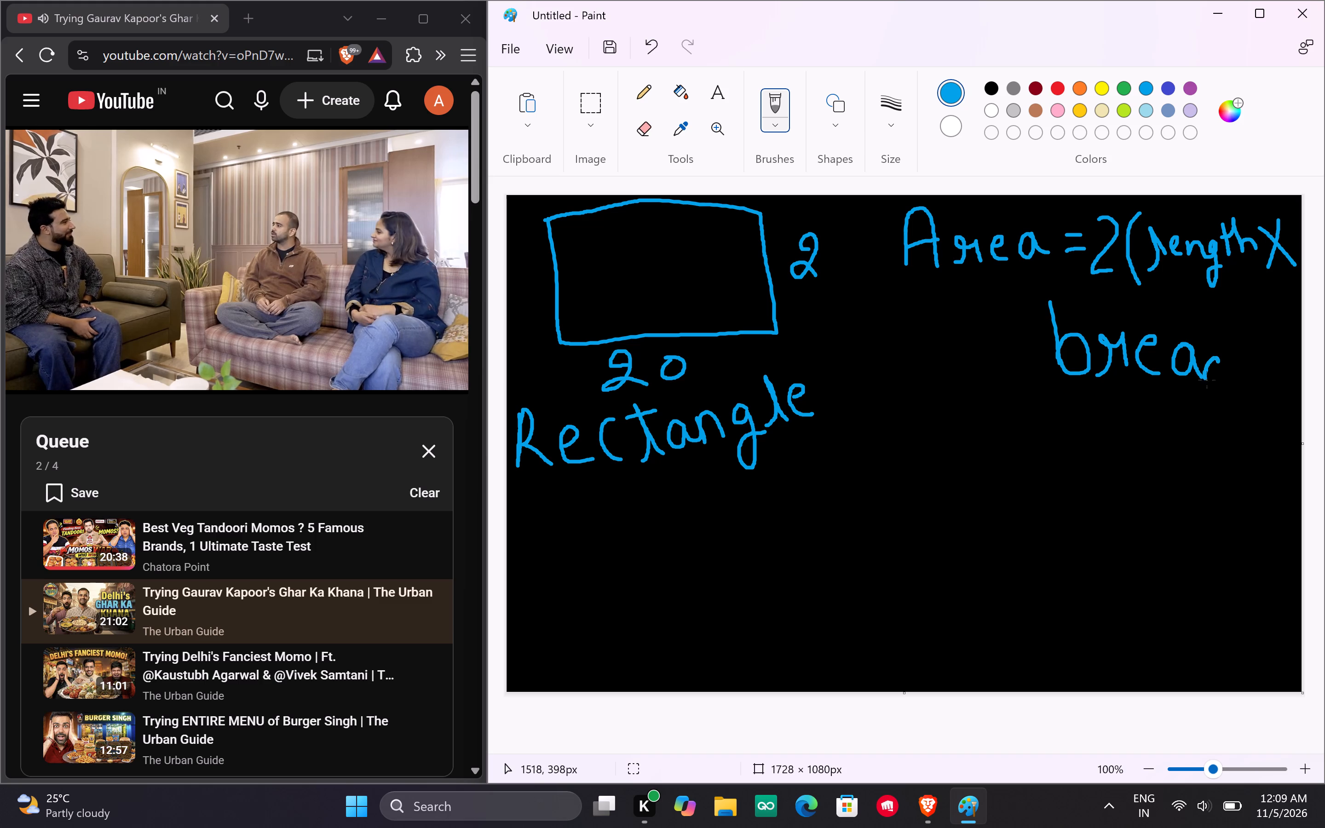
left_click_drag(1207, 380, 1218, 374)
left_click_drag(1228, 340, 1233, 379)
left_click_drag(1227, 357, 1237, 354)
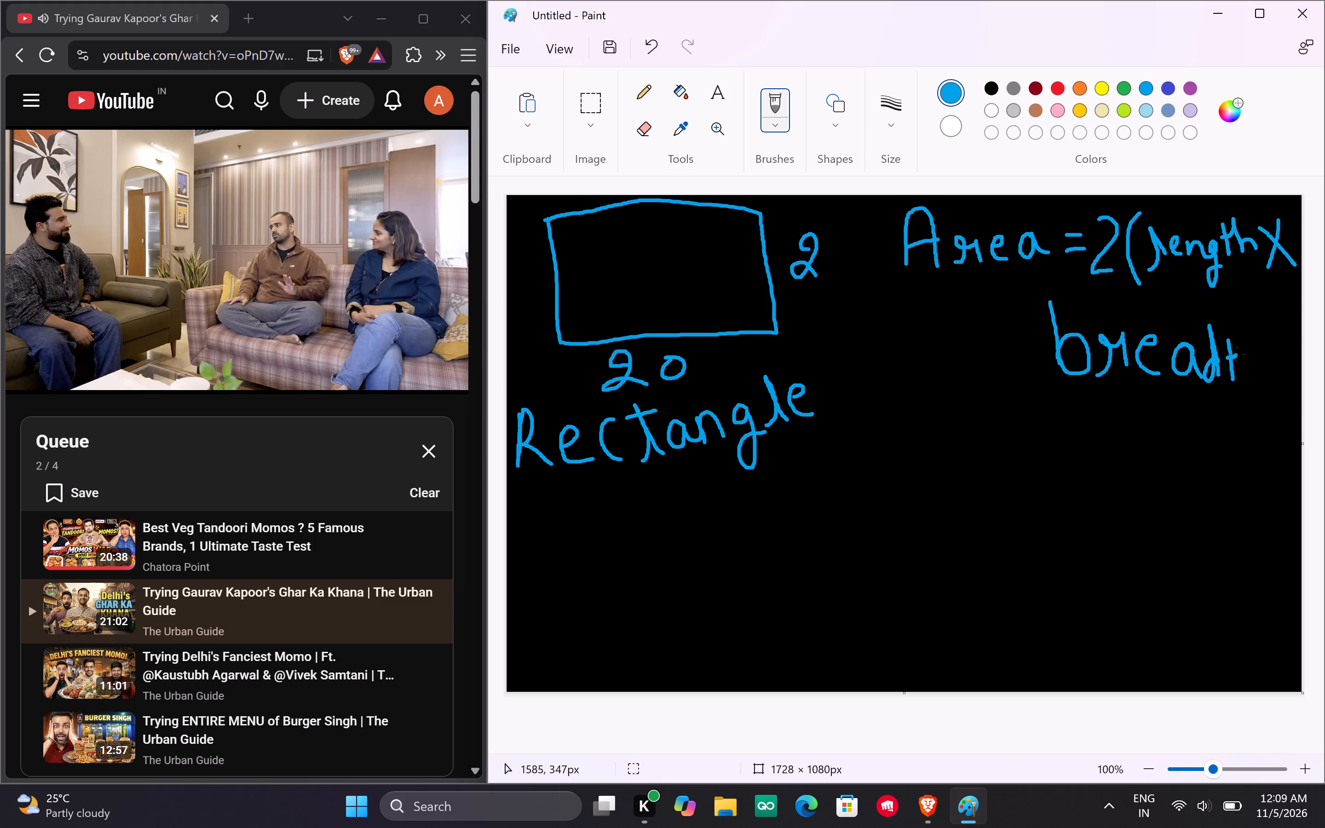
left_click_drag(1237, 354, 1261, 371)
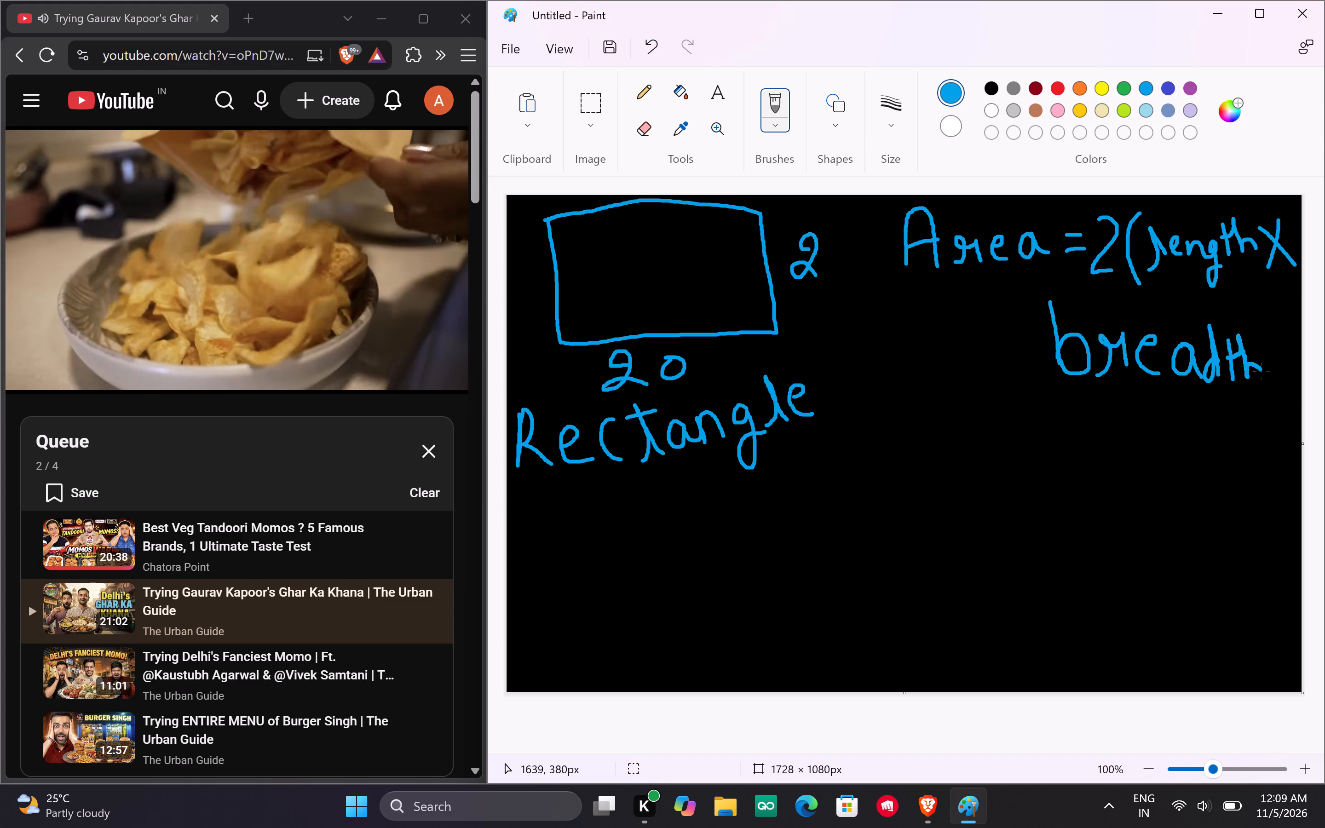
left_click_drag(1261, 371, 1265, 386)
left_click_drag(1262, 333, 1265, 412)
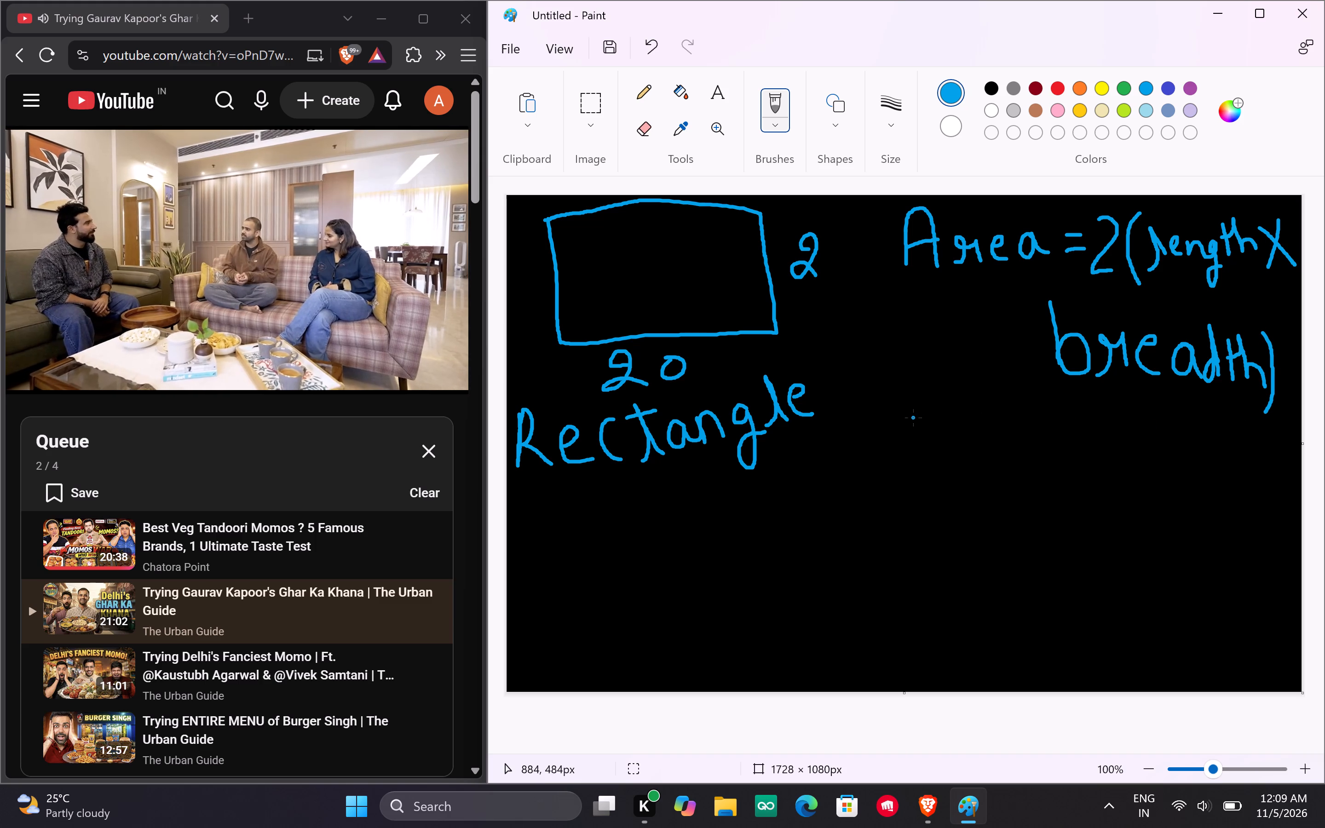
Handwrite the substitution line "= 2(20 × 2)" beneath the area formula.
left_click_drag(940, 423, 969, 422)
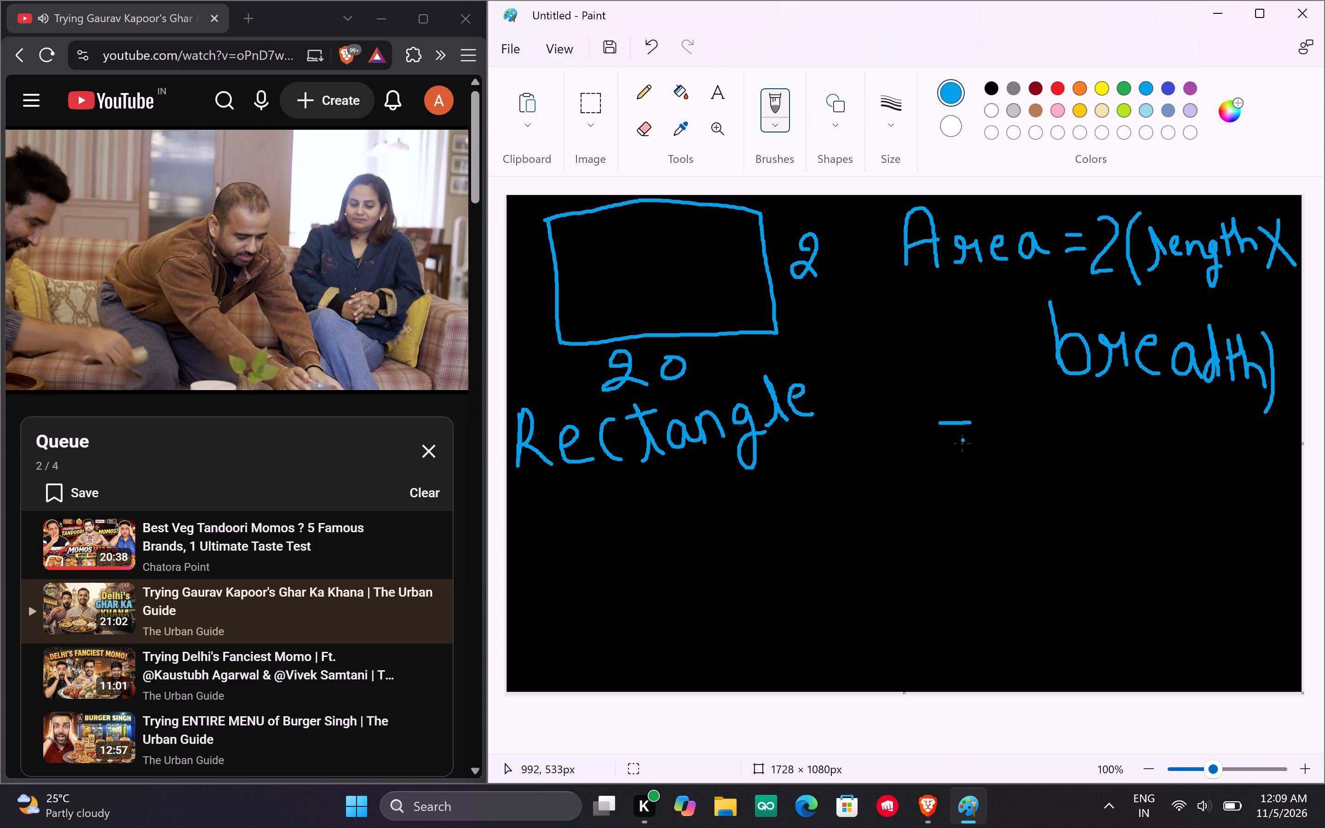
left_click(939, 454)
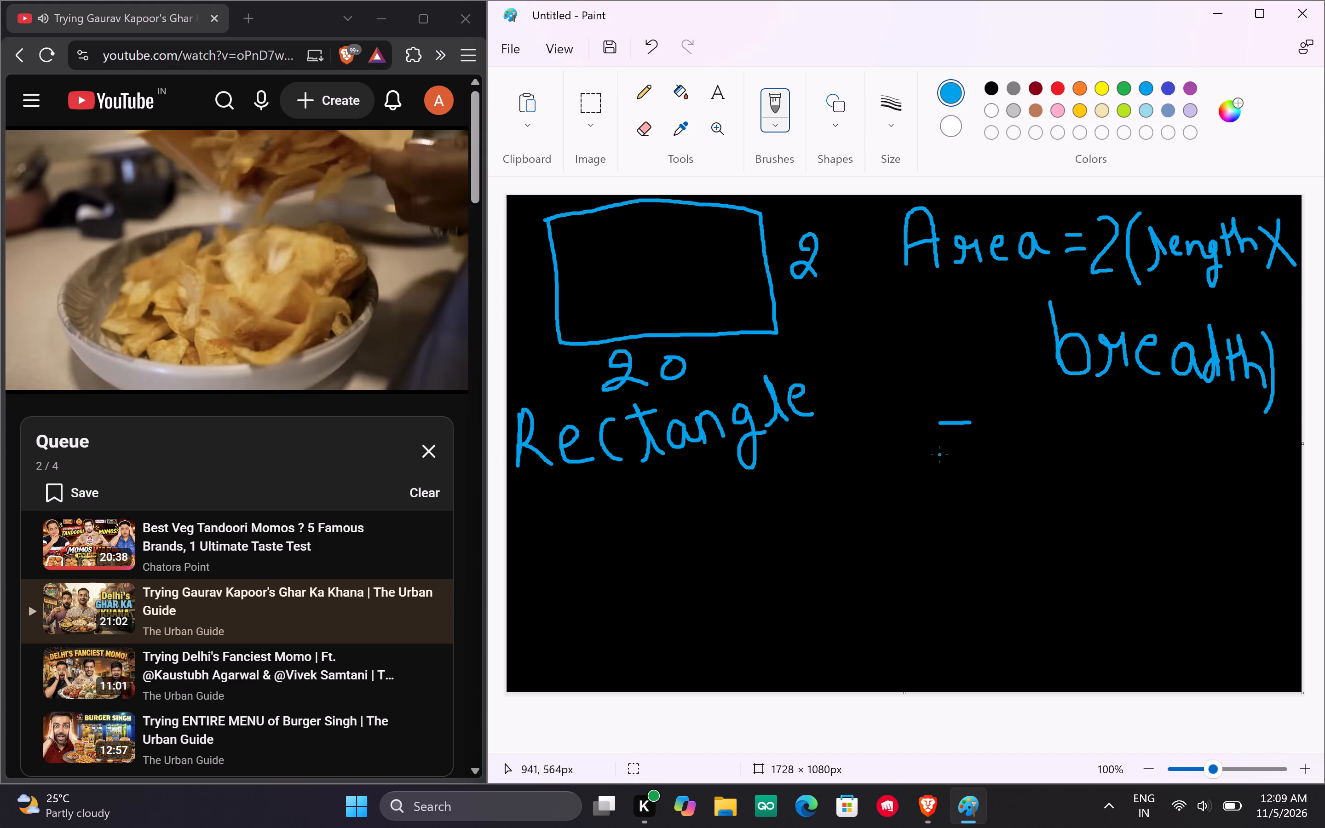
left_click_drag(939, 454, 970, 450)
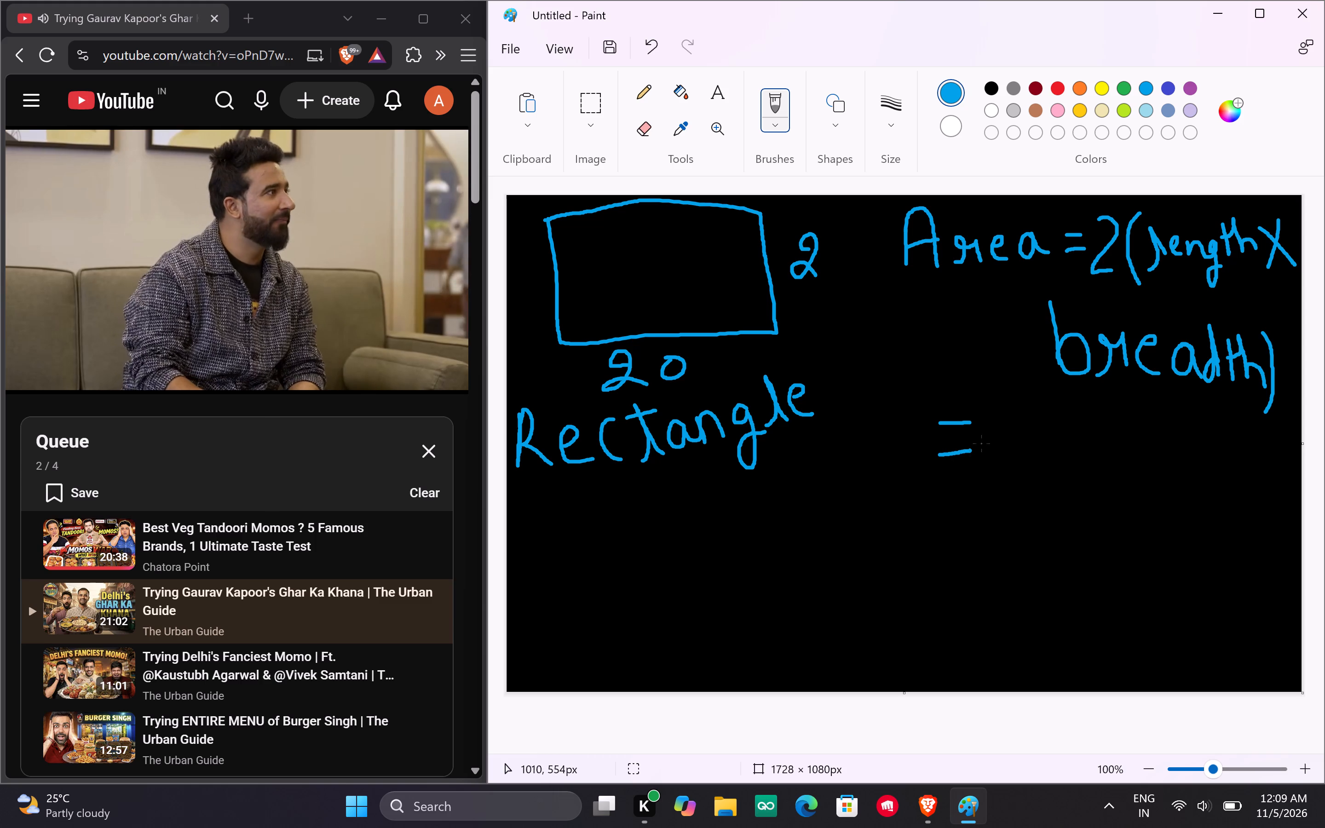
left_click_drag(1007, 414, 1008, 449)
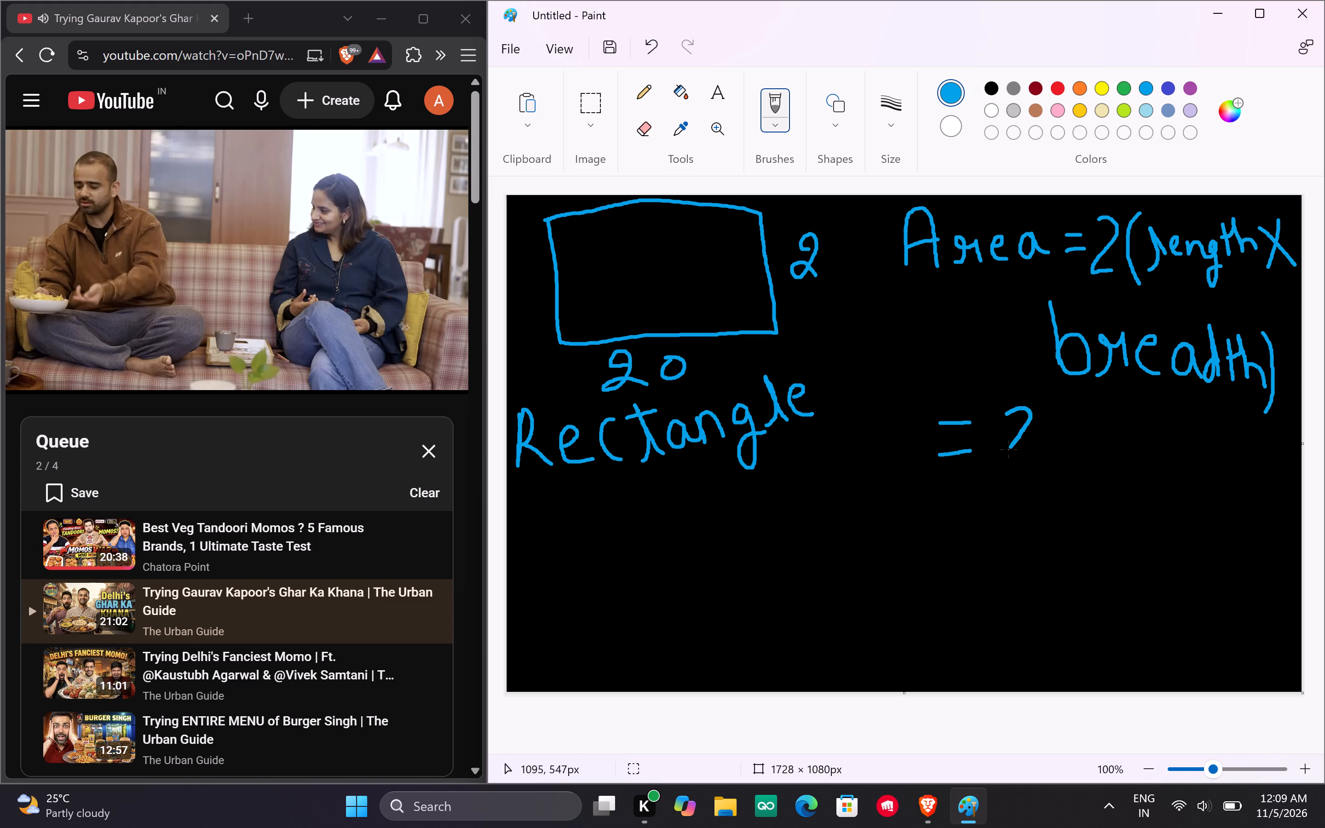
left_click_drag(1008, 449, 1025, 463)
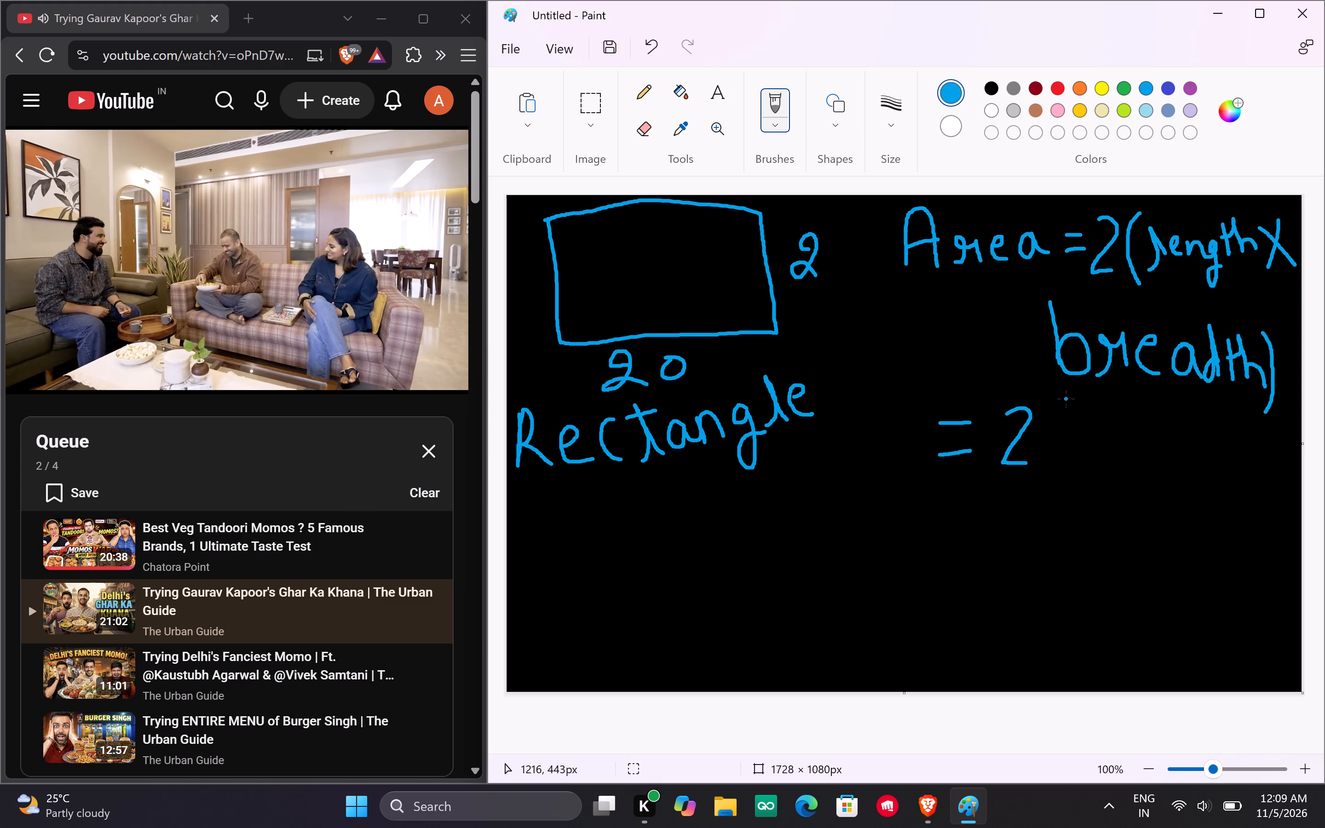
left_click_drag(1066, 399, 1085, 478)
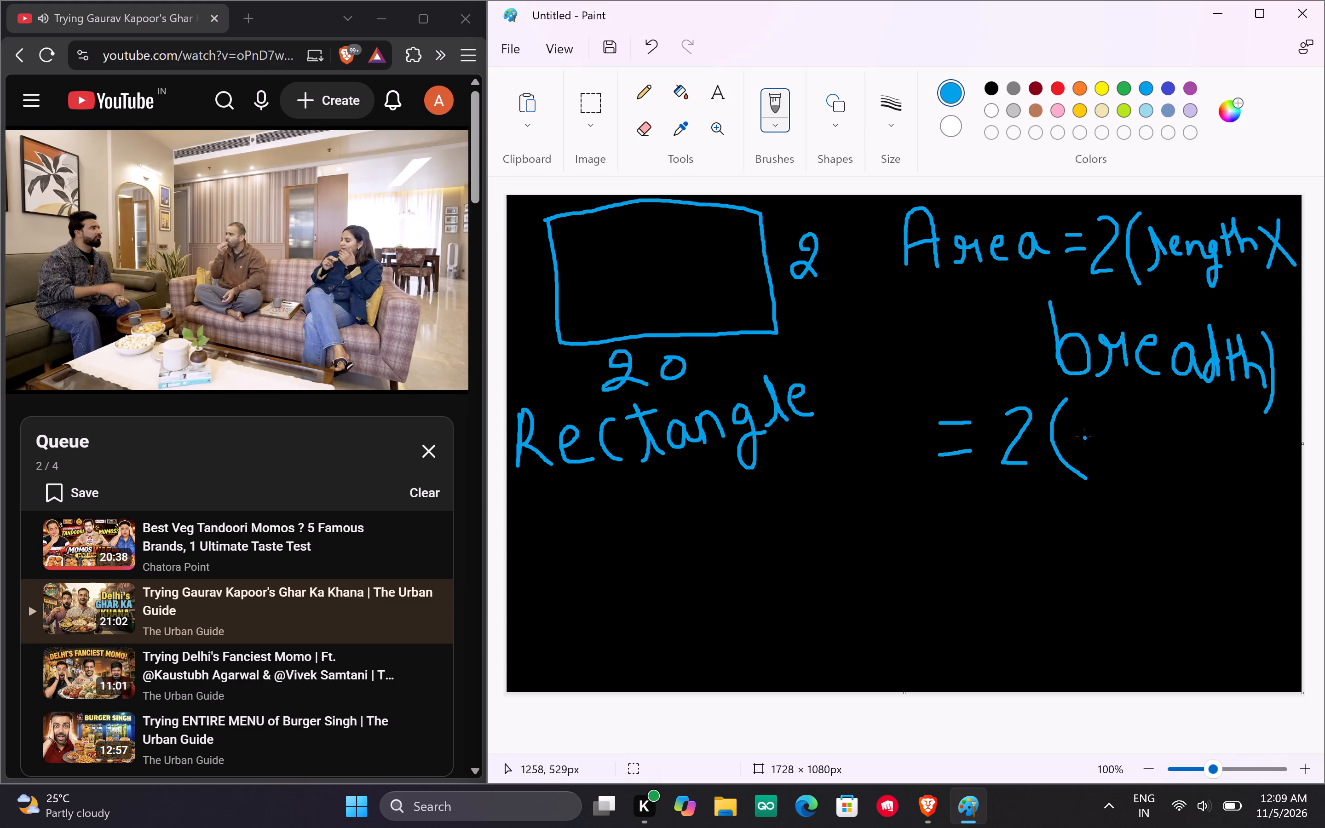
left_click_drag(1073, 424, 1094, 454)
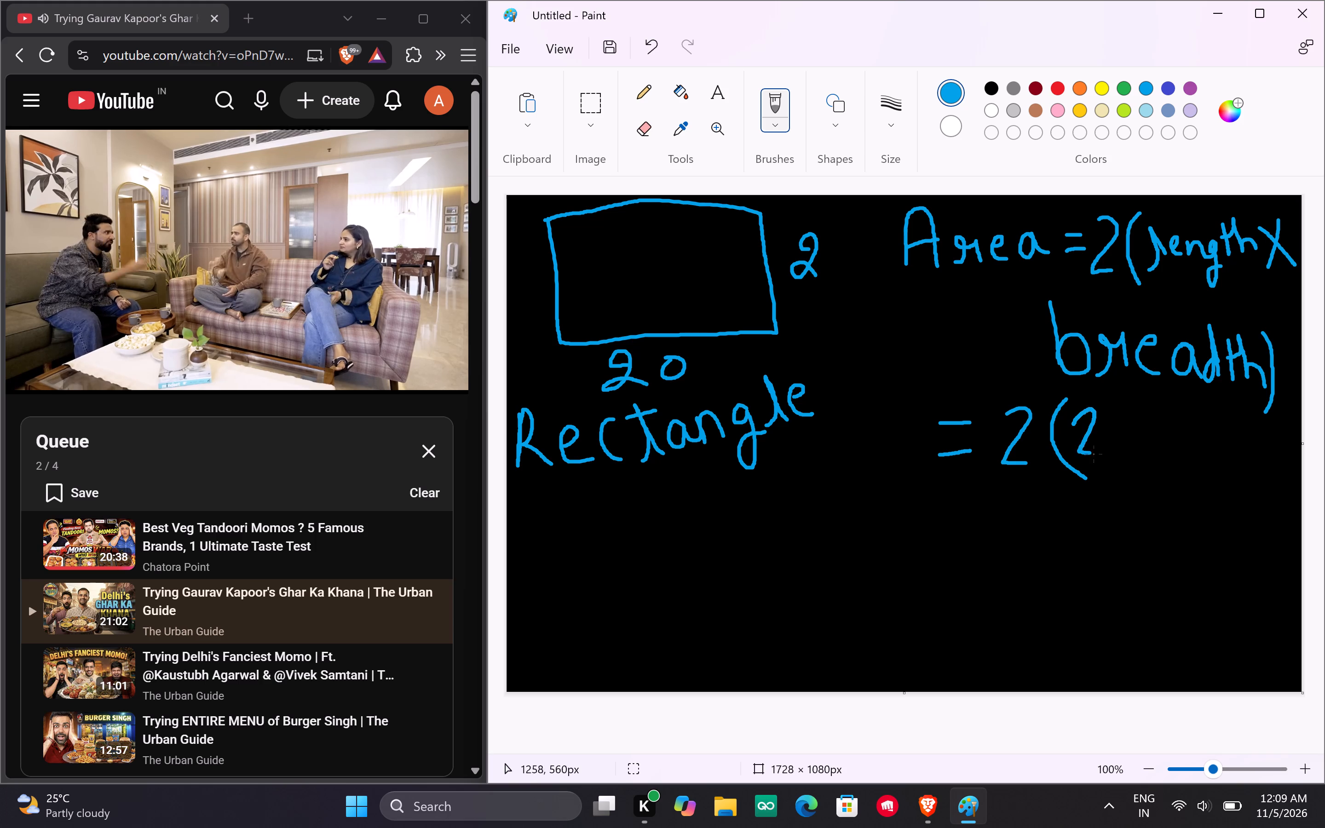
left_click_drag(1094, 454, 1103, 456)
left_click(1129, 421)
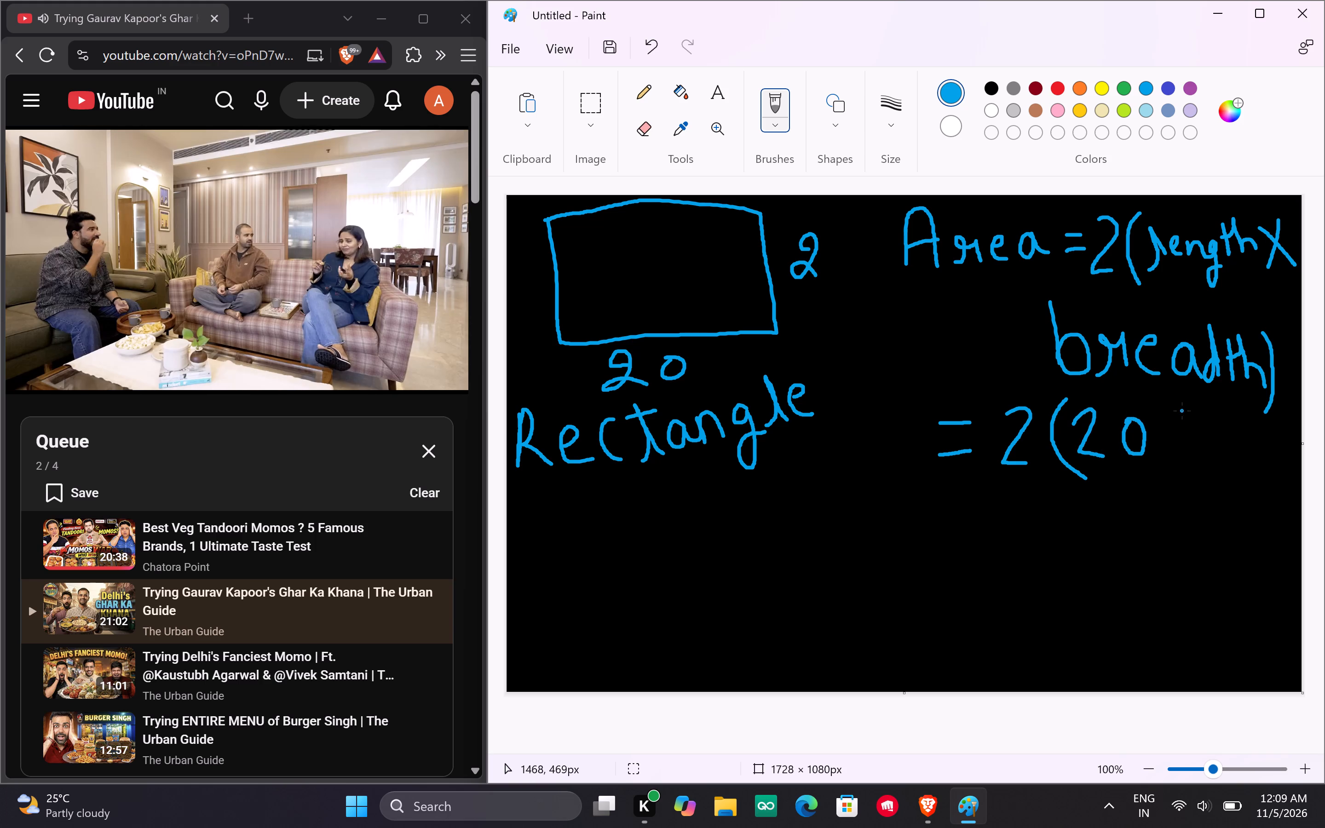
left_click_drag(1182, 411, 1169, 450)
left_click_drag(1161, 414, 1190, 441)
left_click_drag(1214, 418, 1244, 454)
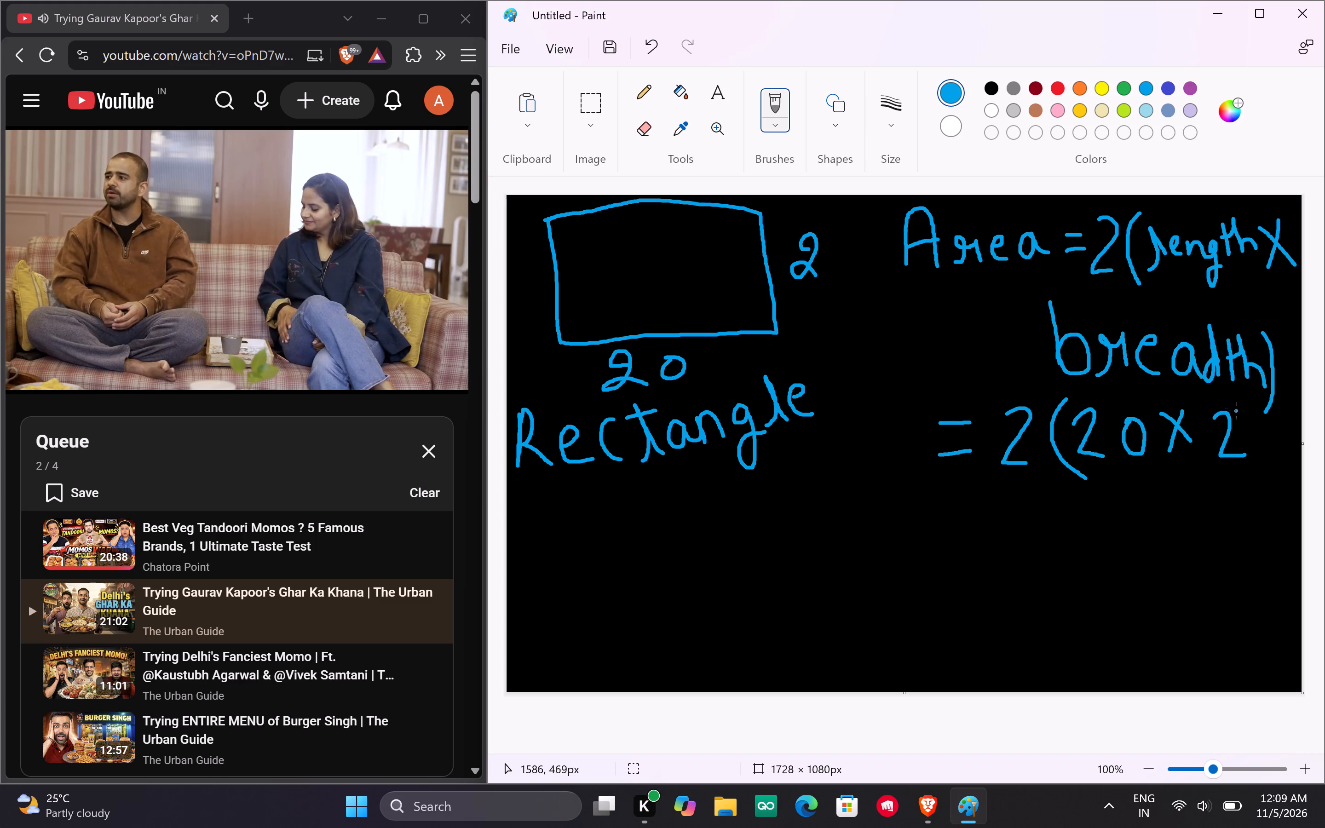
left_click_drag(1227, 407, 1255, 488)
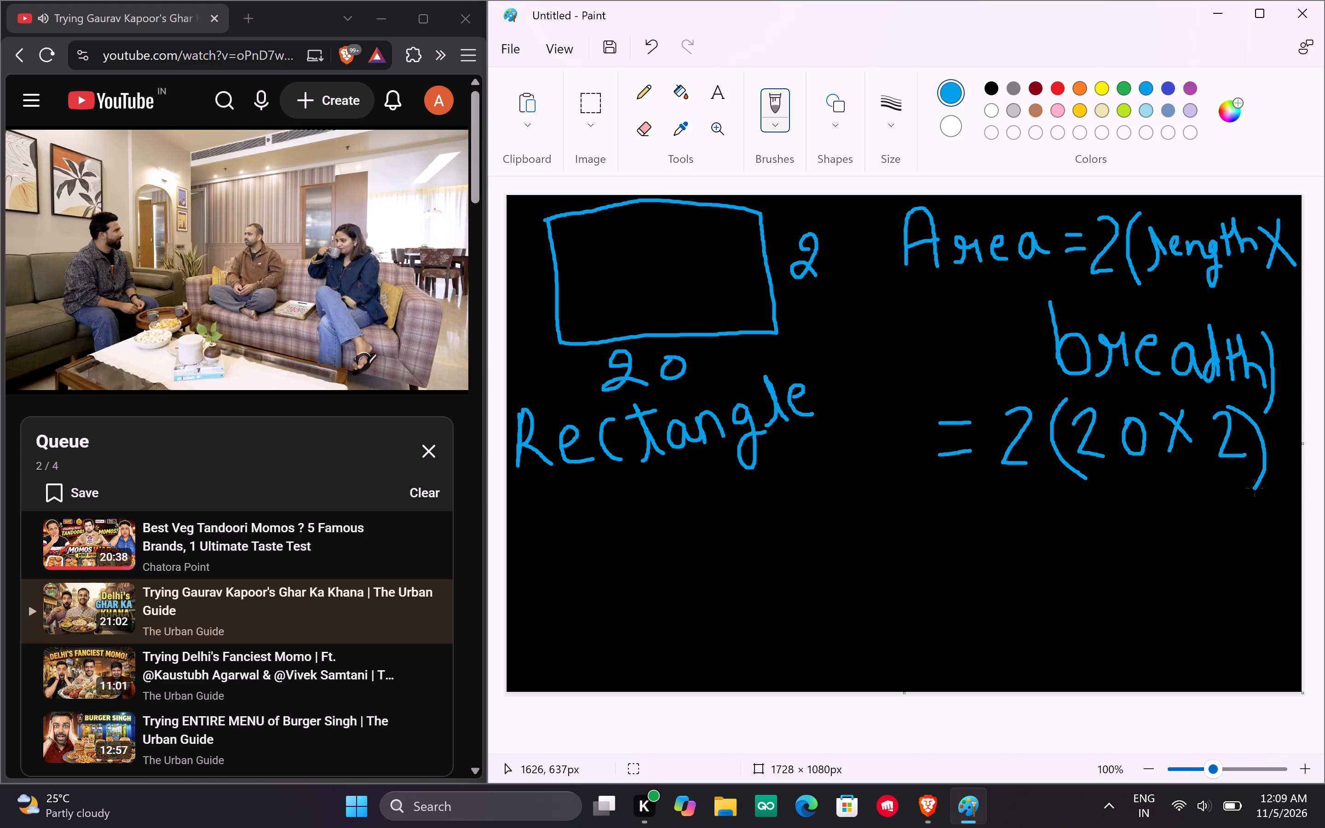
Handwrite the simplified line "= 2 × 40" below "= 2(20 × 2)".
left_click_drag(943, 518, 968, 517)
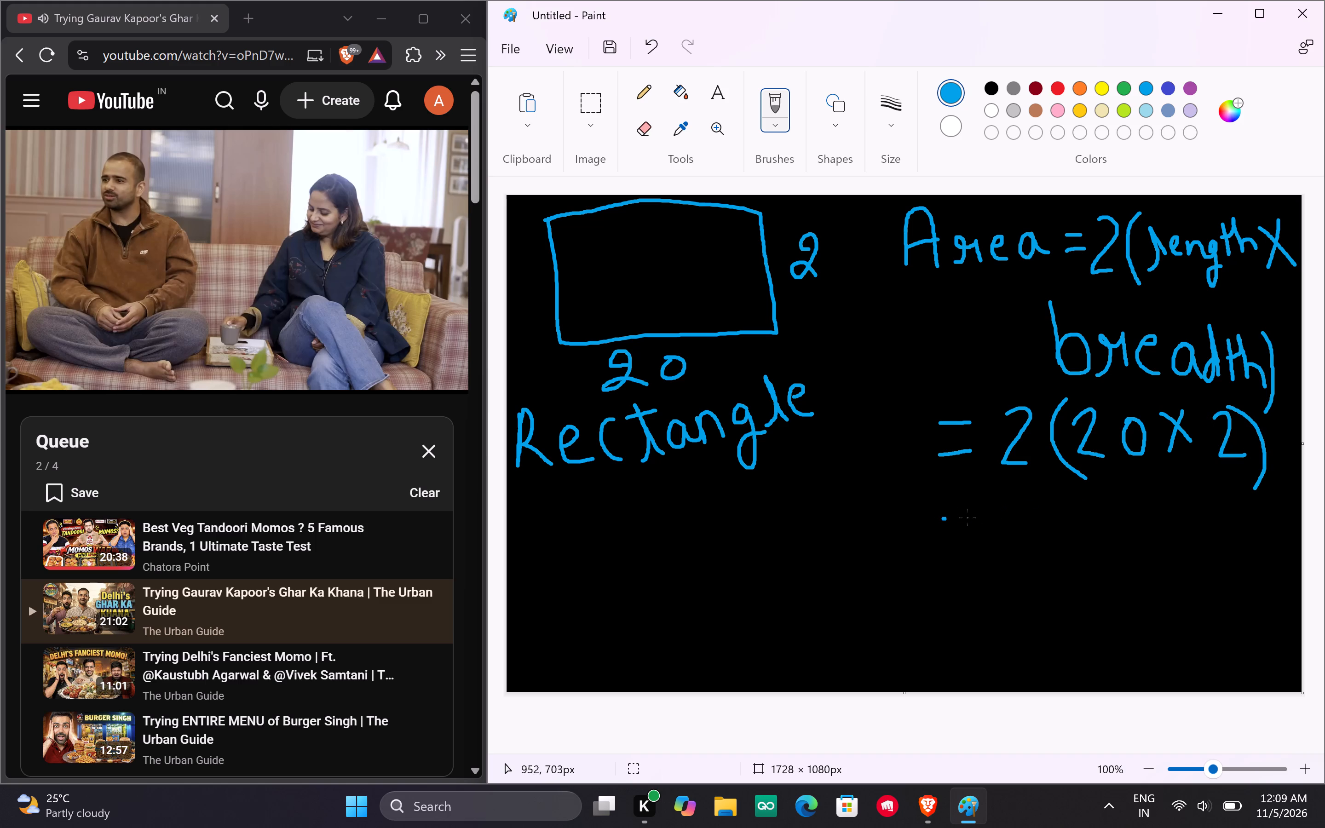
left_click_drag(968, 517, 1002, 518)
left_click_drag(956, 557, 999, 556)
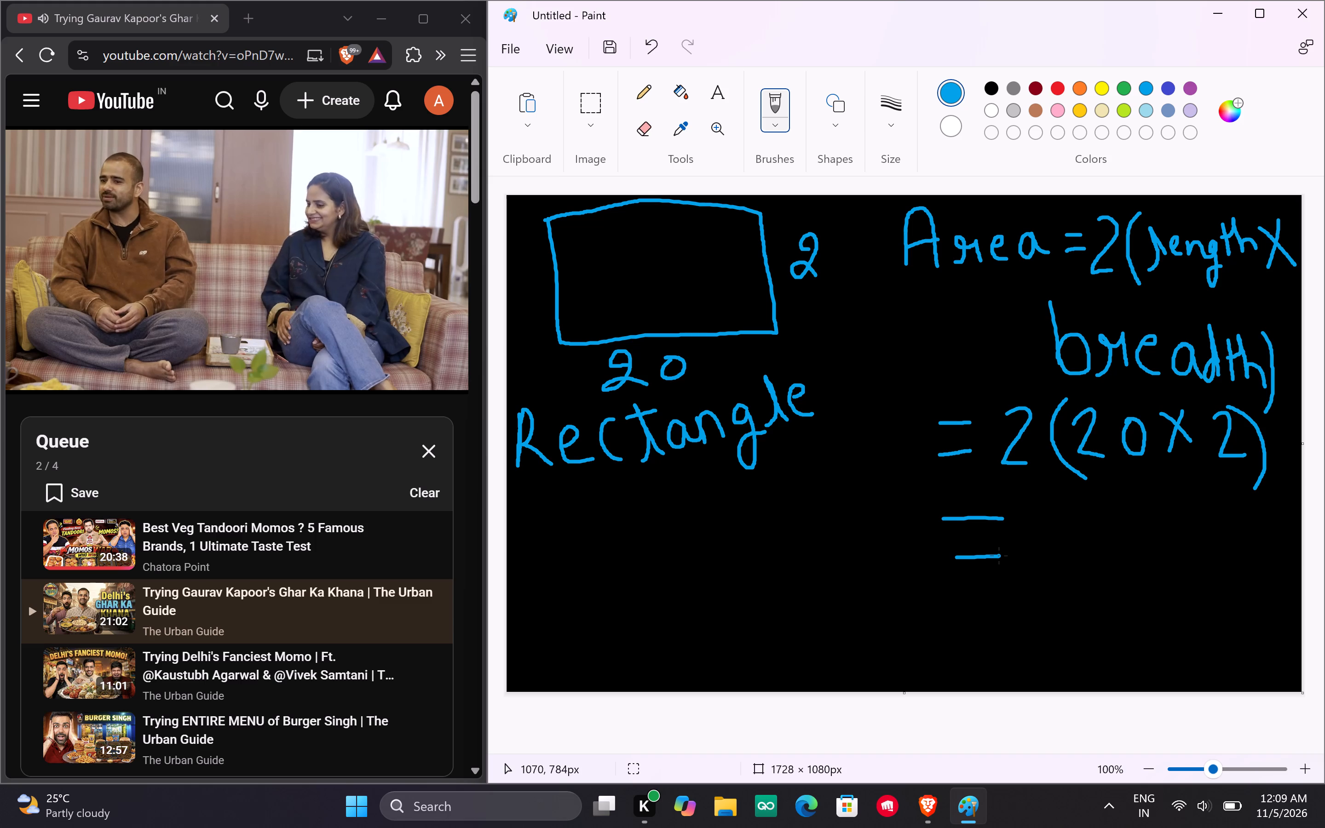
left_click_drag(1027, 508, 1036, 549)
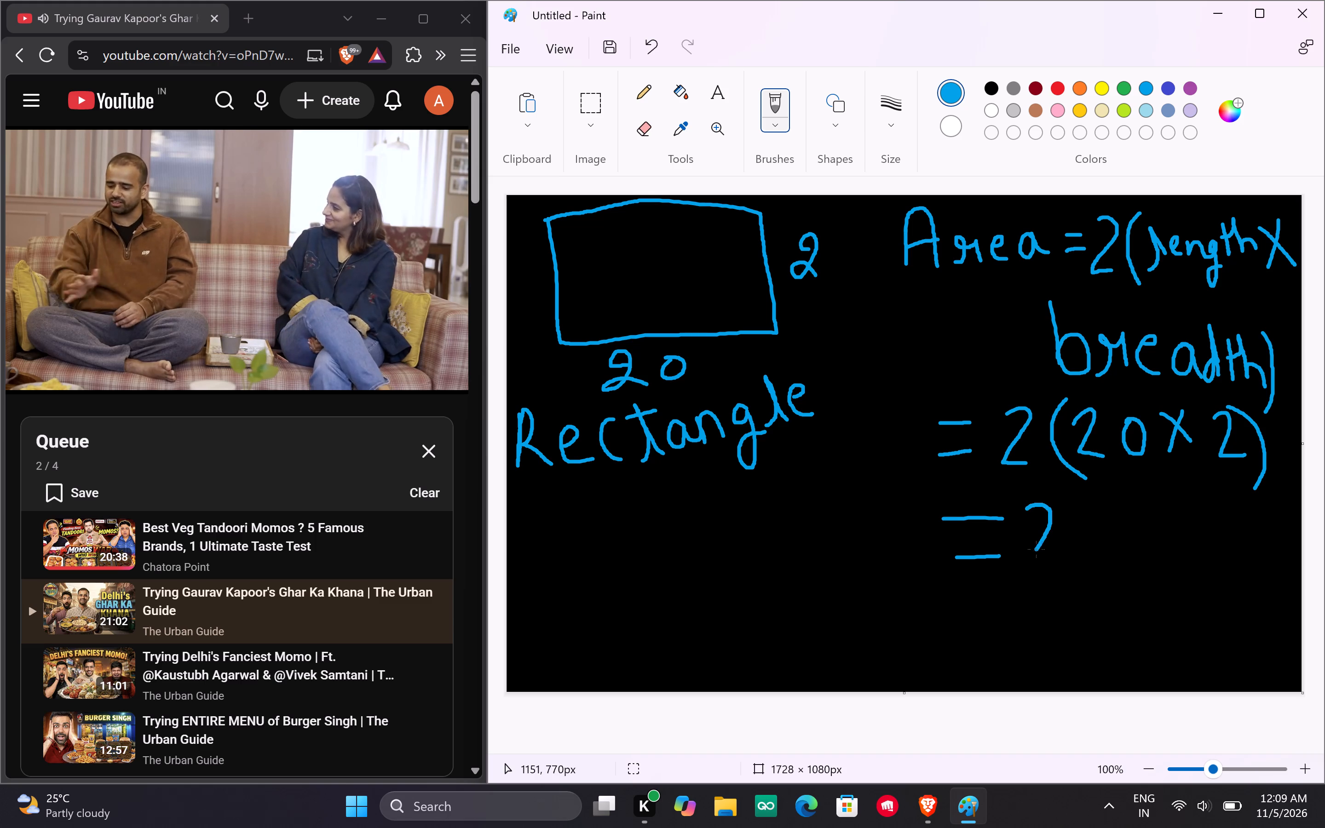
left_click_drag(1036, 549, 1051, 550)
left_click_drag(1096, 510, 1079, 546)
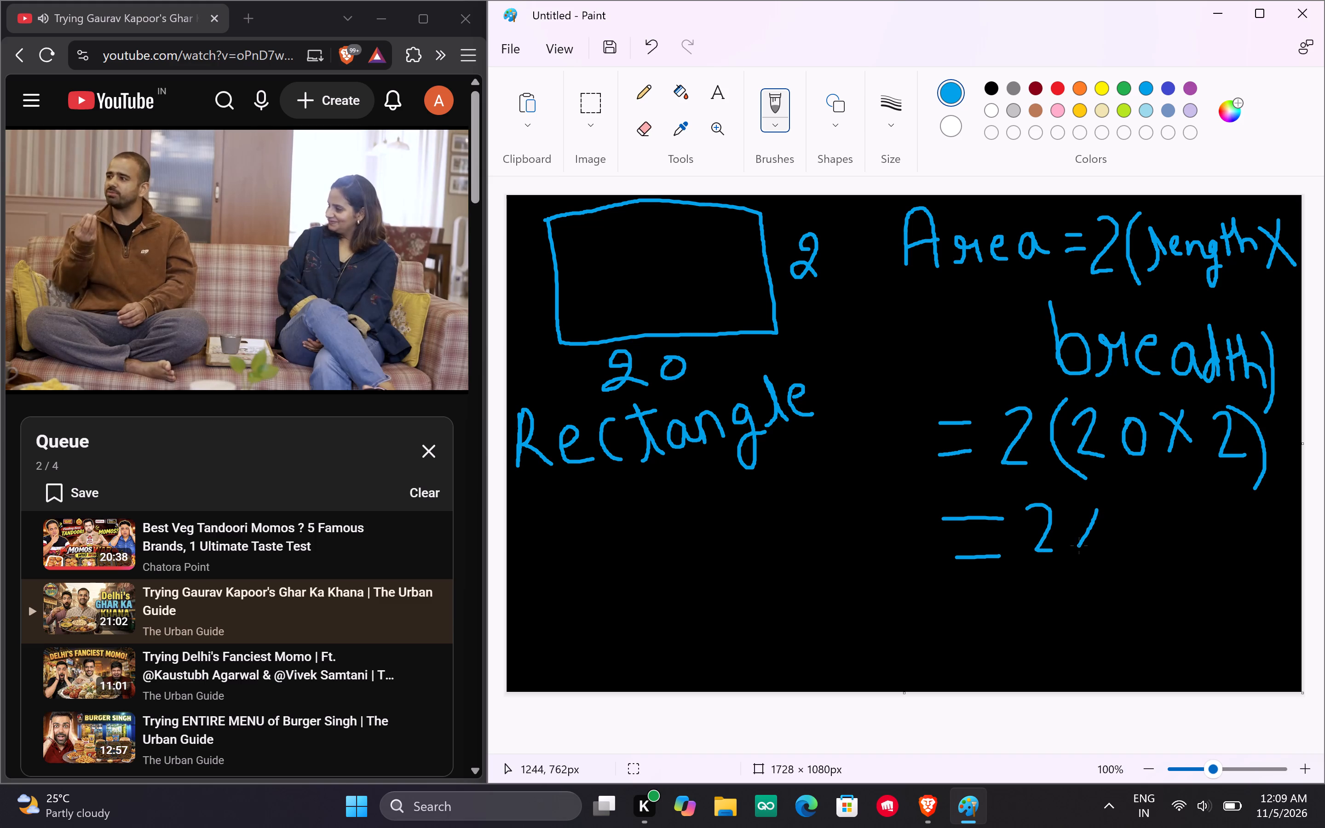
left_click_drag(1076, 517, 1111, 546)
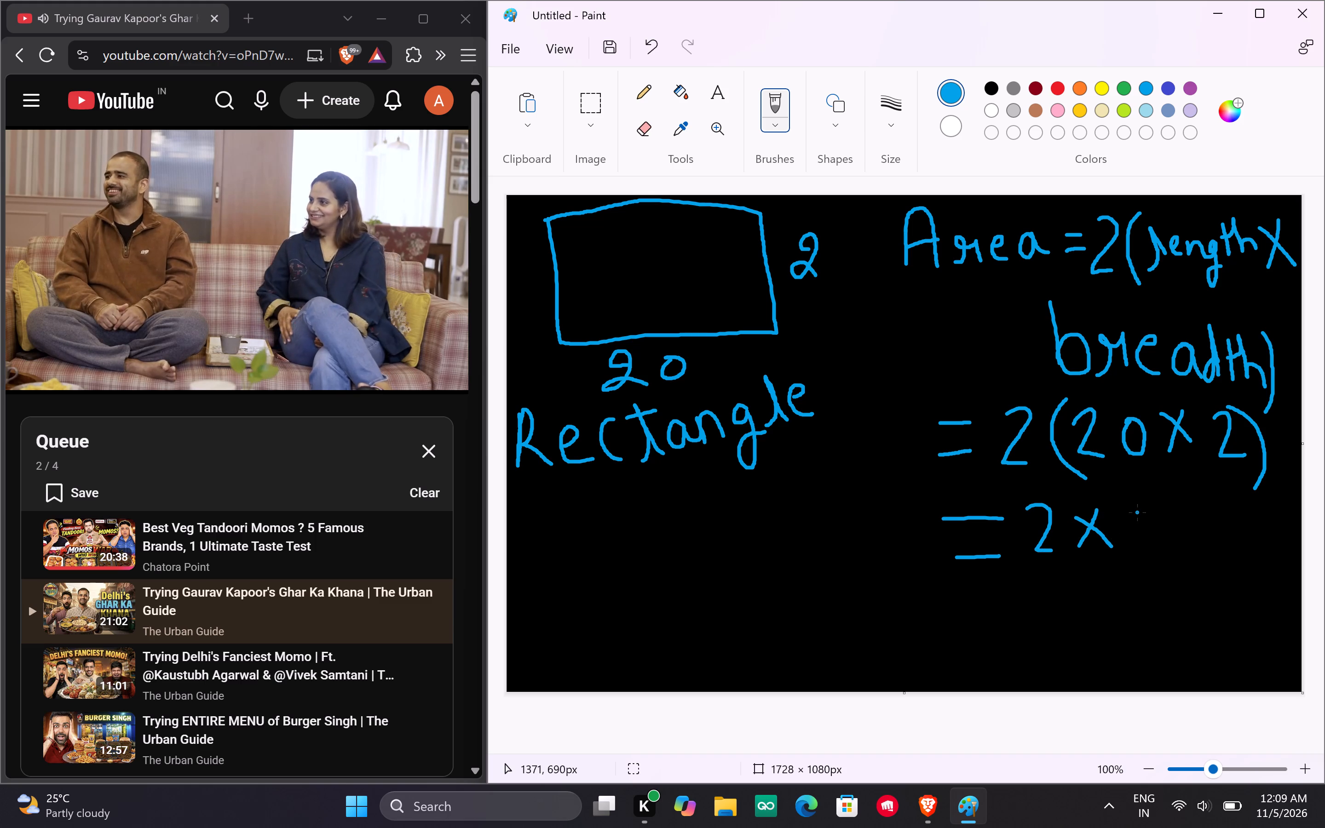
left_click_drag(1137, 512, 1149, 514)
left_click_drag(1149, 514, 1149, 507)
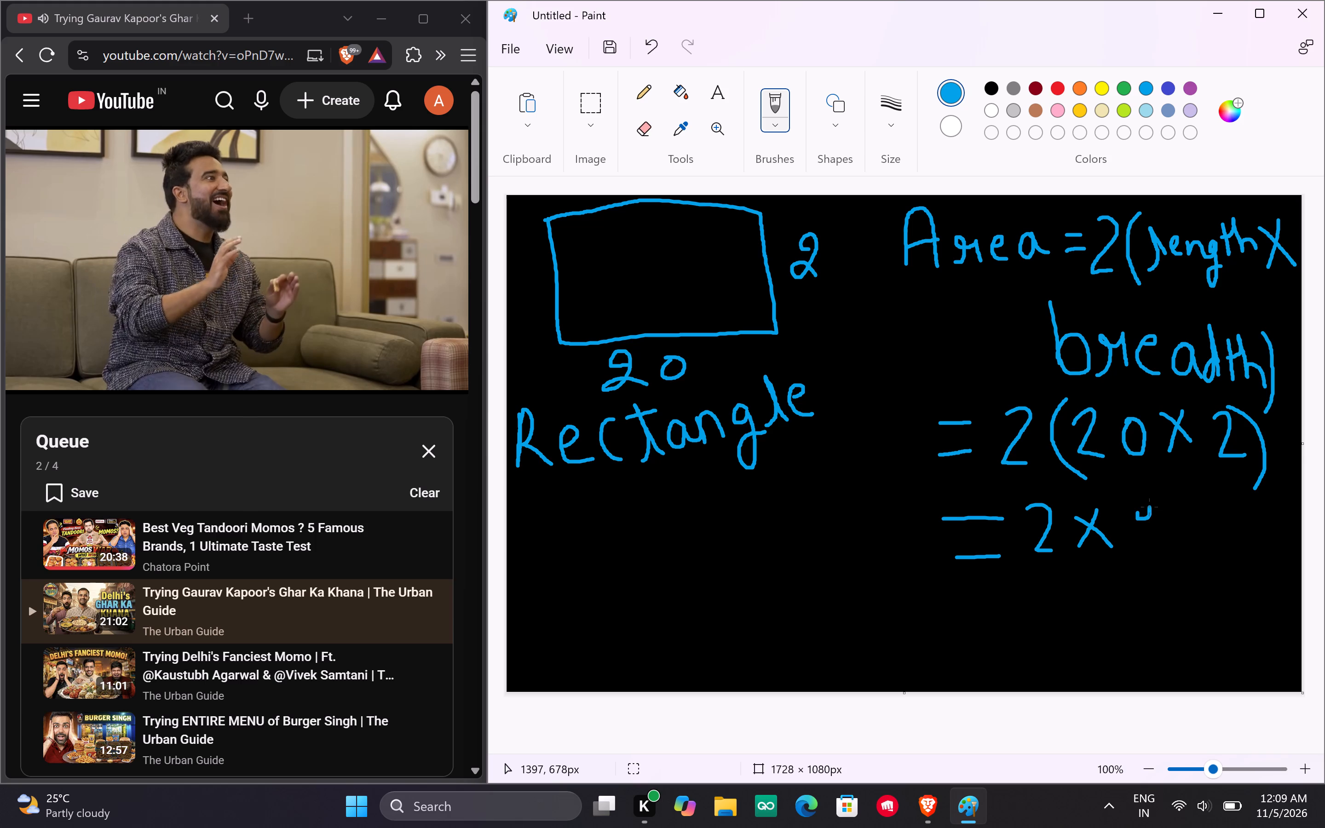
left_click_drag(1149, 507, 1152, 544)
left_click_drag(1138, 506, 1138, 517)
left_click(1179, 511)
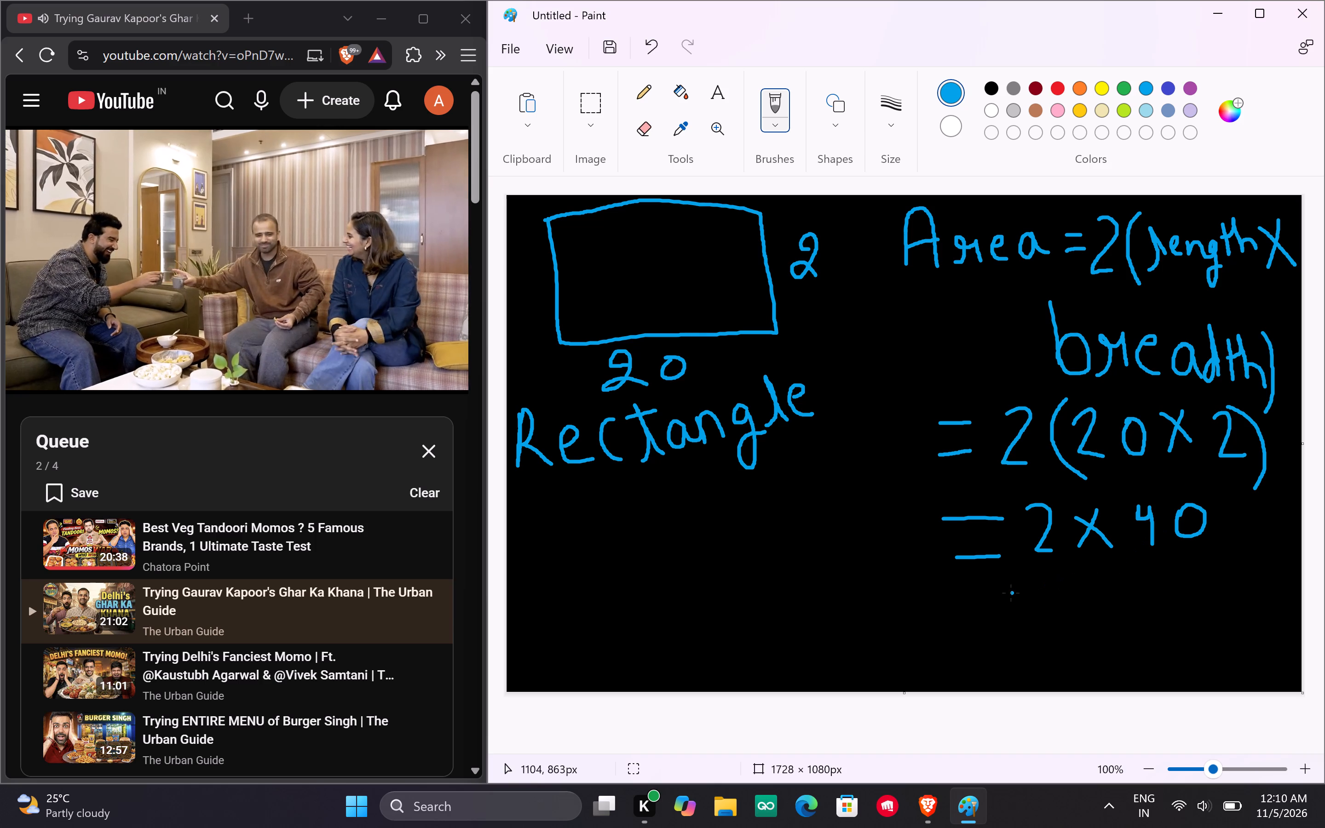
Handwrite the final answer "= 80" below "= 2 × 40".
left_click_drag(1003, 593, 1037, 592)
left_click_drag(1012, 611, 1050, 601)
left_click_drag(1096, 575, 1086, 586)
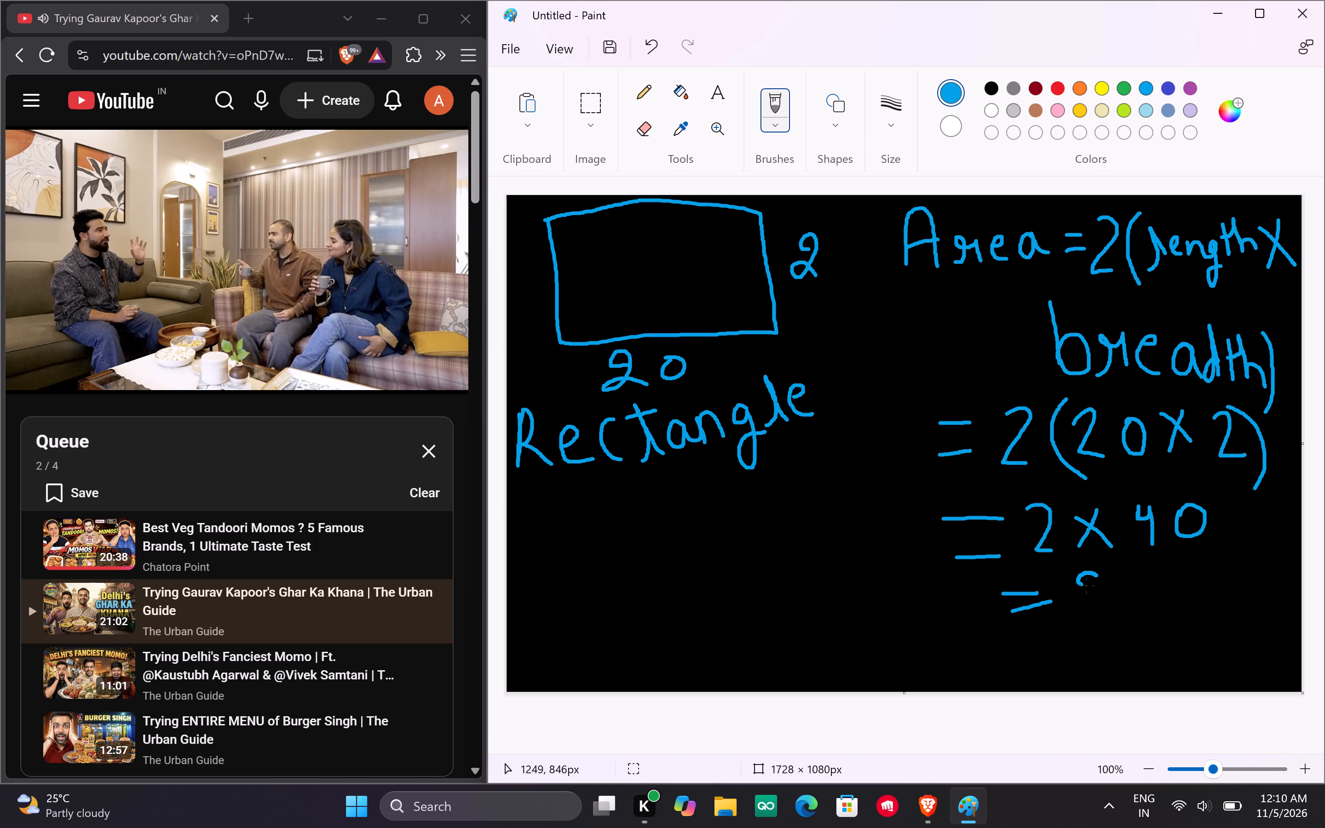
left_click_drag(1086, 586, 1091, 576)
left_click(1129, 575)
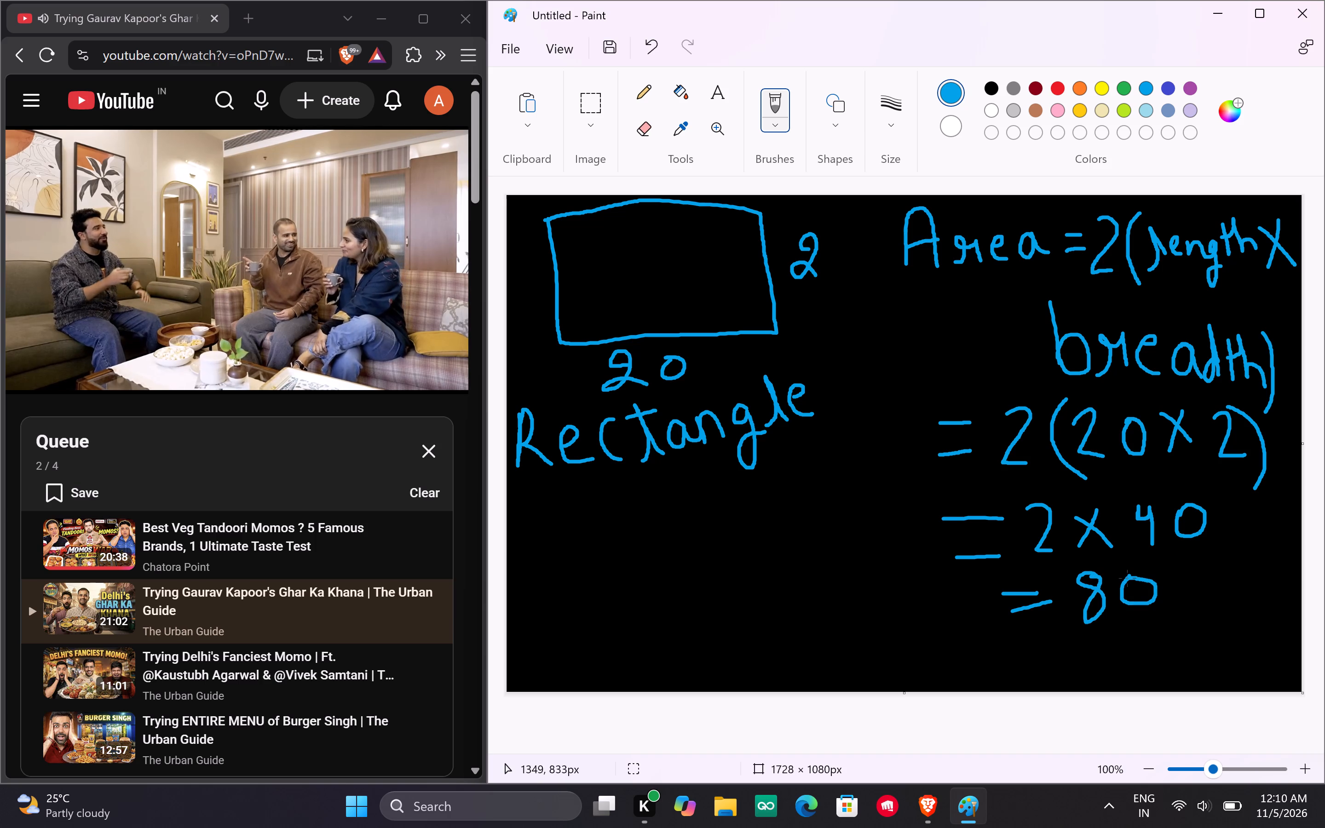
Clear the entire canvas of the rectangle example and fill the blank background with black.
left_click(876, 236)
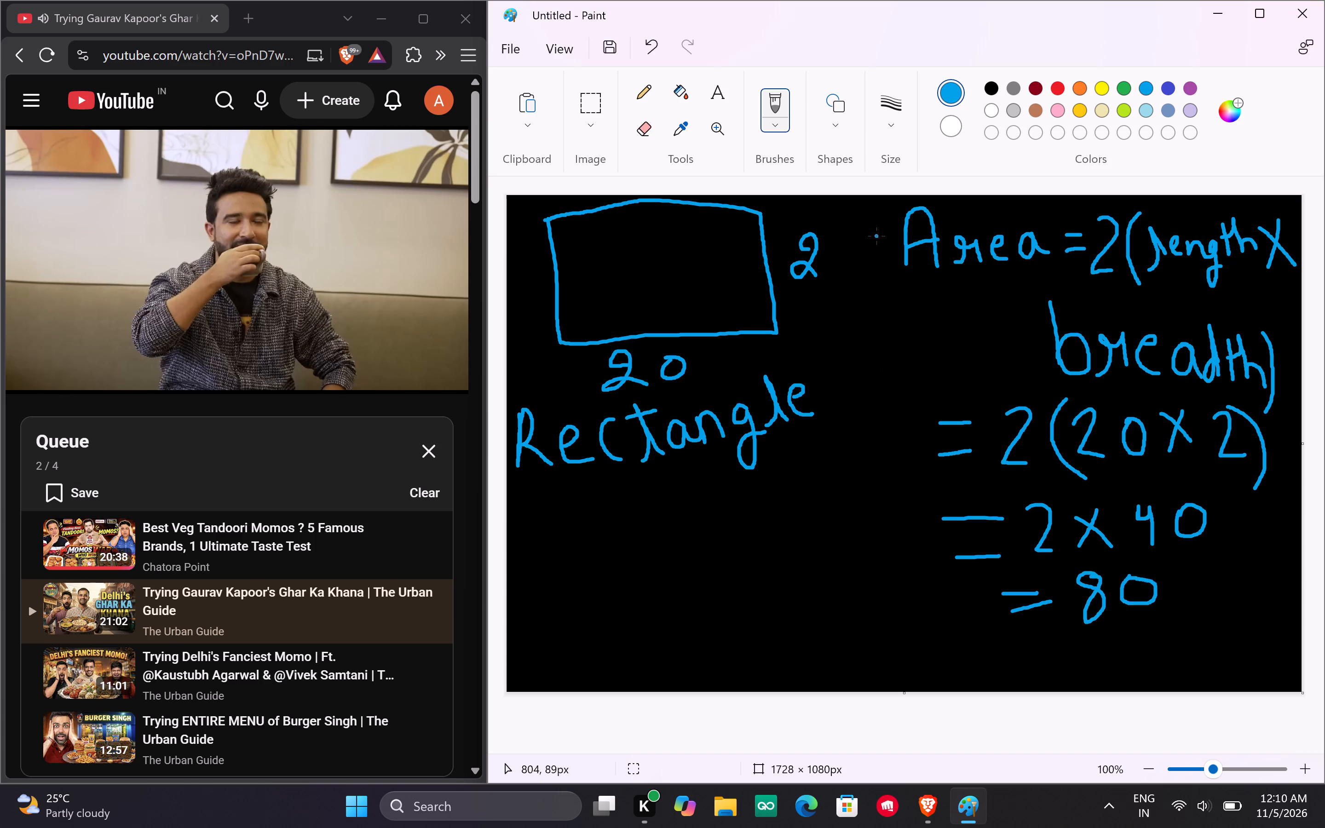
key("ctrl+a")
key("Delete")
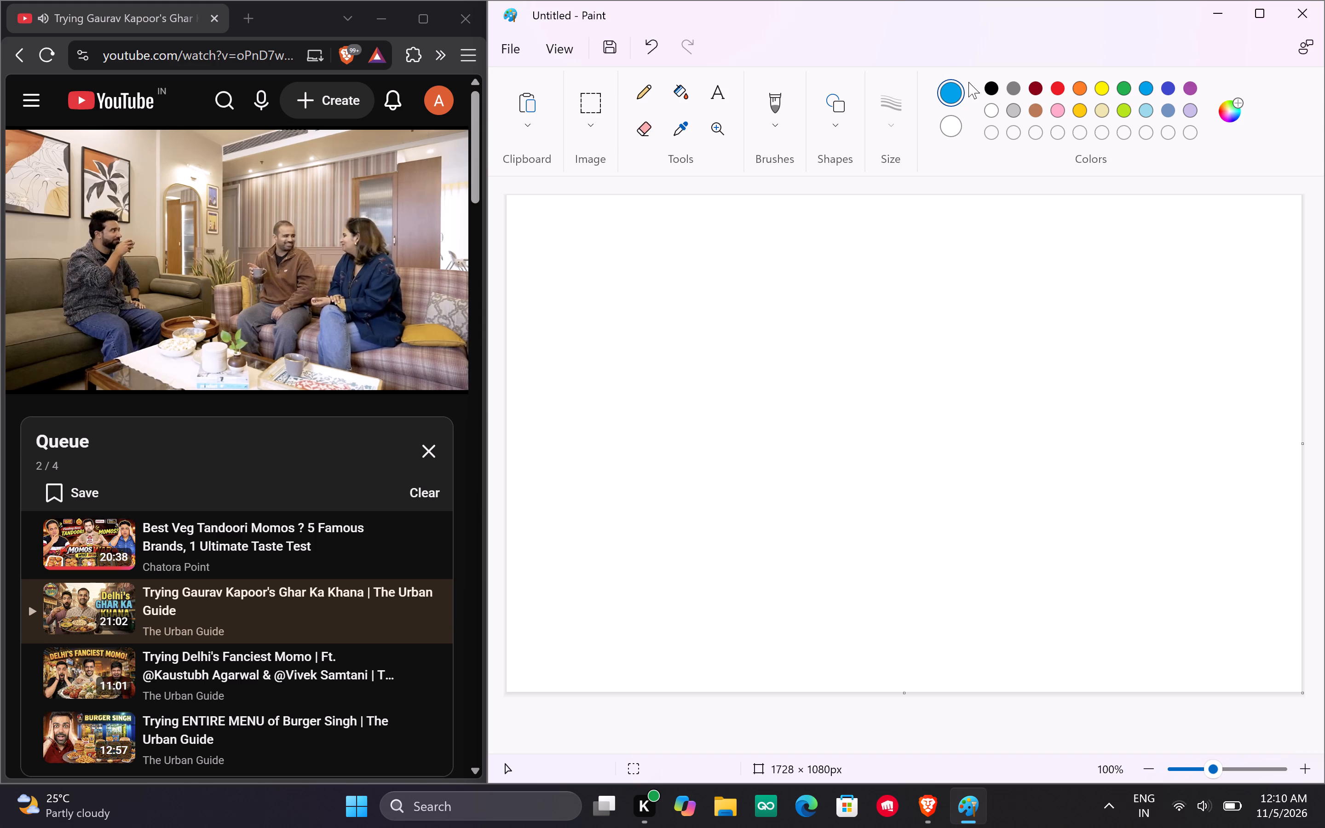
left_click(991, 85)
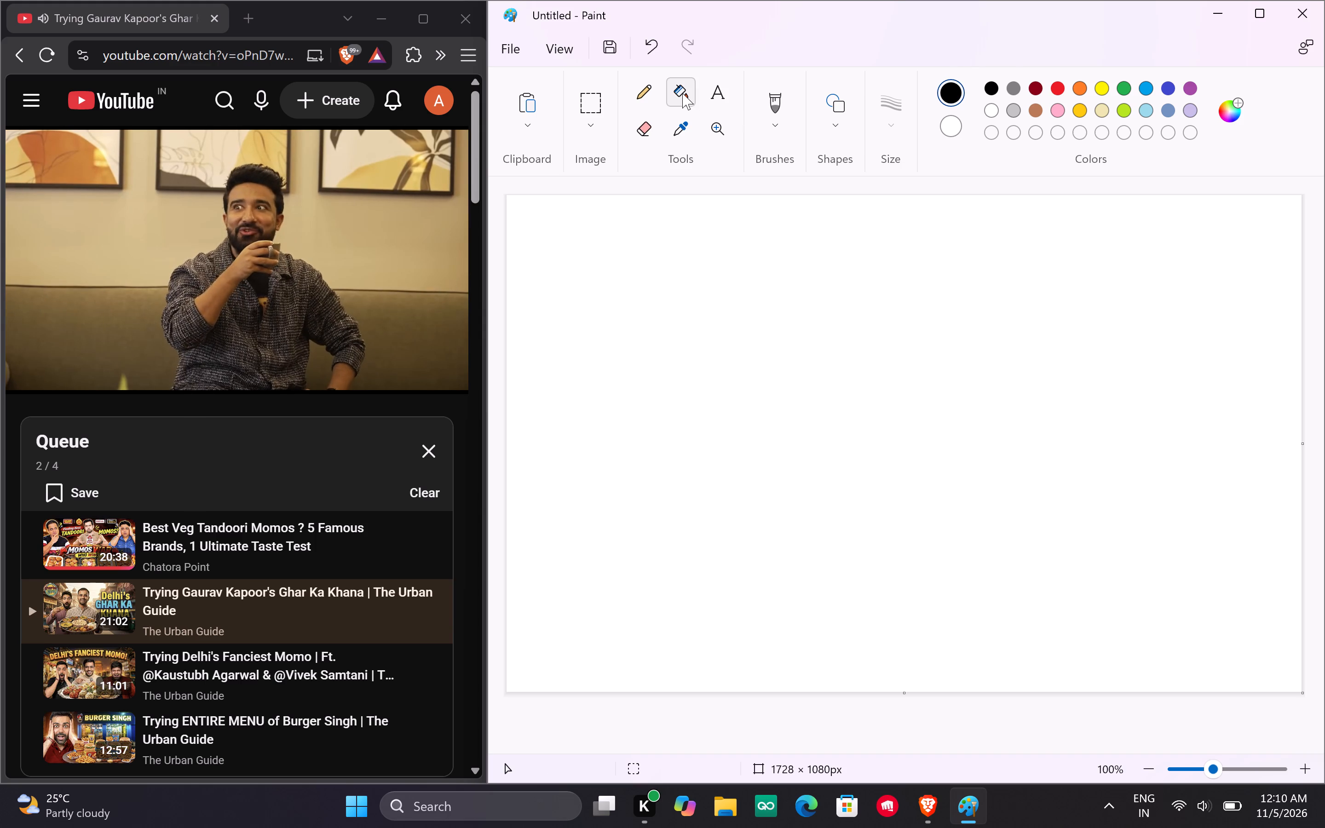
left_click(682, 93)
left_click(774, 429)
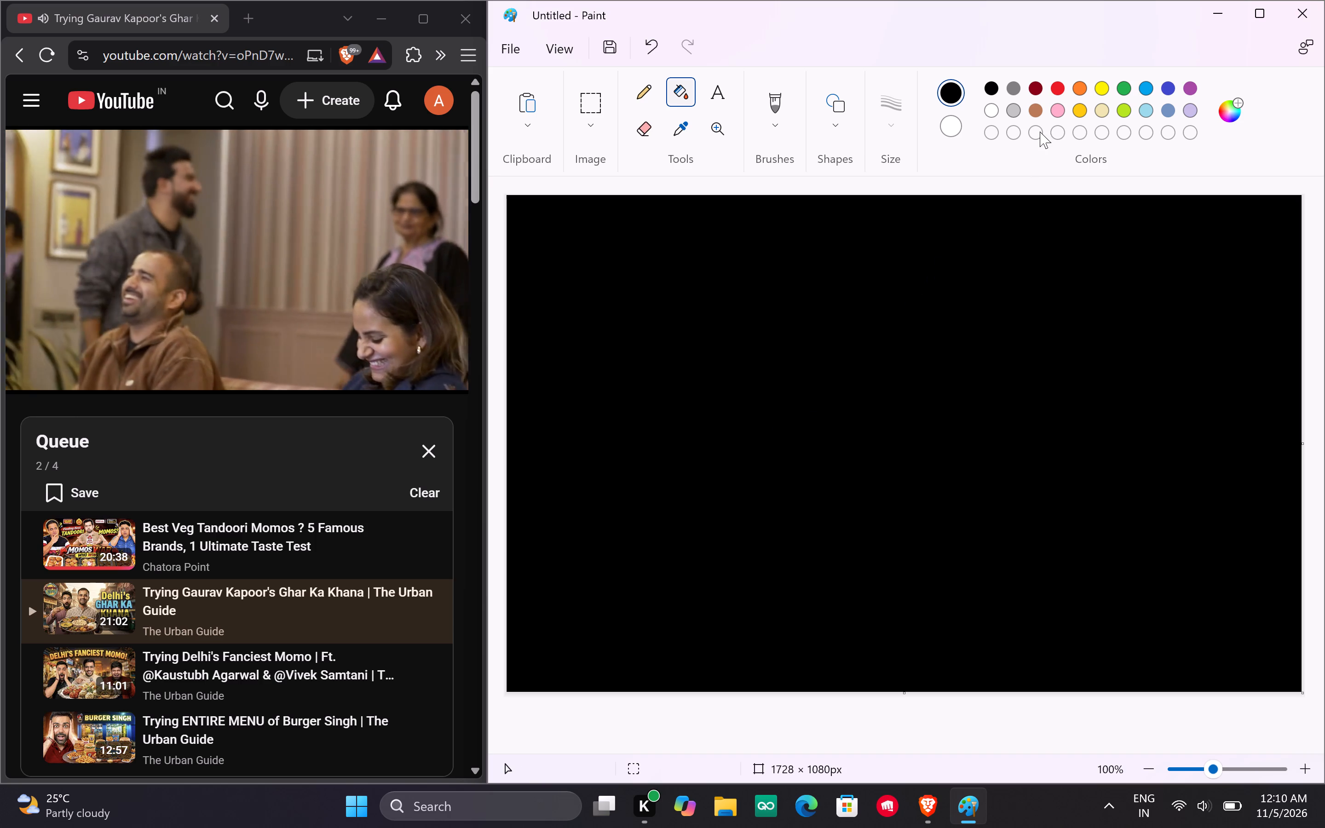
Handwrite the title "Square" in turquoise with the brush at the top centre of the black canvas and underline it.
left_click(1141, 86)
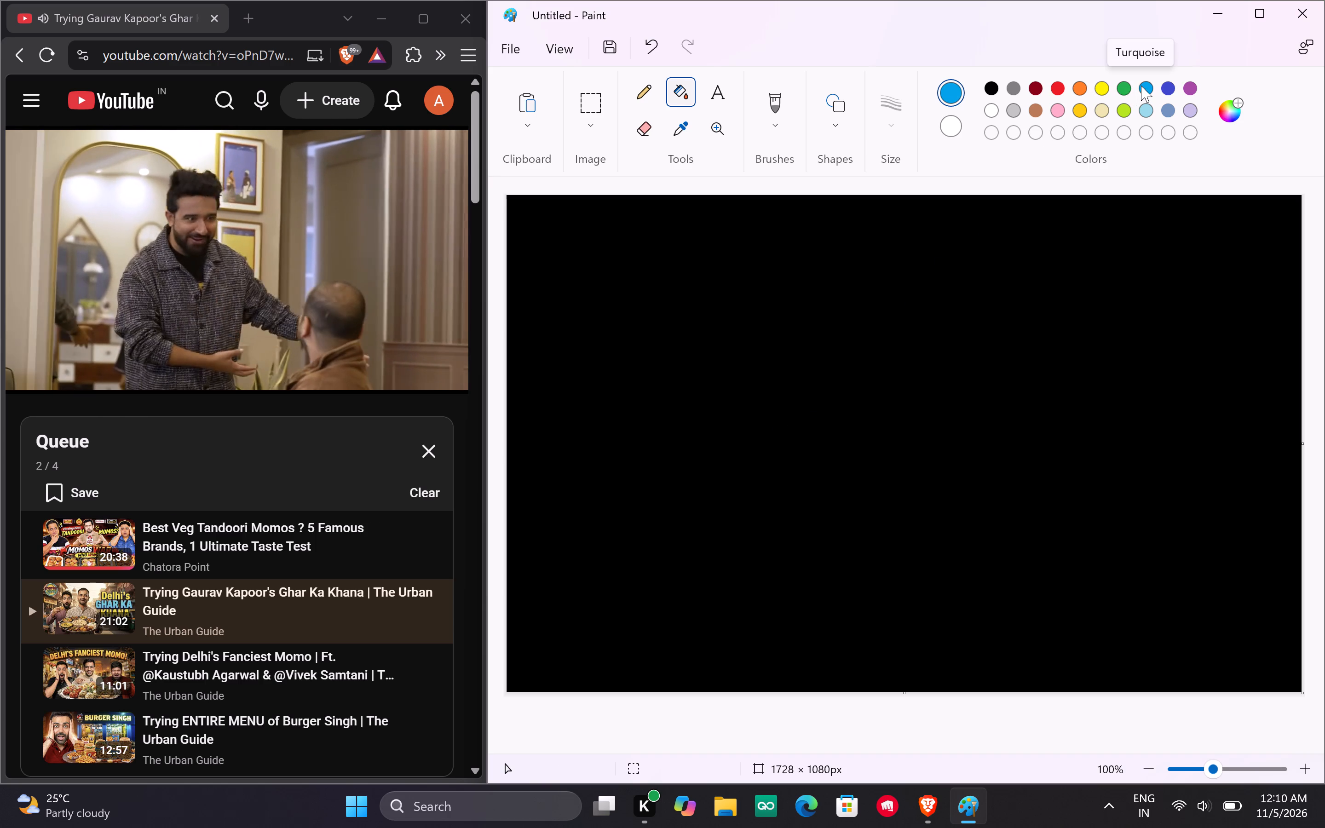
left_click(769, 101)
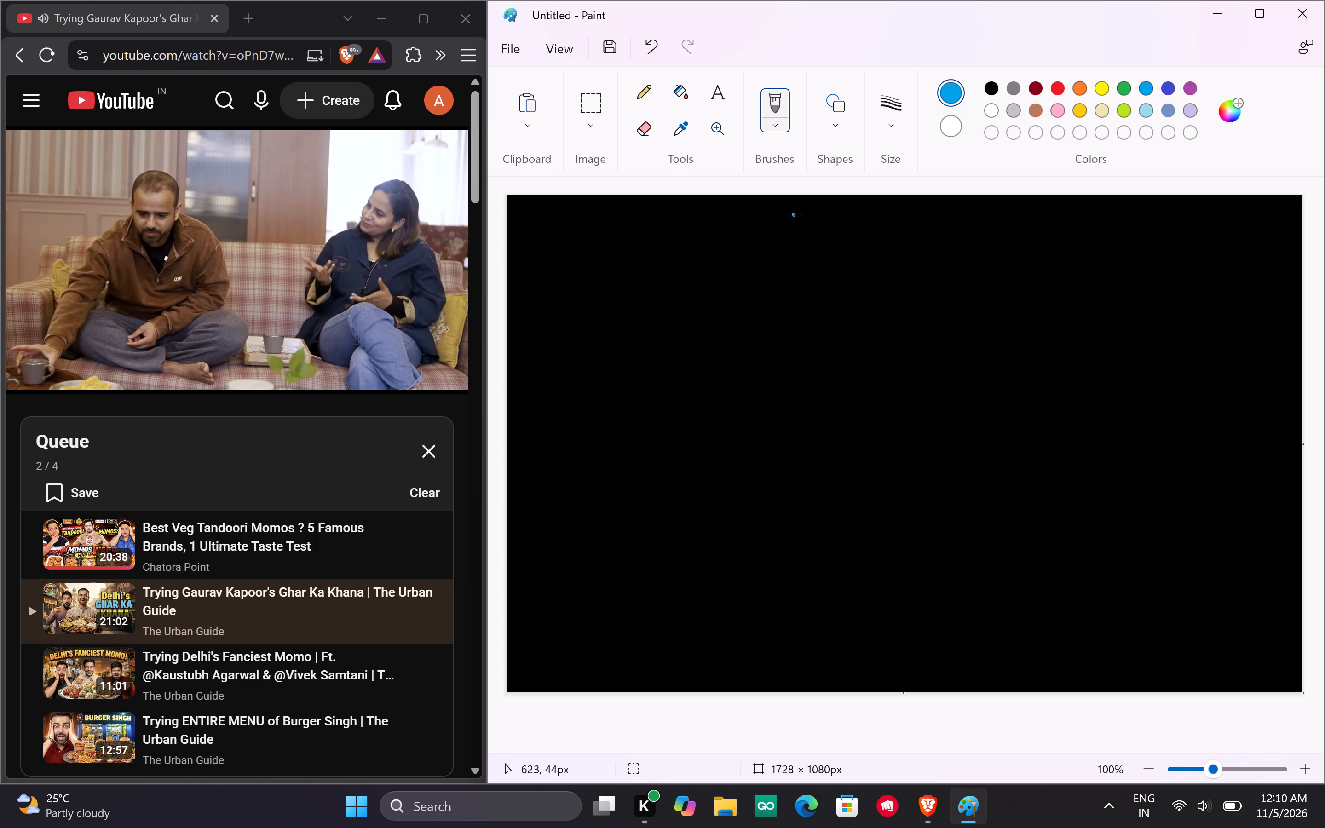
left_click_drag(816, 202, 814, 238)
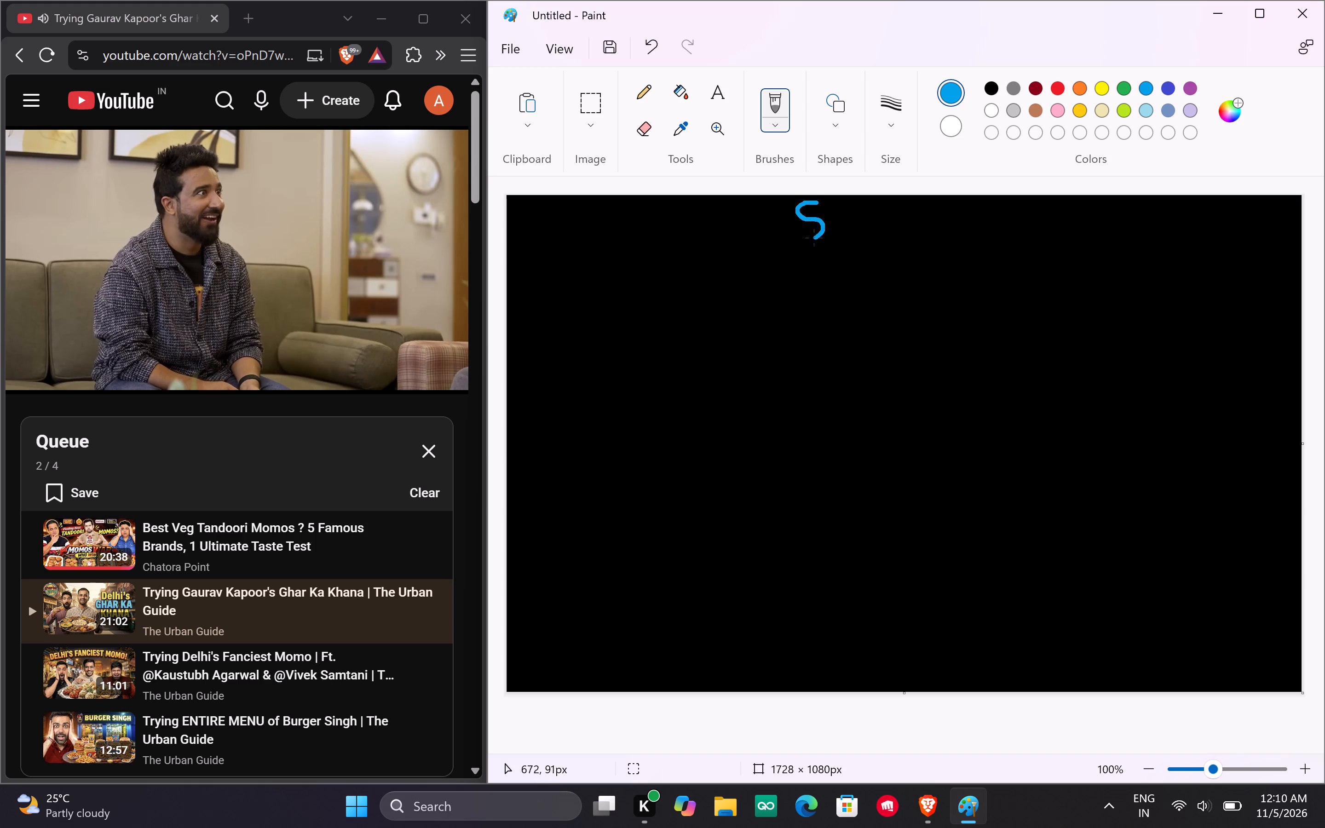
left_click_drag(814, 238, 796, 230)
left_click_drag(855, 224, 856, 231)
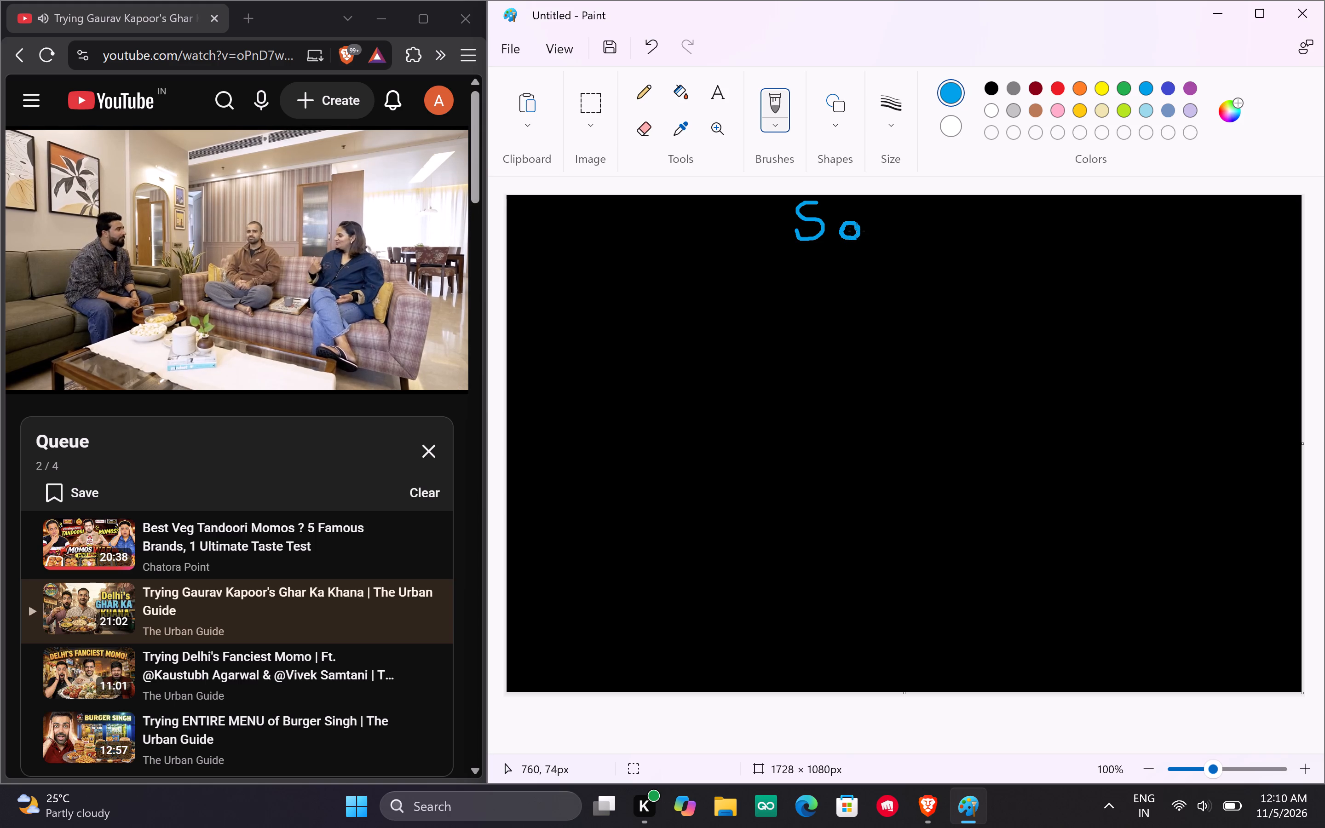
left_click_drag(856, 231, 878, 223)
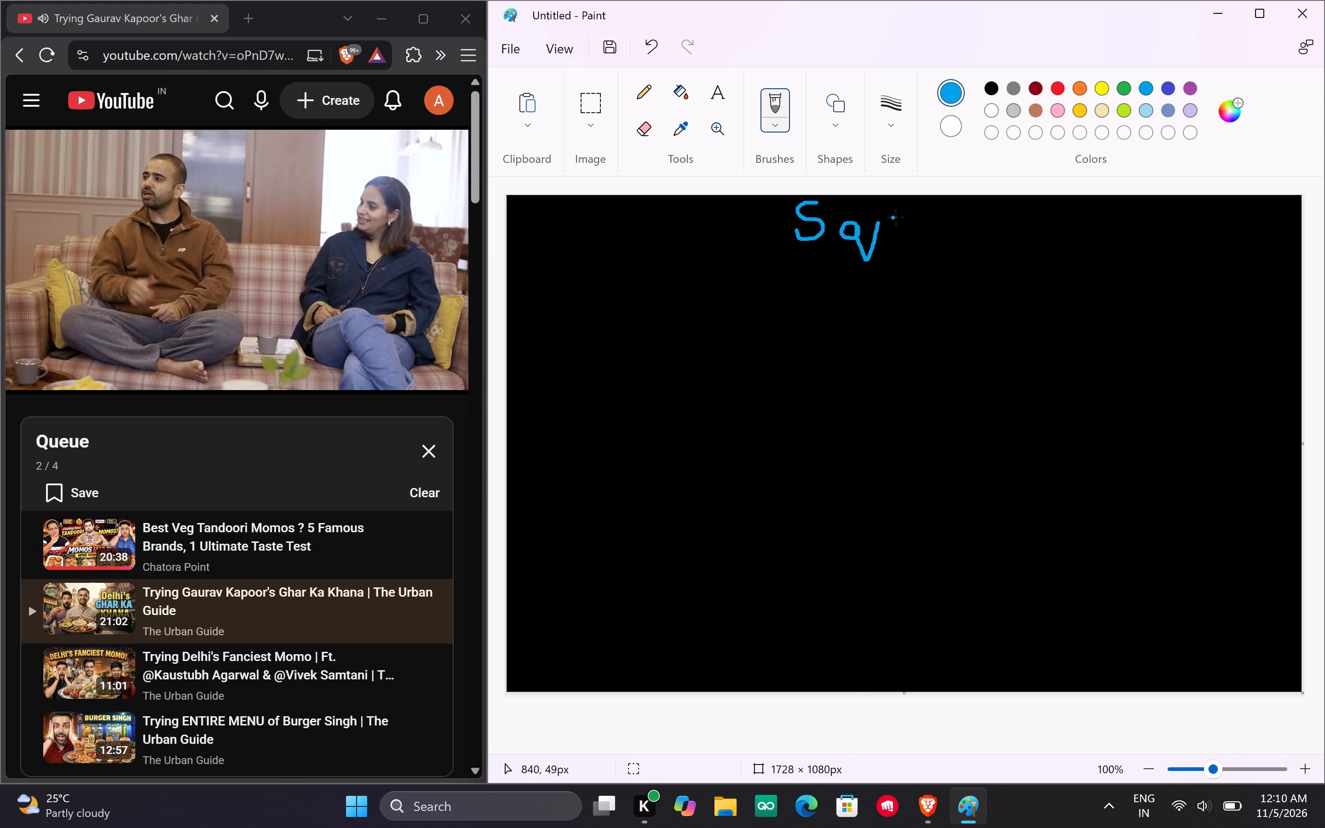
left_click_drag(896, 217, 919, 226)
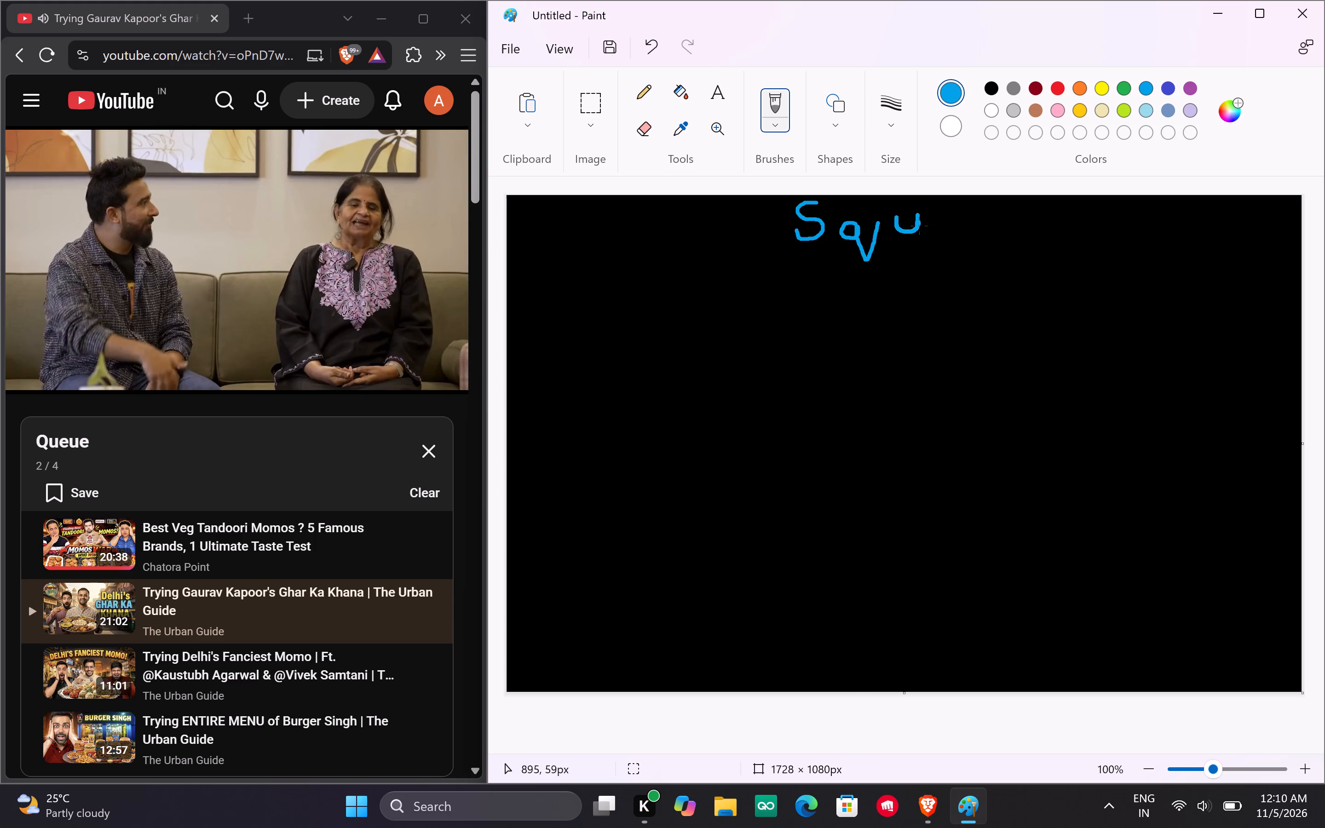
left_click_drag(919, 226, 928, 236)
left_click_drag(955, 221, 951, 236)
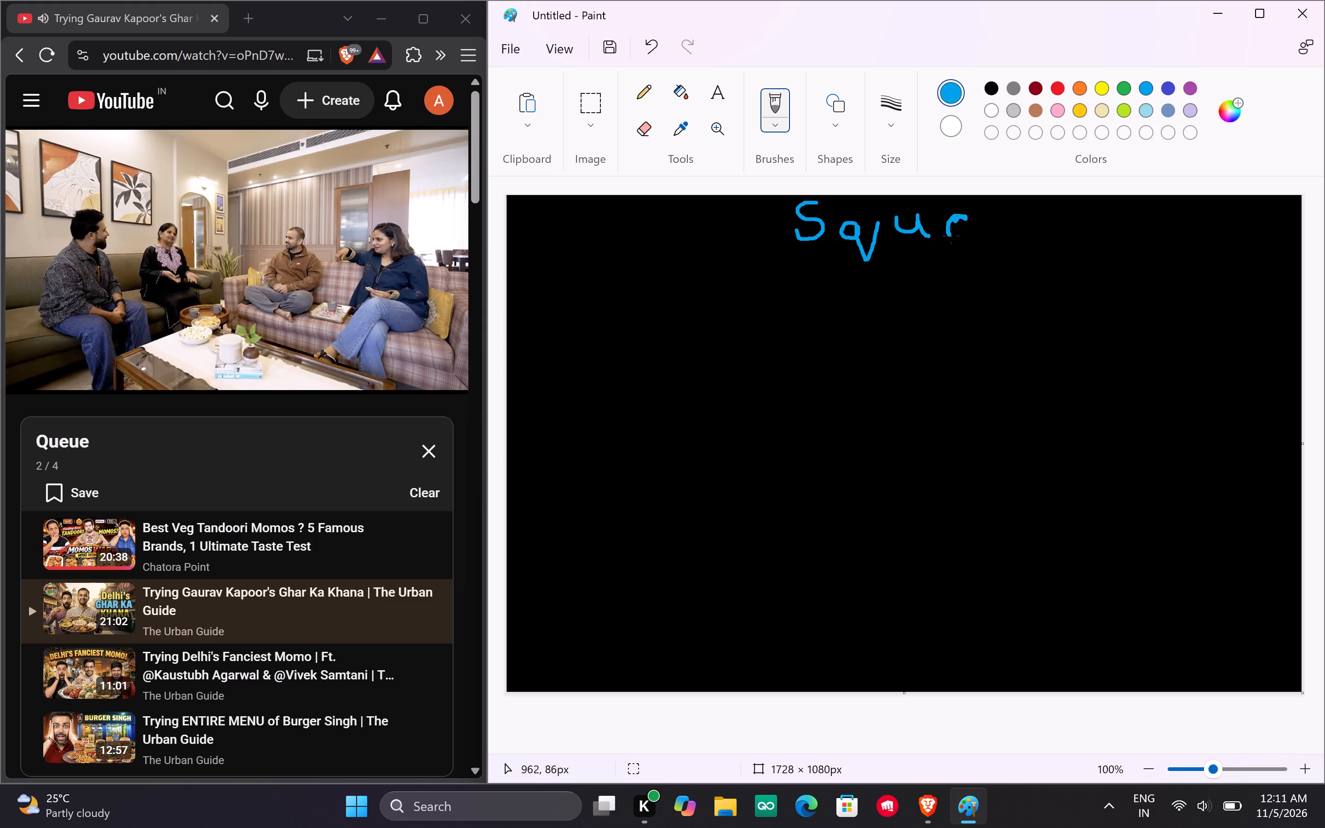
left_click_drag(951, 236, 977, 240)
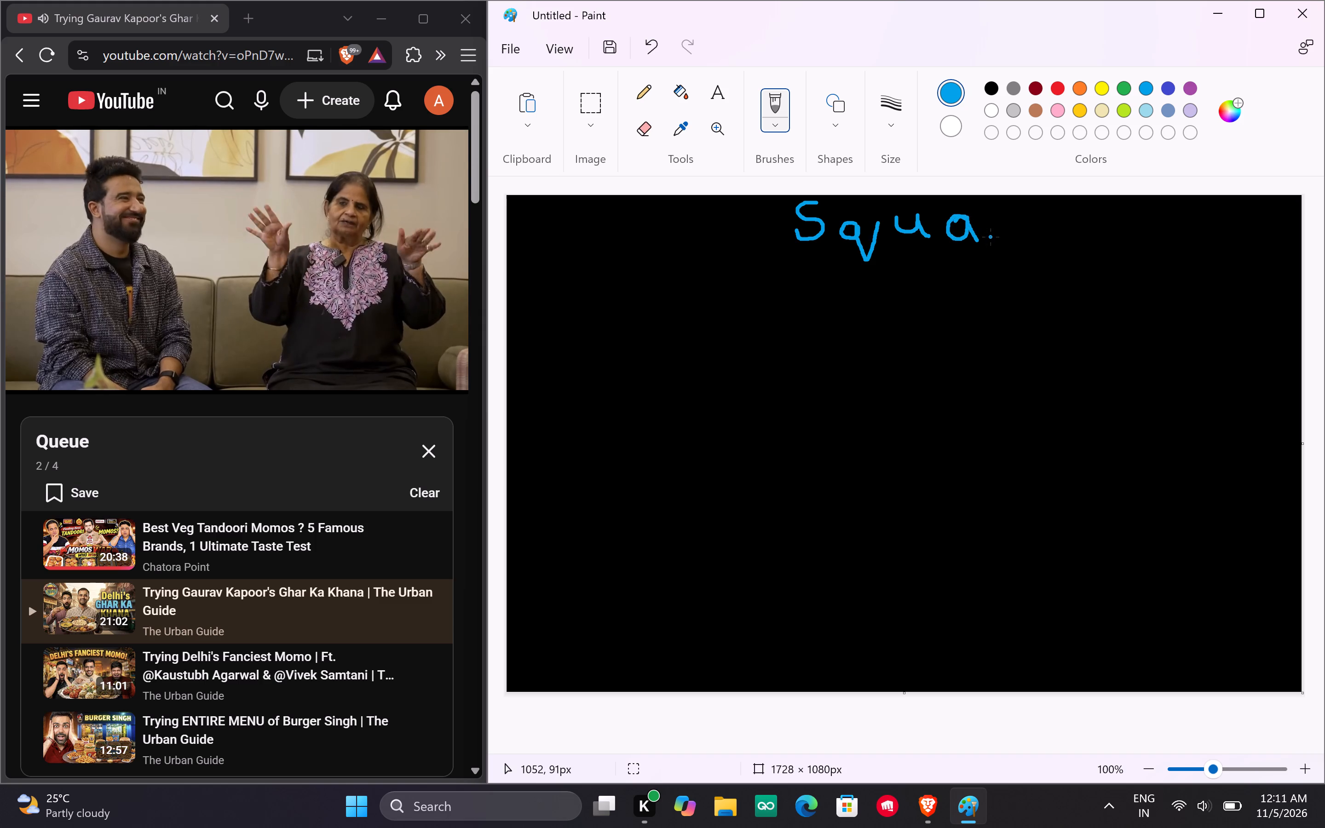
left_click_drag(991, 237, 1009, 218)
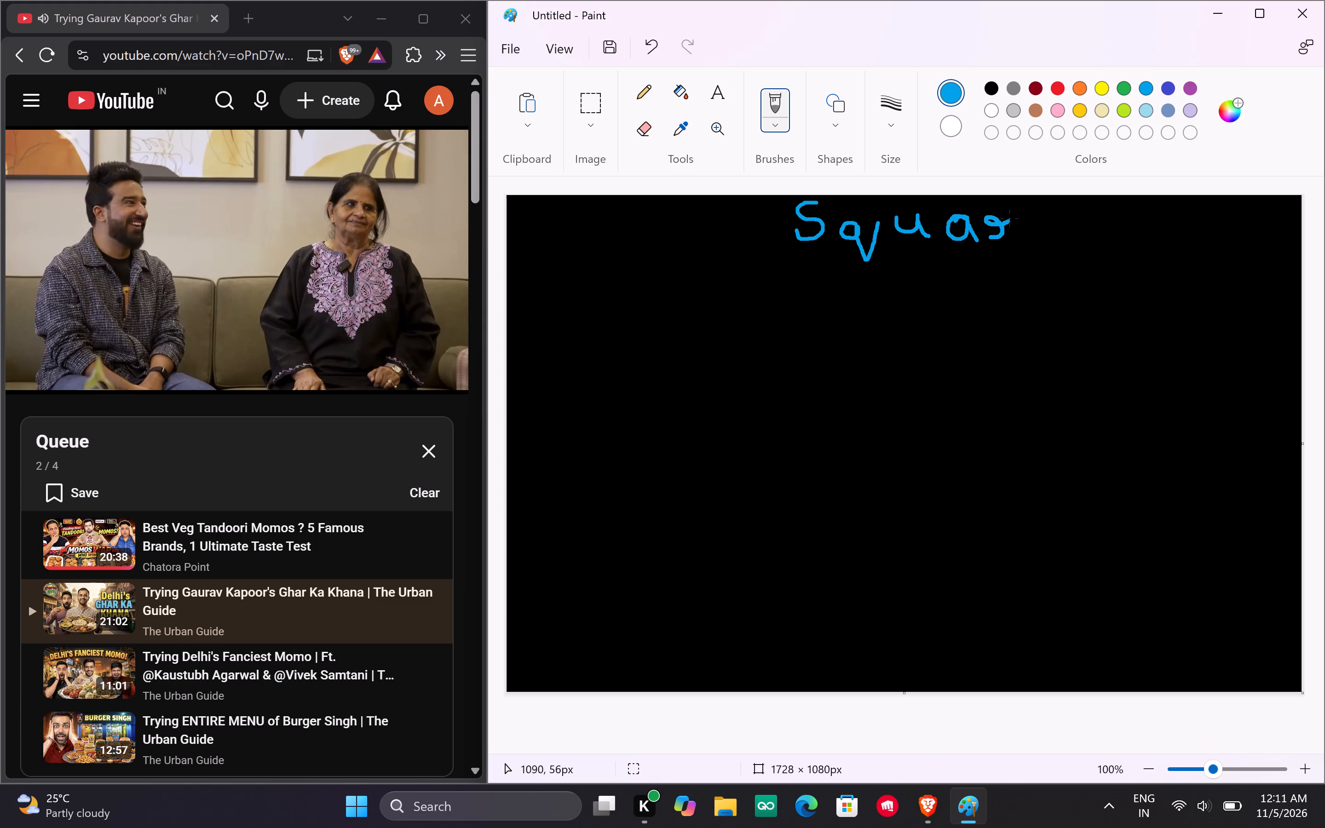
left_click_drag(1009, 218, 1021, 239)
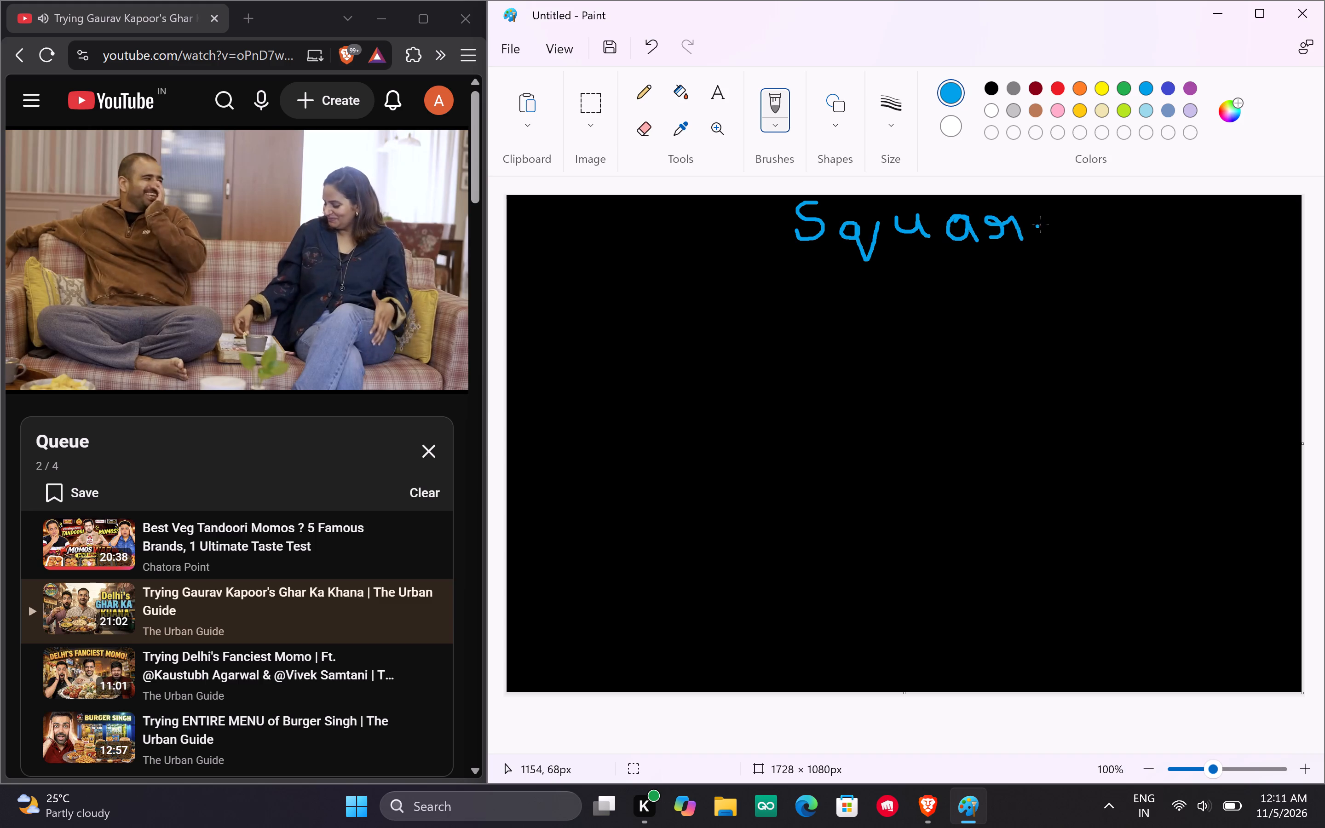
left_click_drag(1042, 223, 1055, 238)
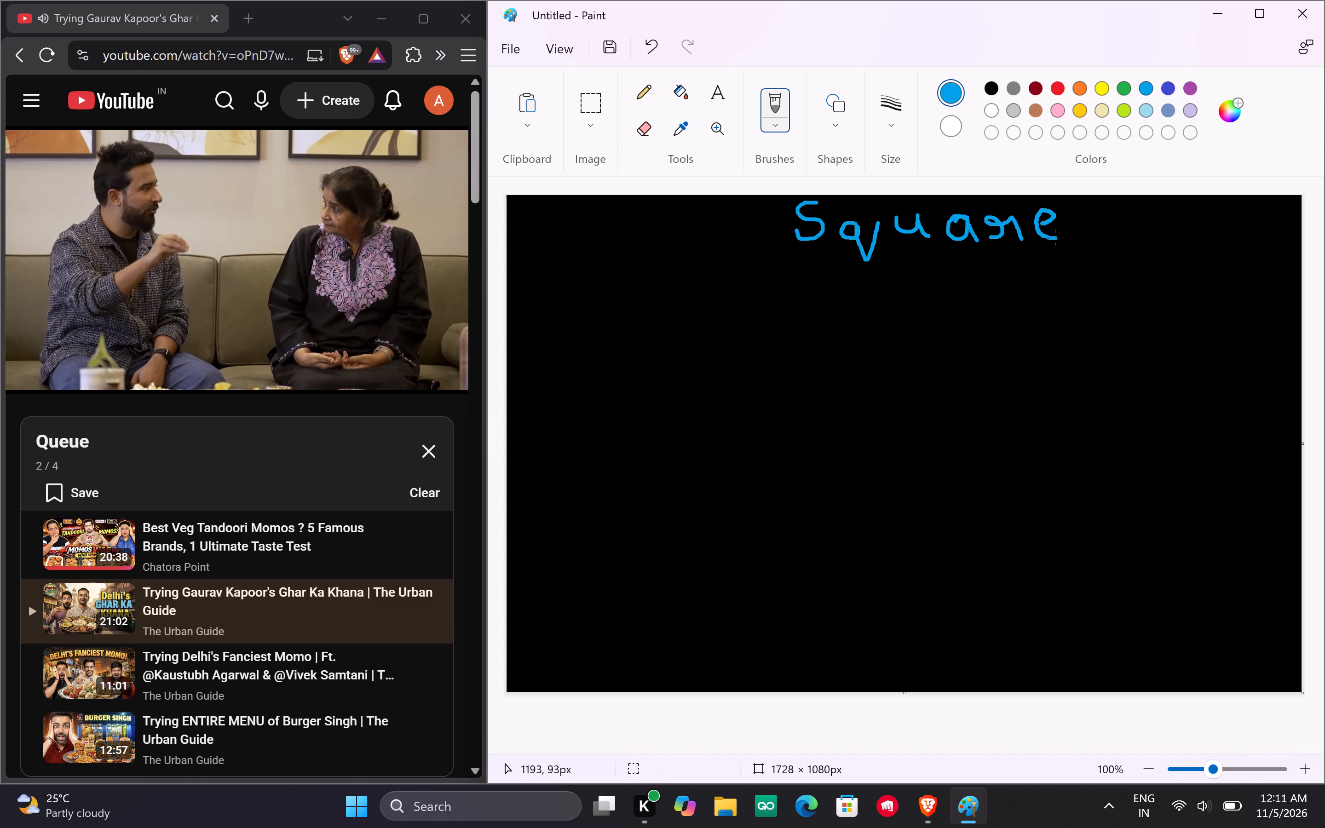
left_click_drag(1072, 253, 773, 258)
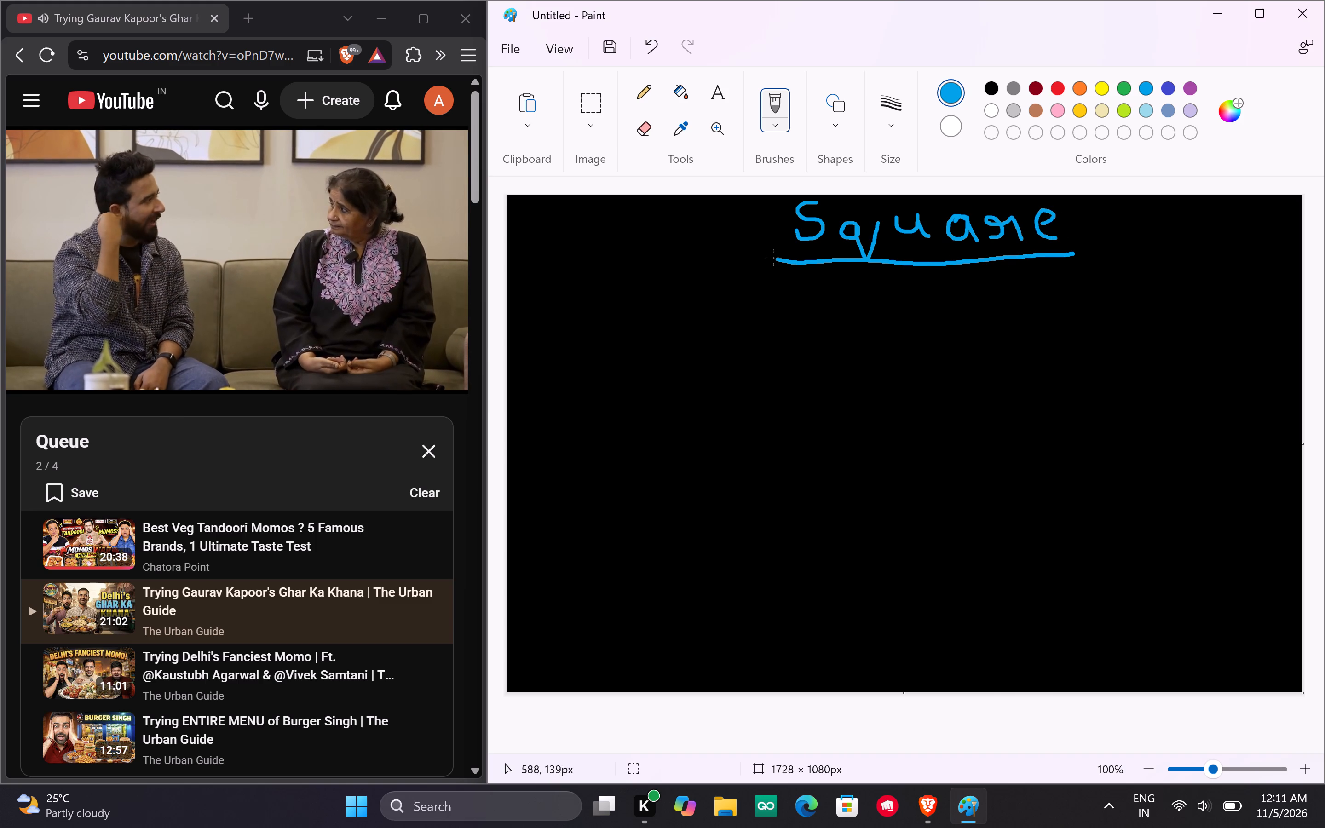
left_click_drag(773, 258, 772, 257)
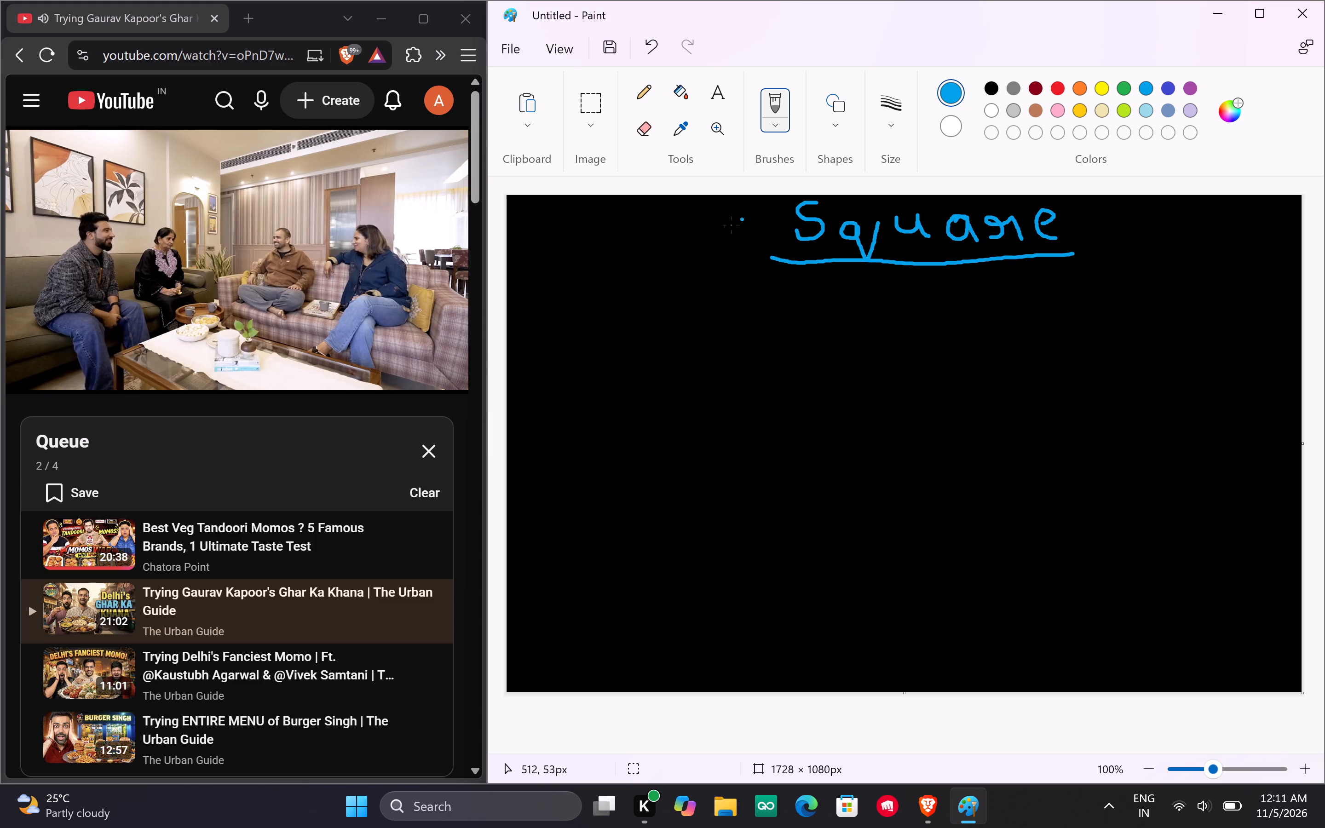
Draw a large freehand square on the canvas, below and left of the "Square" title.
left_click_drag(530, 275, 540, 436)
left_click_drag(540, 436, 705, 431)
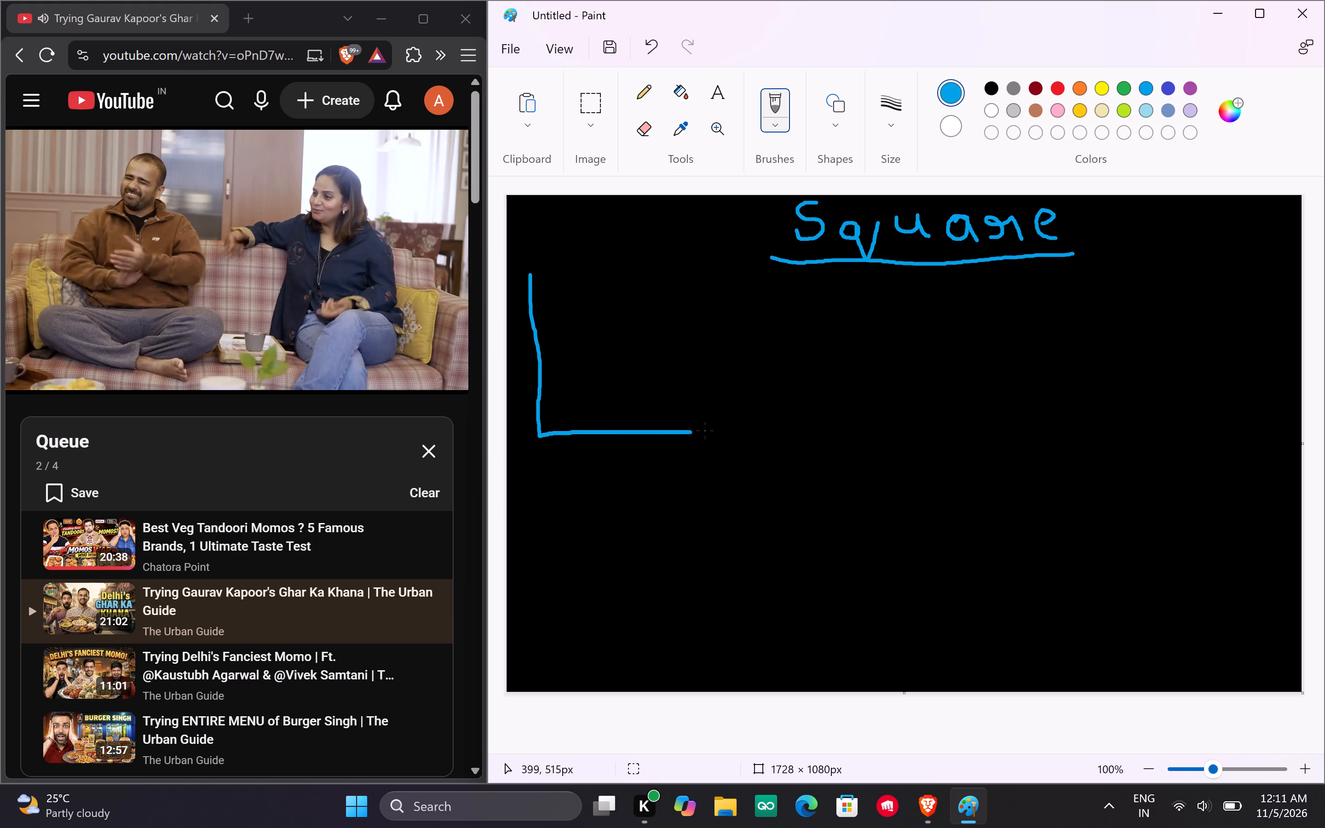
left_click_drag(705, 431, 719, 431)
left_click_drag(719, 431, 698, 254)
left_click_drag(698, 254, 530, 273)
Label the square's bottom side and right side each with a handwritten "a".
left_click_drag(598, 462, 613, 489)
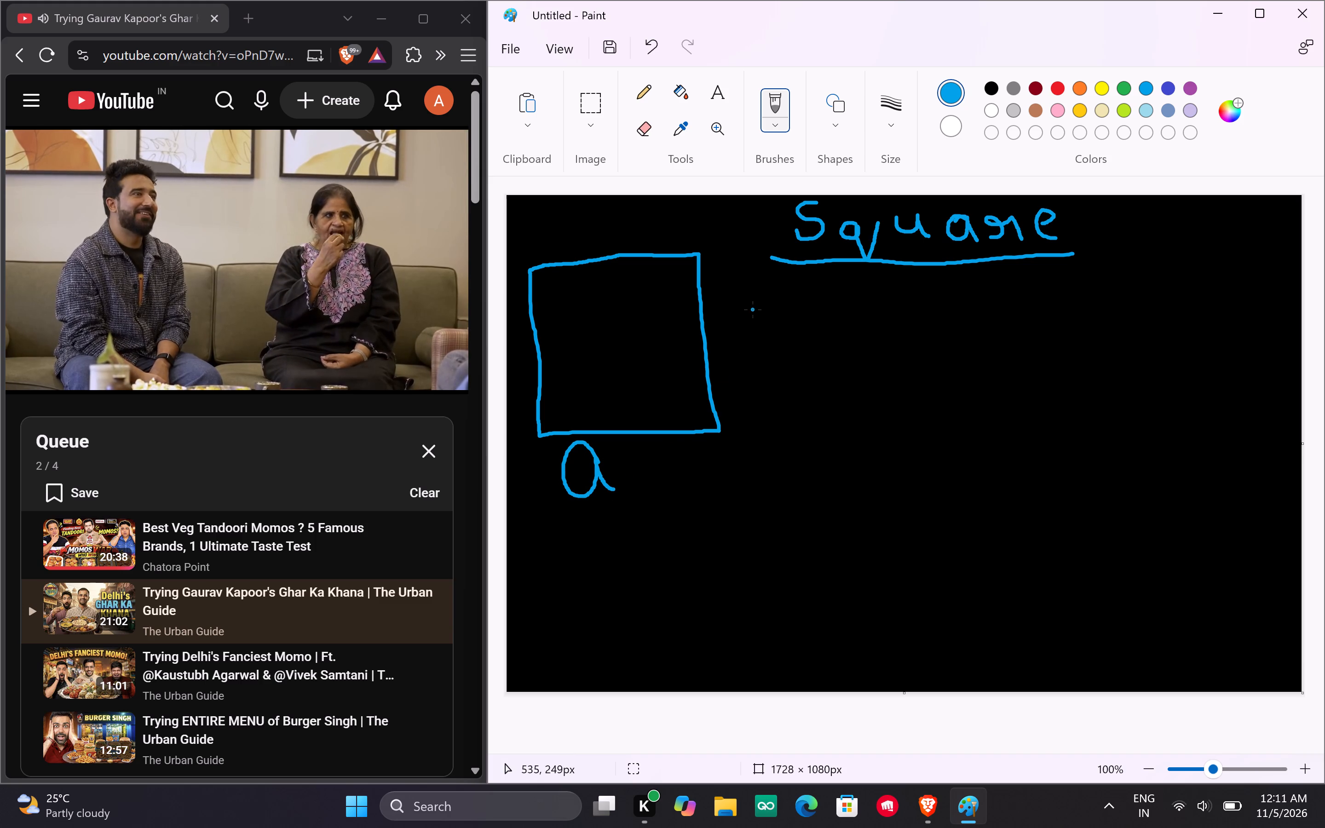
left_click_drag(753, 310, 757, 309)
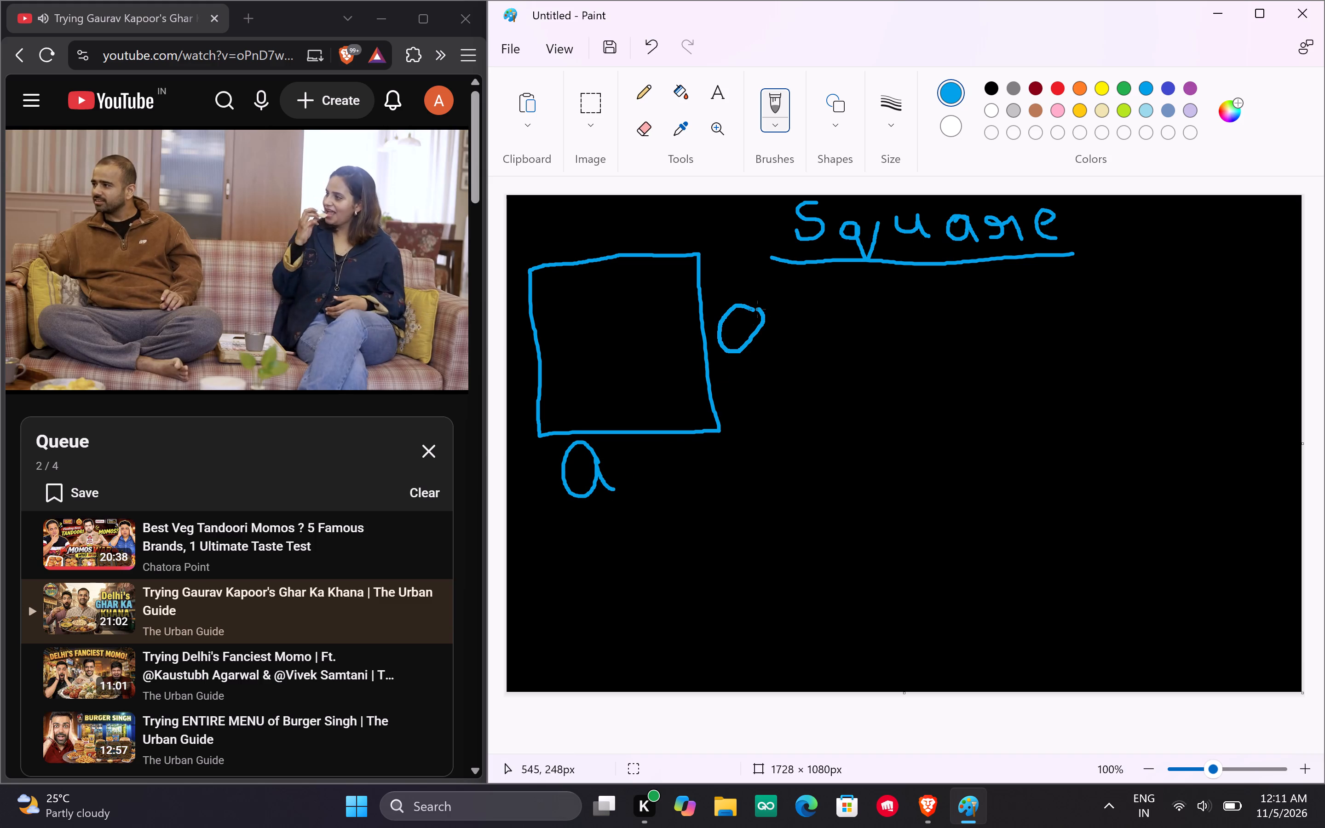
left_click_drag(757, 309, 769, 356)
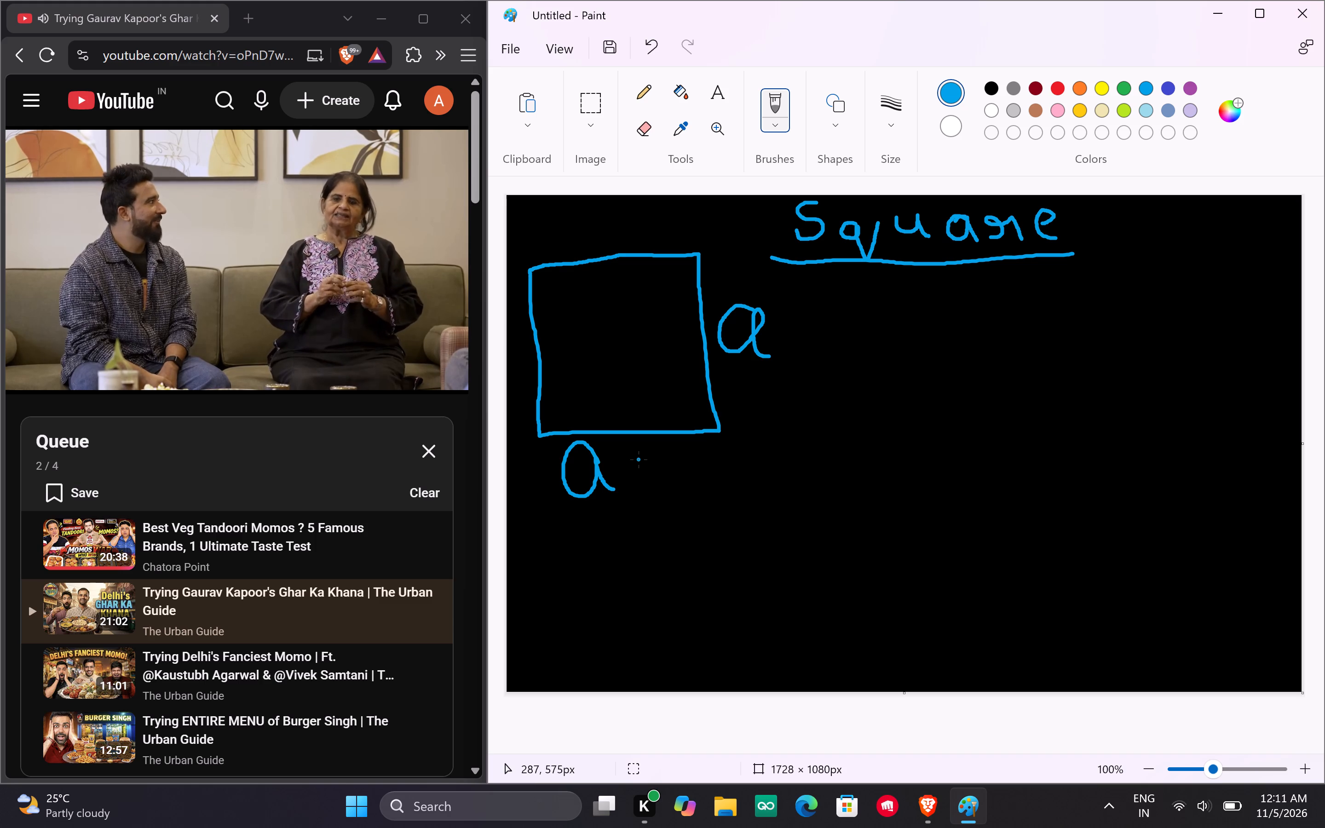
Add "= 2" after both side labels of the square, the bottom one first, so each reads "a = 2".
left_click_drag(639, 460, 654, 460)
left_click_drag(641, 474, 656, 474)
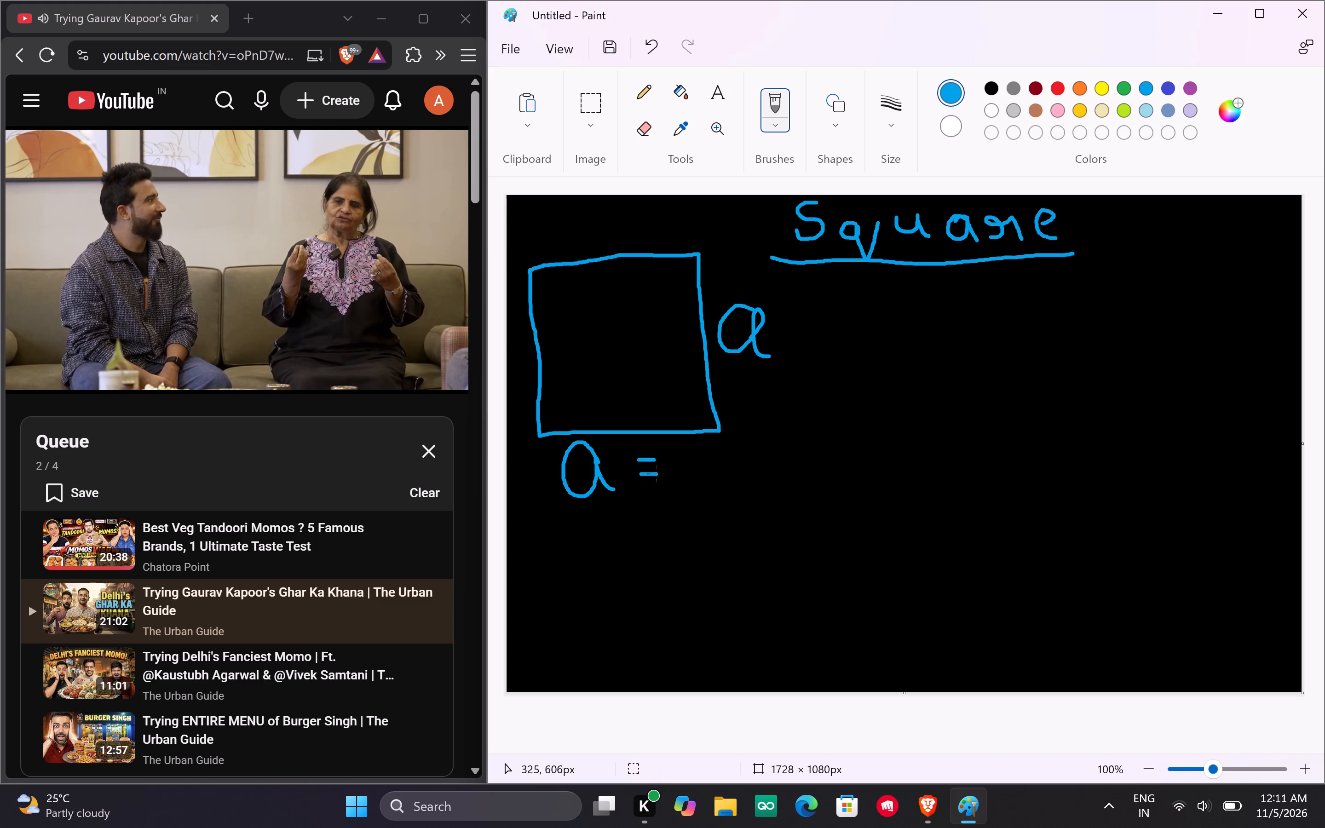
left_click_drag(670, 459, 697, 501)
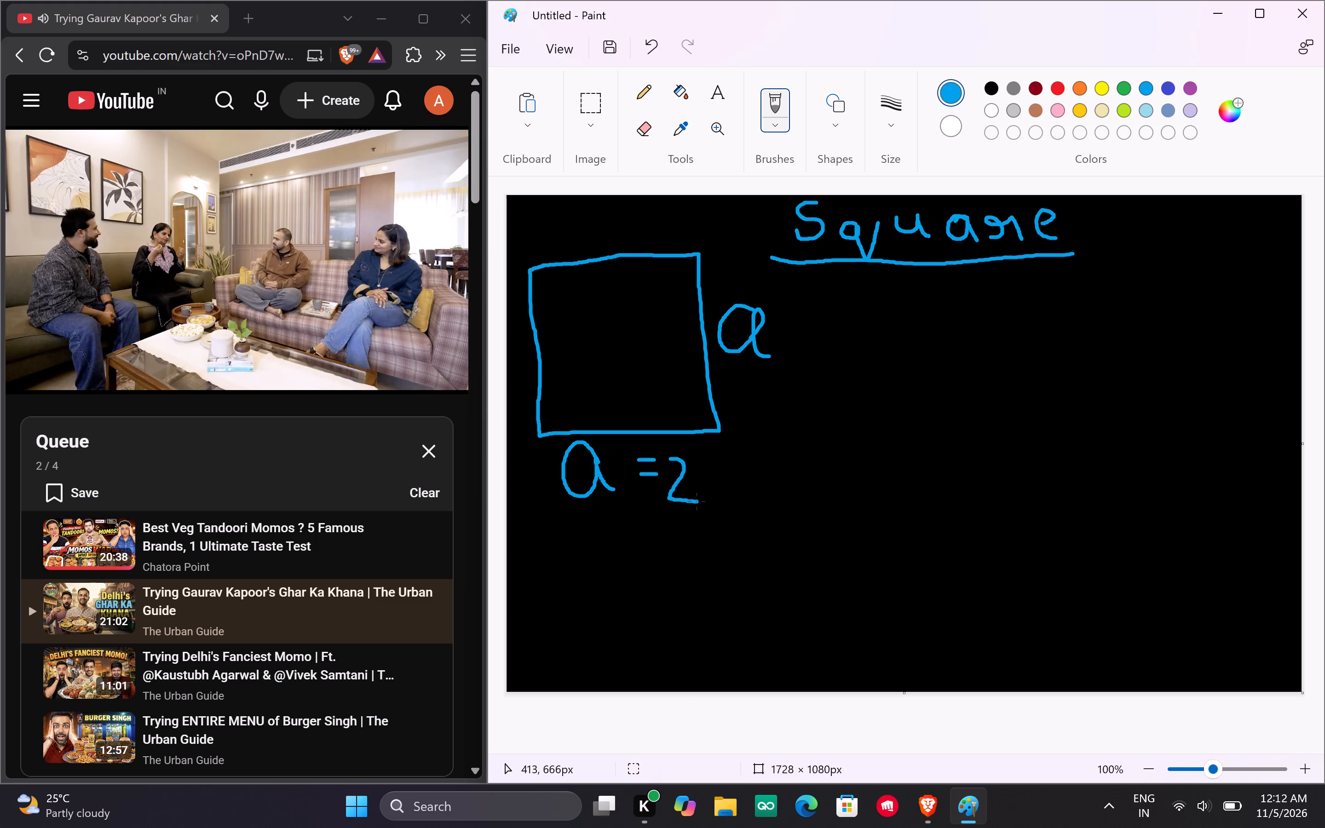
left_click_drag(783, 323, 795, 322)
left_click_drag(782, 337, 787, 337)
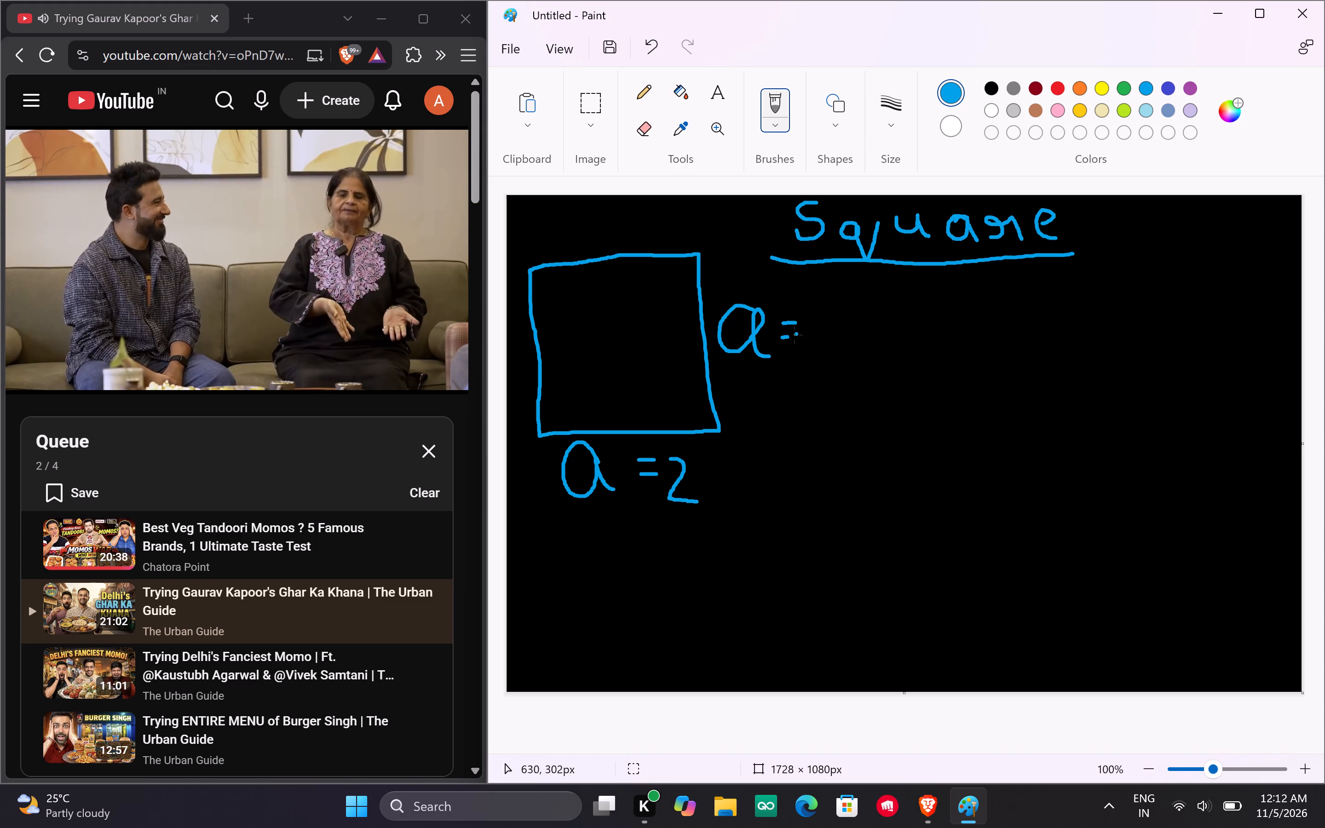
left_click_drag(782, 339, 805, 333)
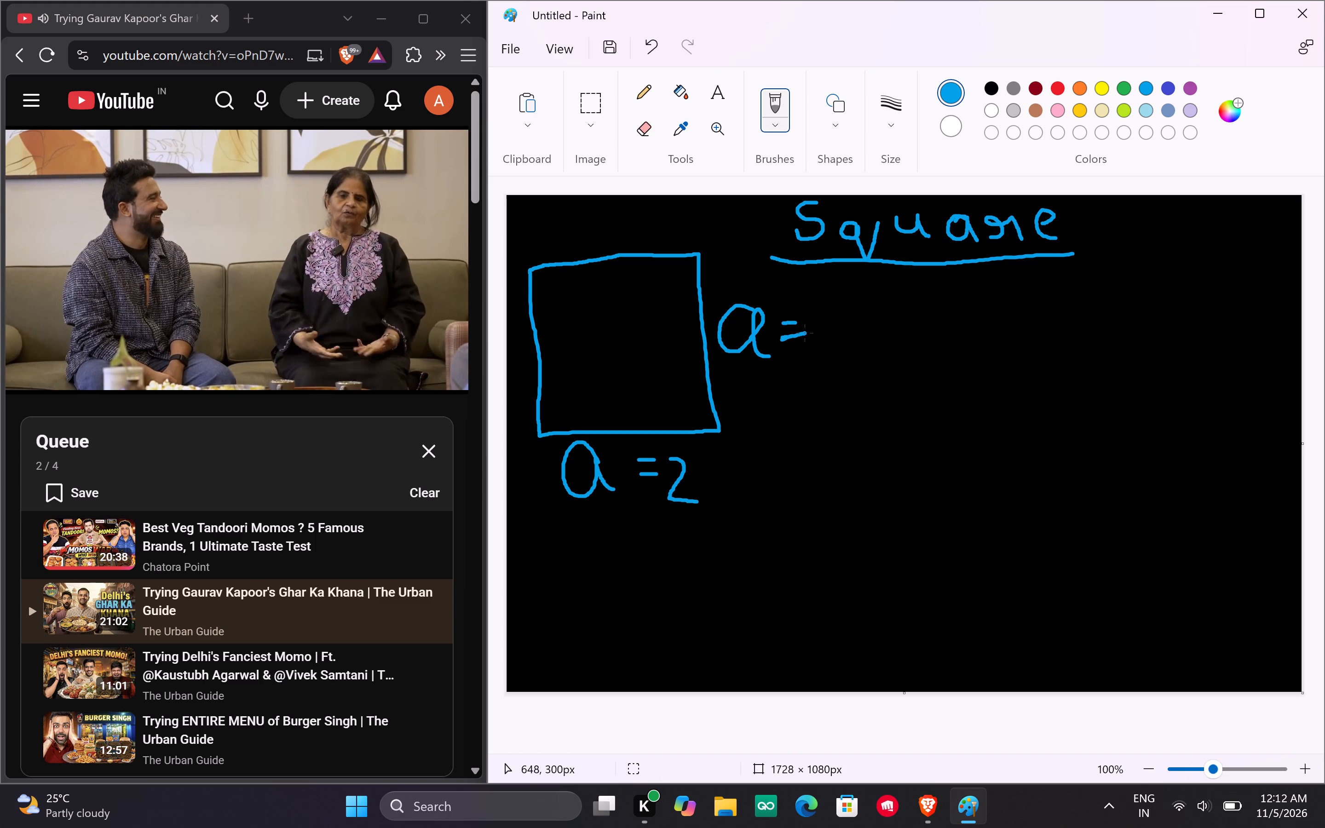
left_click_drag(778, 326, 799, 323)
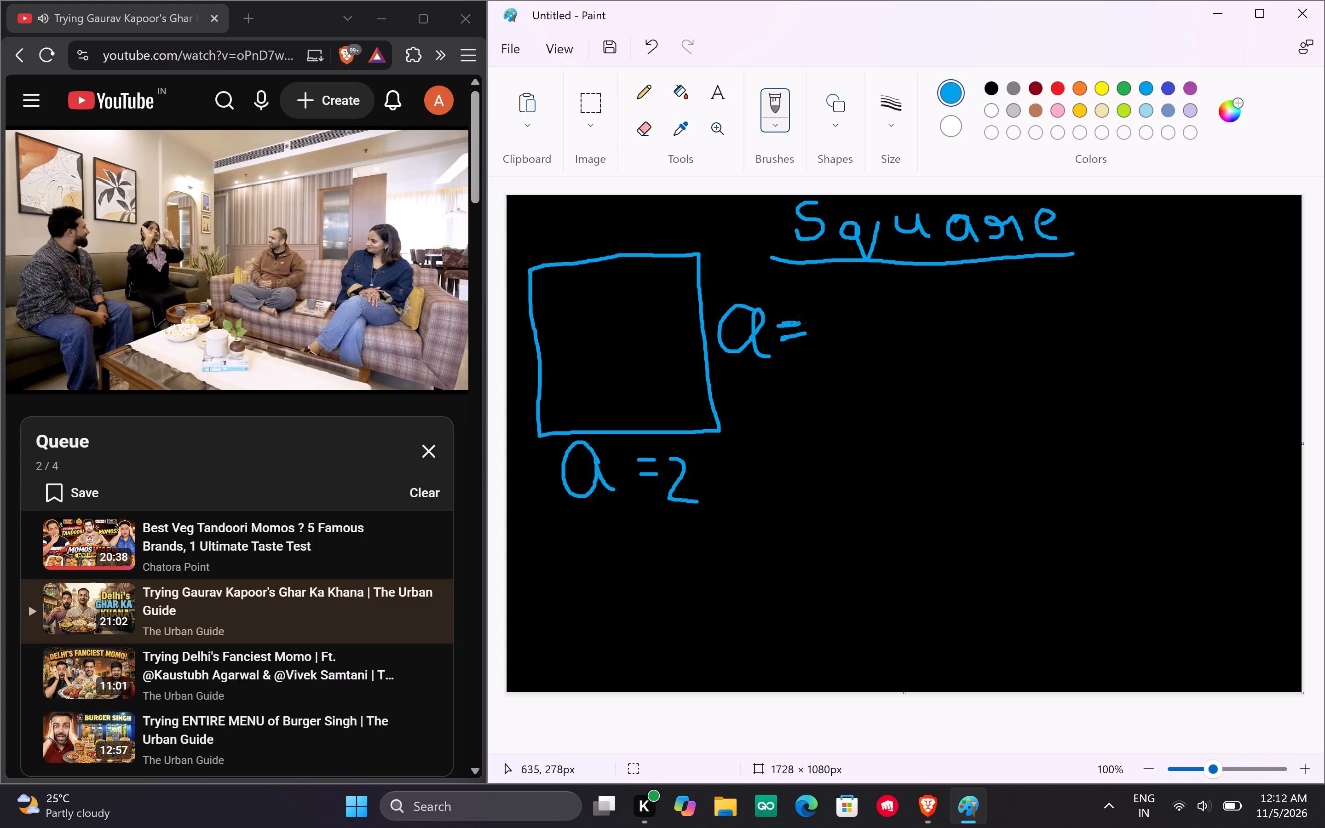
left_click_drag(817, 313, 814, 359)
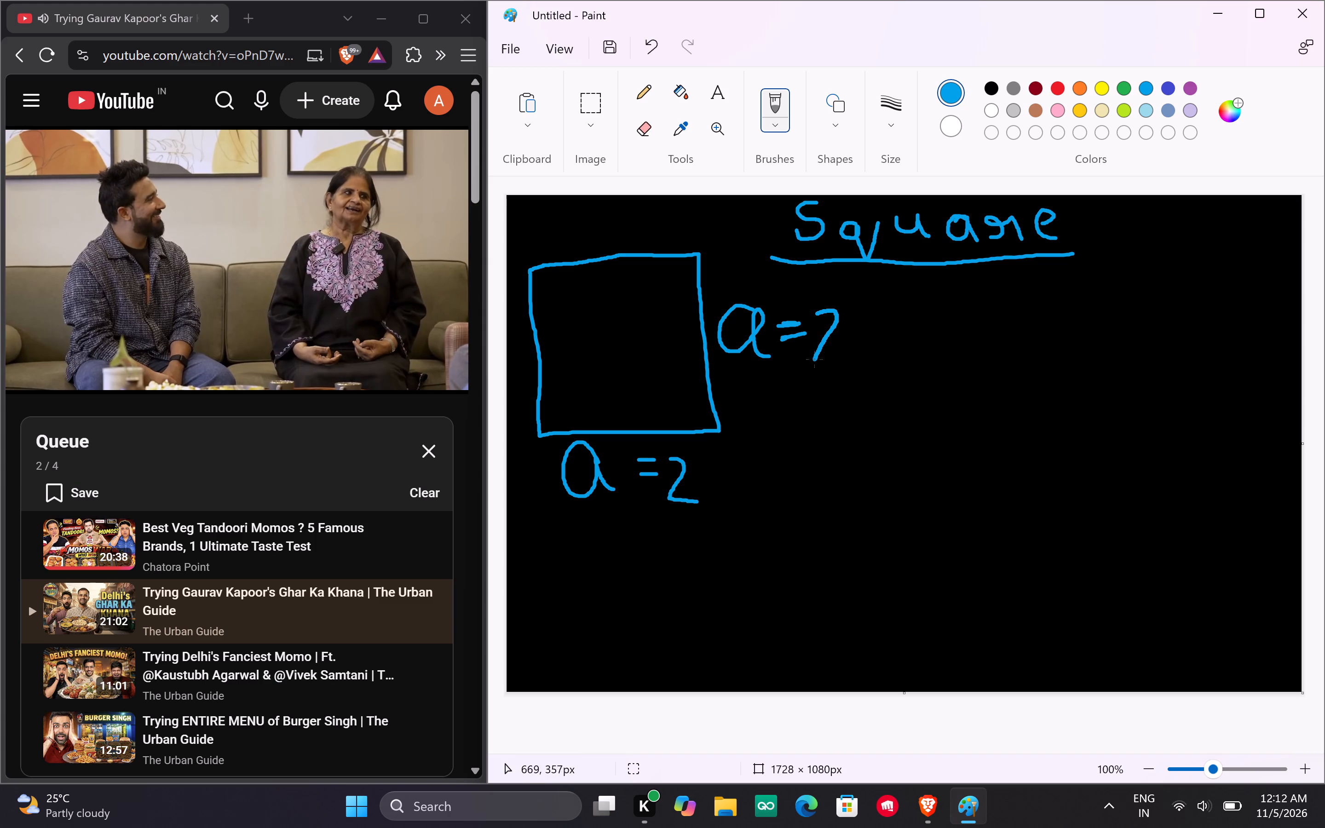
left_click_drag(814, 359, 826, 356)
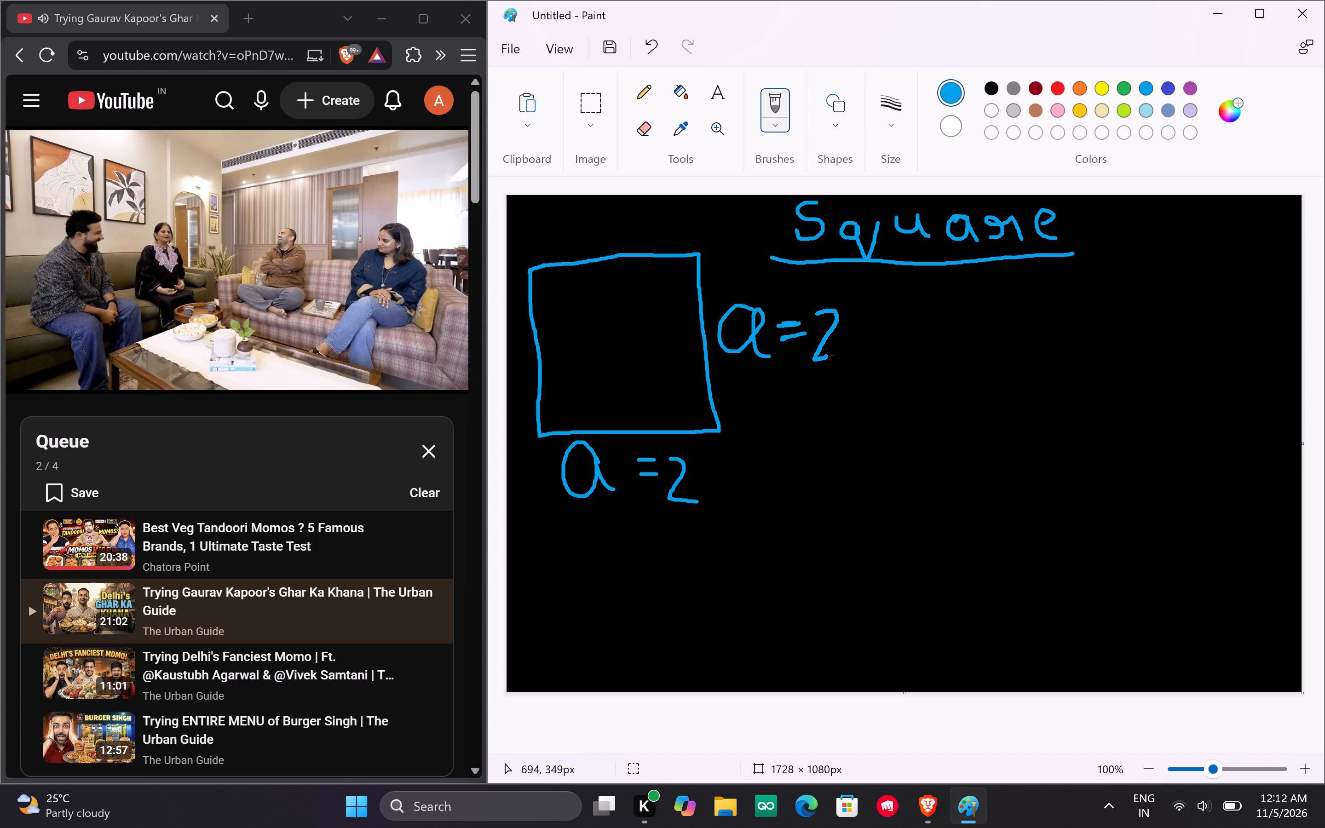
left_click_drag(826, 356, 825, 355)
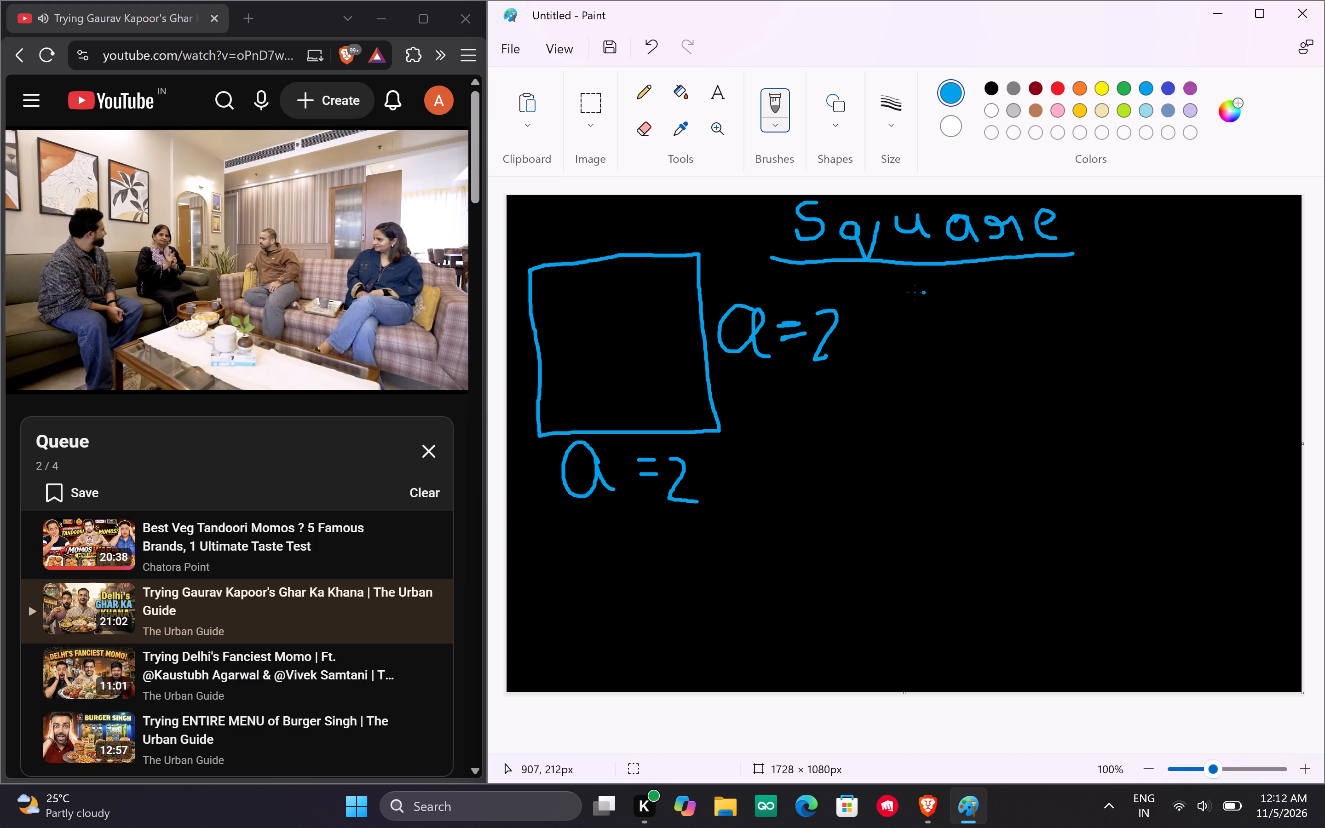
Handwrite "Area =" below the "Square" title, to the right of the square's side label.
left_click_drag(902, 290, 920, 292)
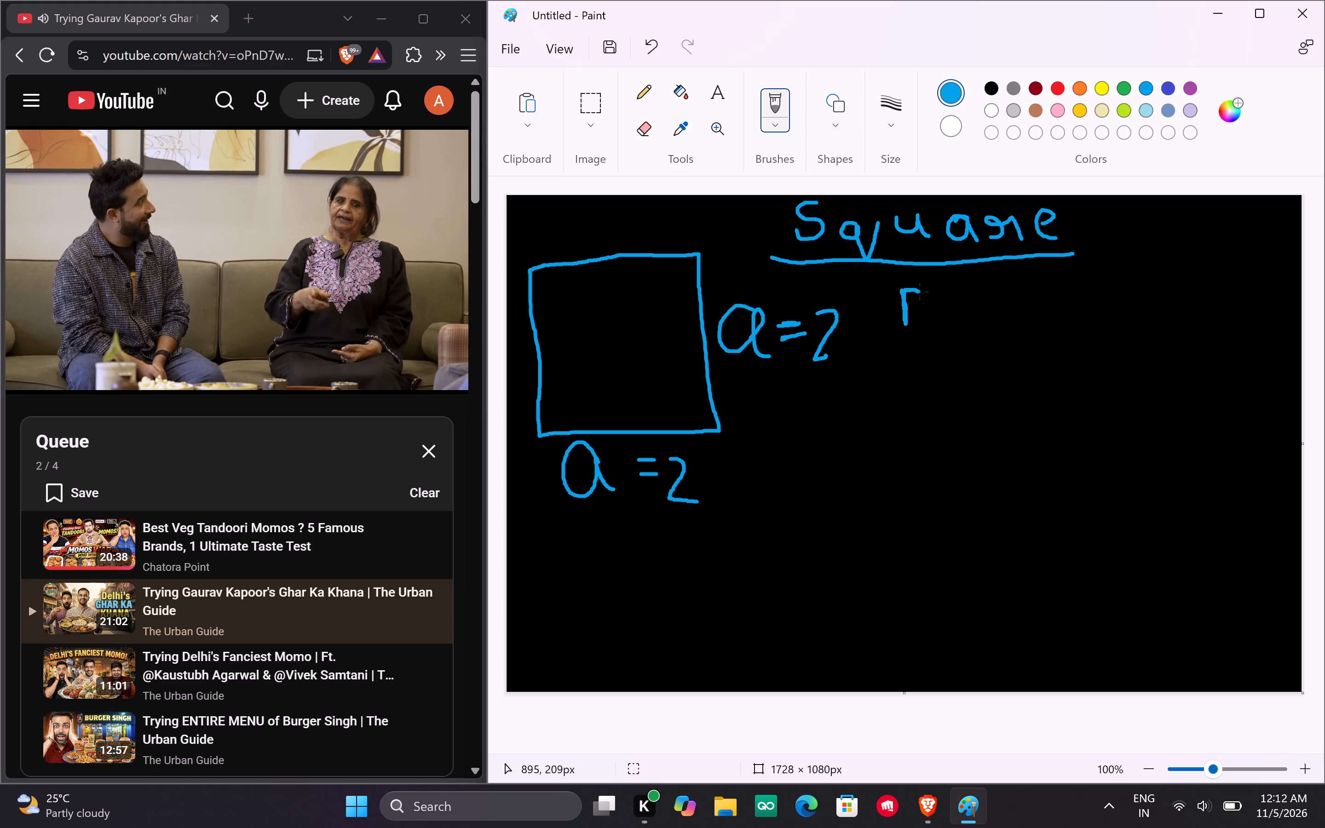
left_click_drag(920, 292, 937, 331)
left_click_drag(902, 312, 927, 311)
left_click_drag(946, 307, 980, 328)
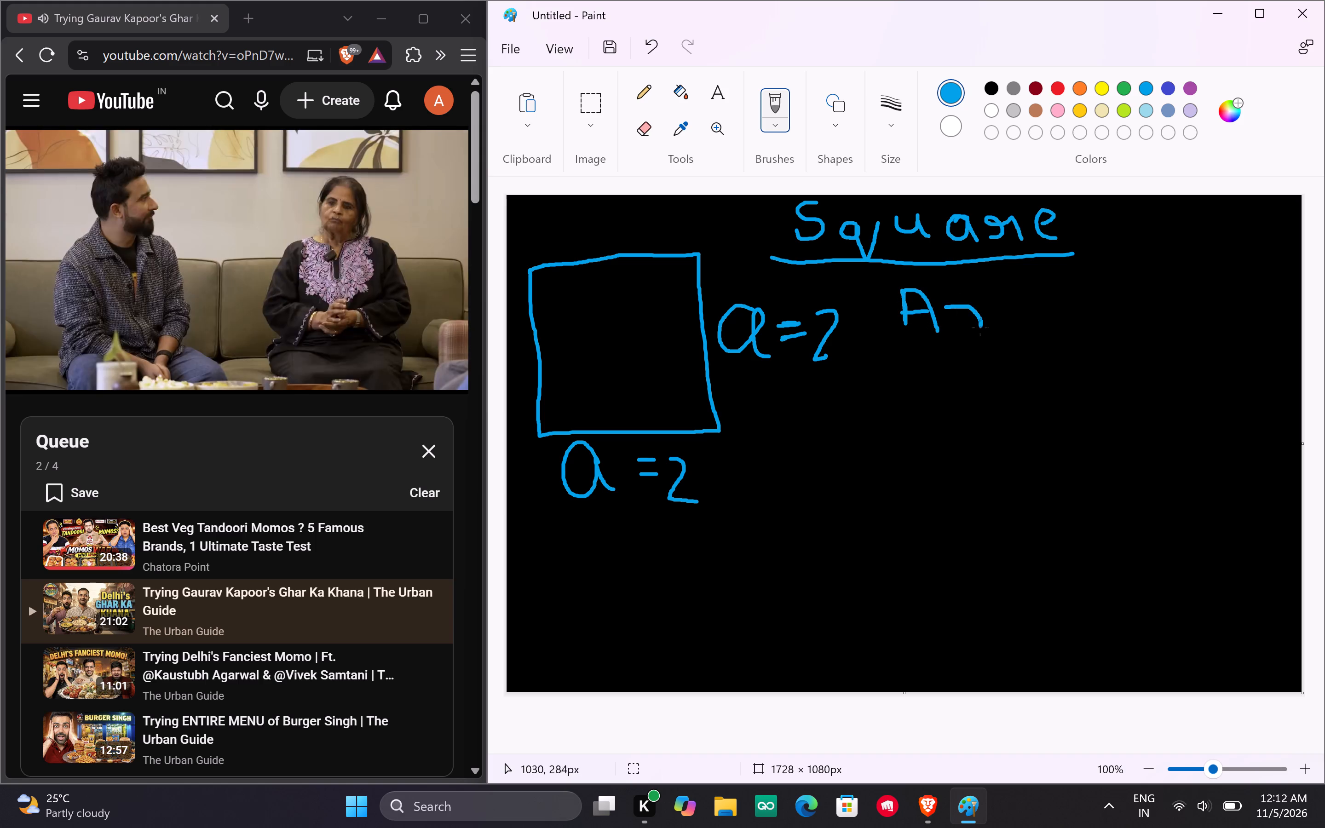
left_click_drag(980, 328, 982, 293)
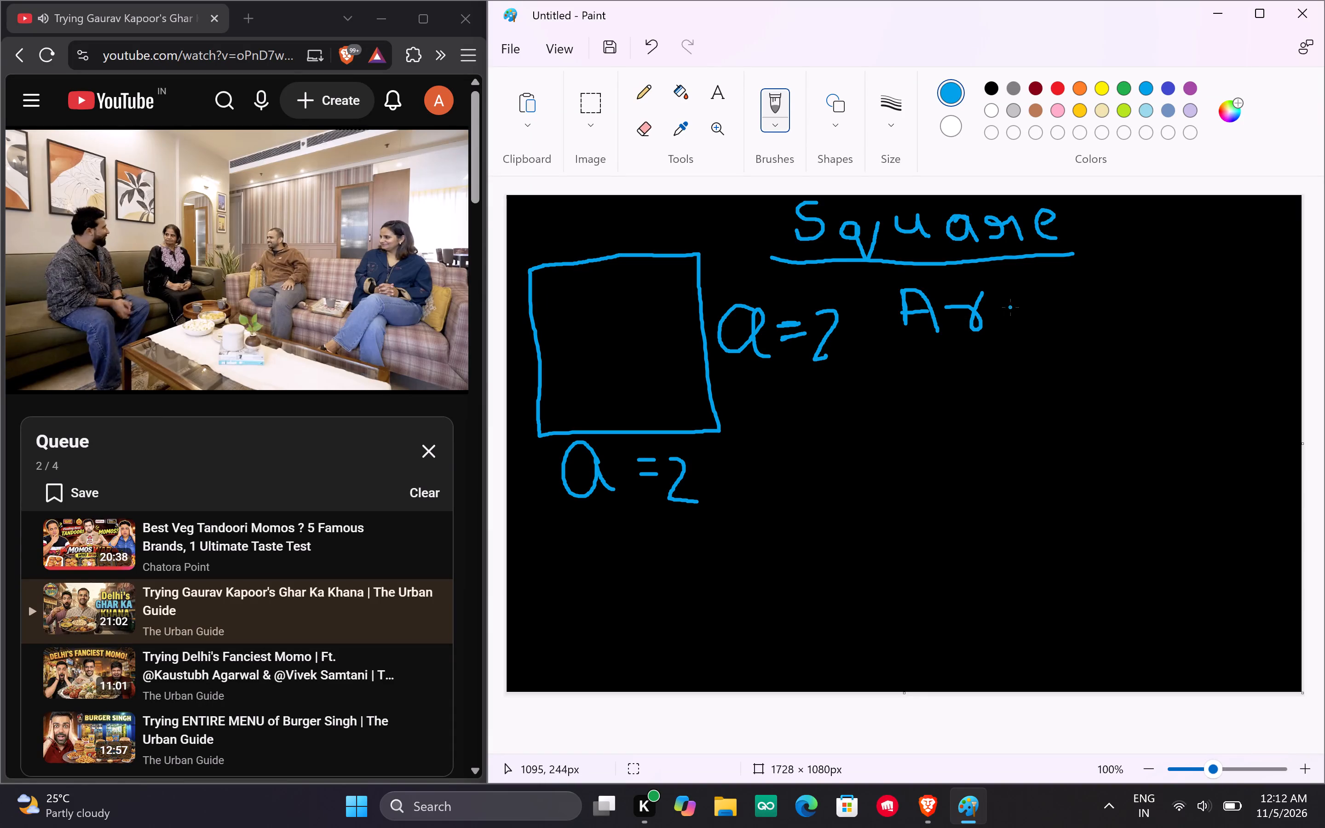
left_click_drag(1003, 310, 1008, 307)
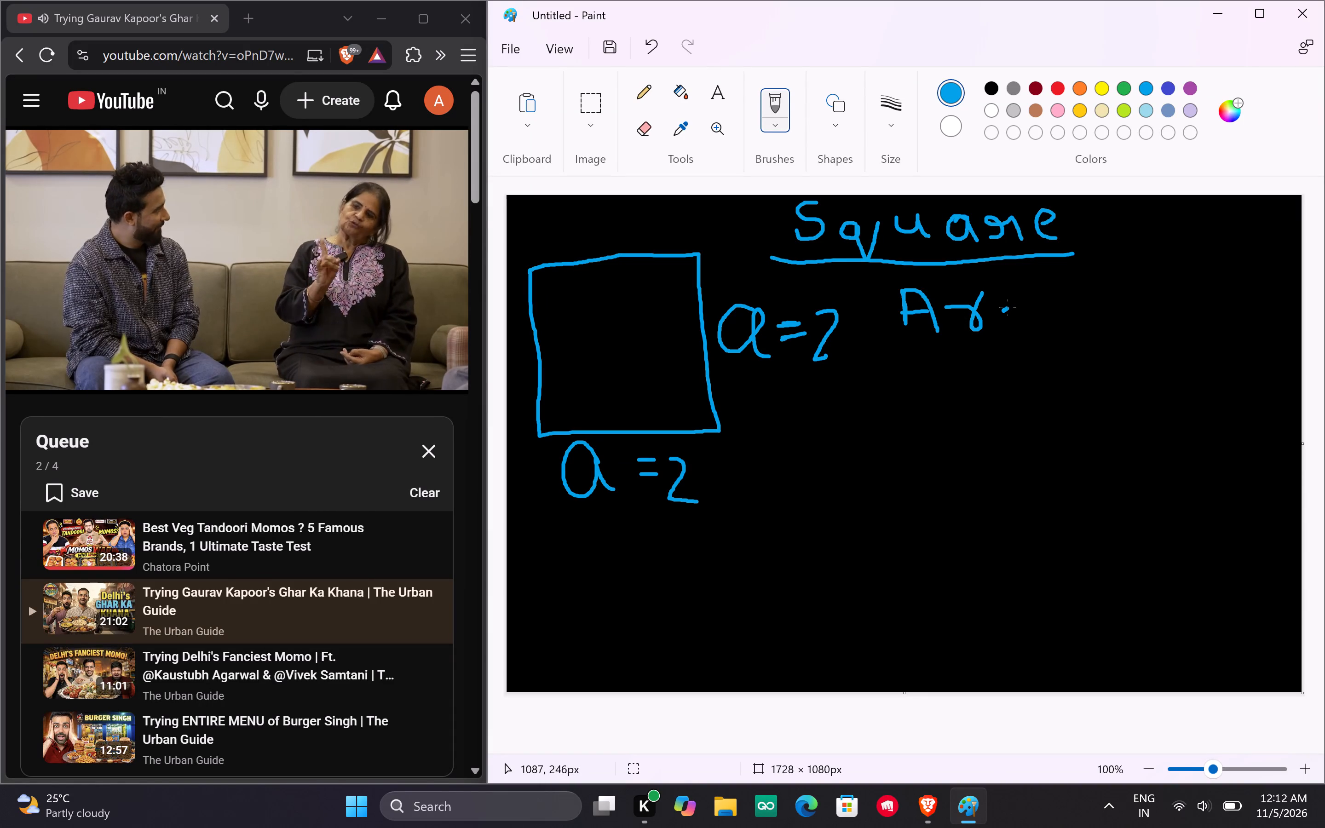
left_click_drag(1008, 307, 1018, 329)
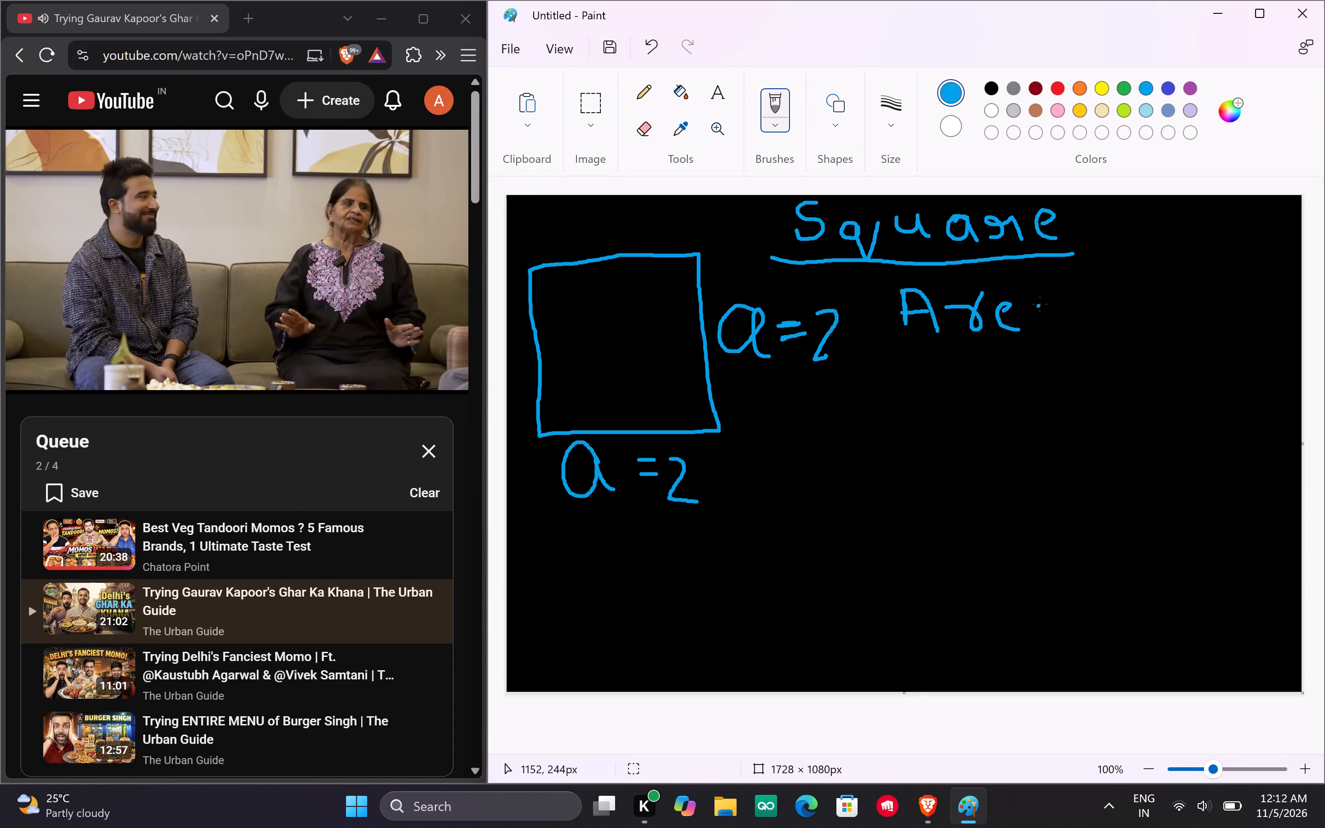
left_click_drag(1045, 301, 1051, 303)
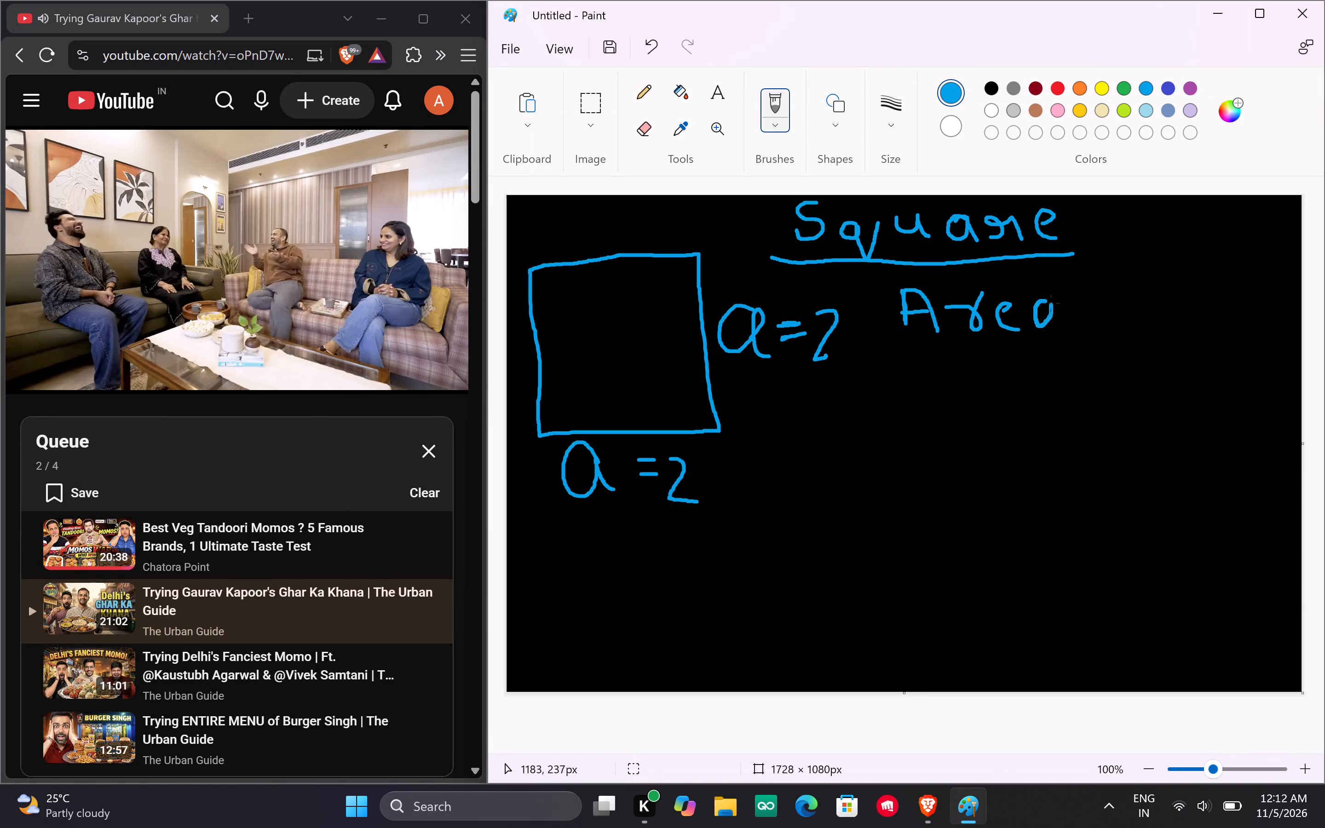
left_click_drag(1051, 303, 1065, 329)
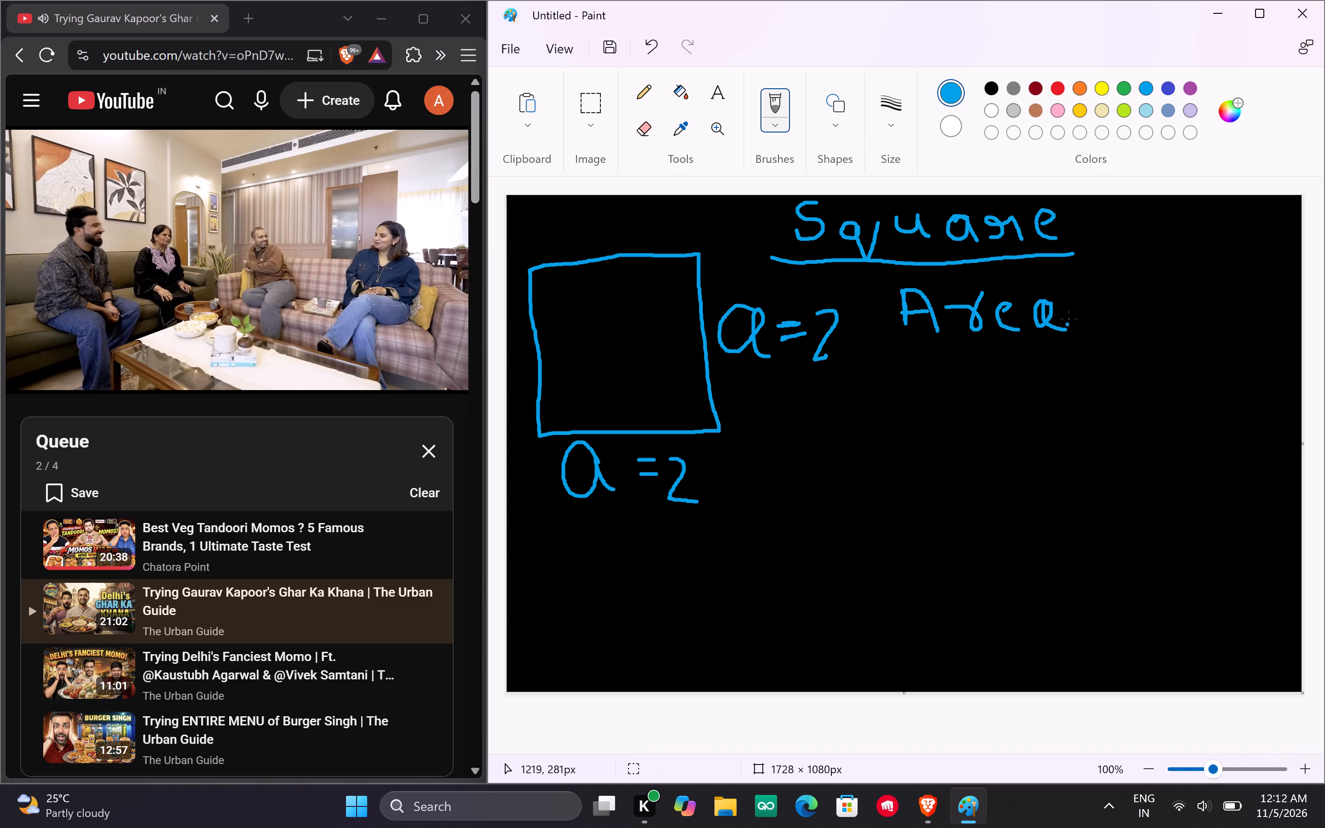
left_click_drag(1069, 308, 1092, 307)
left_click_drag(1078, 317, 1095, 317)
Complete the area formula by handwriting "side²" after "Area =".
left_click_drag(1141, 303, 1126, 332)
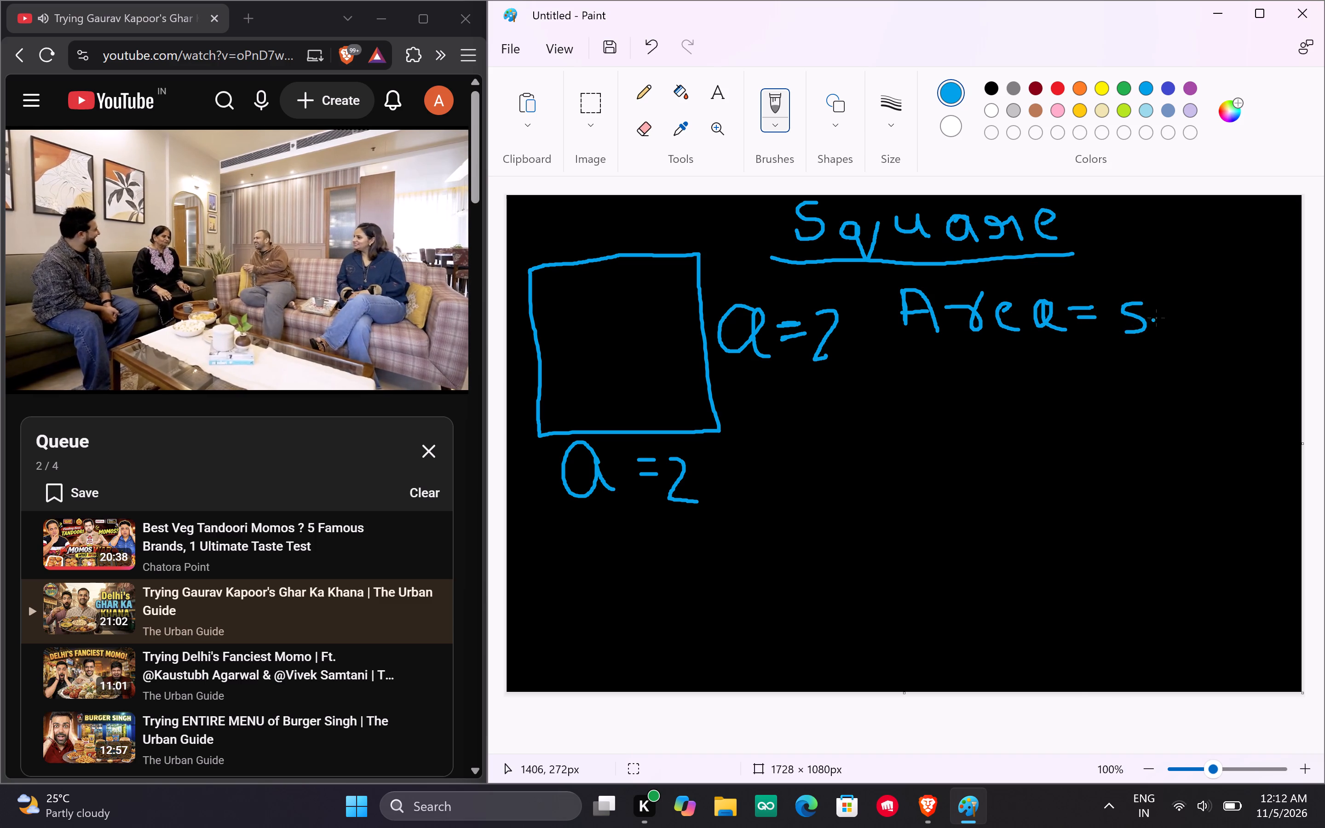
left_click_drag(1163, 308, 1165, 331)
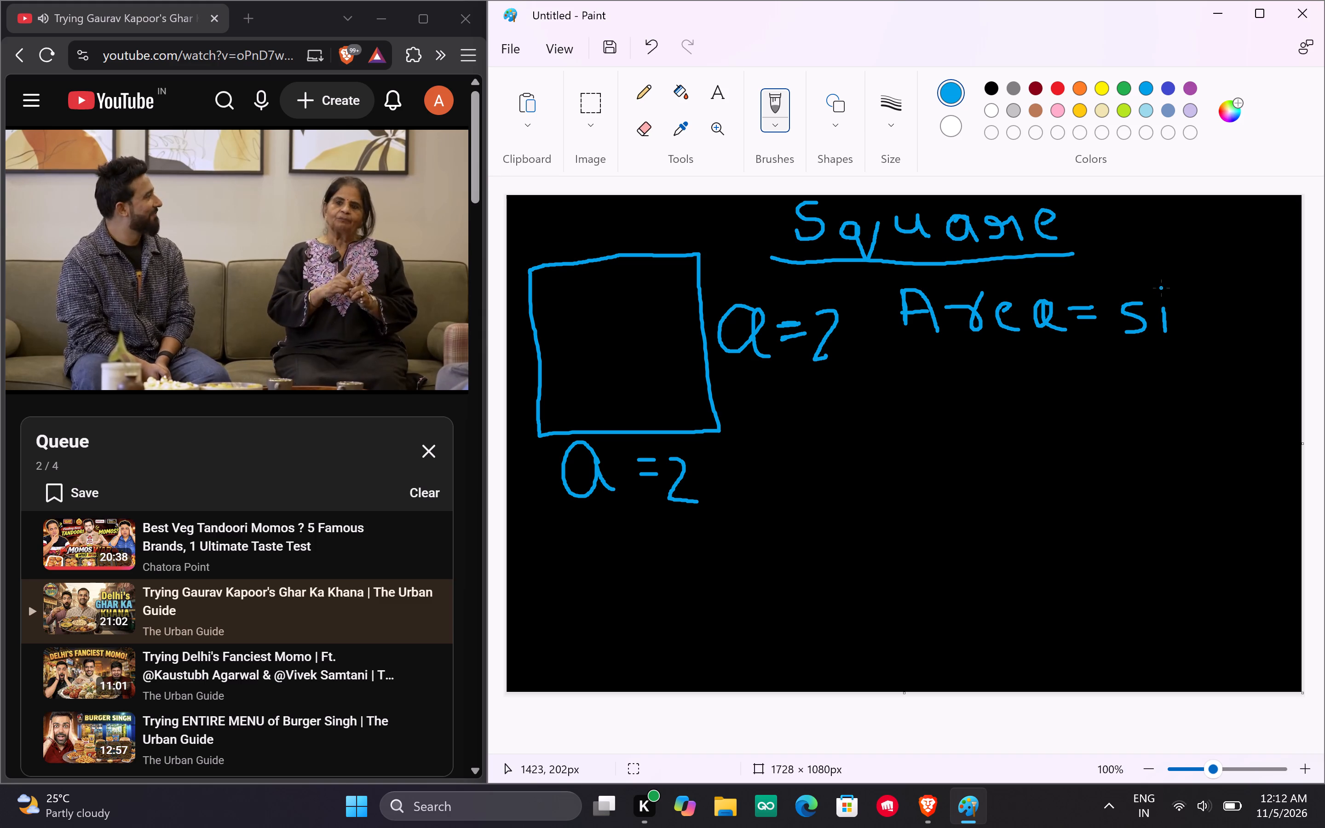
left_click(1161, 288)
left_click_drag(1202, 303, 1189, 331)
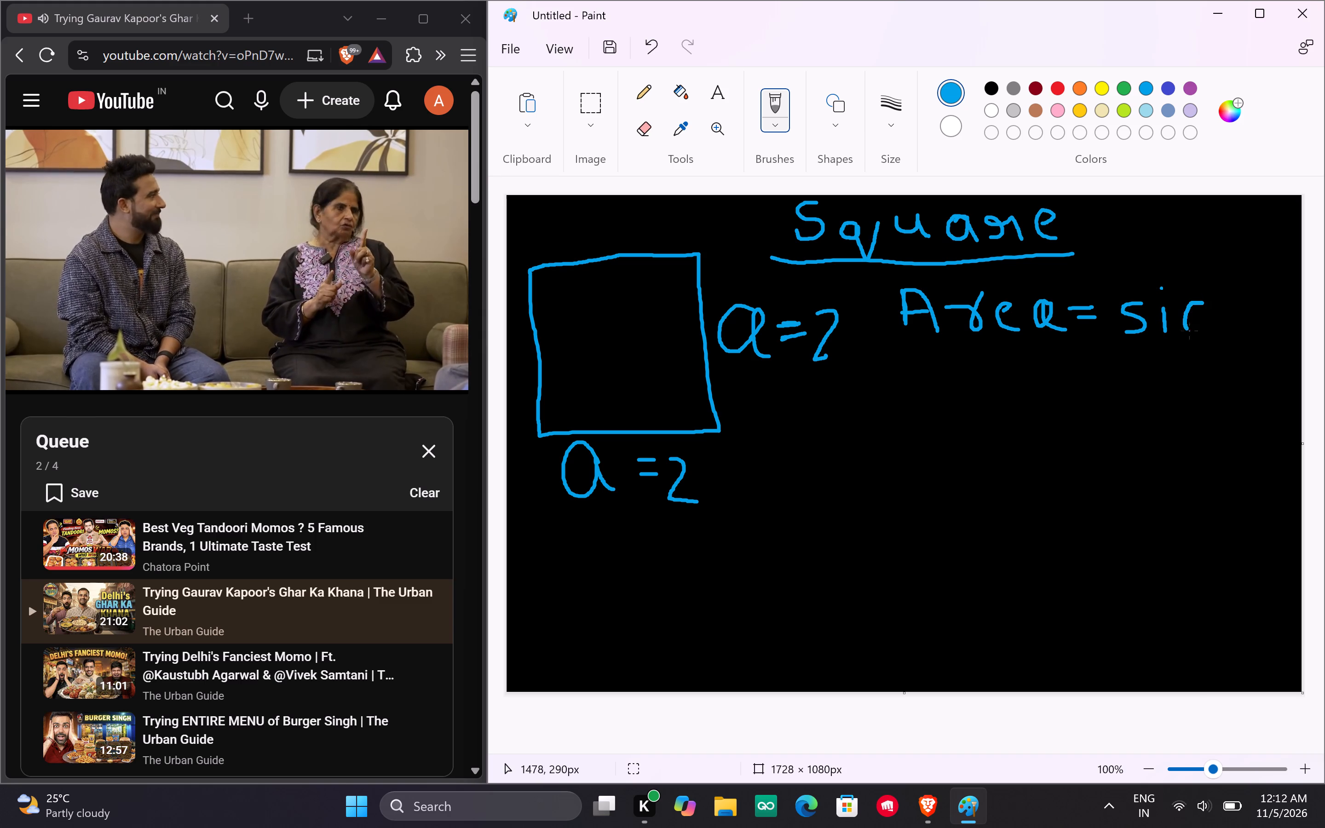
left_click_drag(1189, 331, 1215, 329)
left_click_drag(1231, 310, 1238, 327)
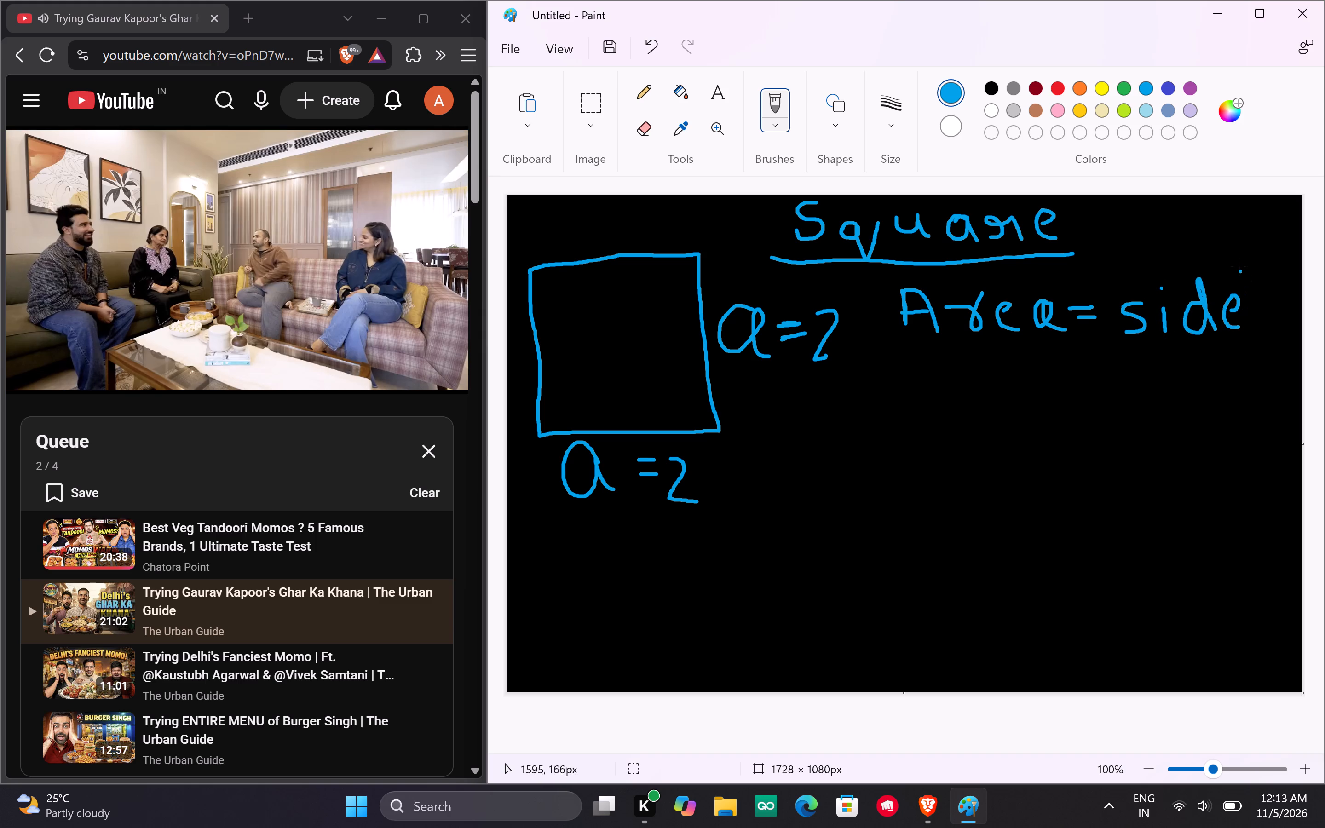
left_click_drag(1239, 264, 1260, 284)
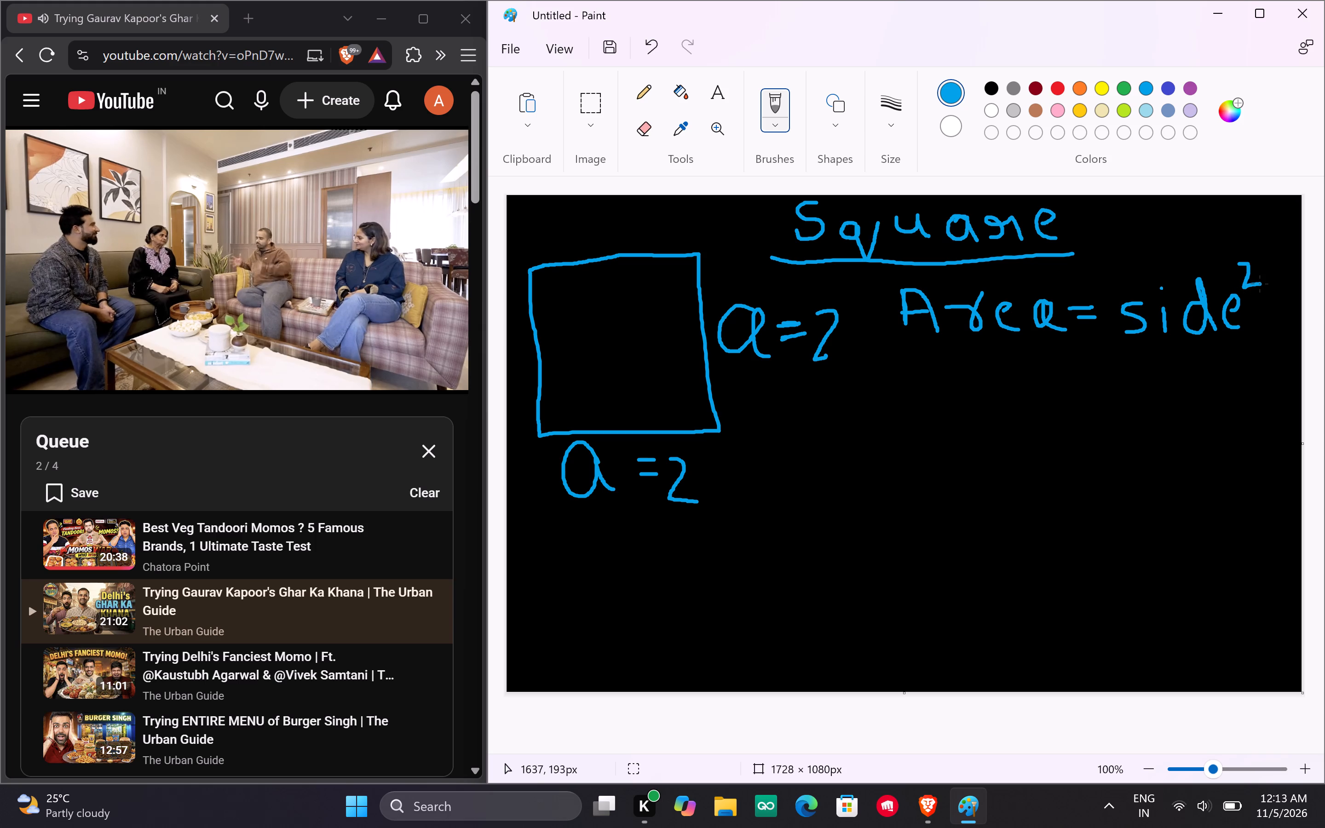
Handwrite the substitution "= 2²" on the line below the area formula.
left_click_drag(1084, 381, 1118, 382)
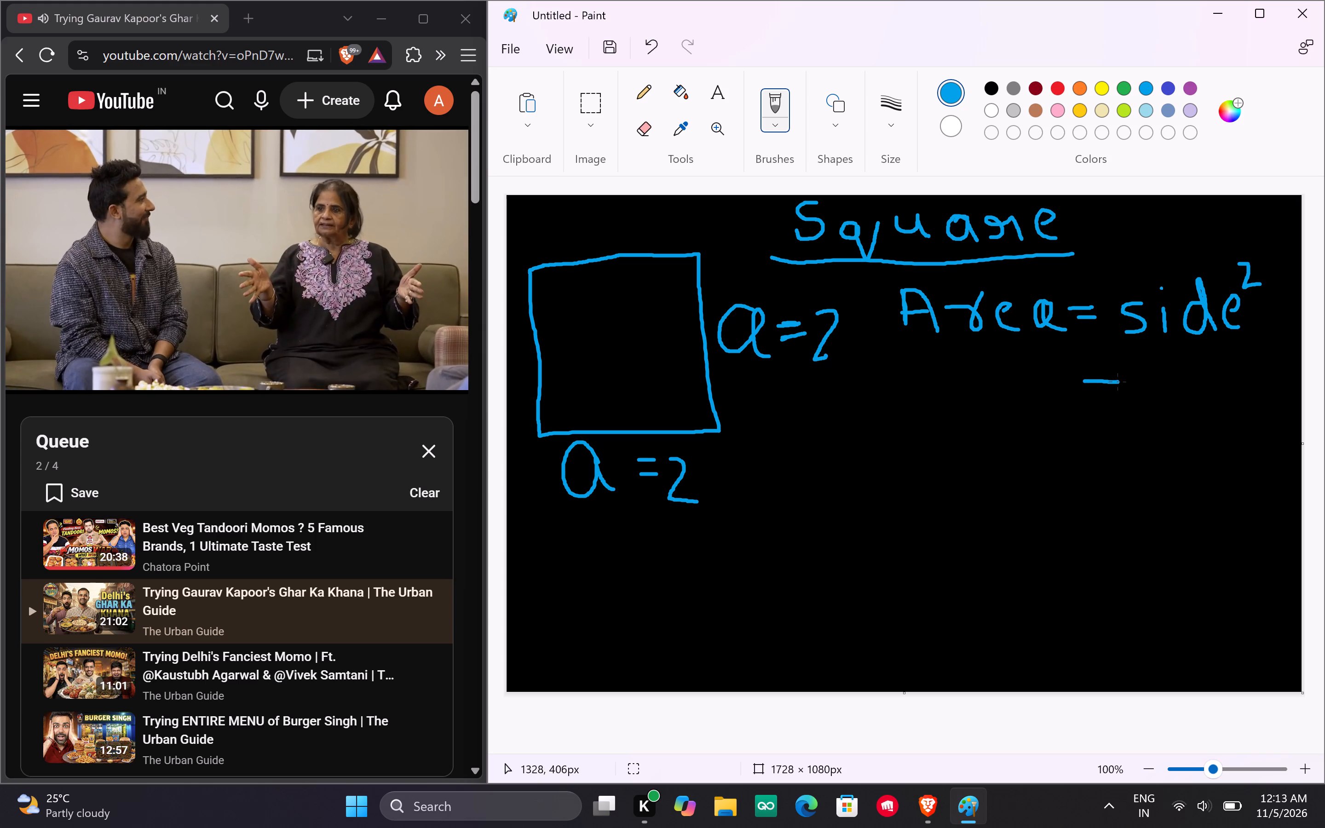
left_click_drag(1094, 406, 1123, 407)
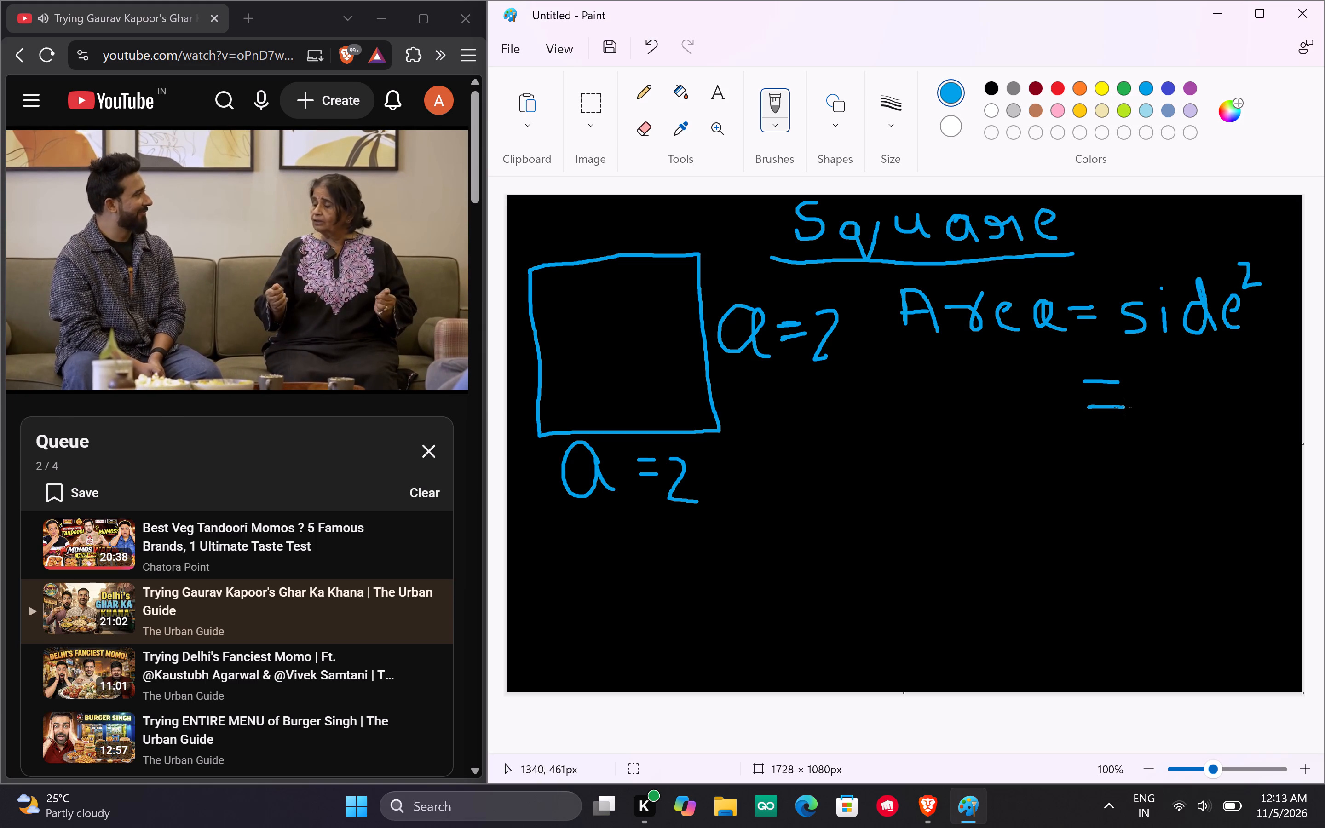
left_click_drag(1156, 381, 1155, 424)
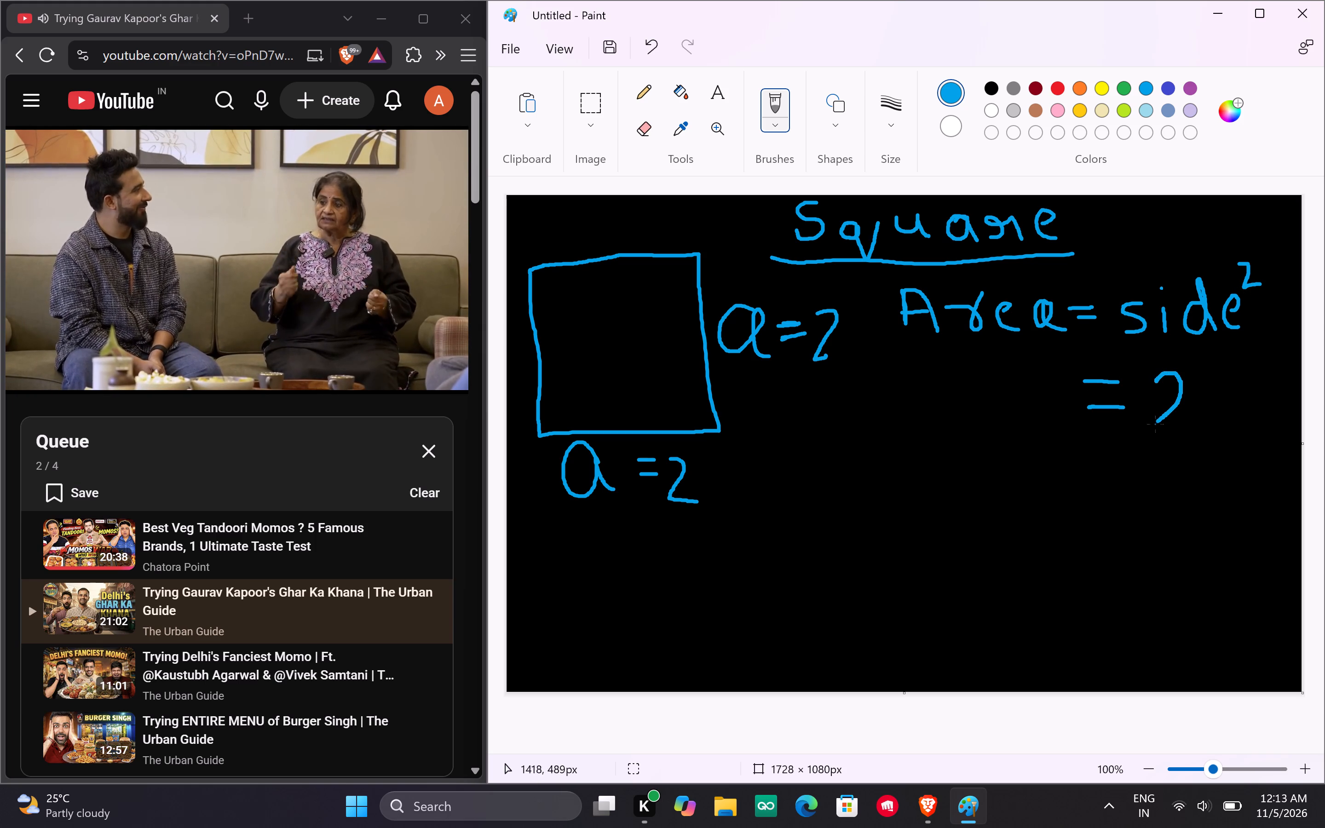
left_click_drag(1155, 424, 1194, 431)
left_click_drag(1185, 345, 1233, 363)
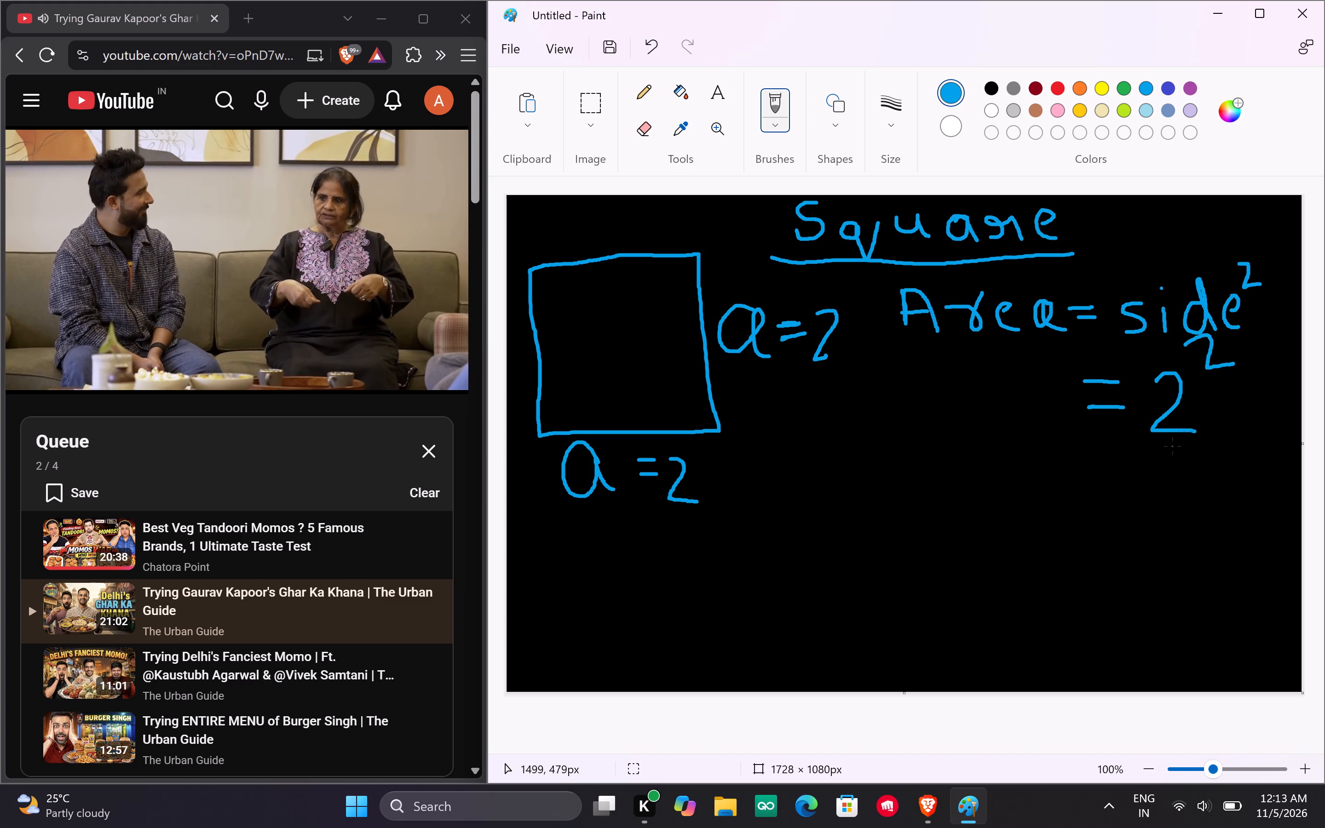
Handwrite the result line "Area = 4" below "= 2²", adding the word "Area" after "= 4".
left_click_drag(1094, 497, 1121, 495)
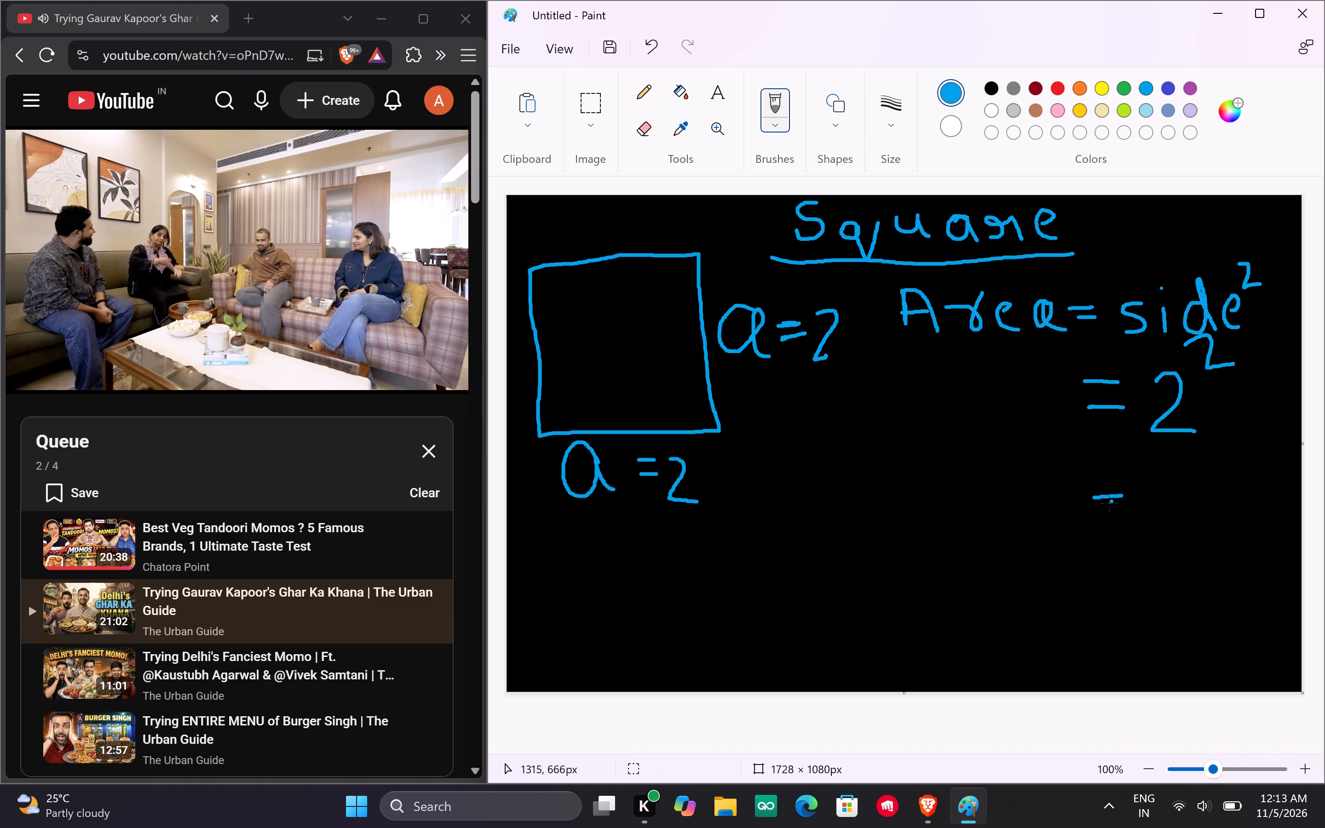
left_click_drag(1104, 507, 1120, 507)
left_click_drag(1154, 464, 1166, 481)
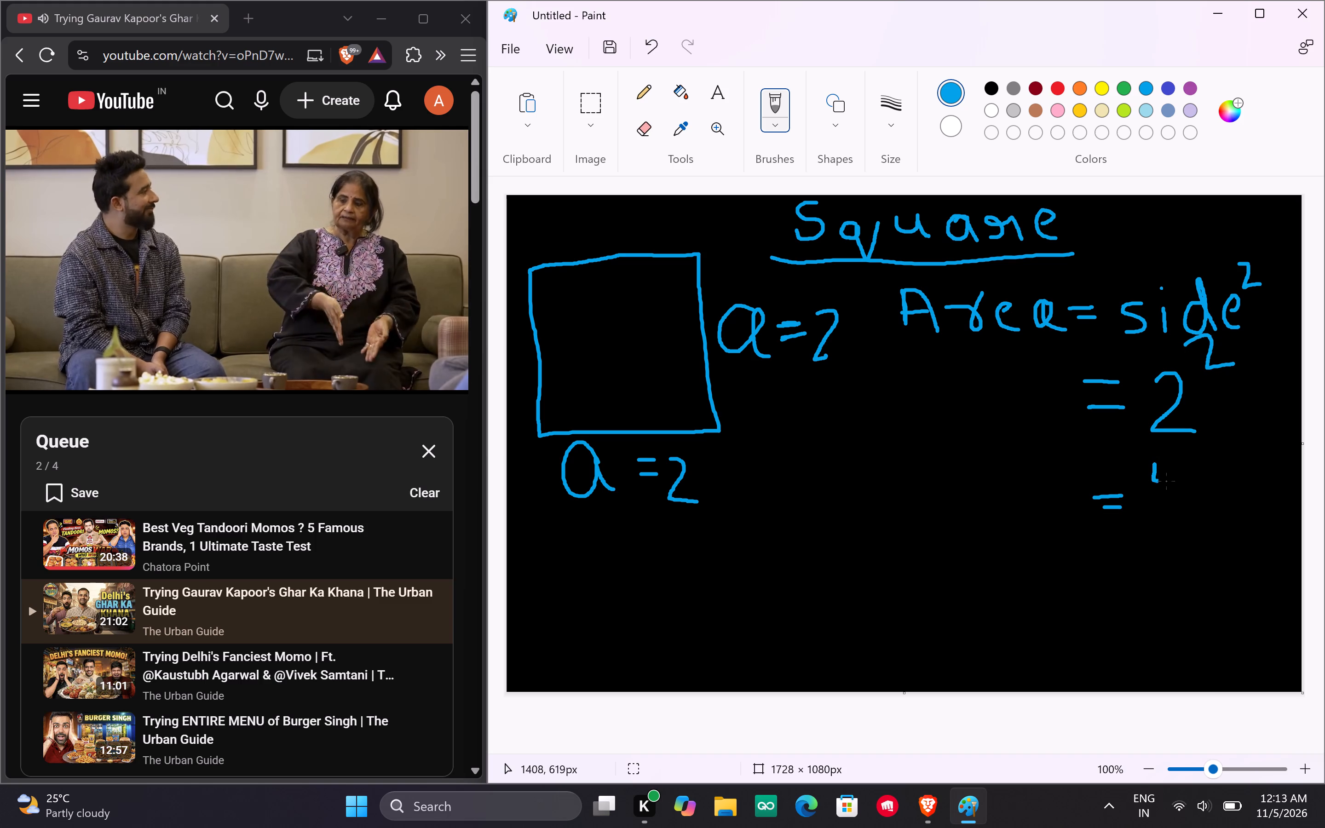
left_click_drag(1166, 481, 1178, 503)
left_click_drag(920, 478, 963, 518)
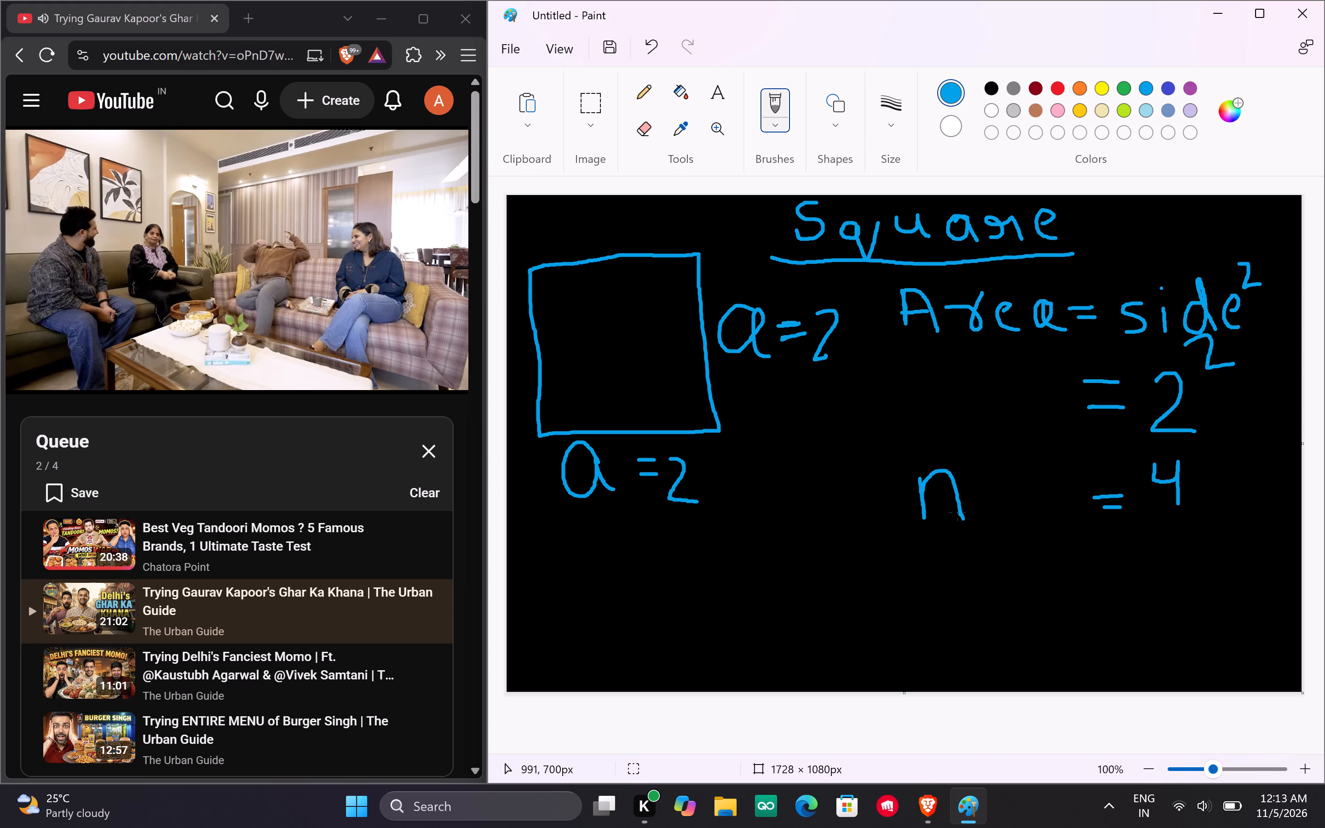
left_click_drag(928, 505, 954, 500)
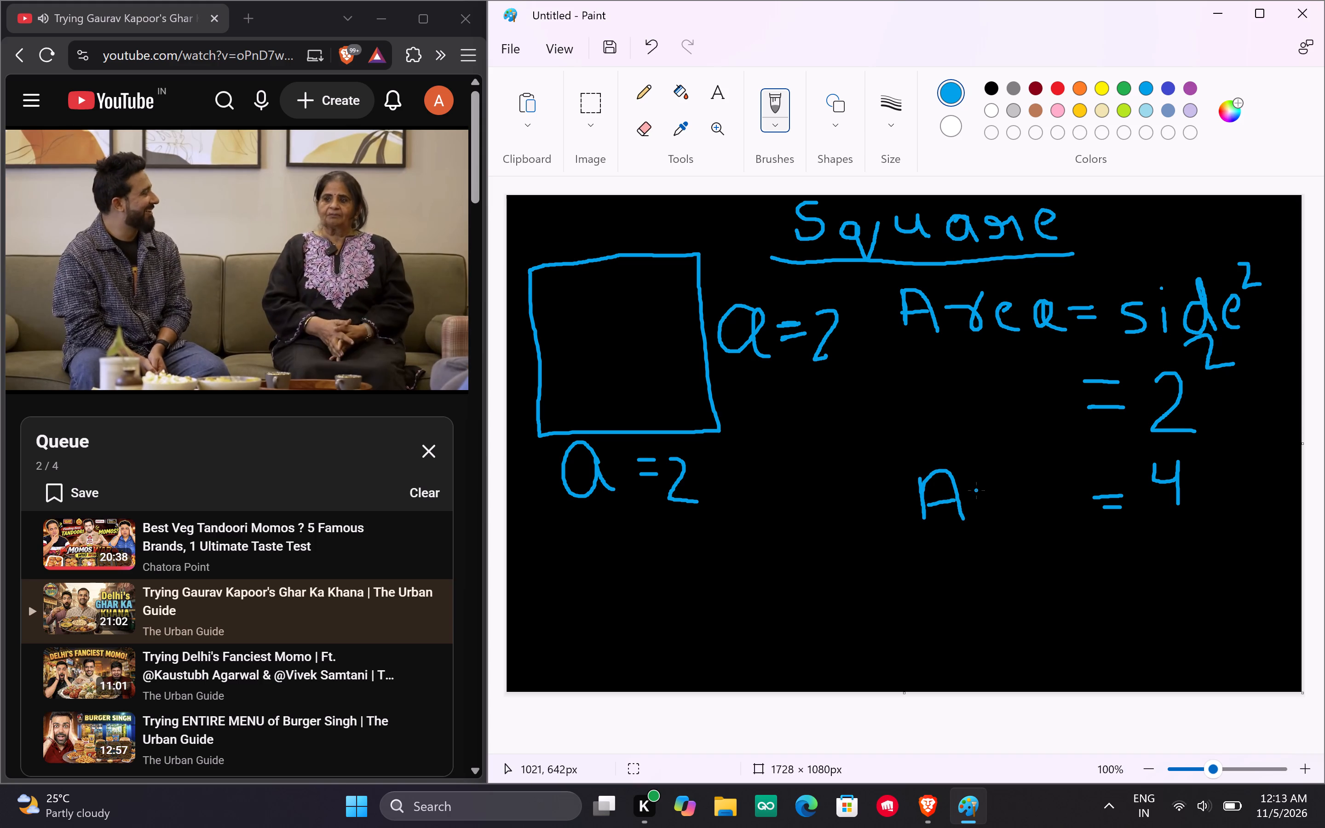
left_click_drag(976, 490, 998, 475)
left_click_drag(1009, 499, 1031, 516)
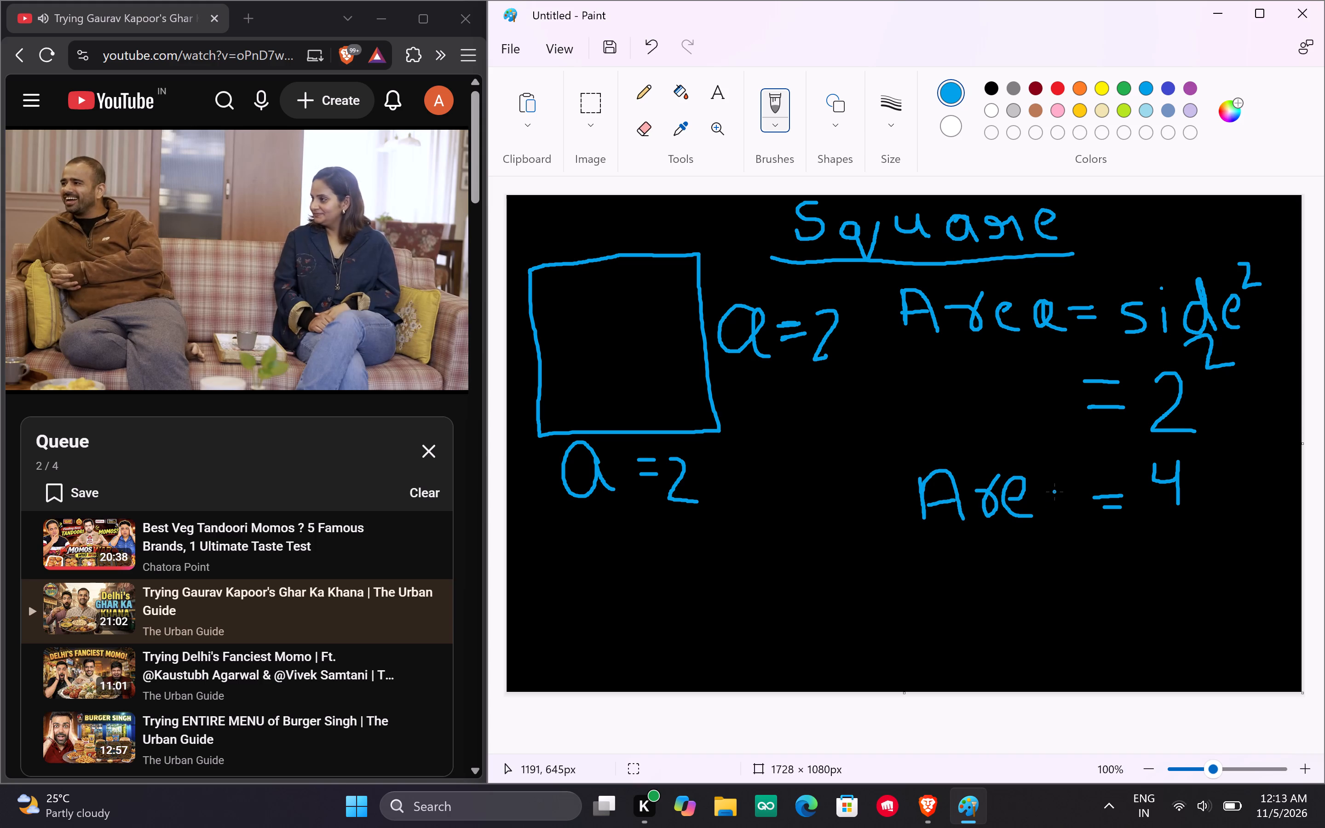
left_click_drag(1054, 492, 1067, 530)
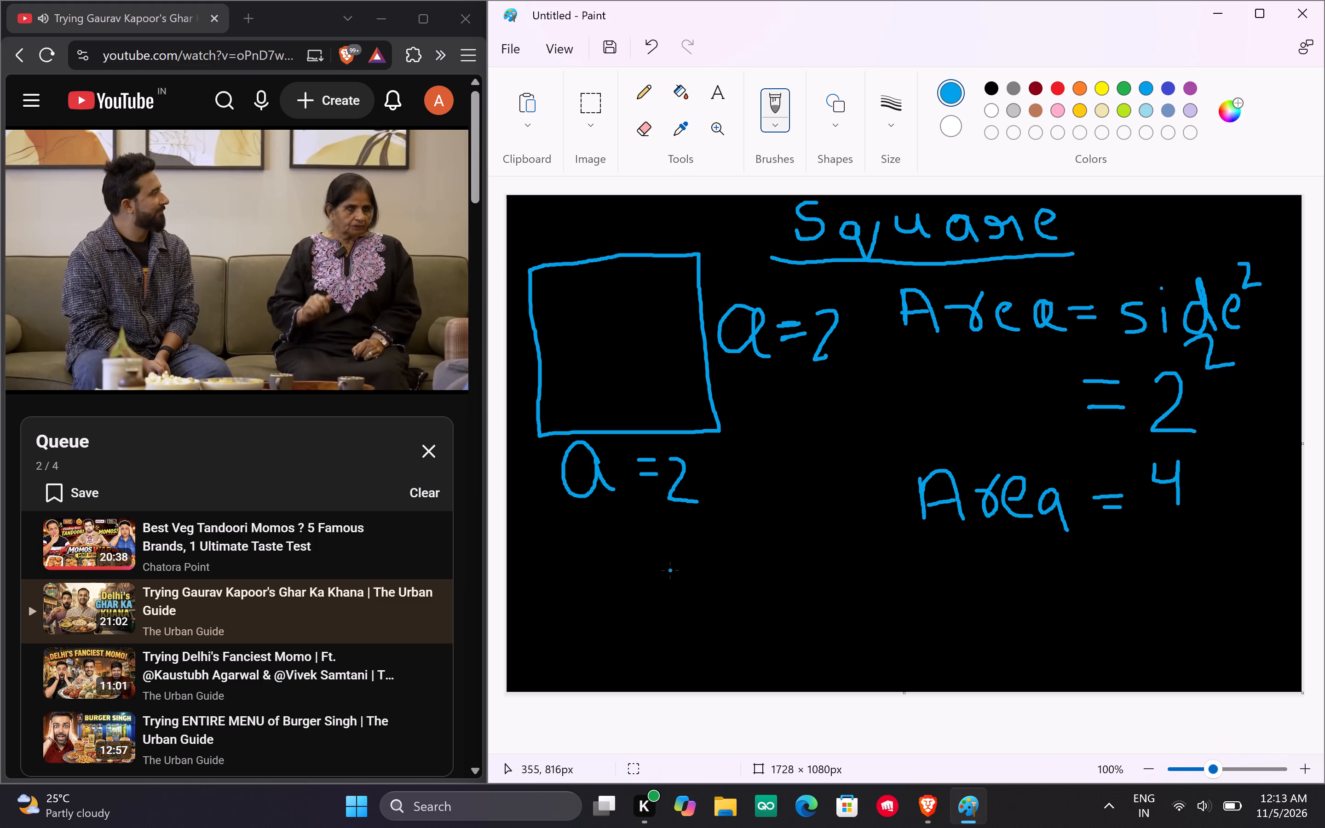
Handwrite the word "Perimeter" below the square and its bottom side label.
left_click_drag(526, 558, 533, 606)
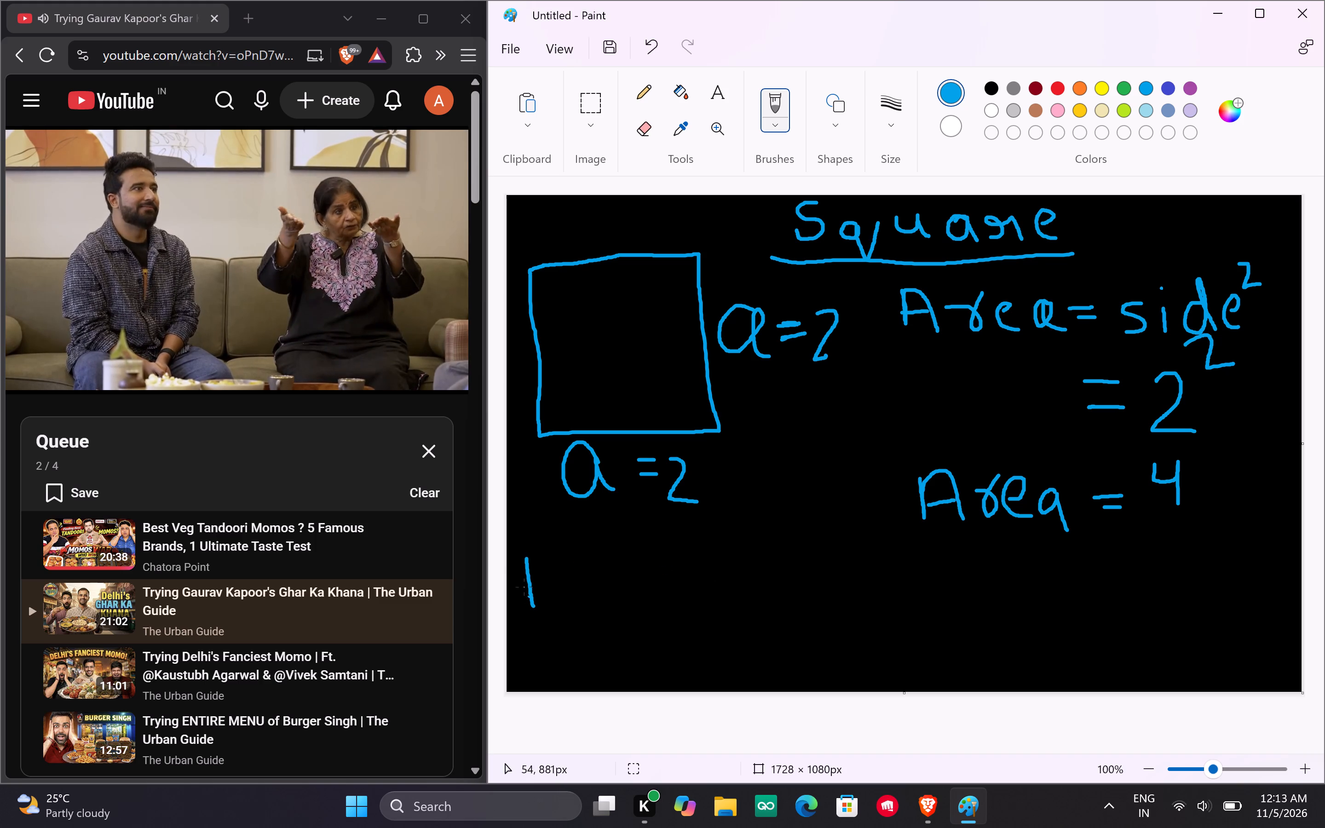
left_click_drag(514, 571, 539, 543)
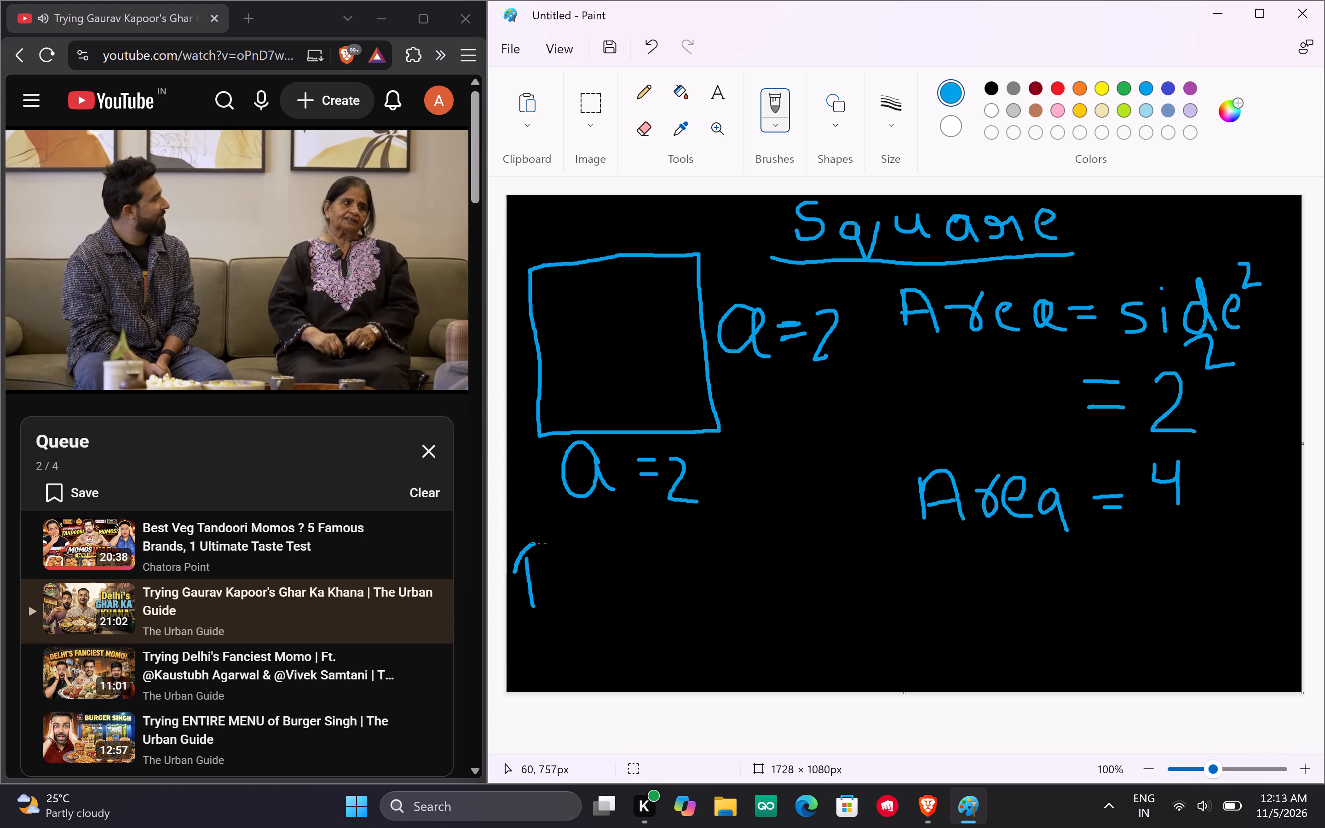
left_click_drag(539, 543, 530, 579)
left_click_drag(553, 585, 583, 577)
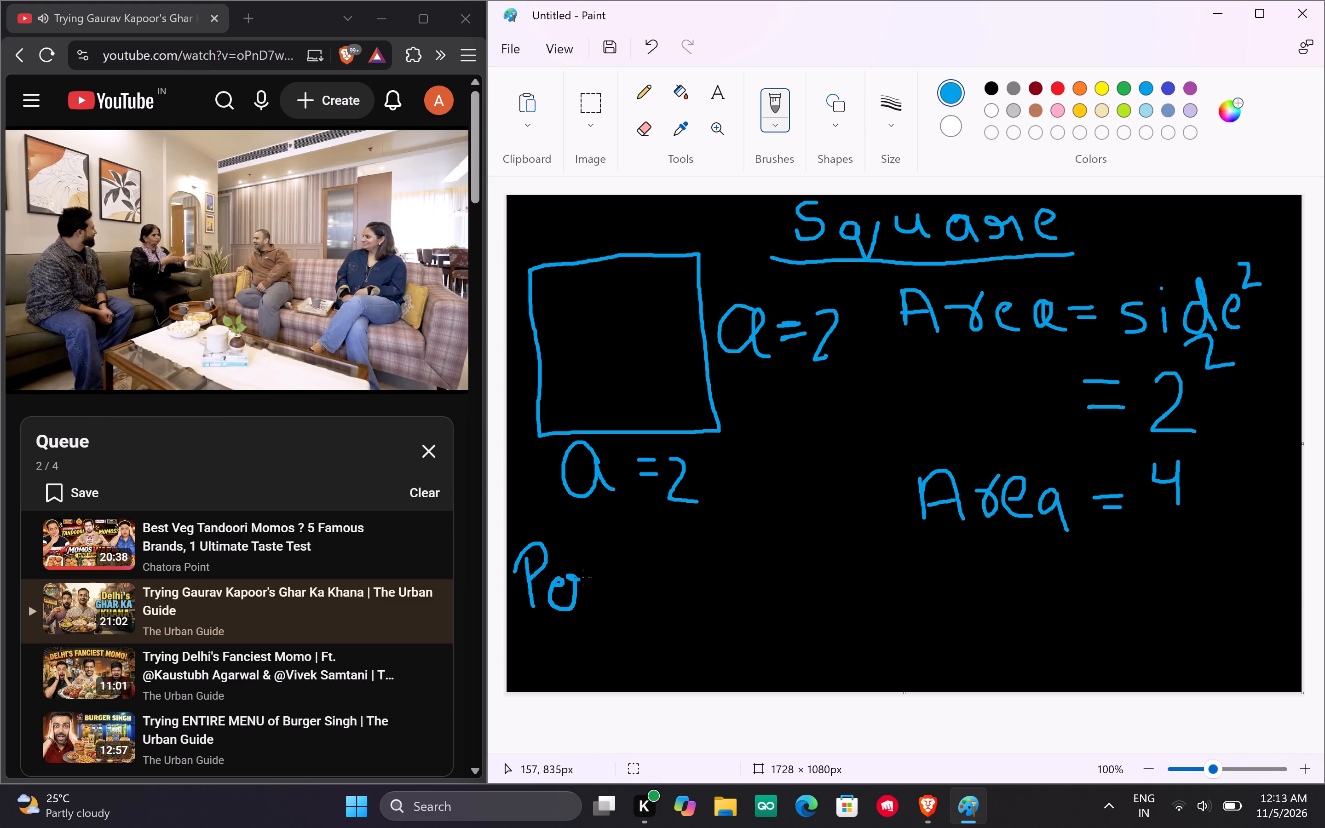
left_click_drag(583, 577, 606, 601)
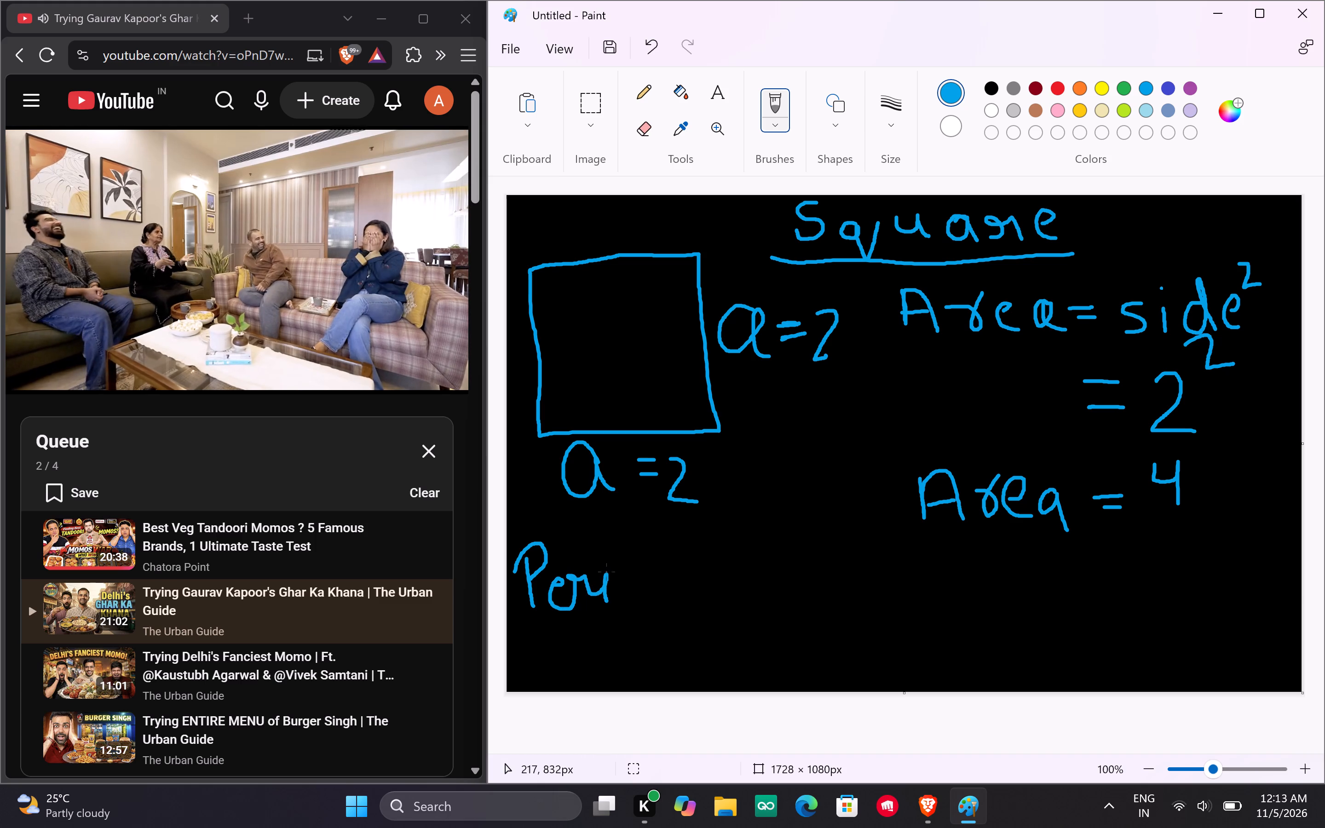
left_click(606, 562)
left_click_drag(618, 575, 624, 592)
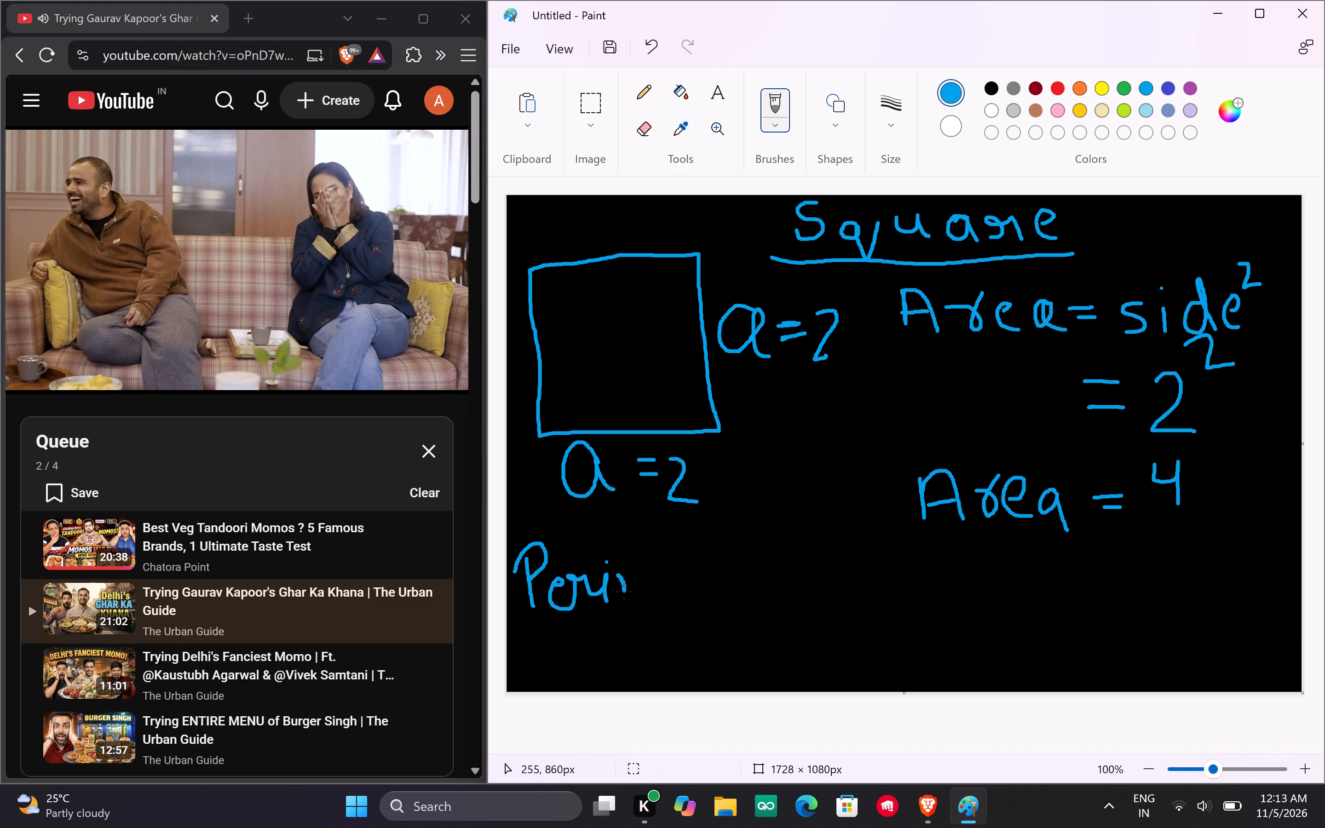
left_click_drag(624, 592, 662, 592)
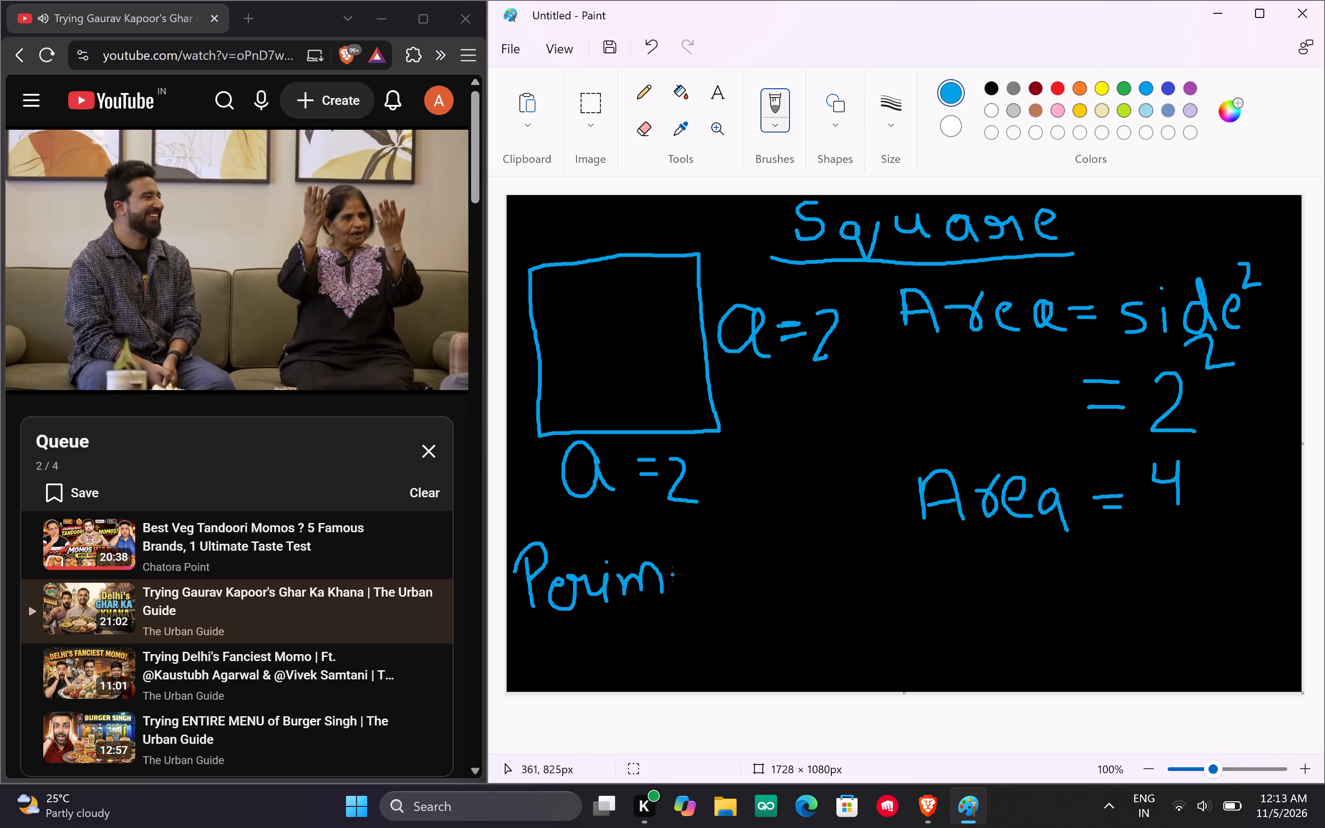
left_click_drag(673, 574, 698, 602)
left_click_drag(677, 546, 715, 552)
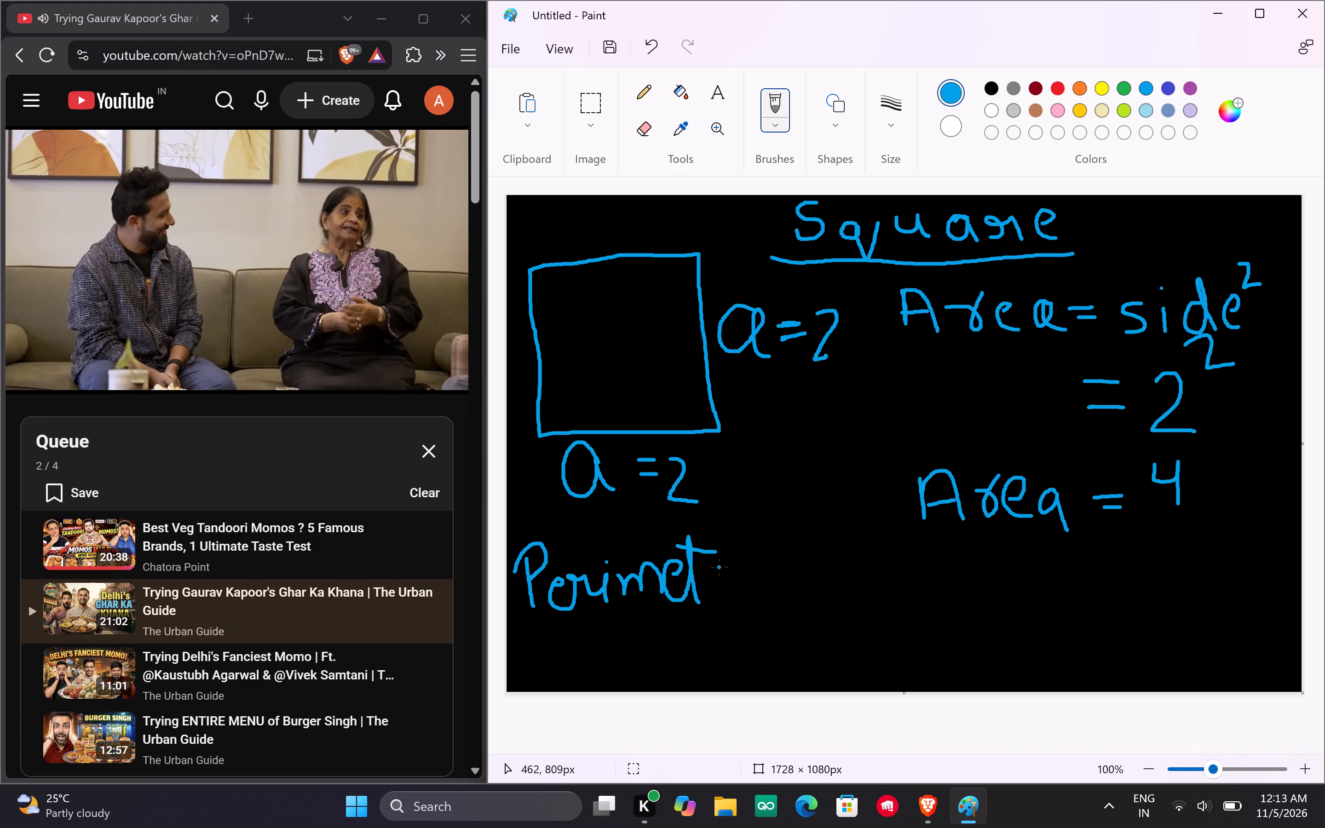
left_click_drag(719, 567, 751, 569)
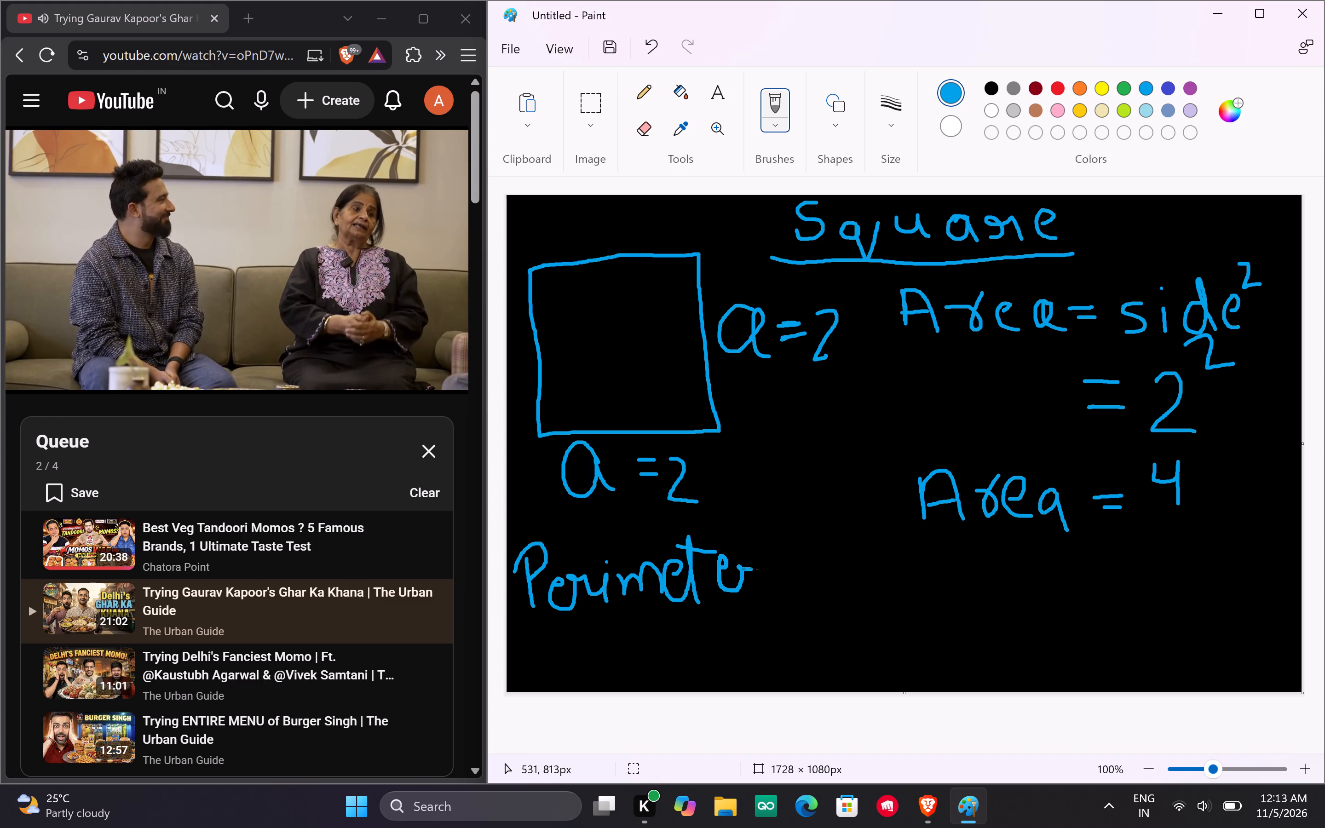
left_click_drag(751, 569, 751, 580)
Handwrite the formula "= 4 × side" after "Perimeter".
left_click_drag(785, 550, 807, 550)
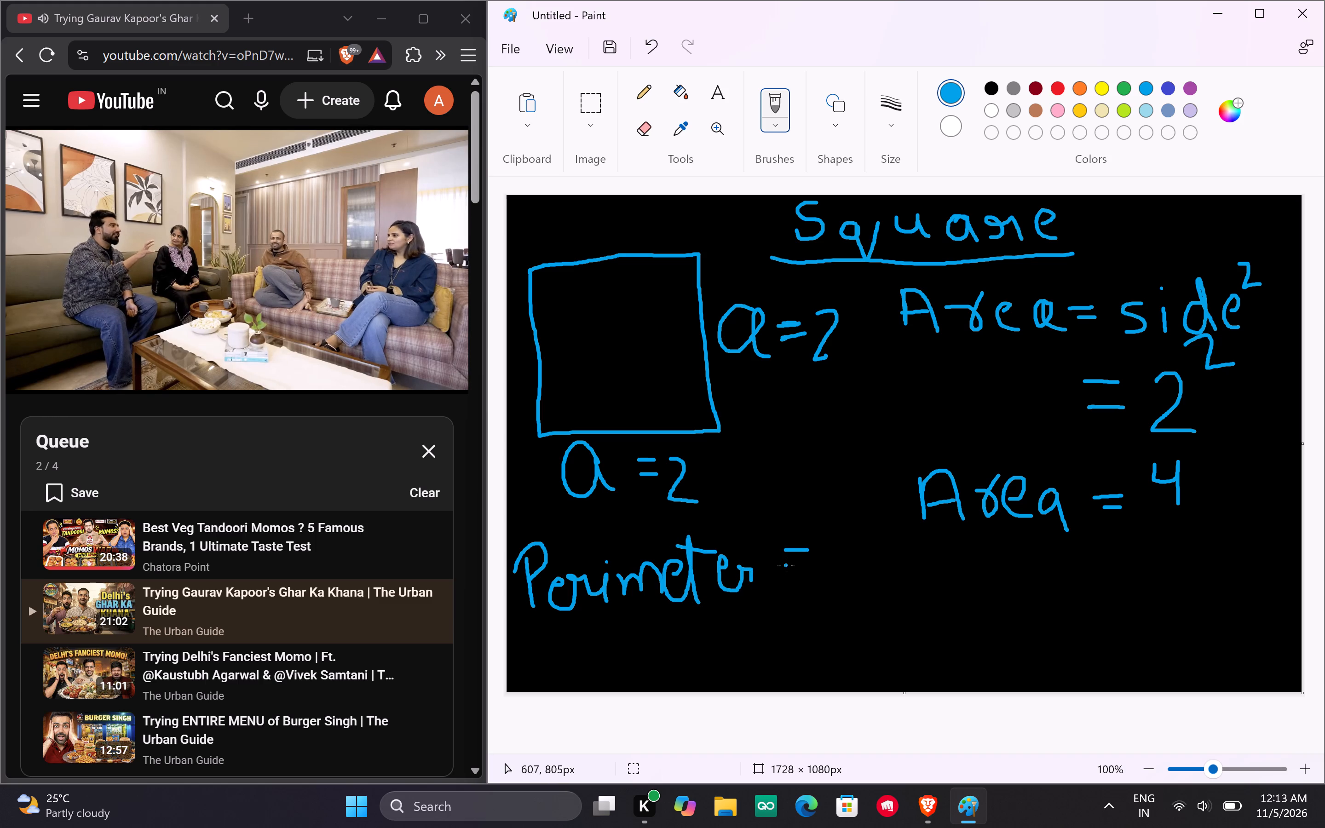
left_click_drag(786, 565, 813, 562)
left_click_drag(837, 540, 856, 558)
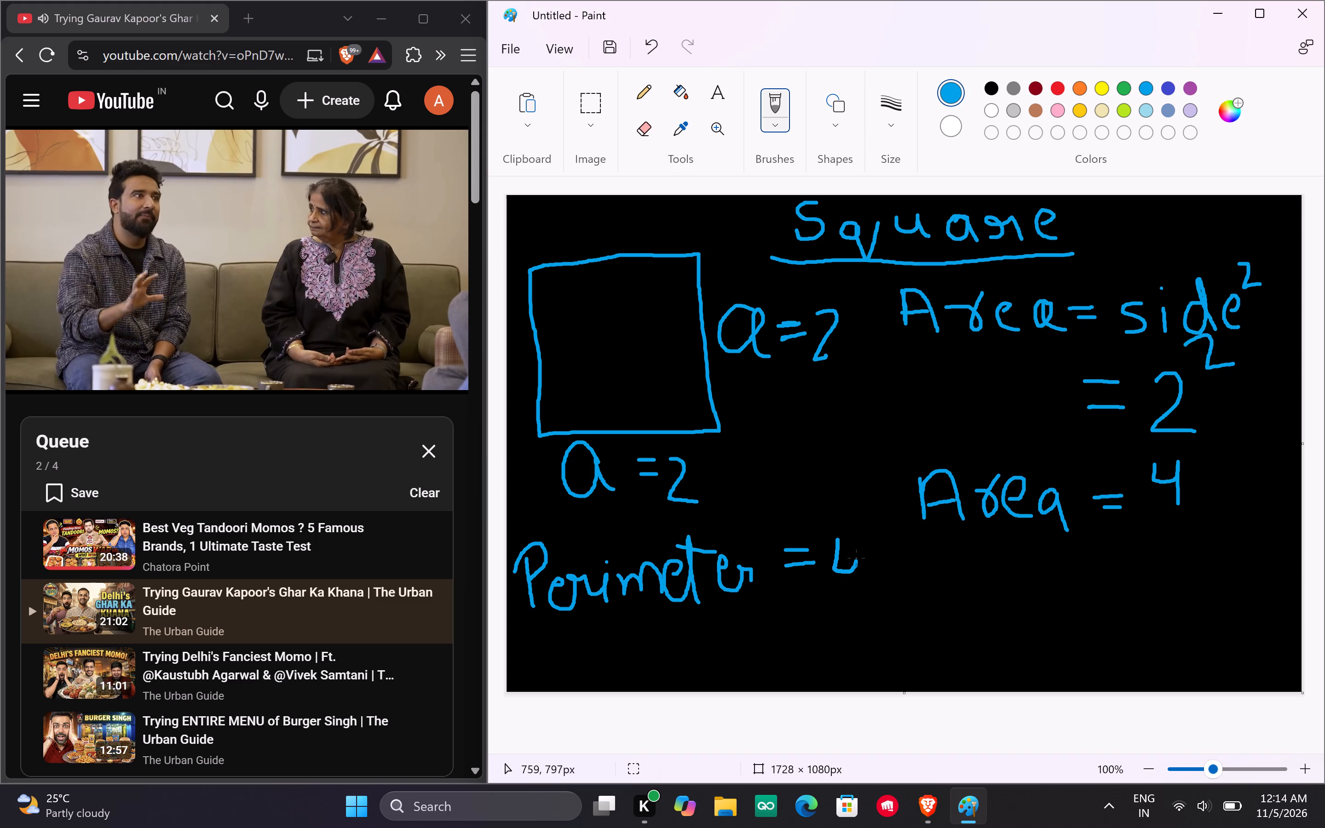
left_click_drag(856, 558, 855, 595)
left_click_drag(909, 552, 893, 578)
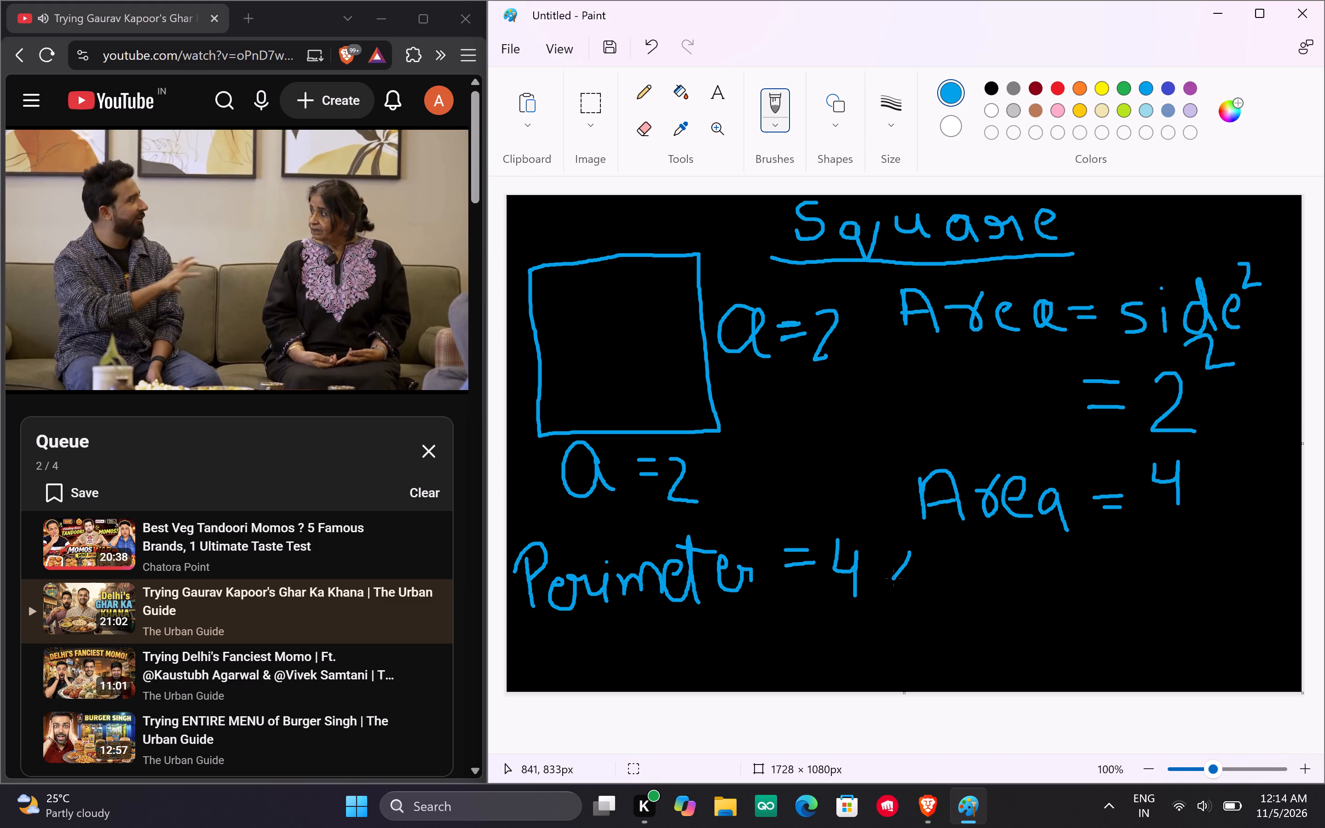
left_click_drag(887, 548, 908, 586)
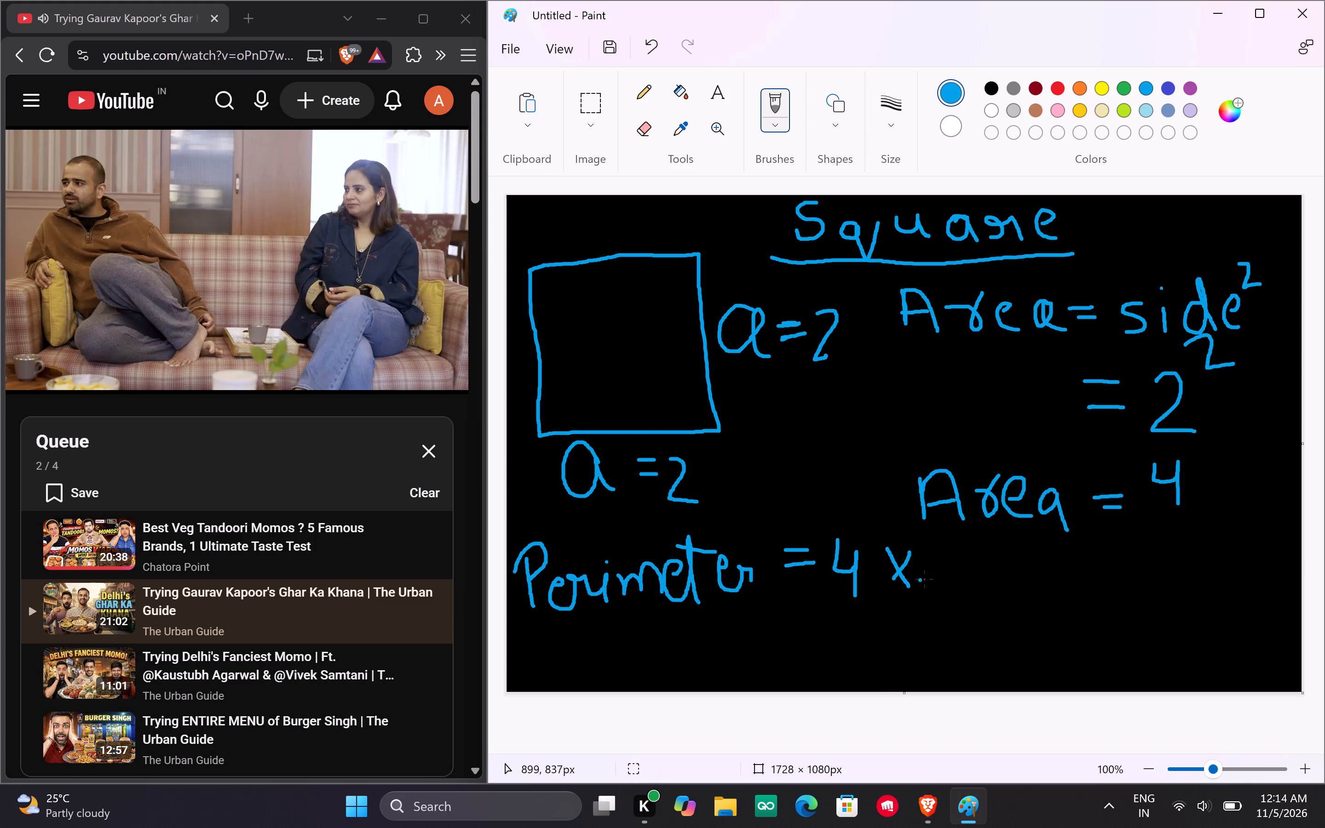
left_click_drag(928, 578, 933, 586)
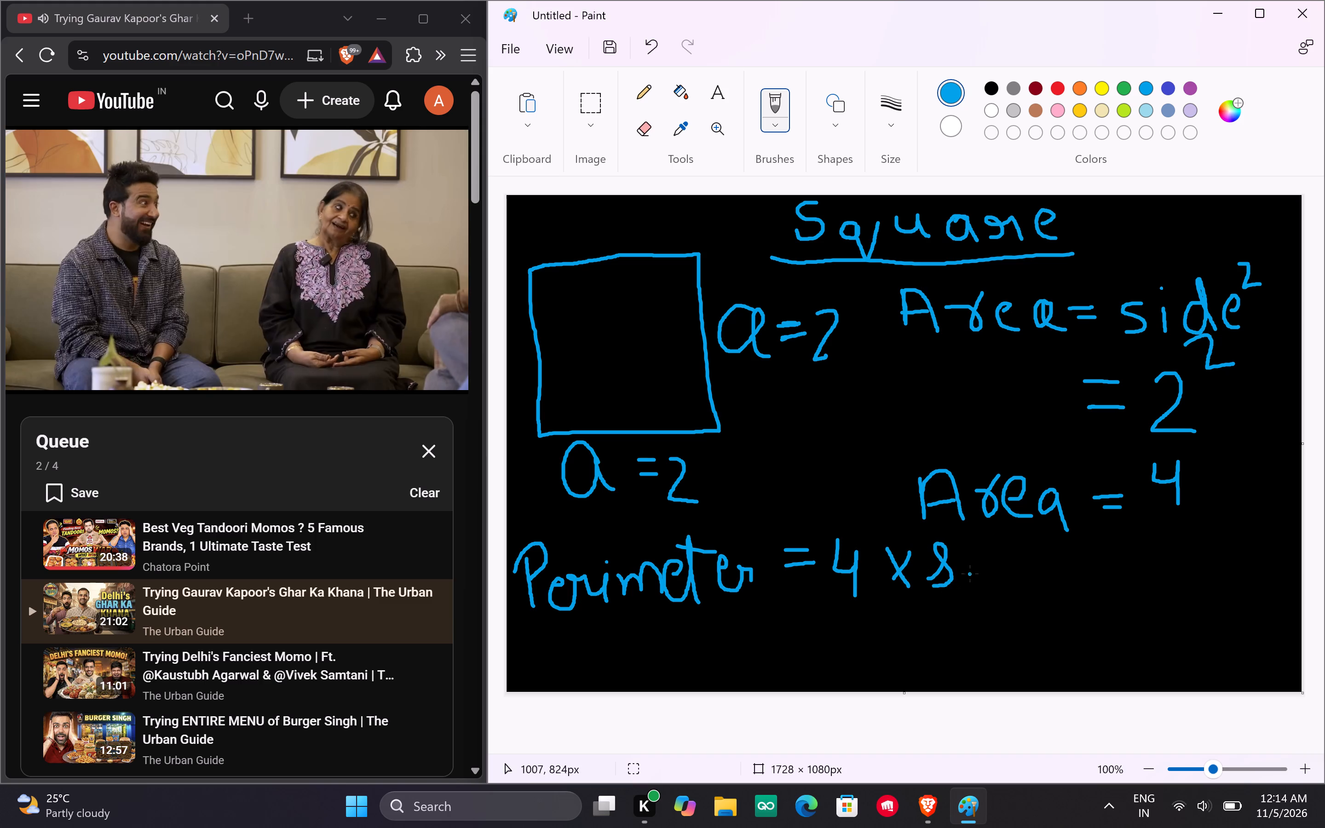
left_click_drag(972, 565, 971, 583)
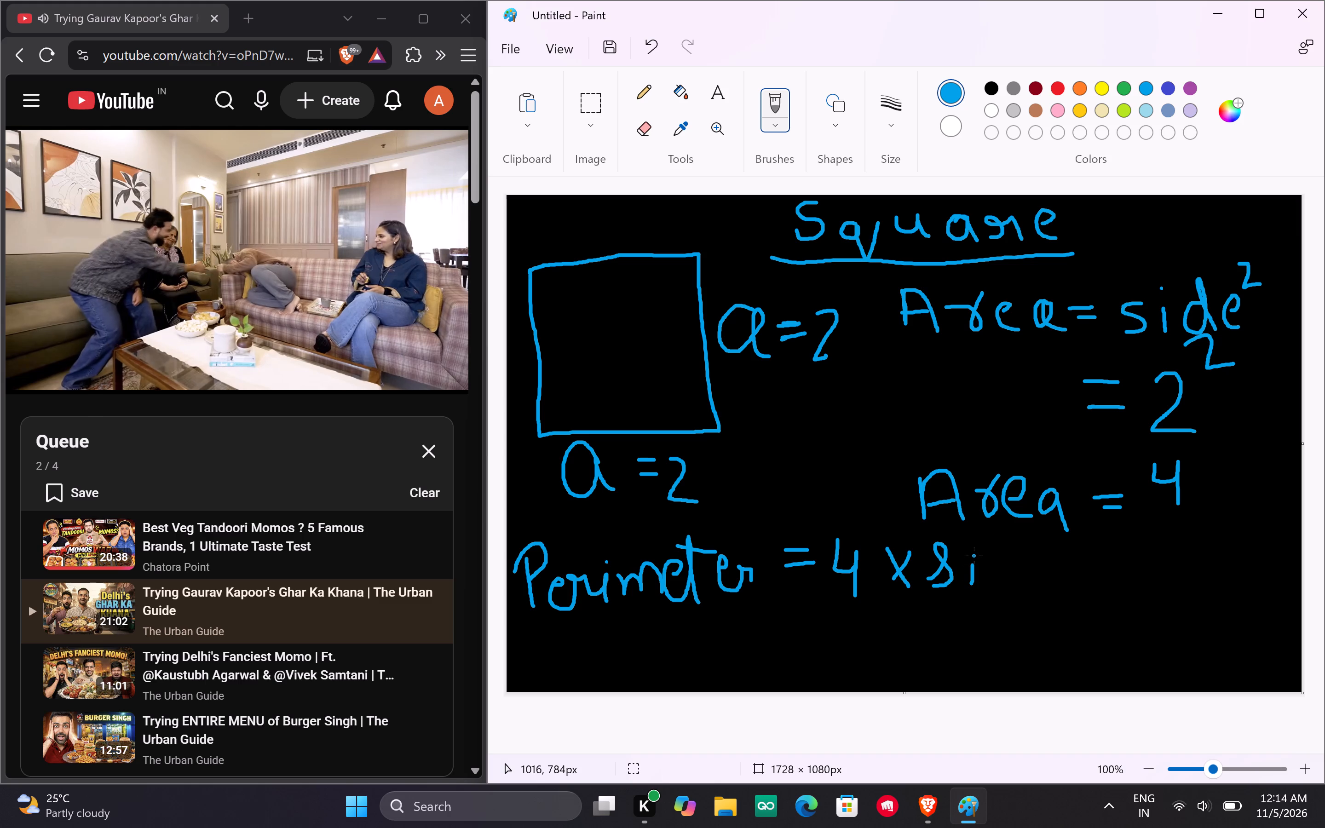
left_click(974, 556)
left_click_drag(1004, 569, 1010, 577)
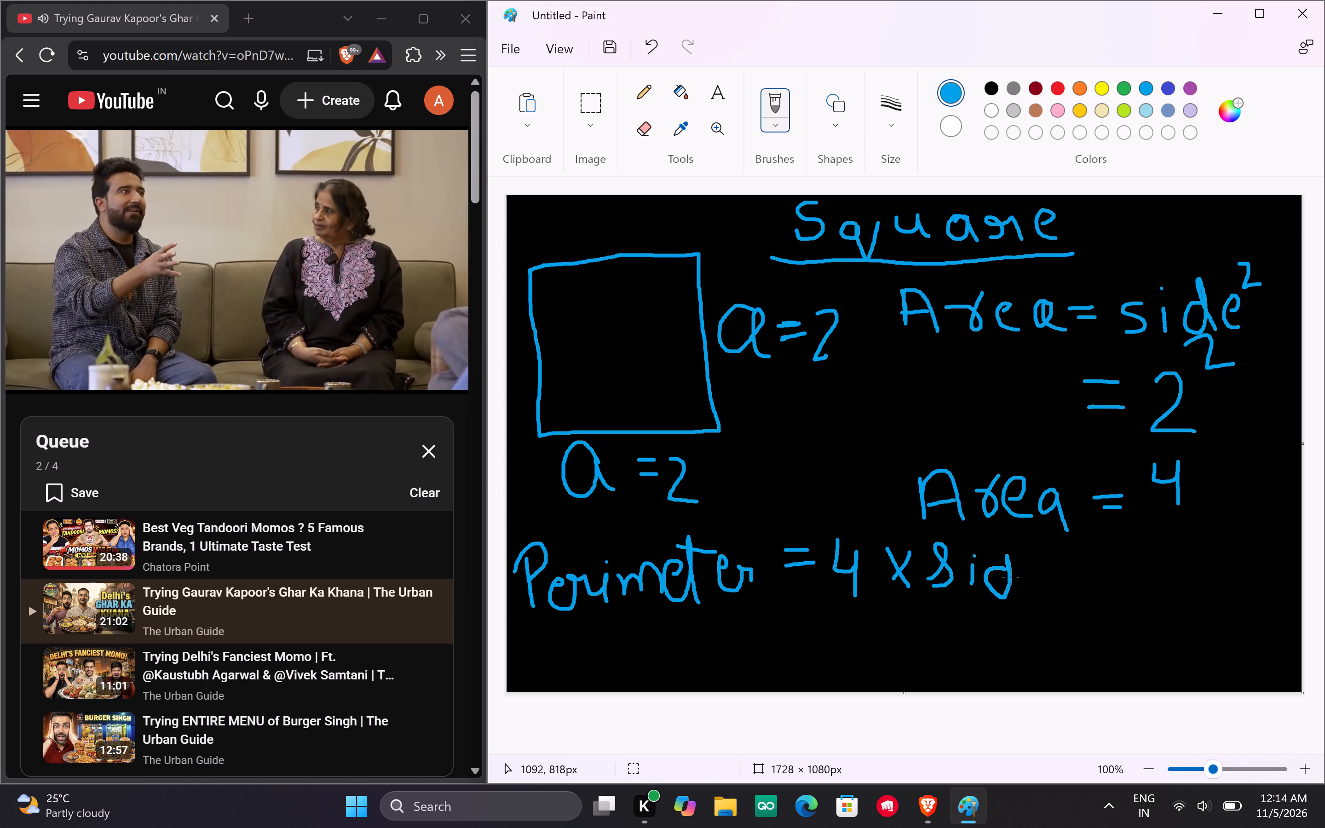
left_click_drag(1010, 577, 1015, 599)
left_click_drag(1030, 585, 1038, 603)
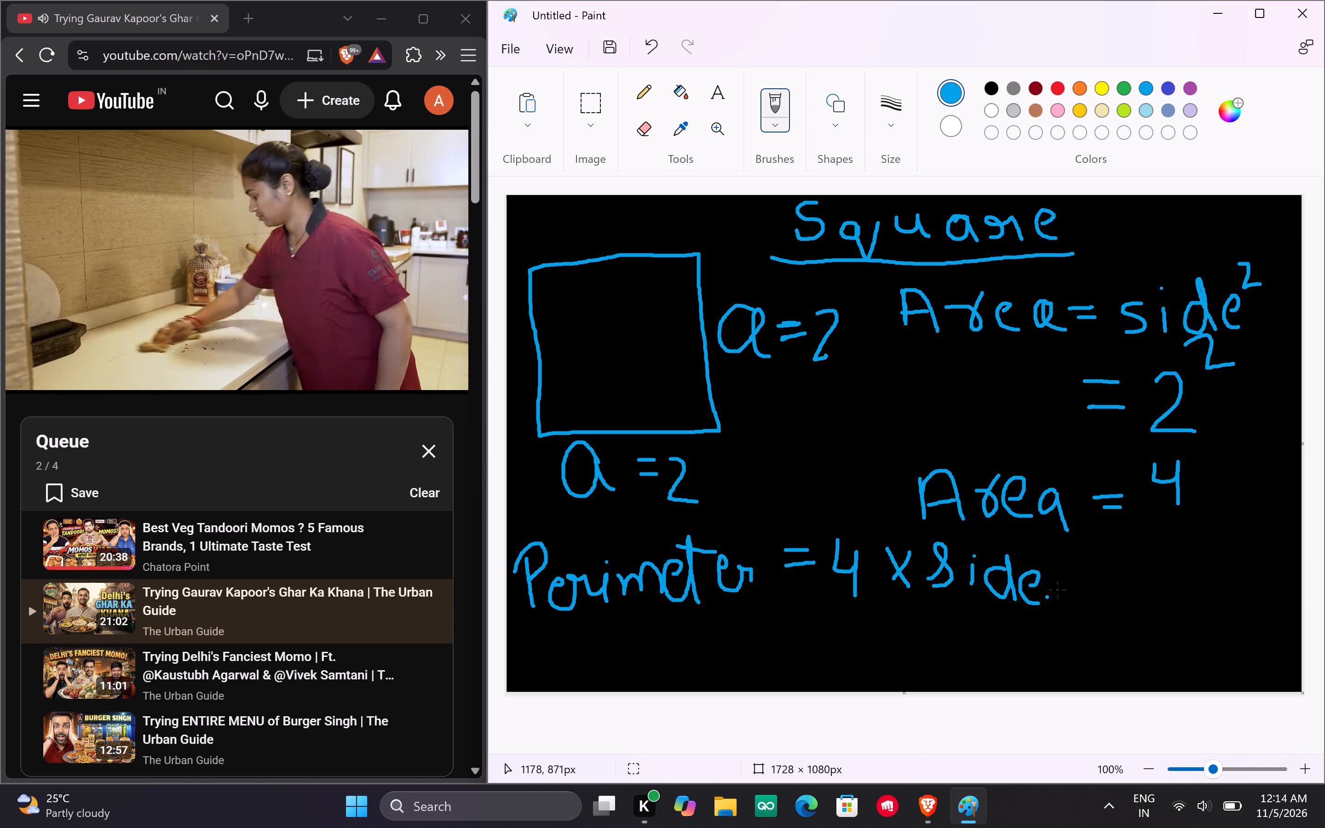
Handwrite the substitution "= 4 × 2" after "4 × side" on the perimeter line.
left_click_drag(1066, 579, 1081, 577)
left_click_drag(1071, 591, 1083, 591)
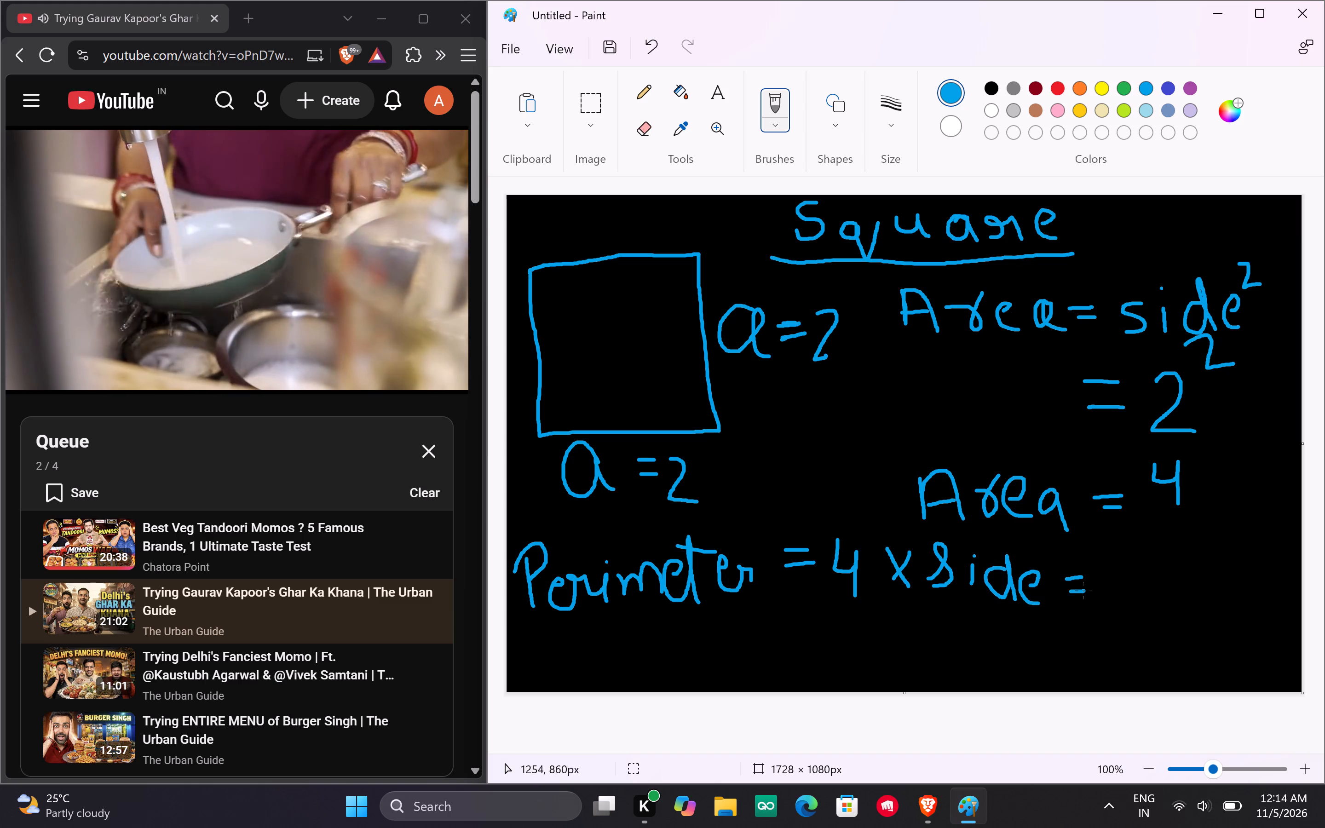
left_click_drag(1114, 547, 1141, 606)
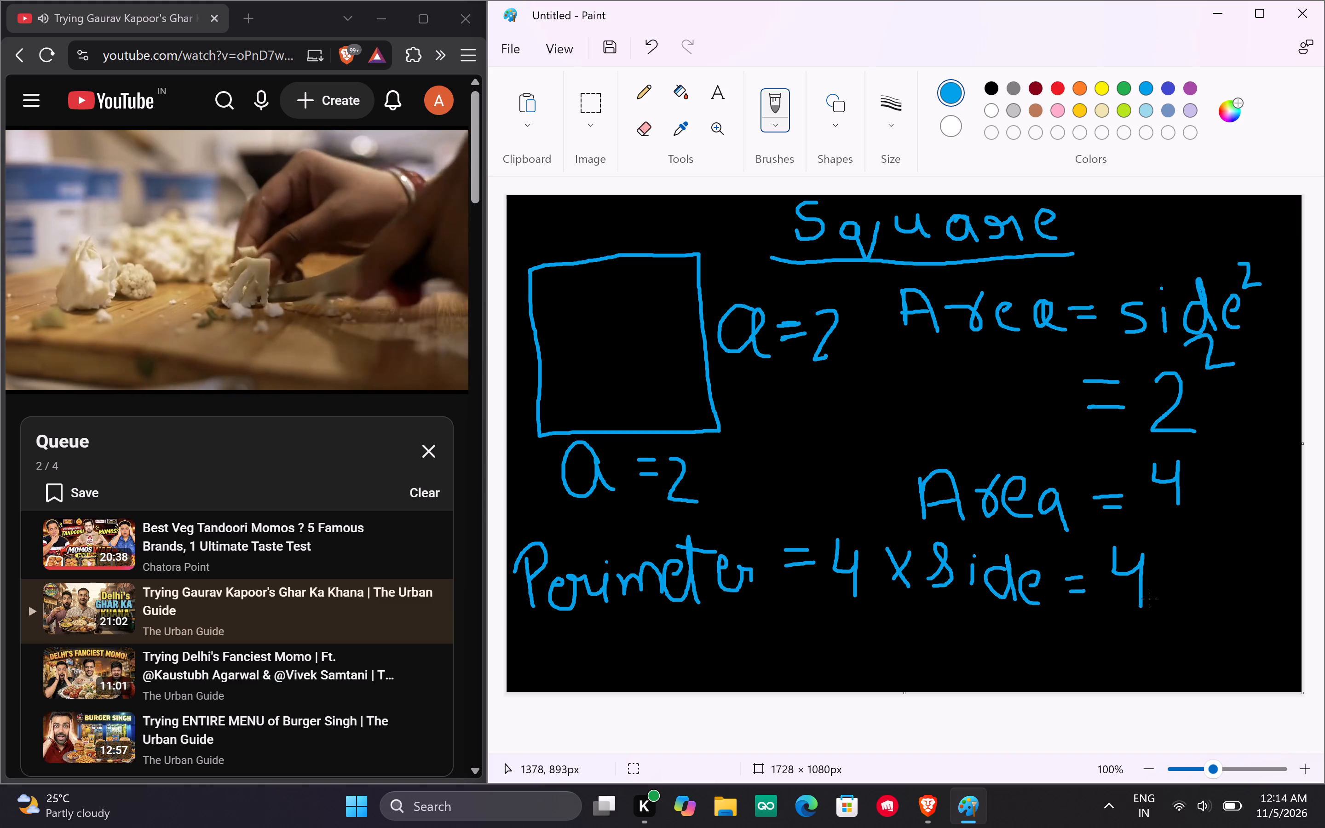
left_click_drag(1180, 570, 1168, 591)
left_click_drag(1164, 572, 1185, 596)
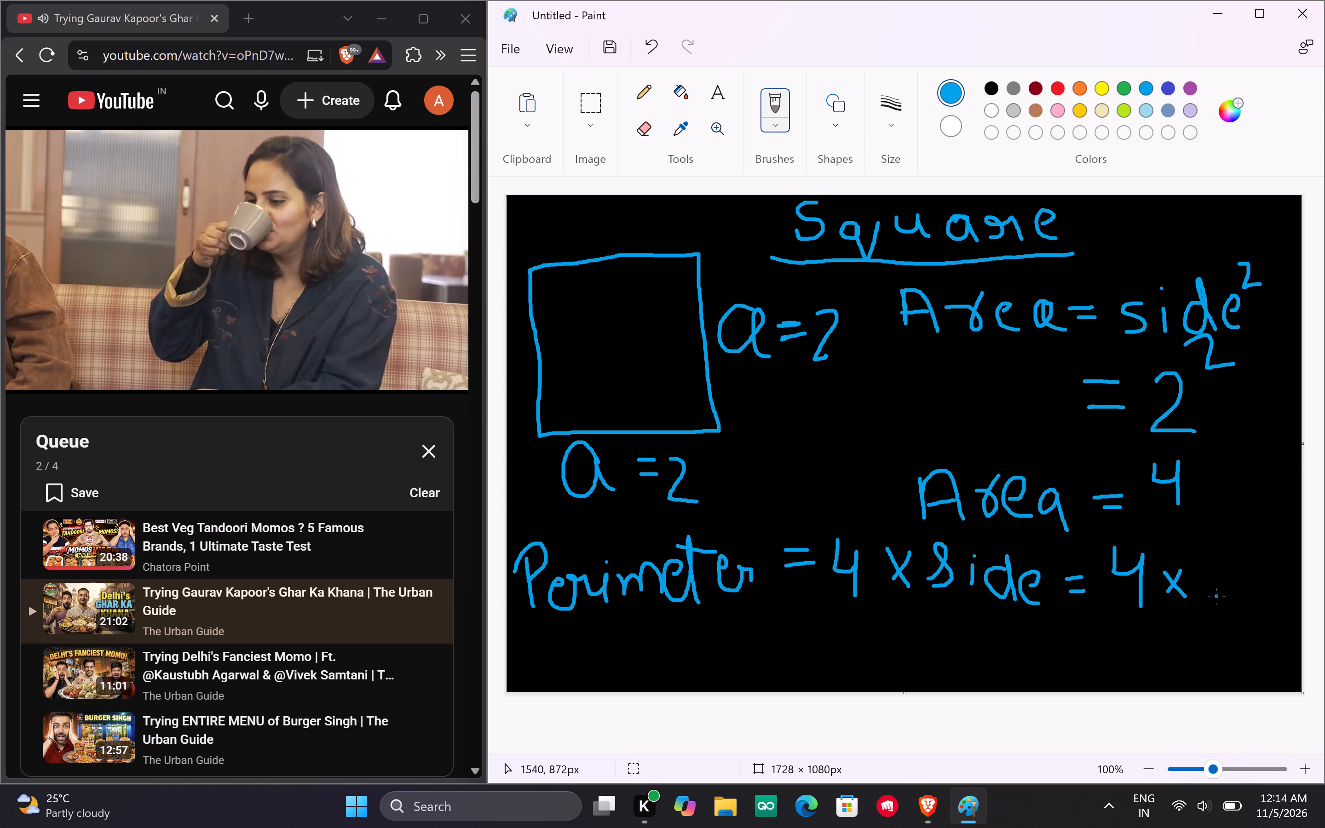
left_click_drag(1202, 562, 1215, 606)
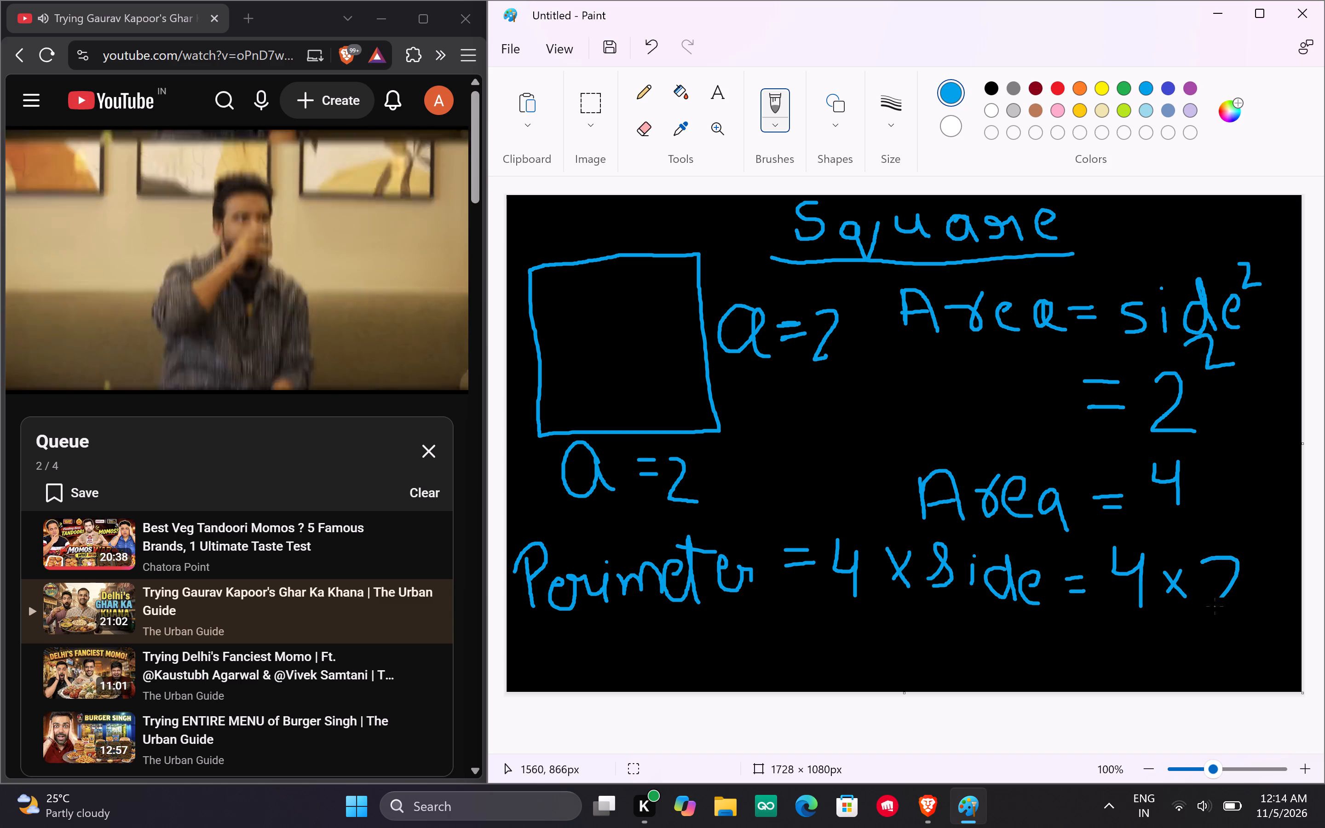
left_click_drag(1215, 606, 1239, 623)
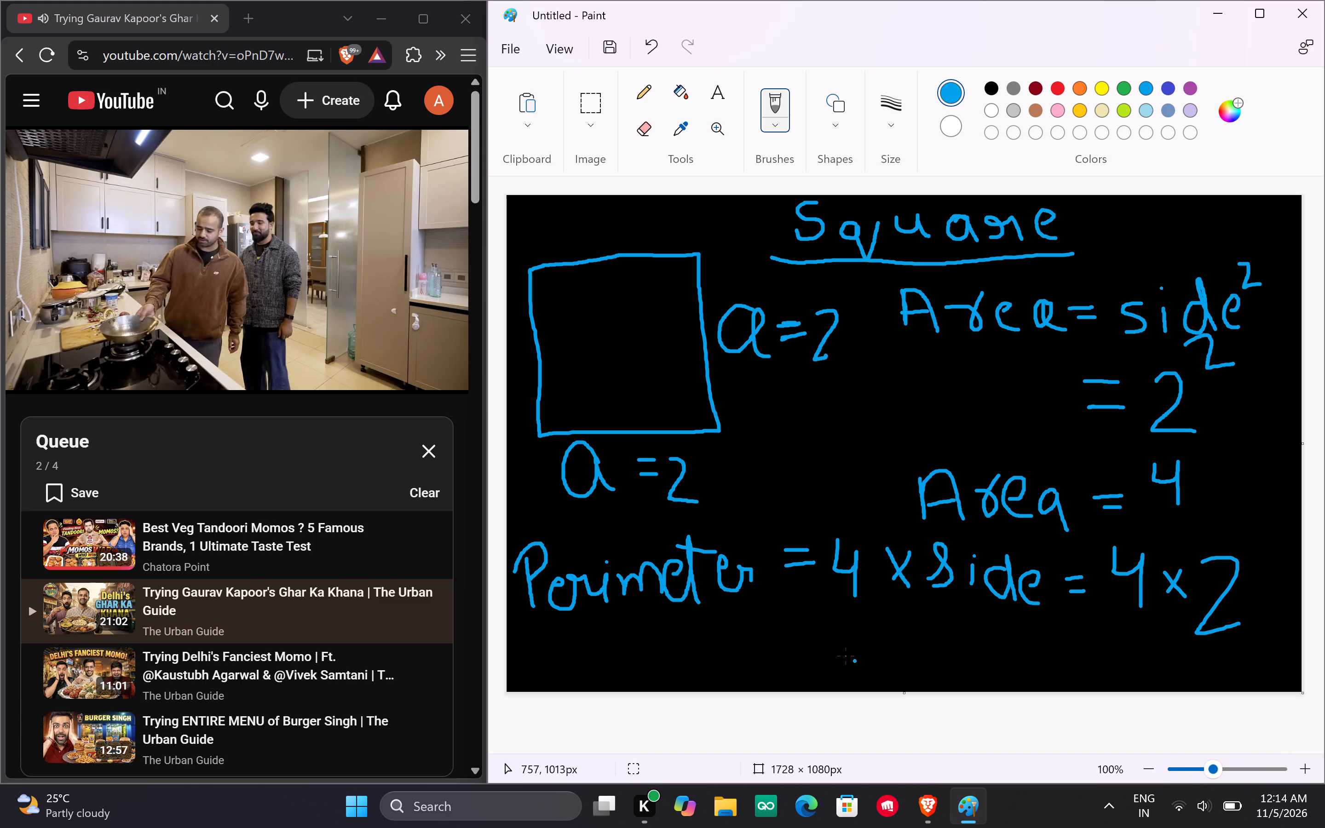
Handwrite the perimeter result "= 8" on the line below the perimeter formula.
left_click_drag(844, 655, 881, 653)
left_click_drag(846, 672, 935, 650)
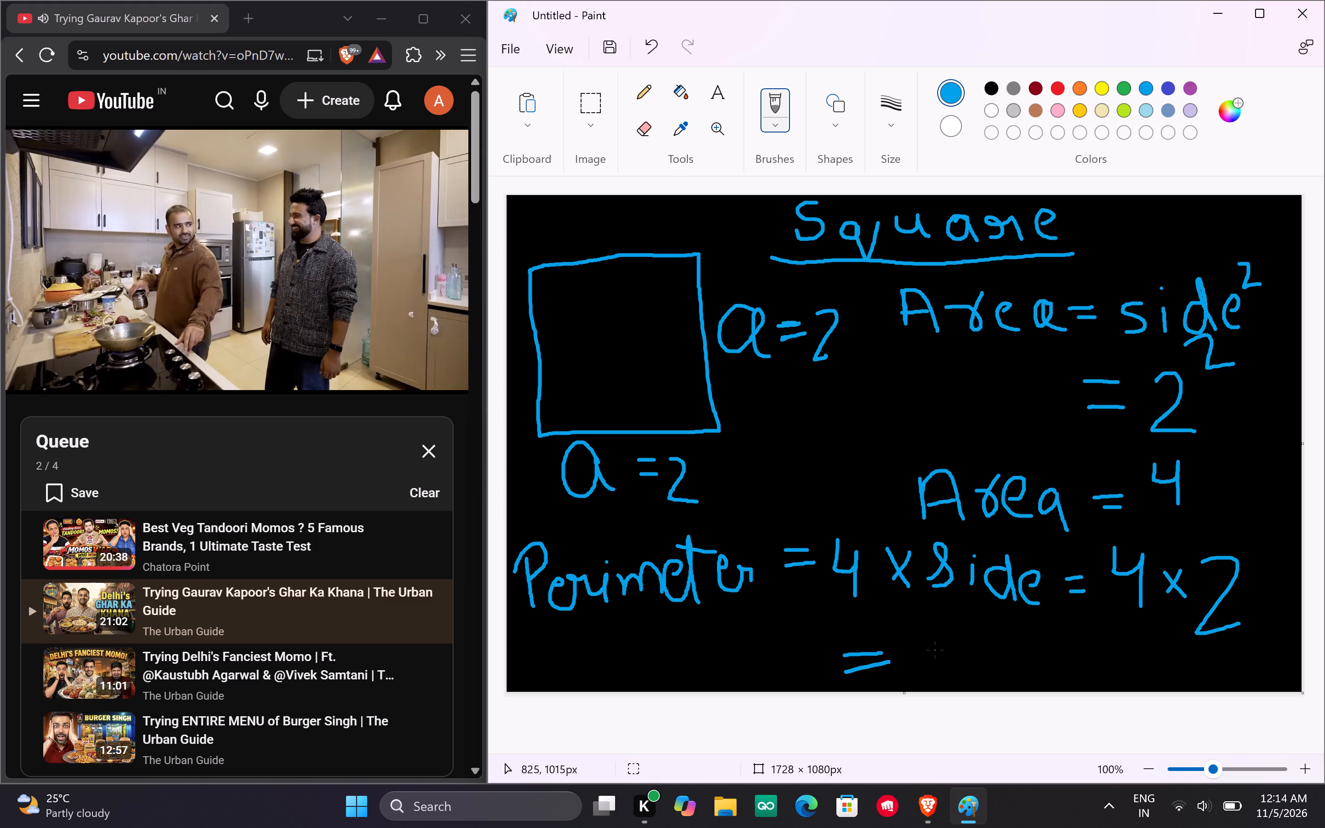
left_click_drag(935, 650, 942, 648)
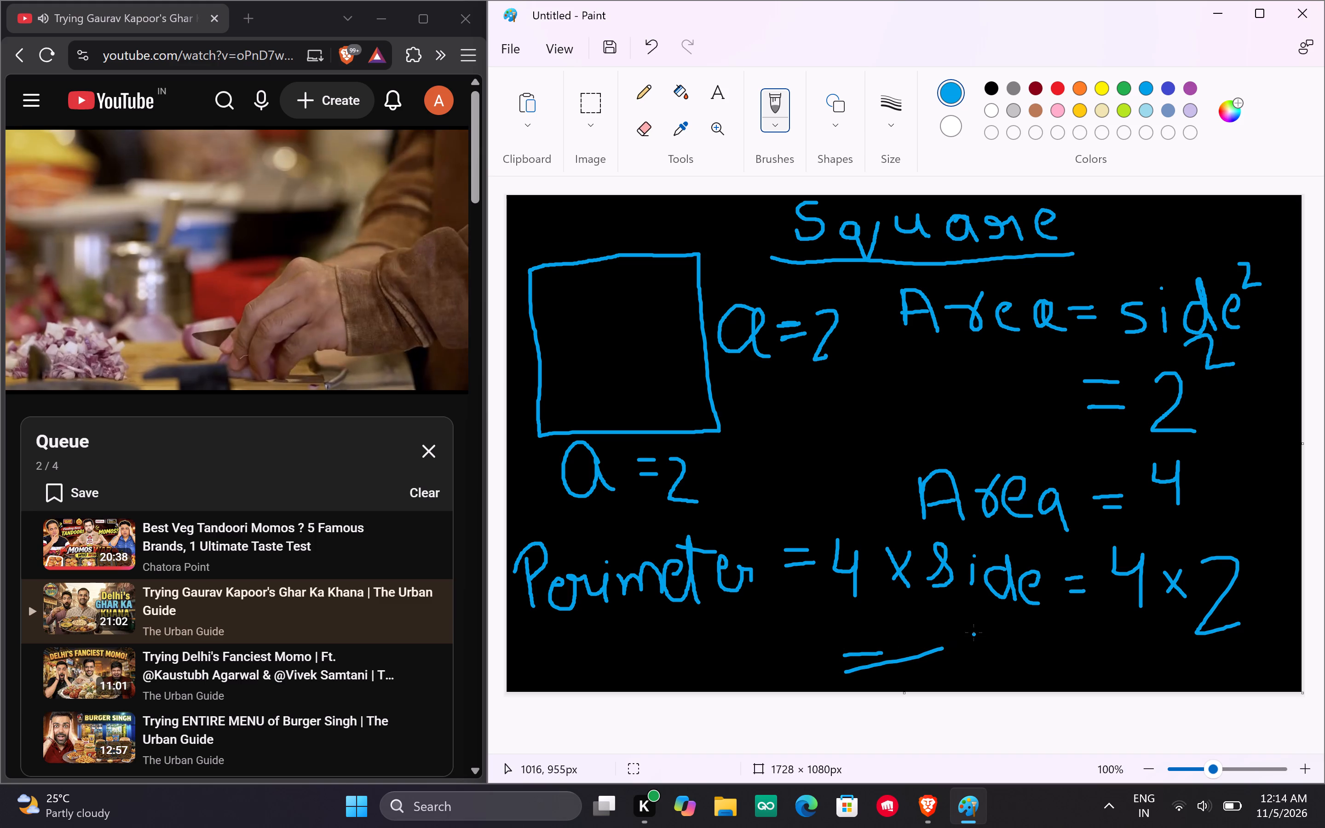
left_click_drag(979, 623, 973, 625)
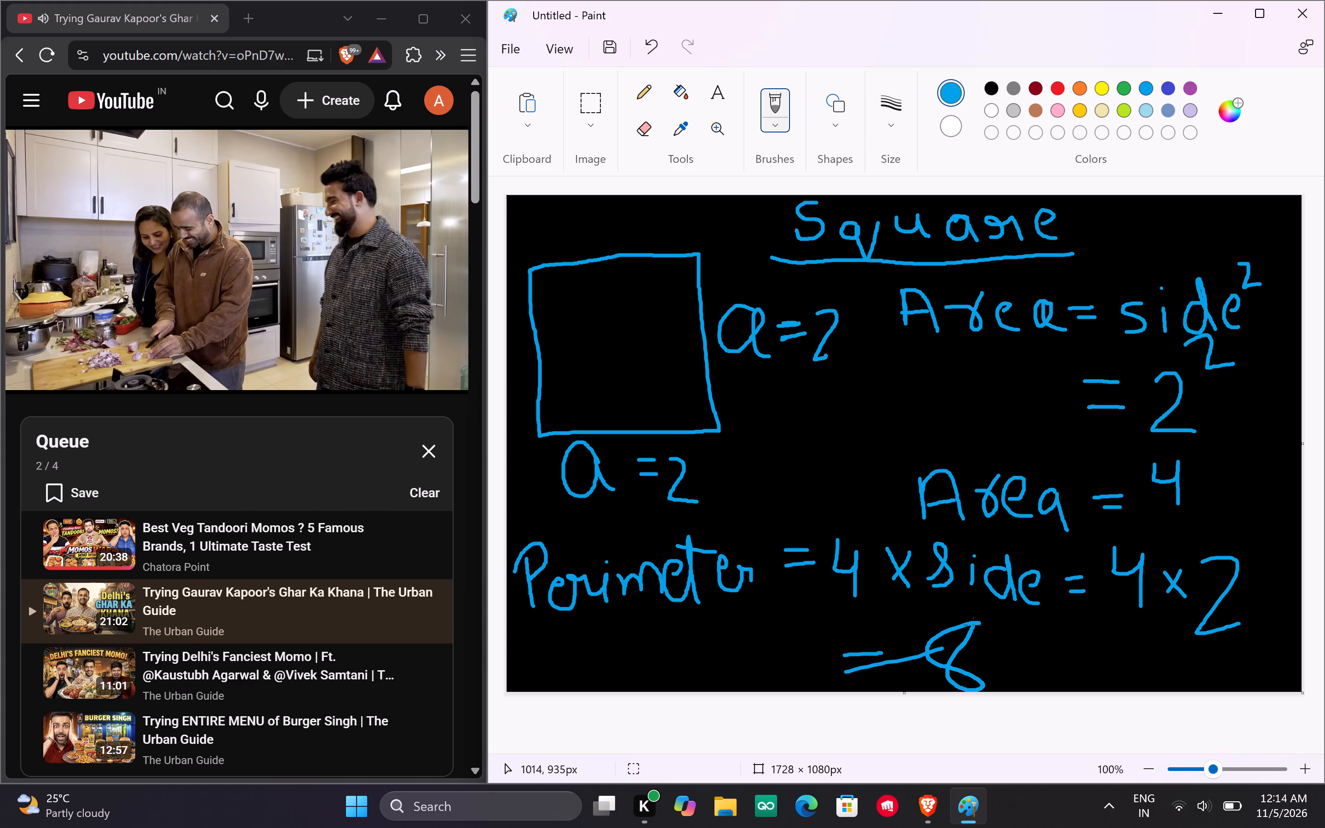
left_click_drag(973, 625, 973, 624)
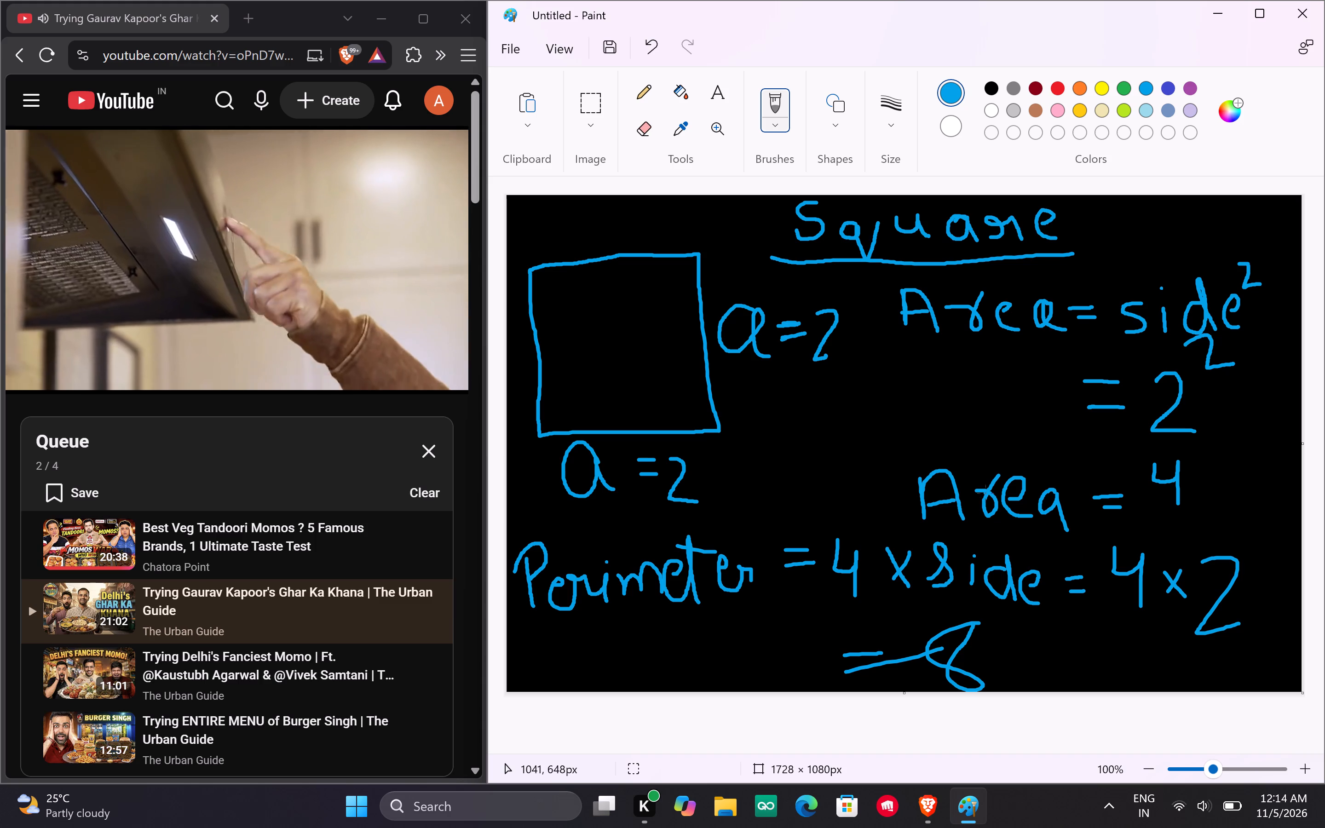
Clear the whole Square page from the canvas and fill the blank canvas with black.
left_click(985, 493)
left_click(939, 445)
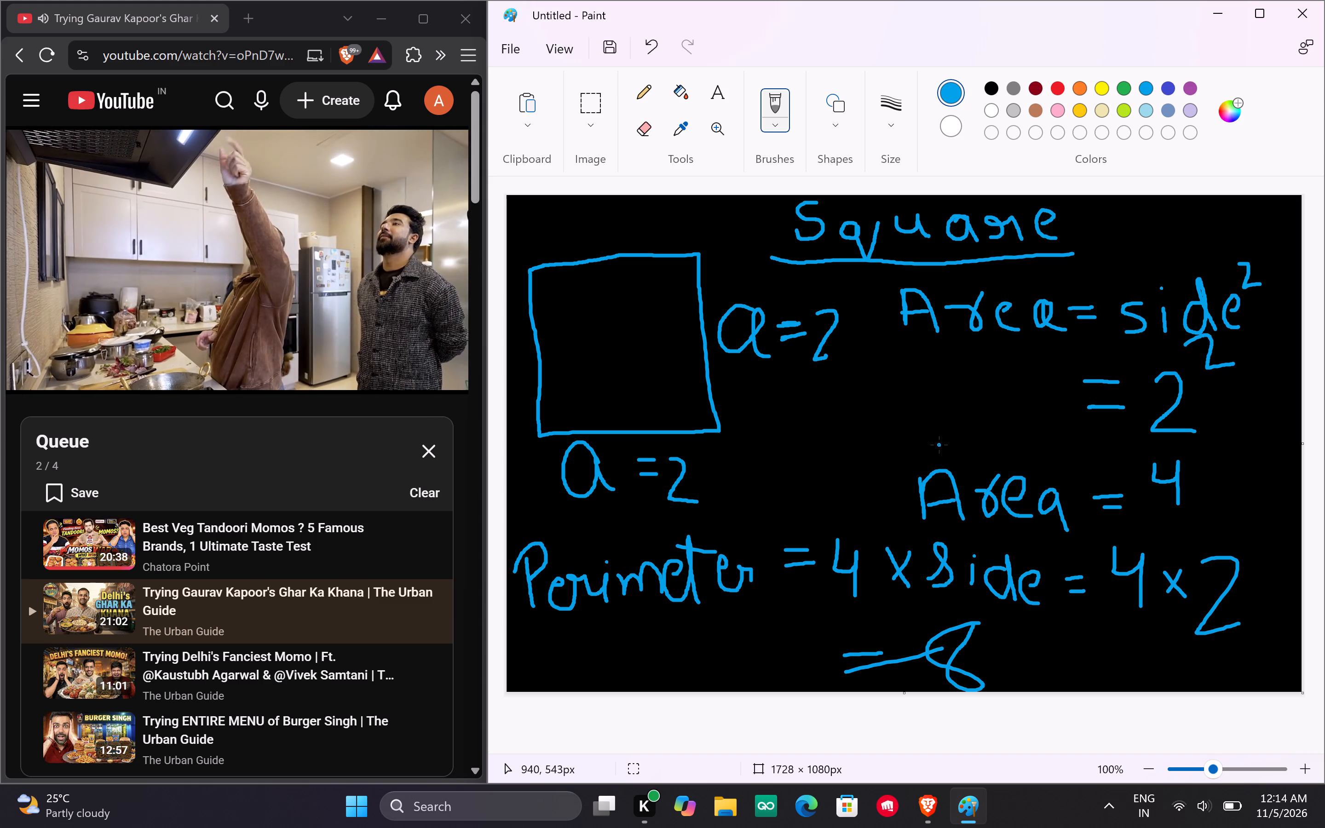
key("ctrl+a")
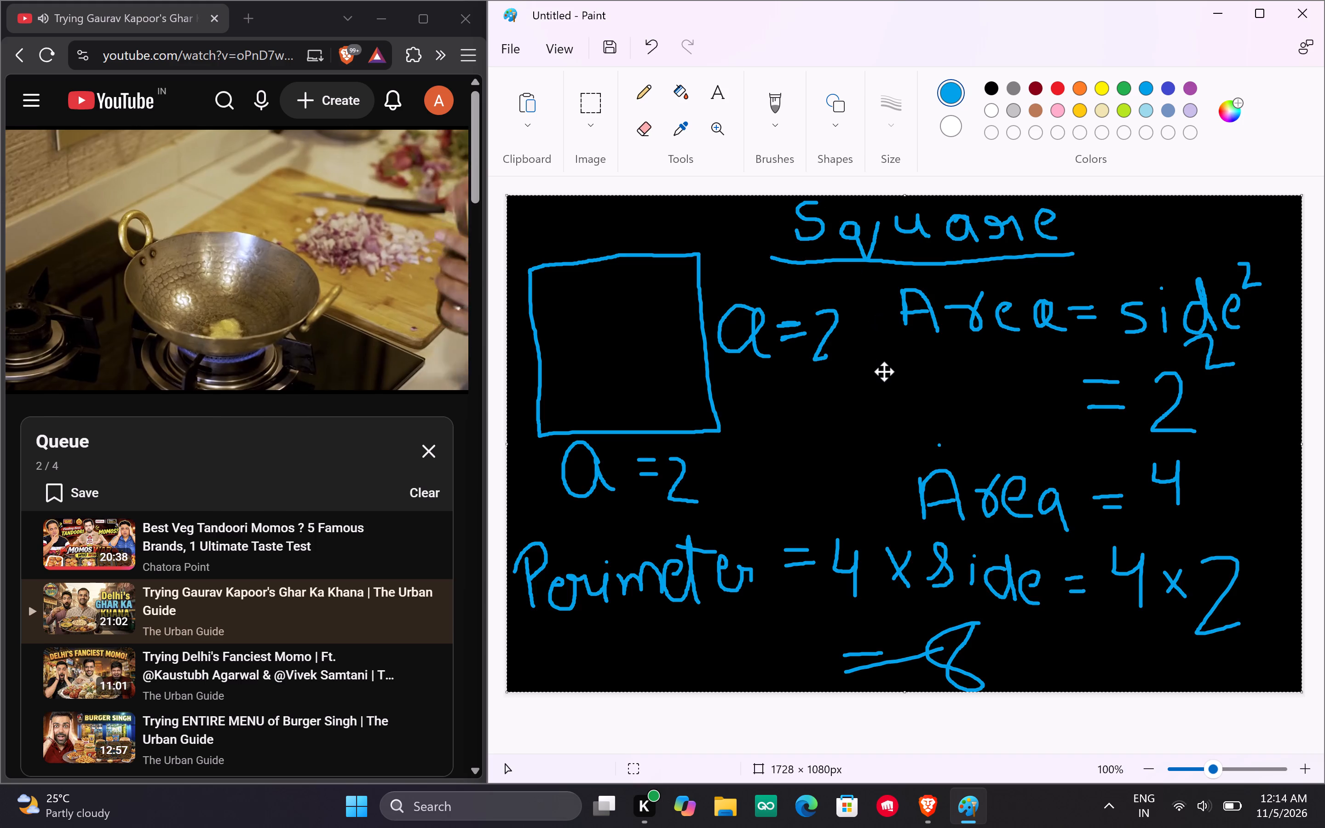
key("Delete")
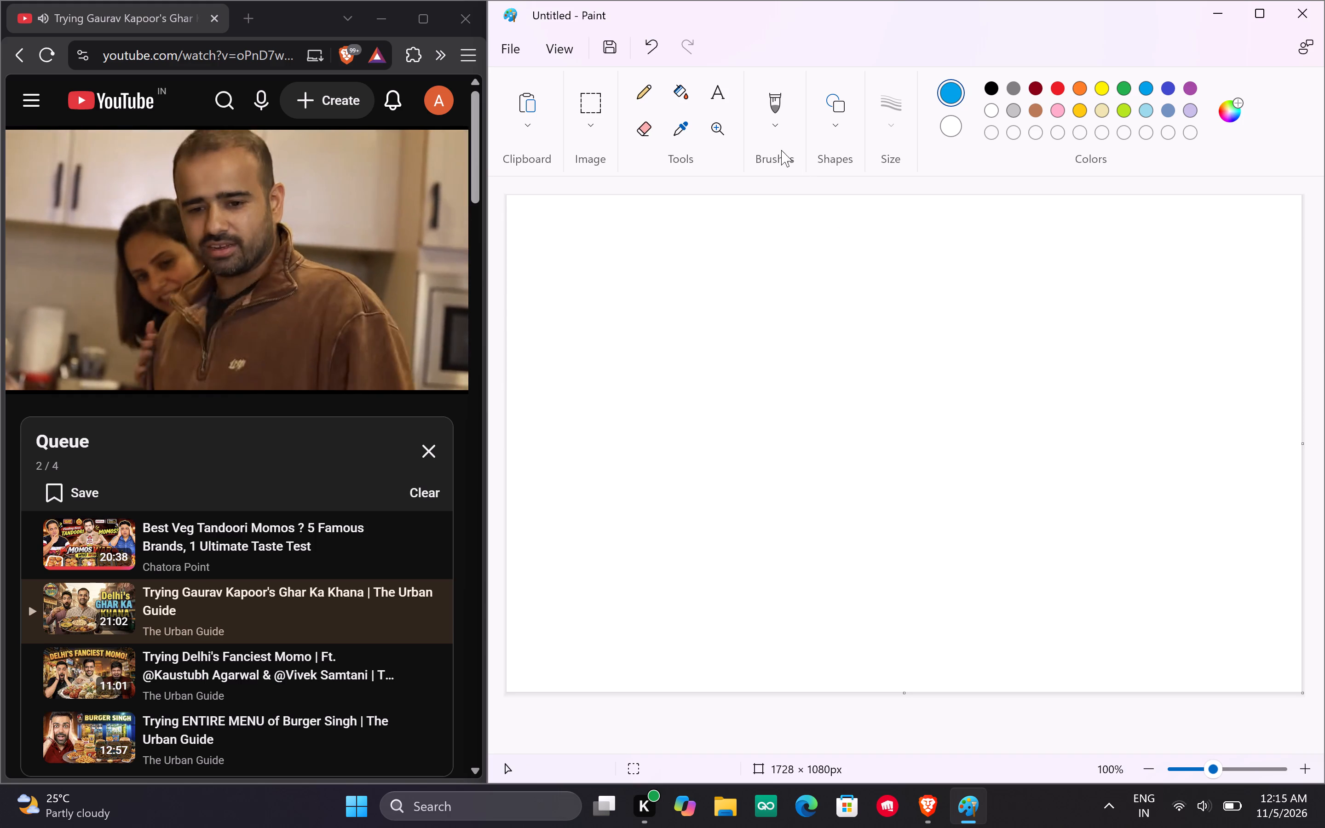
left_click(691, 101)
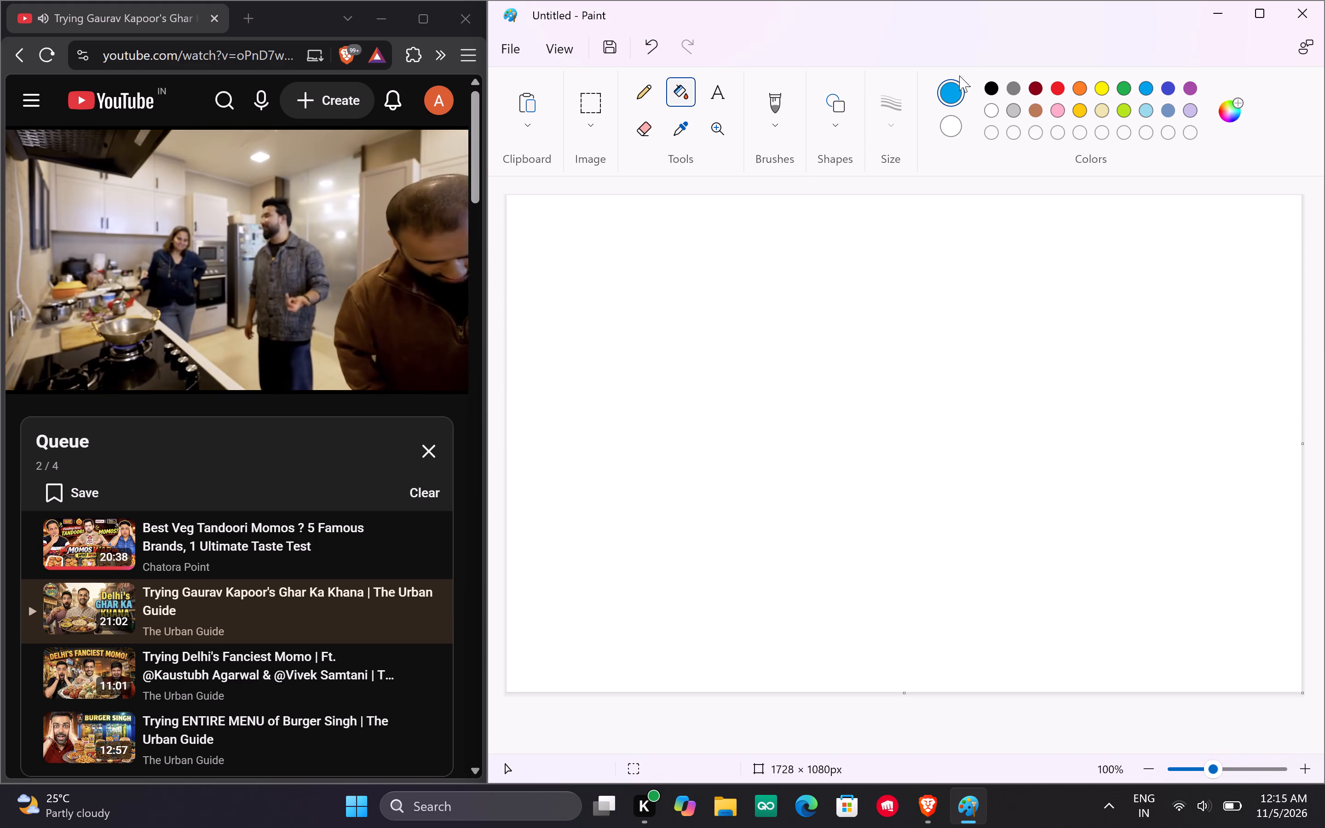
left_click(995, 86)
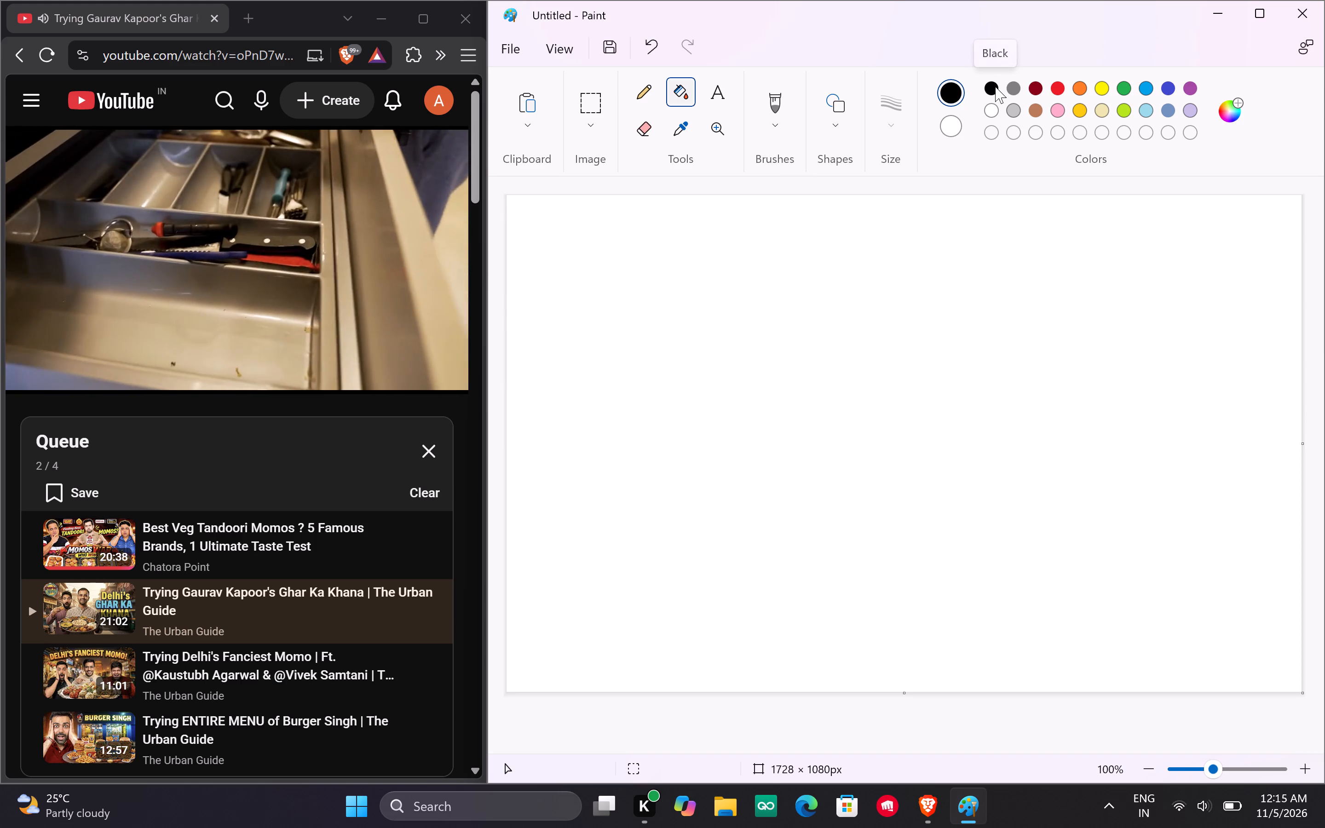
left_click(951, 427)
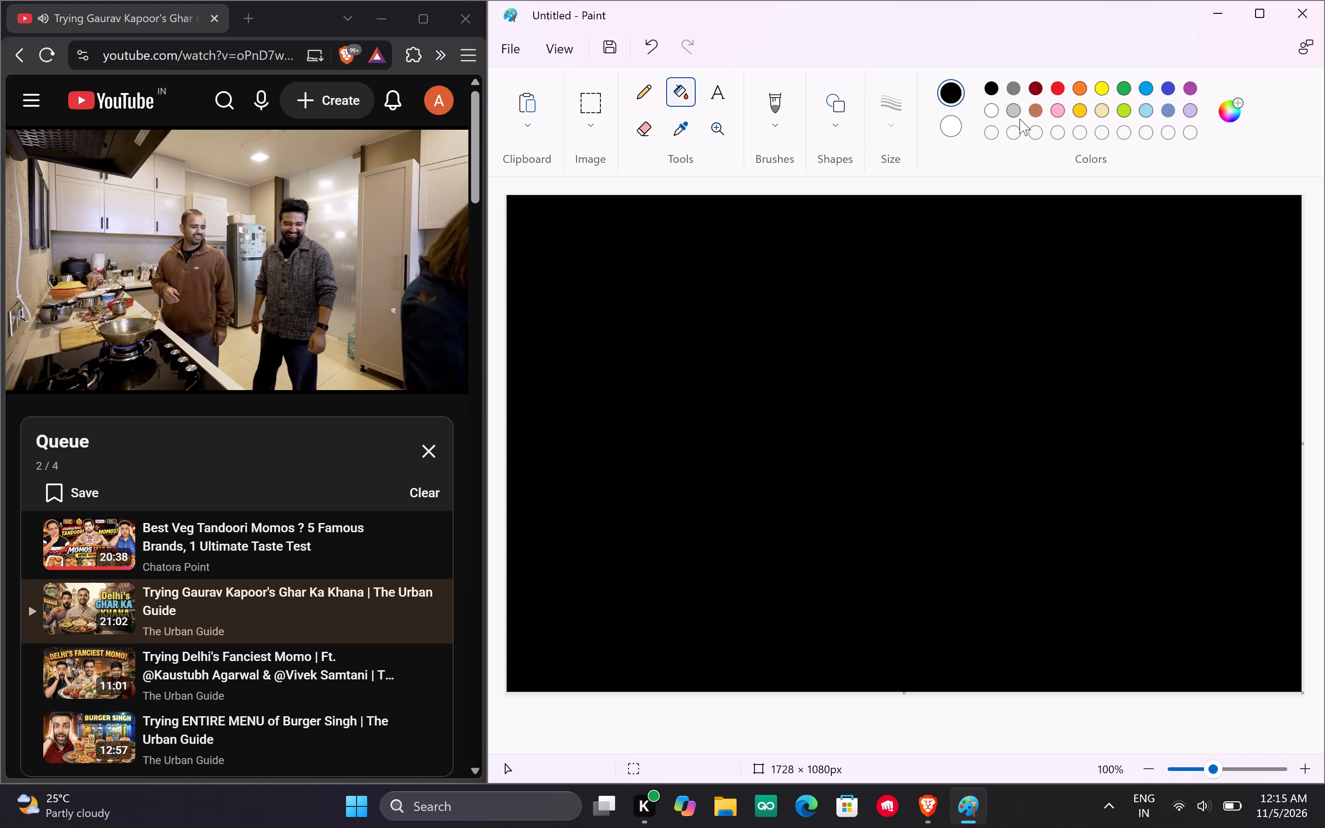
Draw a wide rectangle freehand with the light blue brush in the upper-left area of the black canvas.
left_click(1146, 87)
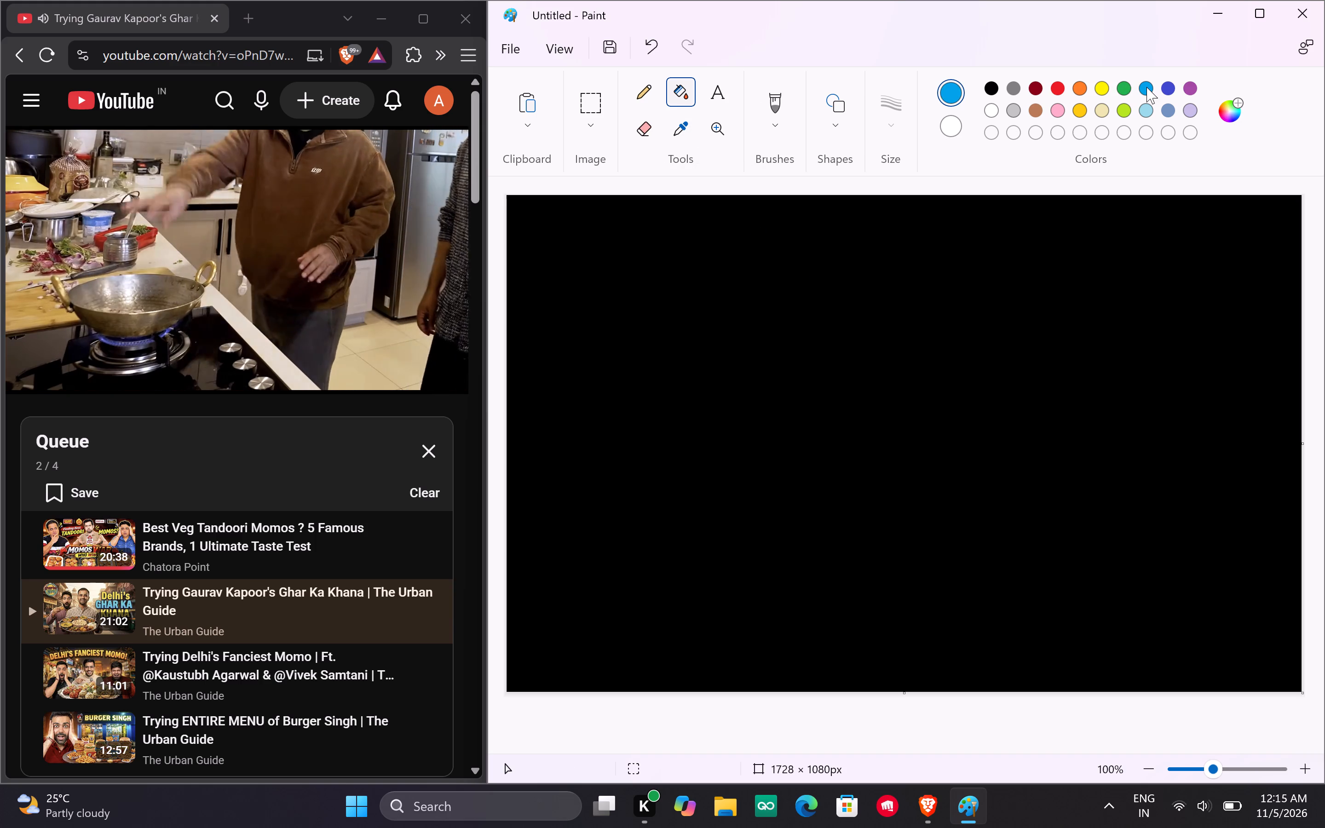
left_click(780, 97)
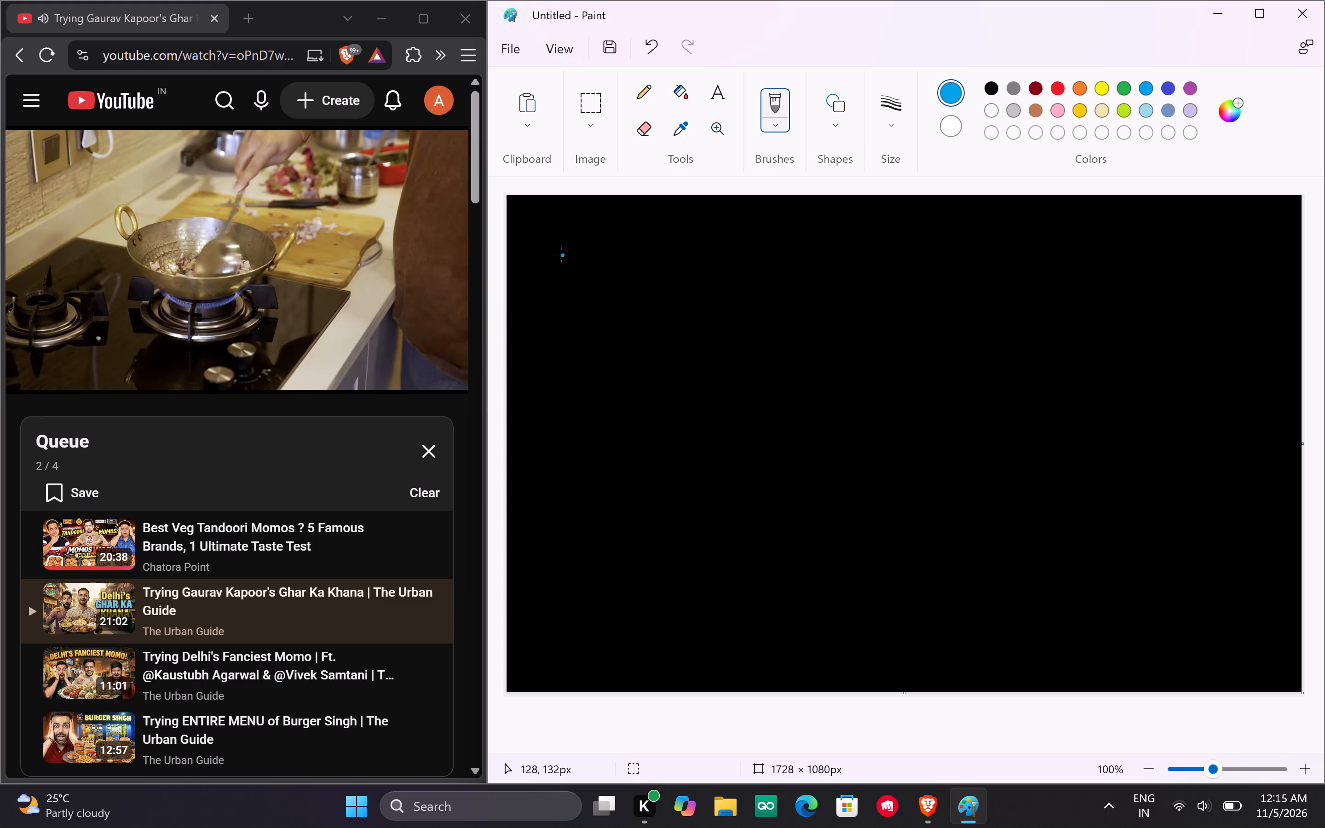
left_click_drag(532, 210, 549, 324)
left_click_drag(549, 324, 682, 318)
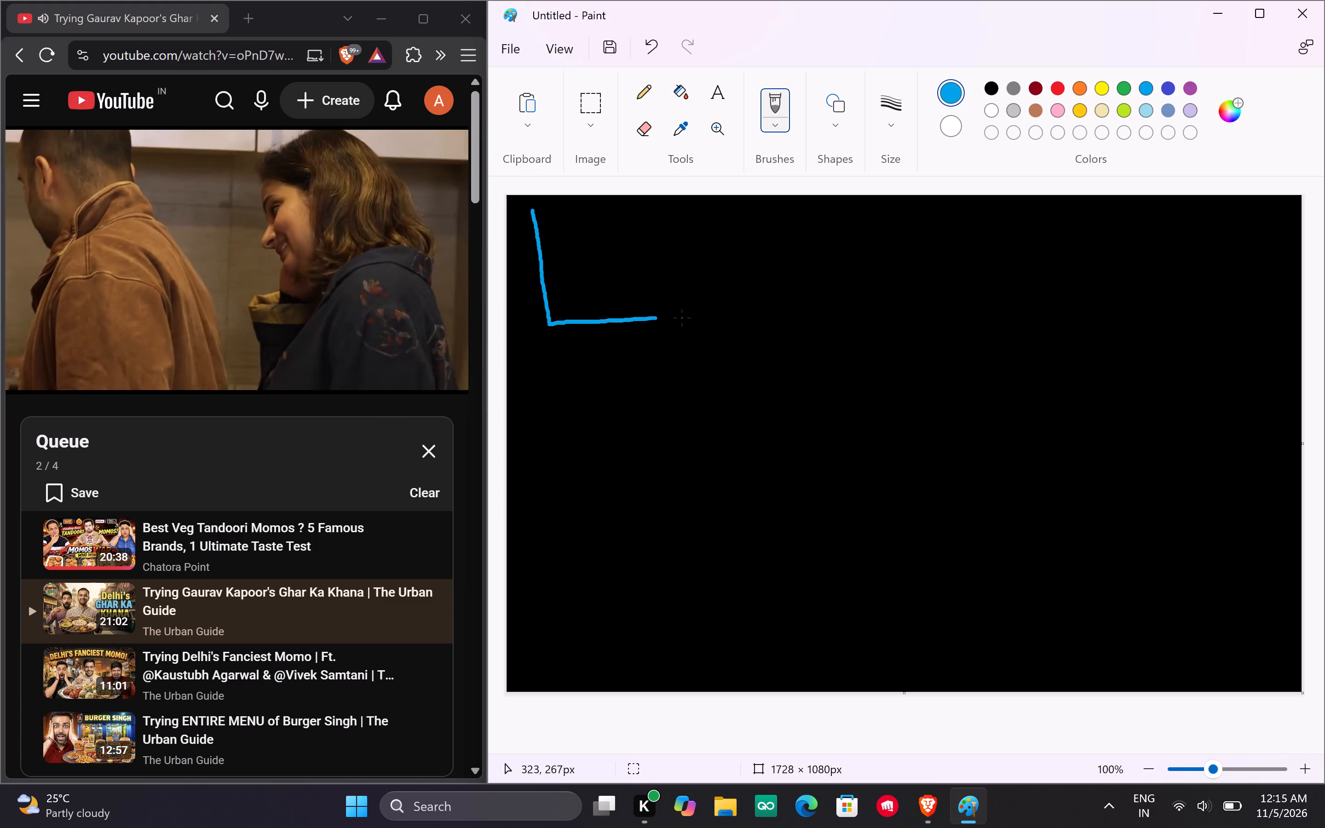
left_click_drag(682, 318, 771, 321)
left_click_drag(771, 321, 745, 204)
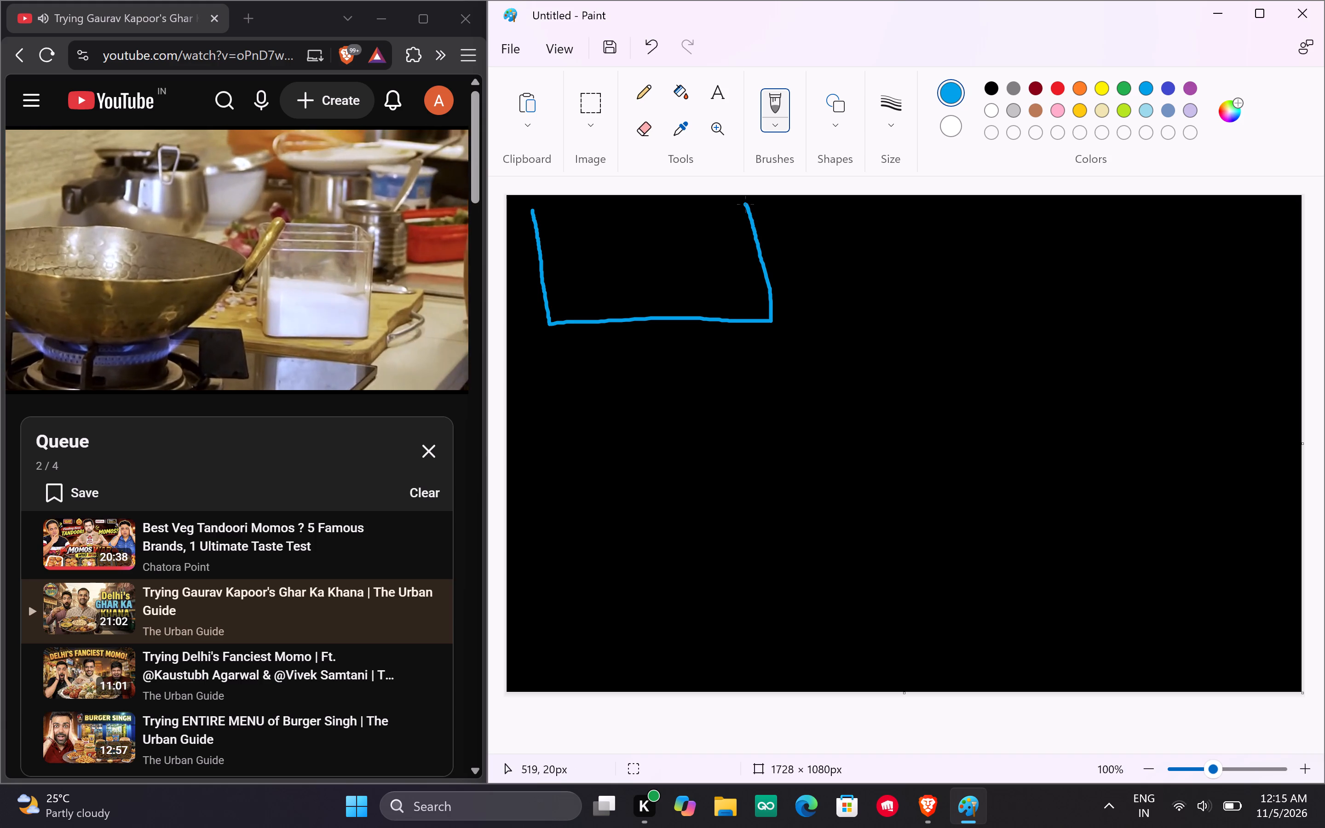
left_click_drag(745, 204, 531, 211)
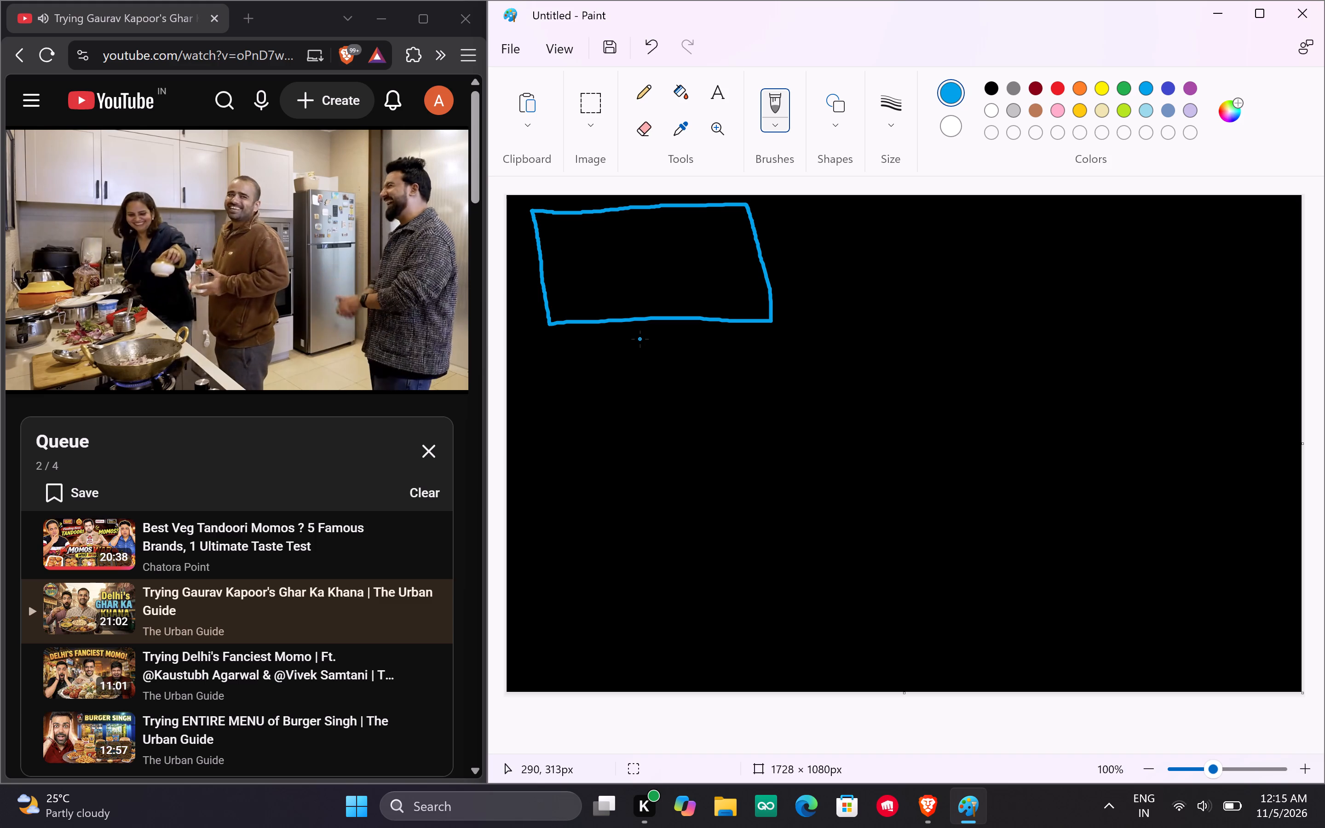
Label the rectangle's right side "4" and its bottom side "8" by hand.
left_click_drag(779, 238, 800, 279)
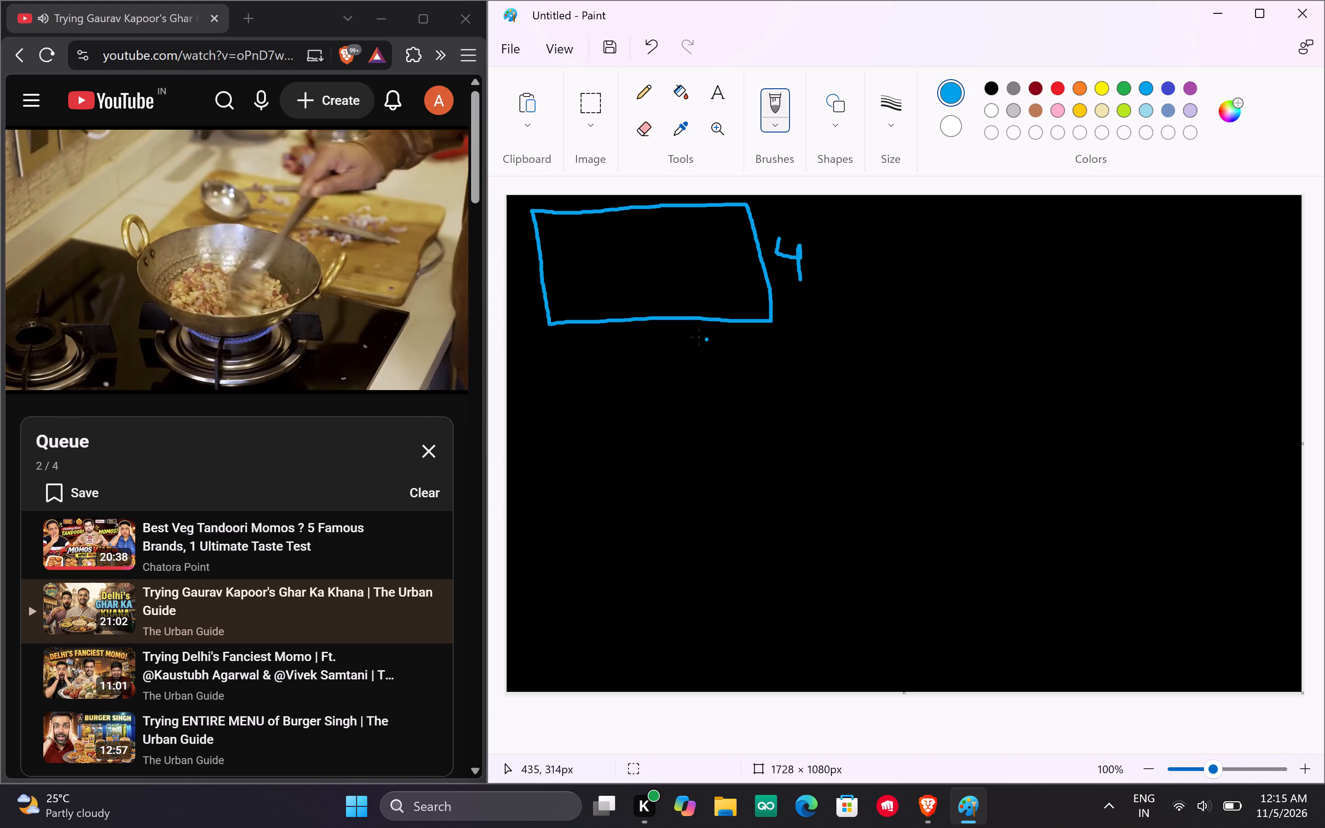
left_click_drag(684, 330, 685, 341)
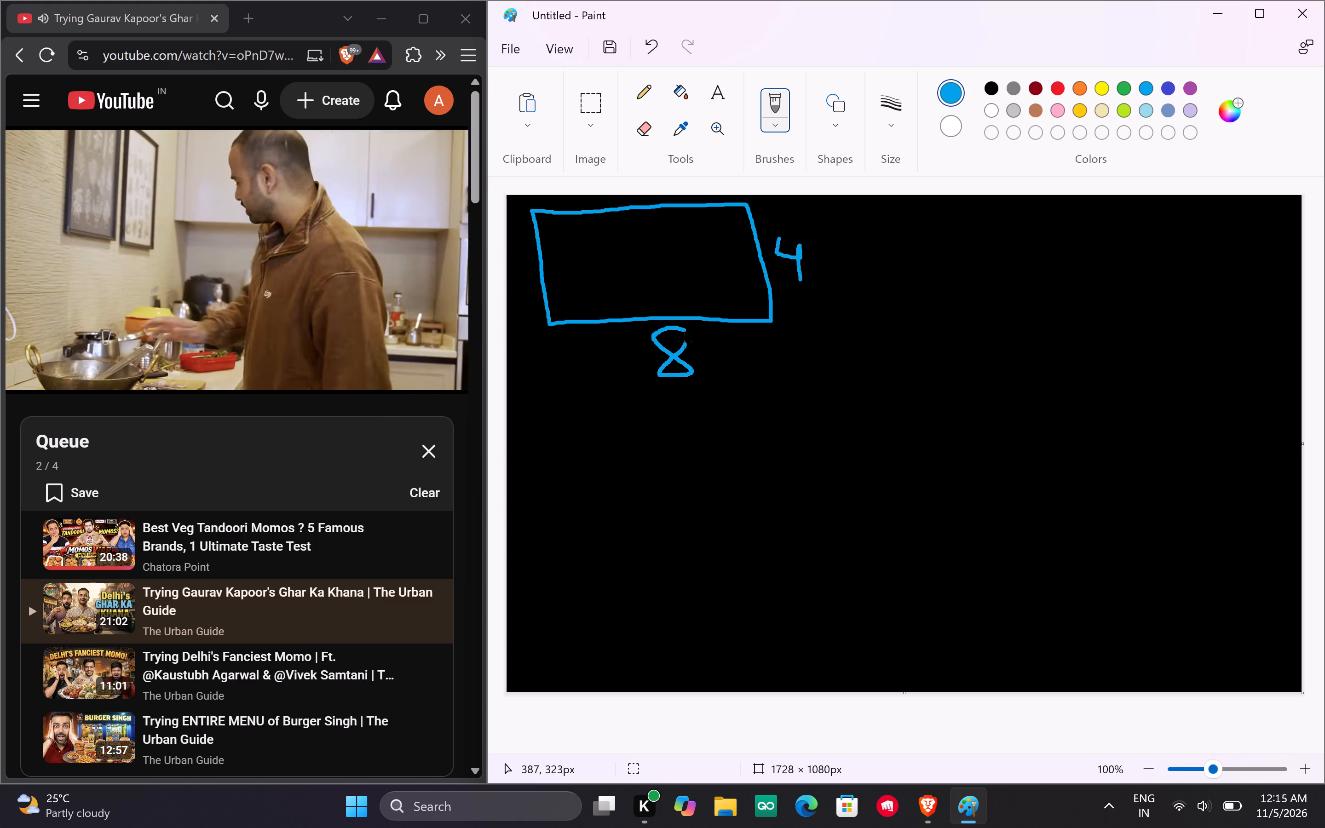
left_click_drag(685, 341, 678, 329)
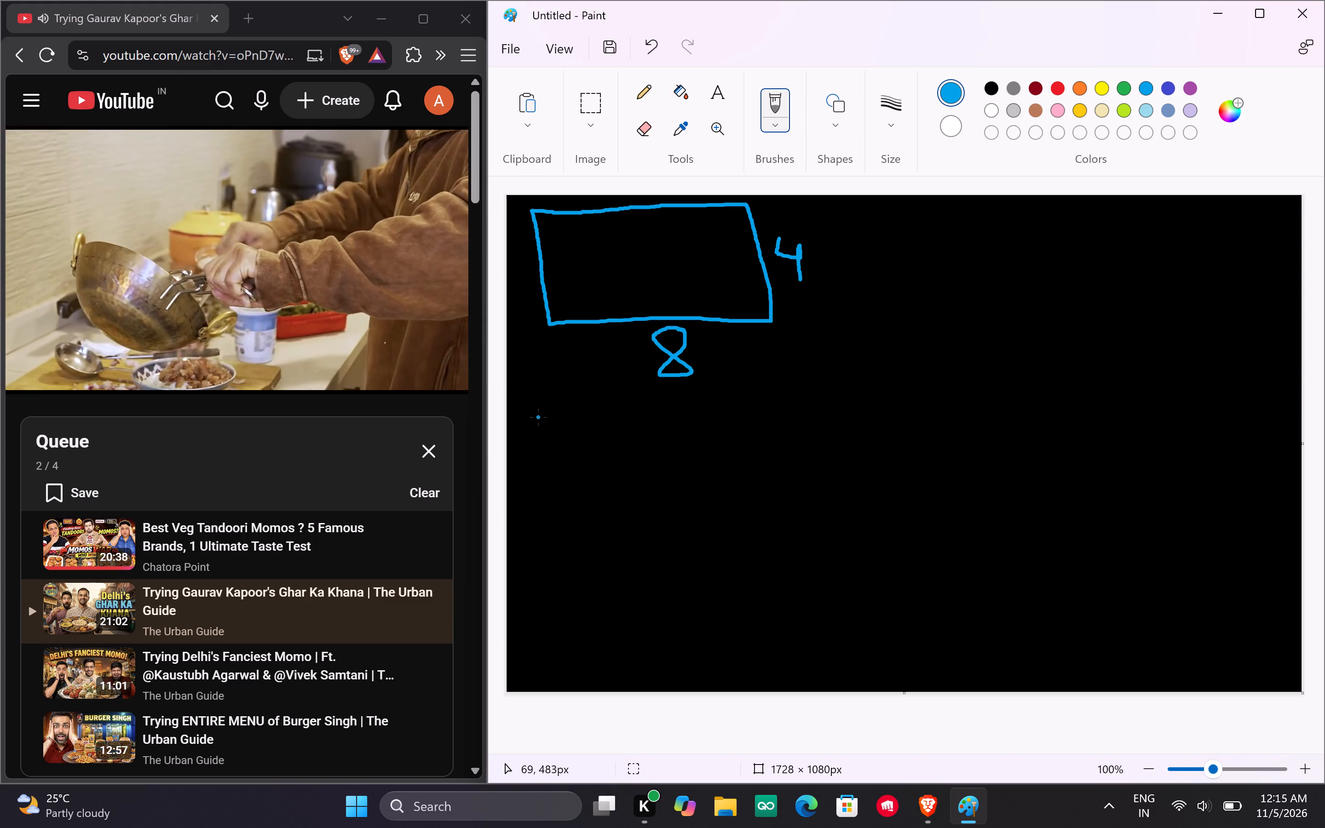
Handwrite the word "Rectangle" below the rectangle and its bottom side label.
left_click_drag(538, 417, 536, 460)
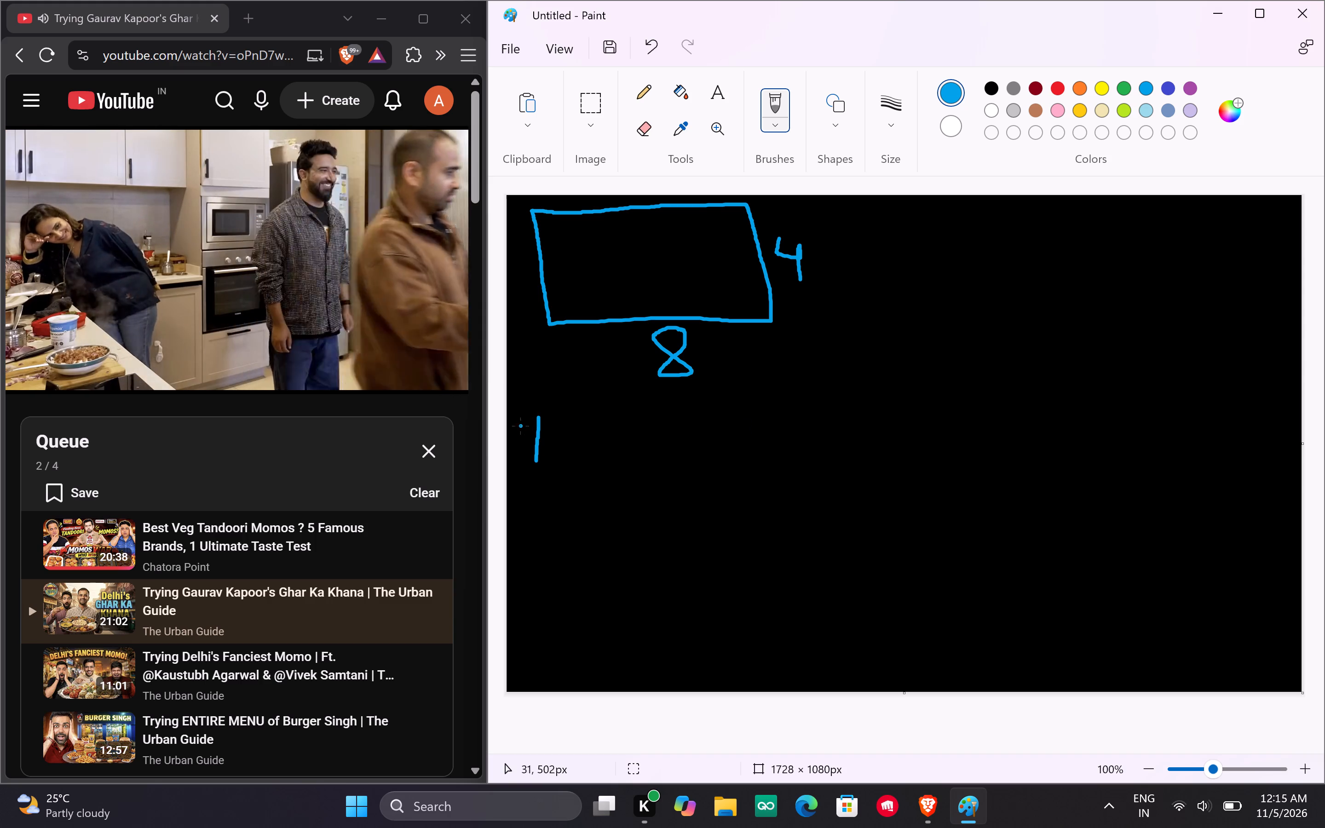
left_click(520, 426)
left_click_drag(520, 426, 568, 419)
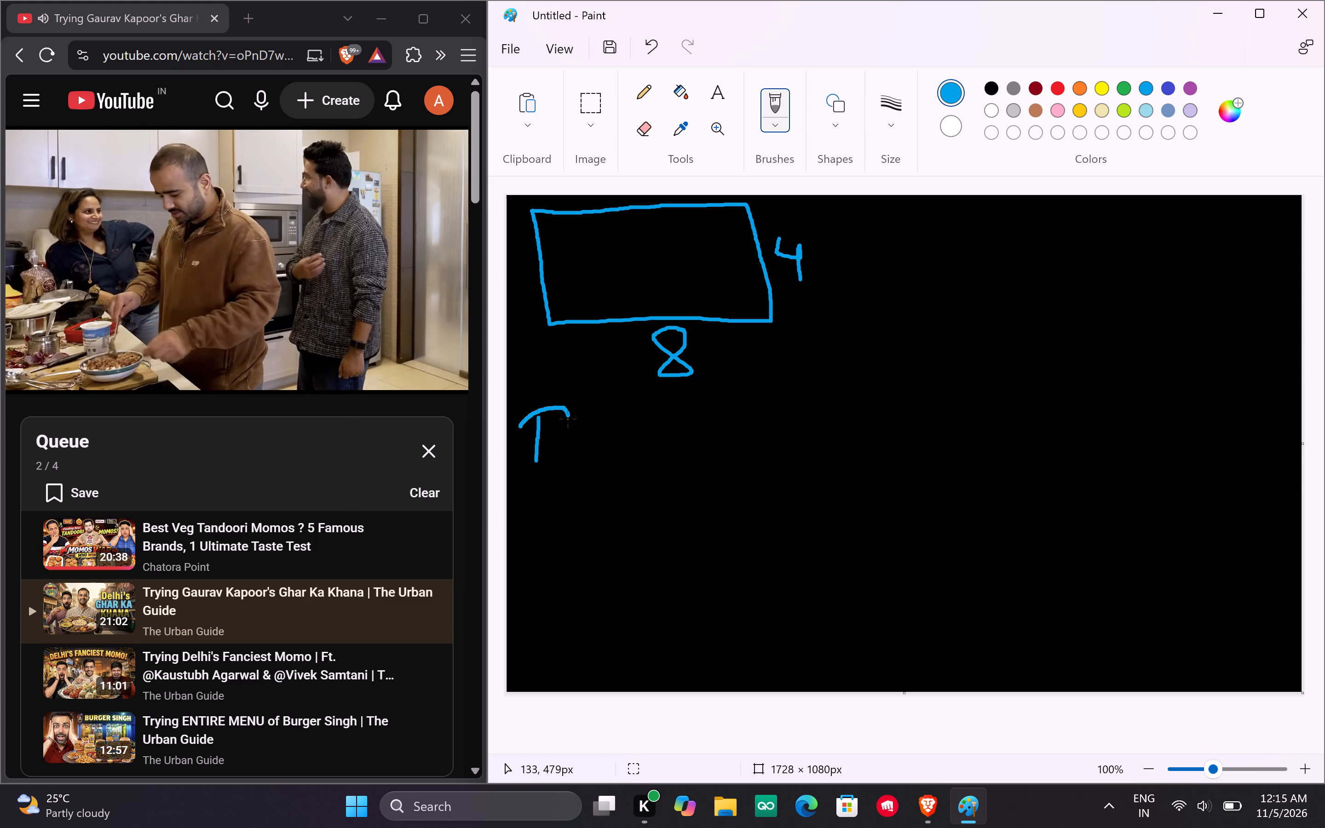
left_click_drag(568, 419, 576, 466)
left_click_drag(588, 440, 603, 462)
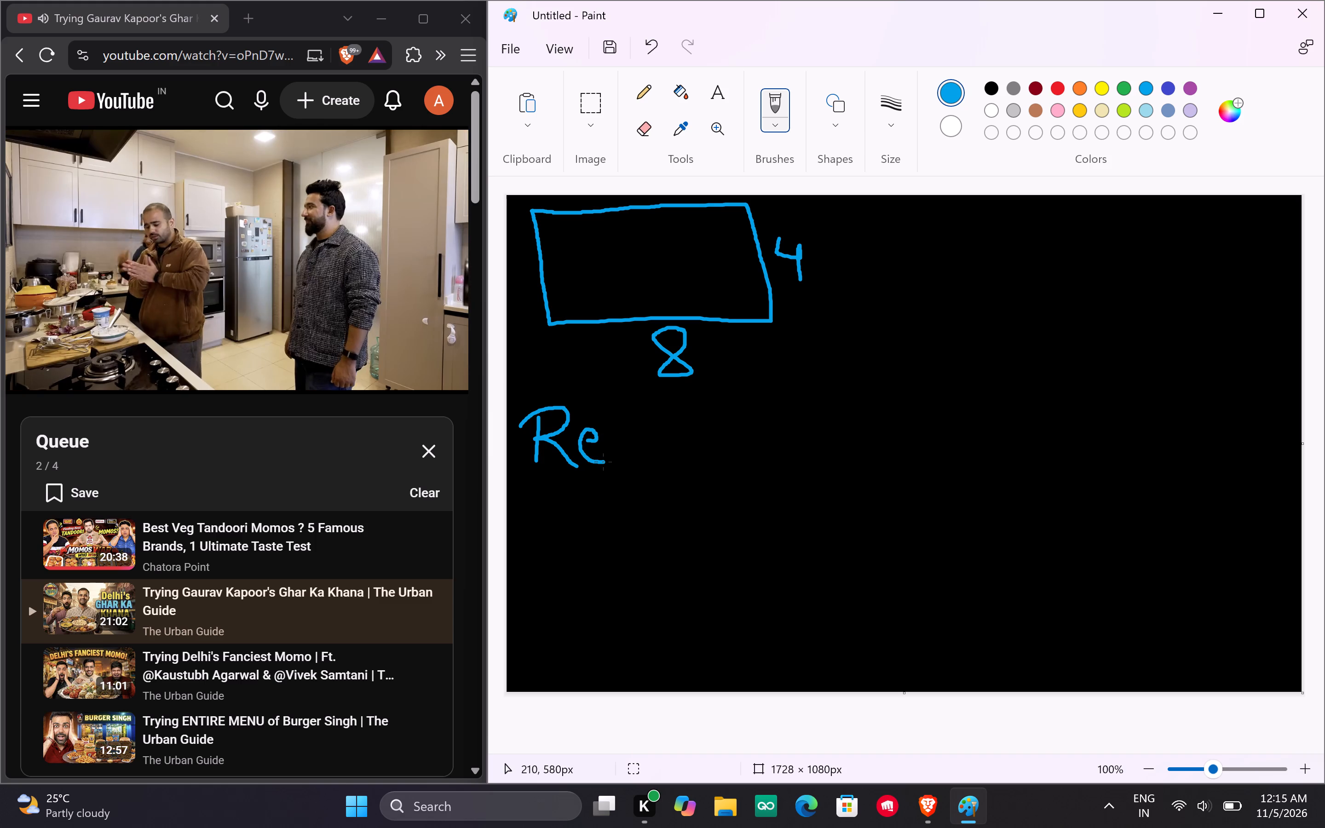
left_click_drag(633, 422, 632, 466)
left_click_drag(652, 466, 652, 405)
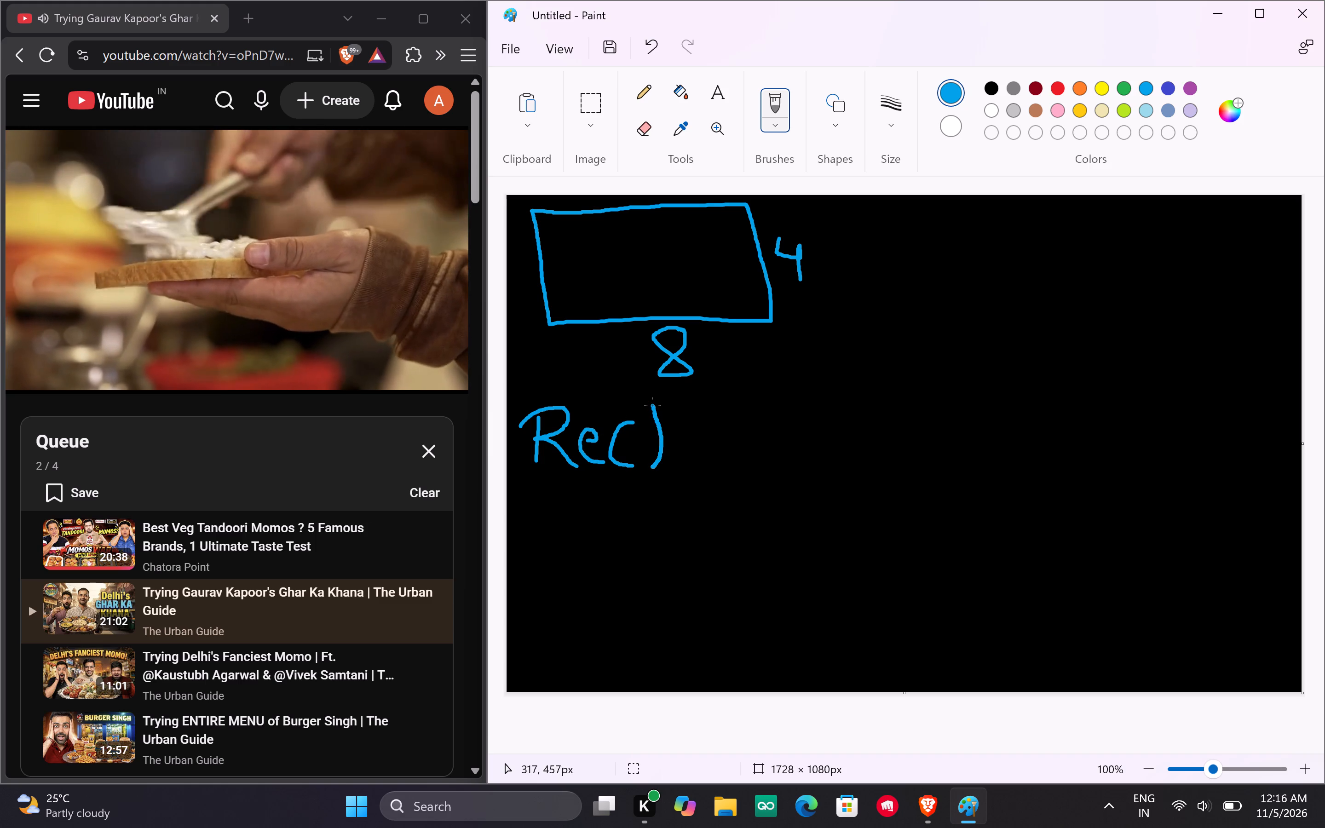
left_click_drag(652, 405, 669, 463)
left_click_drag(648, 436, 680, 429)
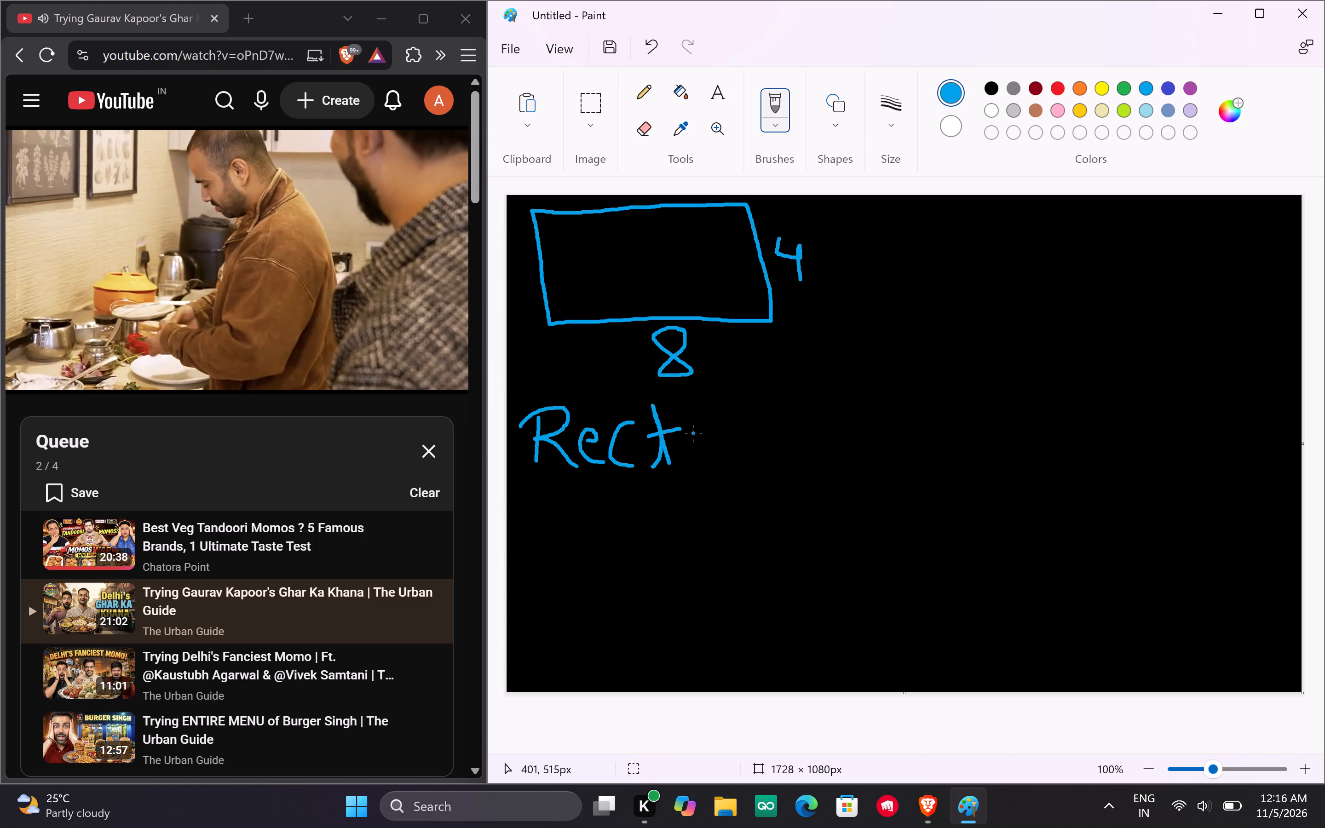
left_click_drag(701, 437, 719, 450)
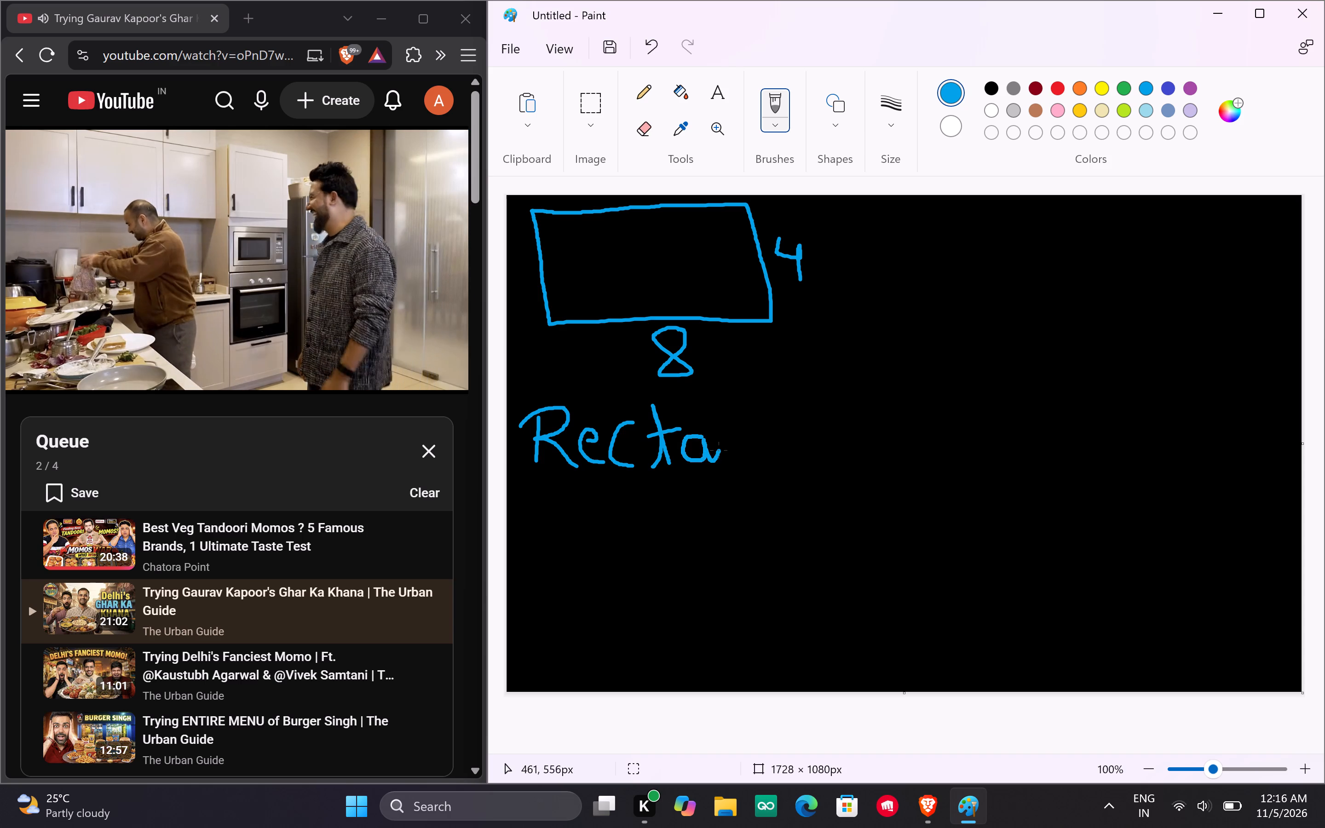
left_click_drag(719, 450, 750, 450)
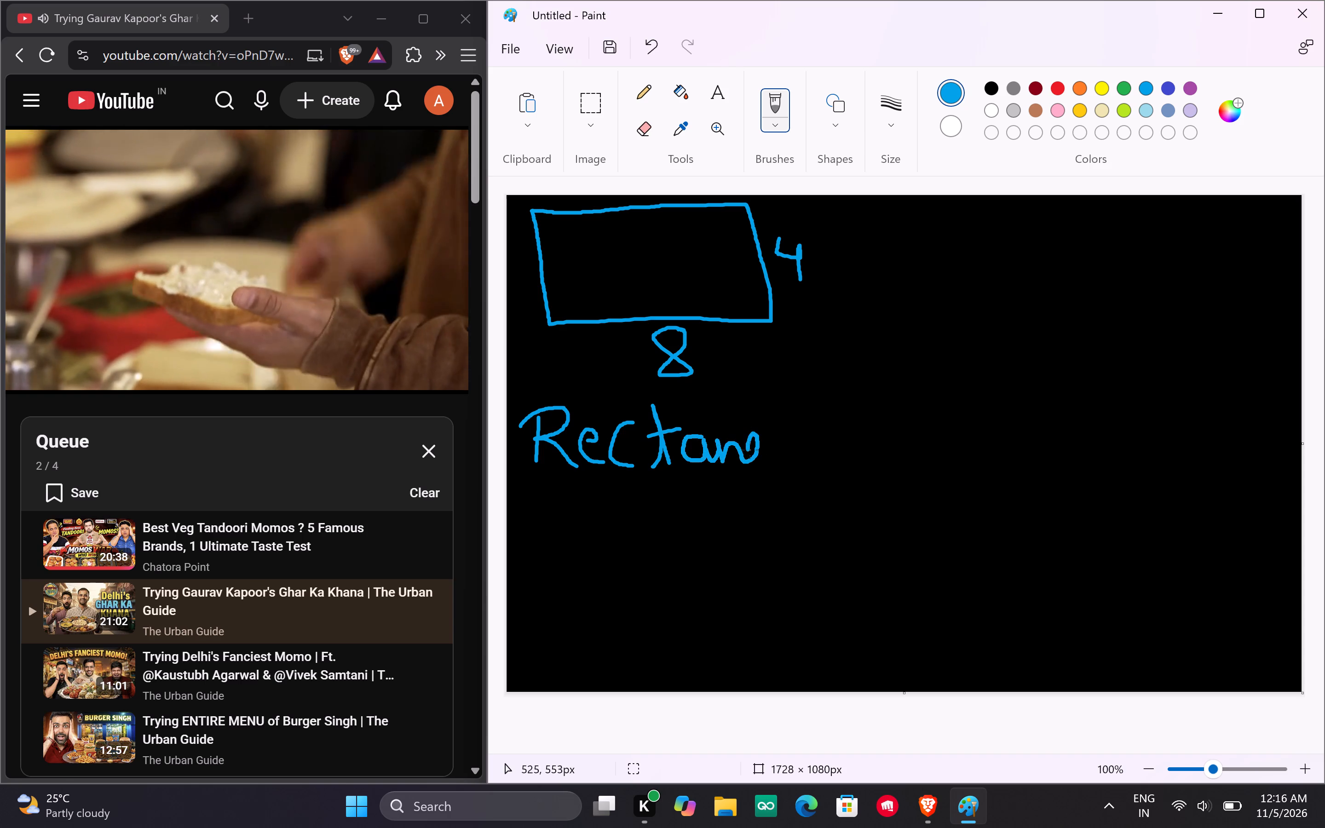
left_click_drag(750, 450, 770, 408)
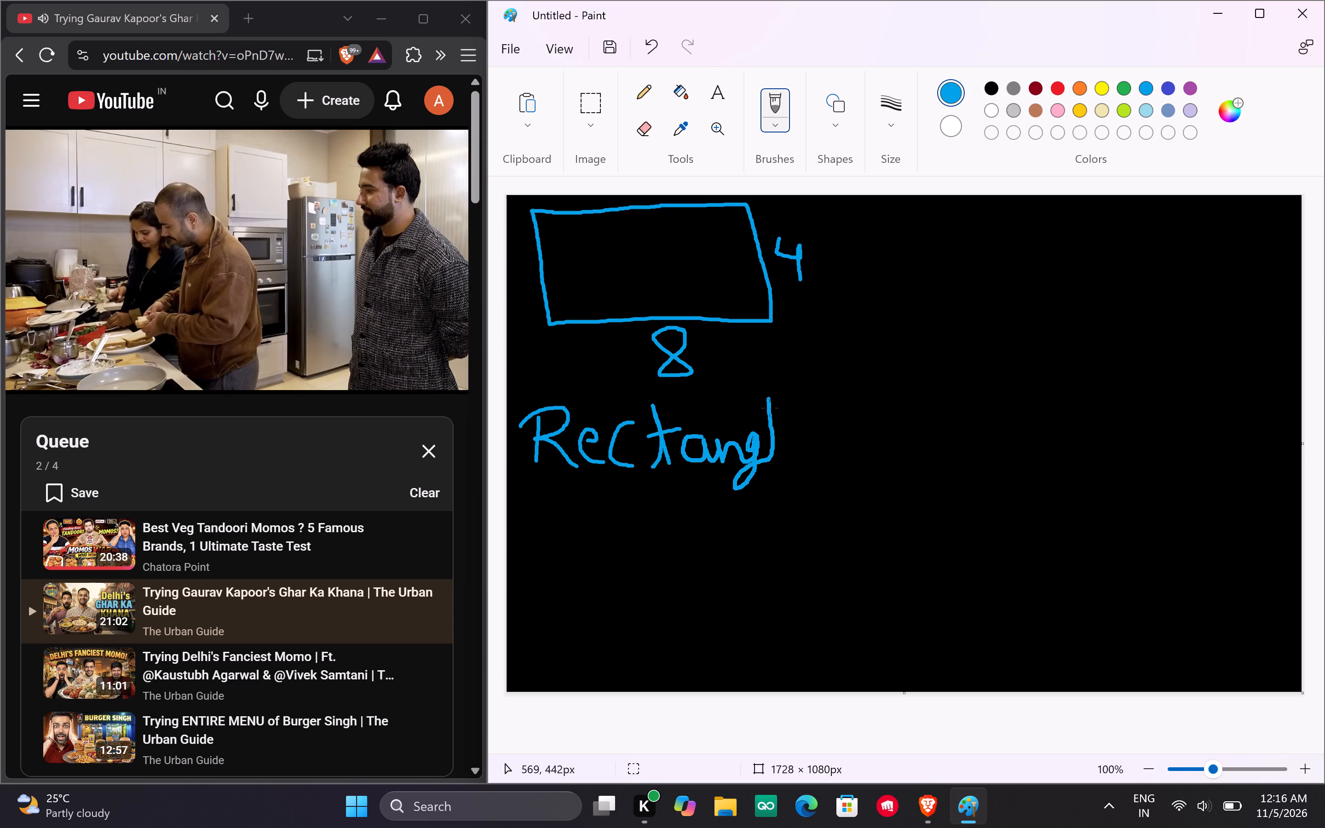
left_click_drag(770, 408, 784, 467)
left_click_drag(789, 446, 784, 468)
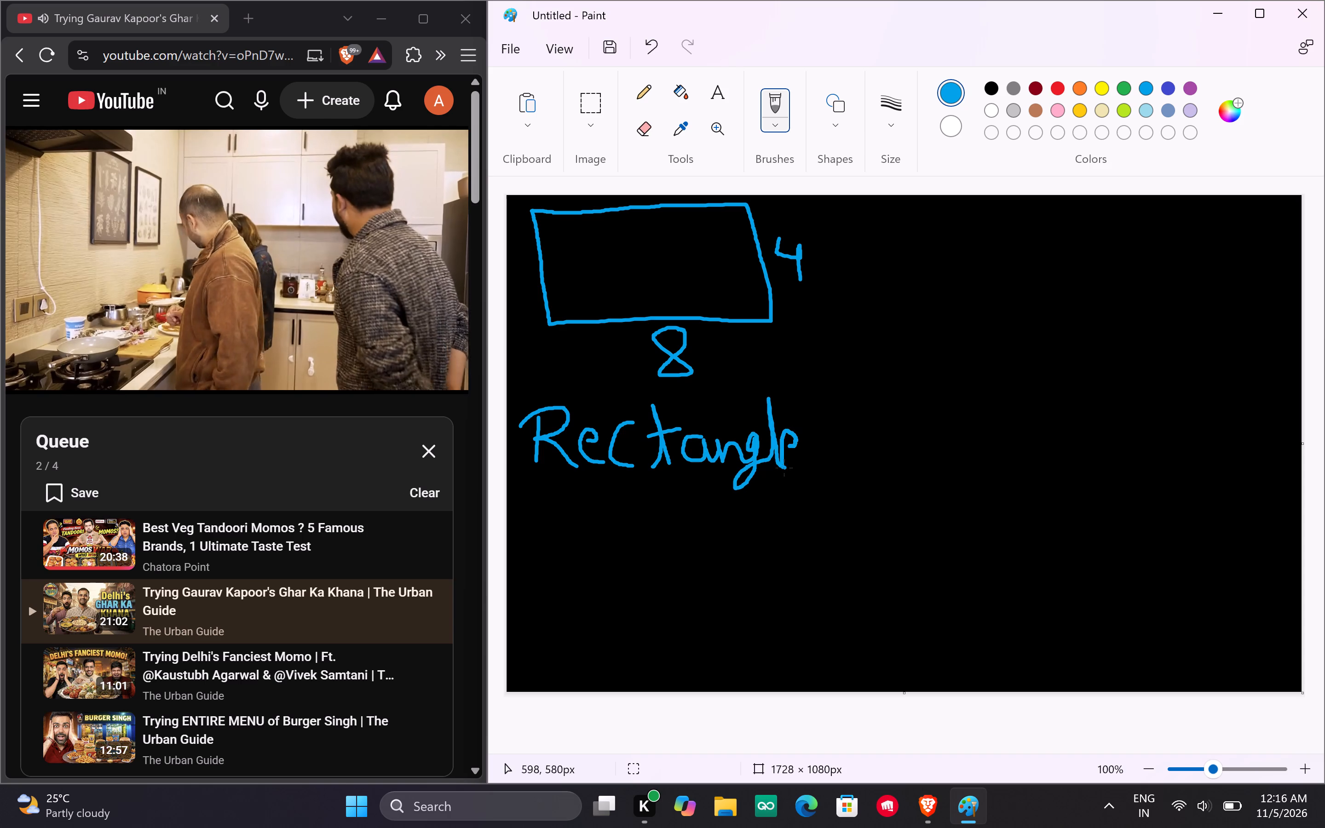
left_click_drag(784, 468, 812, 467)
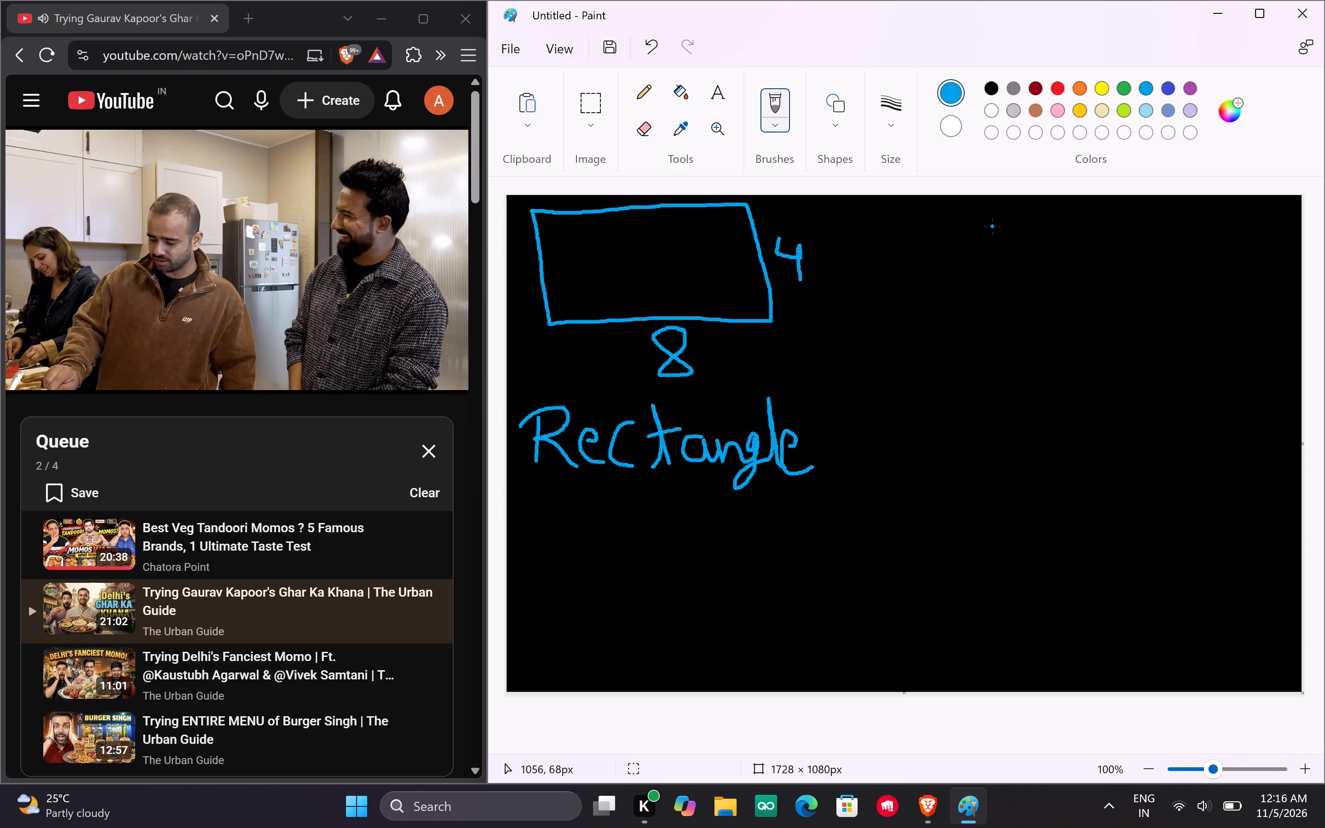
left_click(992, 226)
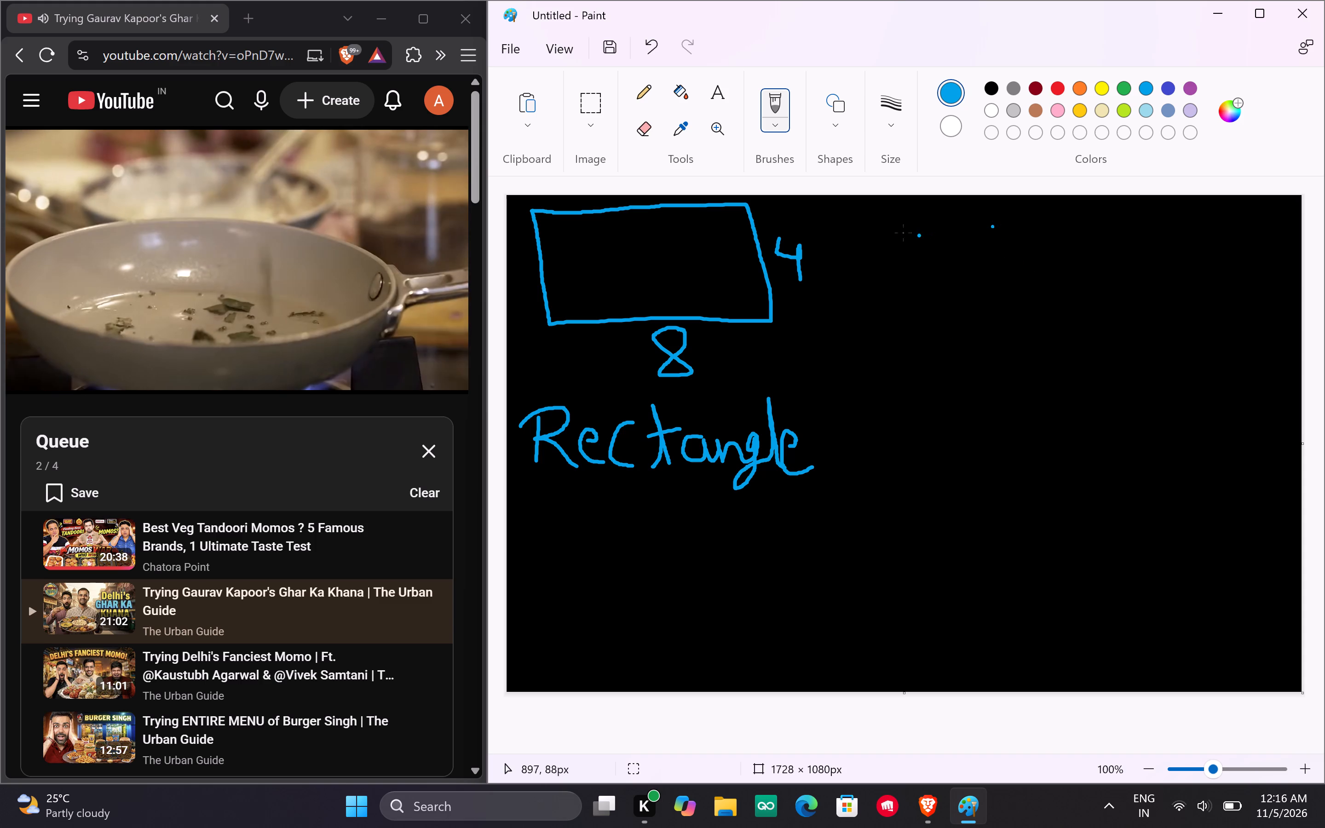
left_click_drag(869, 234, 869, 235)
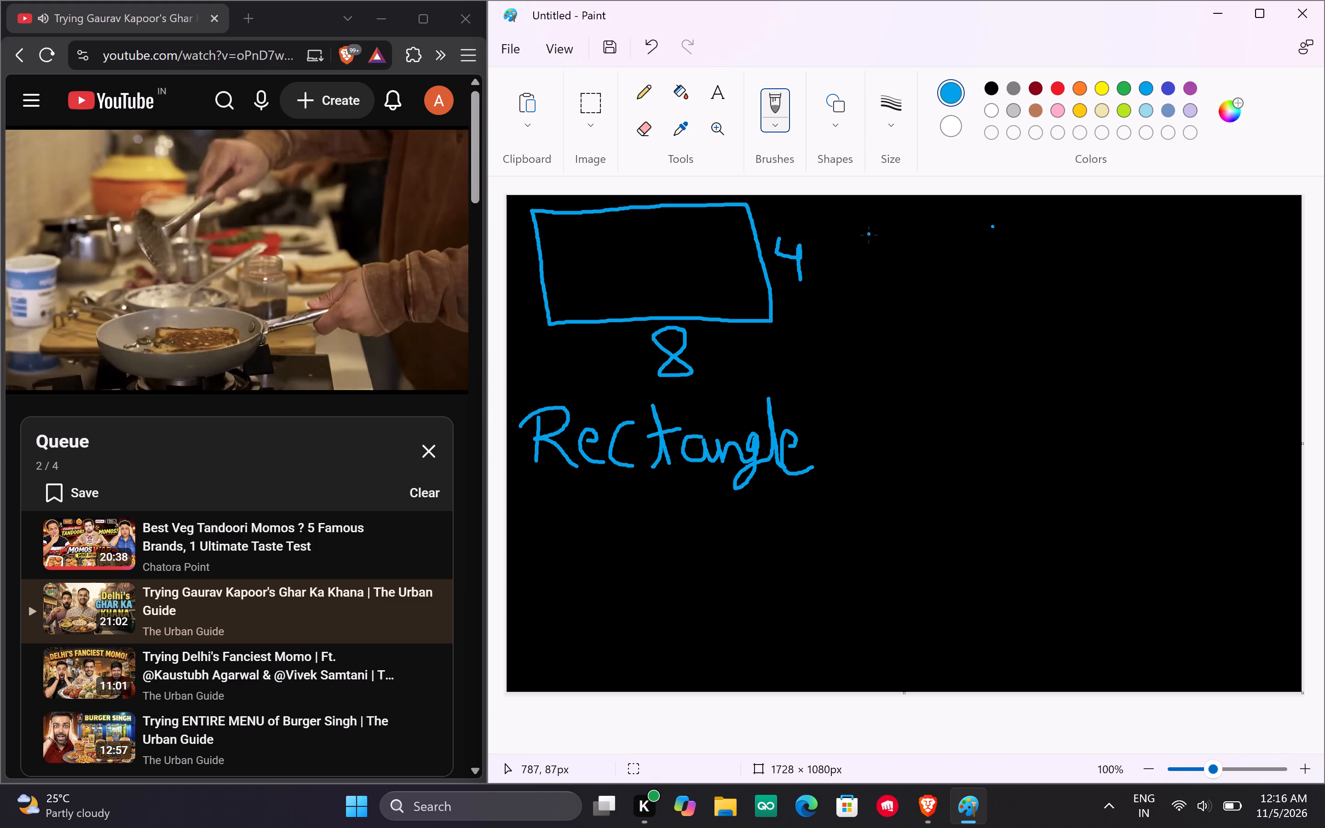
Handwrite "Area =" on the canvas to the right of the rectangle and its "4" label.
left_click_drag(869, 235, 877, 288)
left_click_drag(856, 241, 904, 288)
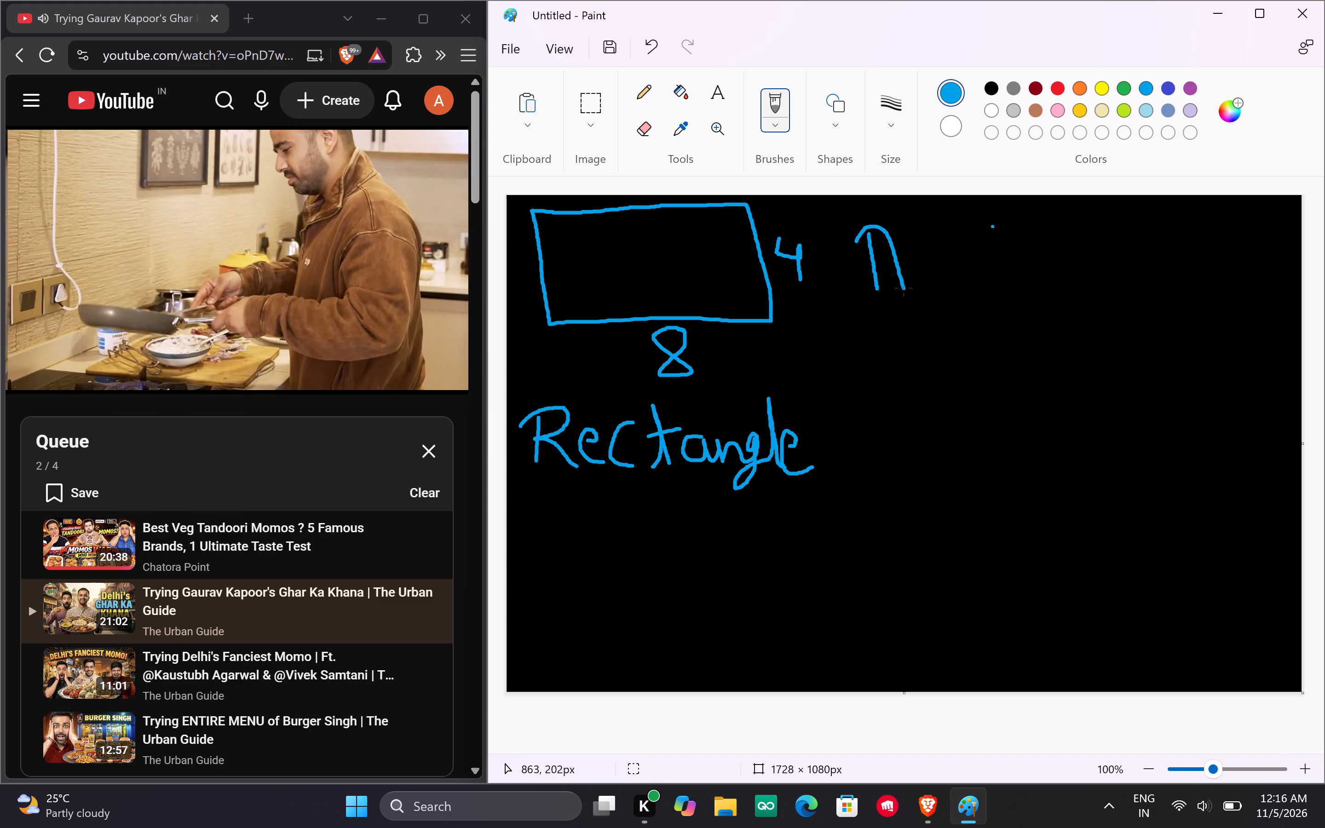
left_click_drag(871, 273, 896, 266)
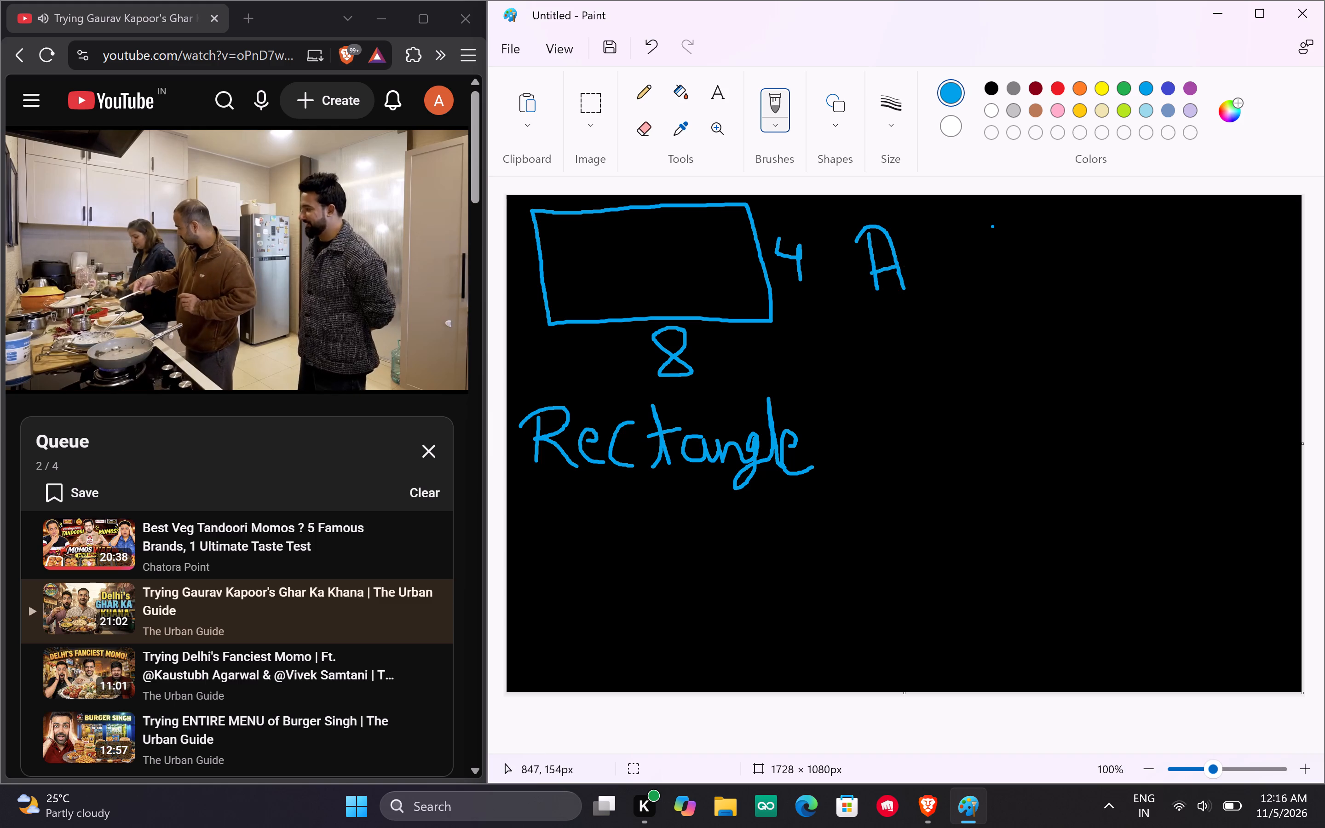
left_click_drag(915, 257, 943, 255)
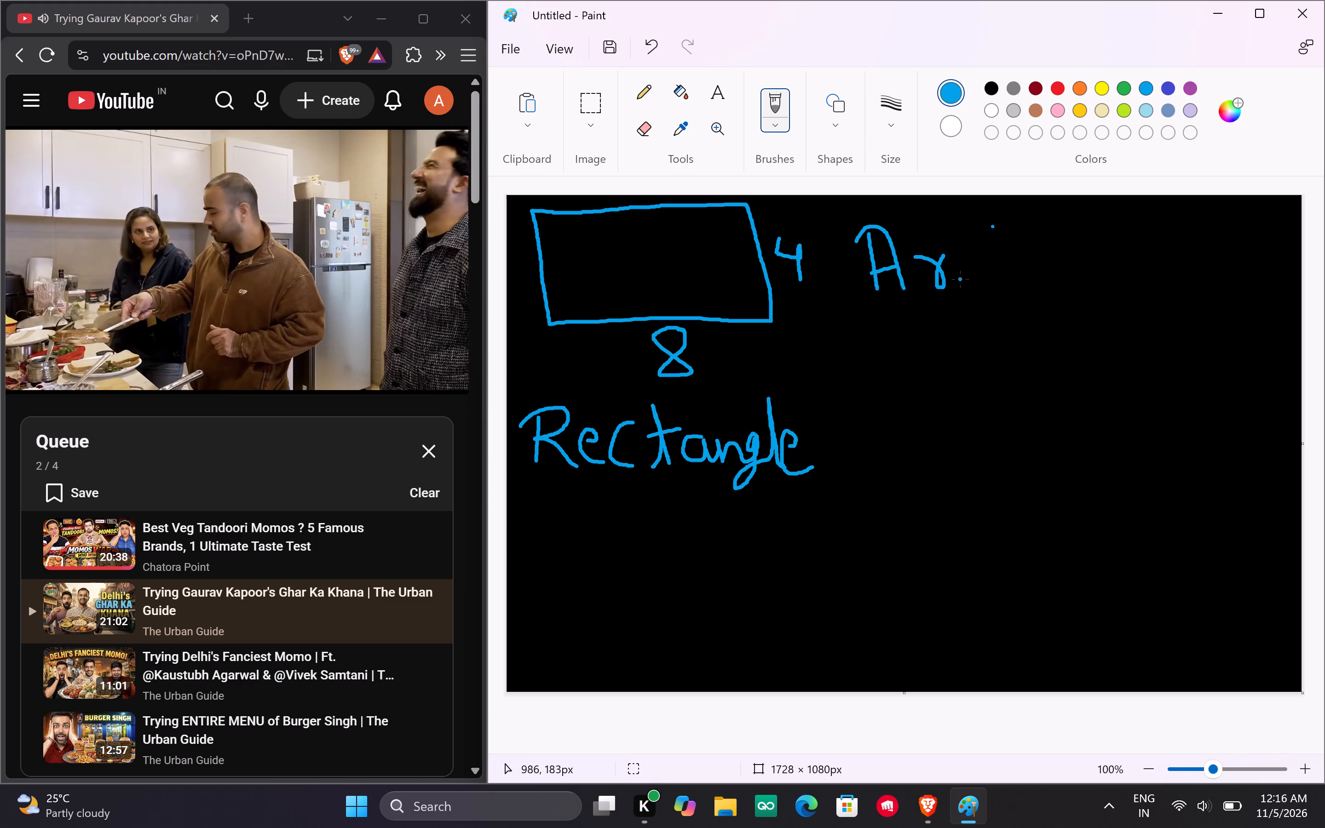
left_click_drag(960, 279, 983, 300)
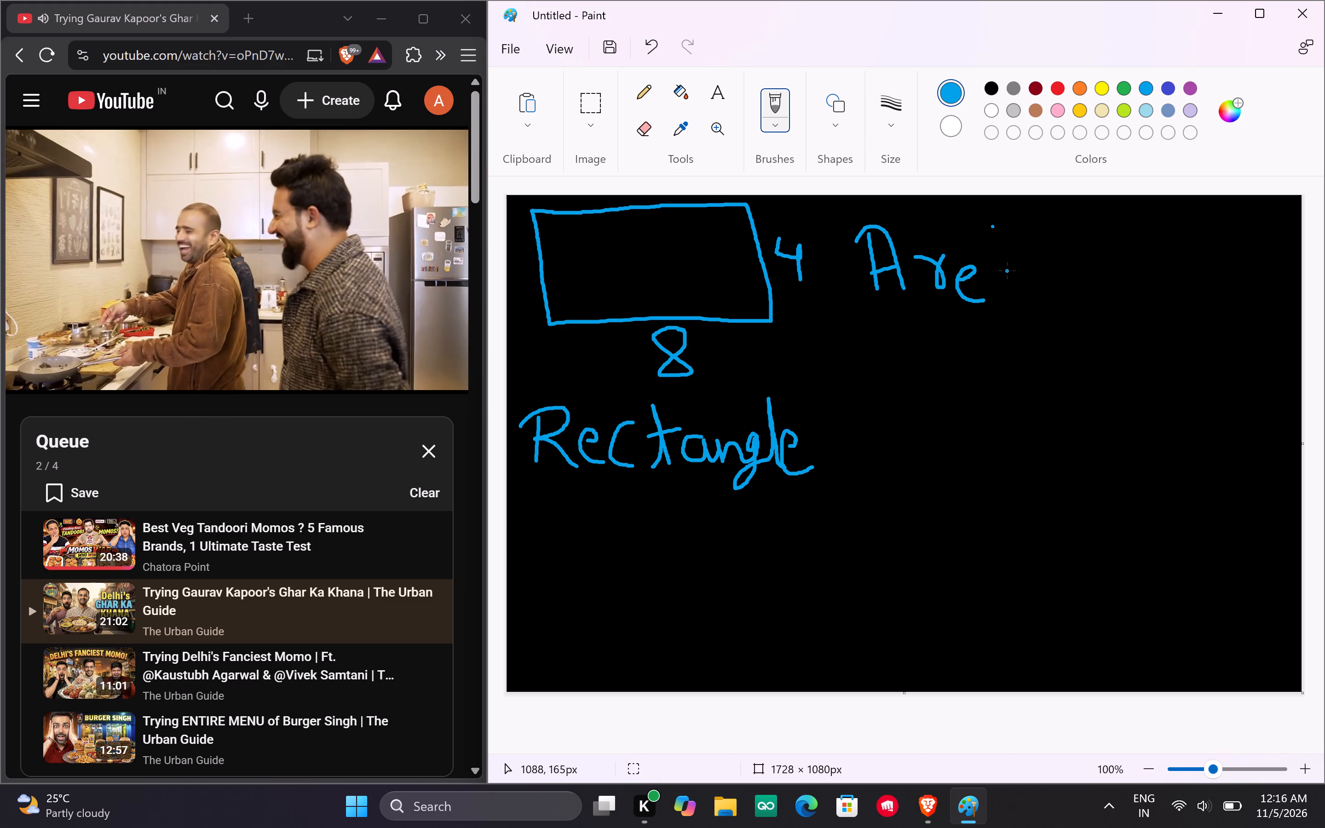
left_click_drag(1007, 270, 1007, 269)
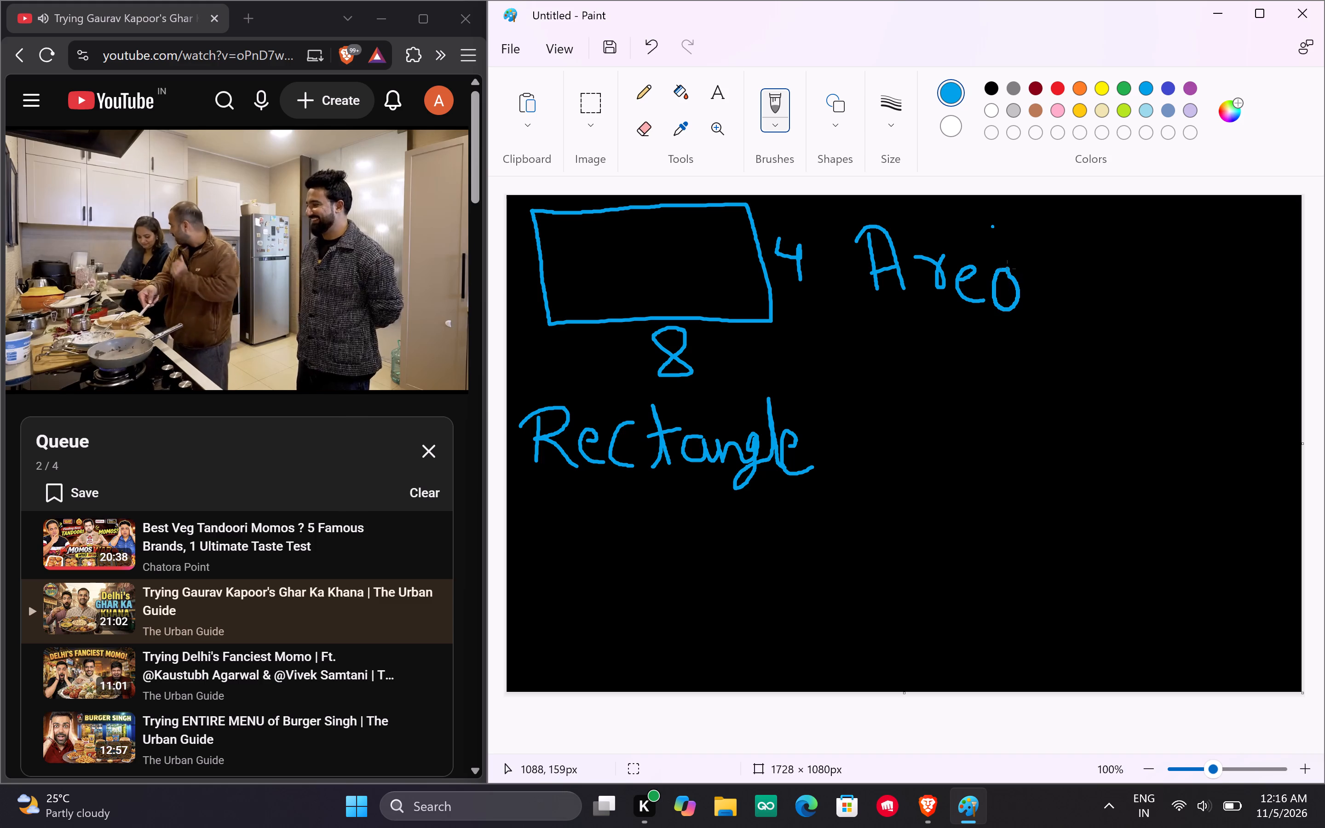
left_click_drag(1007, 269, 1039, 312)
left_click_drag(1038, 278, 1059, 273)
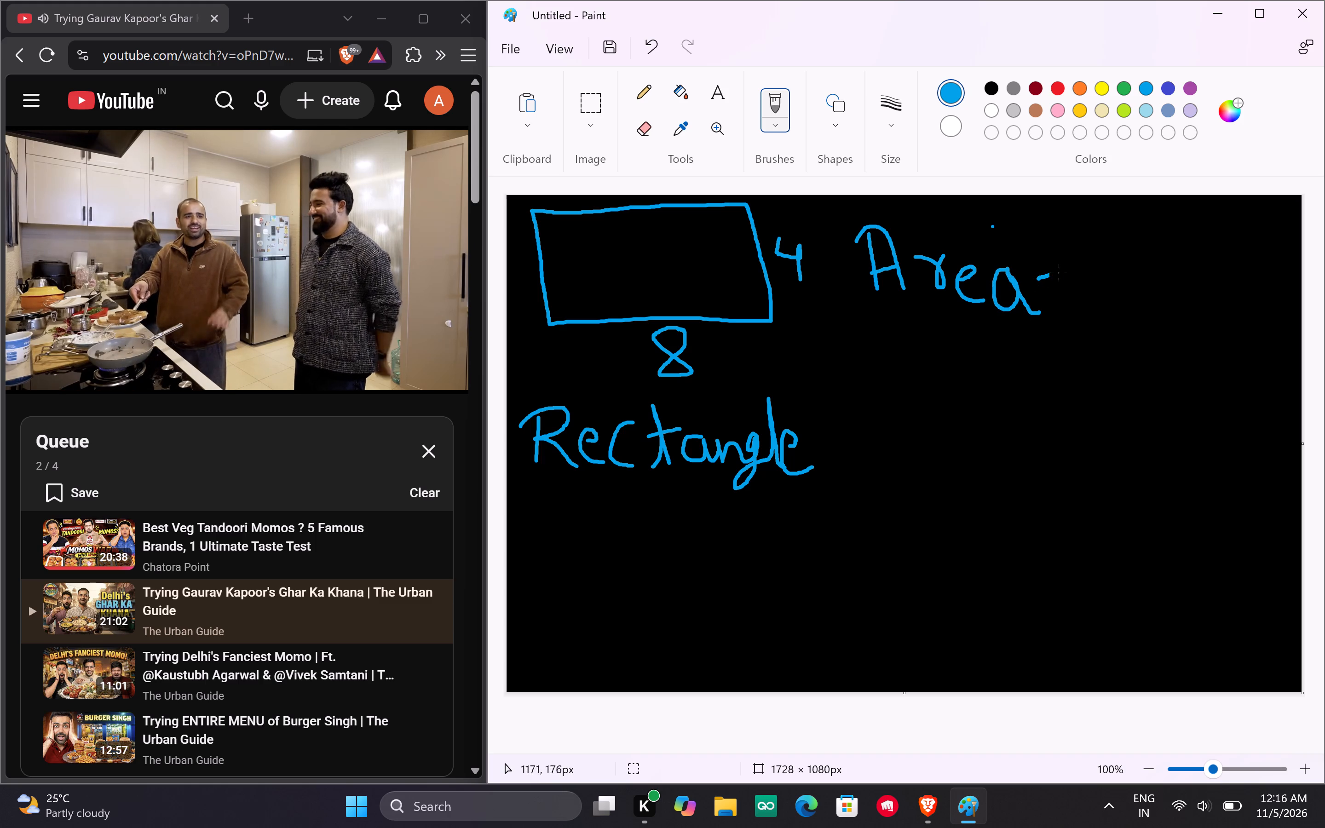
left_click_drag(1059, 273, 1060, 273)
left_click_drag(1042, 296, 1069, 288)
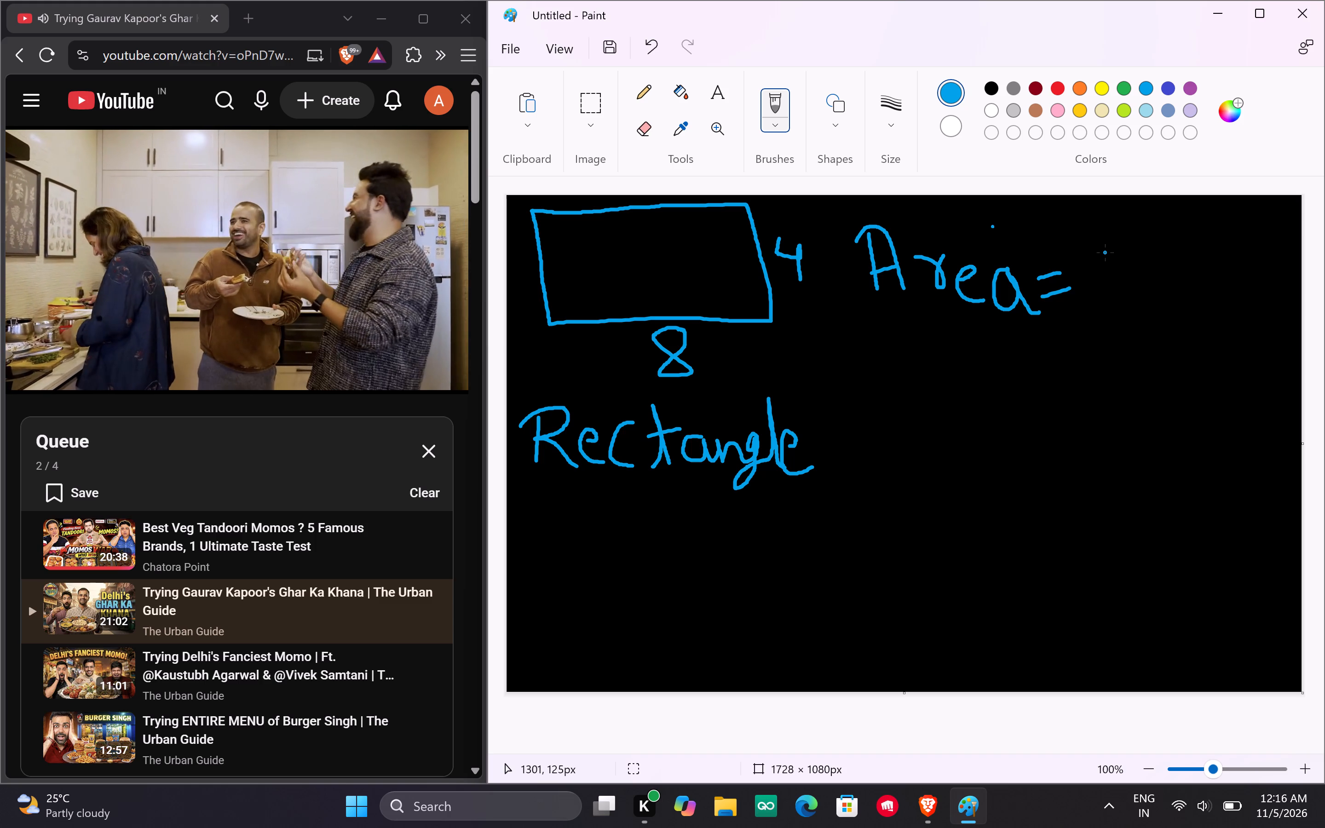
Handwrite the word "Length" after "Area =" to begin the area formula.
left_click_drag(1105, 253, 1104, 321)
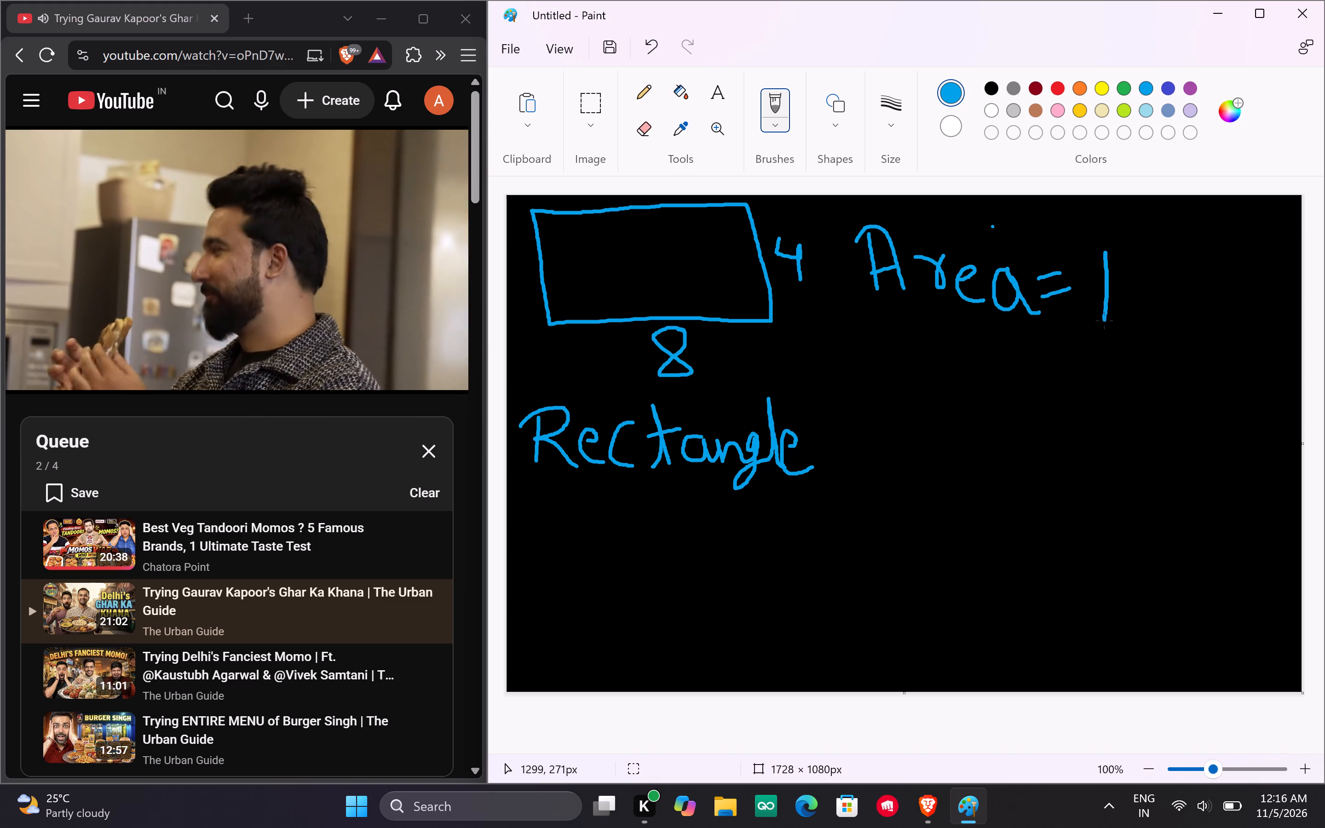
left_click_drag(1104, 321, 1136, 315)
left_click_drag(1142, 304, 1166, 316)
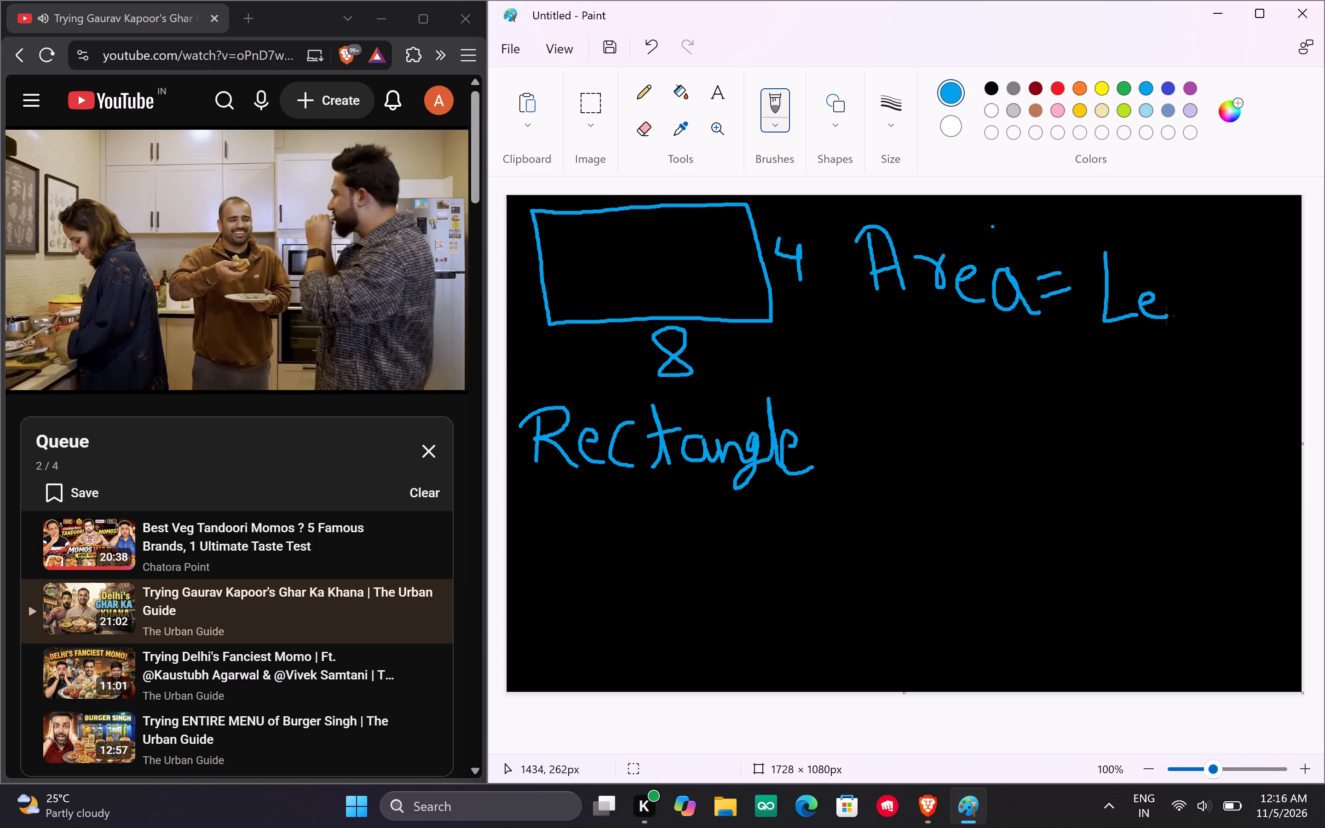
left_click_drag(1167, 302, 1197, 319)
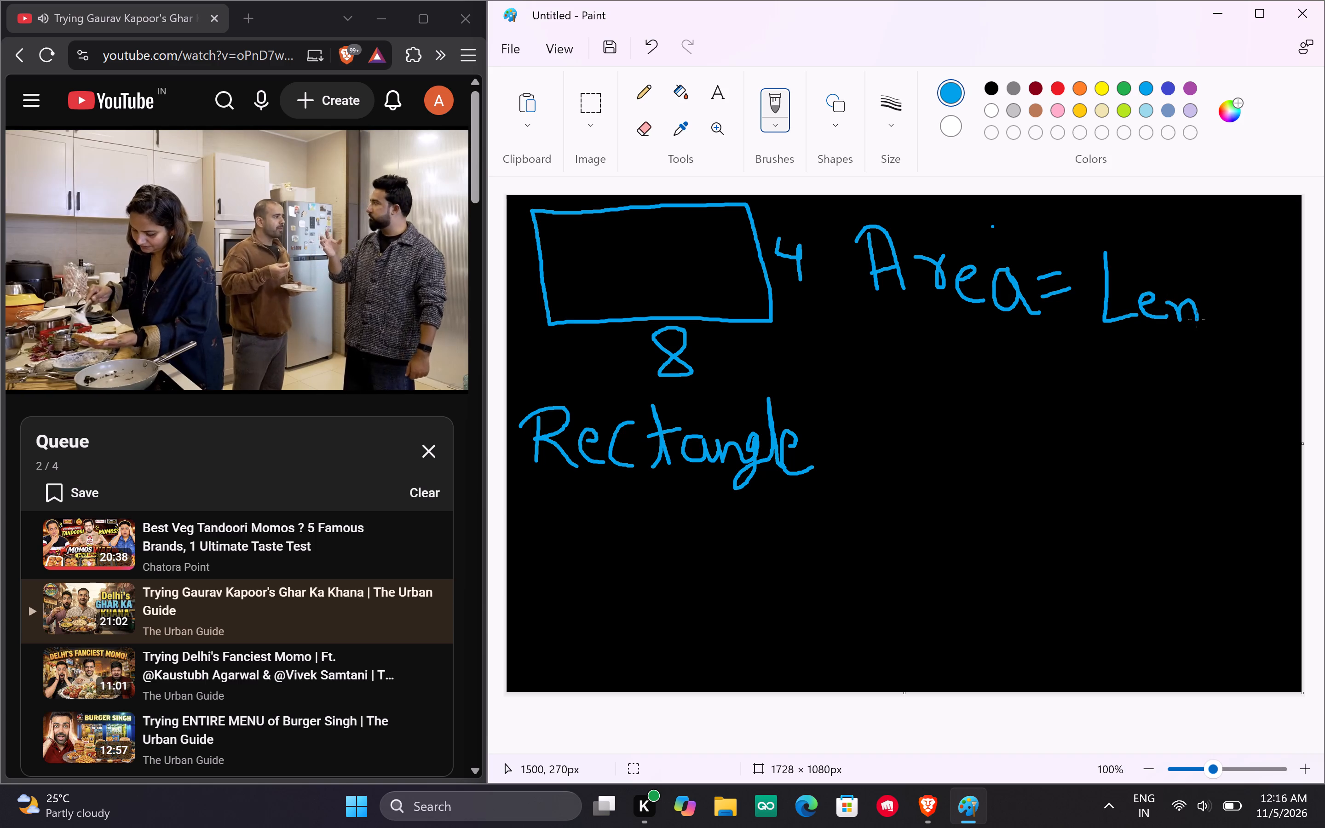
left_click_drag(1216, 300, 1220, 303)
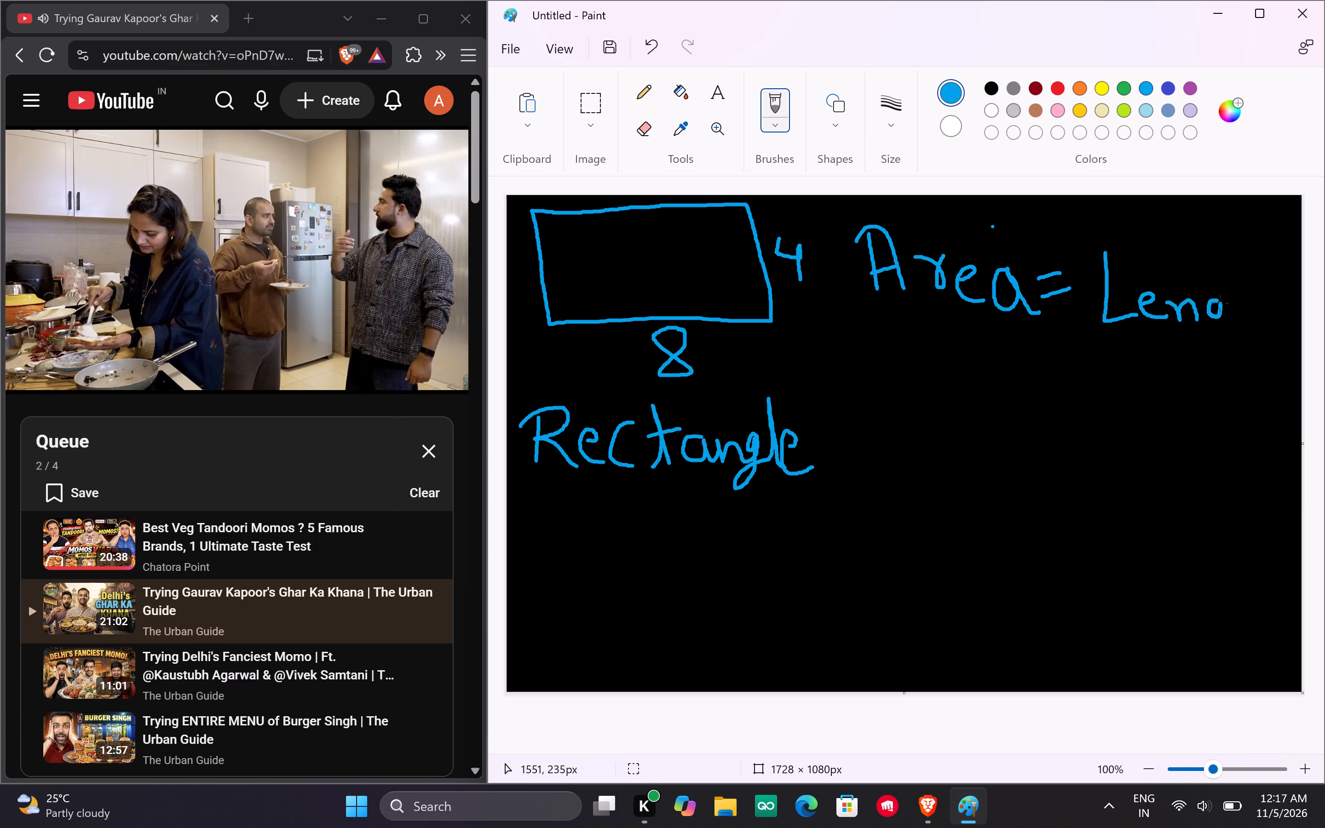
left_click_drag(1220, 303, 1222, 334)
left_click_drag(1229, 282, 1235, 319)
left_click(1220, 299)
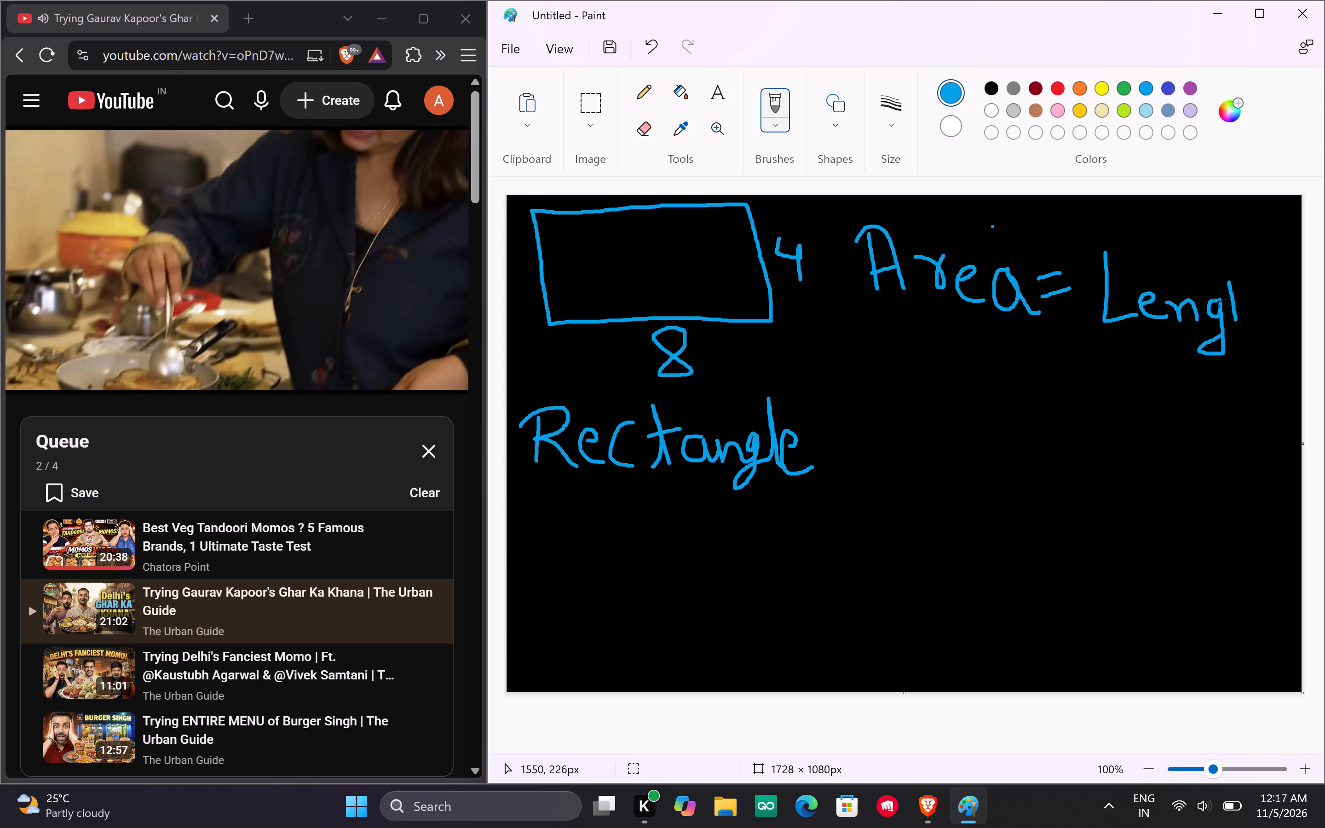
left_click_drag(1220, 299, 1233, 296)
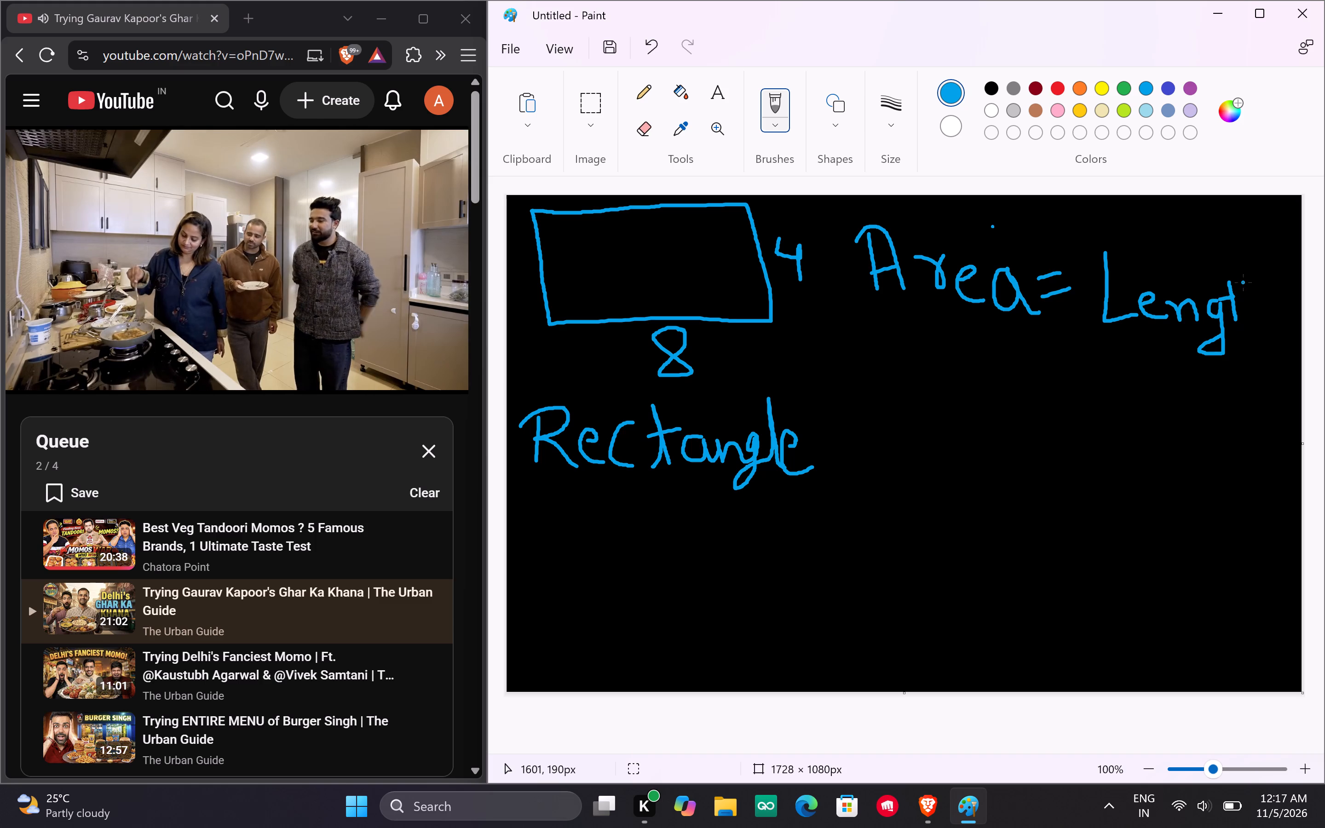
left_click_drag(1241, 295, 1235, 299)
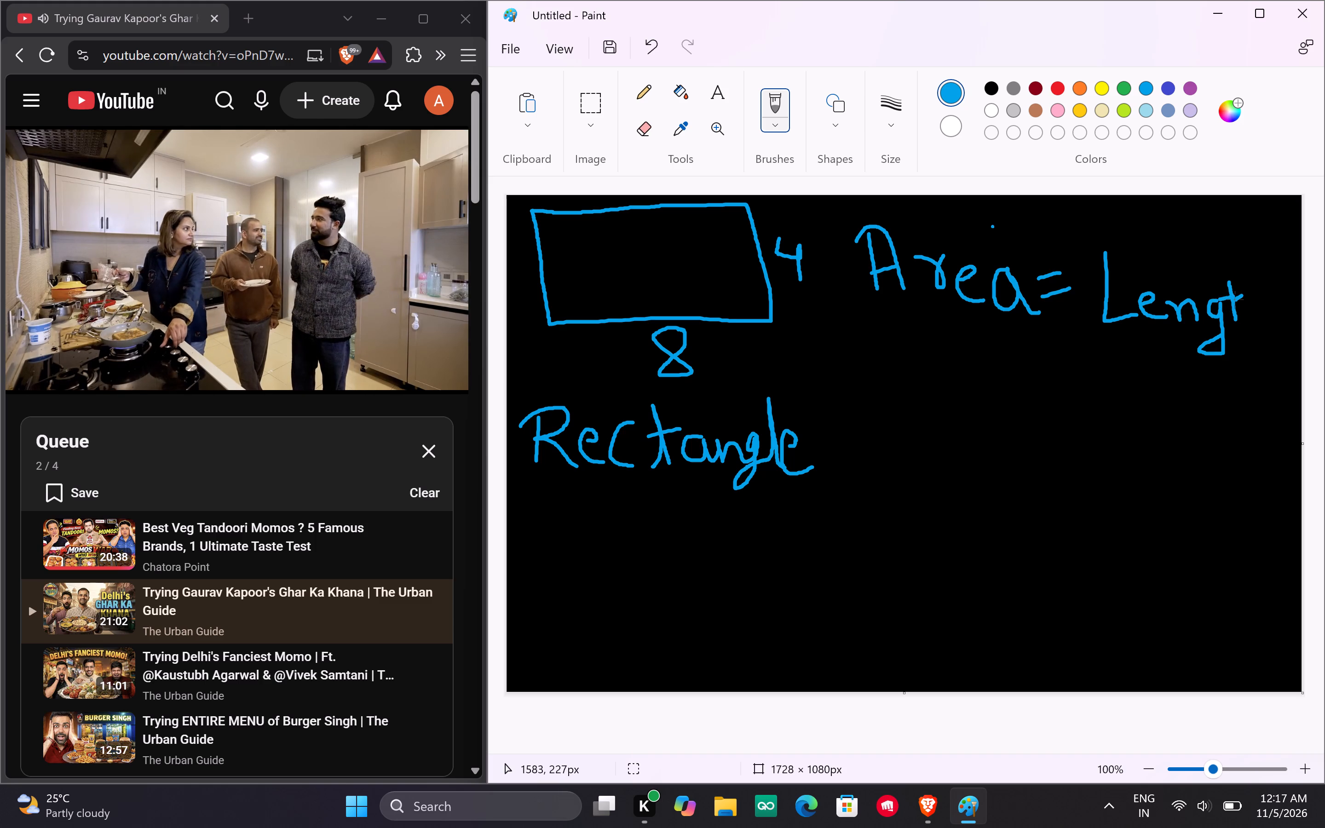
left_click_drag(1249, 273, 1263, 318)
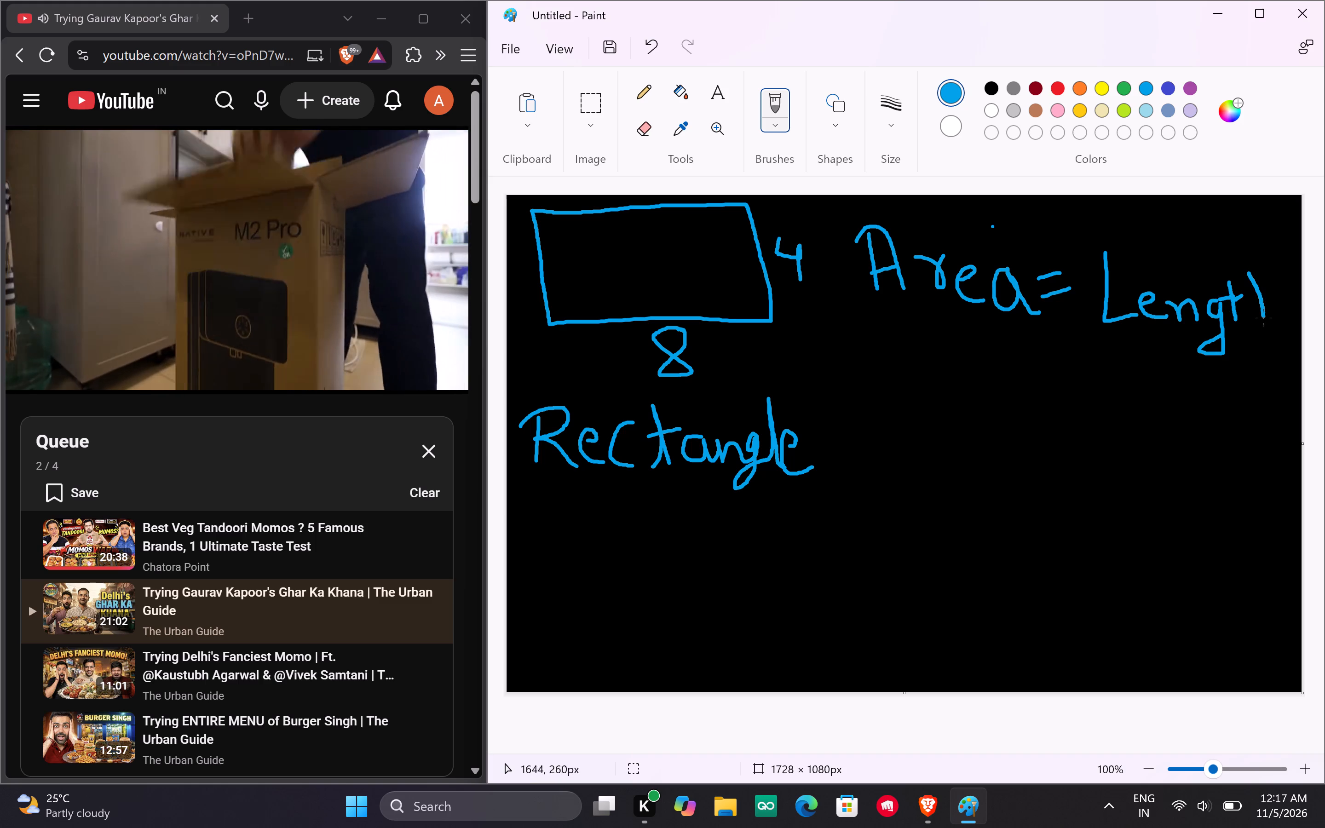
left_click_drag(1263, 318, 1279, 332)
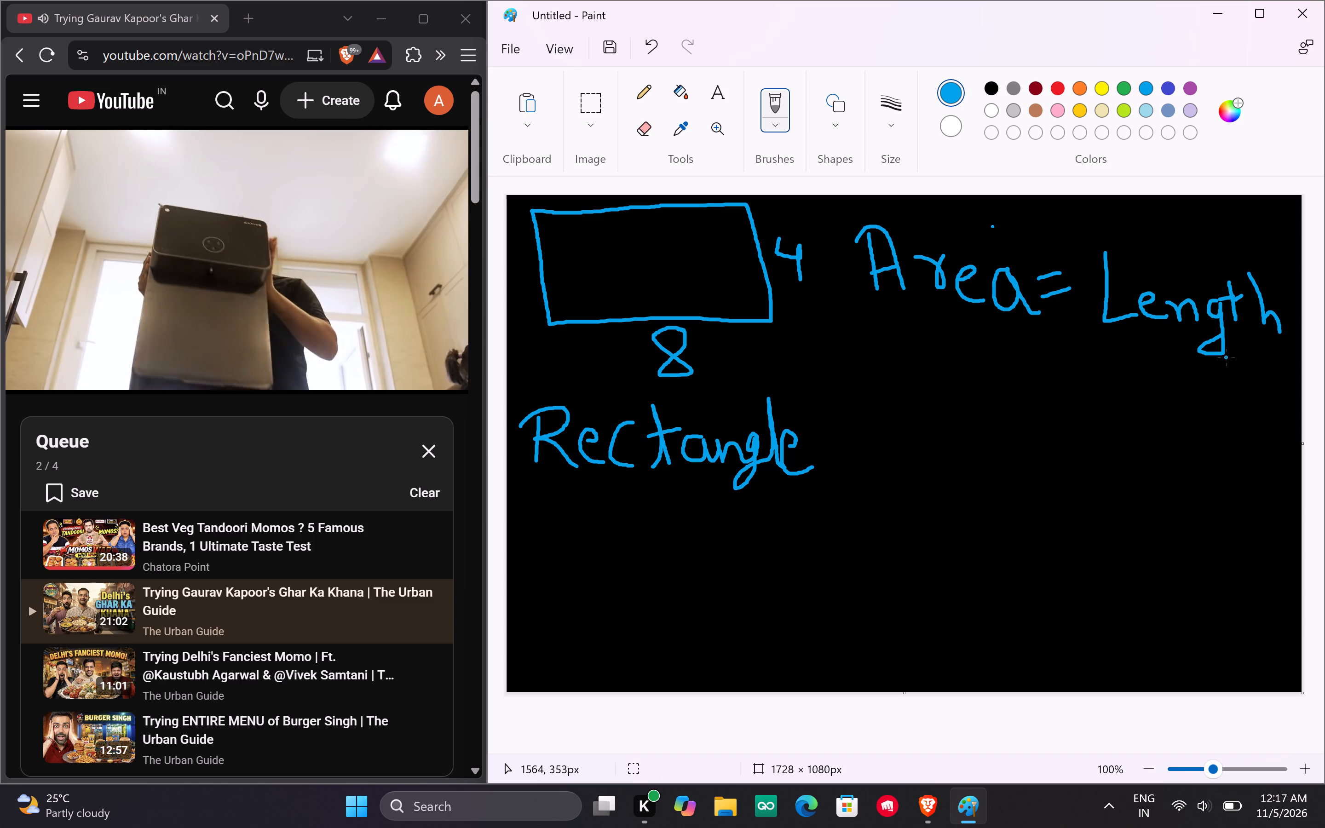
Continue the area formula by handwriting "× breadth" on the line below "Length".
left_click_drag(1113, 351, 1089, 385)
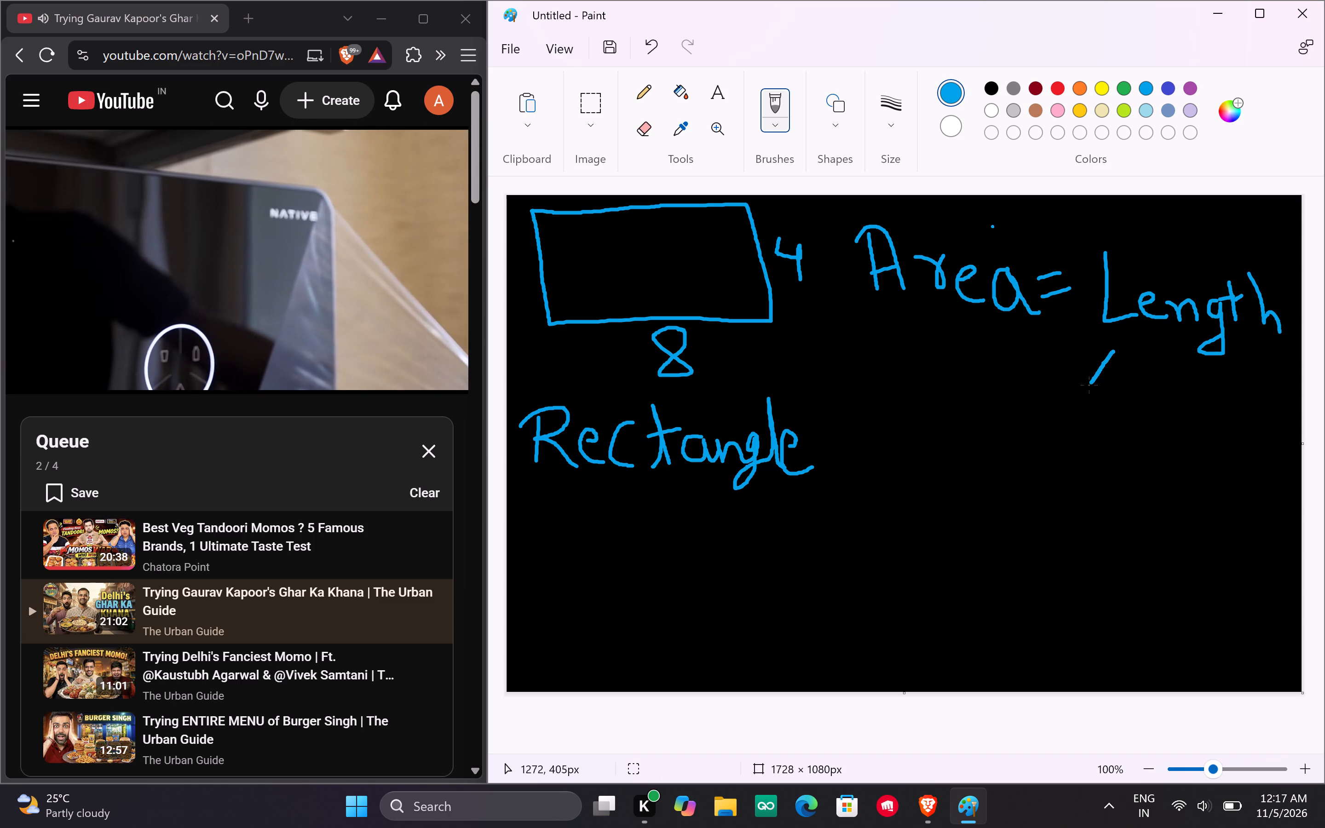
left_click_drag(1089, 385, 1083, 393)
left_click_drag(1081, 345, 1123, 385)
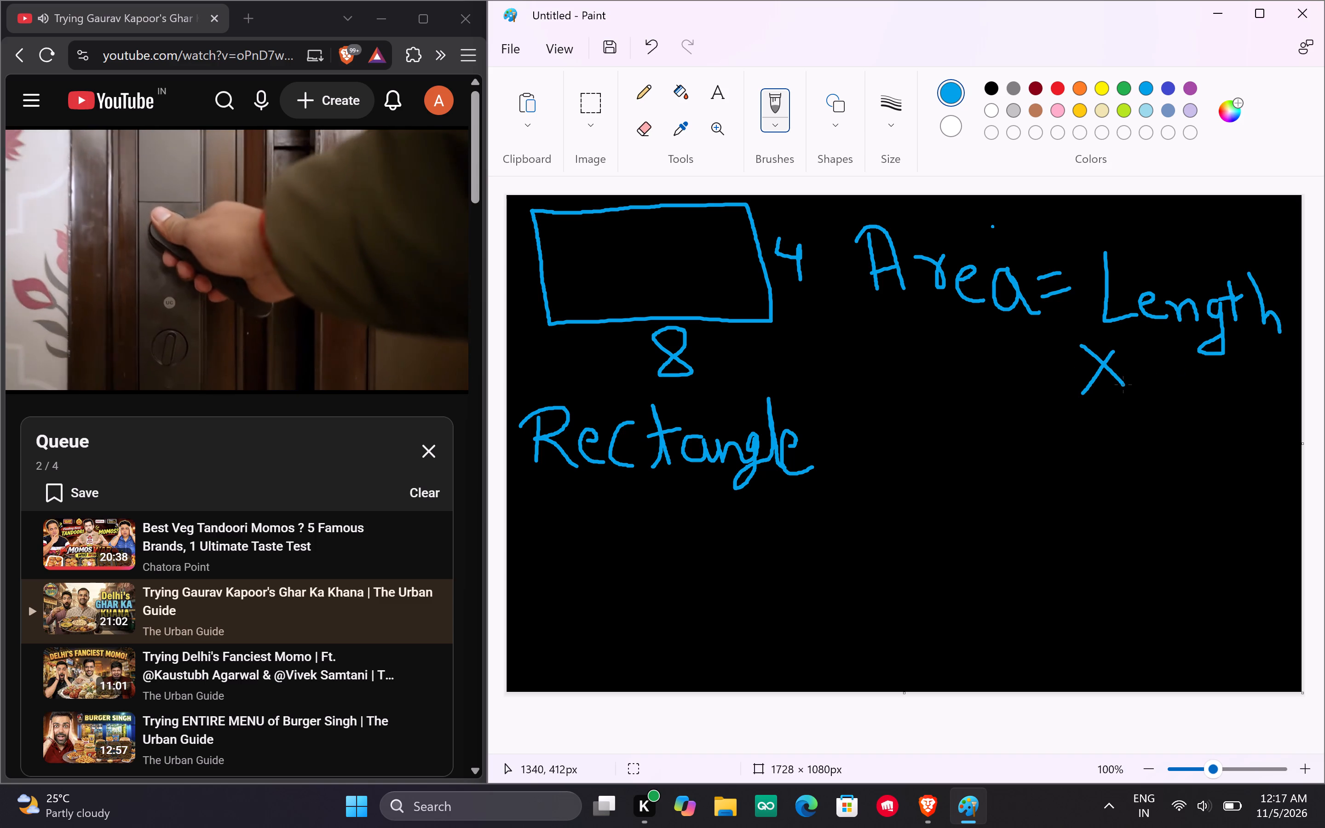
left_click_drag(1142, 354, 1142, 402)
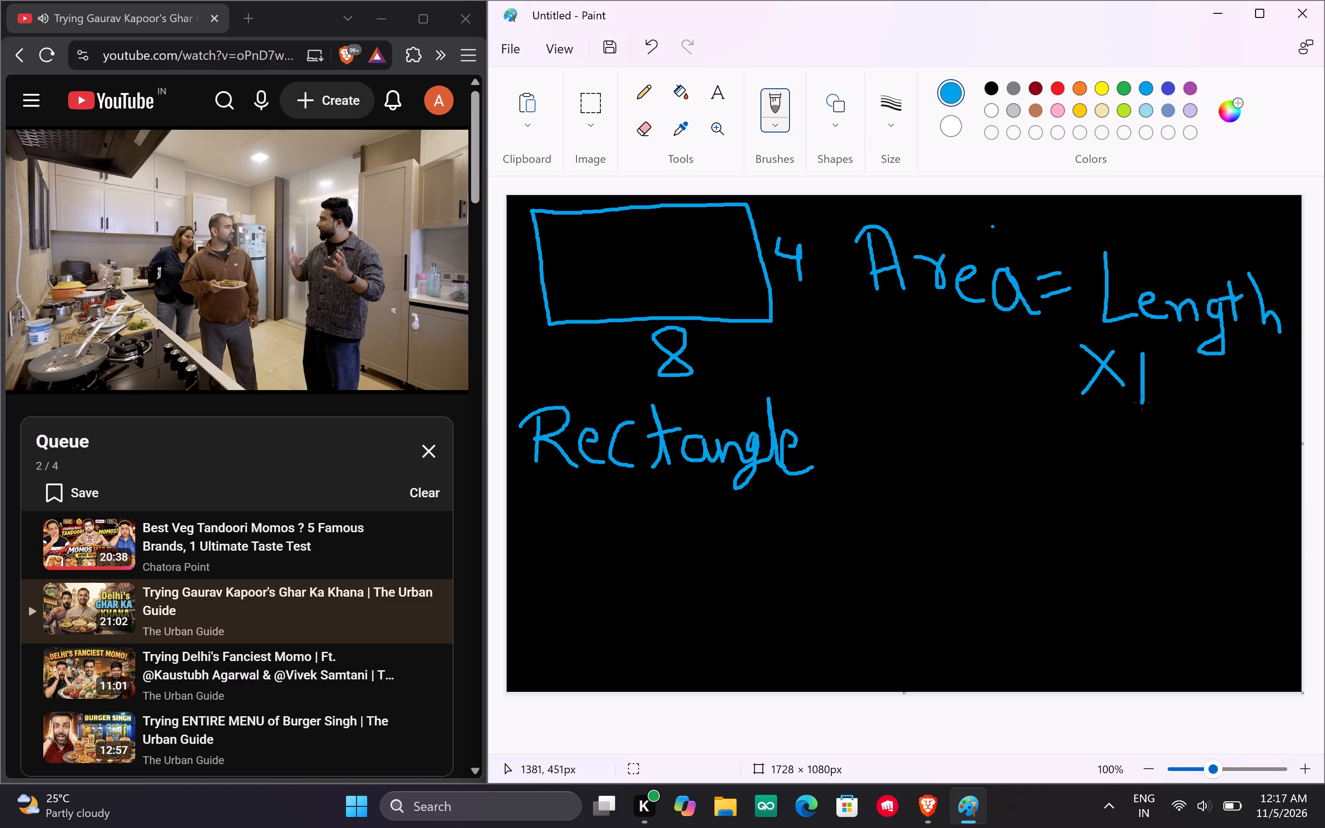
left_click_drag(1142, 402, 1145, 408)
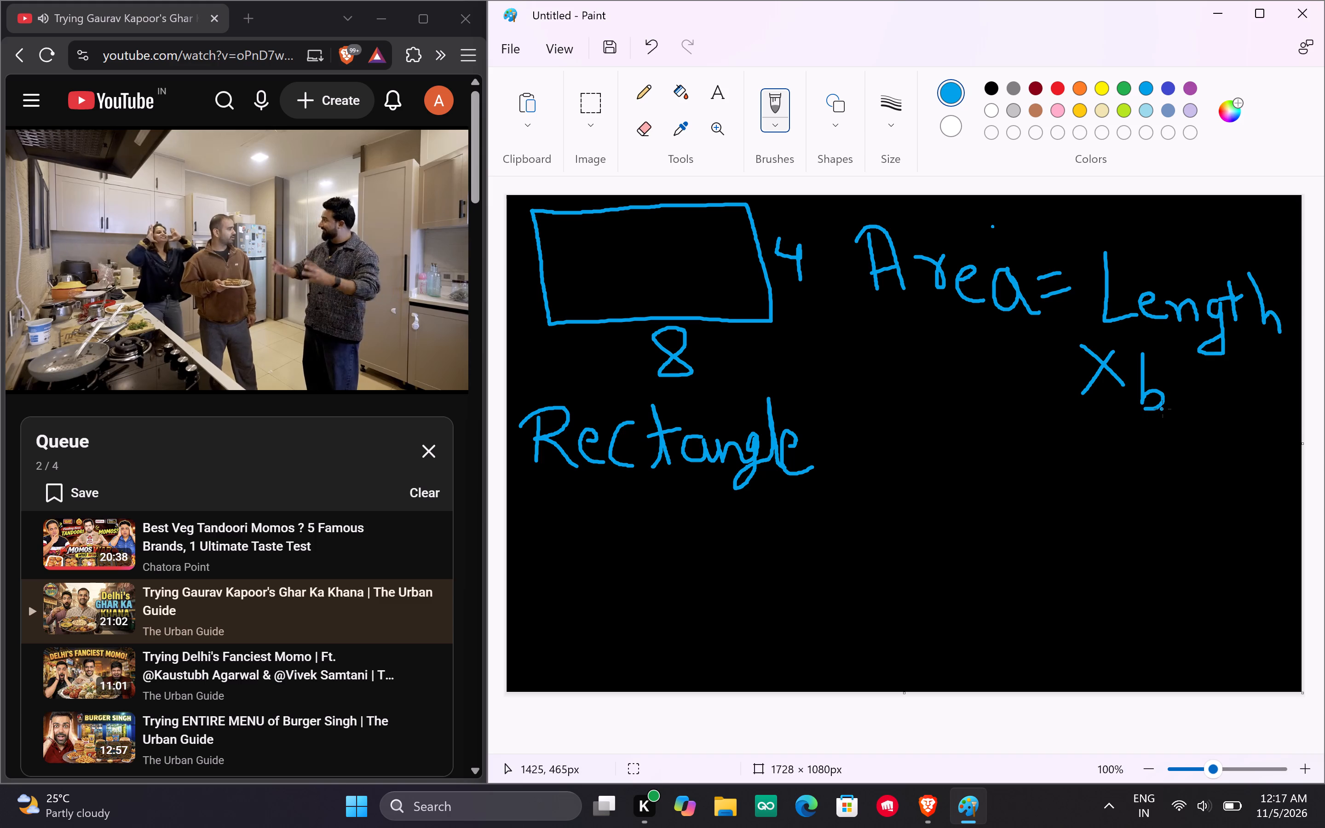
left_click_drag(1163, 409, 1183, 397)
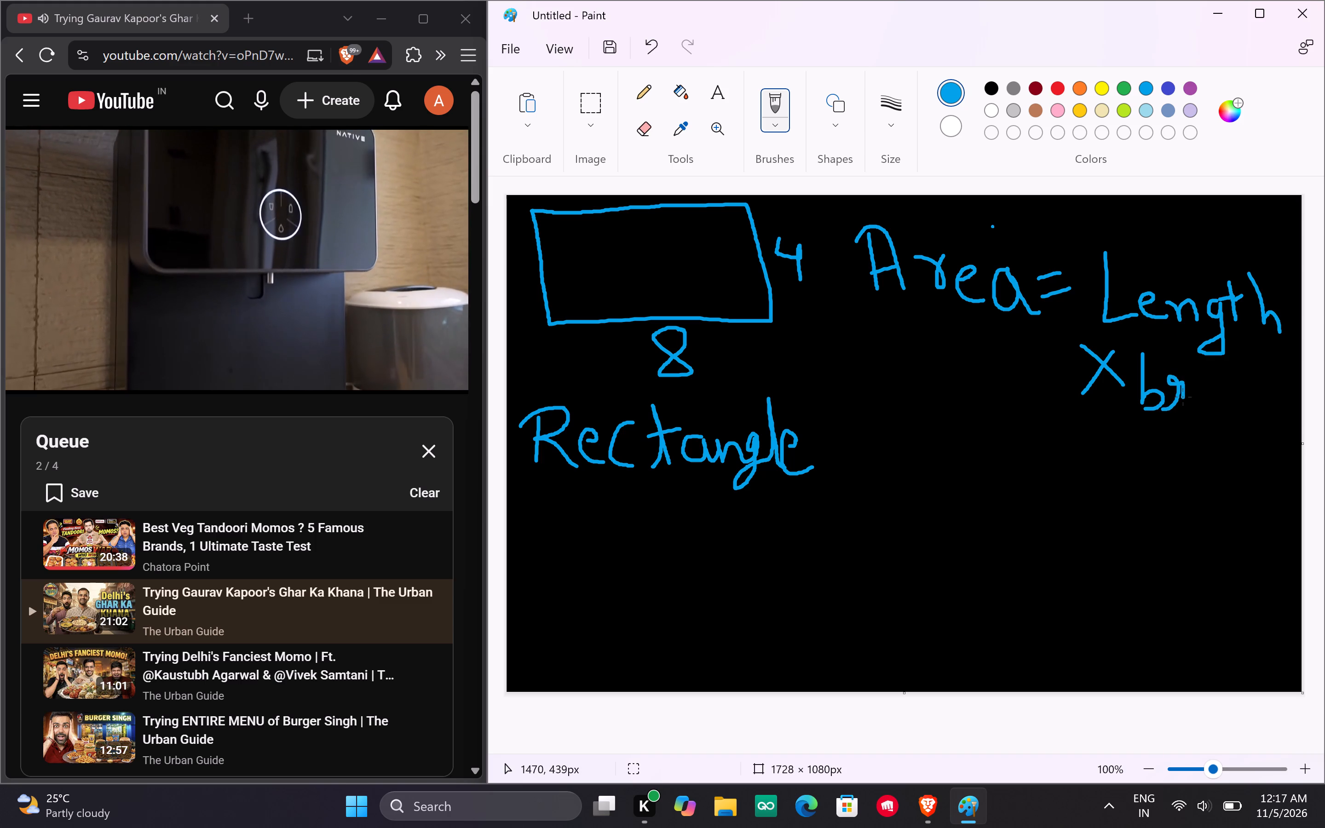
left_click_drag(1199, 385, 1201, 402)
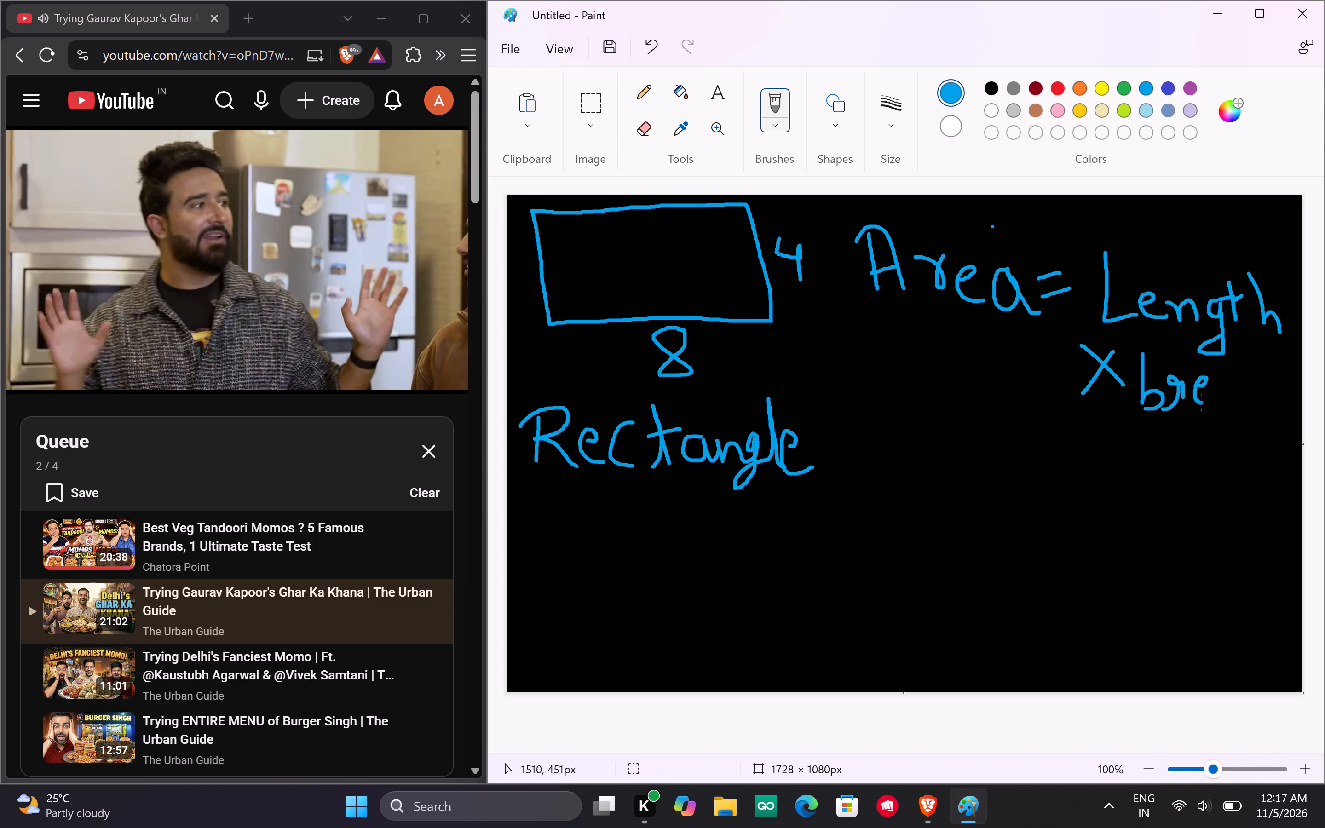
left_click_drag(1226, 380, 1228, 384)
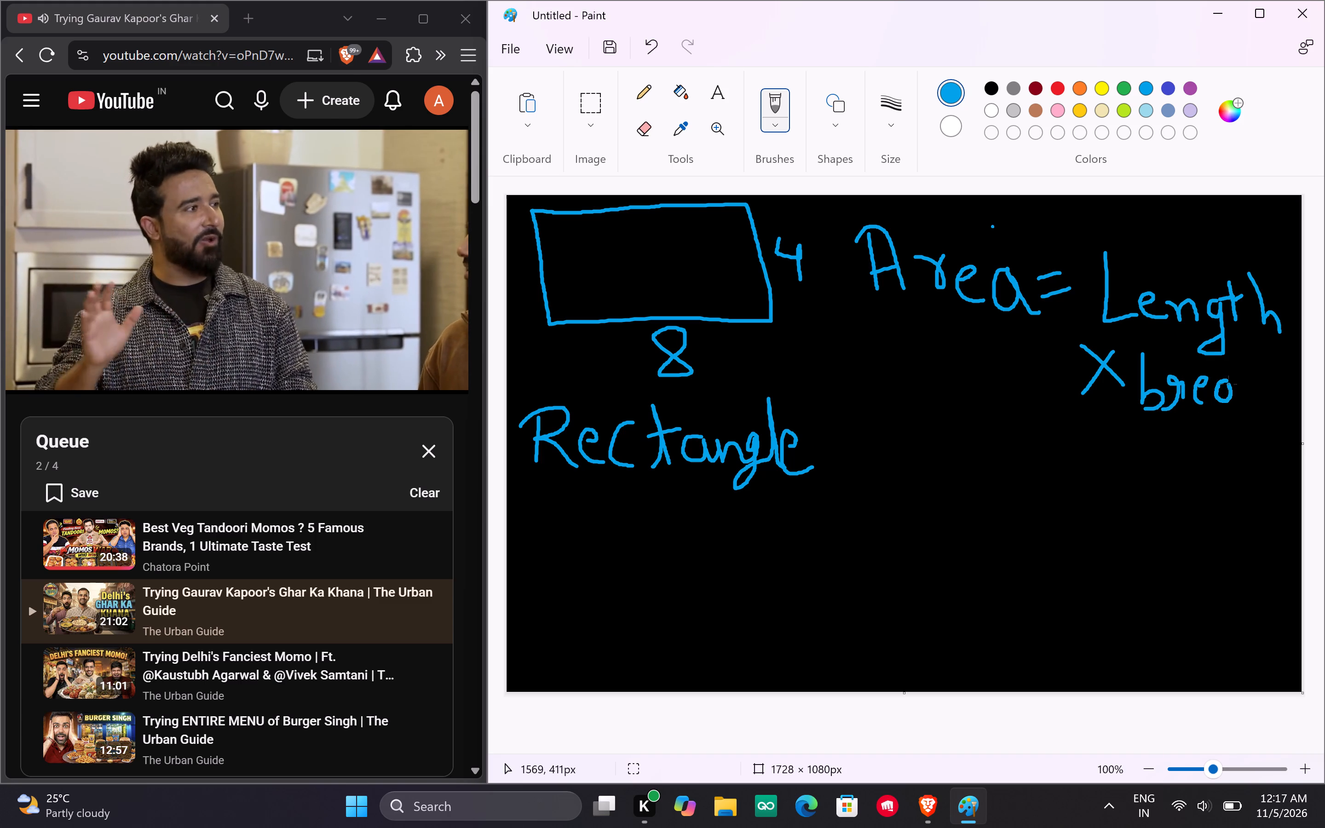
left_click_drag(1228, 384, 1237, 409)
left_click_drag(1261, 386, 1257, 362)
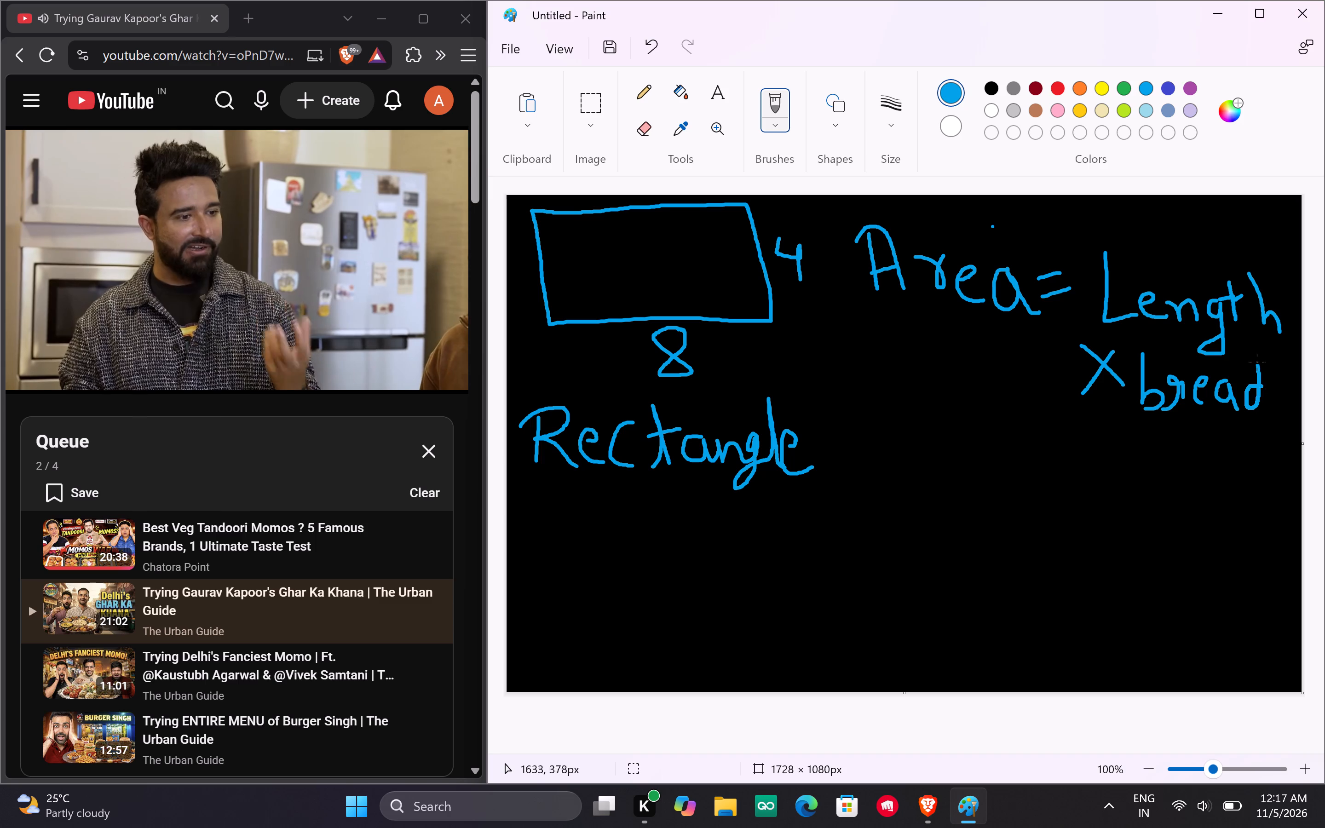
left_click_drag(1257, 362, 1263, 415)
left_click_drag(1270, 367, 1275, 408)
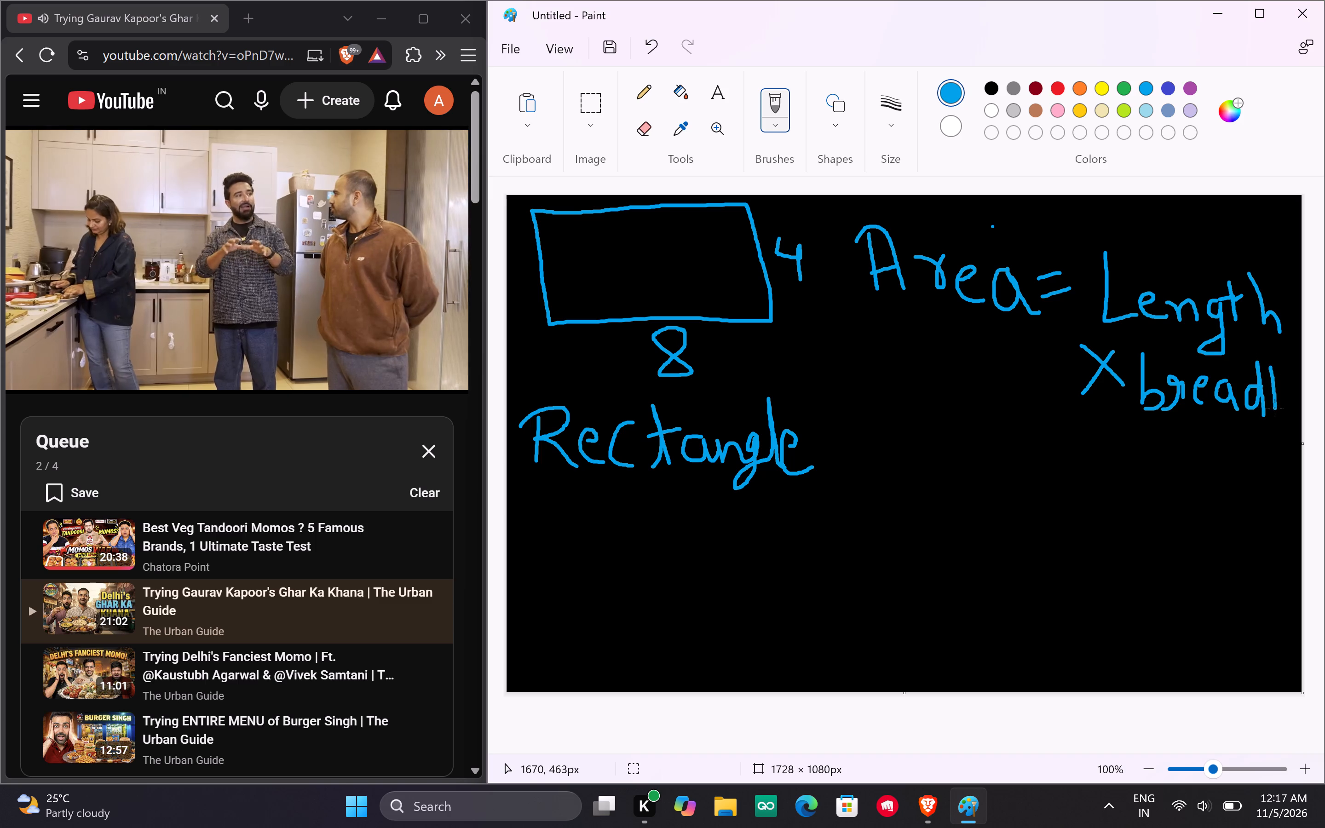
left_click_drag(1269, 389, 1278, 389)
left_click_drag(1279, 376, 1296, 428)
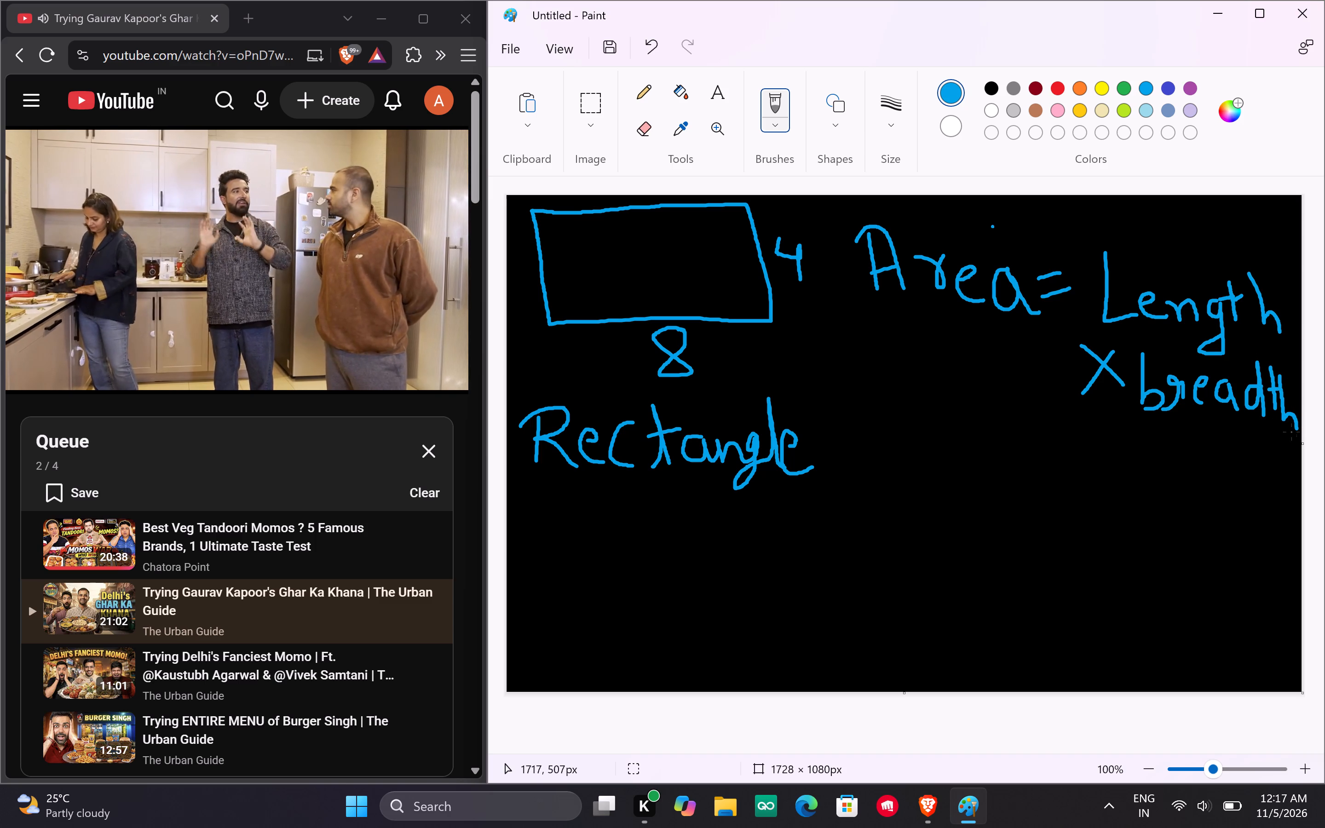
Handwrite the substitution "= 4 × 8" beneath the area formula.
left_click_drag(1019, 467, 1058, 466)
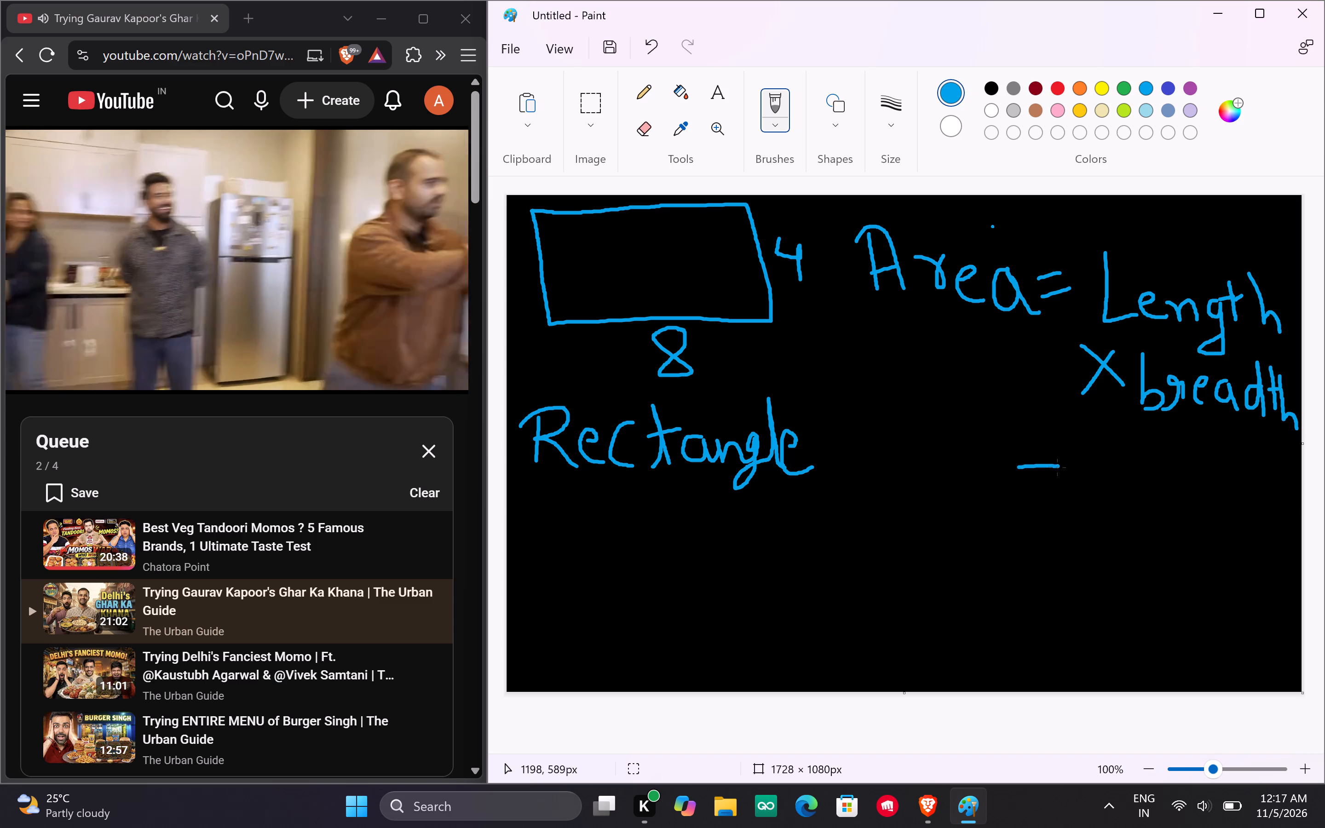
left_click_drag(1029, 490, 1055, 487)
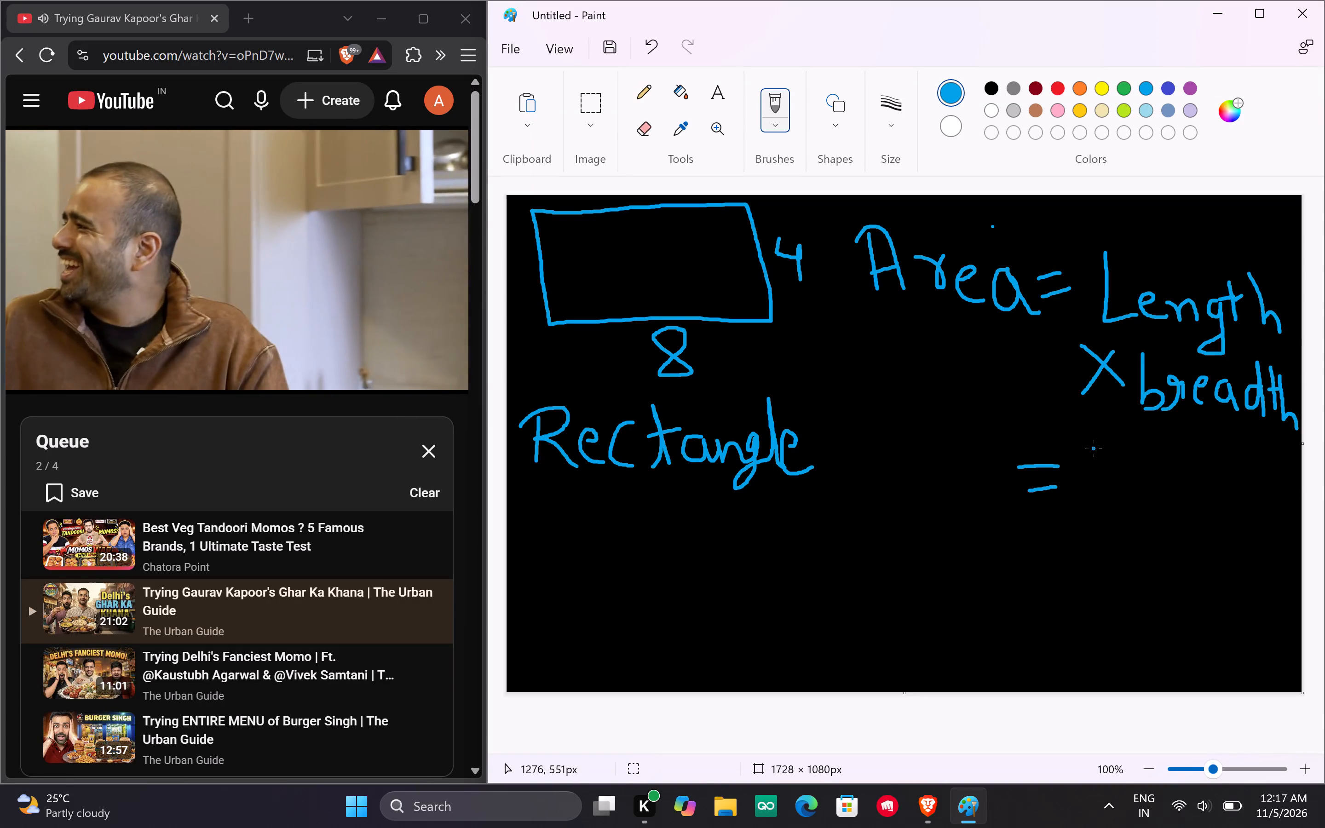
left_click_drag(1094, 448, 1121, 499)
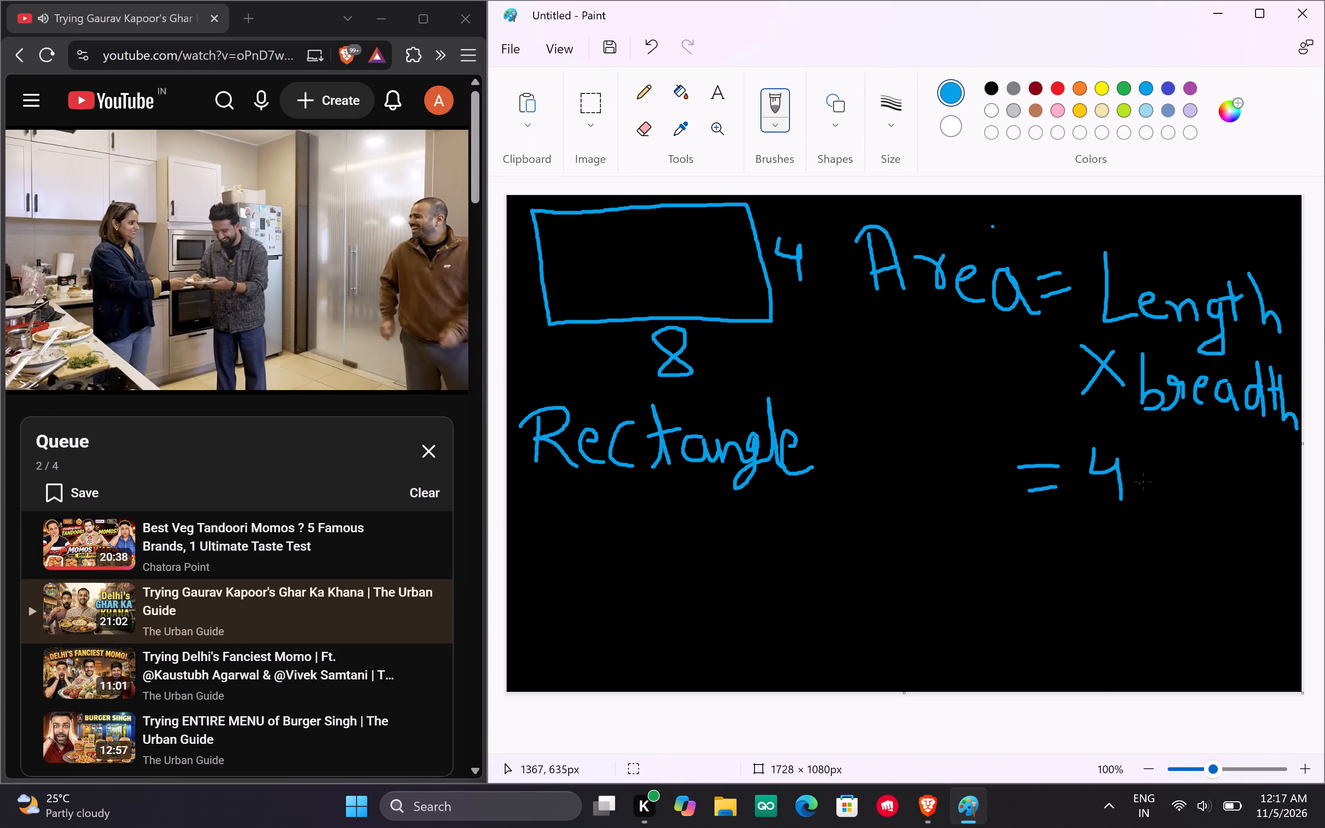
left_click_drag(1164, 460, 1150, 490)
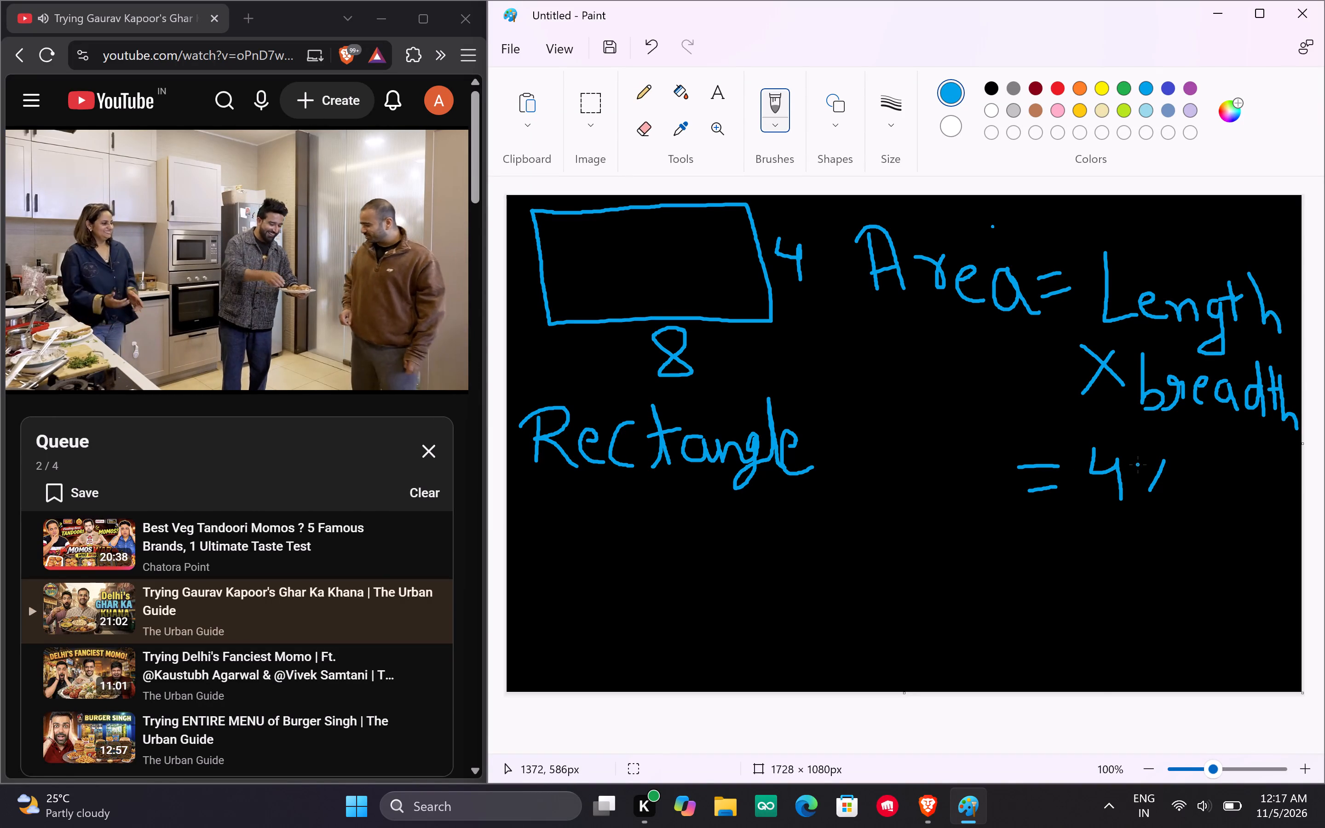
left_click_drag(1138, 465, 1169, 485)
left_click(1206, 460)
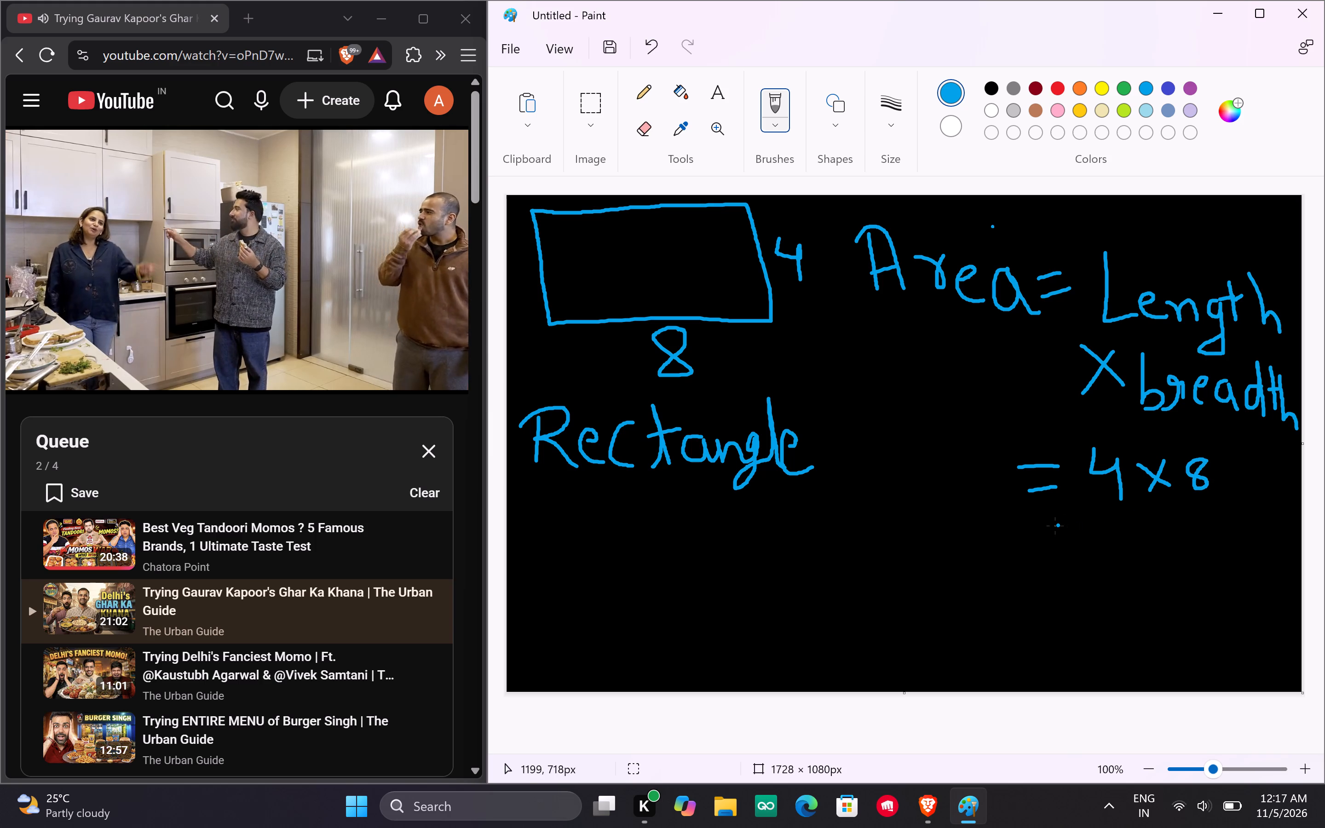
Handwrite the area result "= 32 cm²" beneath the "= 4 × 8" line.
left_click_drag(1054, 526, 1086, 525)
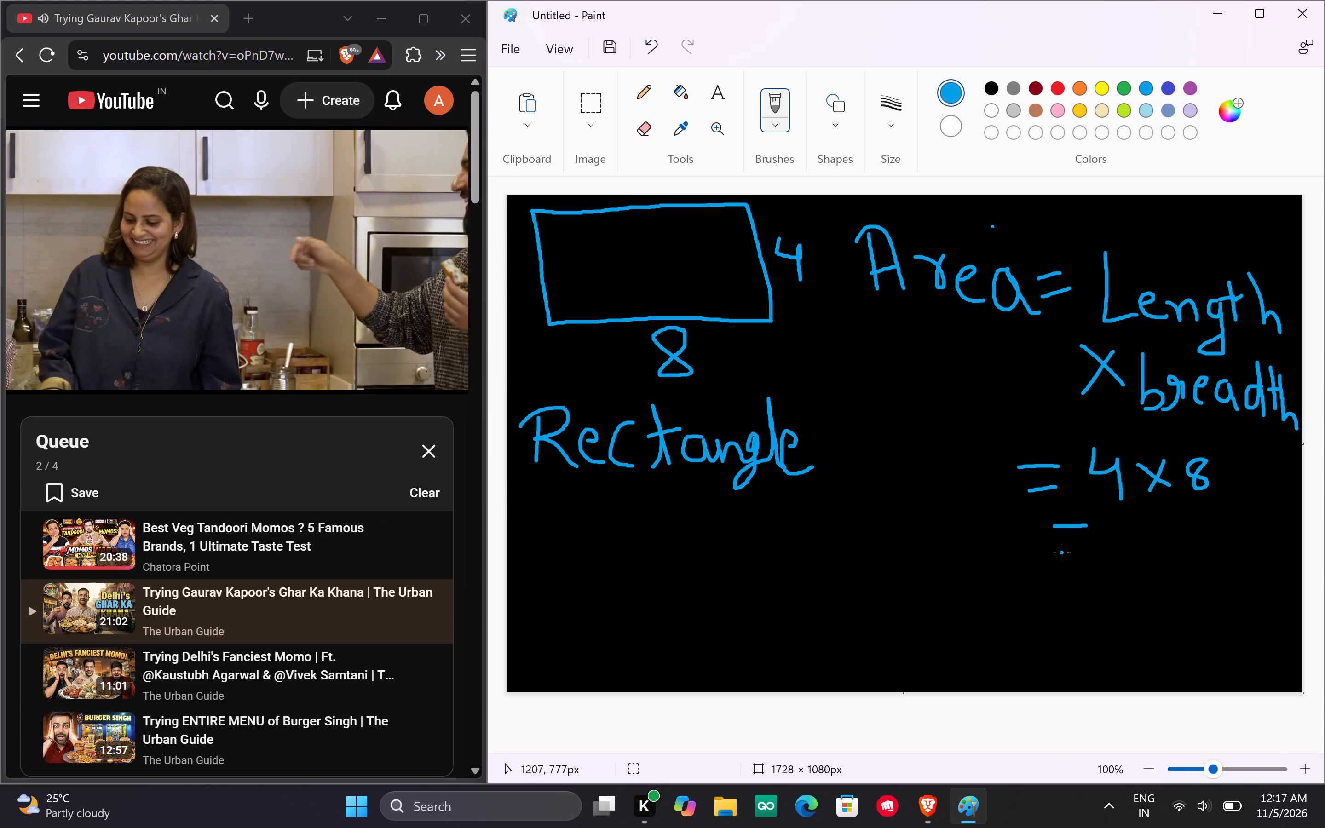
left_click_drag(1061, 552, 1096, 545)
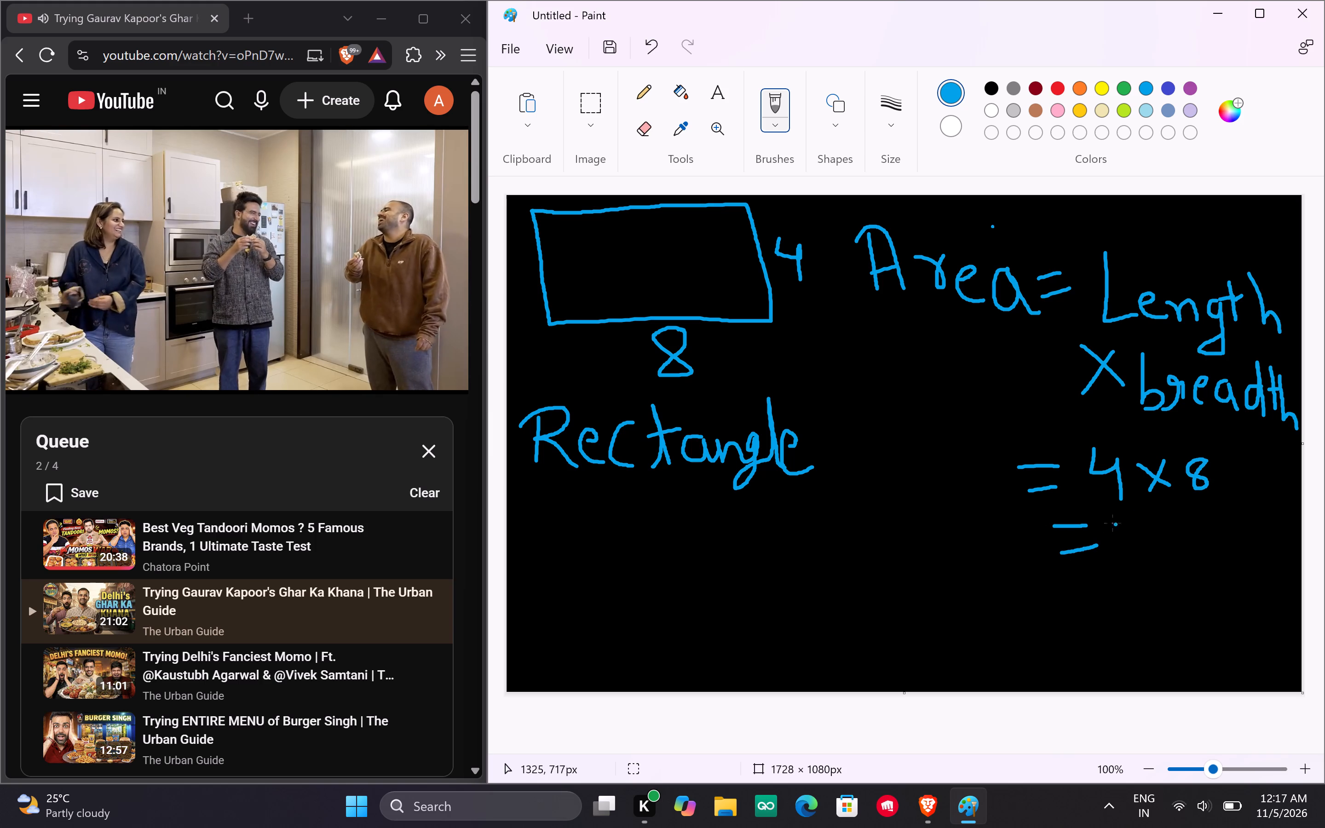
left_click_drag(1108, 522, 1115, 560)
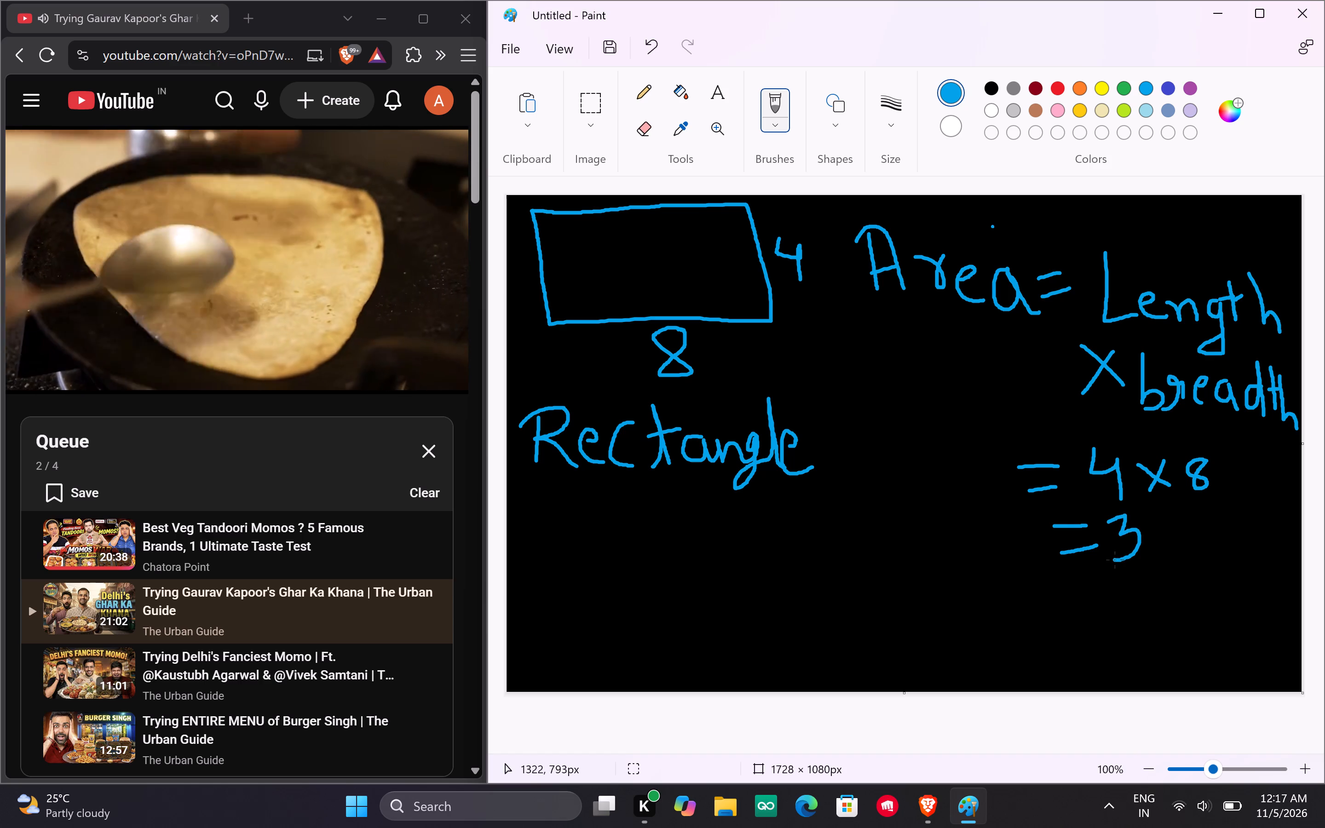
left_click_drag(1152, 524, 1166, 542)
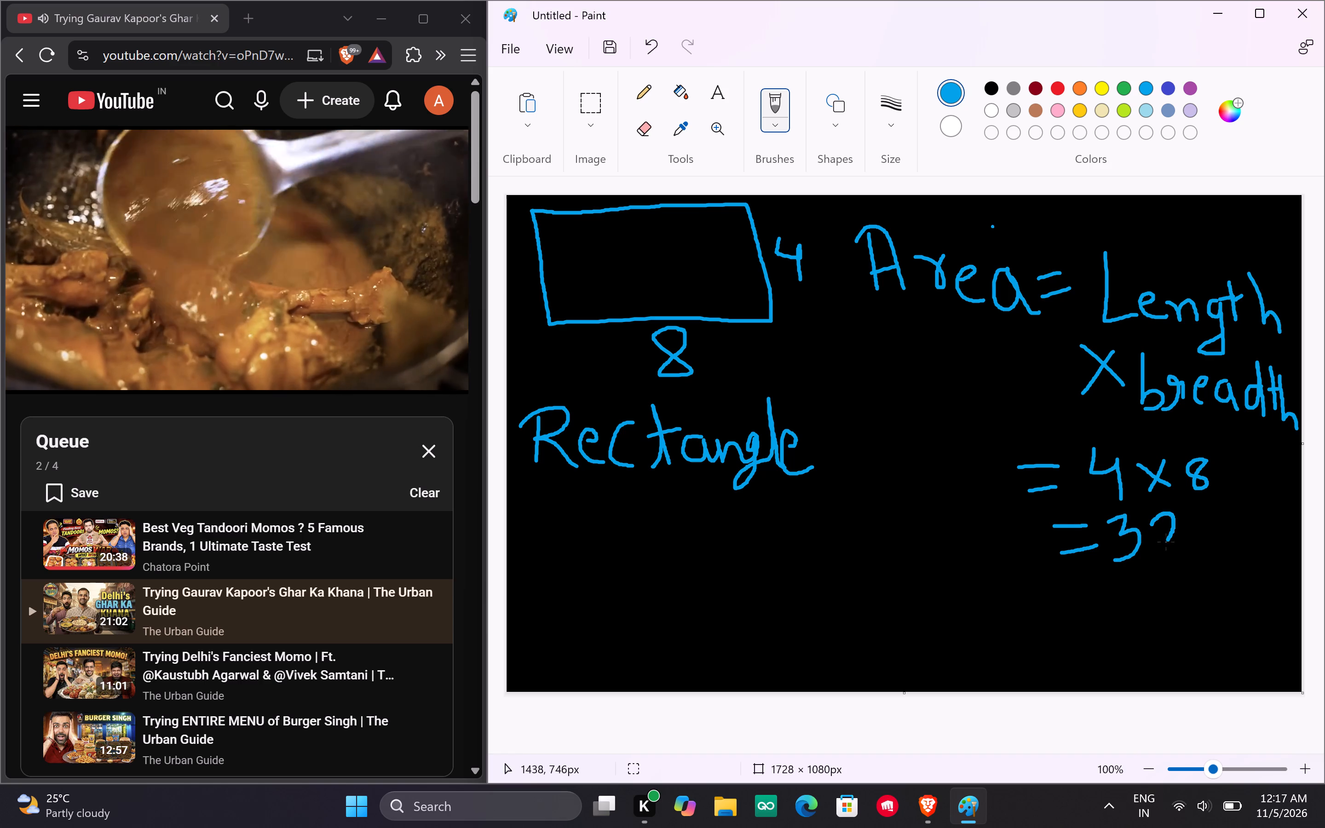
left_click_drag(1166, 542, 1181, 556)
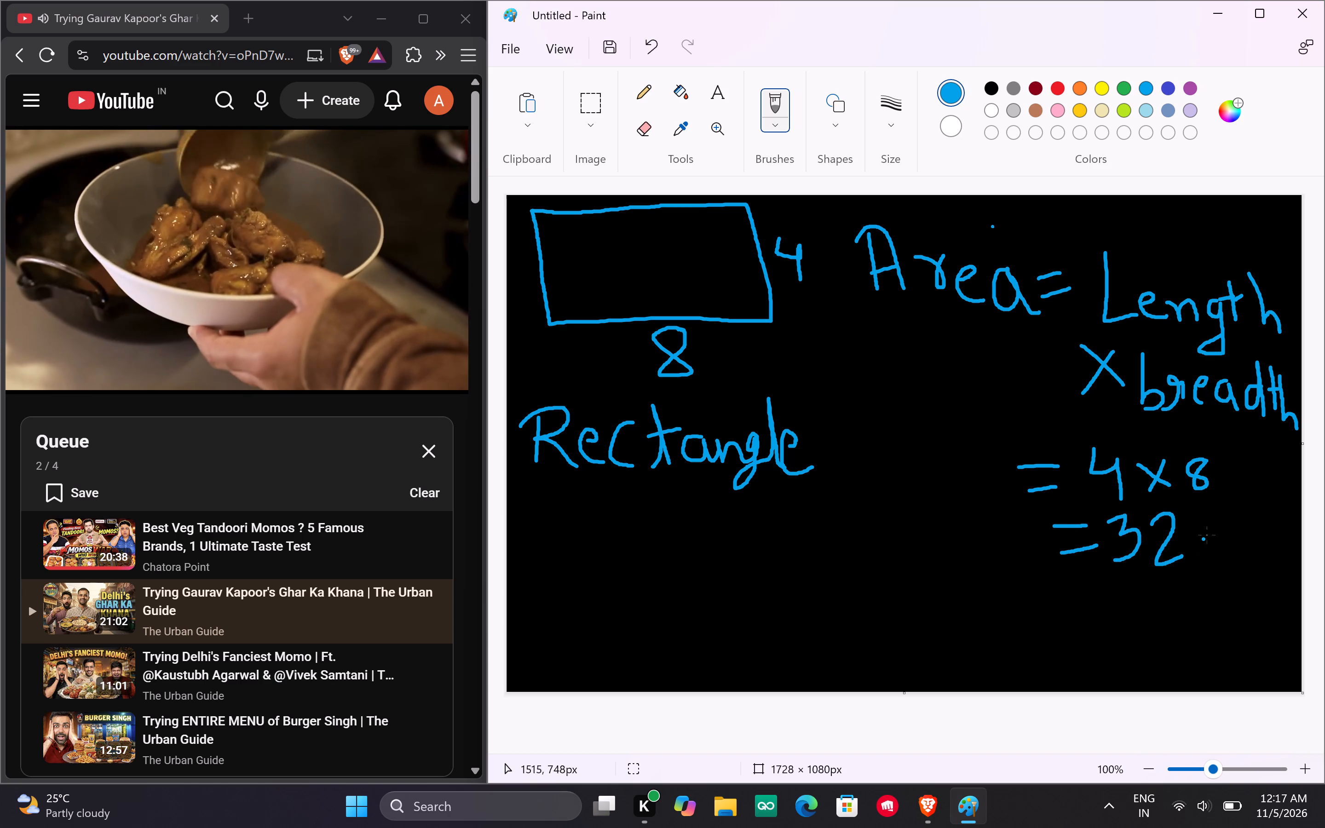
left_click_drag(1212, 529, 1217, 552)
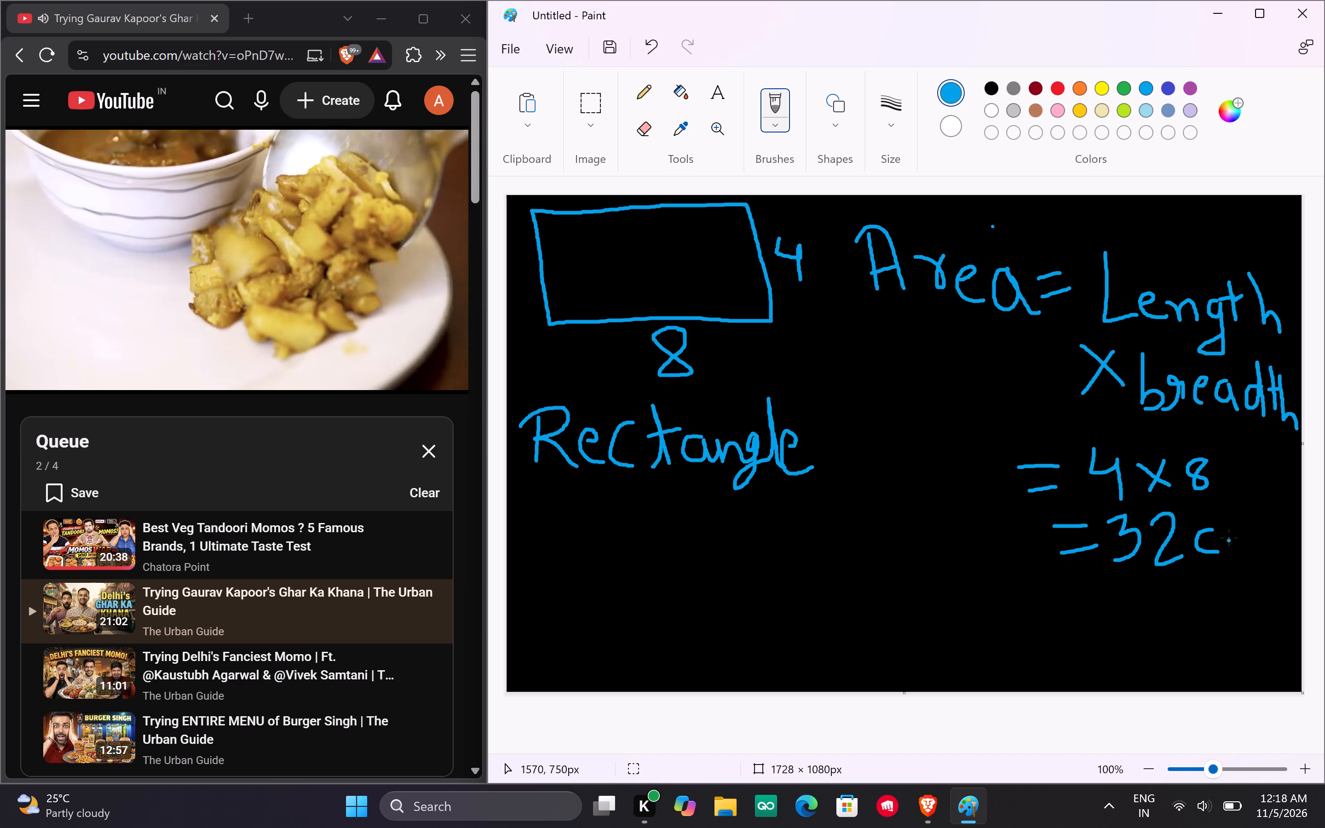
left_click_drag(1228, 533, 1251, 548)
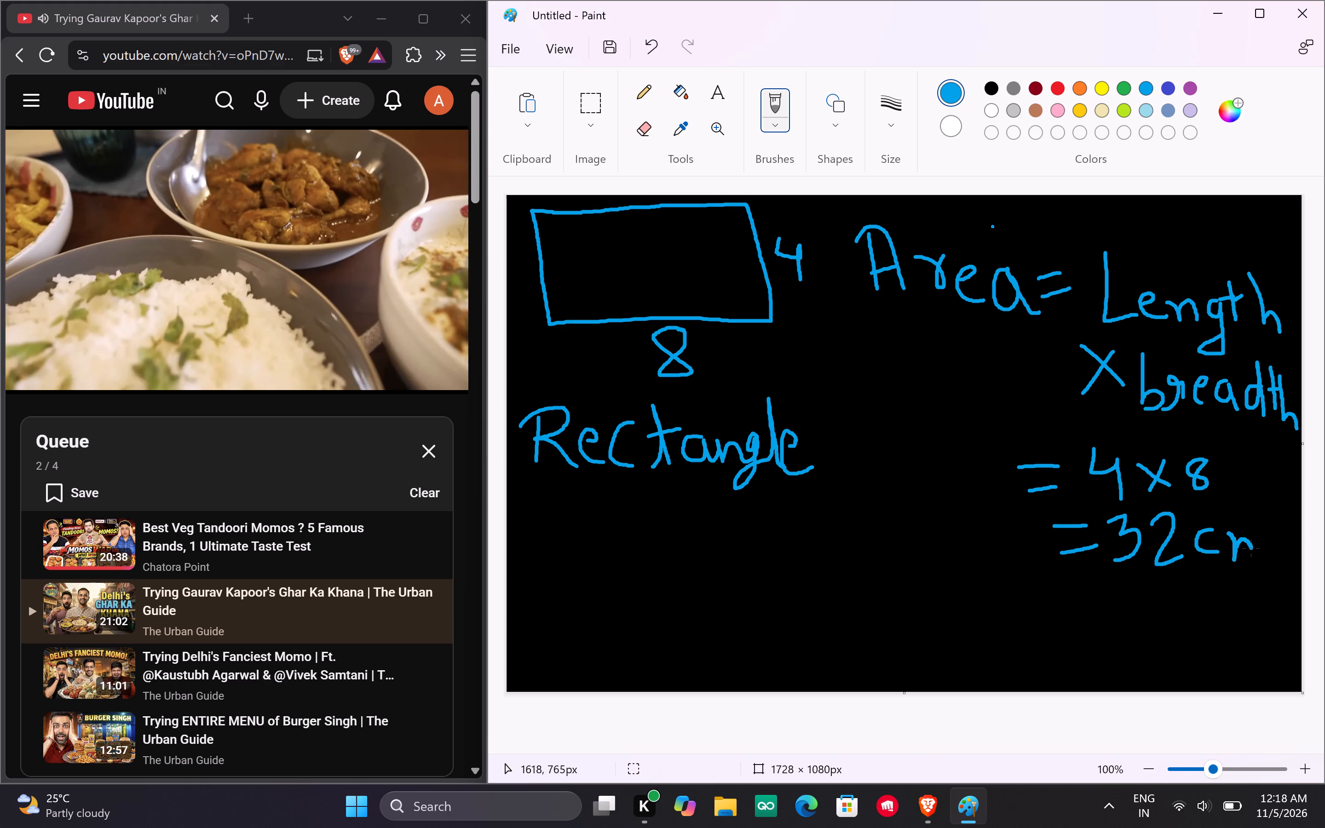
left_click_drag(1251, 548, 1270, 560)
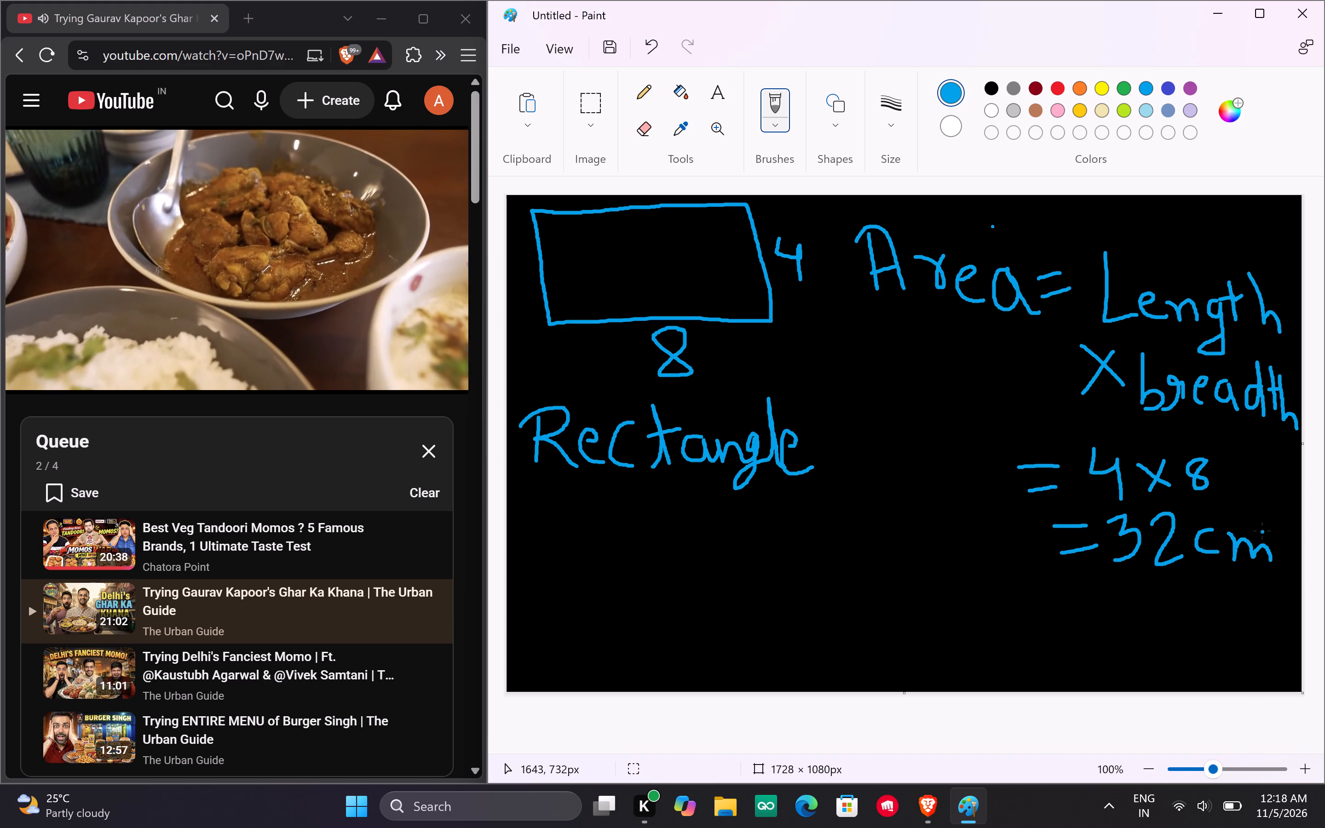
left_click_drag(1262, 531, 1285, 545)
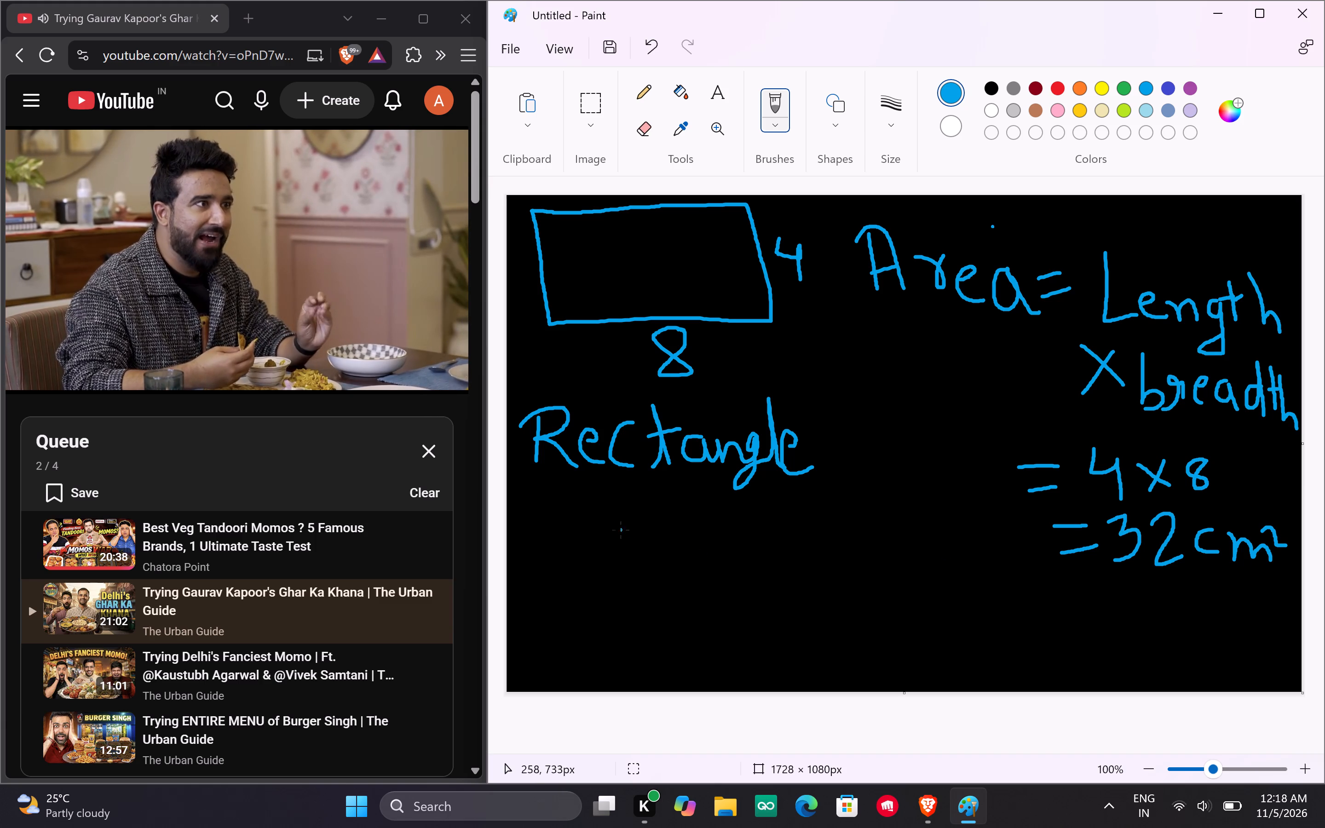
Handwrite the heading "Perimeter" directly below the word "Rectangle".
left_click_drag(545, 503, 550, 553)
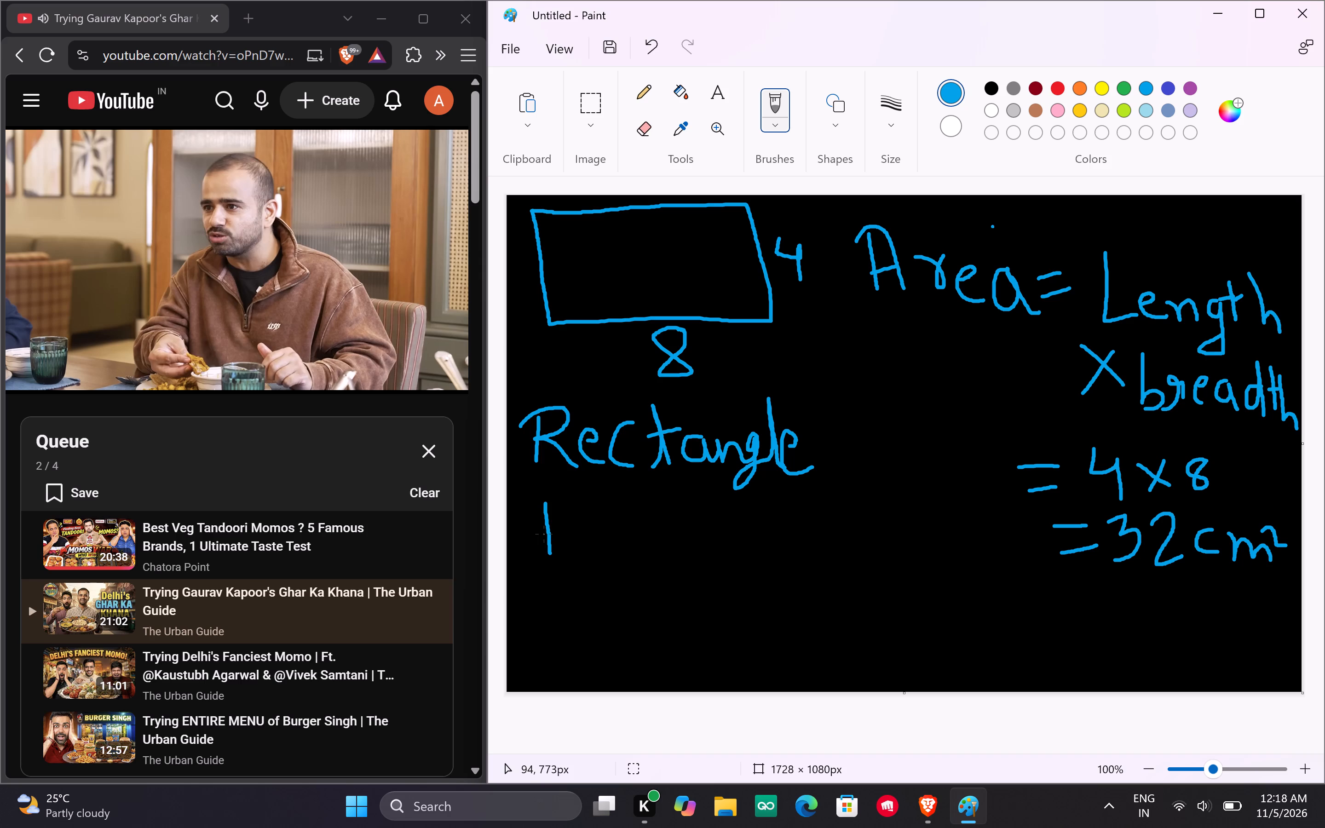
left_click_drag(517, 496, 554, 528)
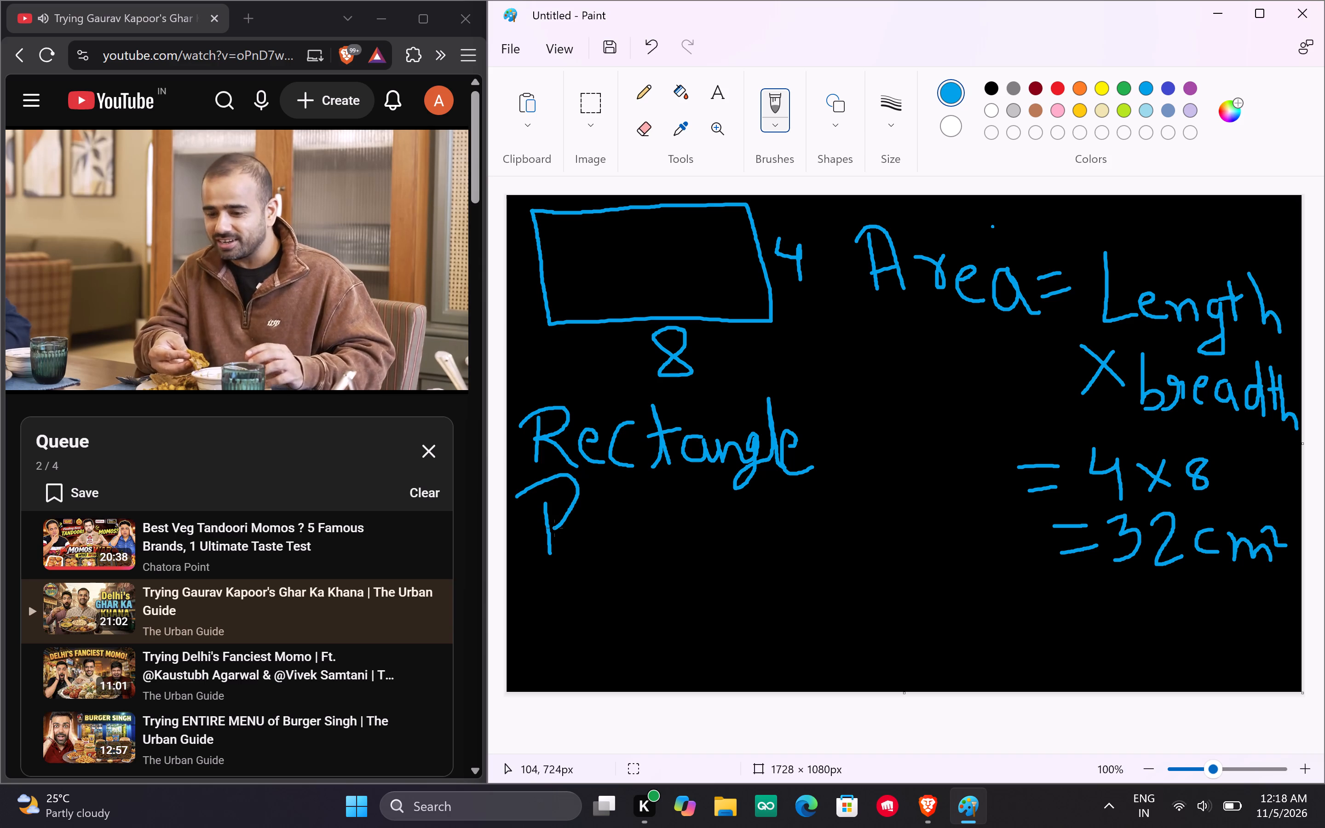
left_click_drag(578, 535, 584, 558)
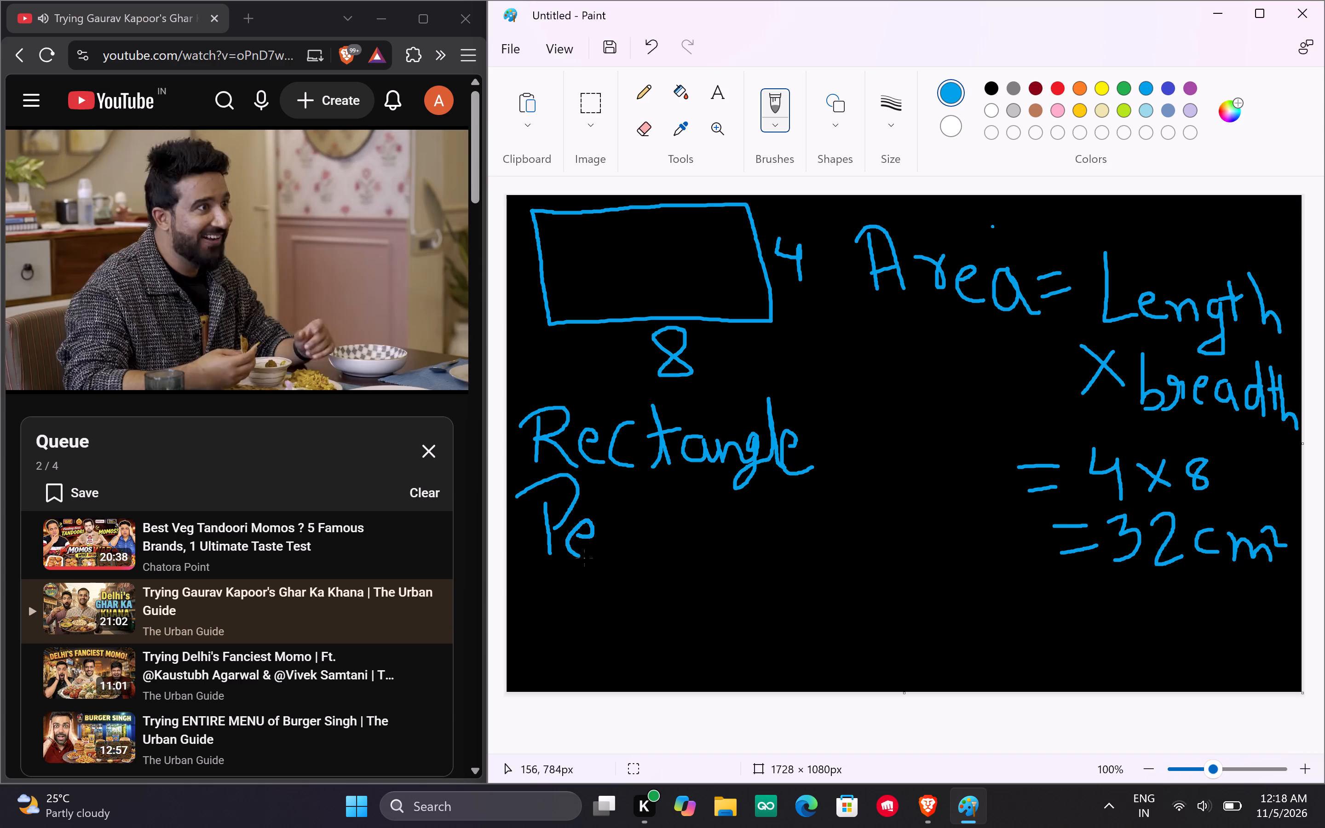
left_click_drag(584, 558, 599, 559)
left_click_drag(611, 544, 615, 506)
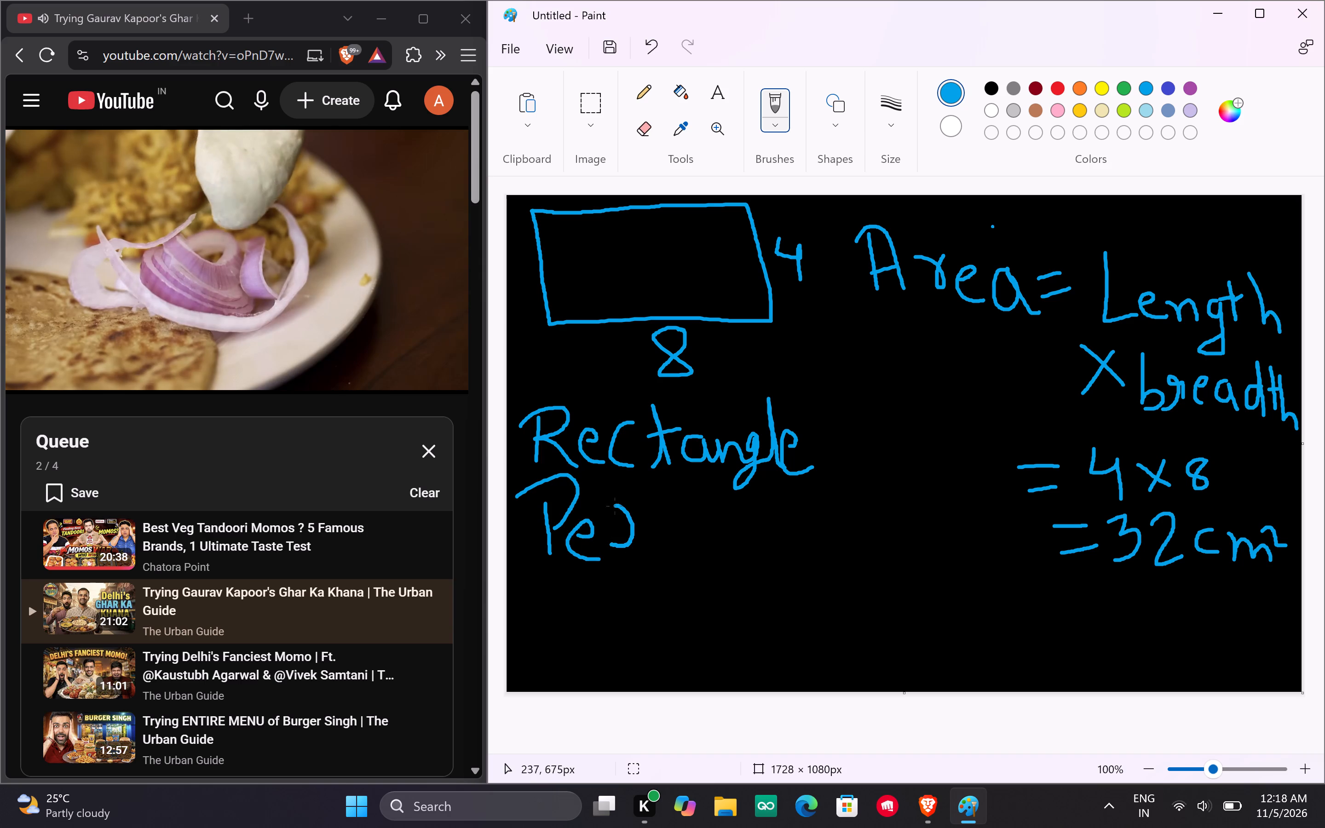
left_click_drag(615, 506, 656, 546)
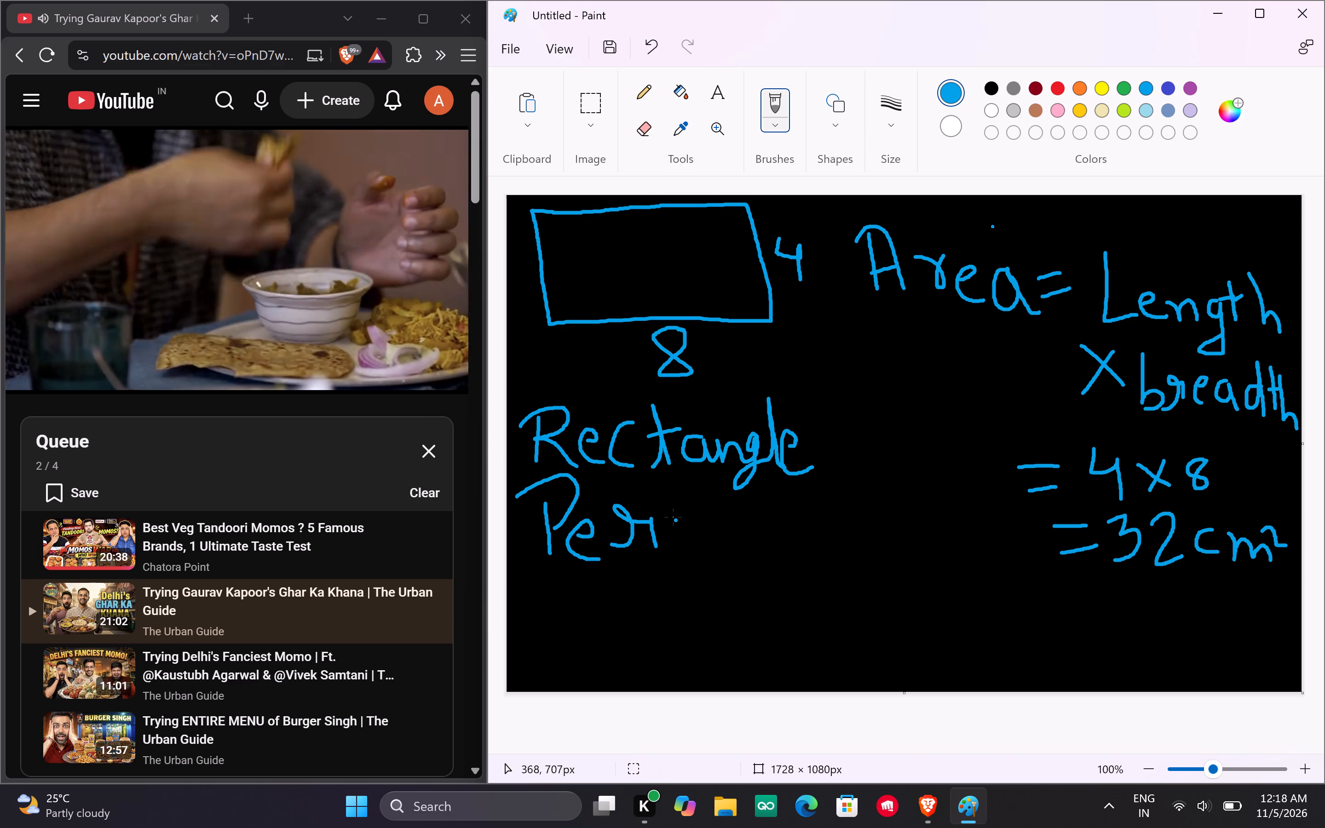
left_click_drag(673, 516, 678, 532)
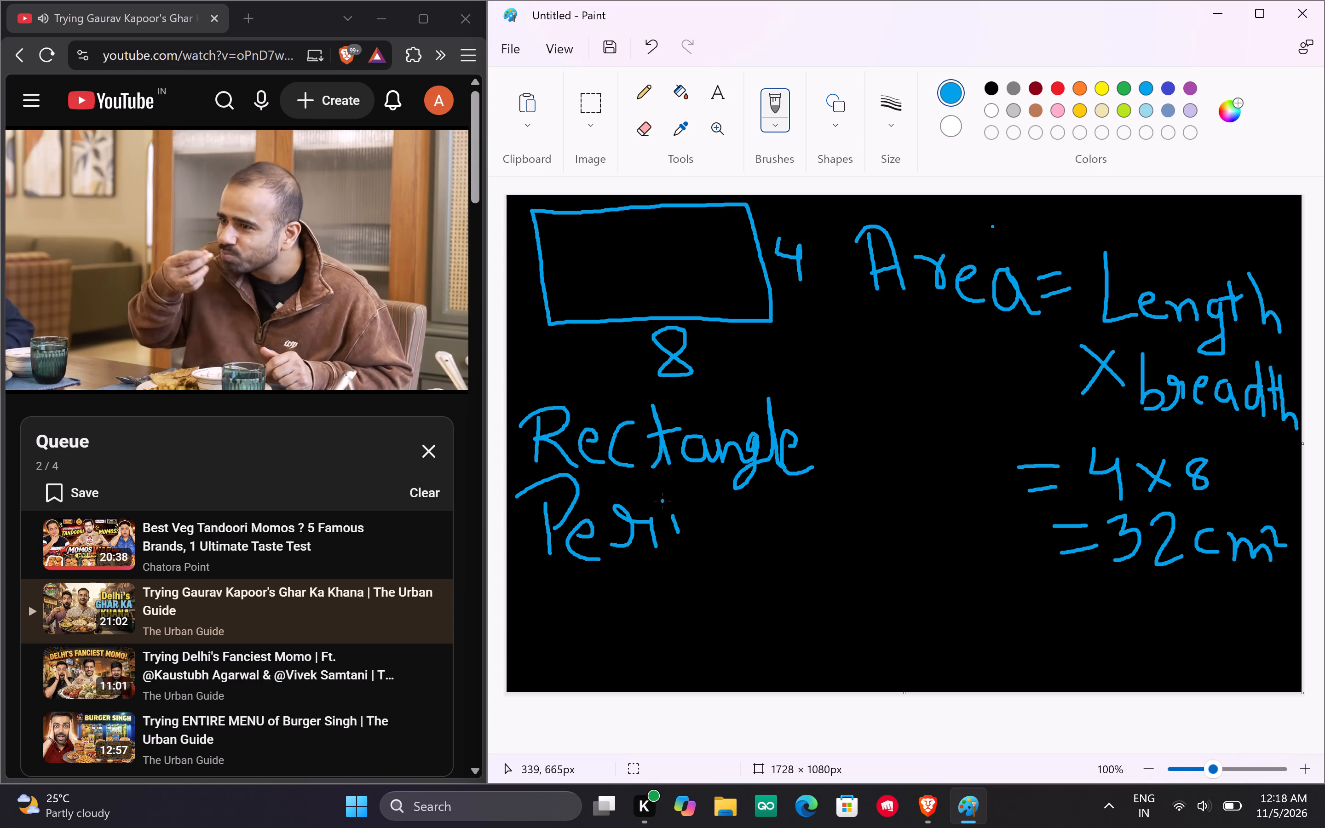
left_click(662, 501)
left_click_drag(693, 501, 735, 521)
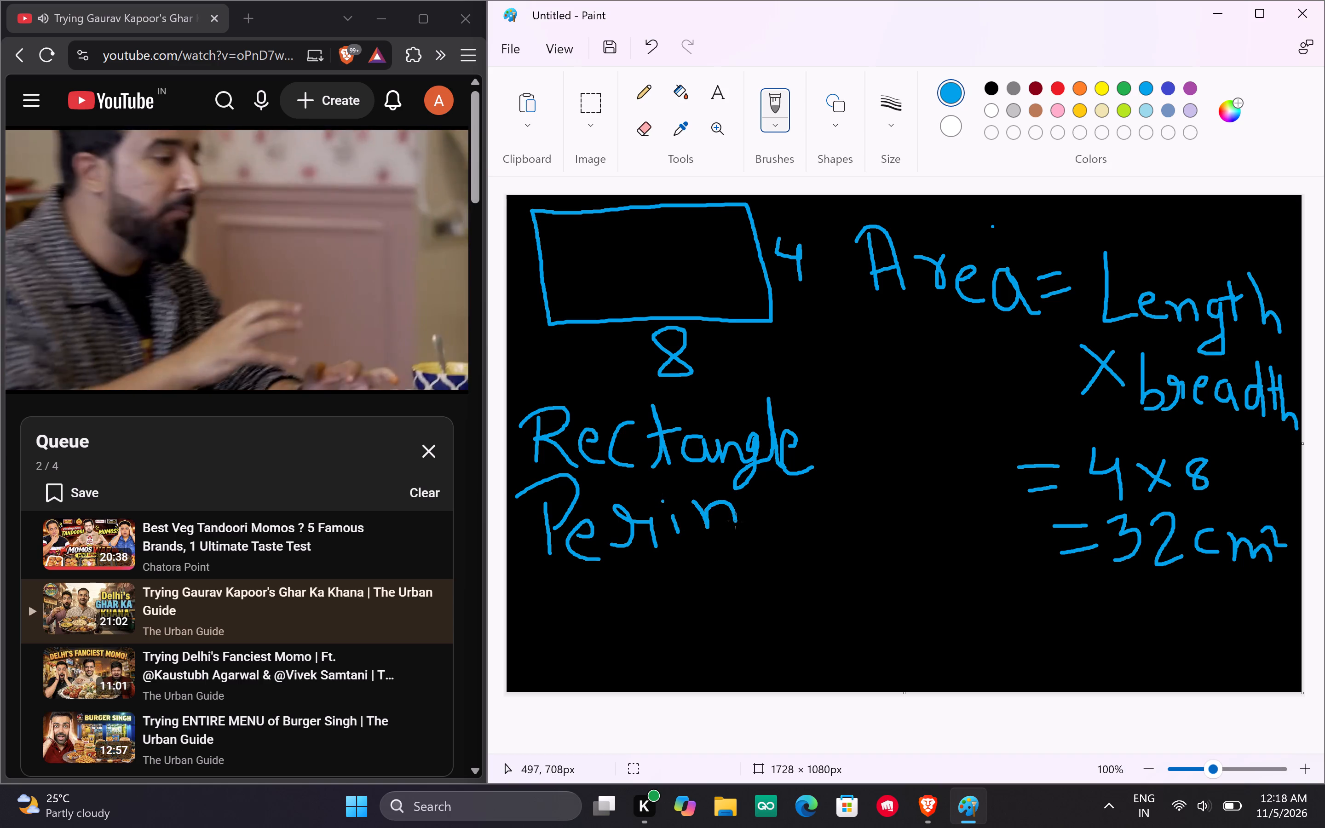
left_click_drag(735, 521, 757, 520)
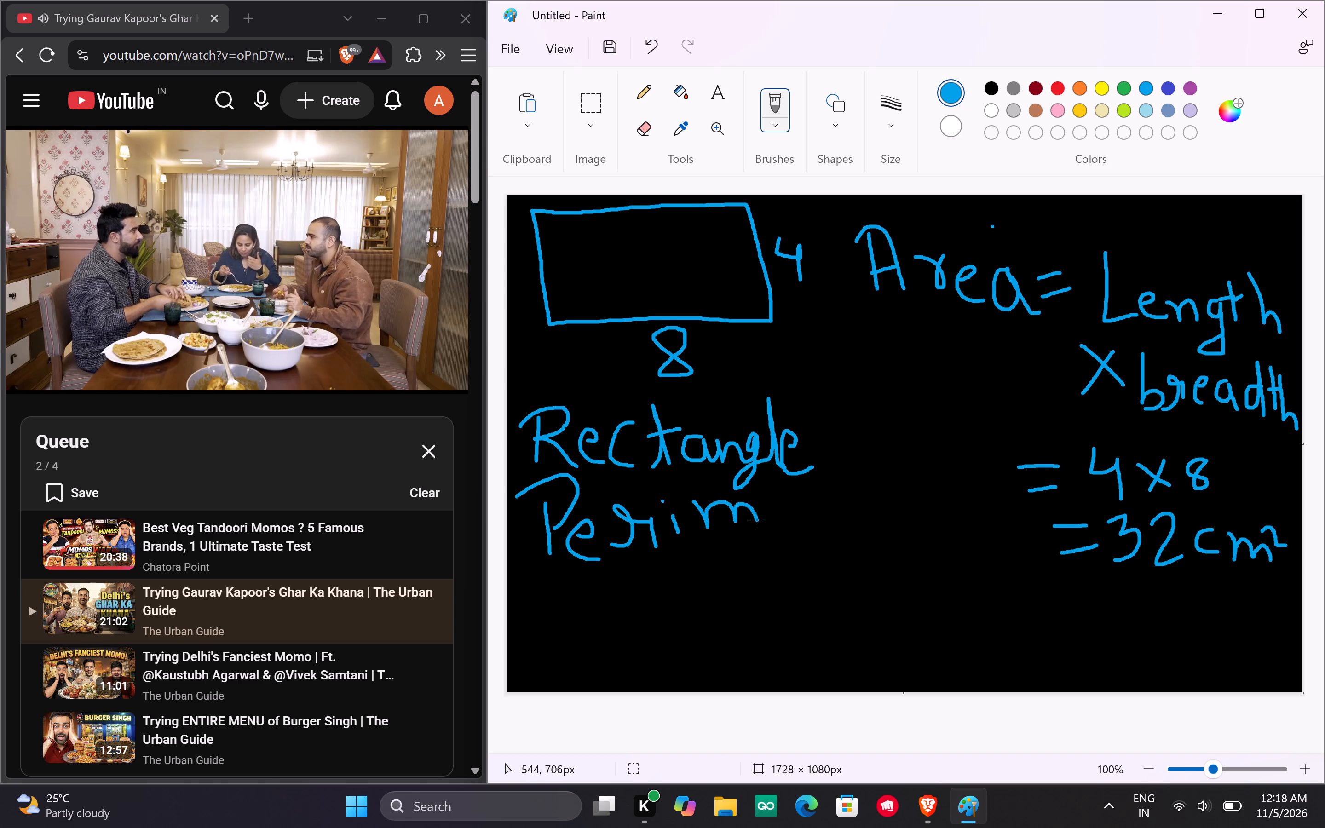
left_click_drag(766, 492, 783, 533)
left_click_drag(797, 479, 800, 524)
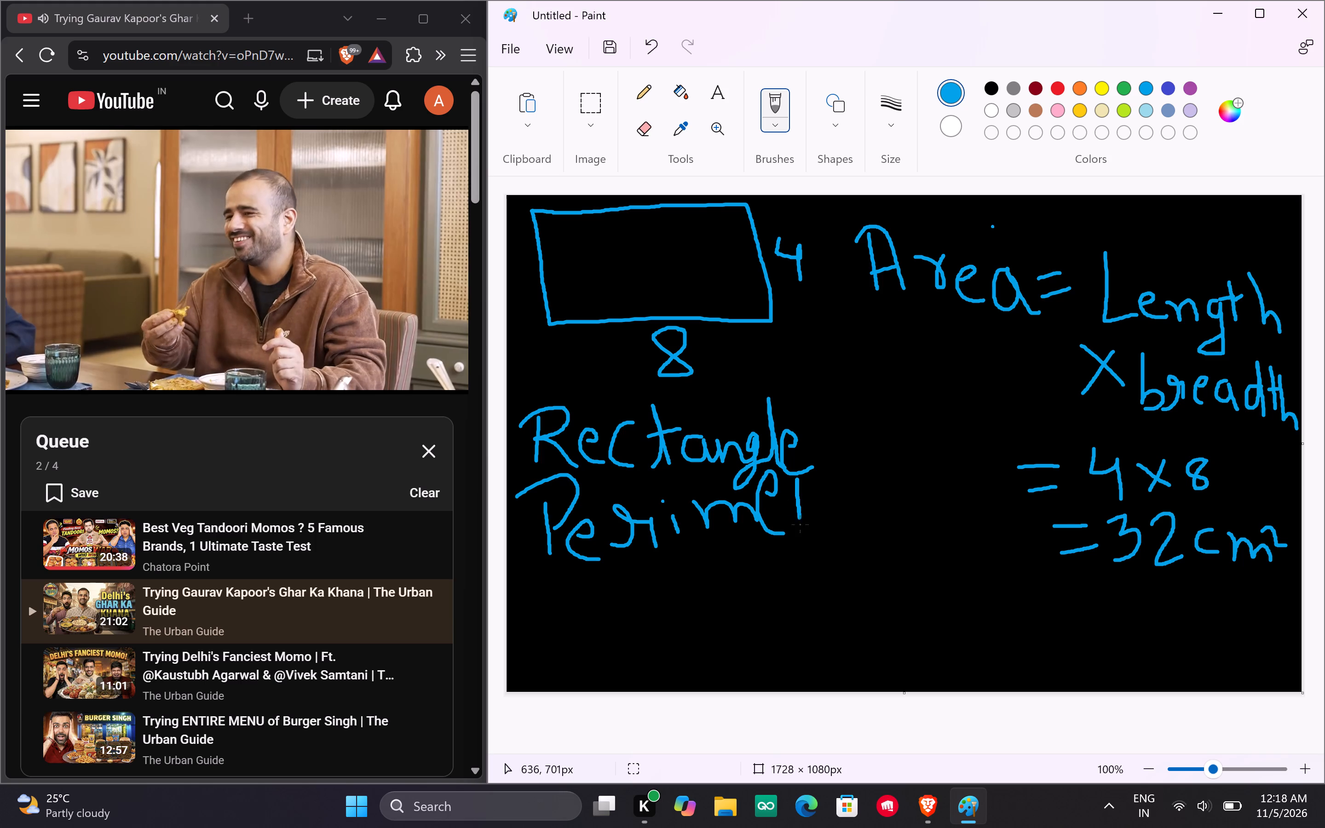
left_click_drag(800, 524, 801, 531)
left_click_drag(784, 505, 822, 504)
left_click_drag(830, 516, 834, 535)
left_click_drag(850, 535, 861, 531)
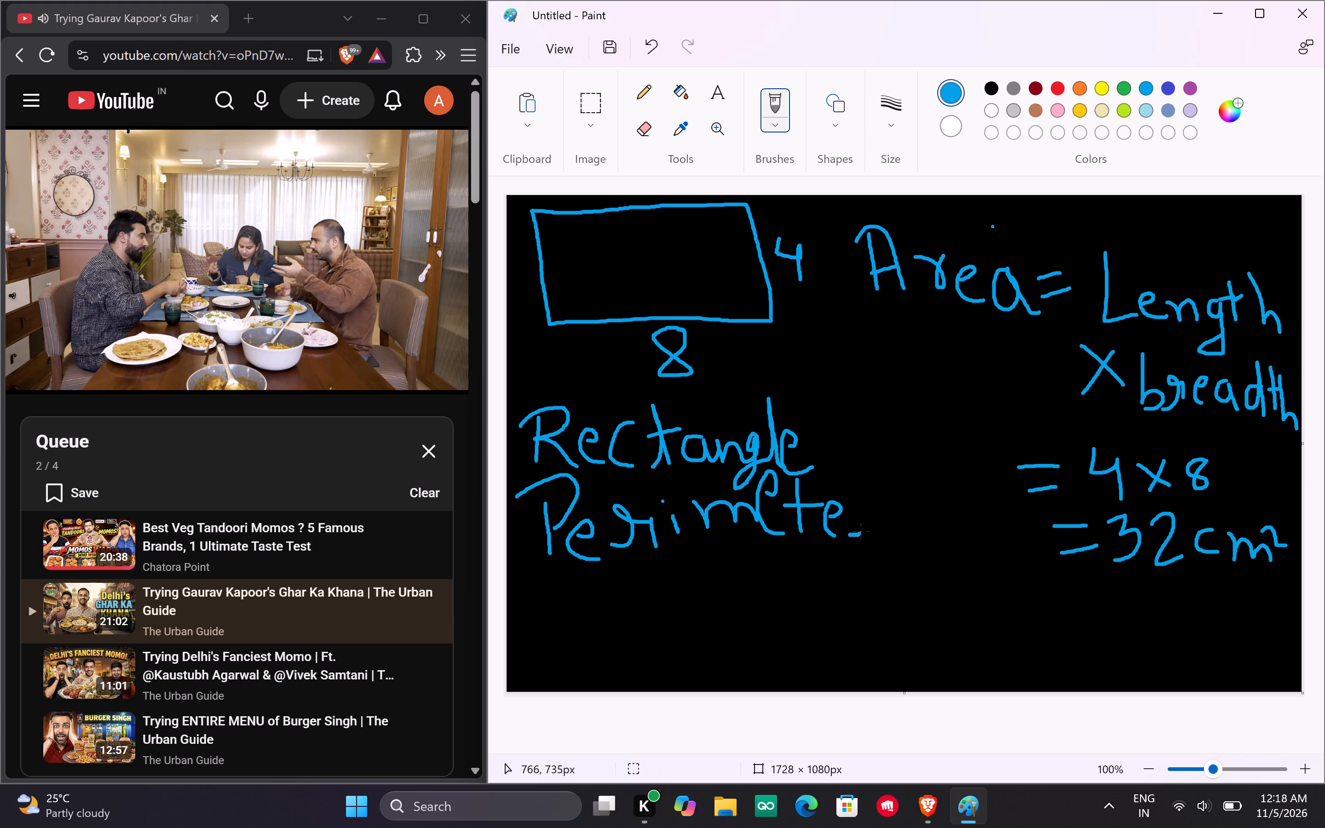
left_click_drag(861, 531, 880, 549)
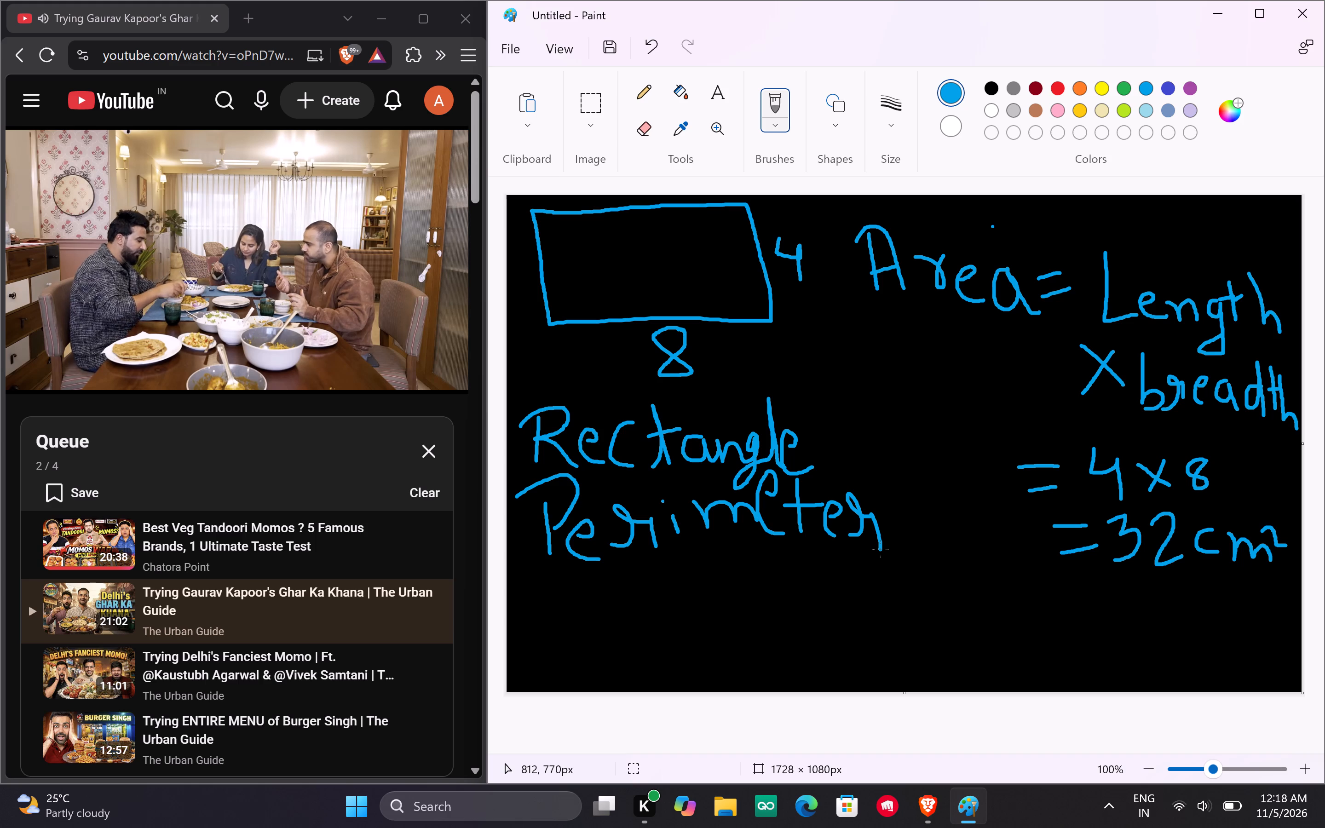
Begin the perimeter formula by handwriting "= 2(length" on the line below "Perimeter".
left_click_drag(674, 589, 714, 587)
left_click_drag(691, 609, 719, 603)
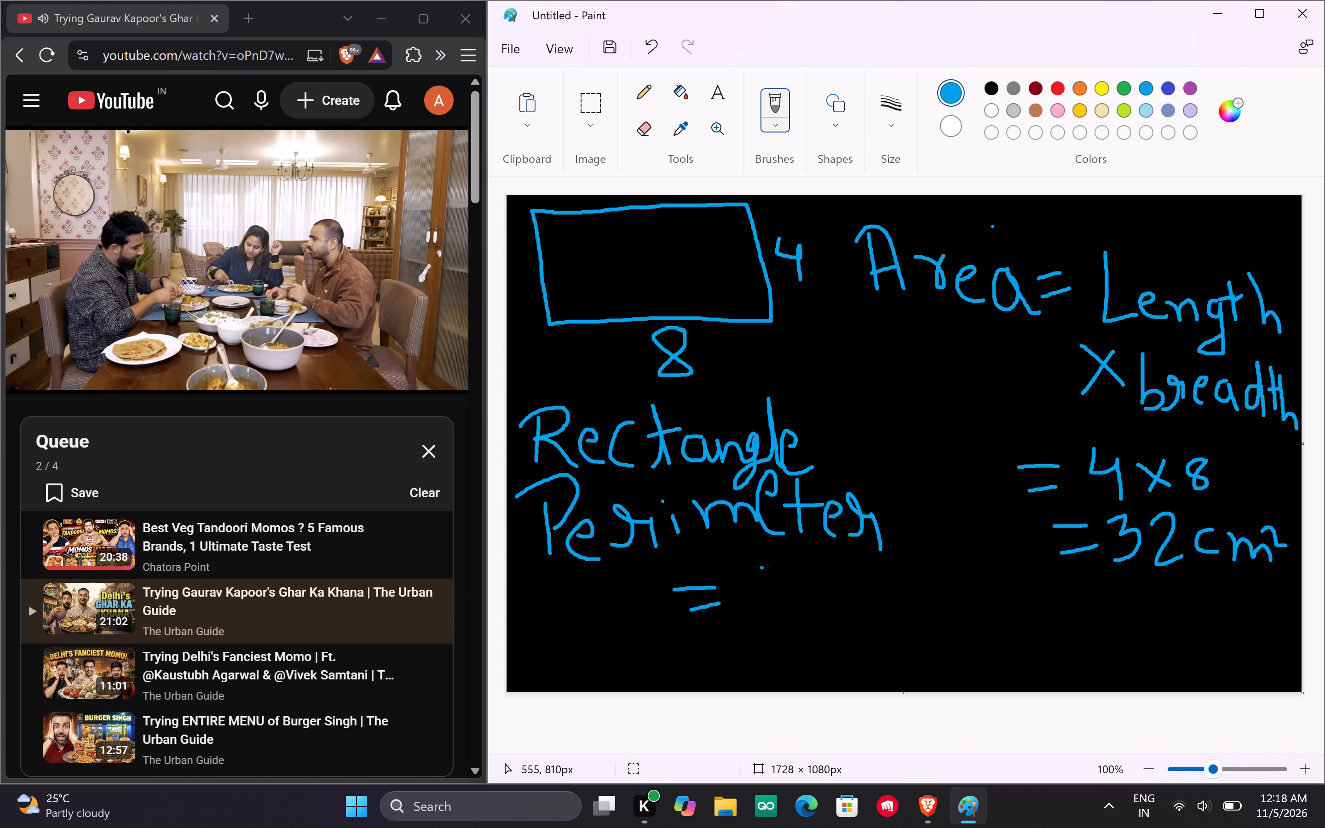
left_click_drag(762, 568, 784, 611)
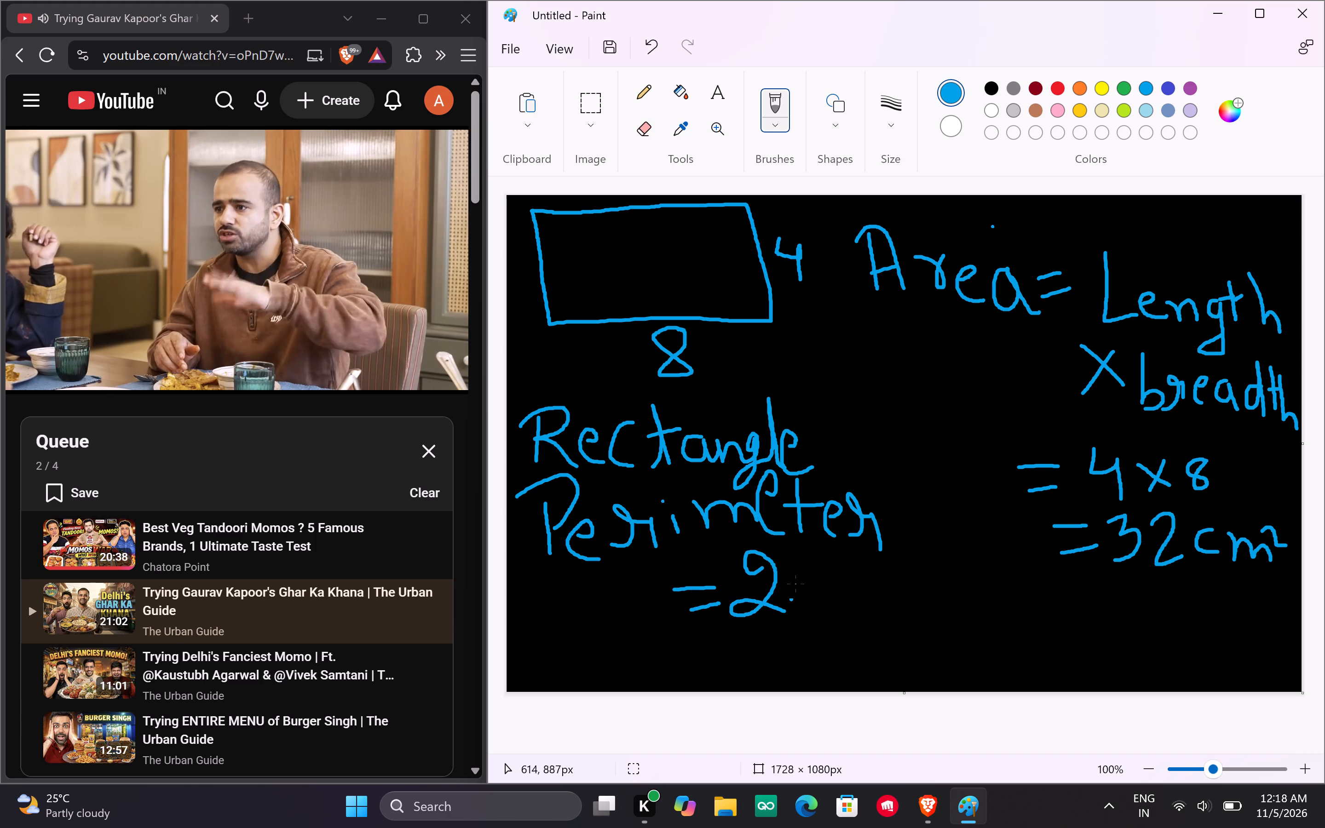
left_click_drag(798, 558, 814, 601)
left_click_drag(830, 587, 849, 591)
left_click_drag(857, 582, 886, 583)
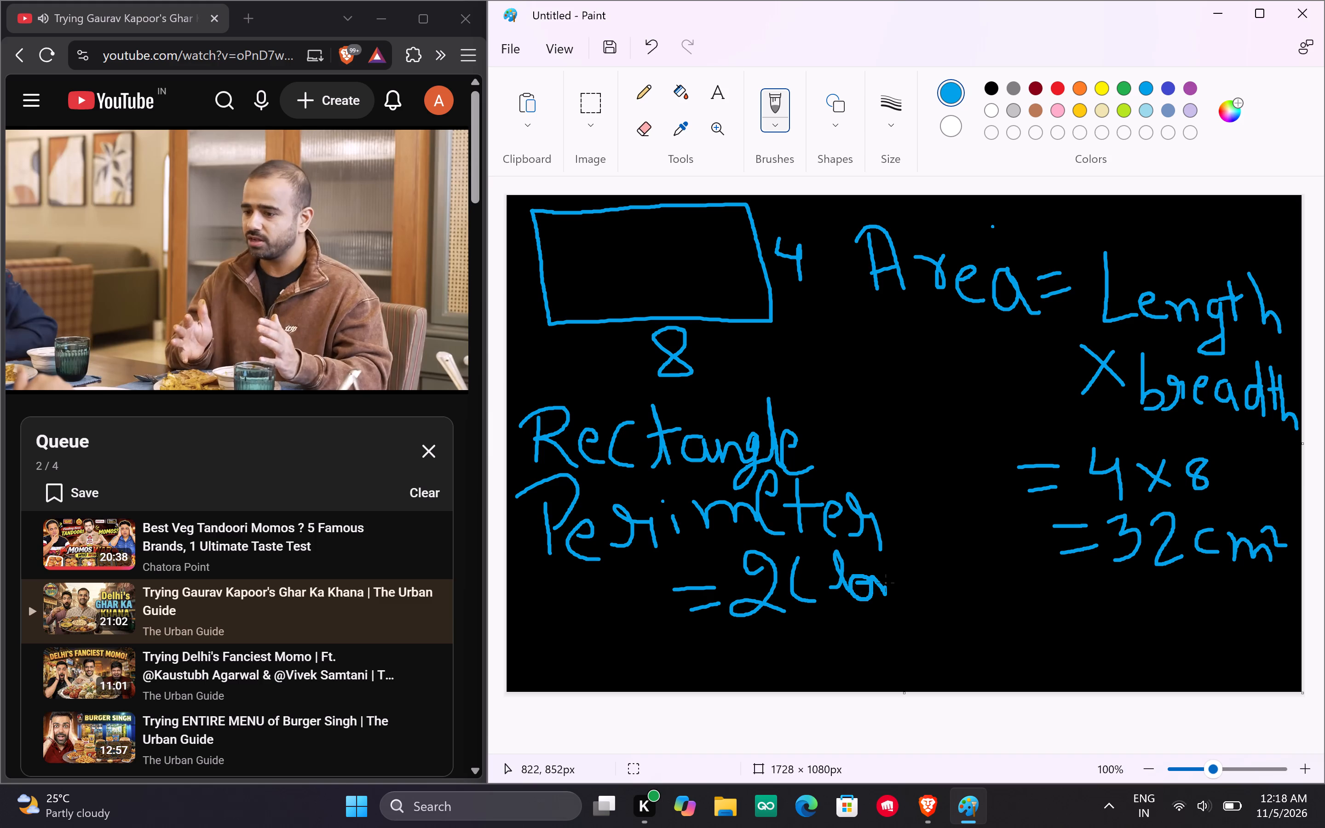
left_click_drag(886, 583, 918, 603)
left_click_drag(927, 573, 934, 604)
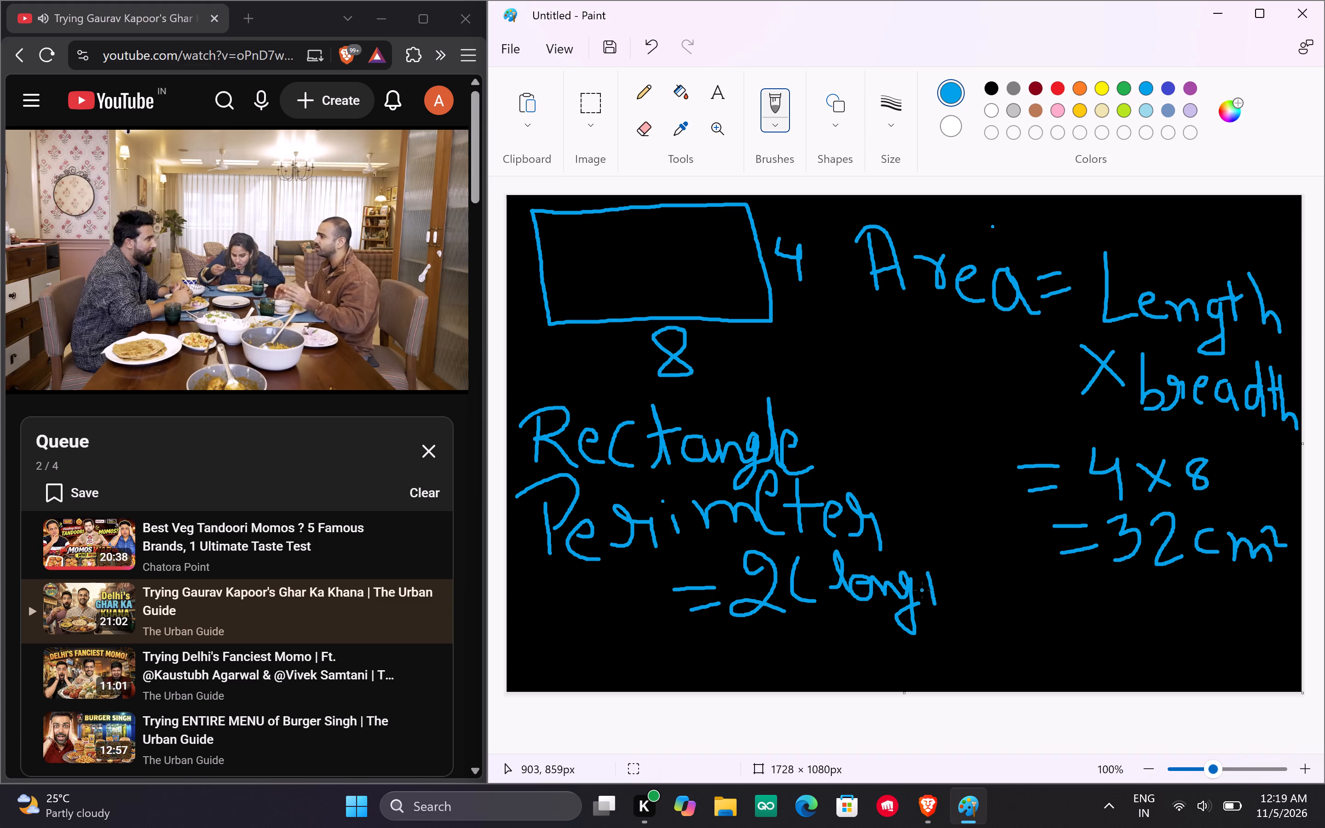
left_click_drag(922, 590, 964, 611)
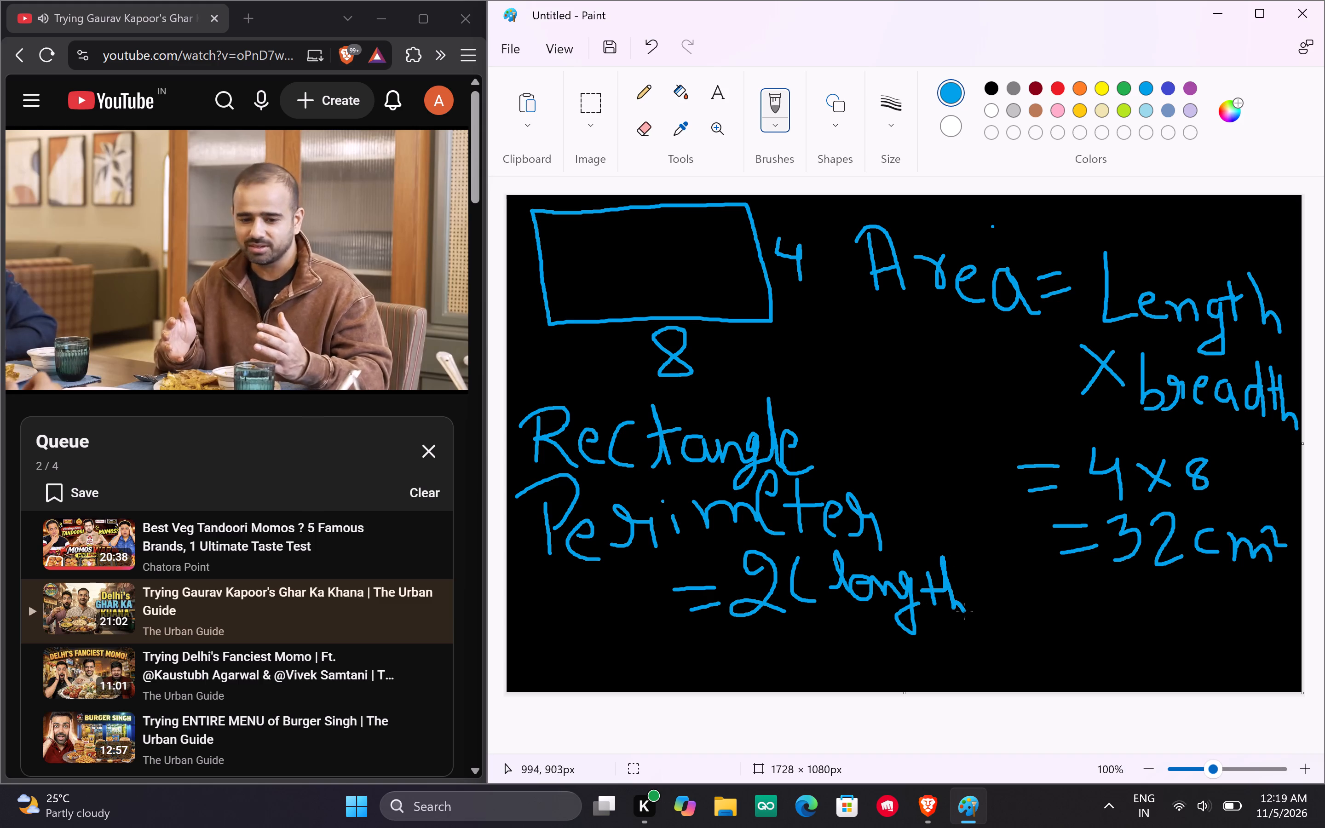
left_click_drag(964, 611, 966, 614)
Complete the perimeter formula by handwriting "+ breadth)" after "length" on the same line.
left_click_drag(993, 590, 1019, 588)
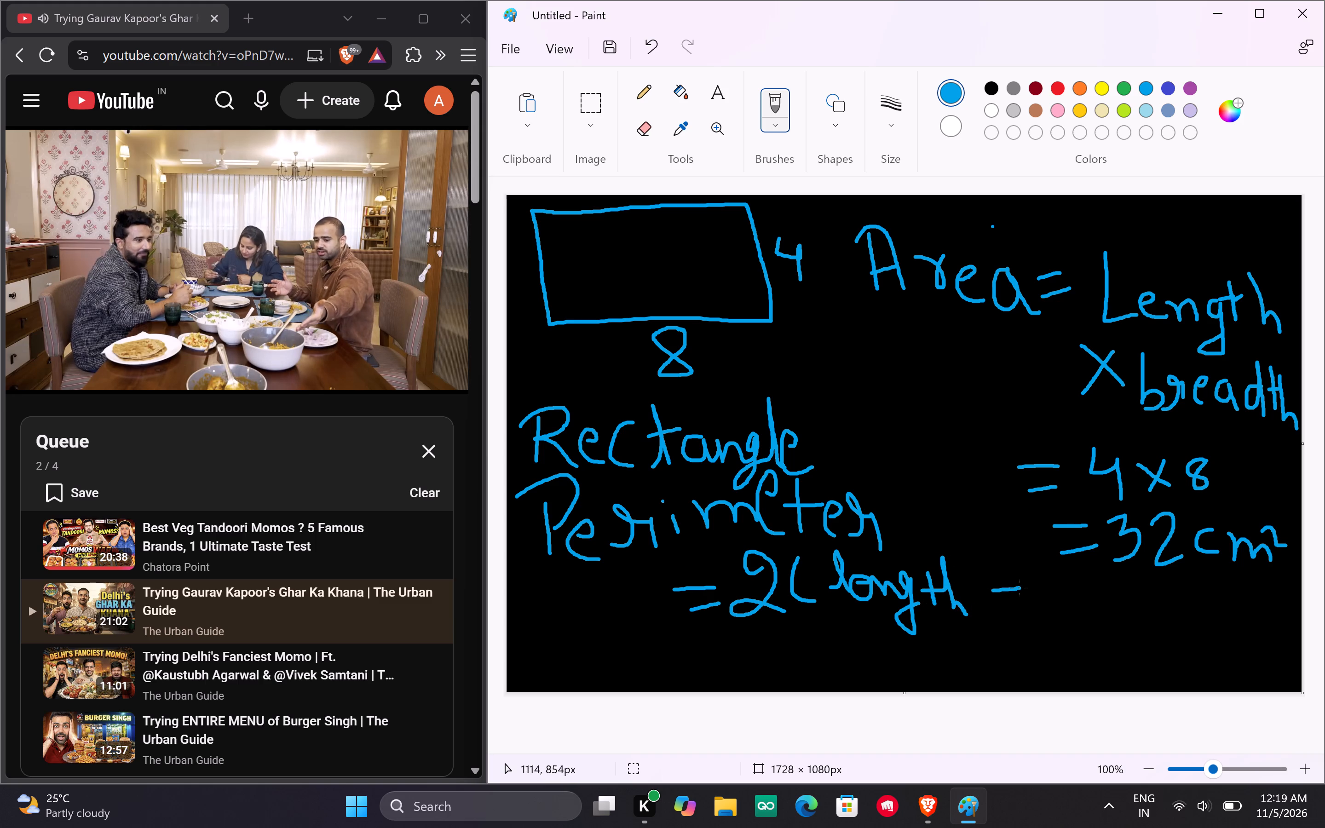
left_click_drag(1003, 582, 1010, 603)
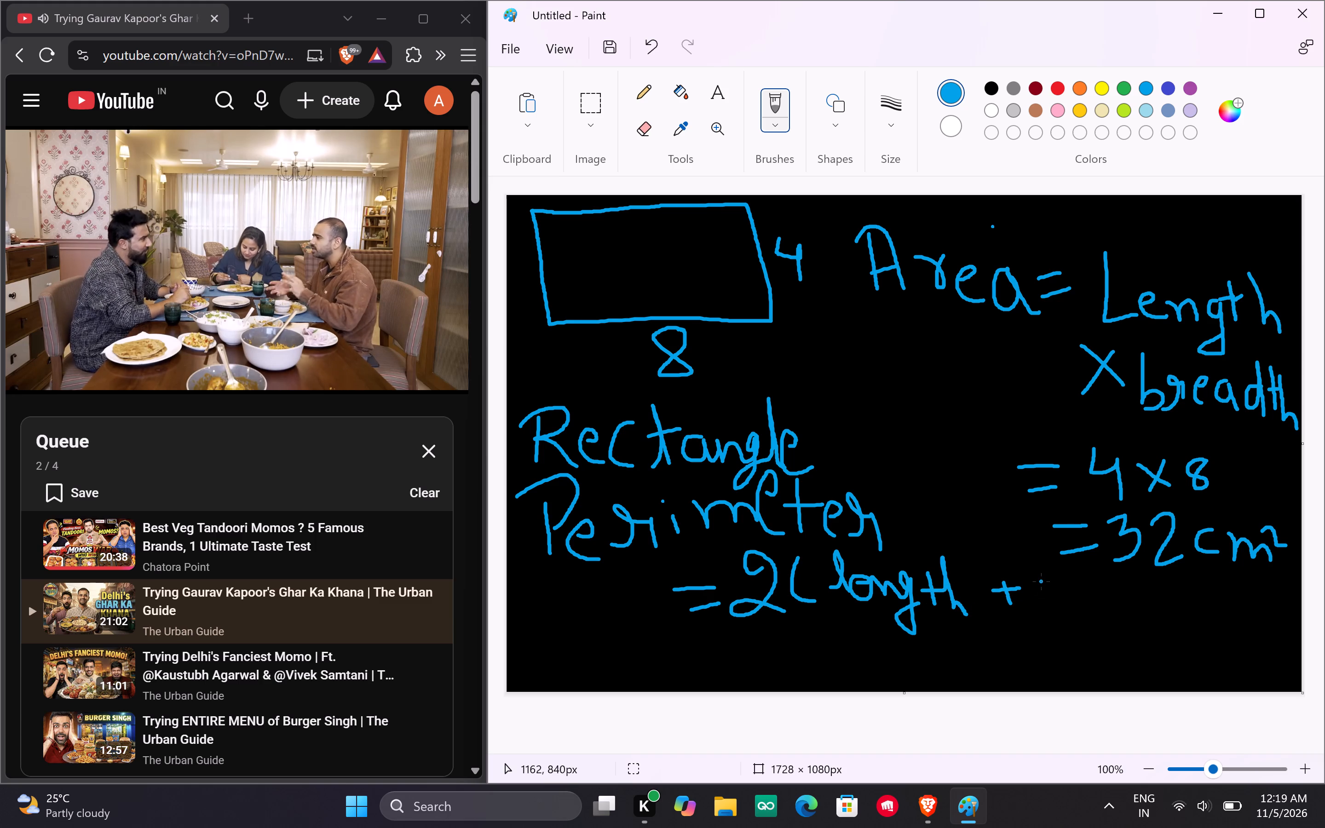
left_click_drag(1041, 581, 1054, 614)
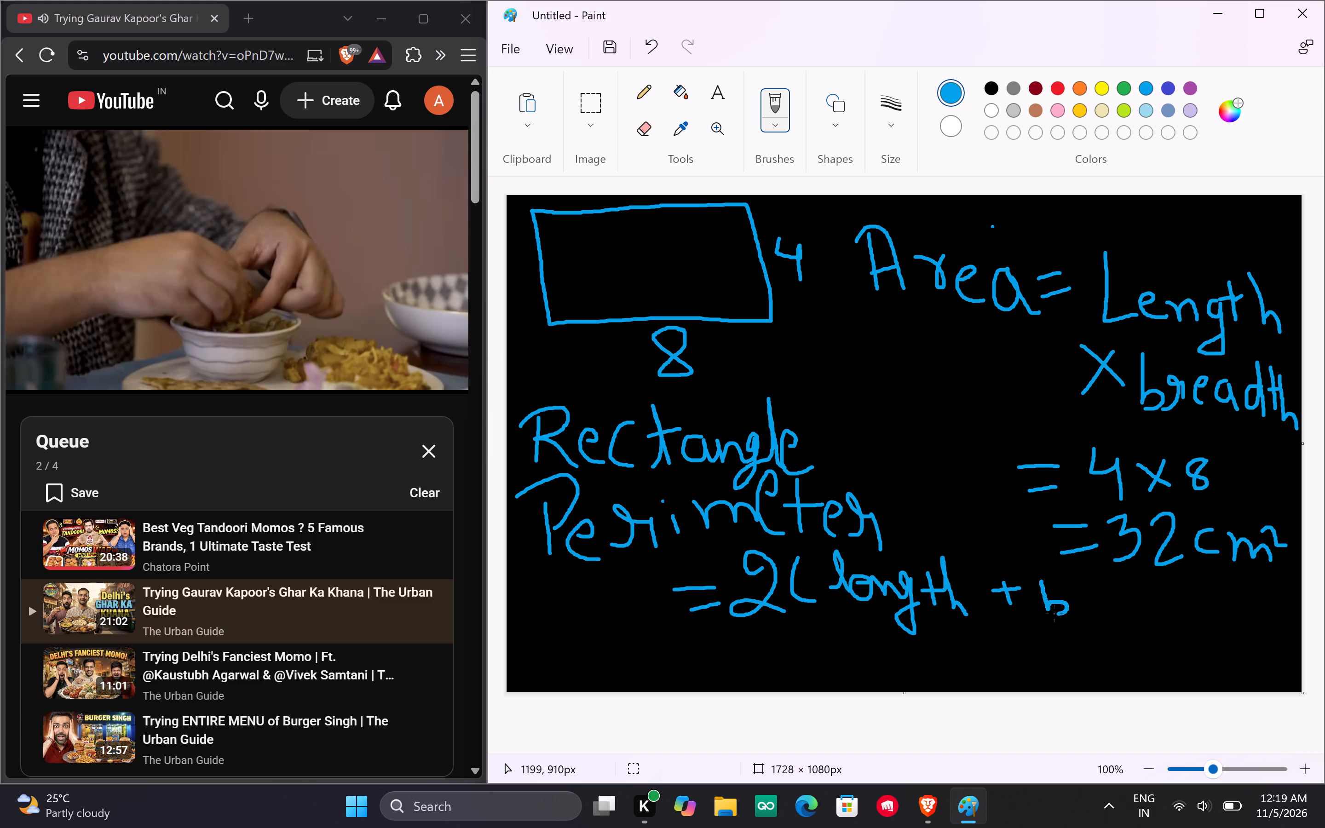
left_click_drag(1054, 614, 1052, 614)
left_click_drag(1081, 616, 1098, 609)
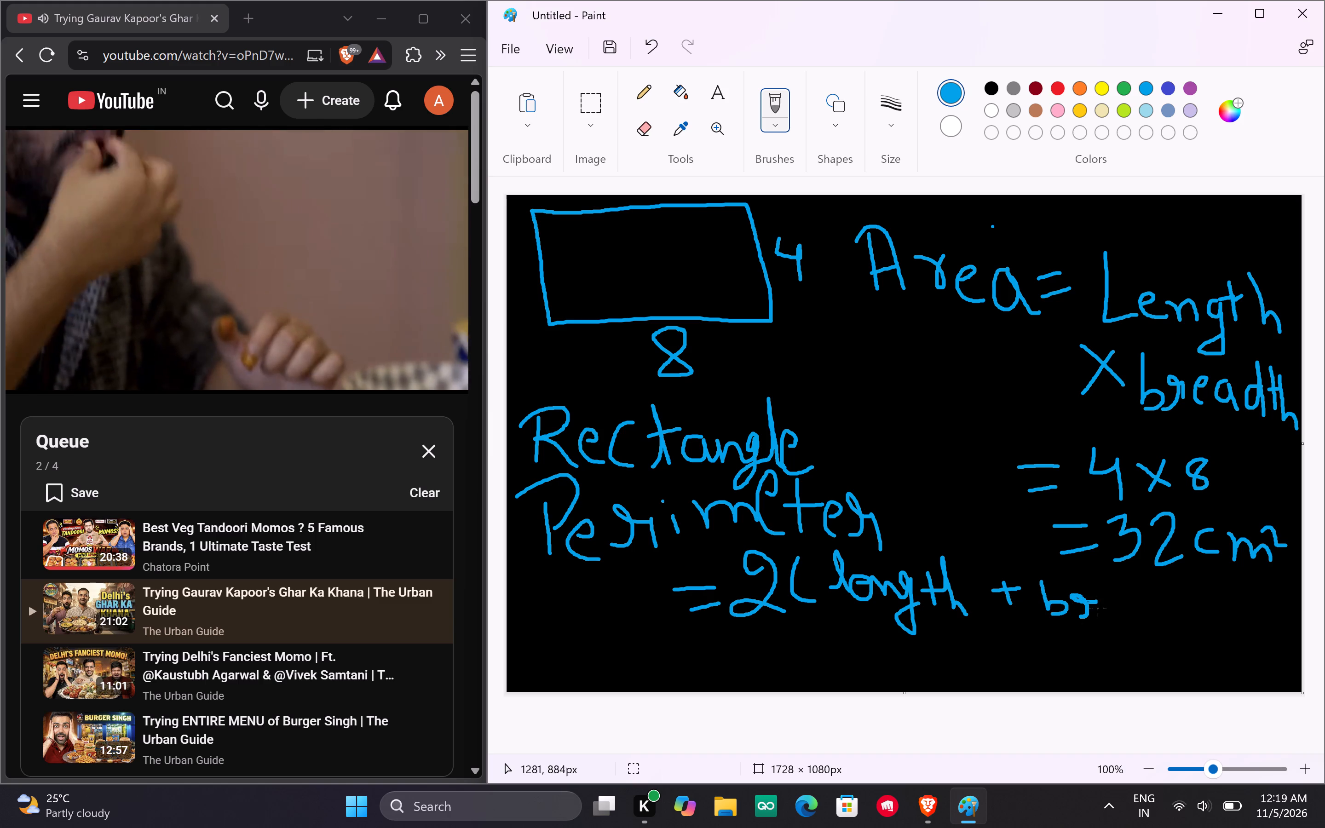
left_click_drag(1098, 609, 1100, 618)
left_click_drag(1109, 613, 1130, 622)
left_click_drag(1151, 604, 1153, 618)
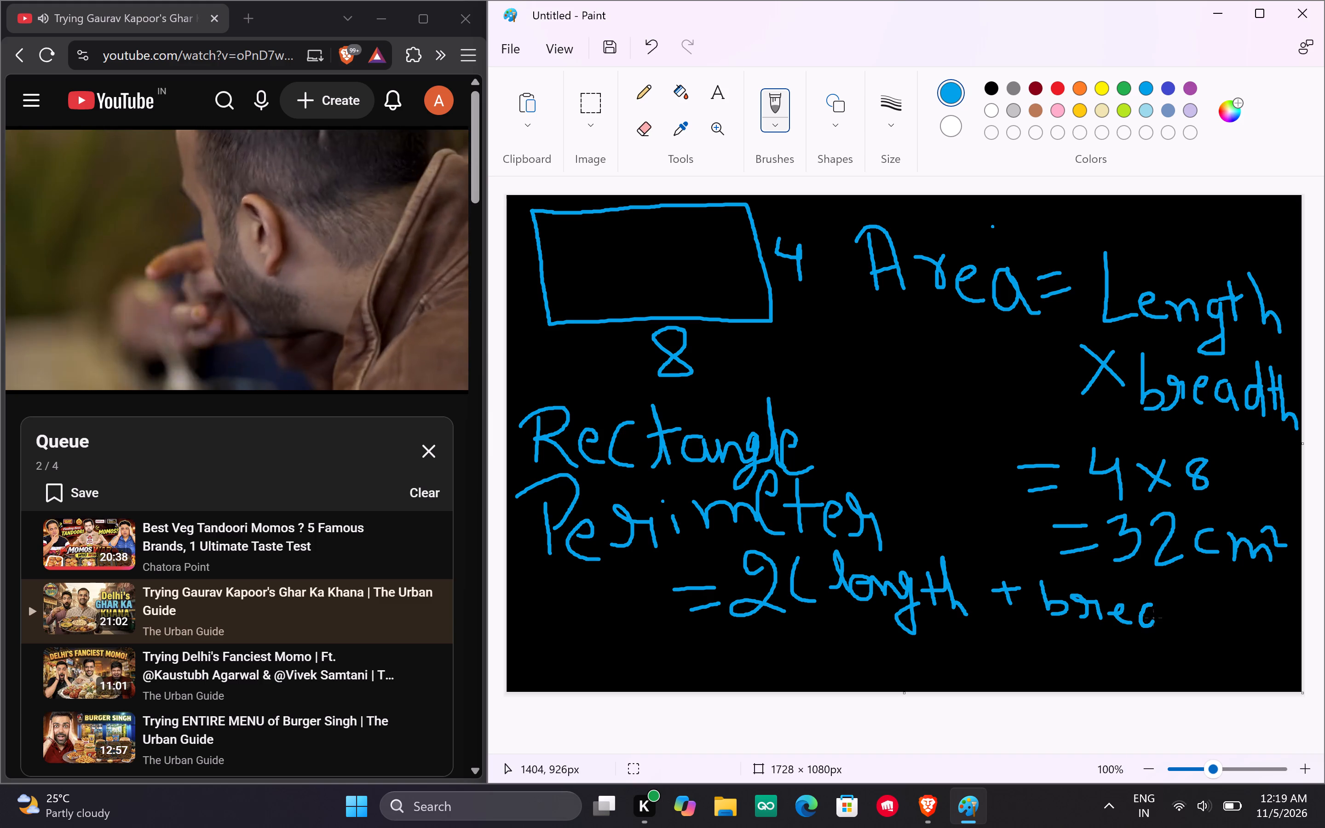
left_click_drag(1153, 618, 1187, 623)
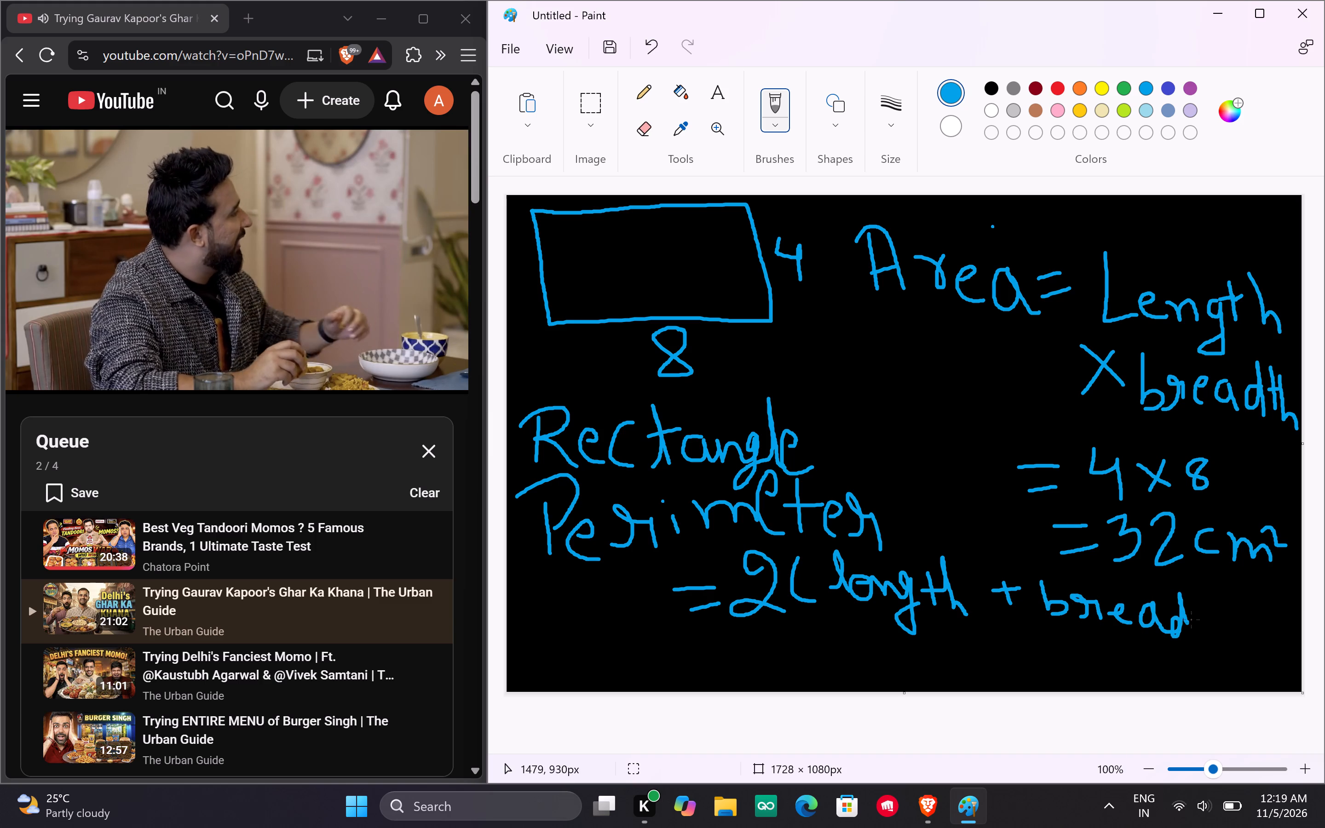
left_click_drag(1200, 591, 1208, 637)
left_click_drag(1190, 611, 1214, 608)
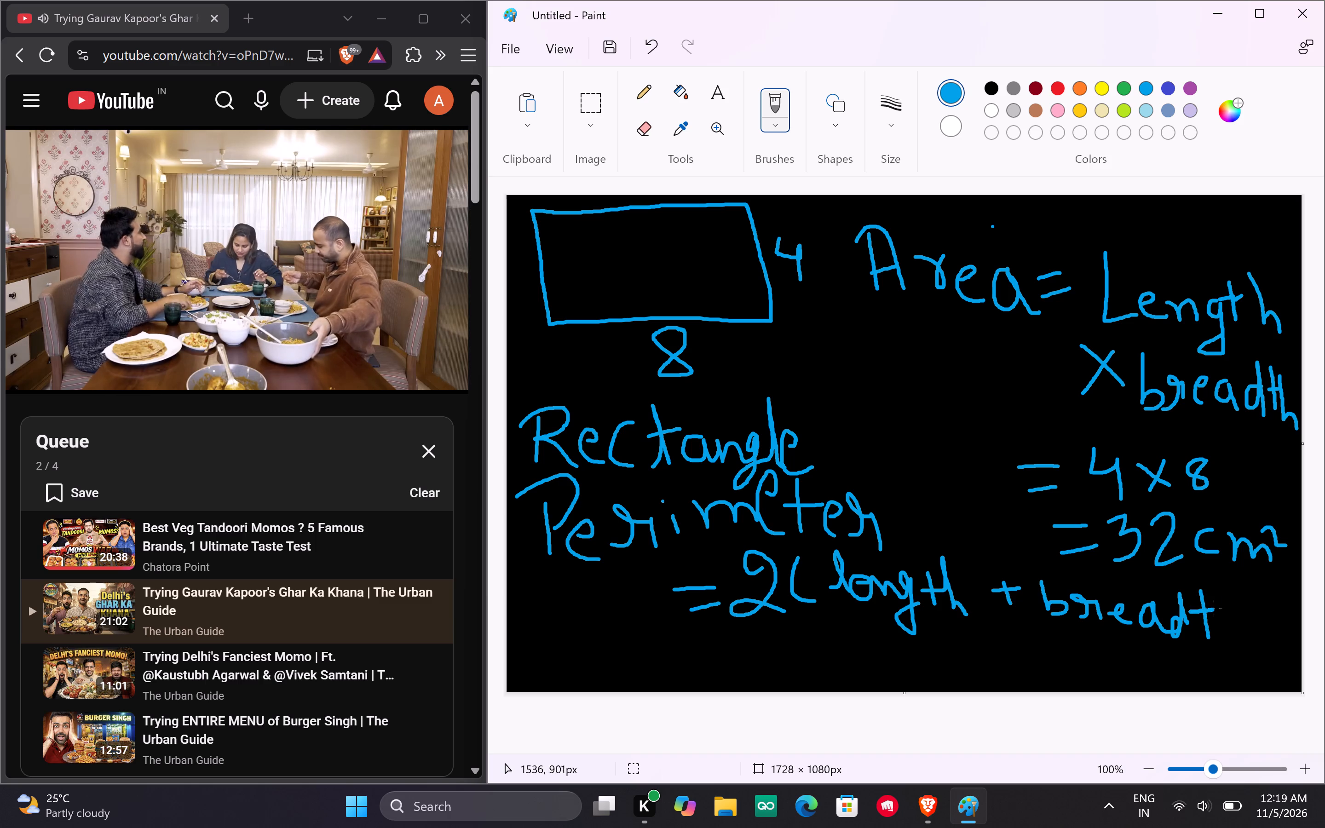
left_click_drag(1214, 608, 1244, 632)
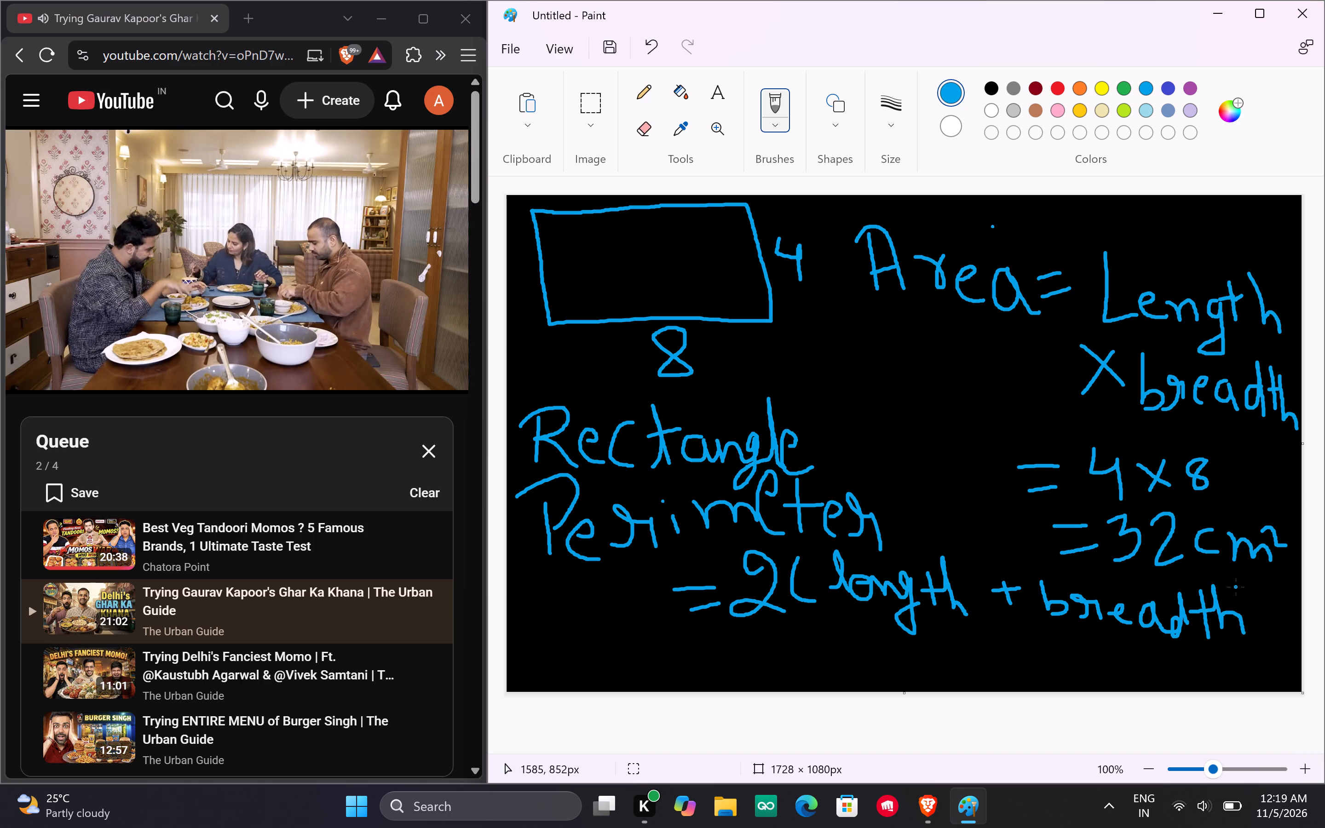
left_click_drag(1236, 587, 1246, 636)
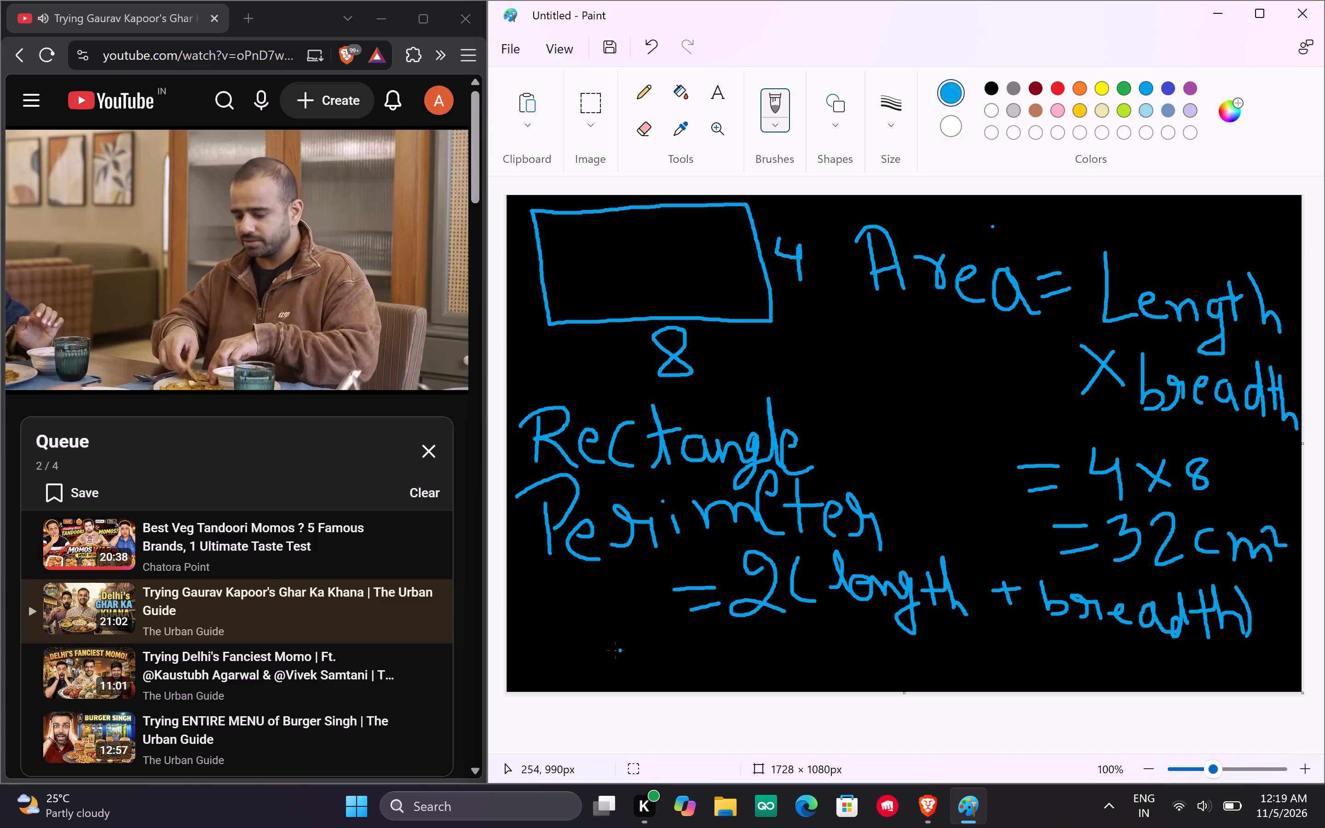
Handwrite the substituted perimeter line "= 2(4+8)" beneath the perimeter formula.
left_click_drag(589, 652, 623, 652)
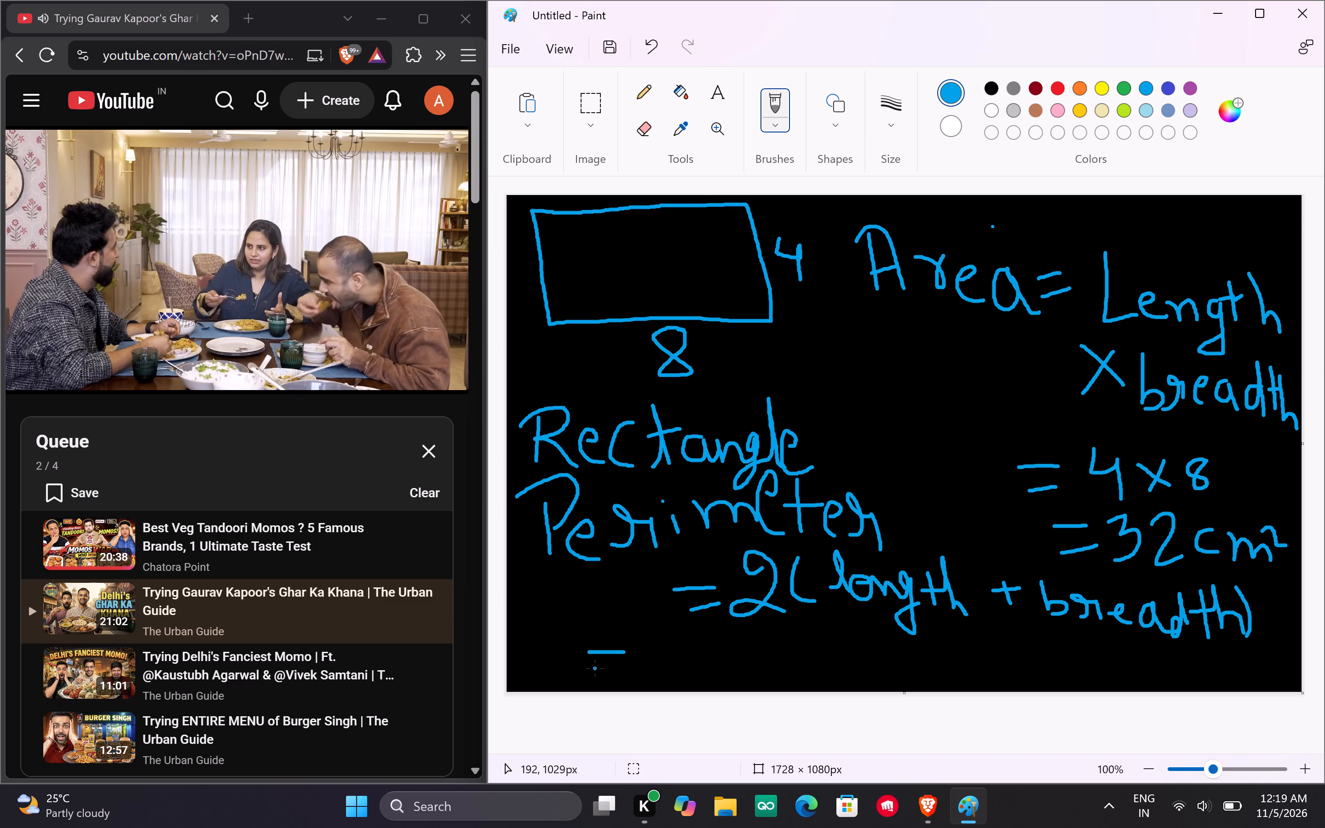
left_click_drag(595, 668, 627, 665)
left_click_drag(662, 638, 656, 625)
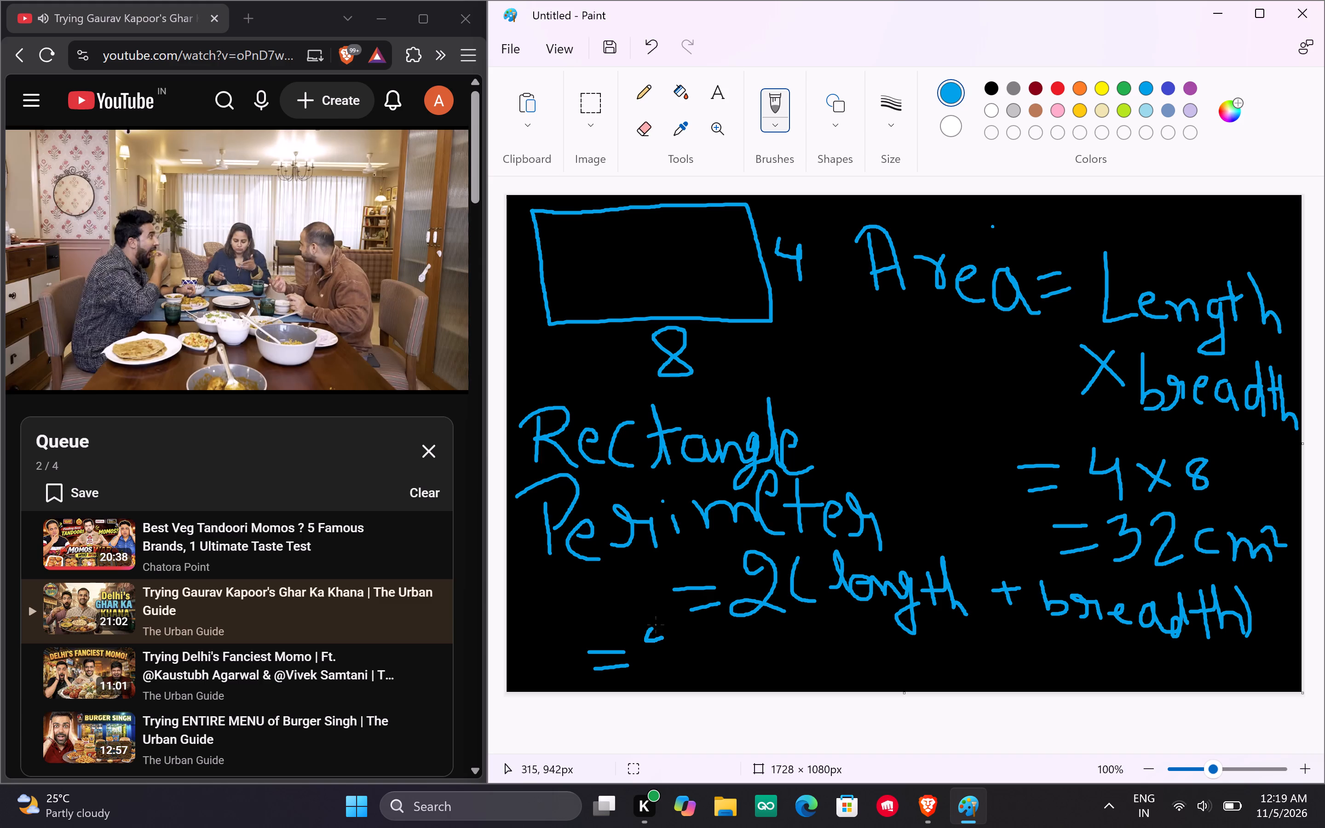
left_click_drag(656, 625, 705, 671)
left_click_drag(703, 629, 701, 634)
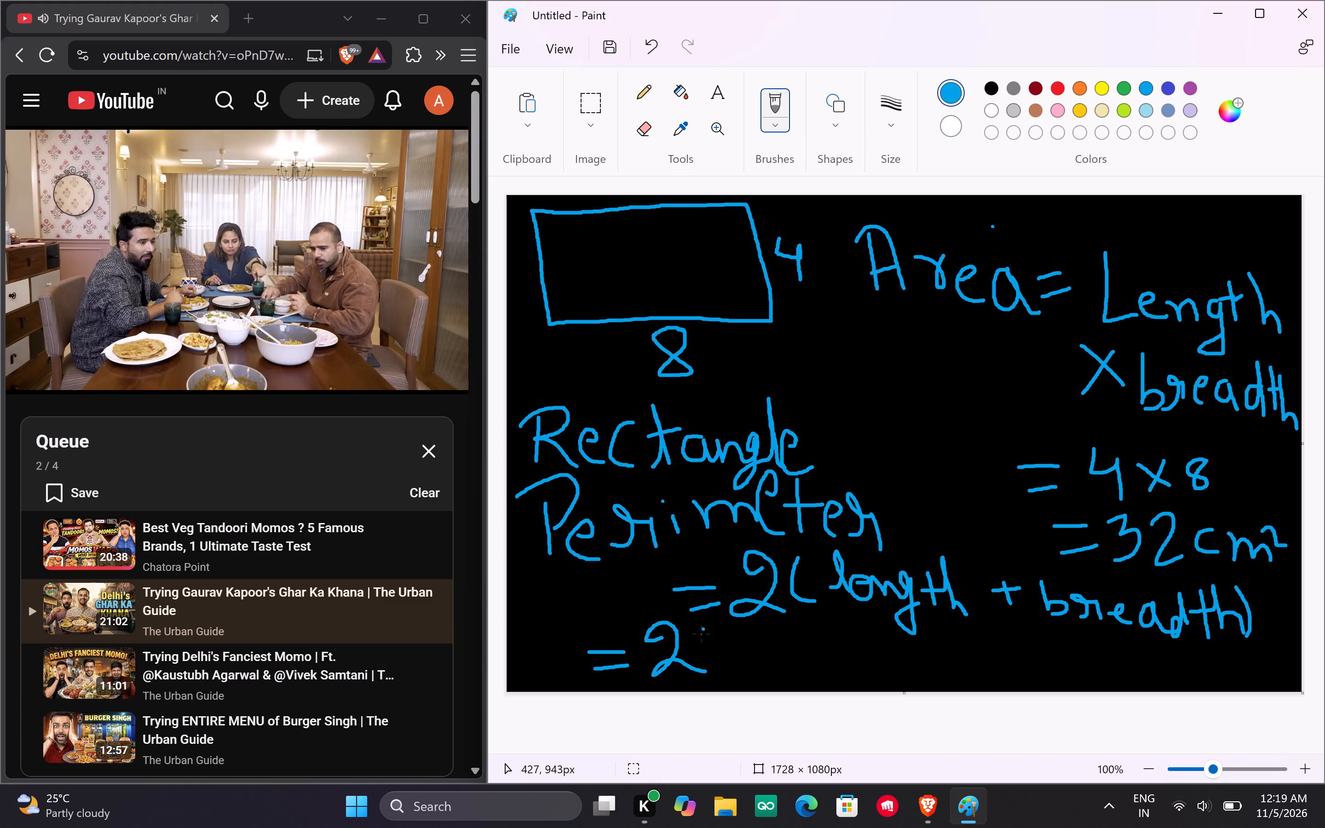
left_click_drag(701, 634, 716, 676)
left_click_drag(717, 647, 744, 635)
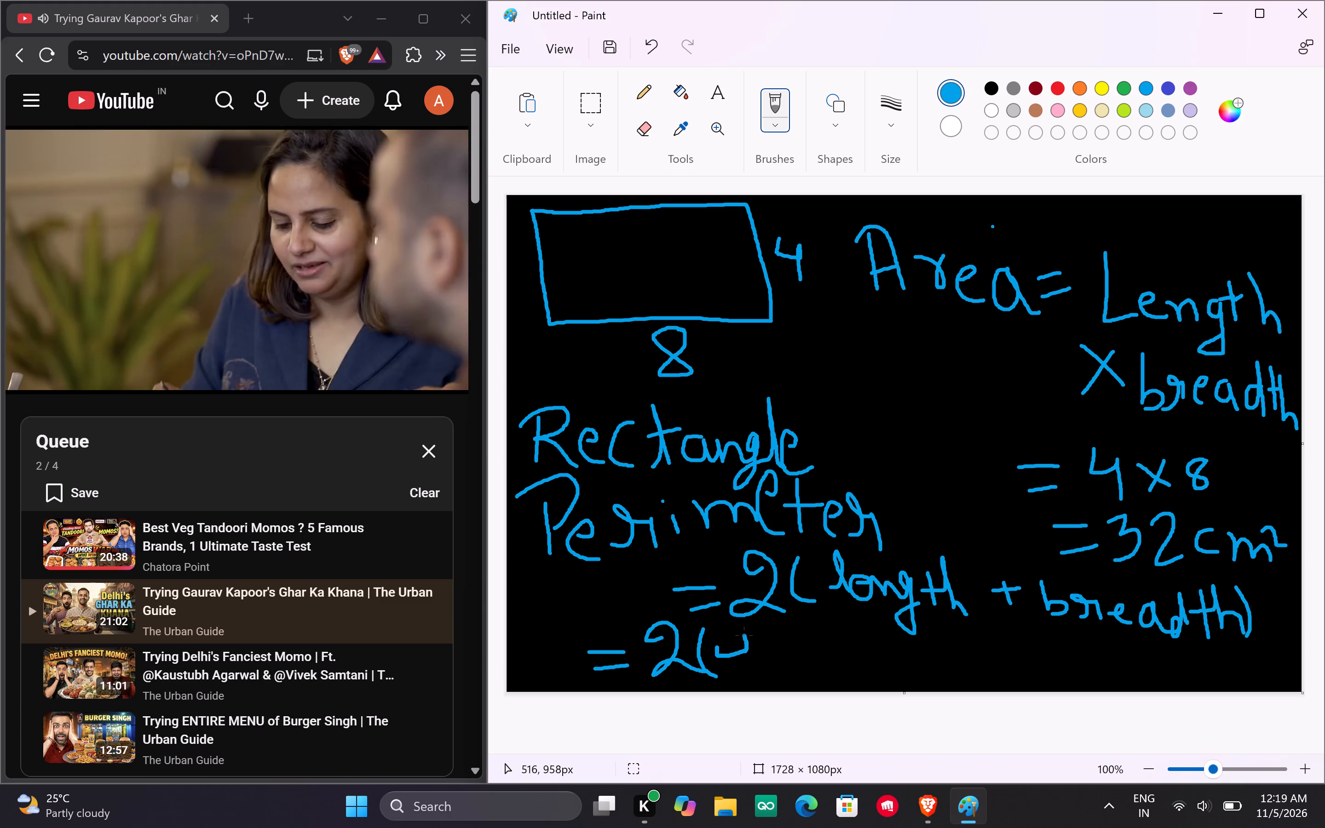
left_click_drag(744, 635, 752, 666)
left_click_drag(771, 650, 792, 648)
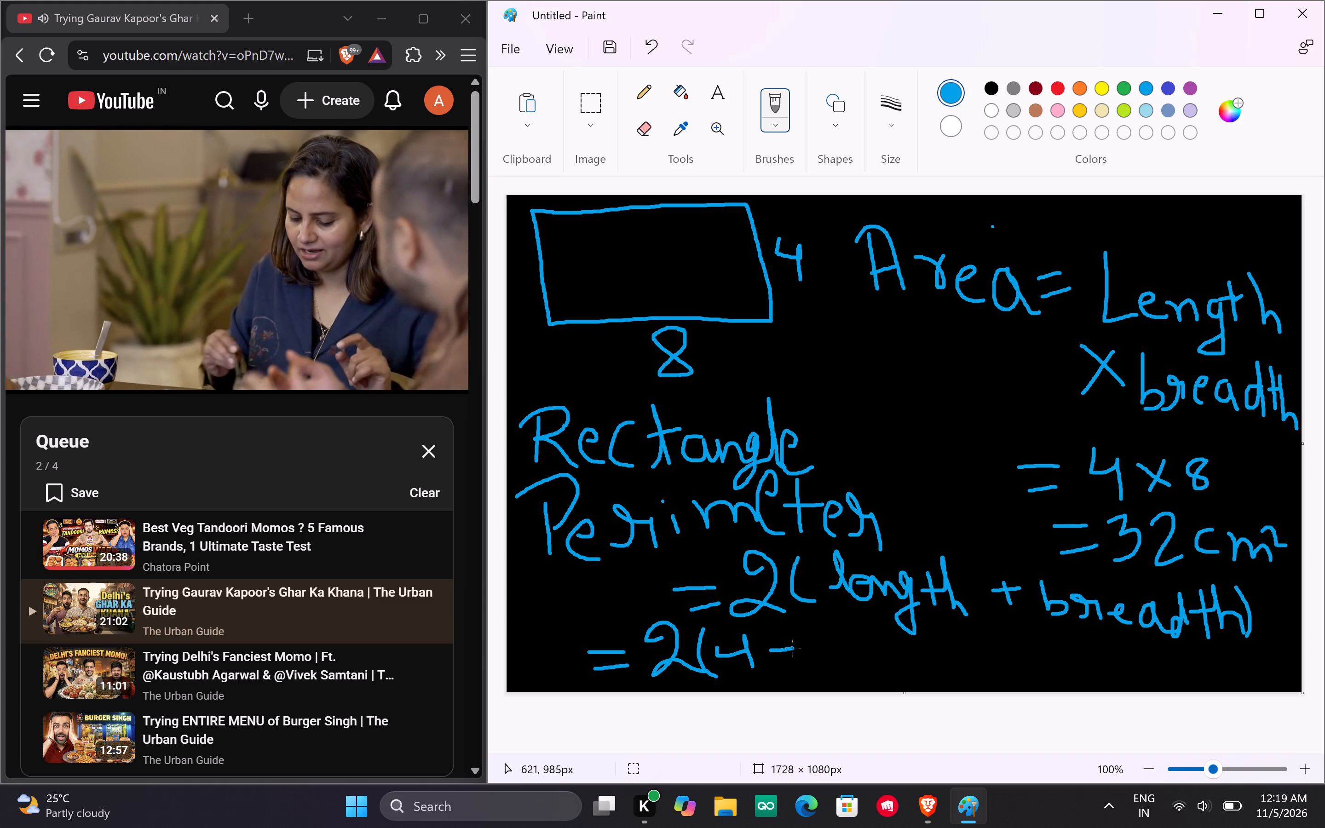
left_click_drag(780, 634, 785, 662)
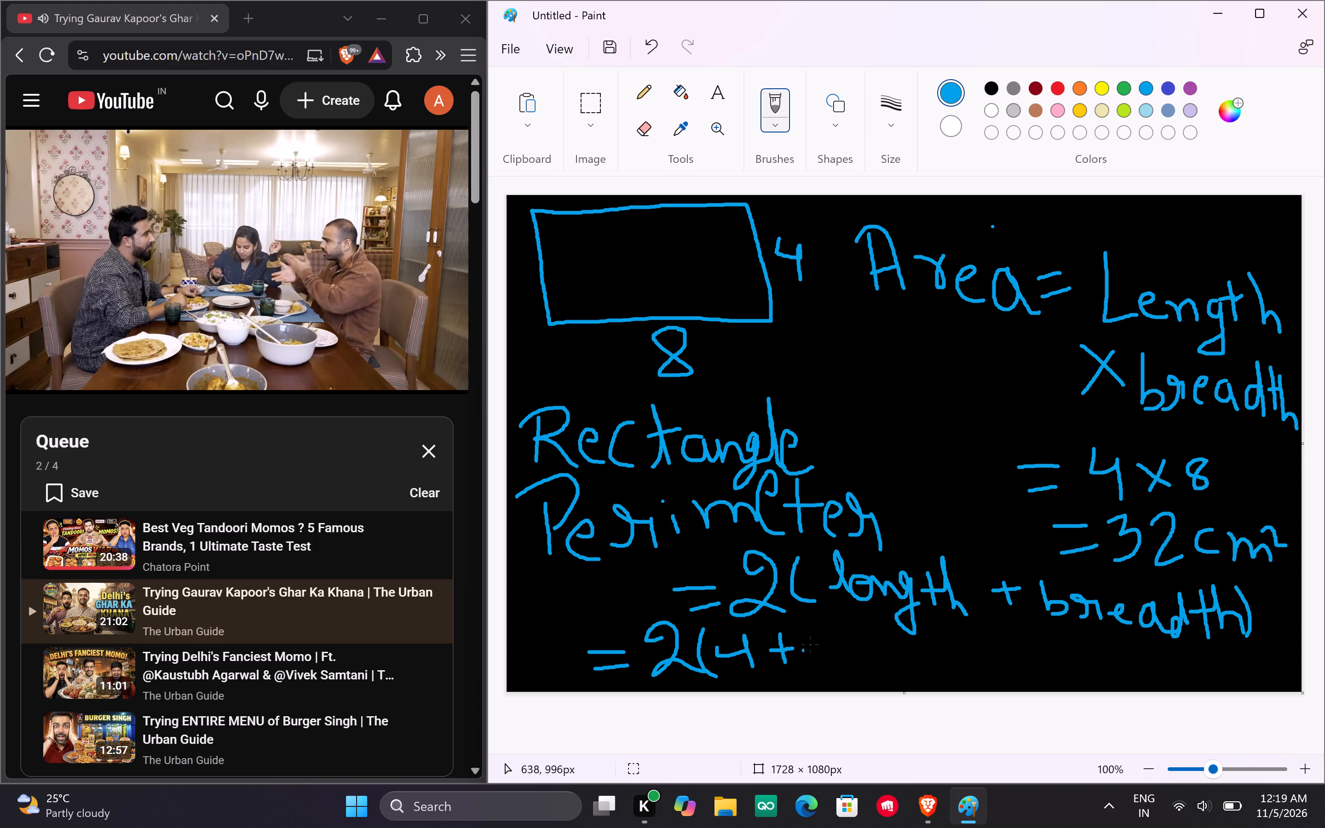
left_click_drag(814, 639, 812, 635)
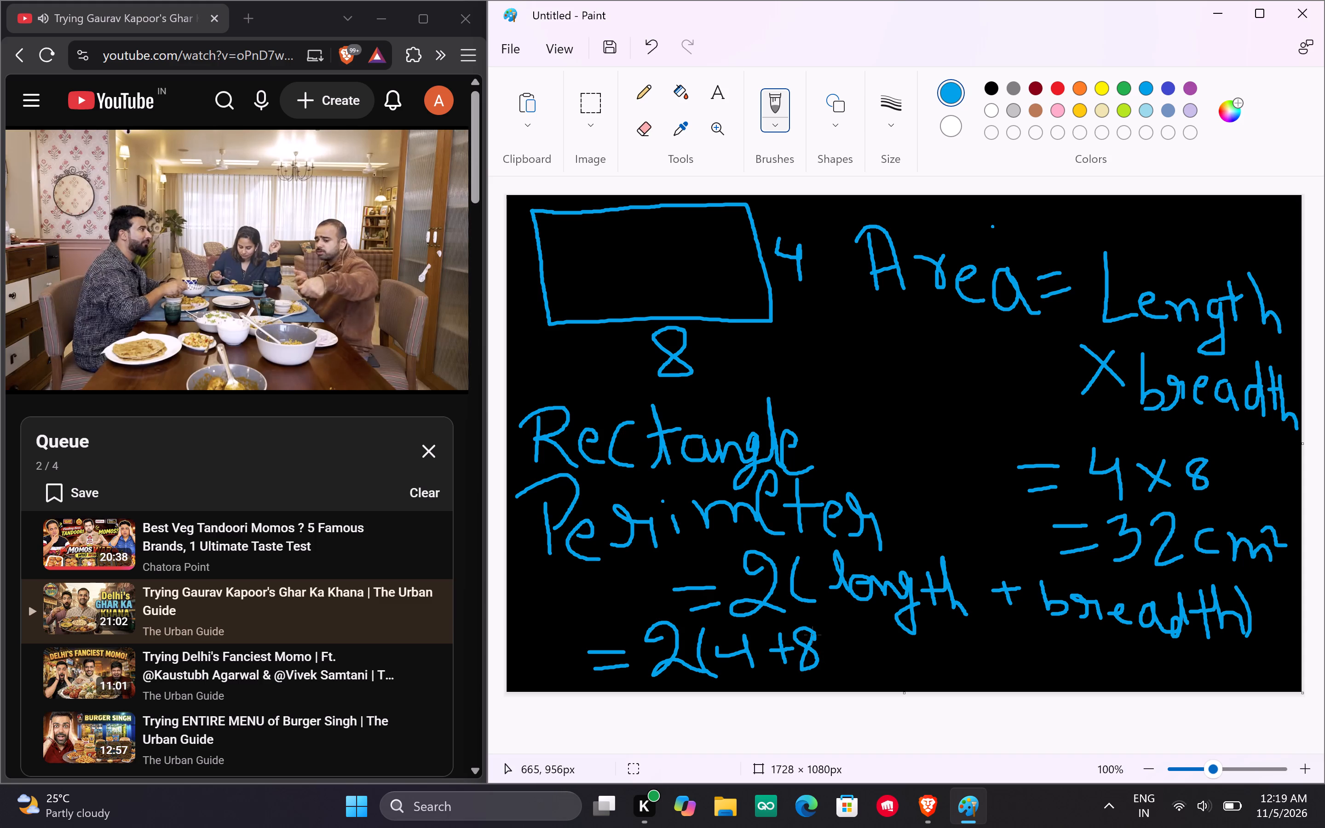
left_click_drag(818, 615, 830, 676)
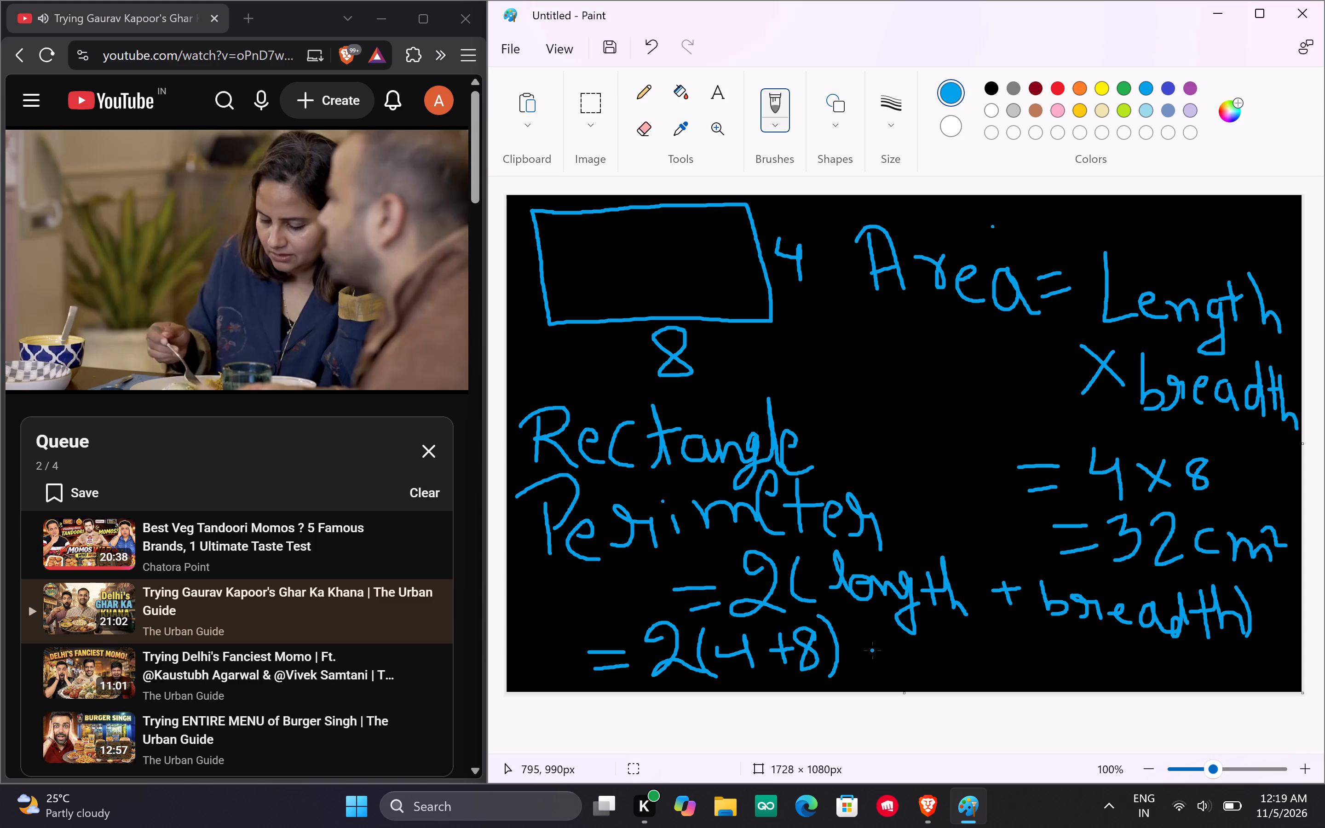
Continue the same line with the handwritten calculation "= 2 × 12 = 24".
left_click_drag(872, 650, 906, 644)
left_click_drag(880, 674, 895, 669)
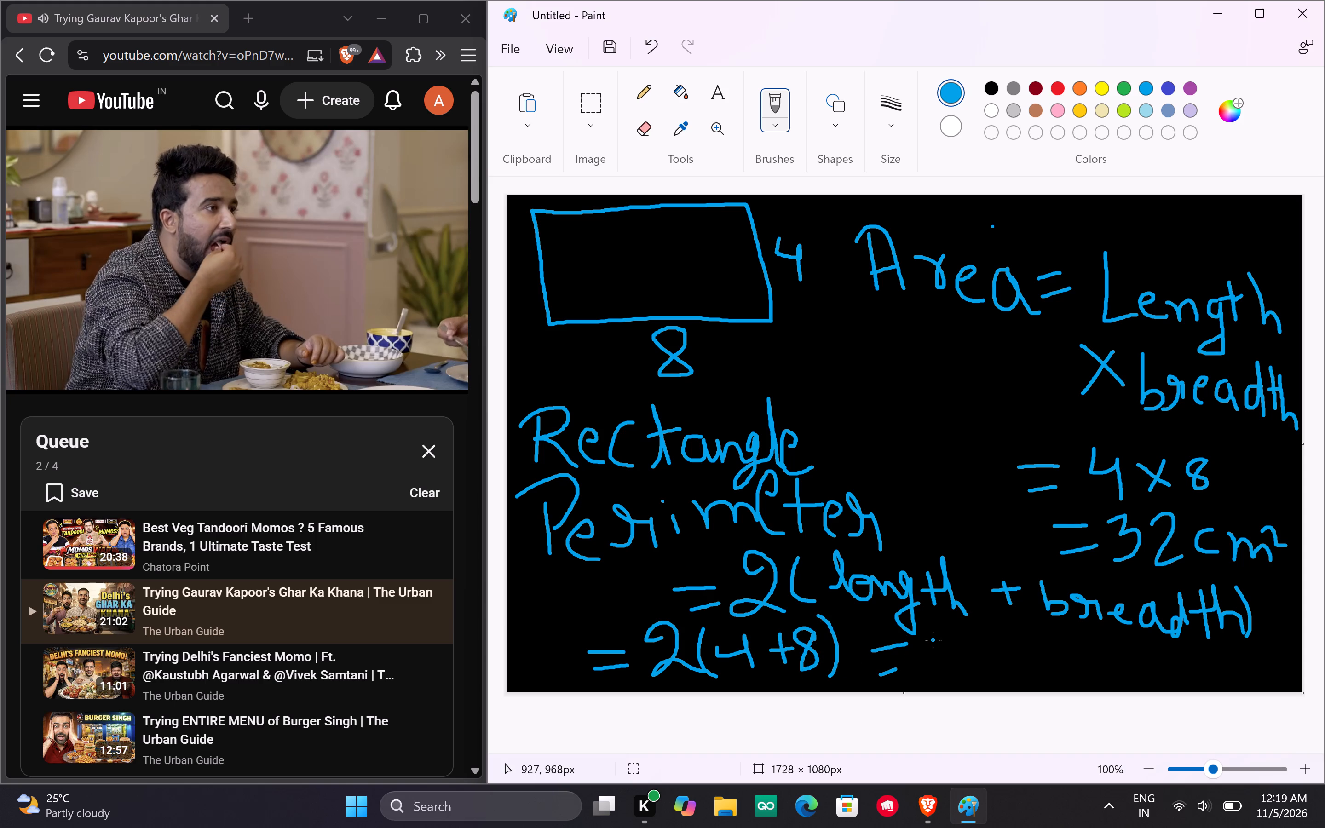
left_click_drag(933, 640, 938, 670)
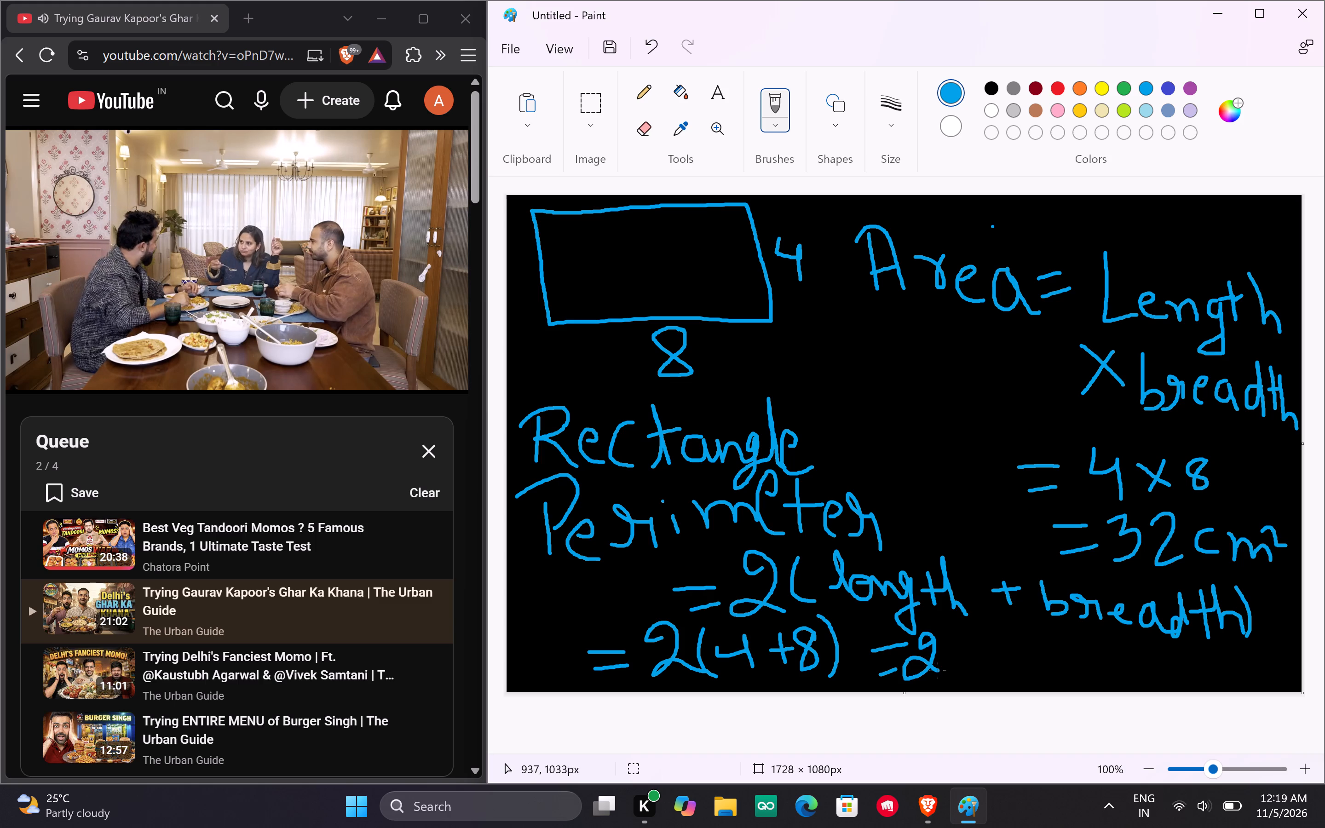
left_click_drag(974, 639, 953, 674)
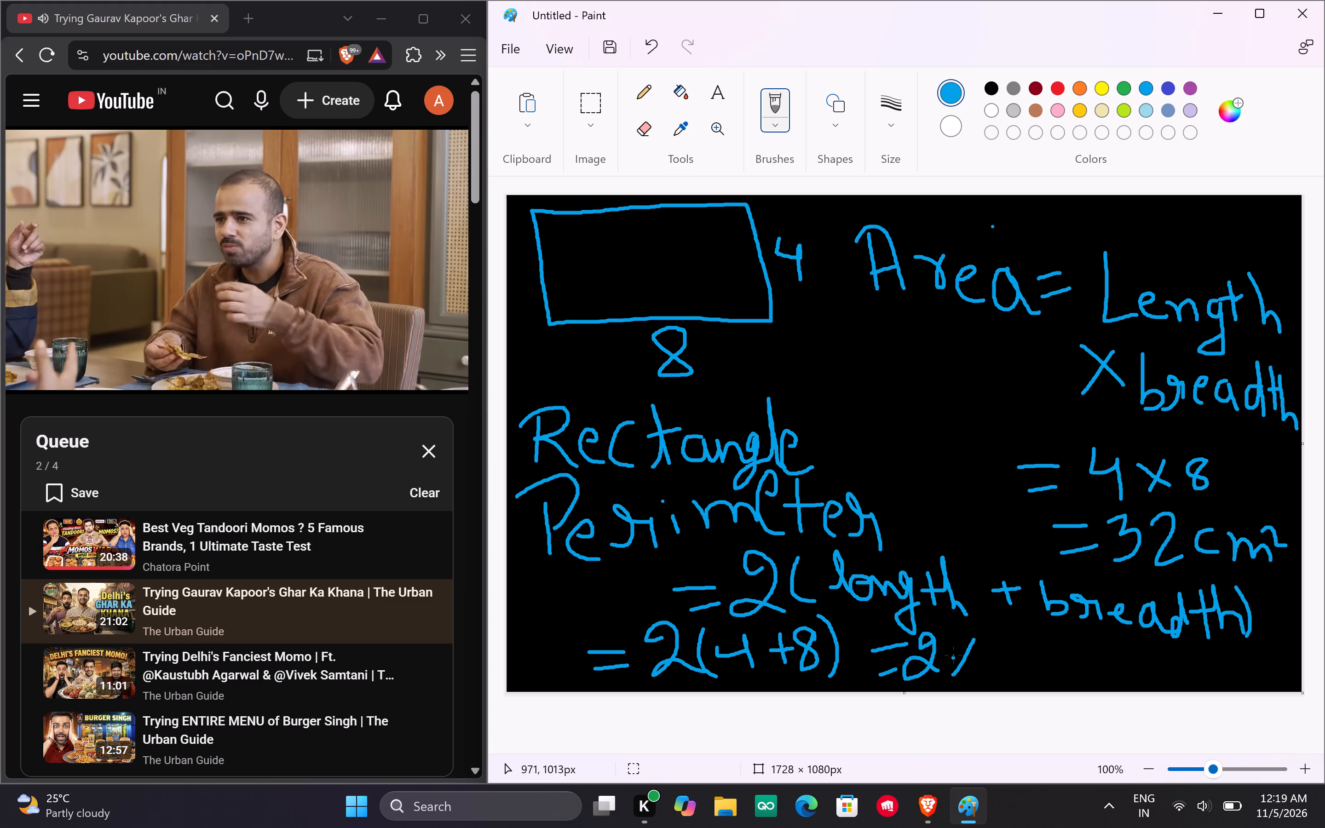
left_click_drag(953, 650, 976, 667)
left_click_drag(991, 632, 997, 667)
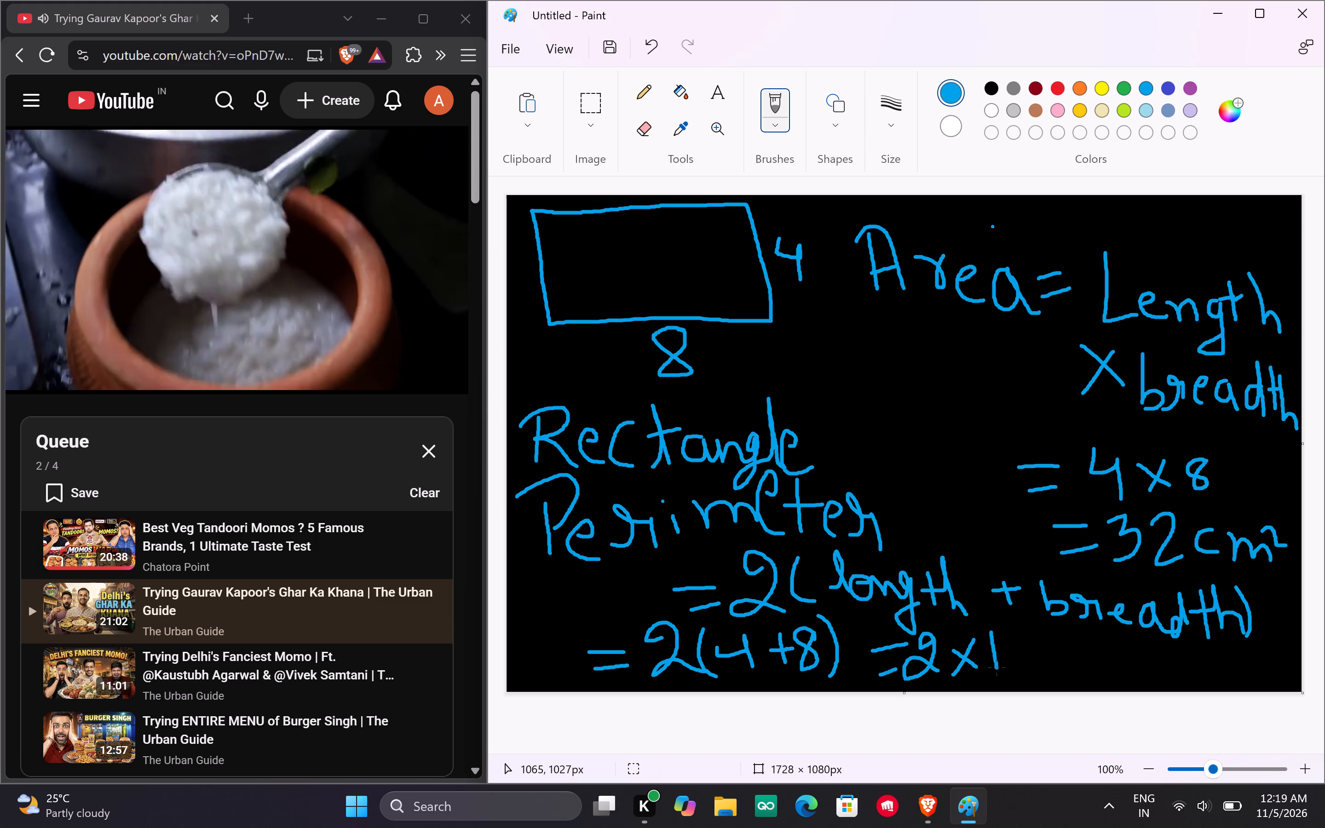
left_click_drag(1031, 636, 1044, 666)
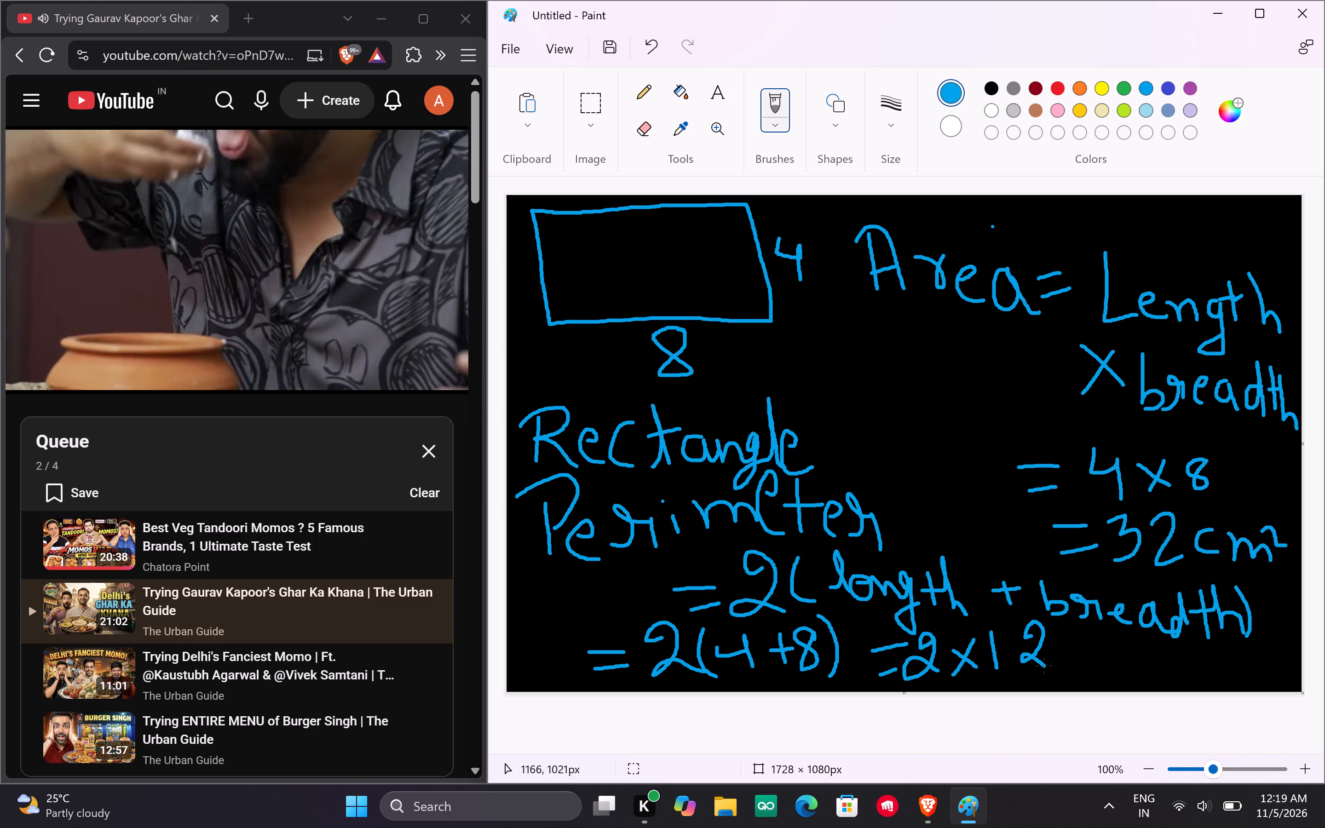
left_click_drag(1071, 647, 1089, 645)
left_click_drag(1071, 666, 1076, 665)
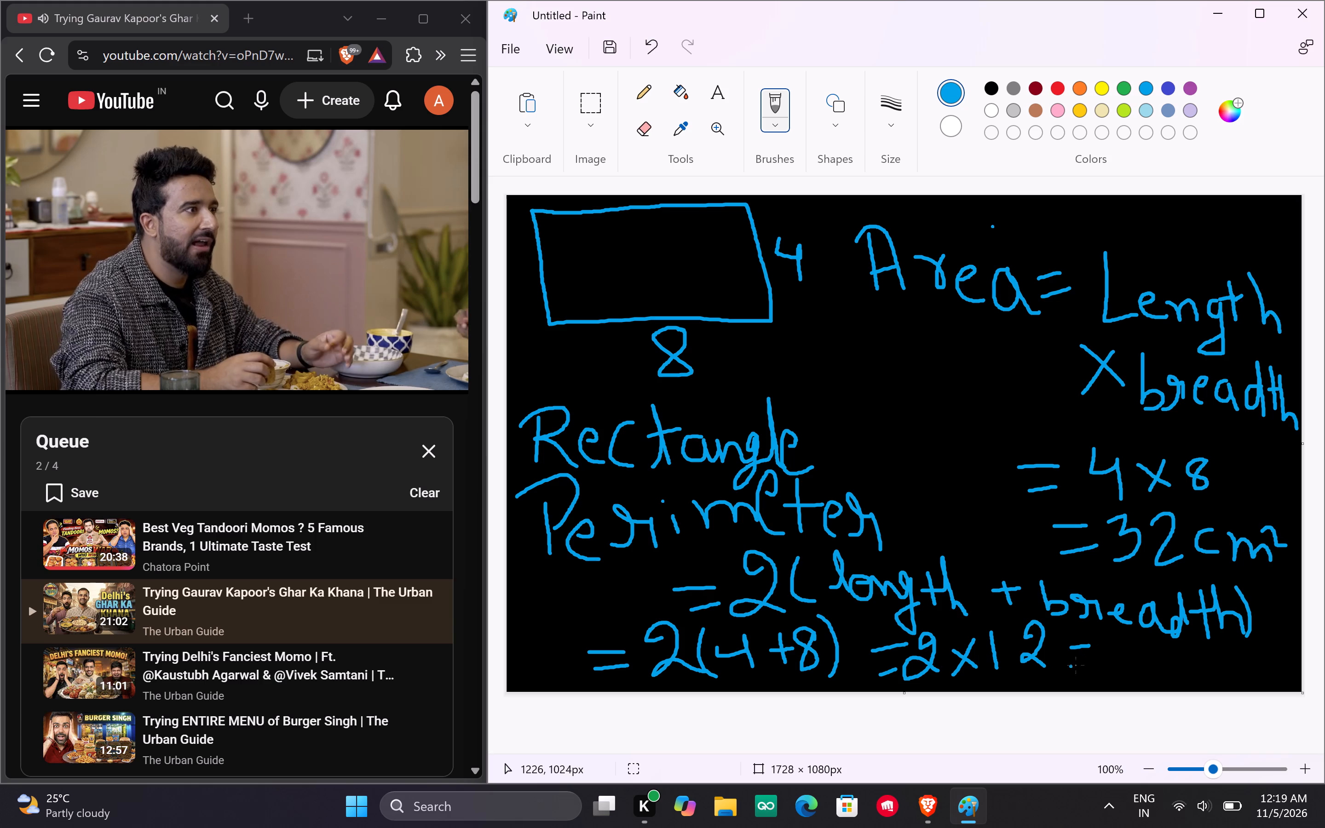
left_click_drag(1076, 665, 1091, 661)
left_click_drag(1146, 634, 1143, 674)
left_click_drag(1150, 640, 1175, 672)
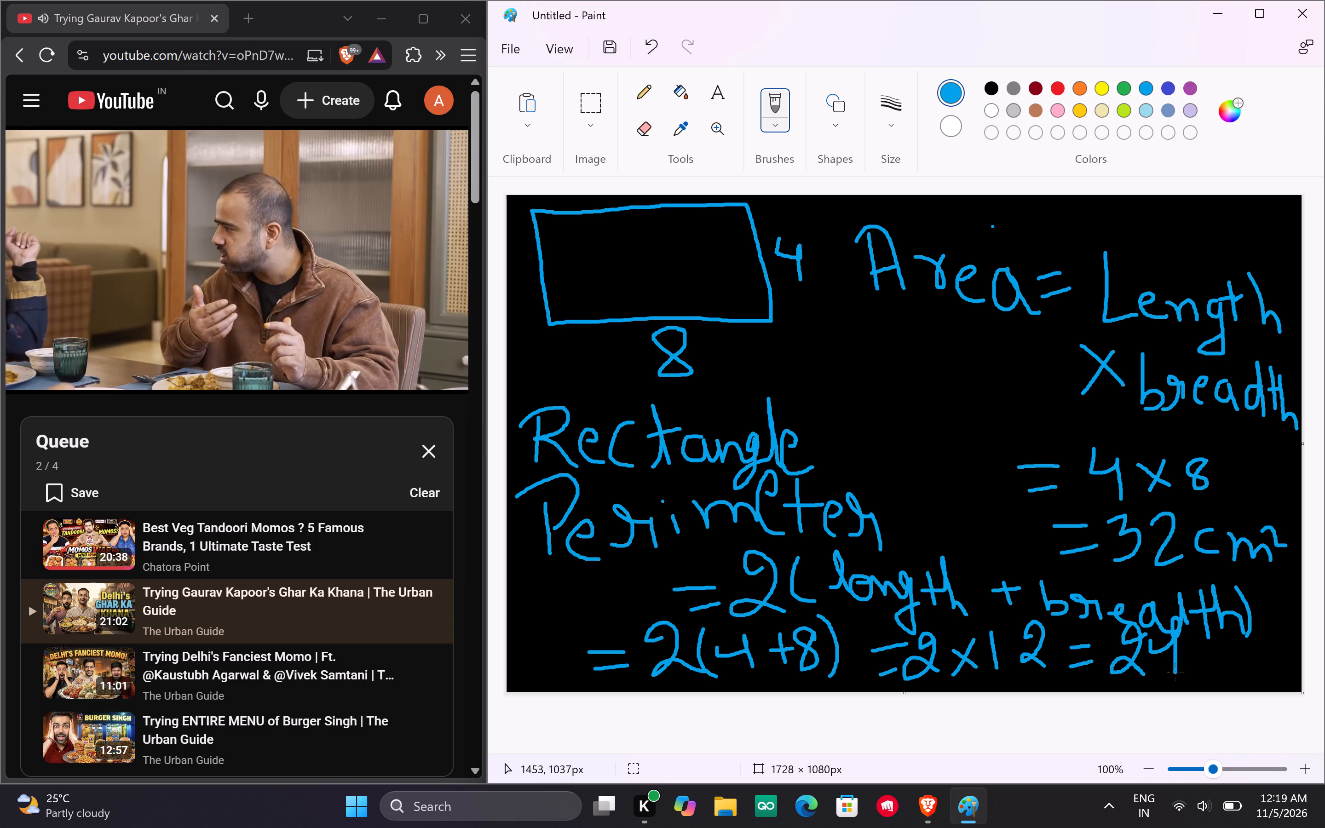
Clear the entire Rectangle page from the canvas.
left_click(1052, 582)
left_click(1019, 551)
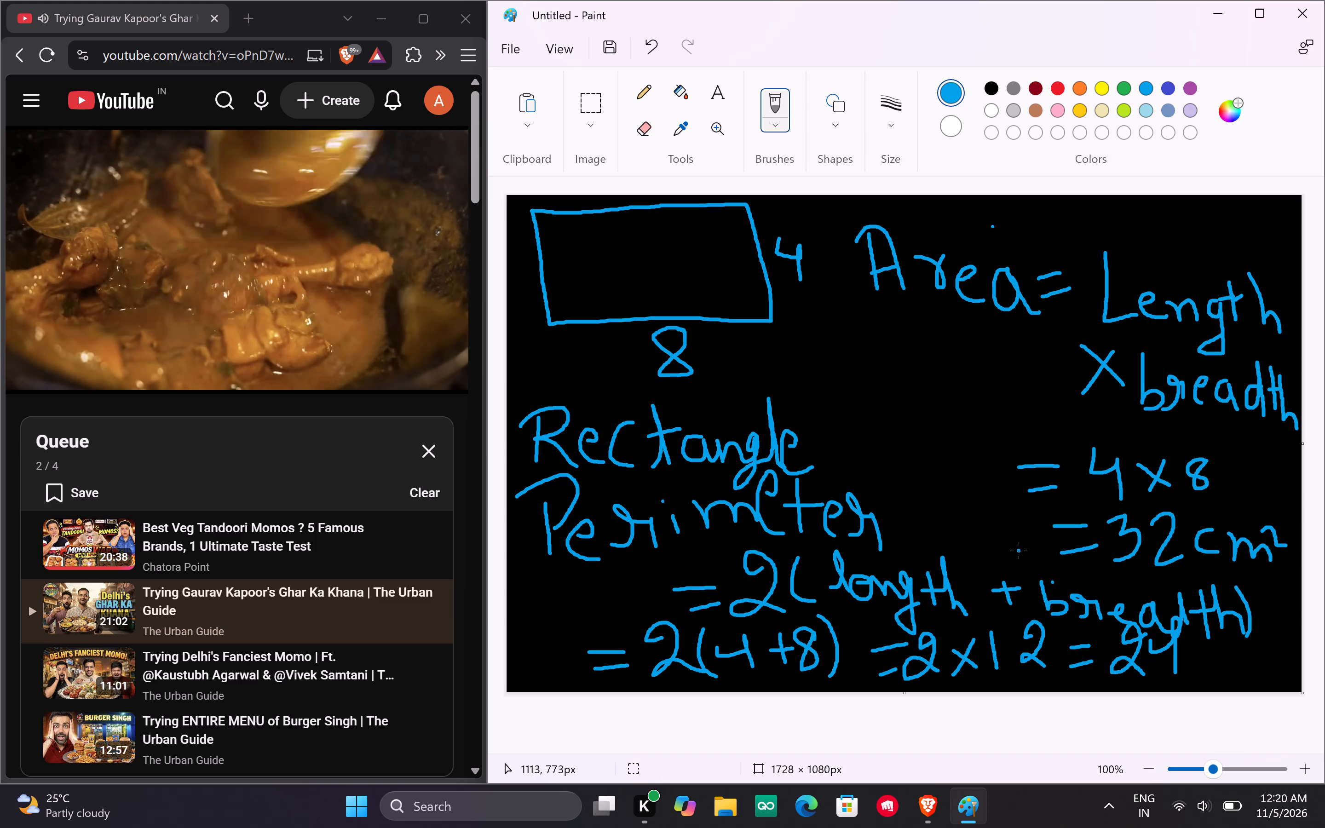
key("ctrl+a")
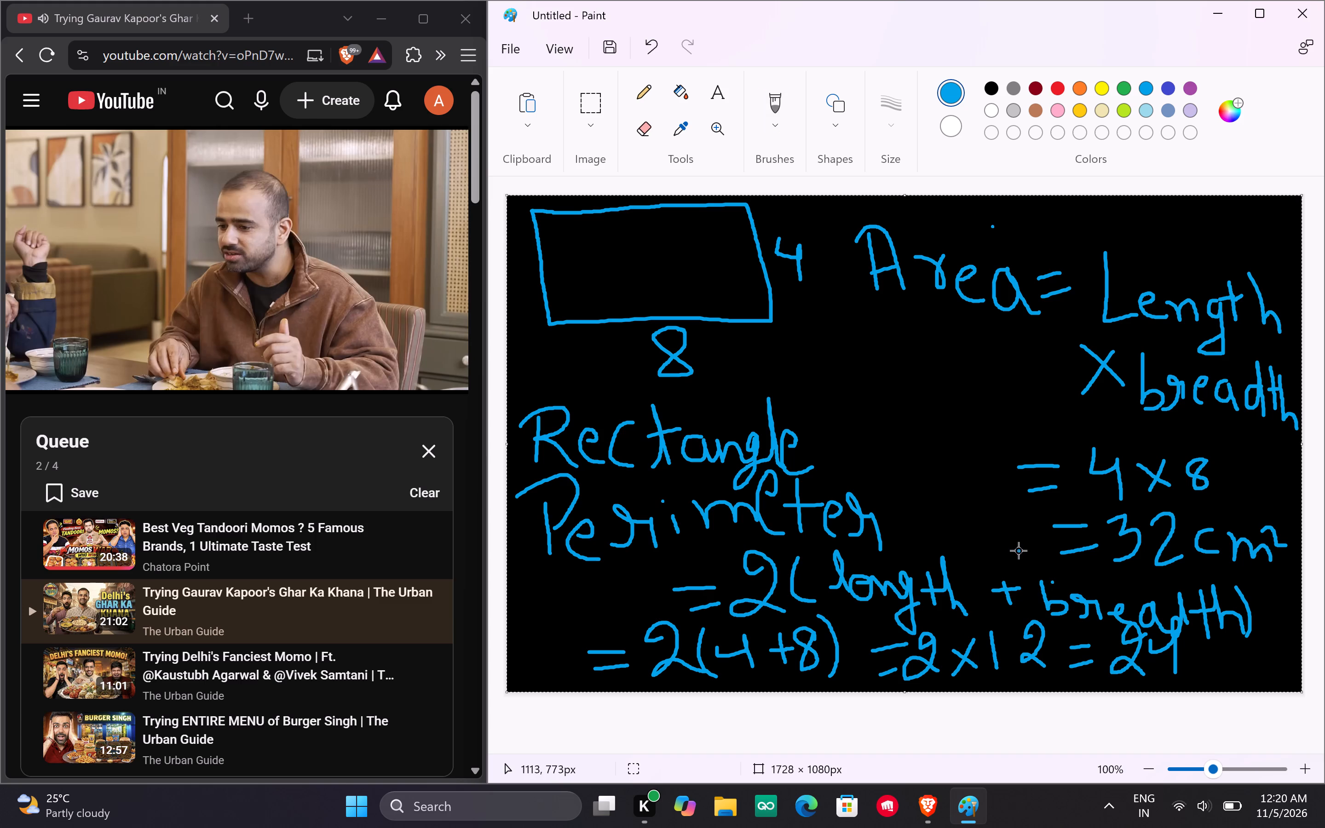
key("Delete")
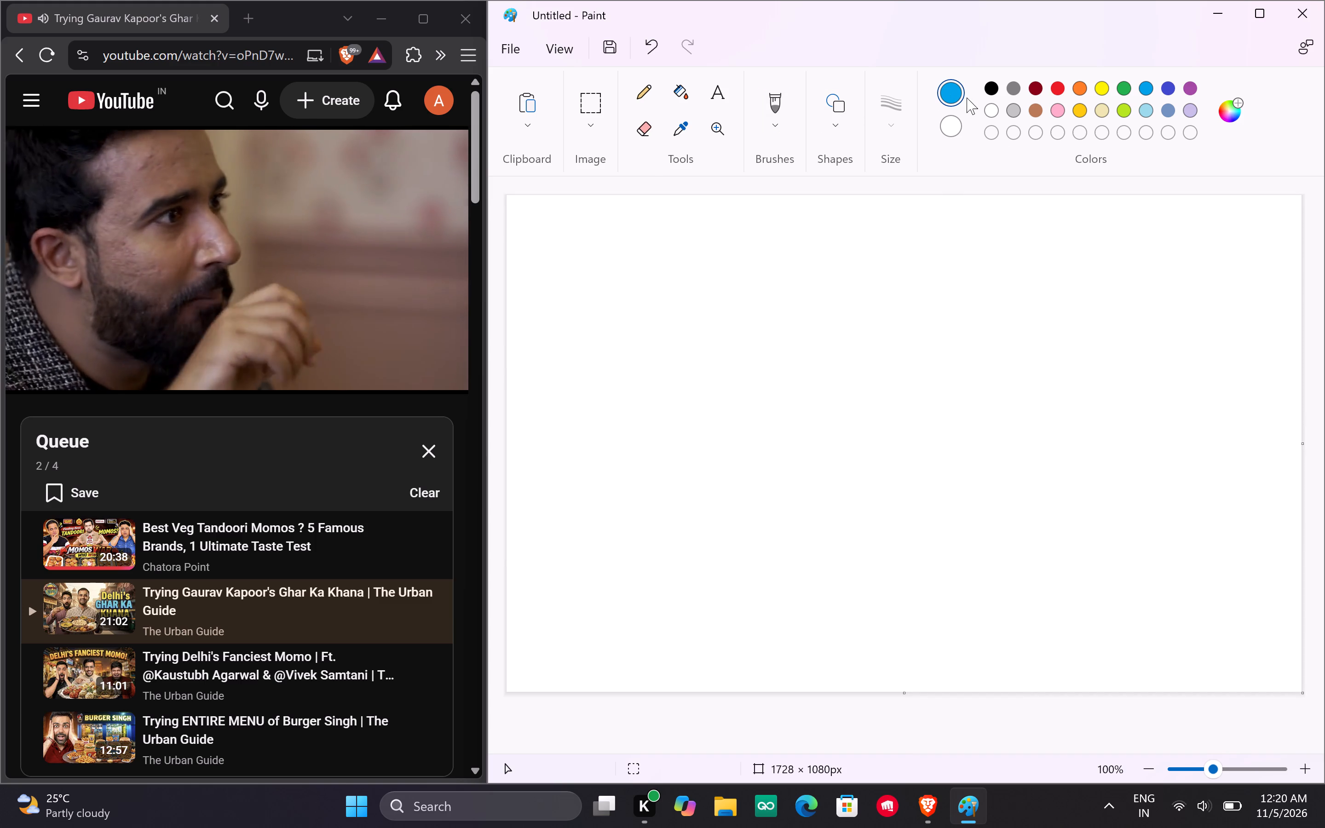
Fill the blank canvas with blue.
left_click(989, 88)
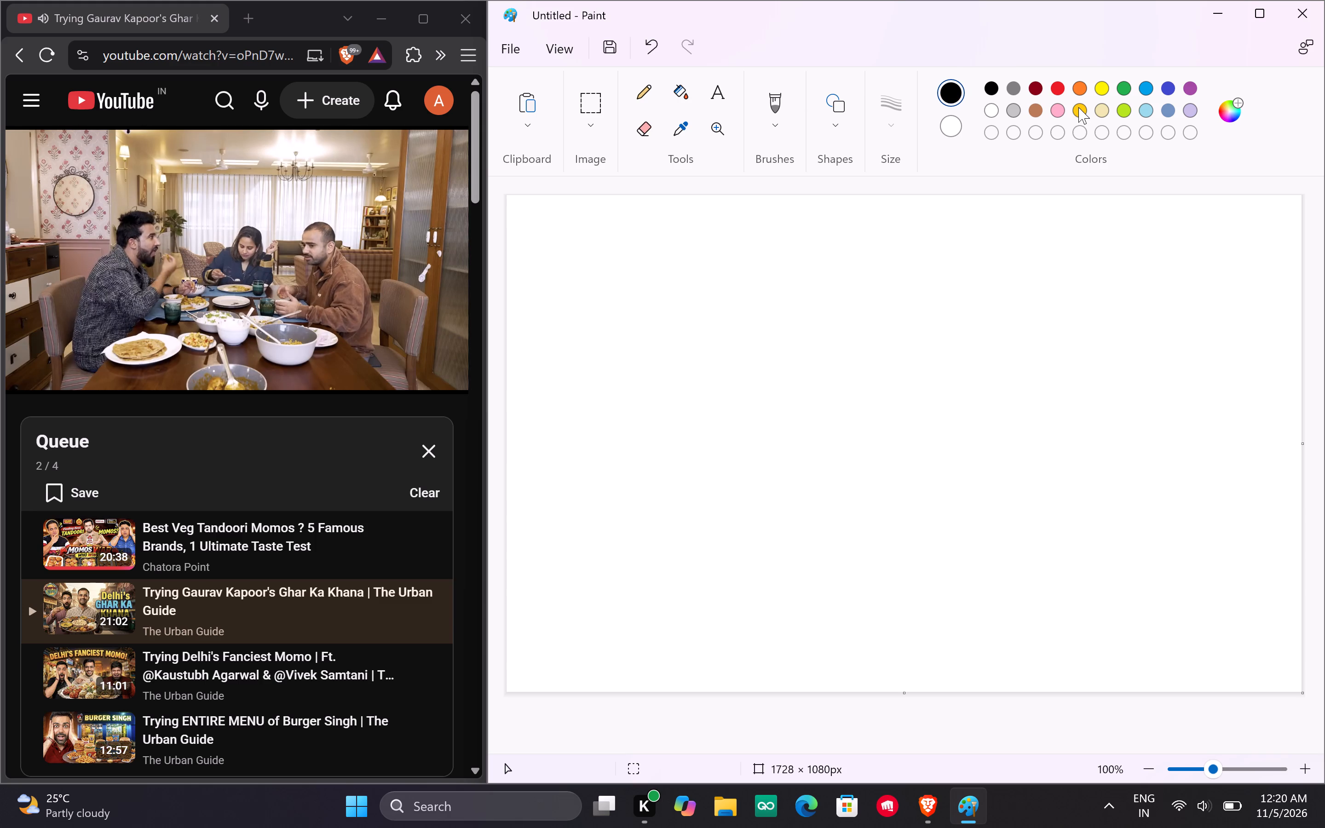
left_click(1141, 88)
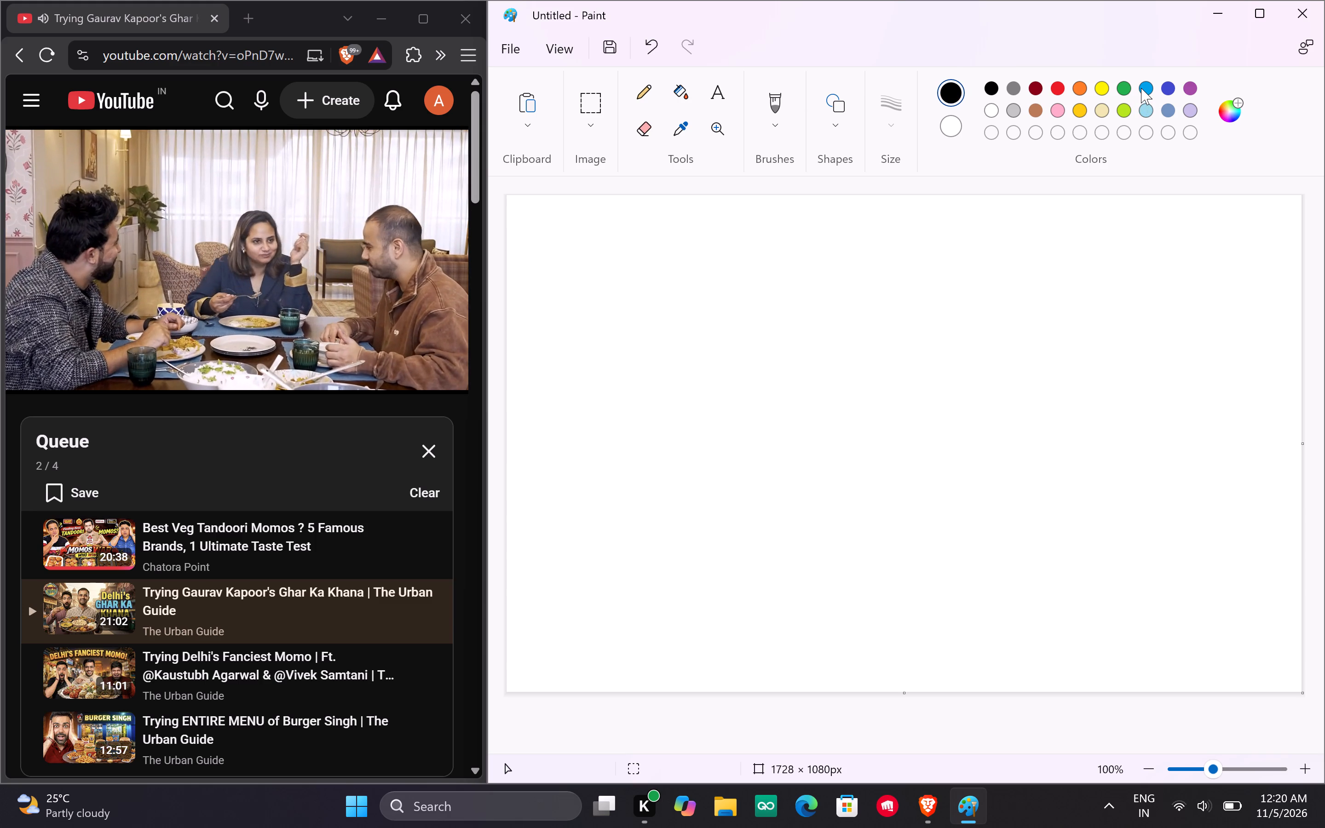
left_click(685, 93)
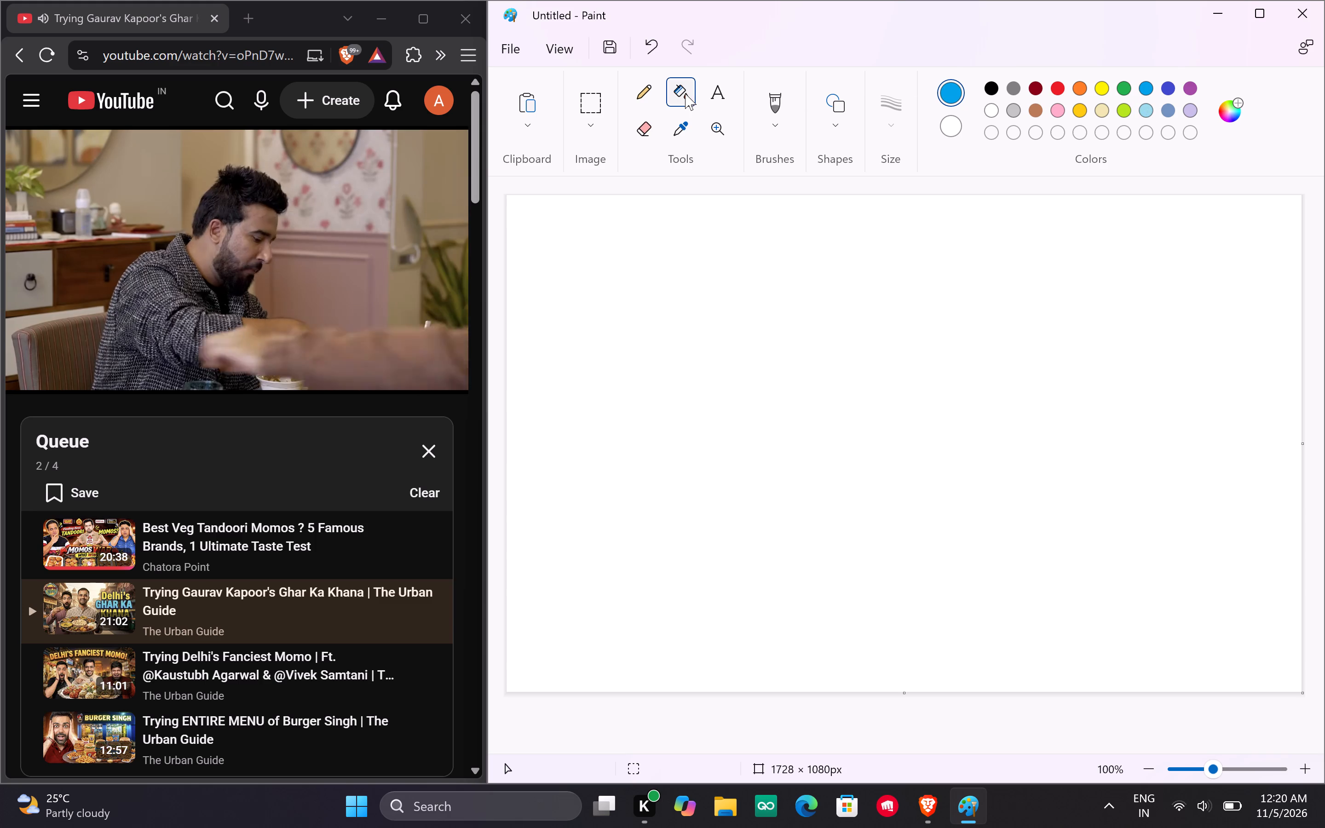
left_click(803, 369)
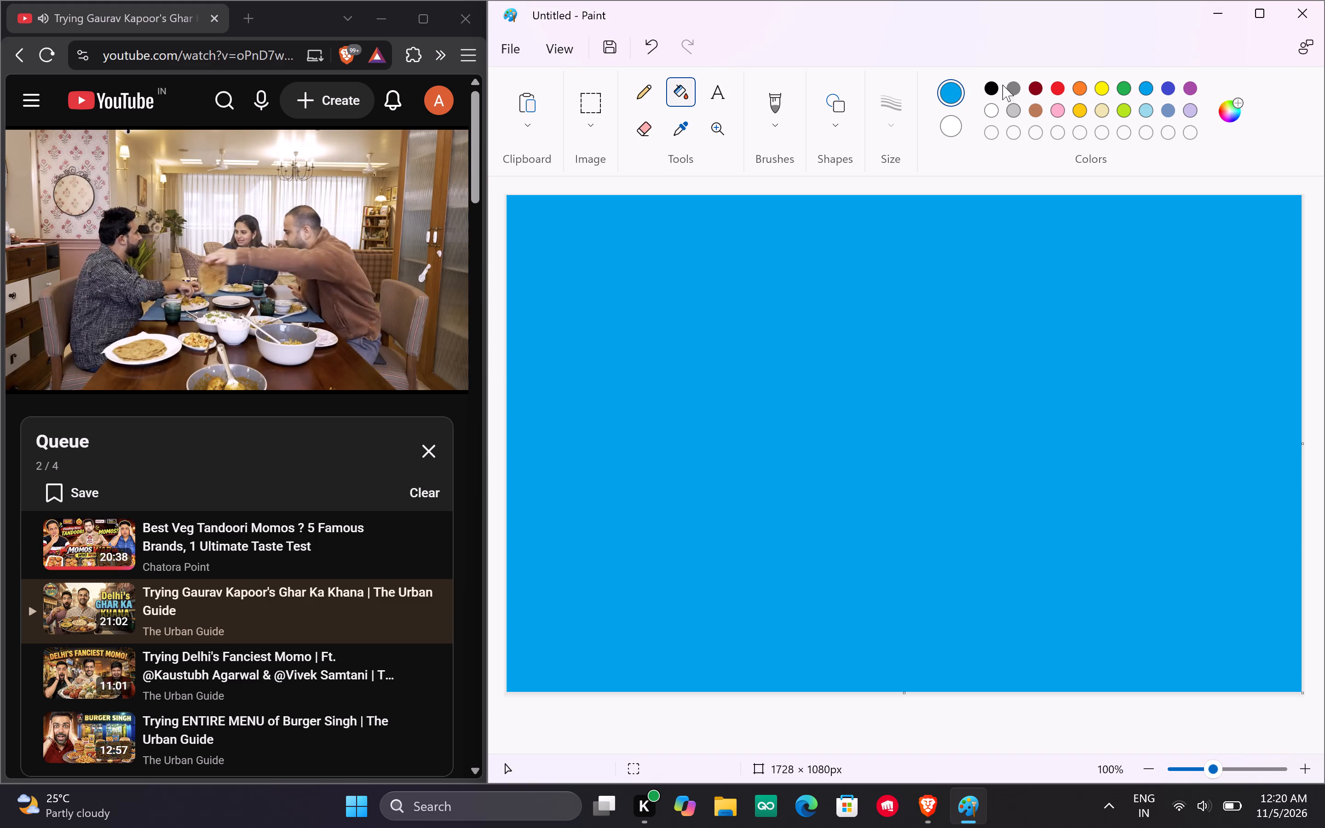
Fill the whole canvas with black.
left_click(990, 90)
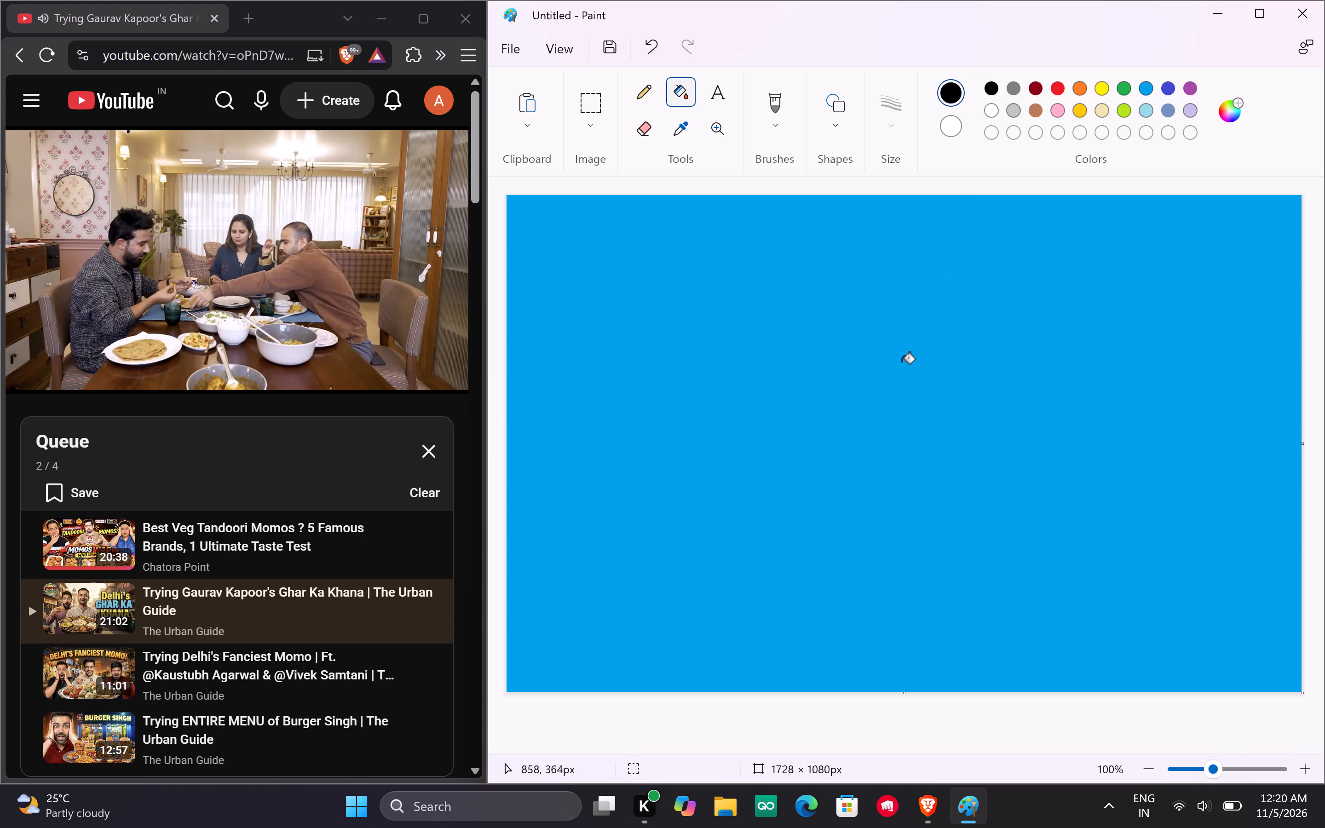
left_click(901, 362)
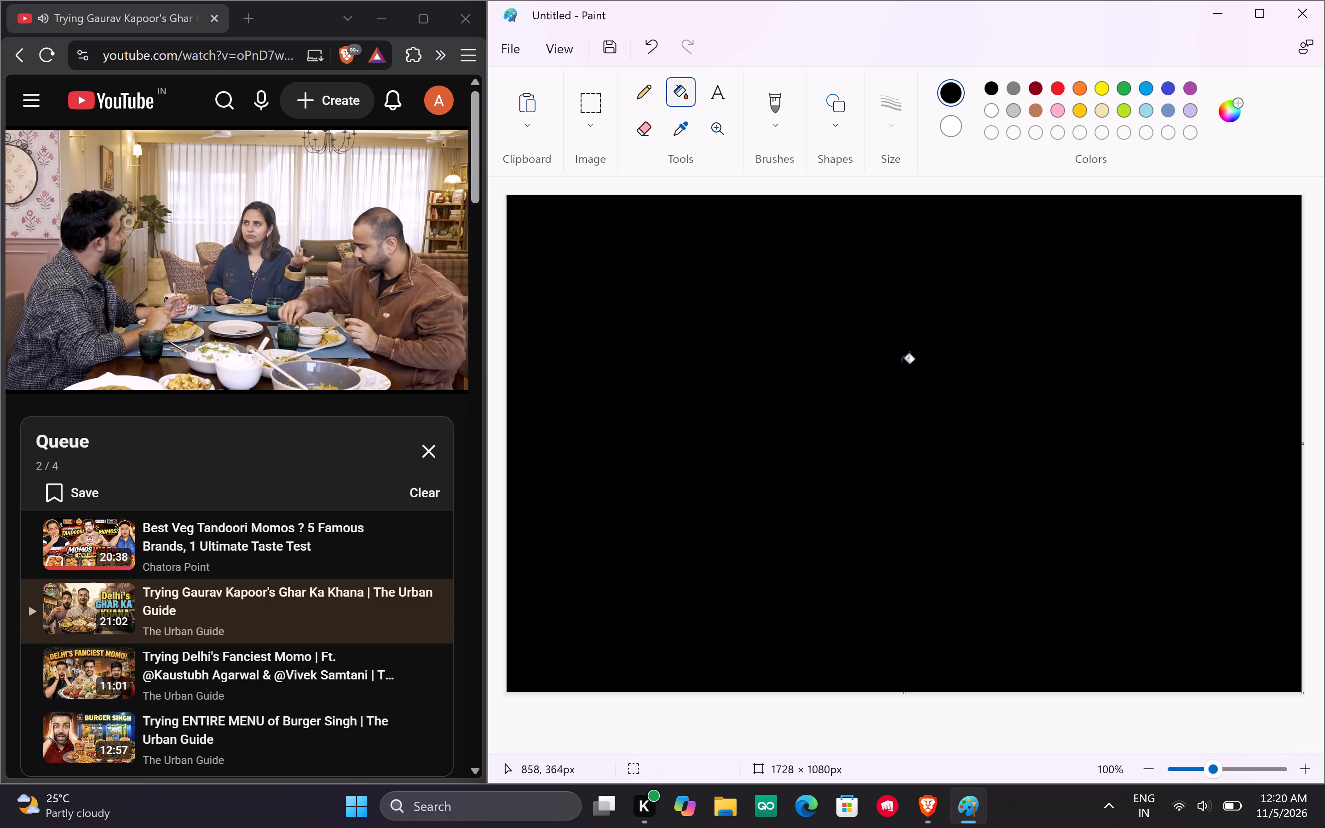
Draw a freehand square outline with the blue brush in the upper-left area of the black canvas.
left_click(784, 92)
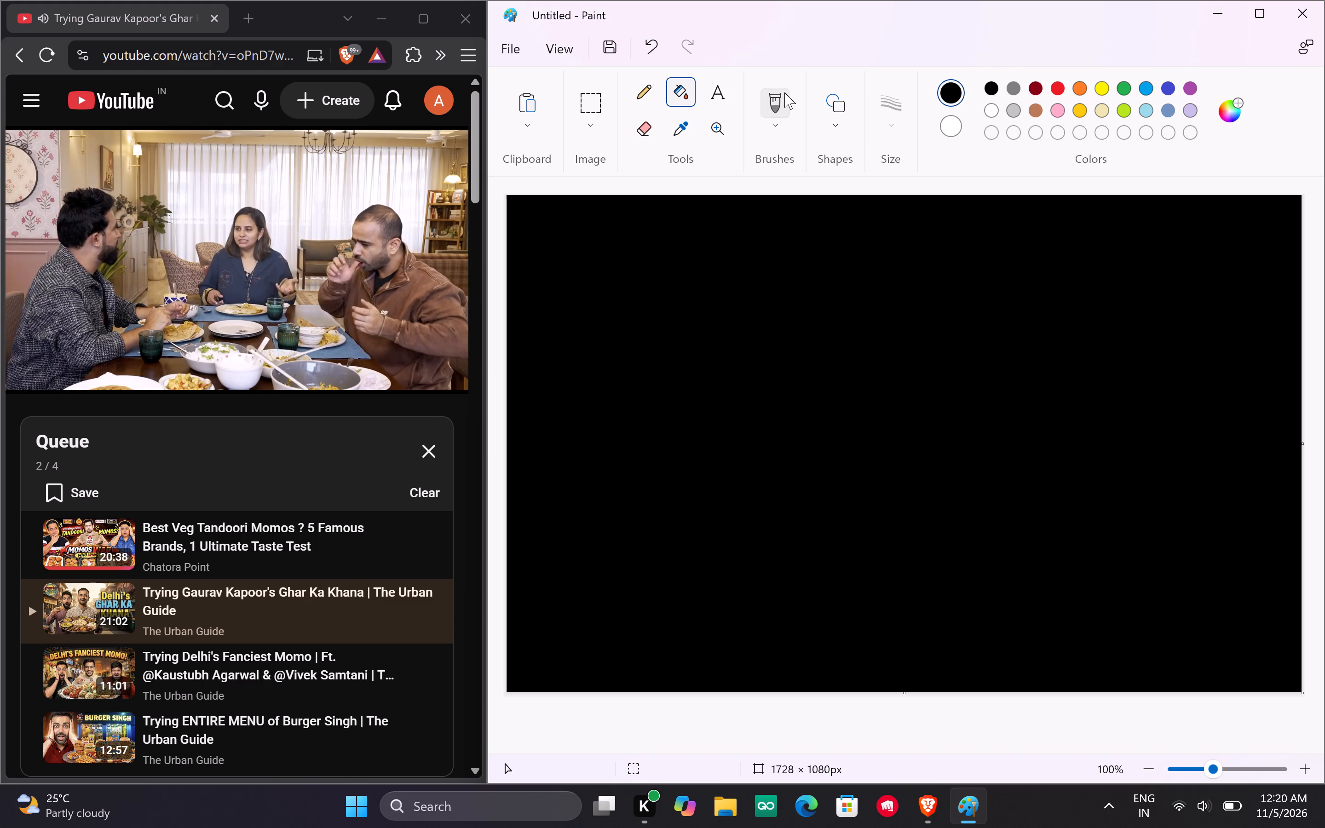
left_click(1146, 81)
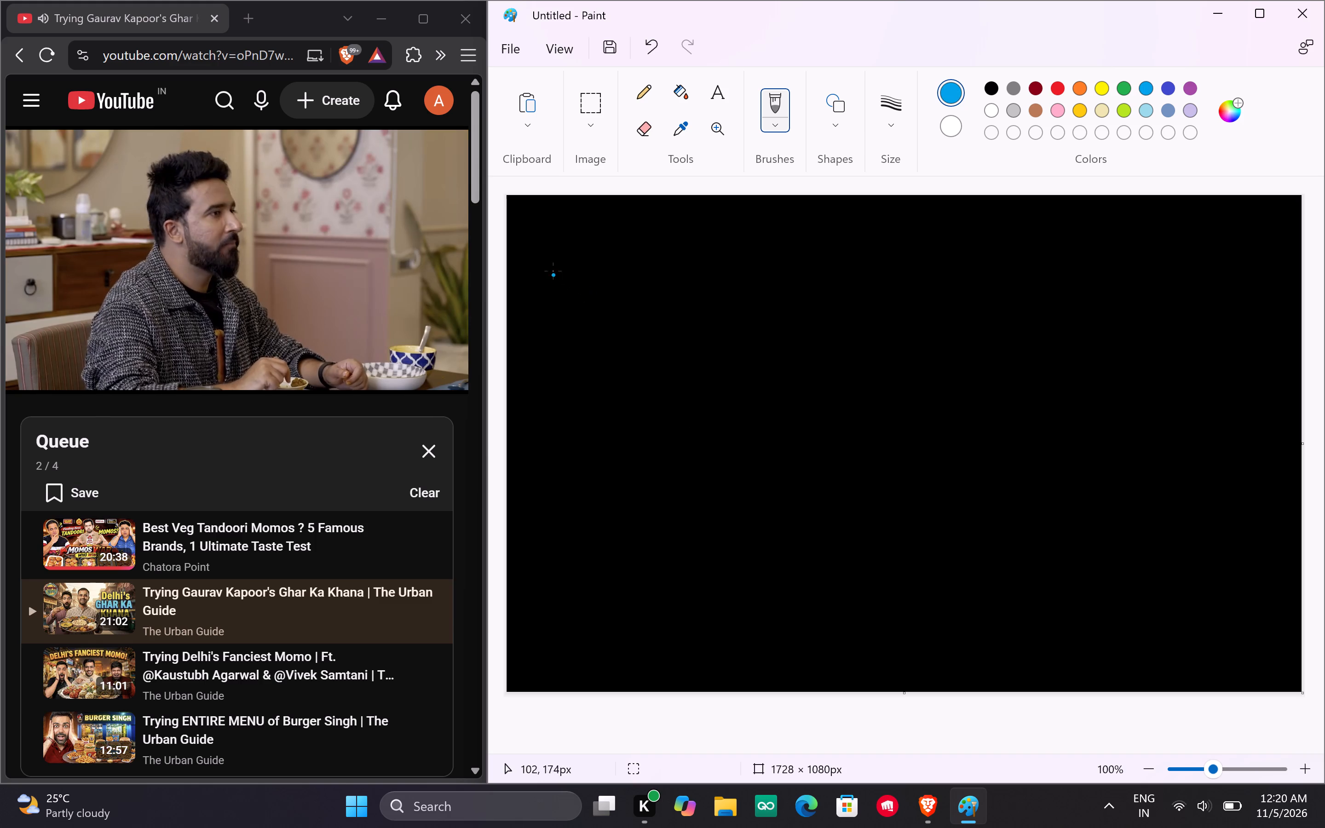
left_click_drag(554, 239, 561, 352)
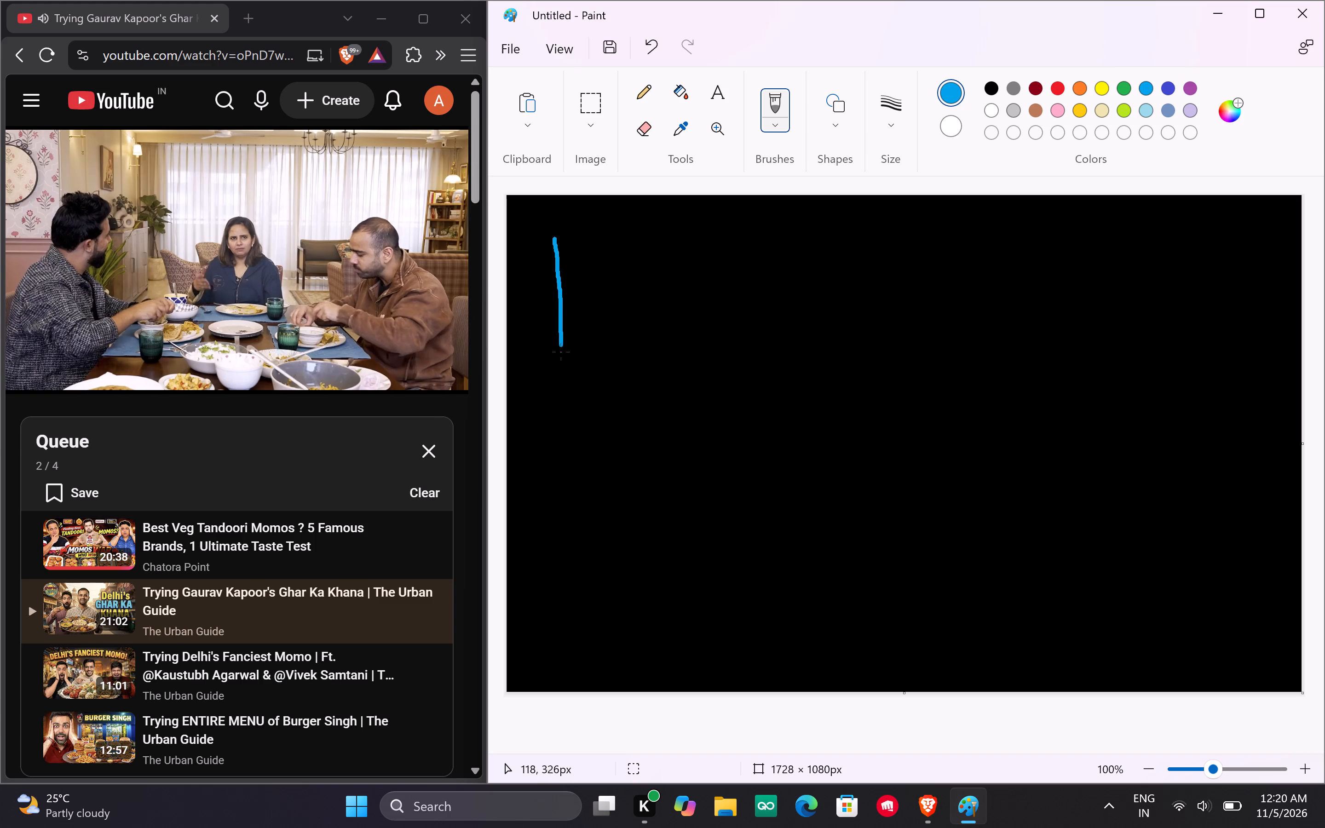
left_click_drag(561, 352, 561, 362)
left_click_drag(561, 362, 724, 358)
left_click_drag(724, 358, 709, 229)
left_click_drag(709, 229, 671, 229)
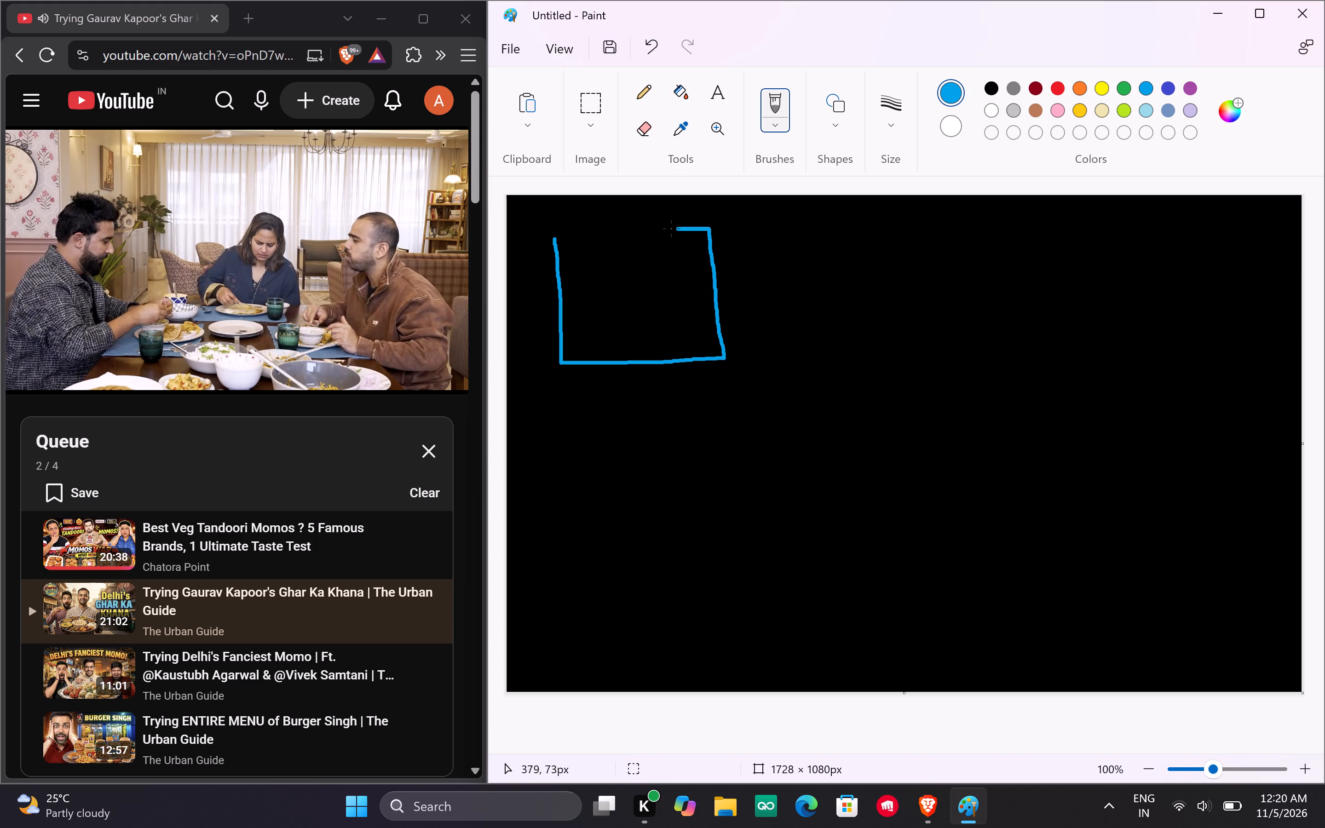
left_click_drag(671, 229, 557, 251)
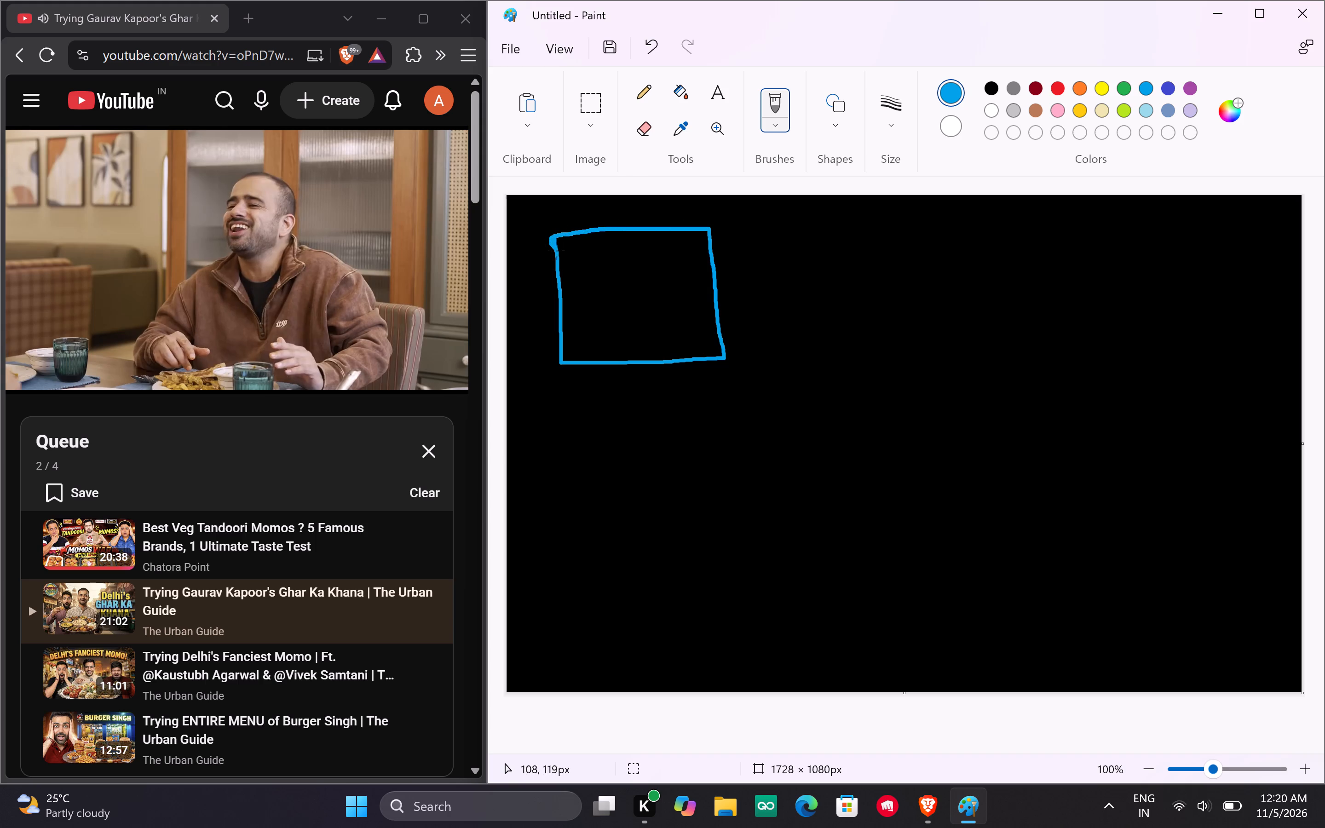
left_click_drag(557, 251, 559, 254)
Handwrite the heading "Square" in blue beside the square, near the canvas's top edge.
left_click_drag(841, 219, 812, 218)
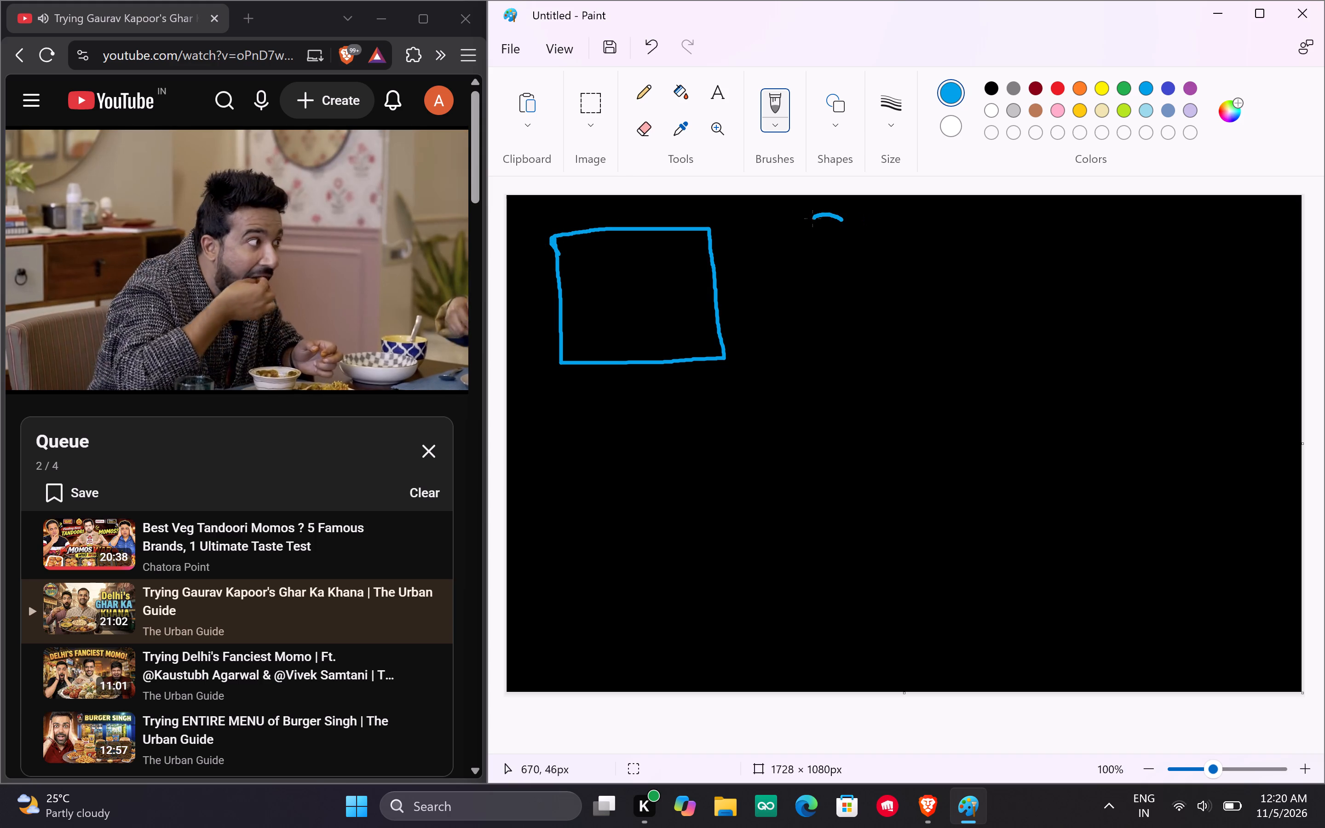
left_click_drag(812, 218, 776, 255)
left_click_drag(858, 238, 877, 234)
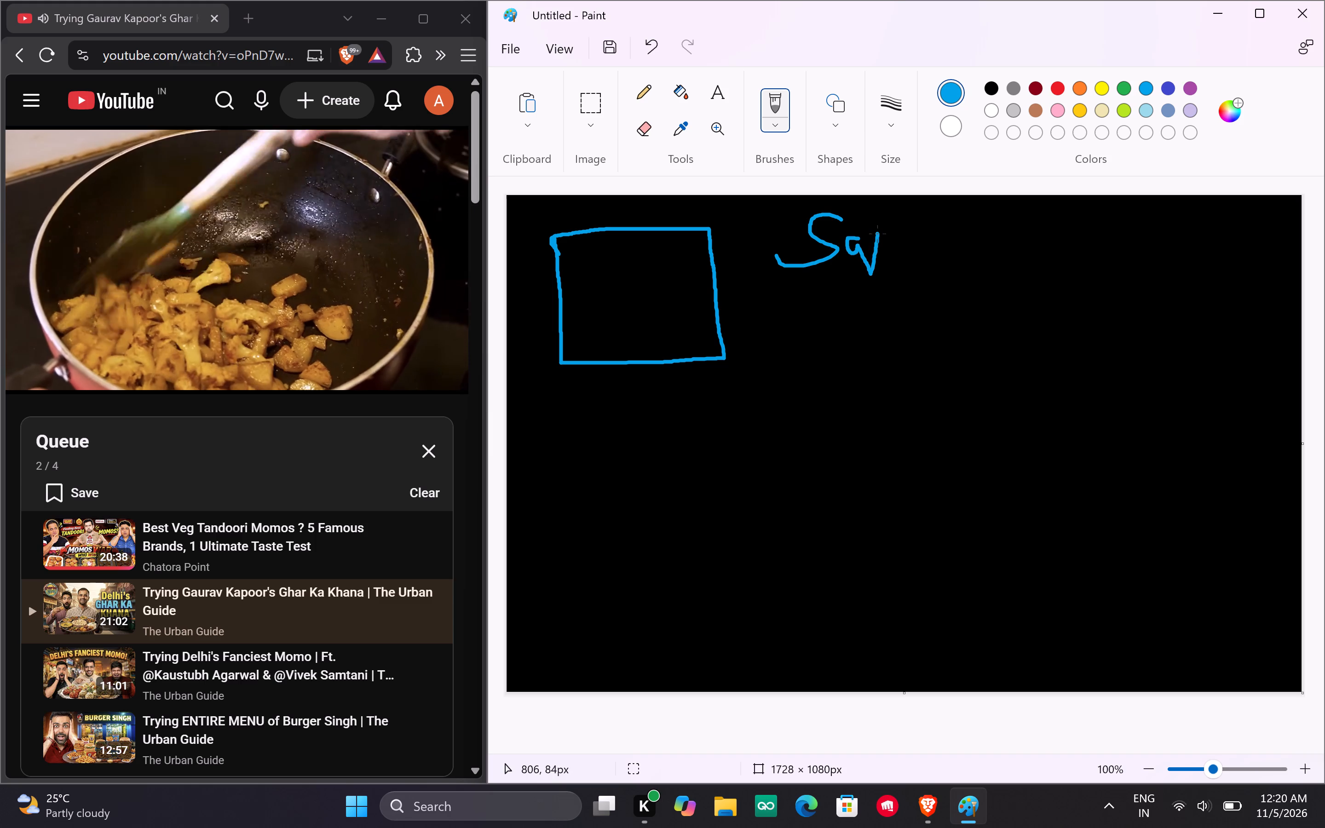
left_click_drag(899, 233, 919, 234)
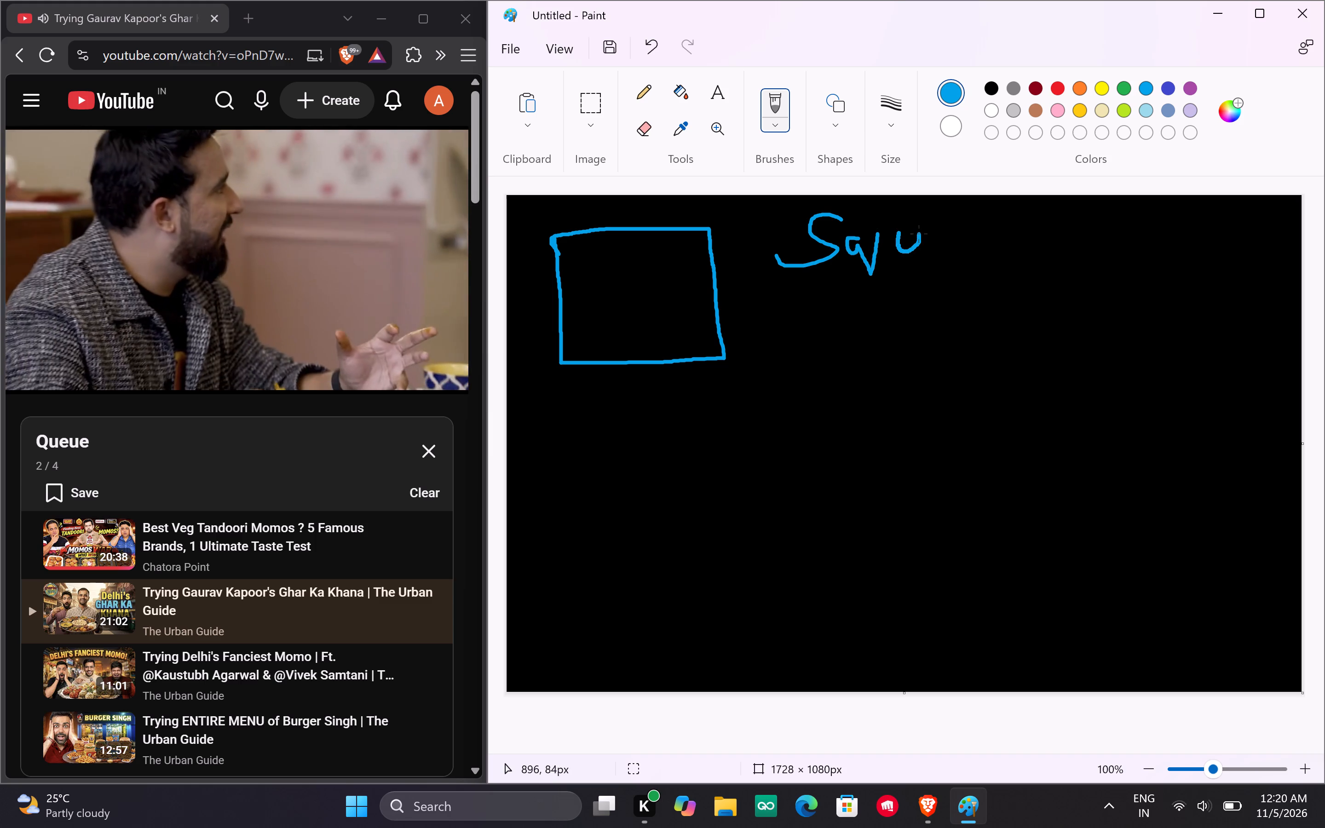
left_click_drag(919, 234, 926, 261)
left_click_drag(947, 245, 945, 255)
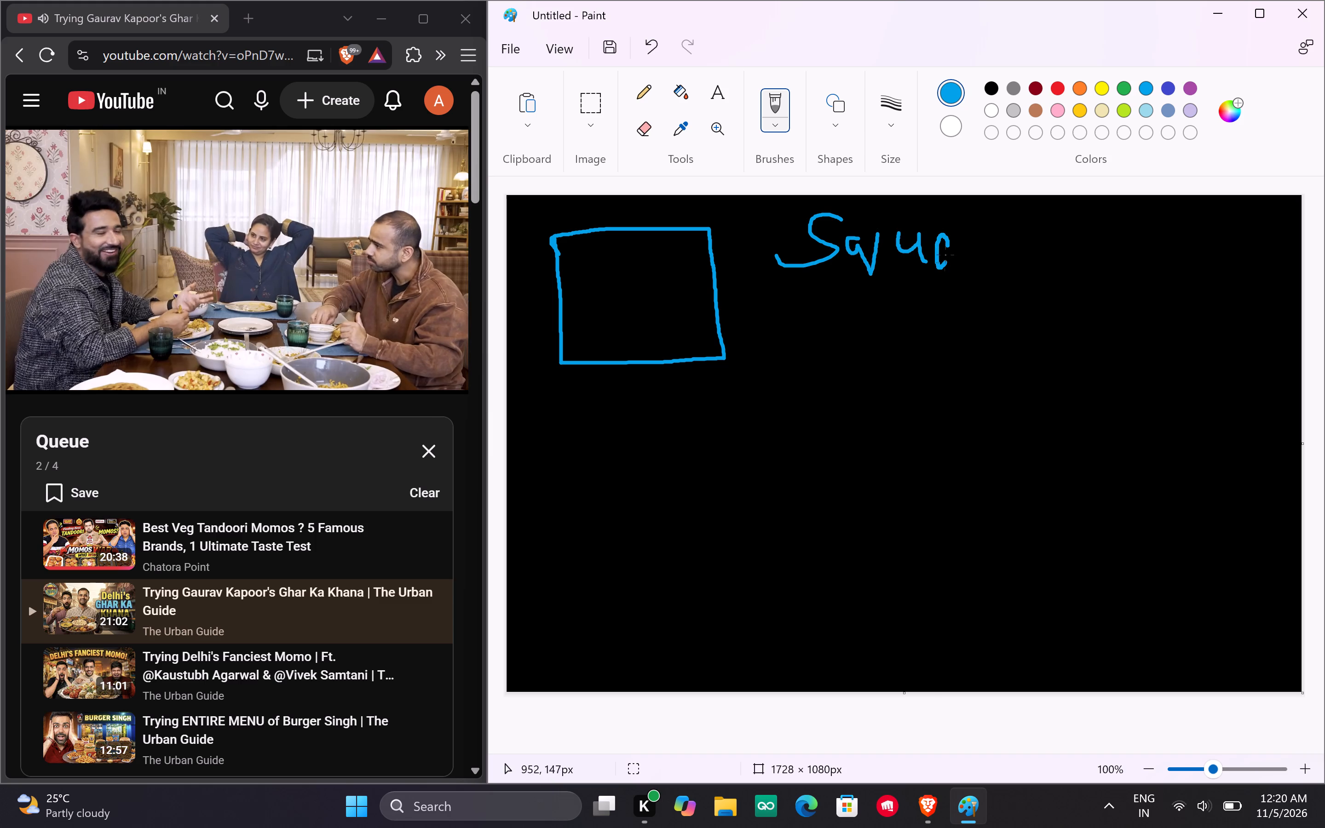
left_click_drag(945, 255, 984, 271)
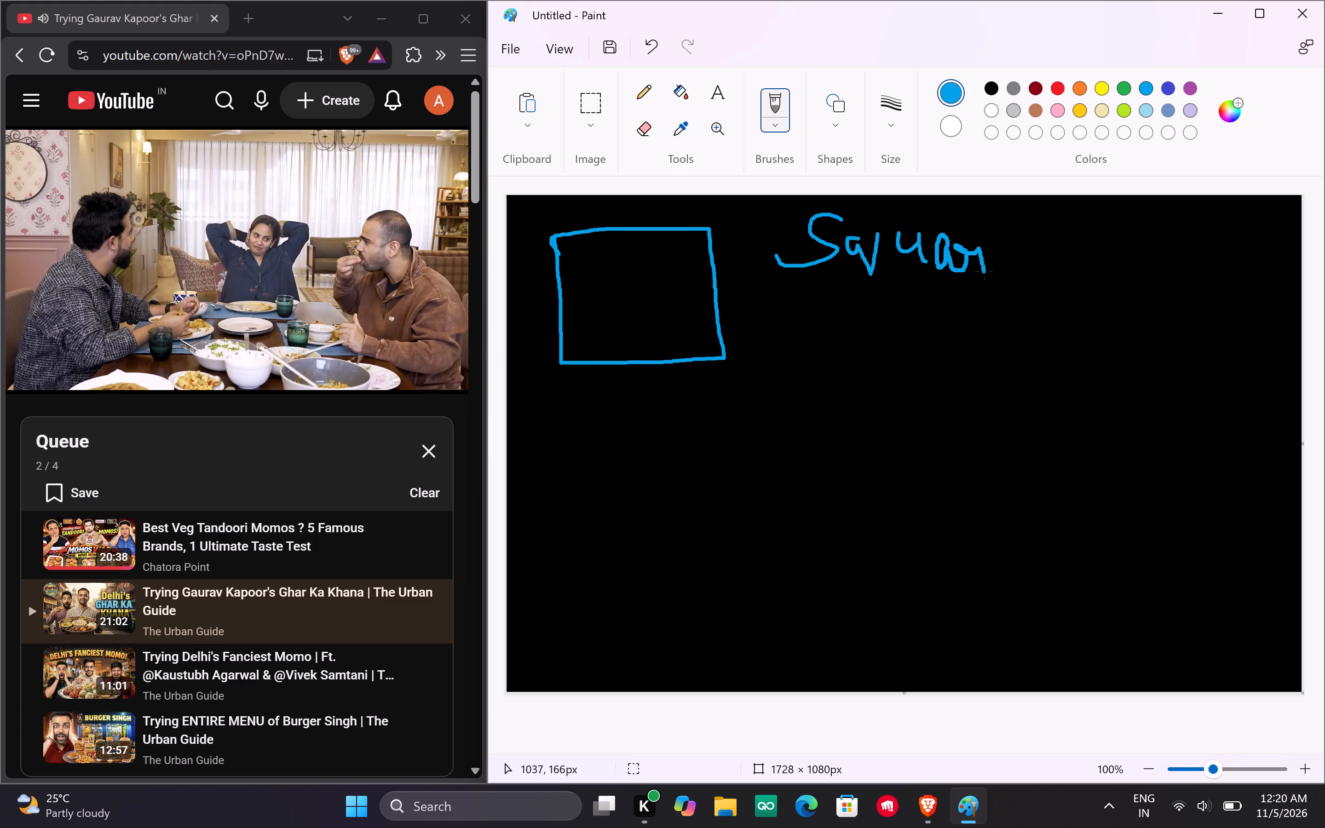
left_click_drag(1001, 249, 1013, 268)
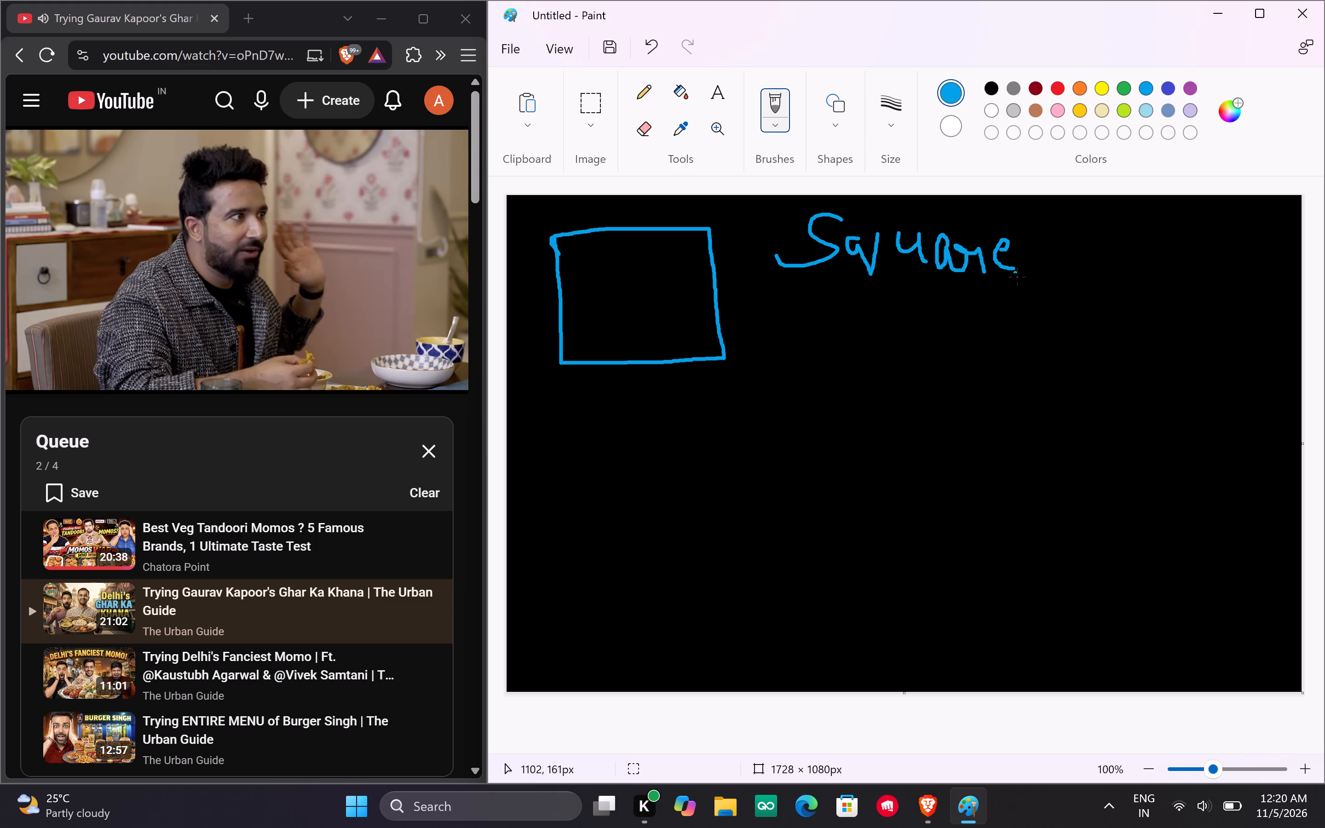
Underline the "Square" heading with a freehand blue line.
left_click_drag(1021, 282, 813, 289)
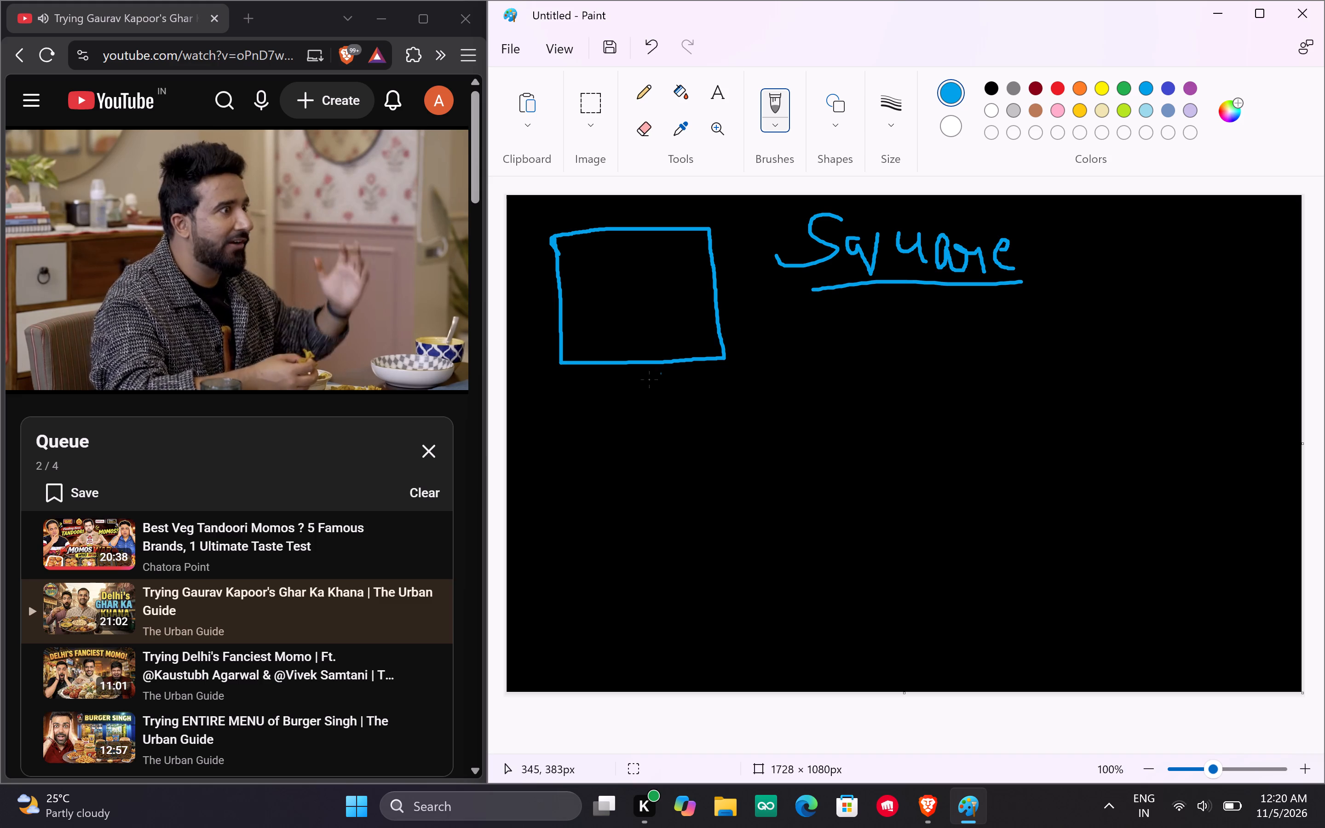
Handwrite the side length 7 below the square's bottom edge and again beside its right edge.
left_click_drag(634, 379, 645, 379)
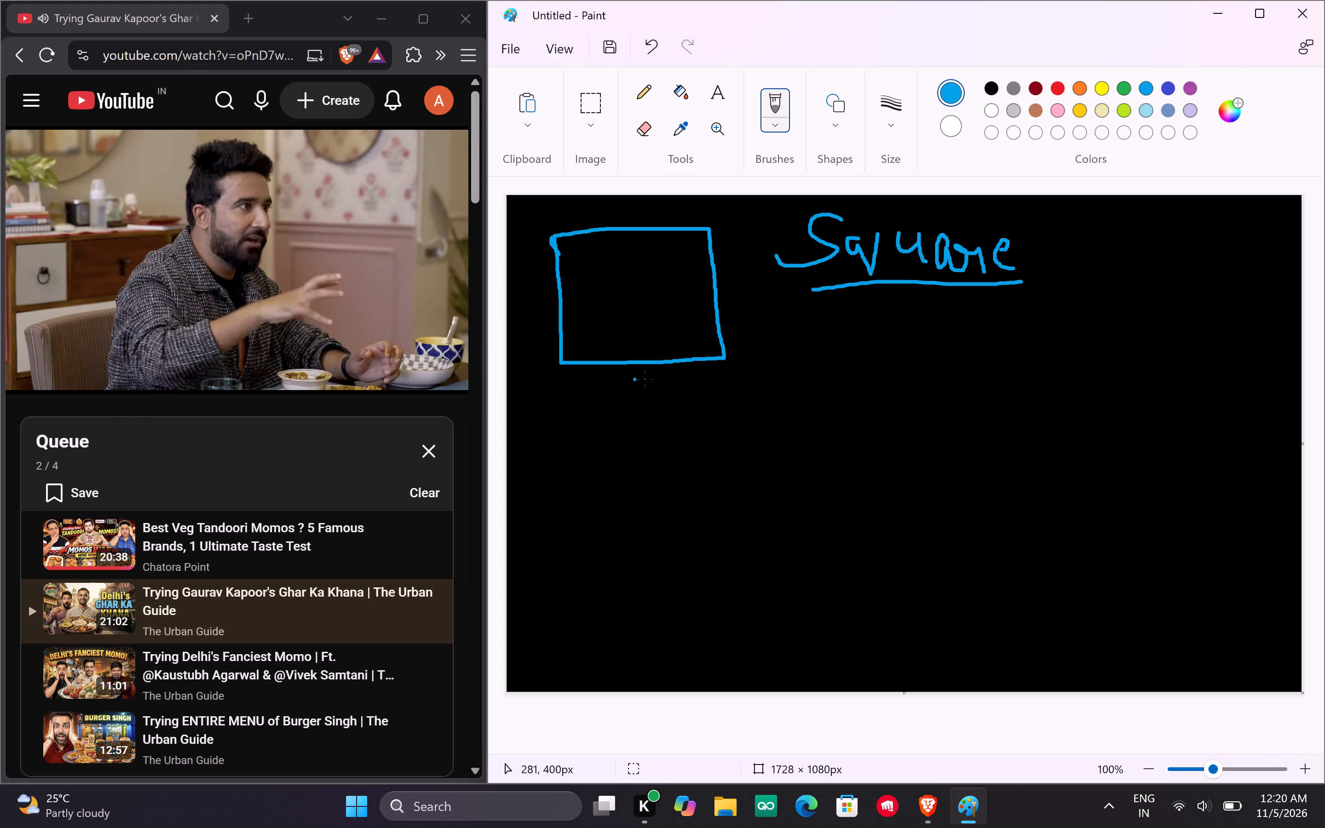
left_click_drag(645, 379, 667, 414)
left_click_drag(654, 402, 686, 398)
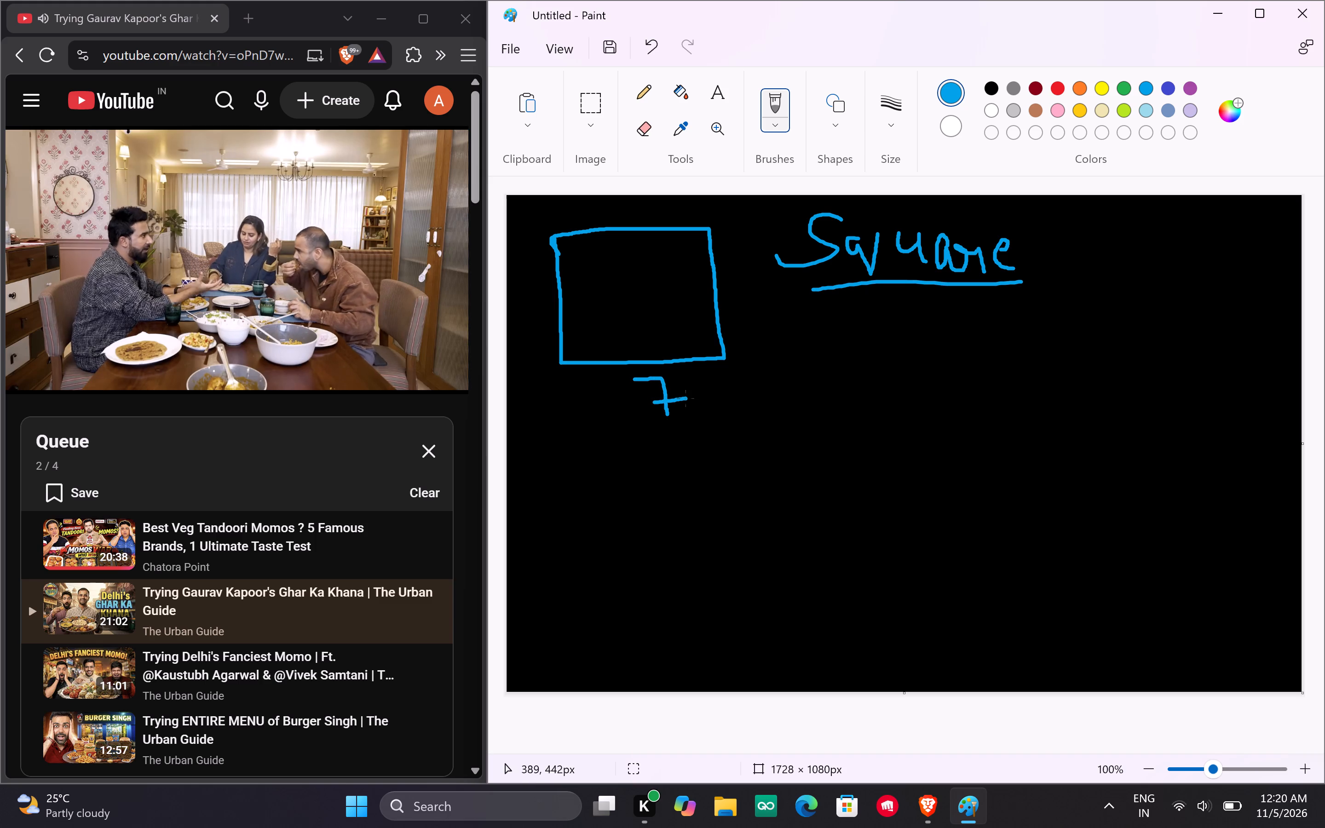
left_click_drag(731, 284, 749, 335)
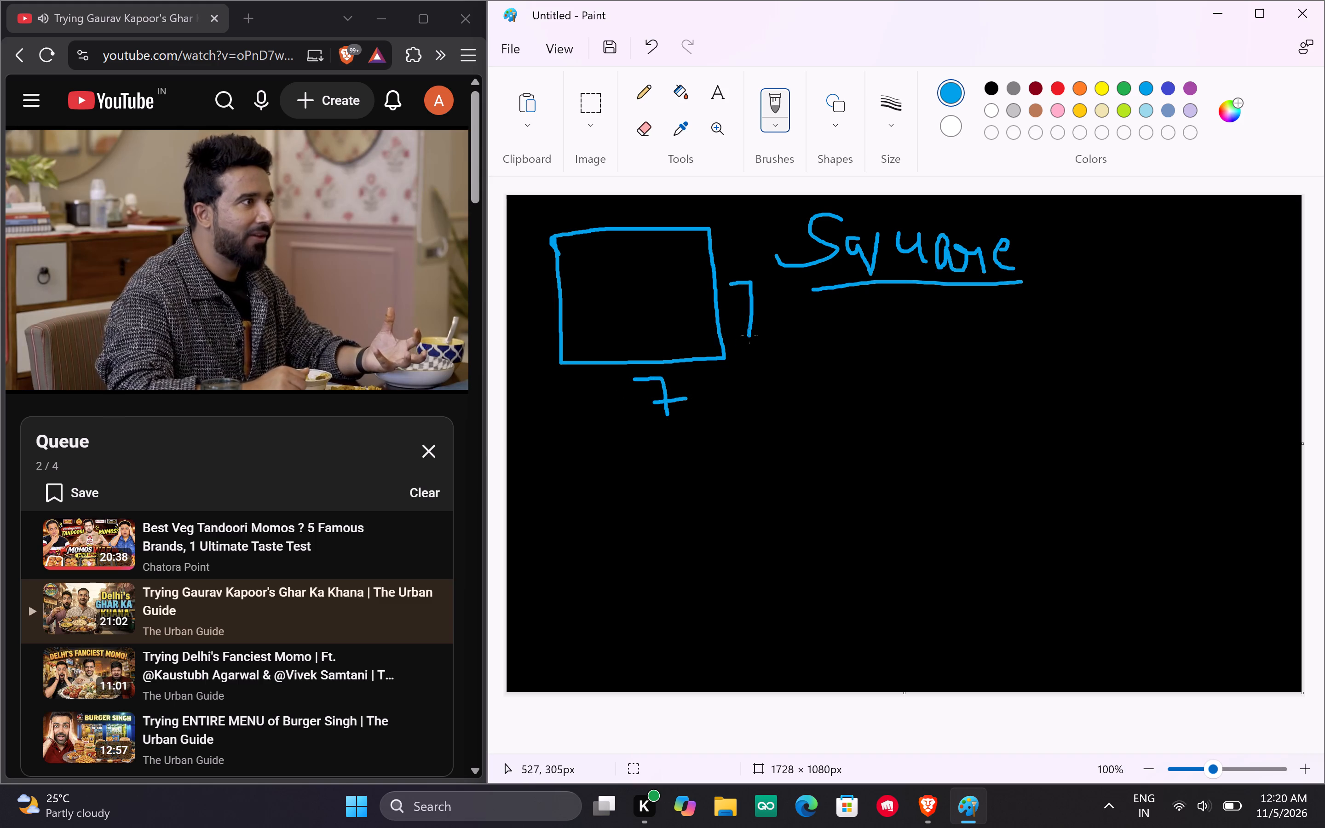
left_click_drag(741, 307, 778, 305)
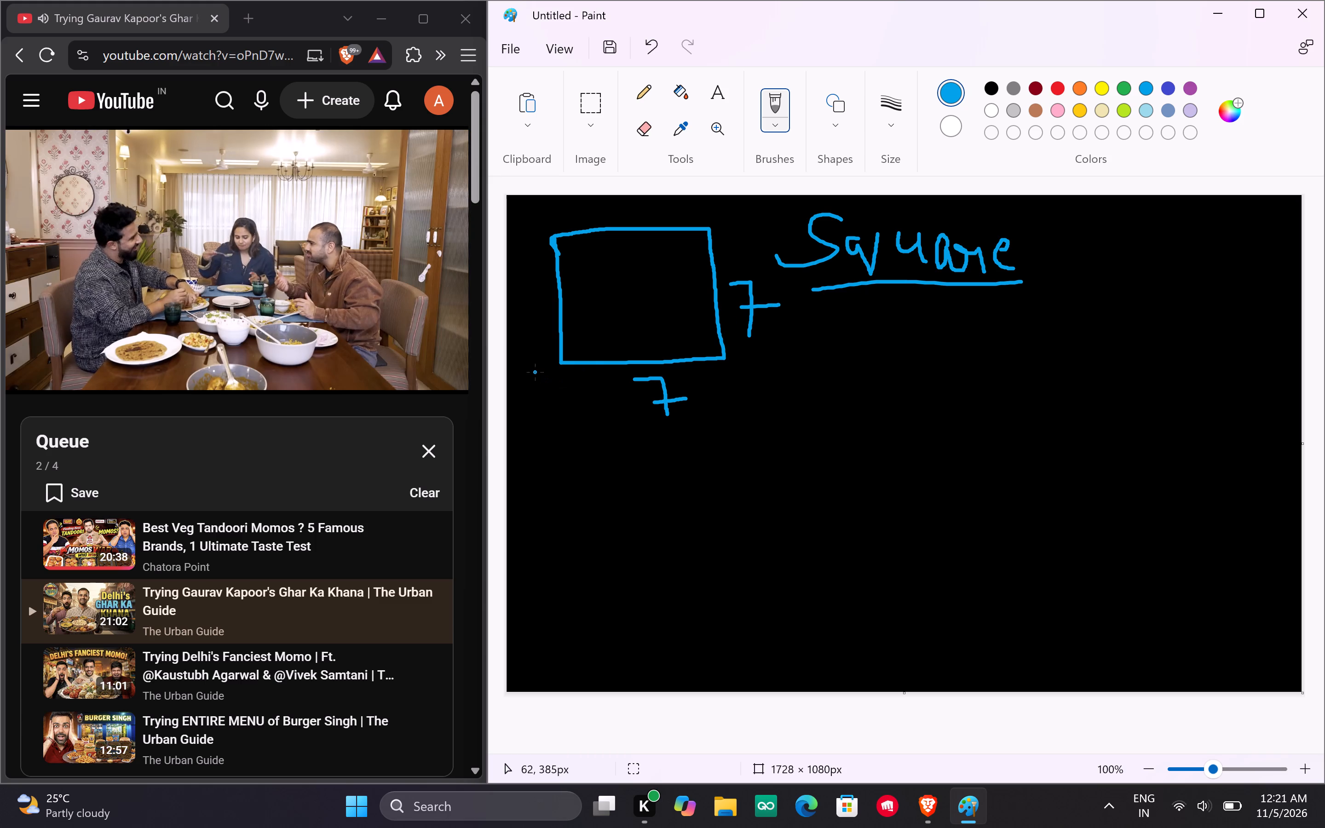
Label the square's corners by hand: A bottom-left, B bottom-right, C top-left and D top-right.
left_click_drag(535, 372, 563, 397)
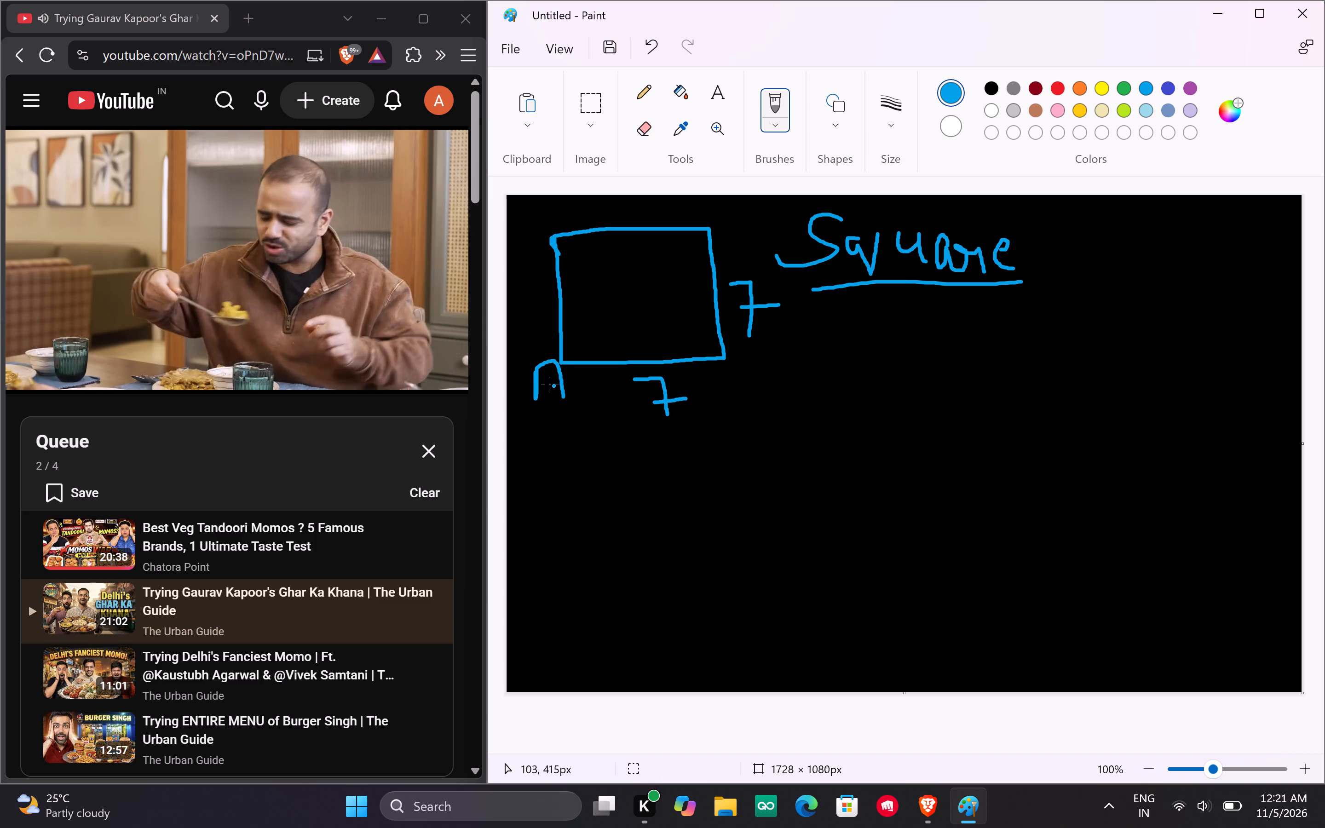
left_click_drag(536, 386, 562, 383)
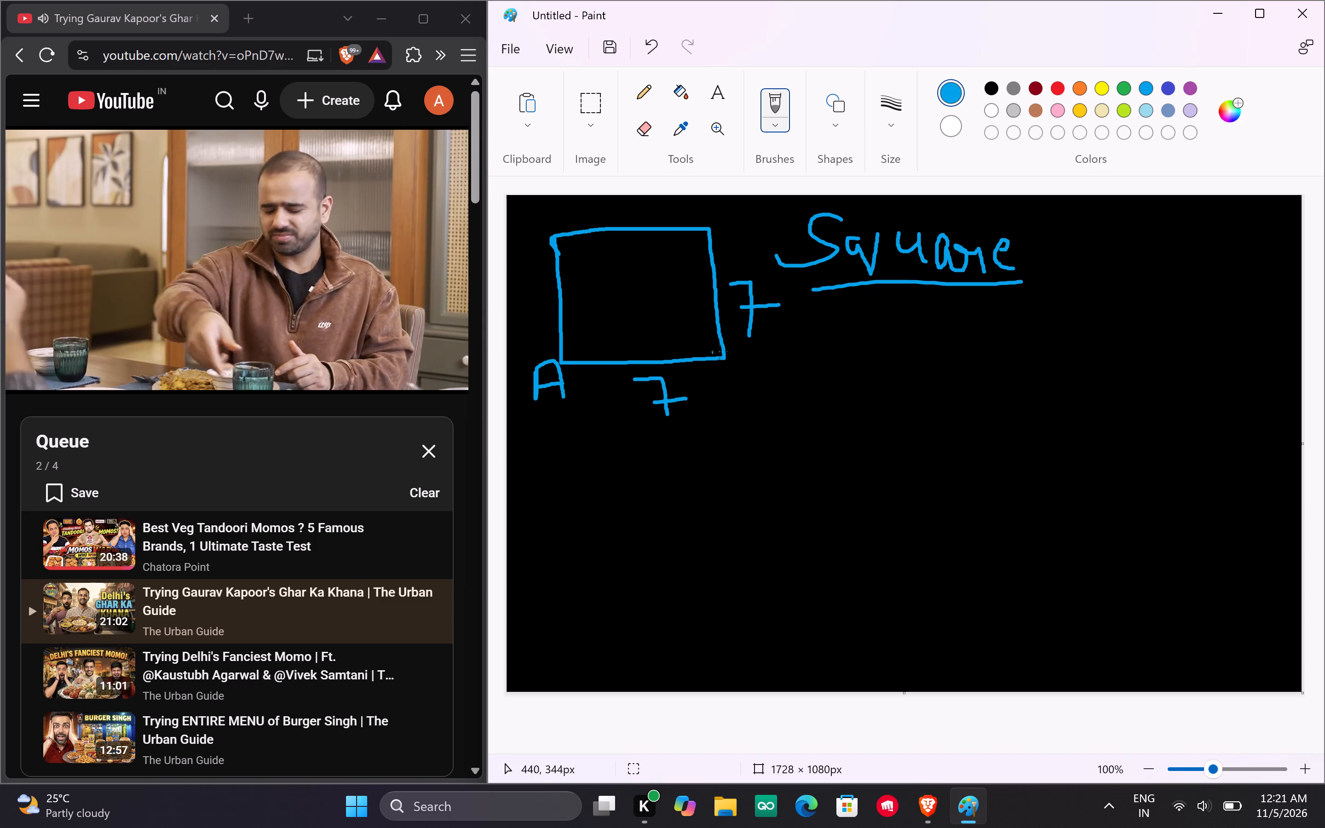
left_click_drag(738, 366, 764, 386)
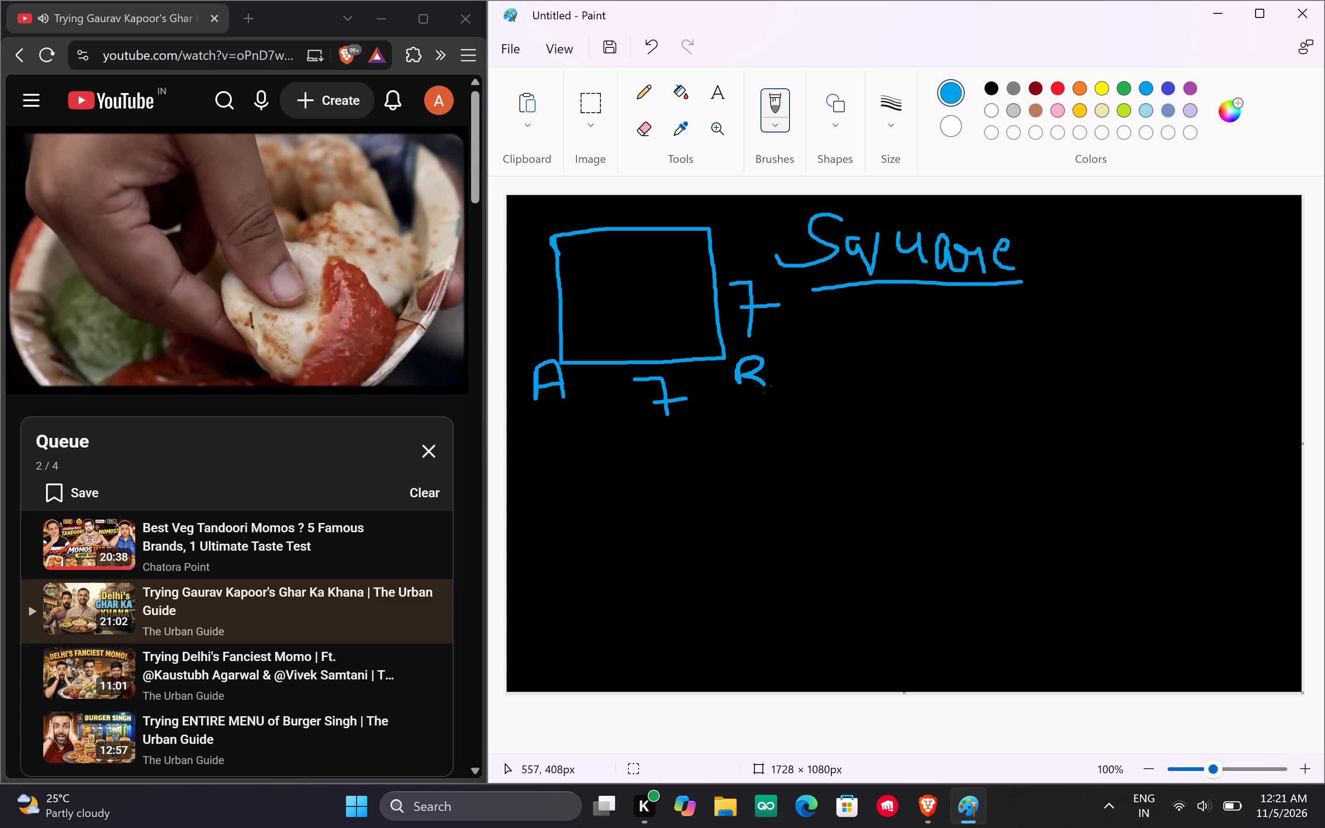
left_click_drag(764, 386, 733, 394)
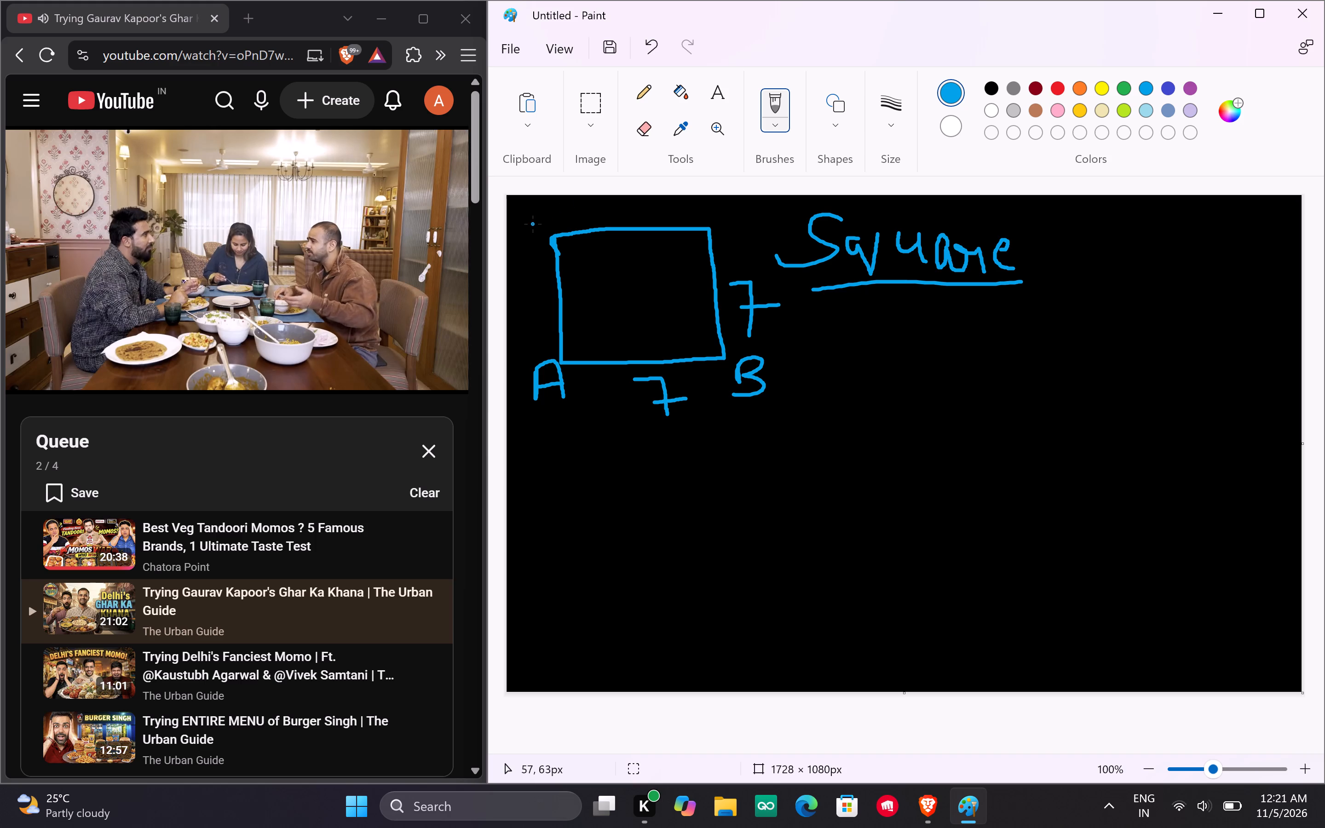
left_click_drag(533, 224, 537, 244)
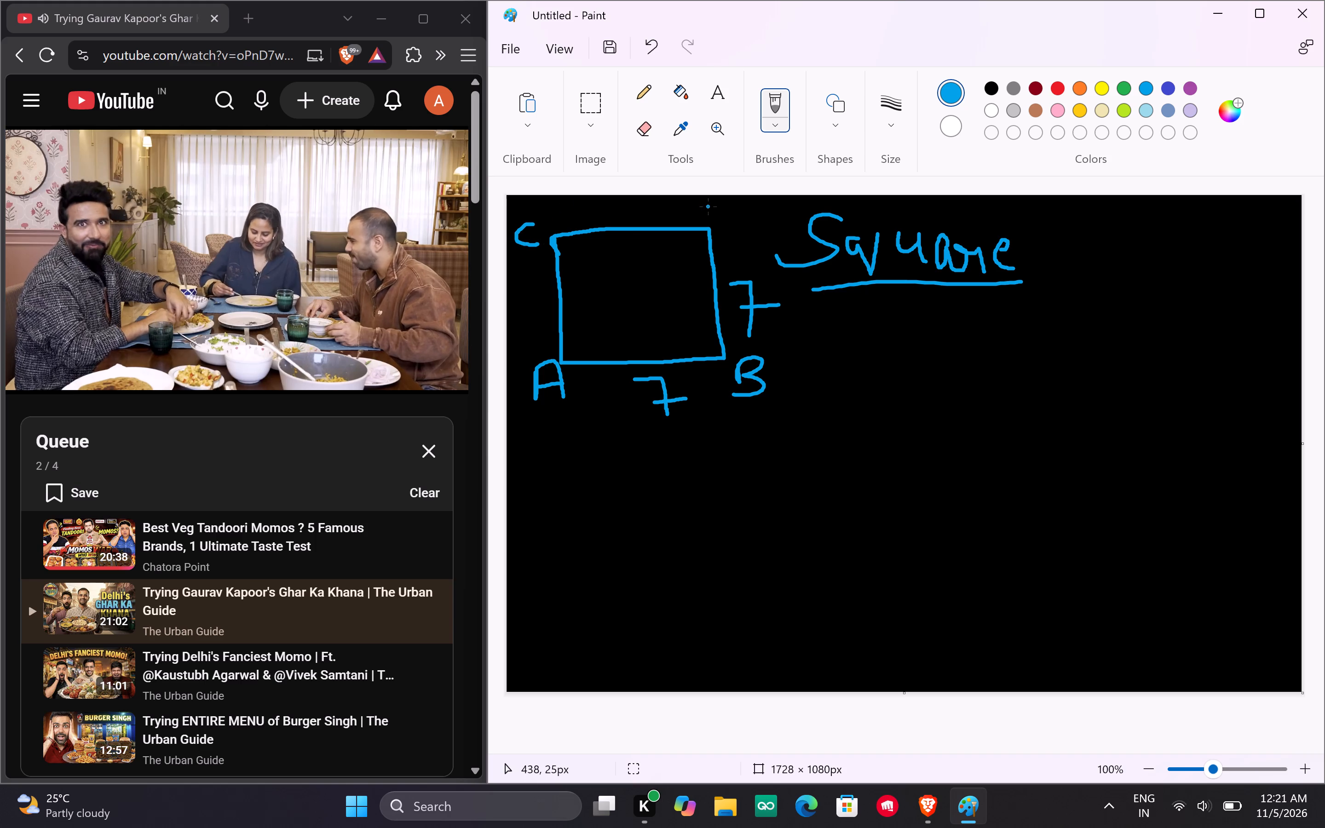
left_click_drag(708, 207, 721, 227)
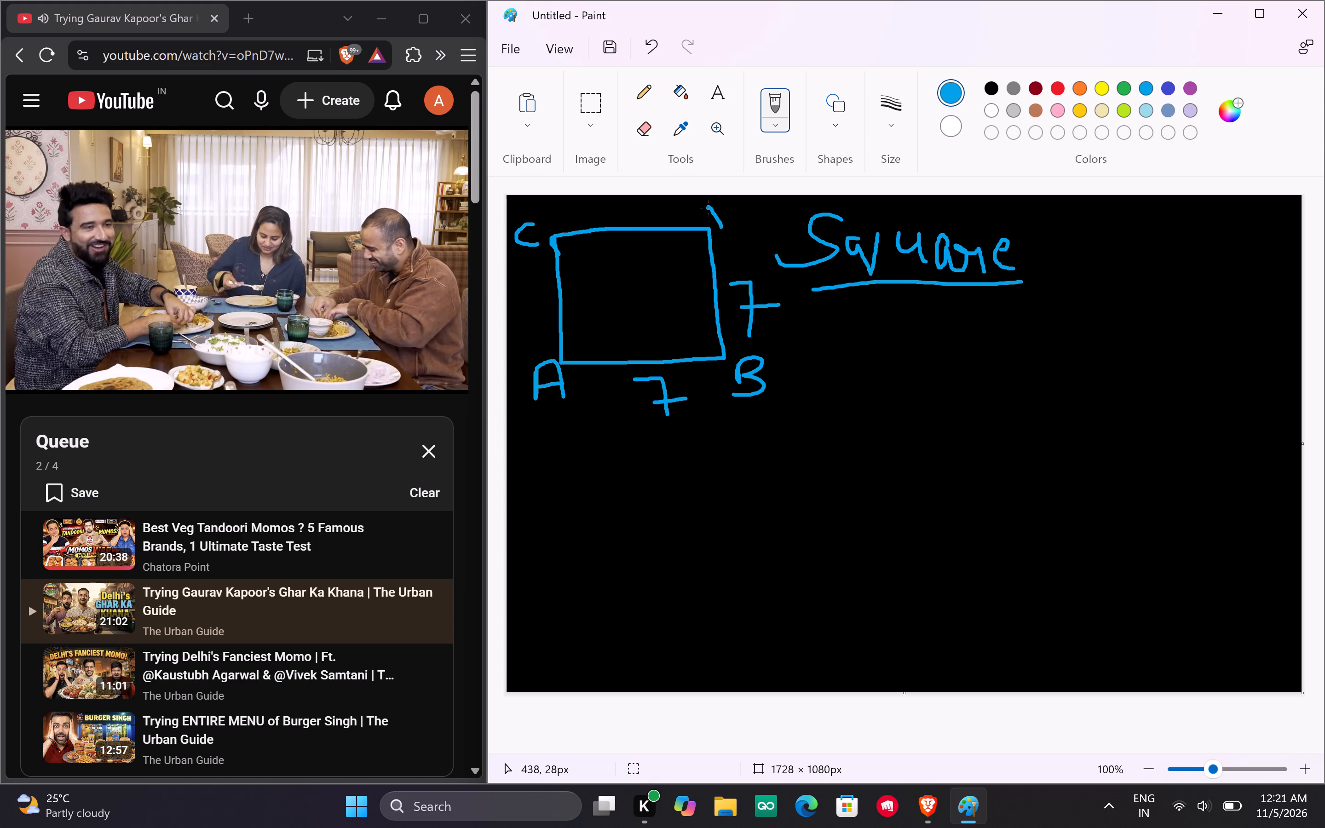
left_click_drag(708, 208, 722, 230)
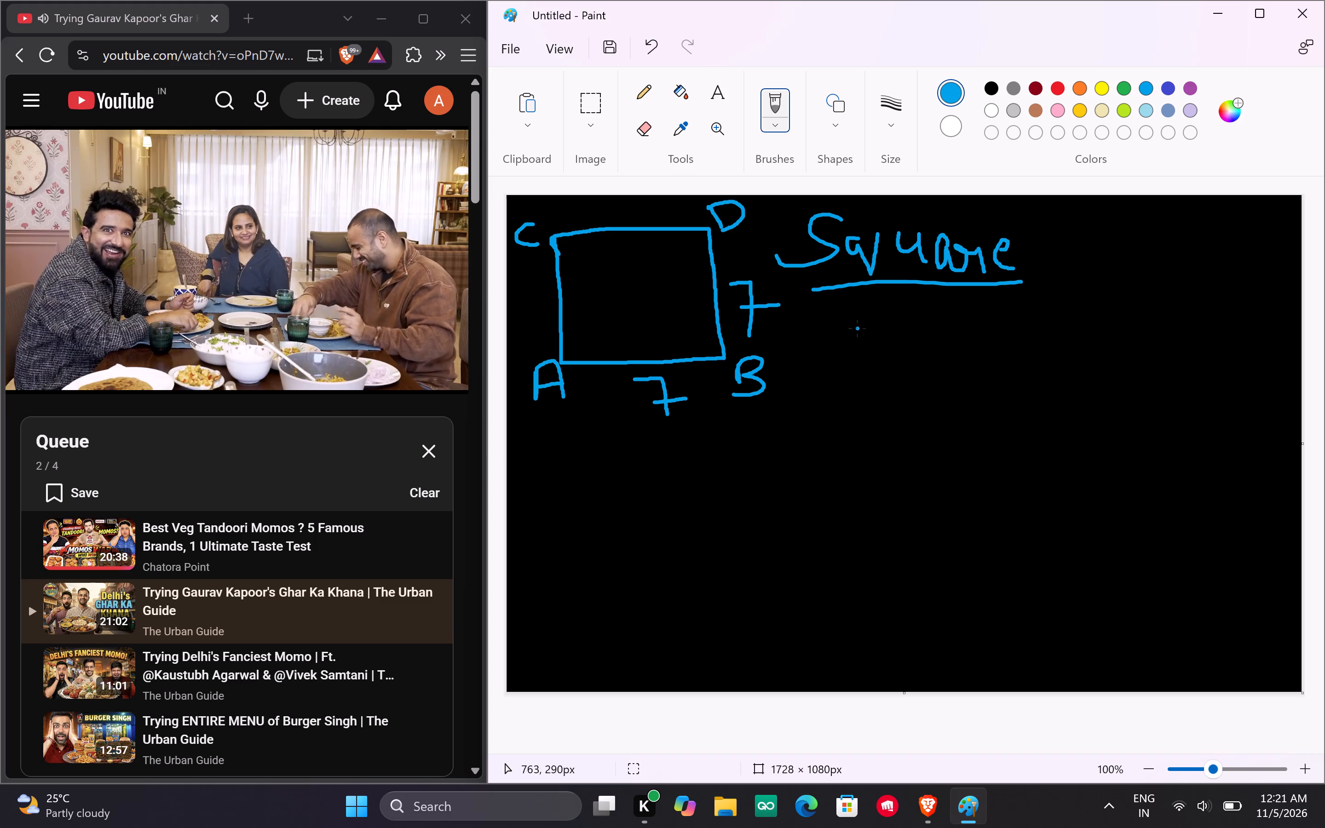
Handwrite "Area =" in blue below the underlined "Square" heading.
left_click_drag(845, 319, 853, 374)
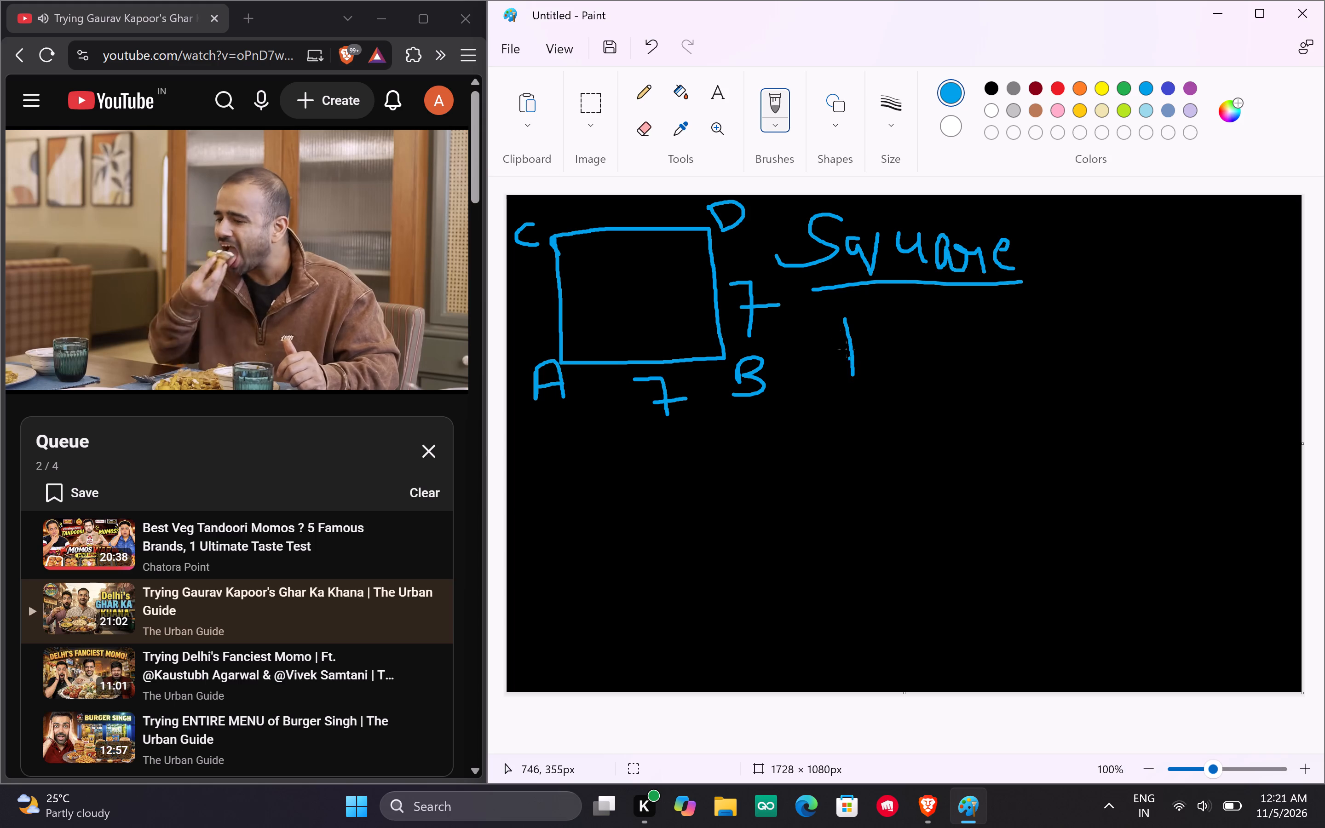
left_click_drag(837, 334, 883, 369)
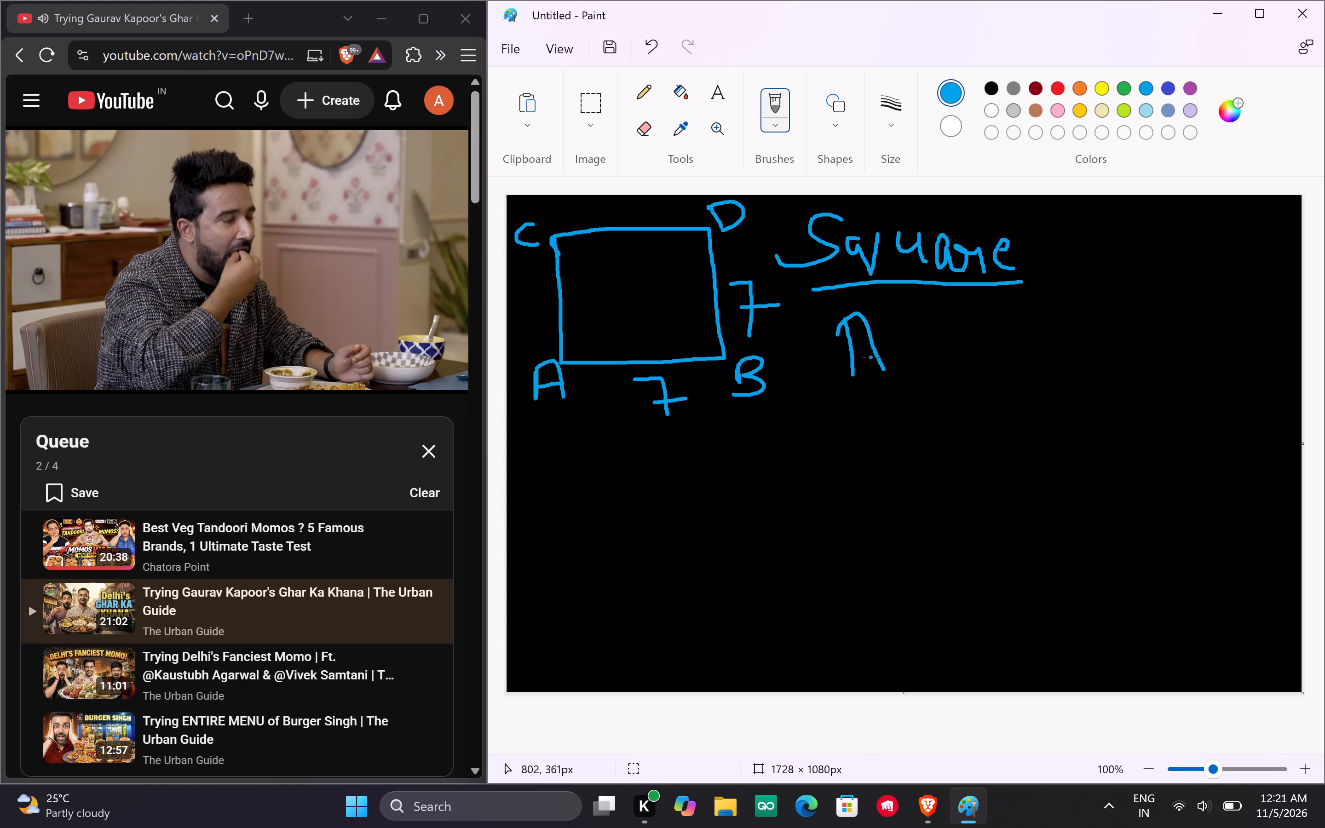
left_click_drag(848, 348, 872, 345)
left_click_drag(890, 339, 904, 344)
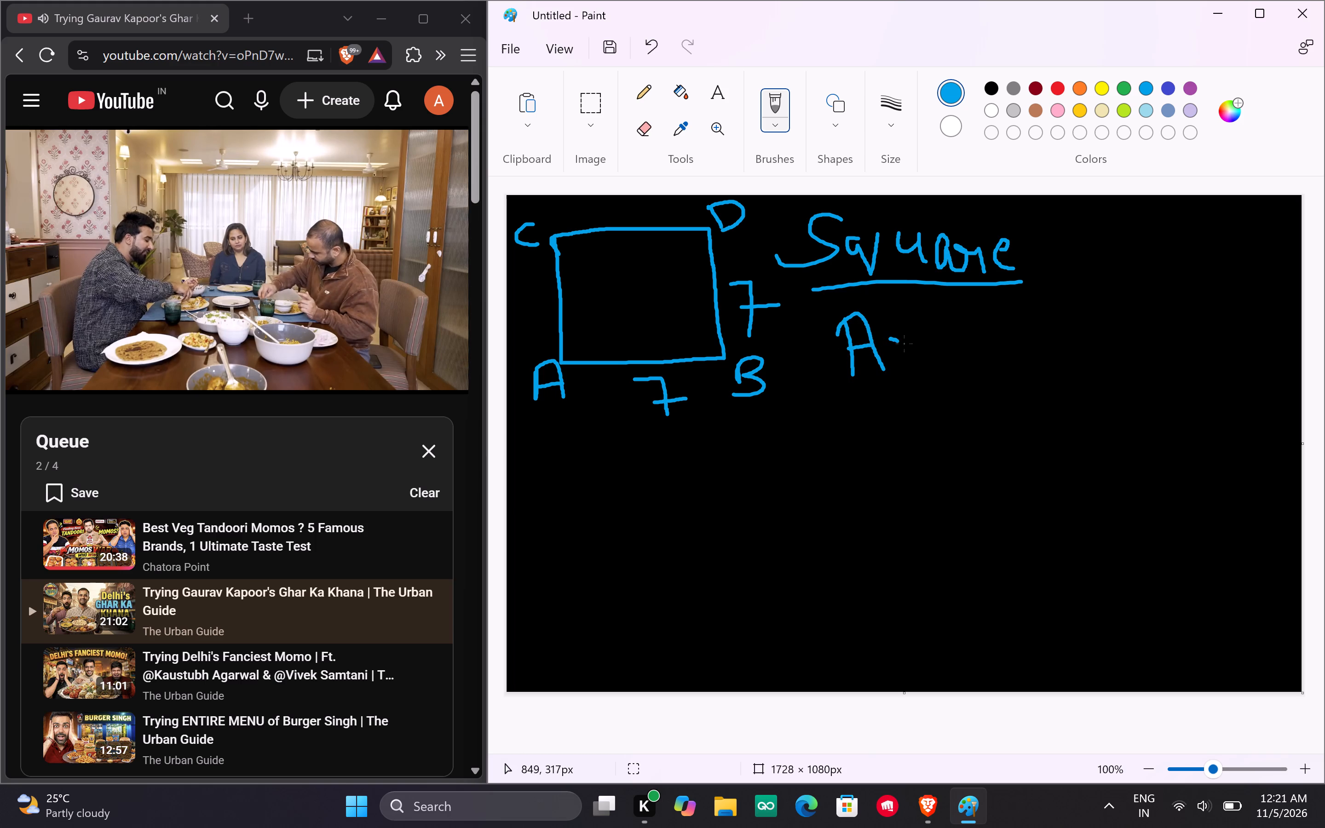
left_click_drag(904, 344, 907, 337)
left_click_drag(933, 344, 936, 339)
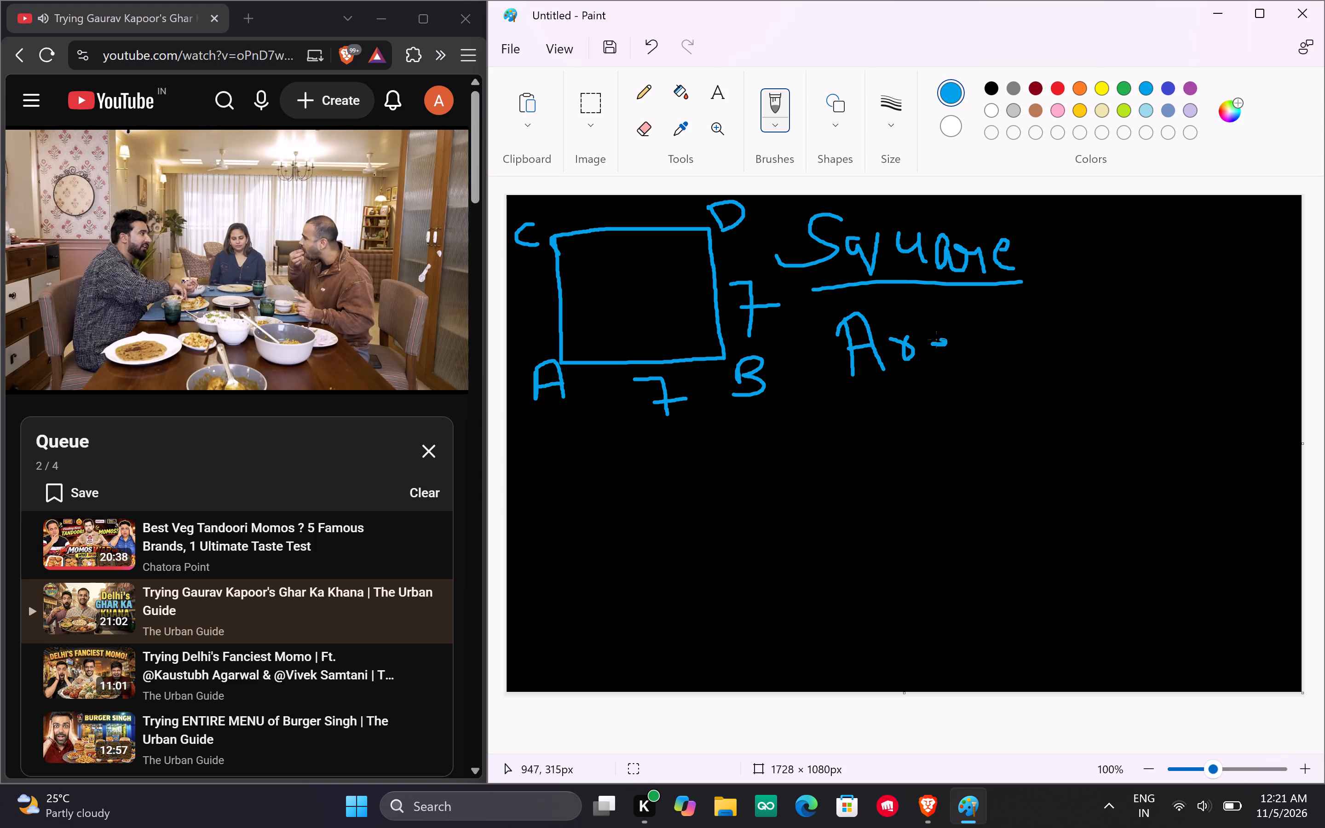
left_click_drag(936, 339, 956, 368)
left_click_drag(984, 343, 964, 363)
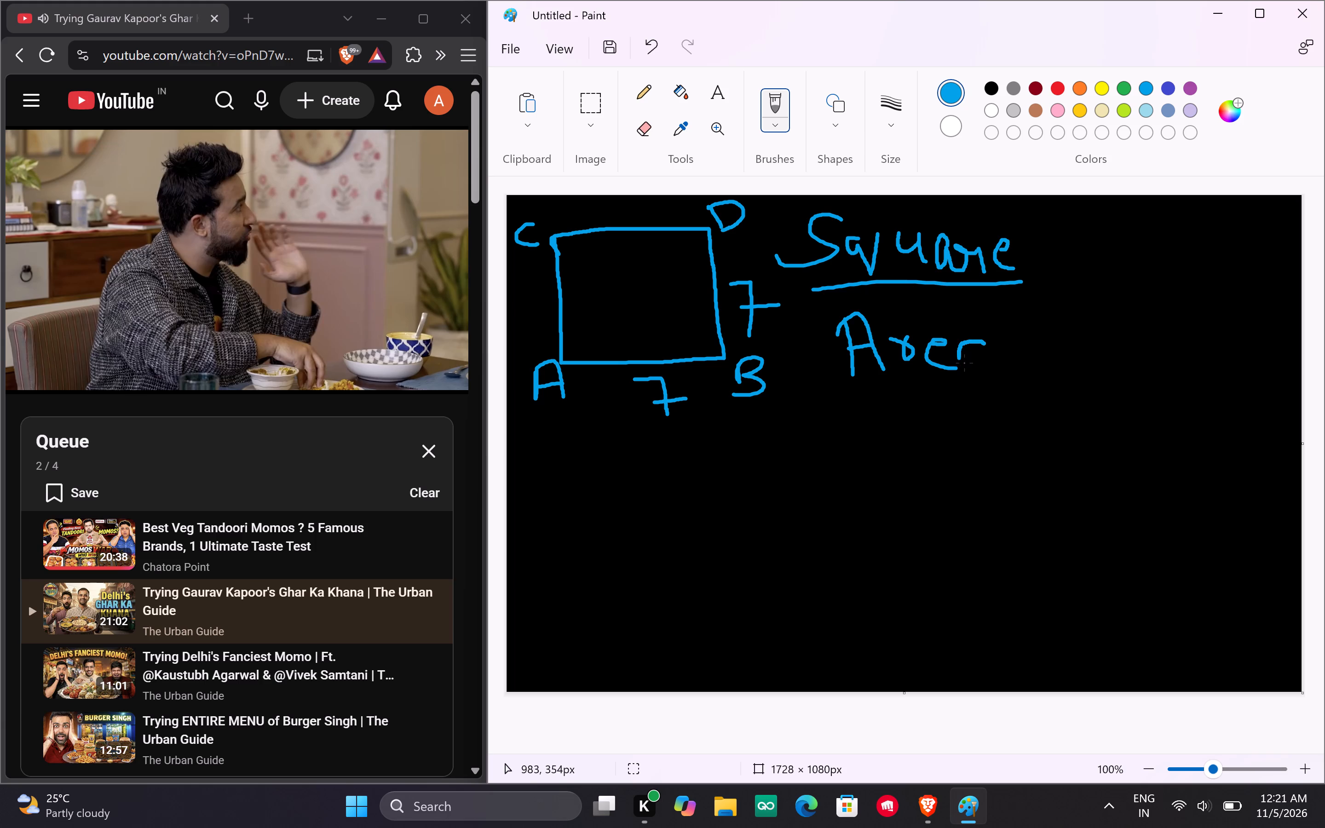
left_click_drag(964, 363, 1000, 364)
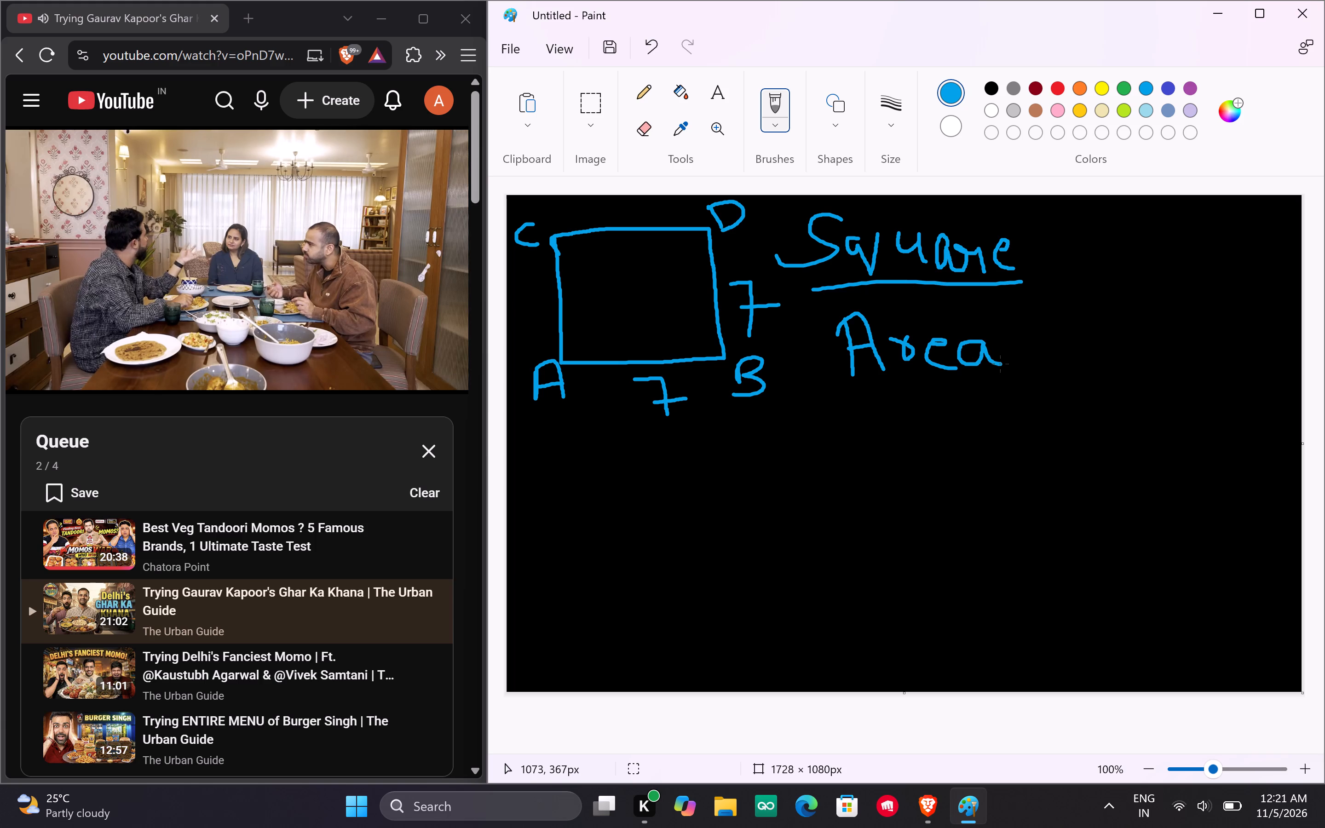
left_click_drag(1019, 337, 1053, 335)
left_click_drag(1031, 356, 1060, 349)
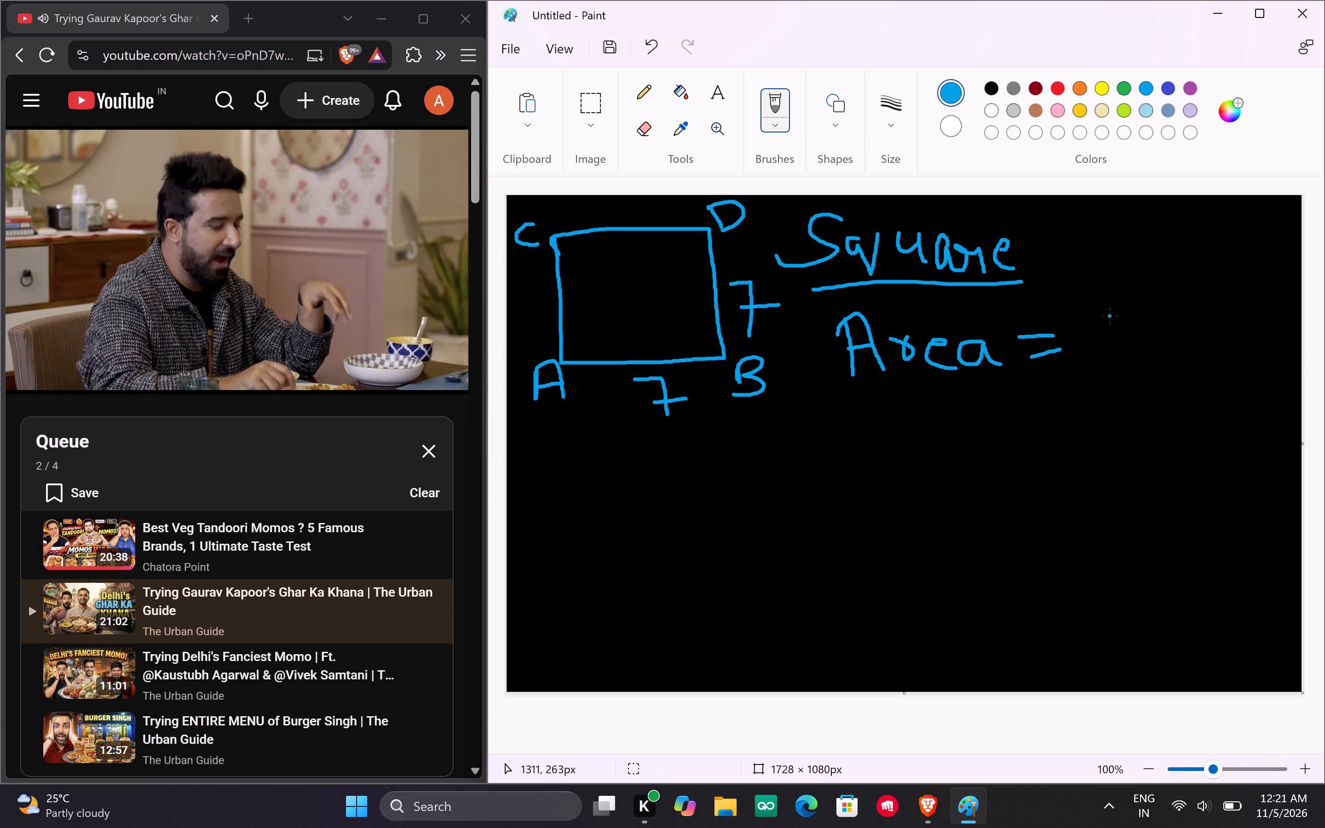
Complete the area formula by handwriting "side²" after the equals sign.
left_click_drag(1110, 316, 1084, 357)
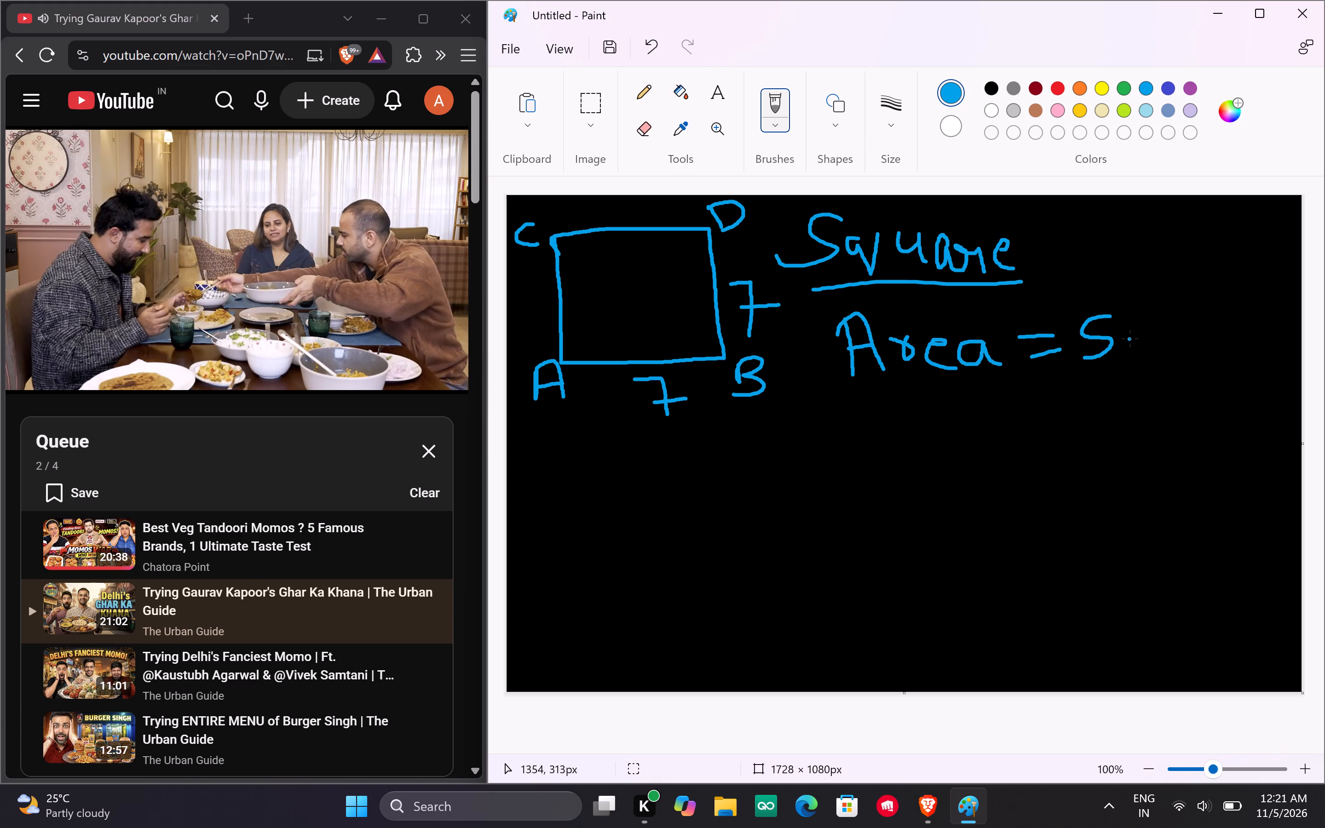
left_click_drag(1137, 332, 1139, 355)
left_click(1133, 315)
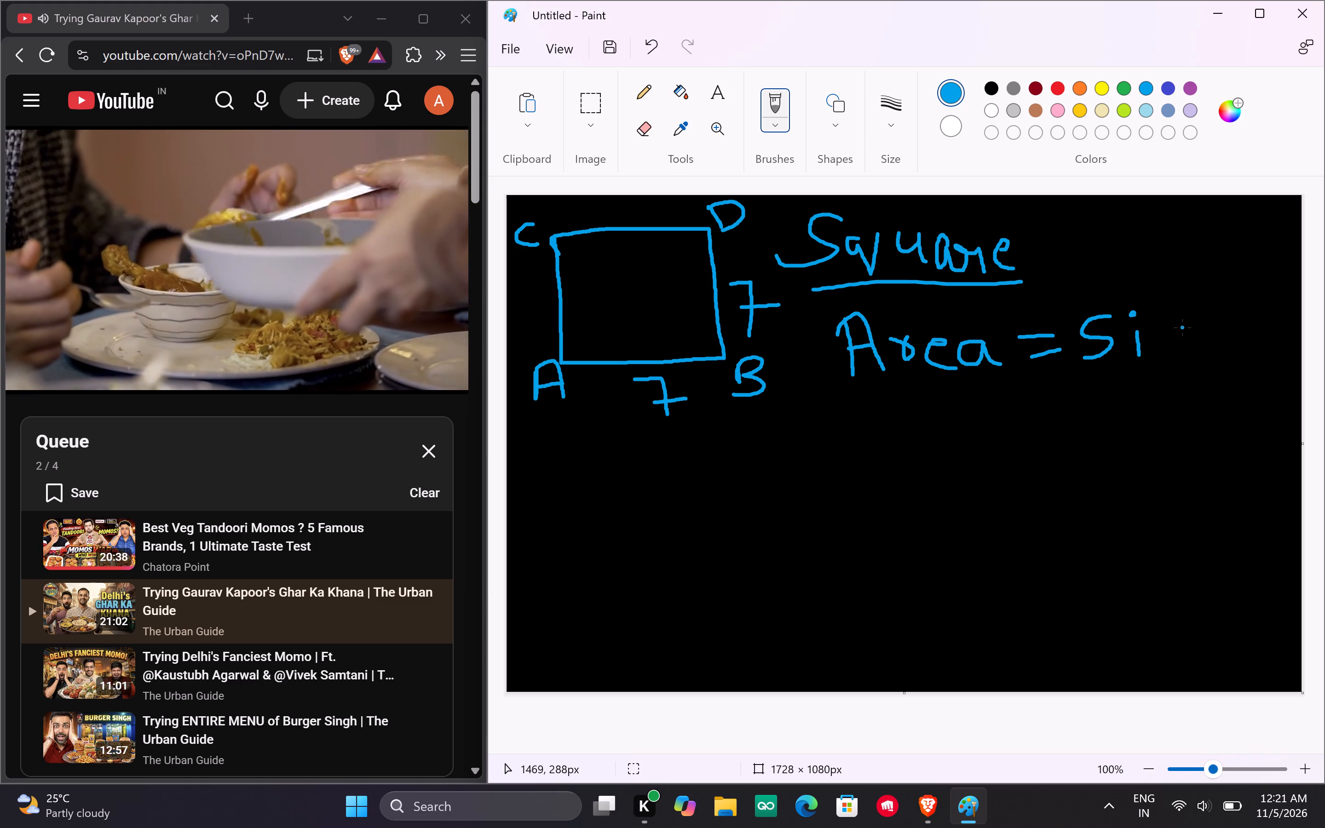
left_click_drag(1182, 328, 1202, 357)
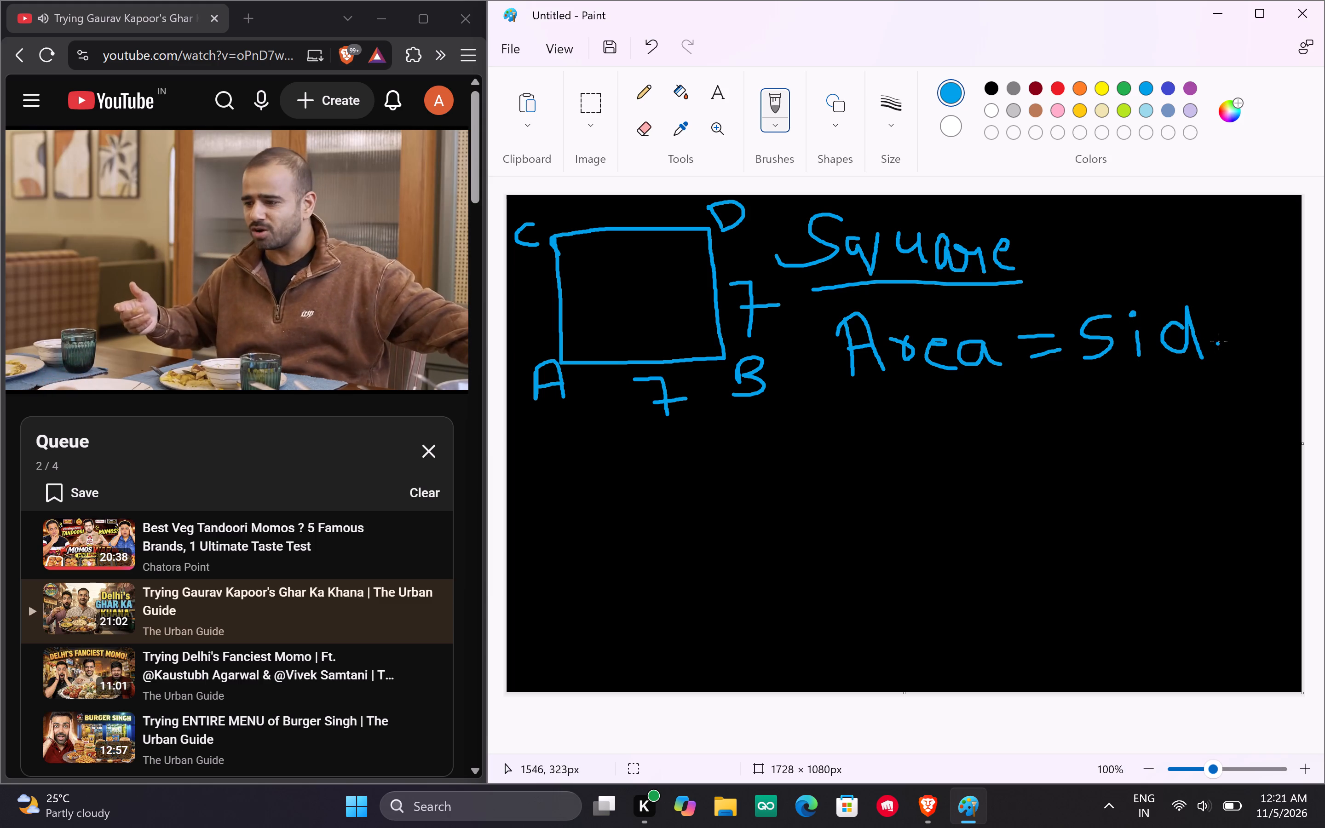
left_click_drag(1219, 337, 1229, 345)
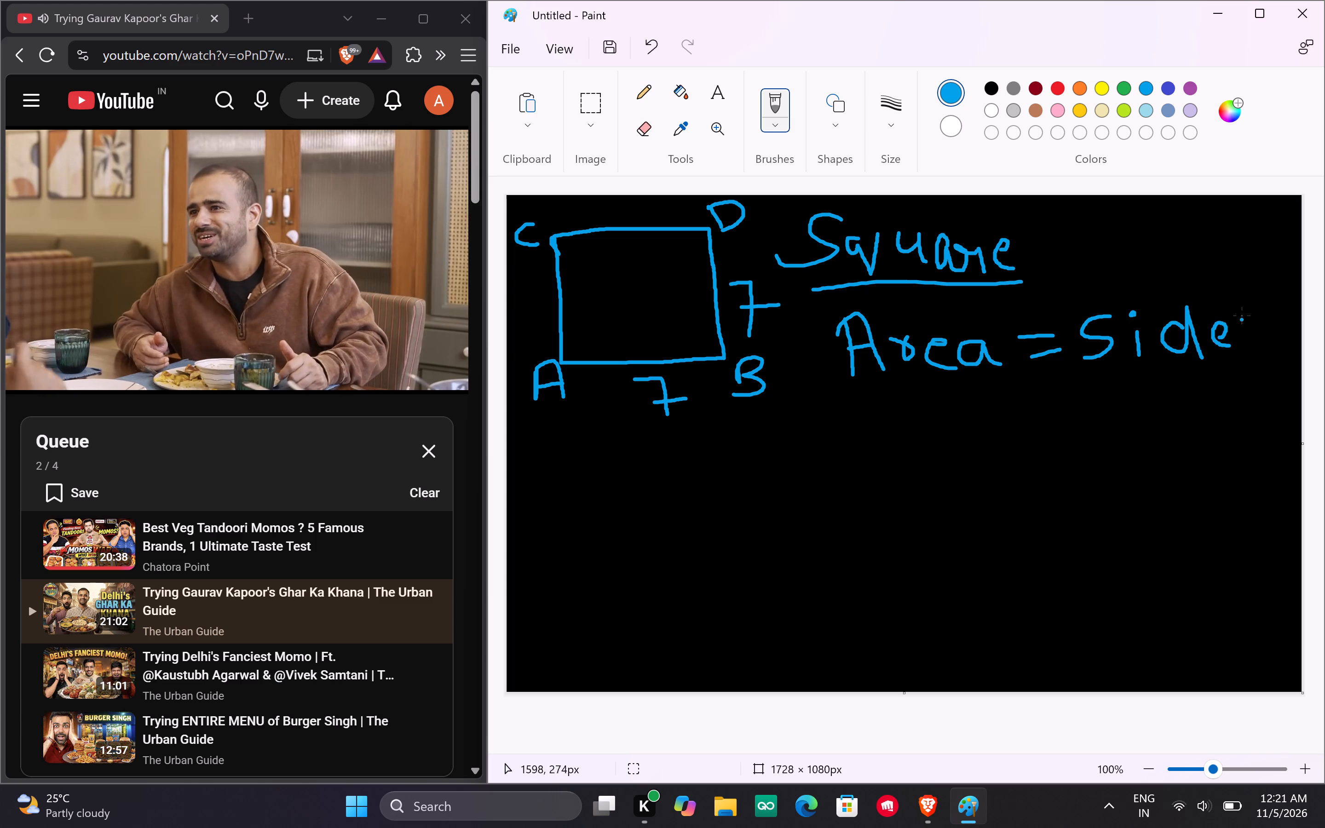
left_click_drag(1231, 296, 1261, 310)
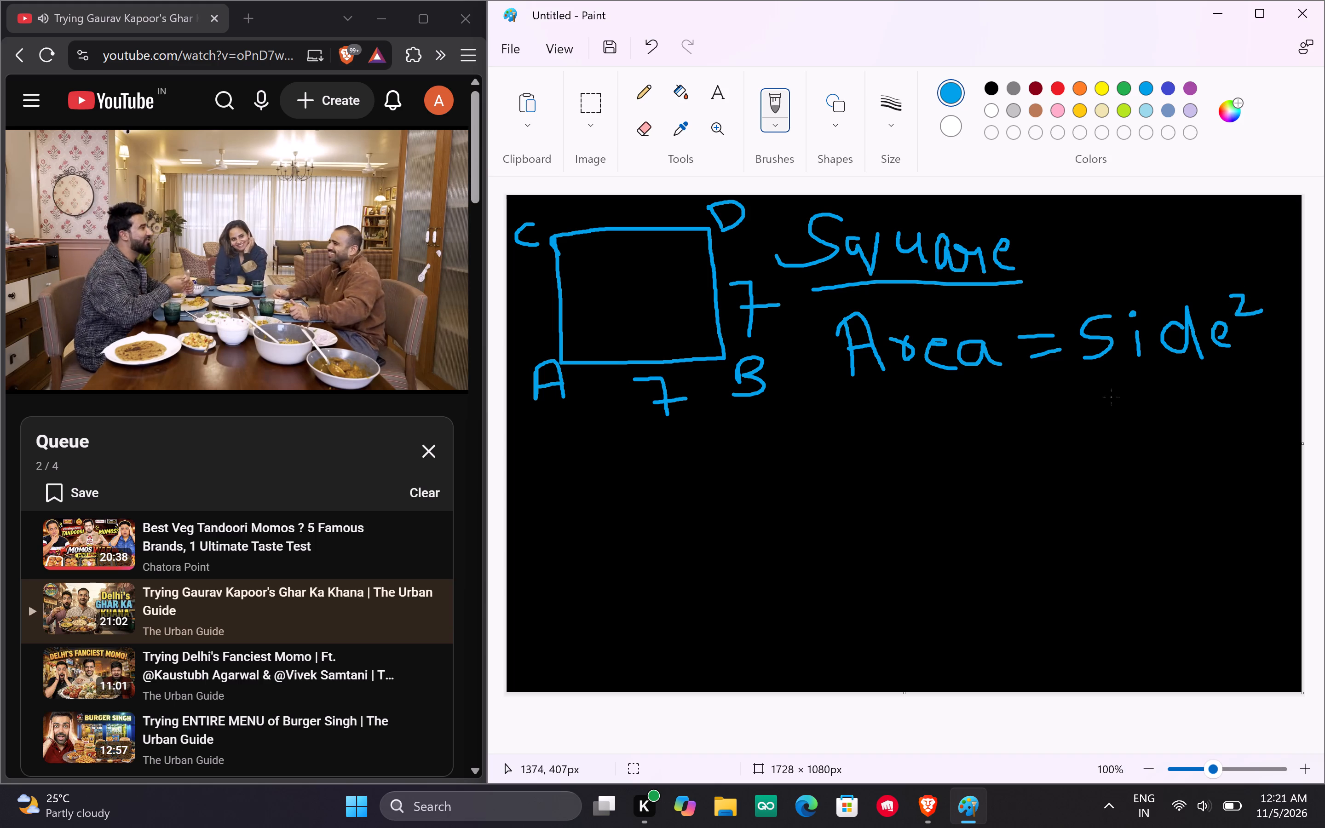
Handwrite the substitution "= 7 × 7" on the line below the area formula.
left_click_drag(1025, 401, 1058, 394)
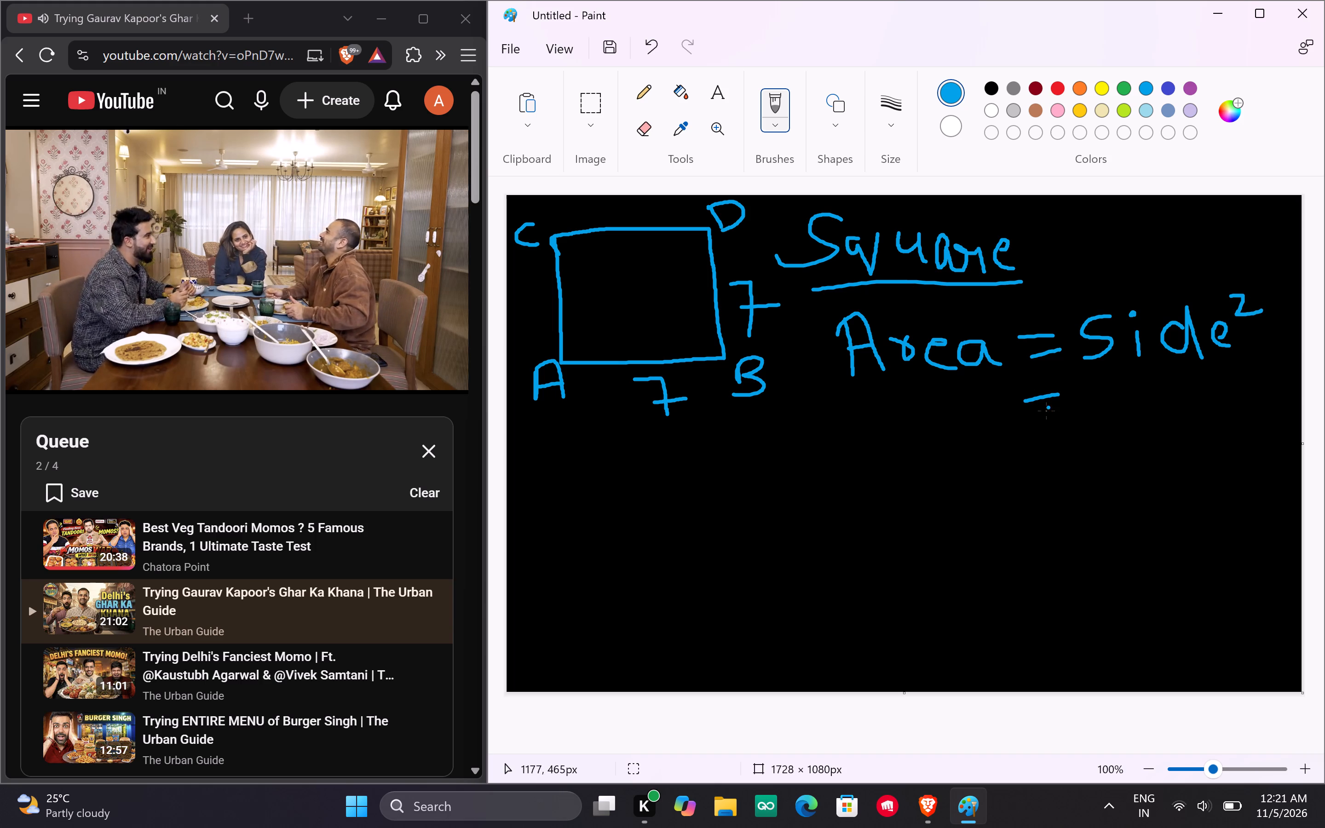
left_click_drag(1040, 416, 1061, 412)
left_click_drag(1081, 388, 1094, 386)
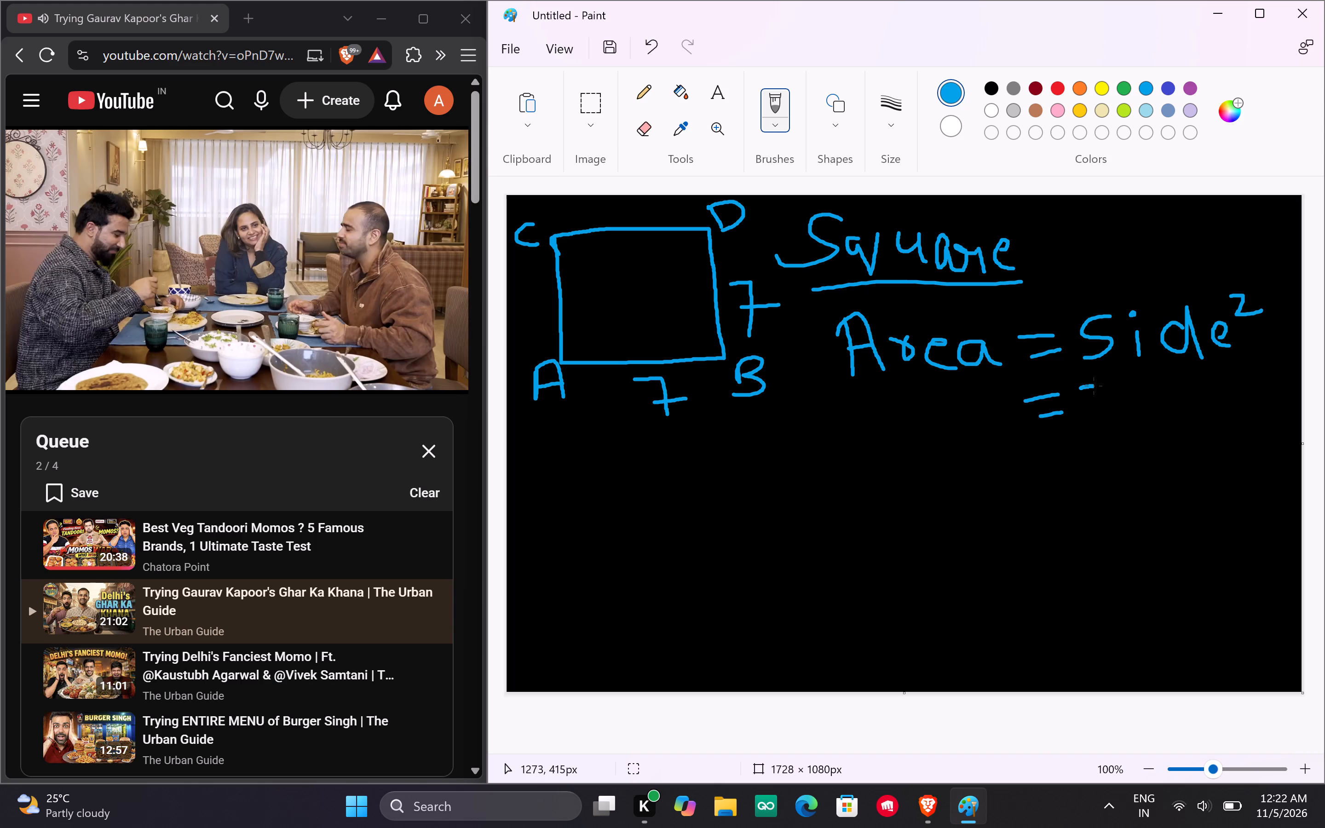
left_click_drag(1094, 386, 1093, 429)
left_click_drag(1087, 405, 1104, 402)
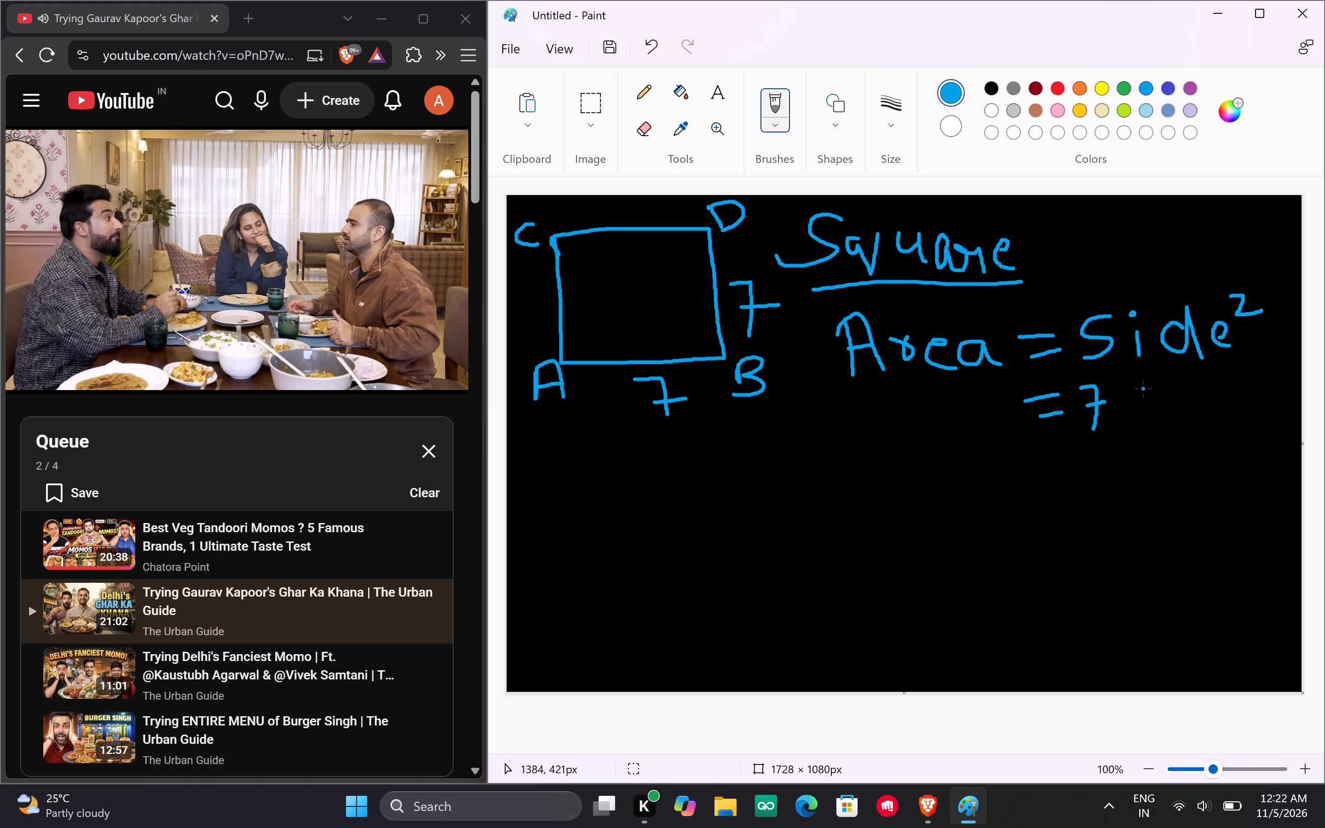
left_click_drag(1143, 389, 1125, 424)
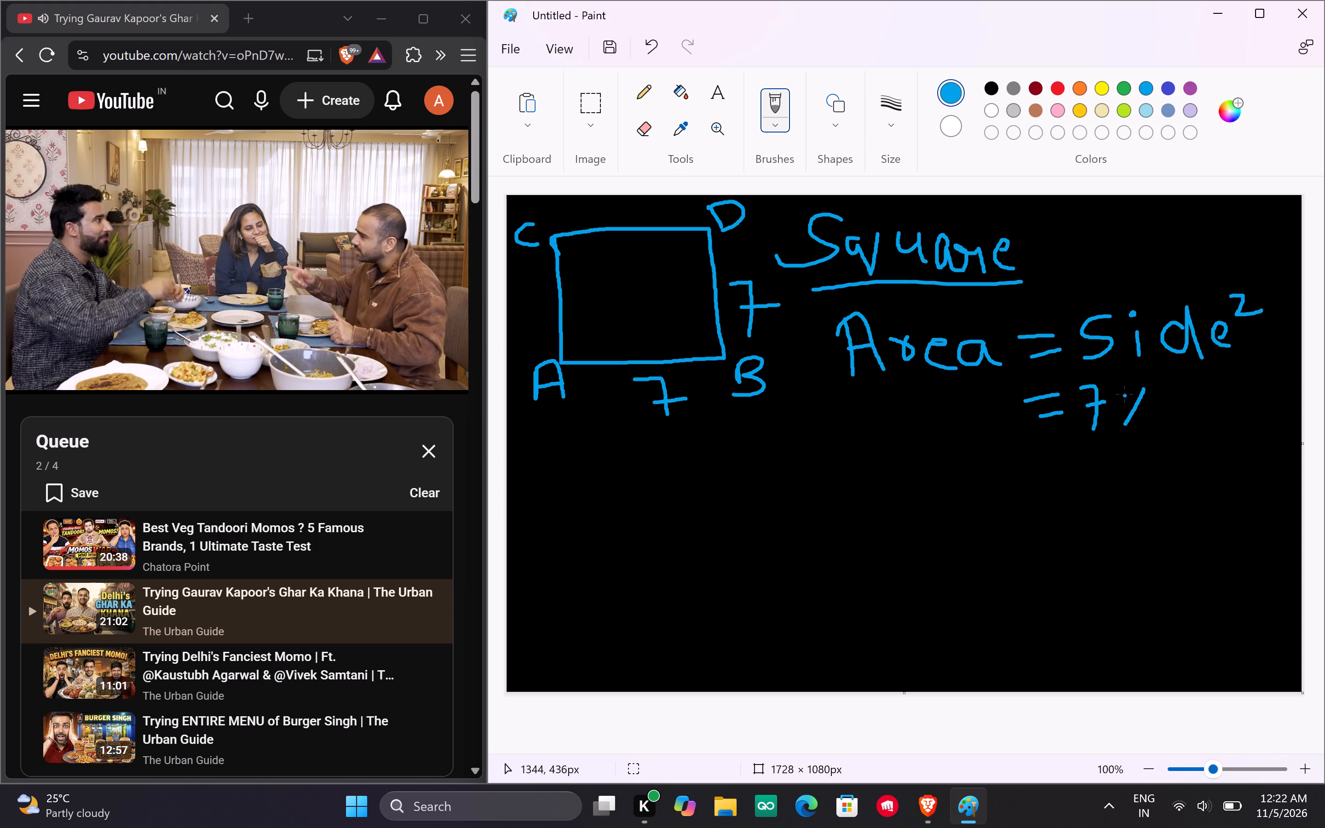
left_click_drag(1124, 392, 1152, 414)
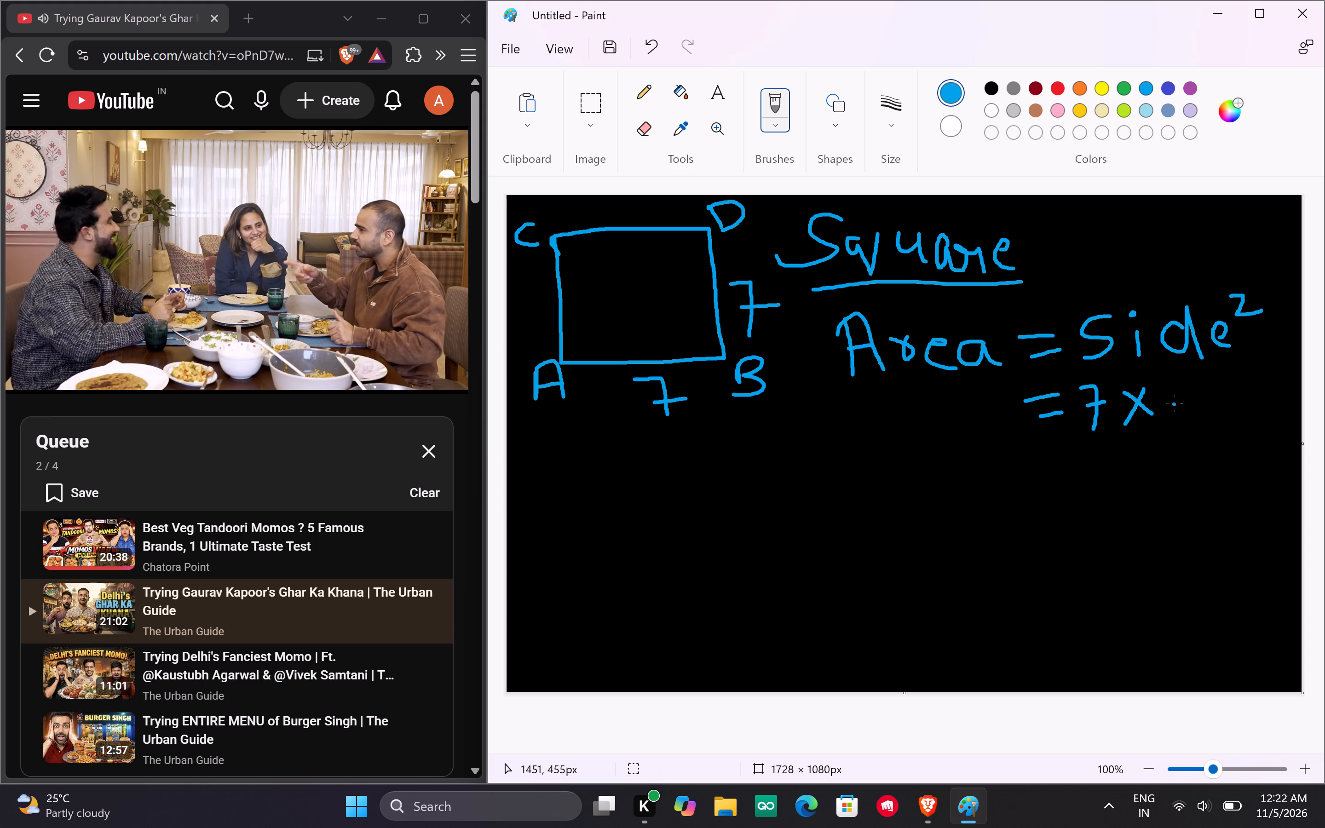
left_click_drag(1173, 383, 1187, 411)
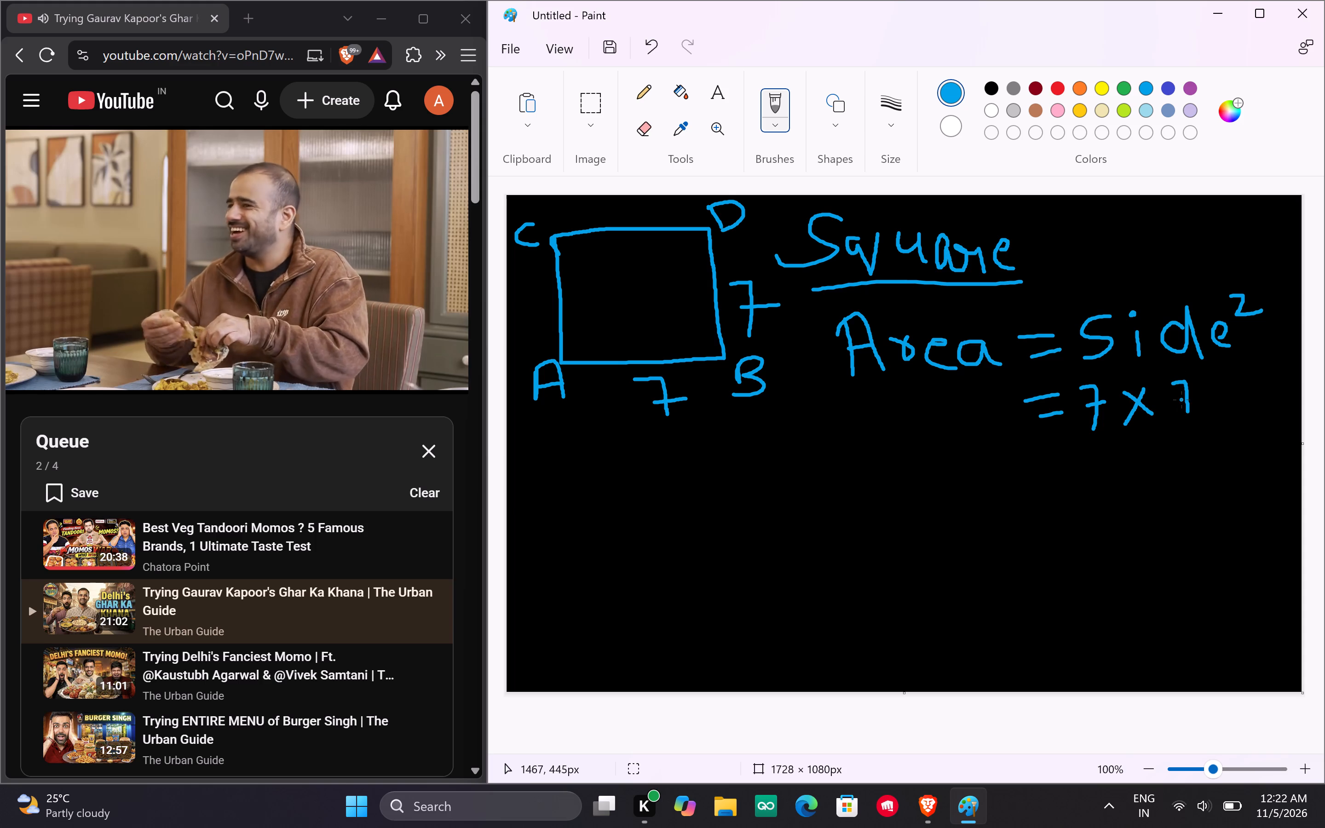
left_click_drag(1180, 400, 1203, 395)
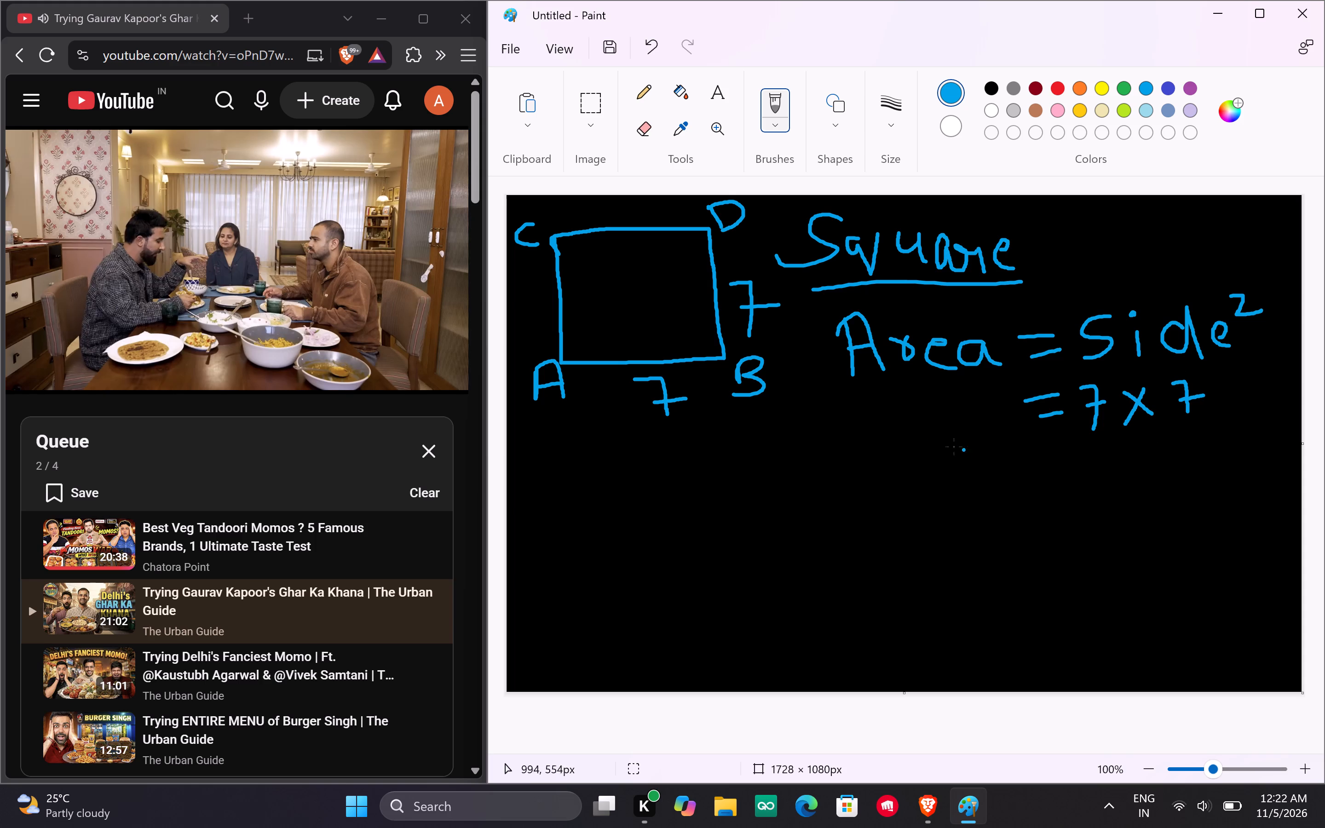
Handwrite "Area =" in blue on the line below "= 7 × 7".
left_click_drag(890, 443, 922, 437)
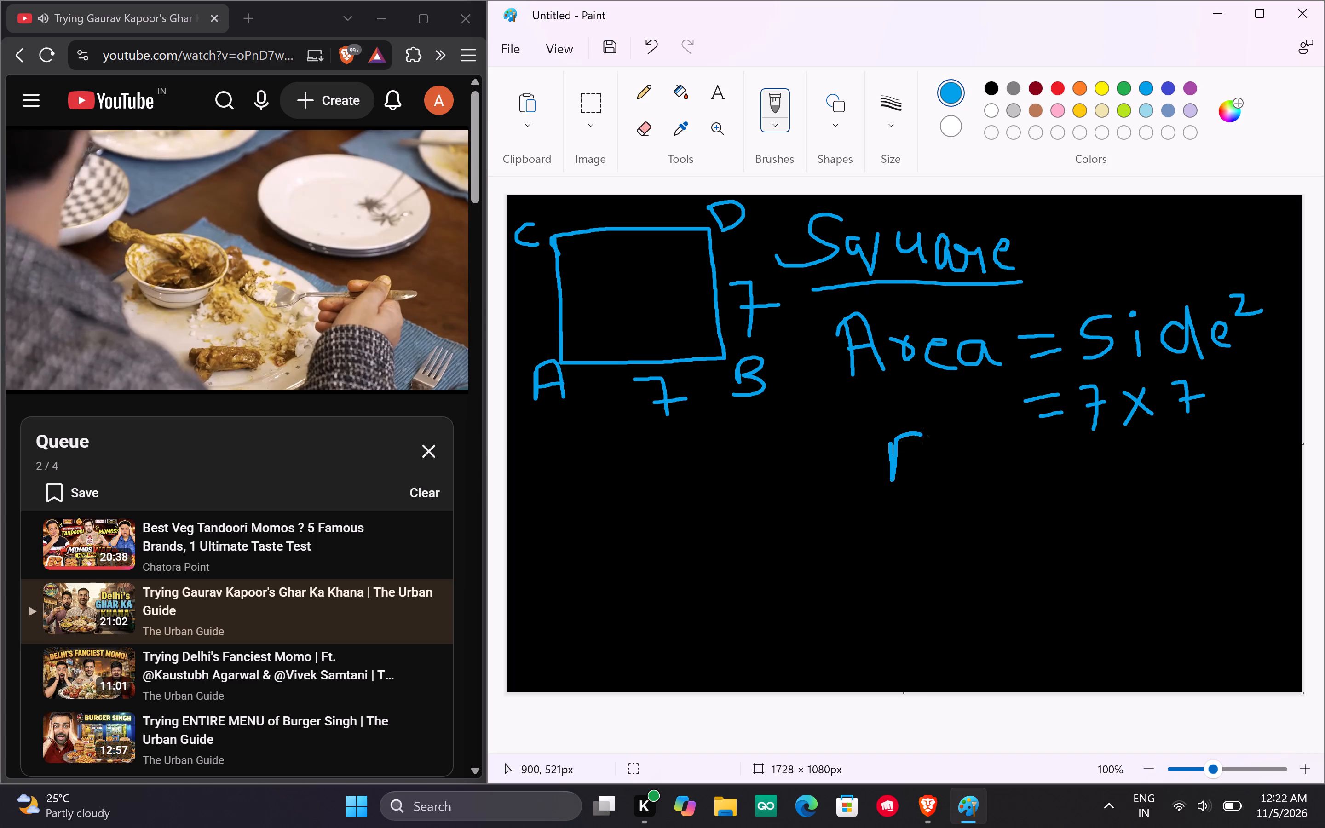
left_click_drag(922, 437, 923, 479)
left_click_drag(897, 461, 921, 459)
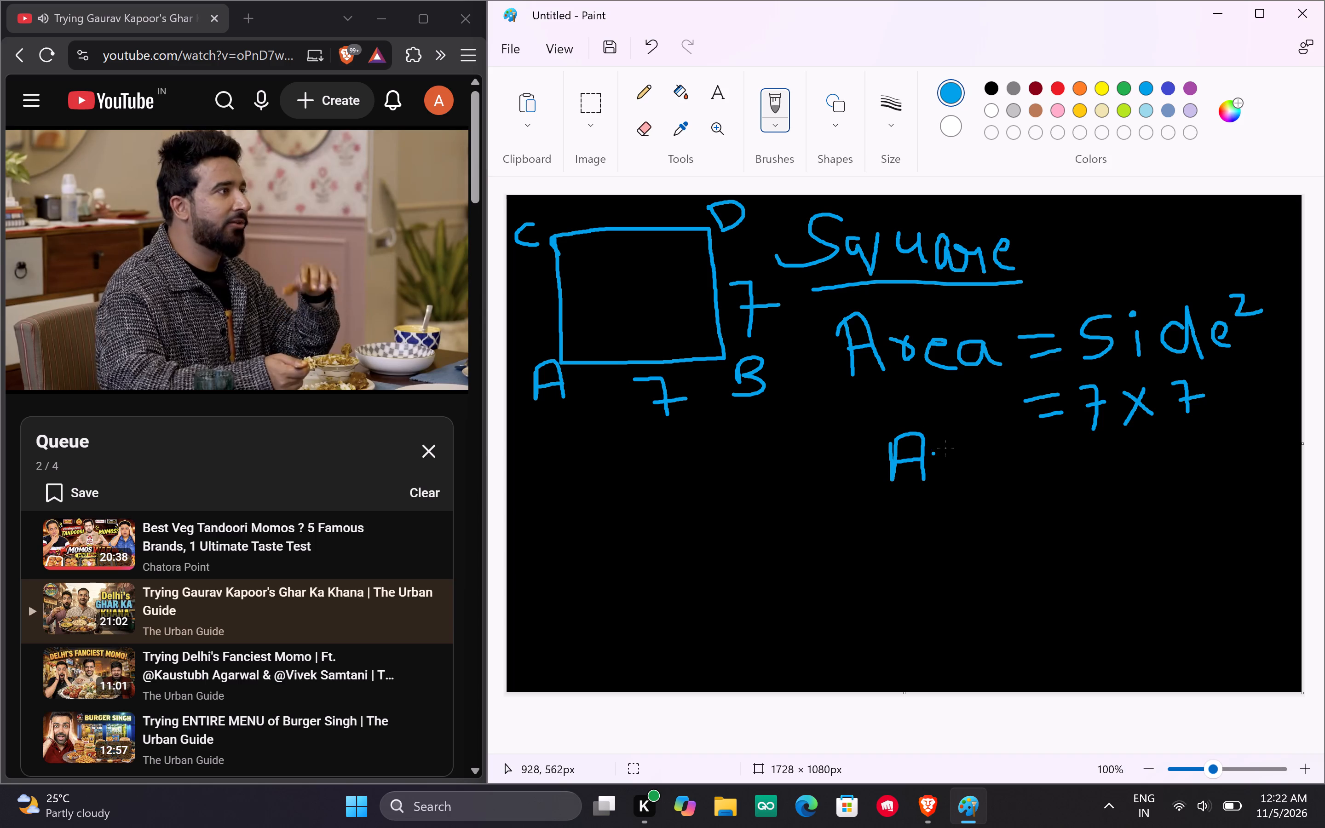
left_click_drag(946, 448, 976, 438)
left_click_drag(999, 456, 999, 470)
left_click_drag(1044, 451, 1044, 465)
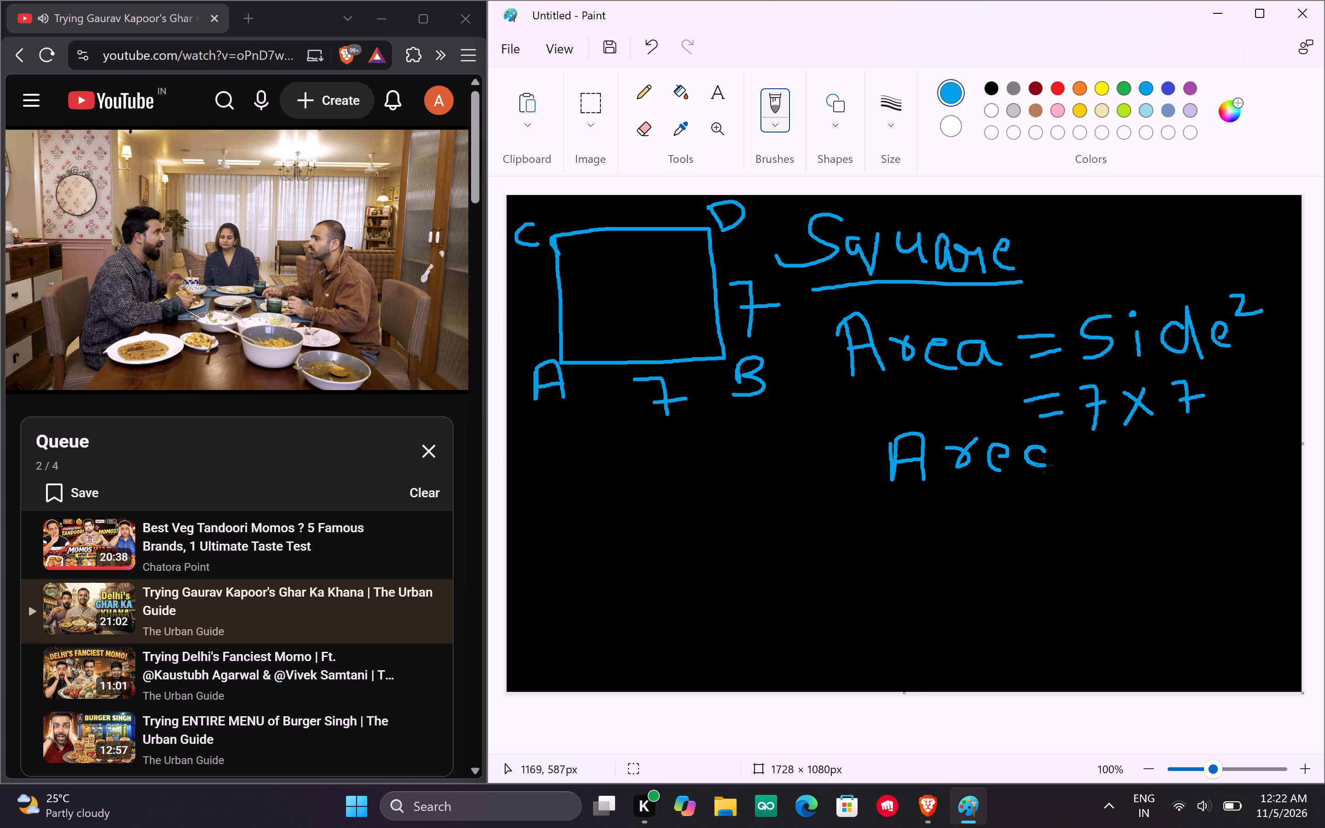
left_click_drag(1044, 465, 1058, 472)
left_click_drag(1072, 461, 1100, 457)
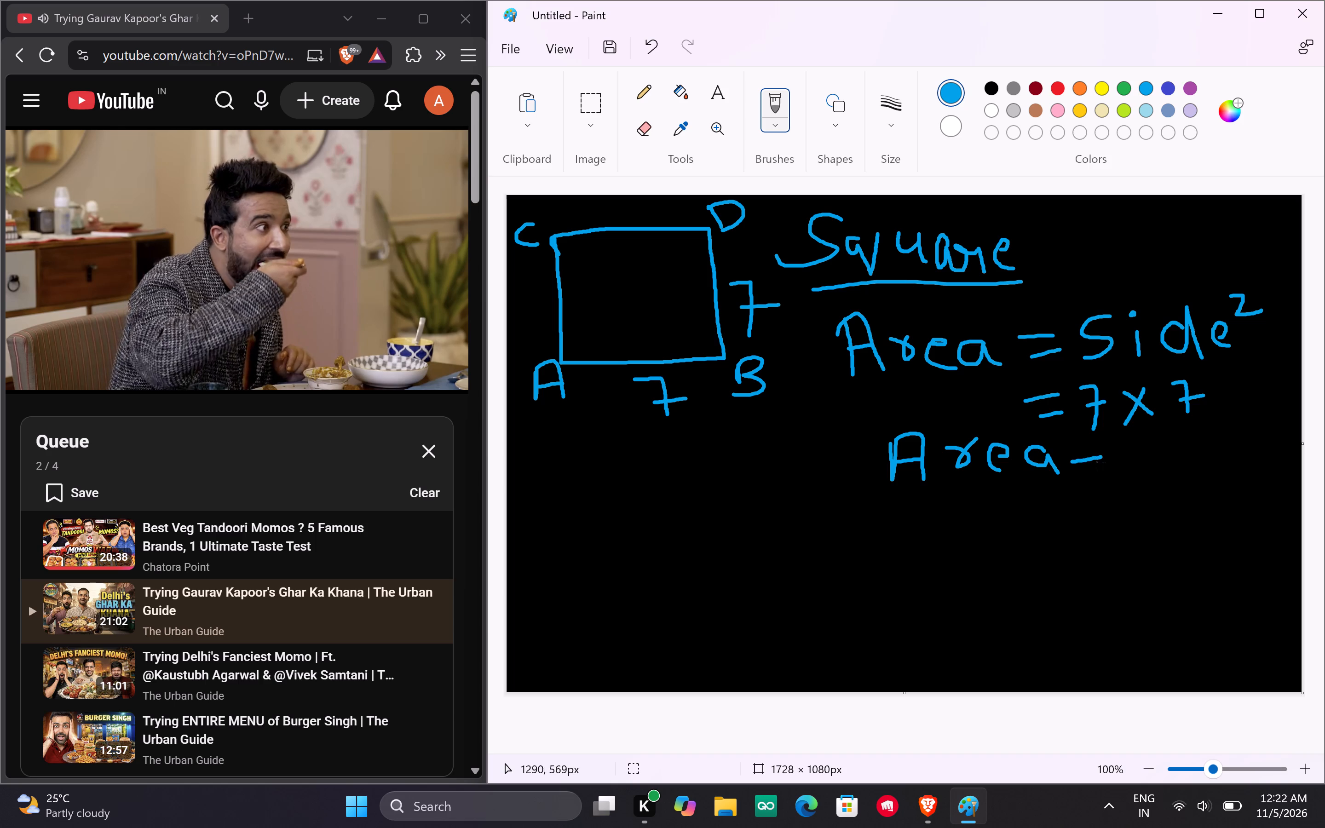
left_click_drag(1084, 473, 1100, 470)
Complete the area result by handwriting "49 cm²" after the equals sign.
left_click_drag(1129, 434, 1129, 436)
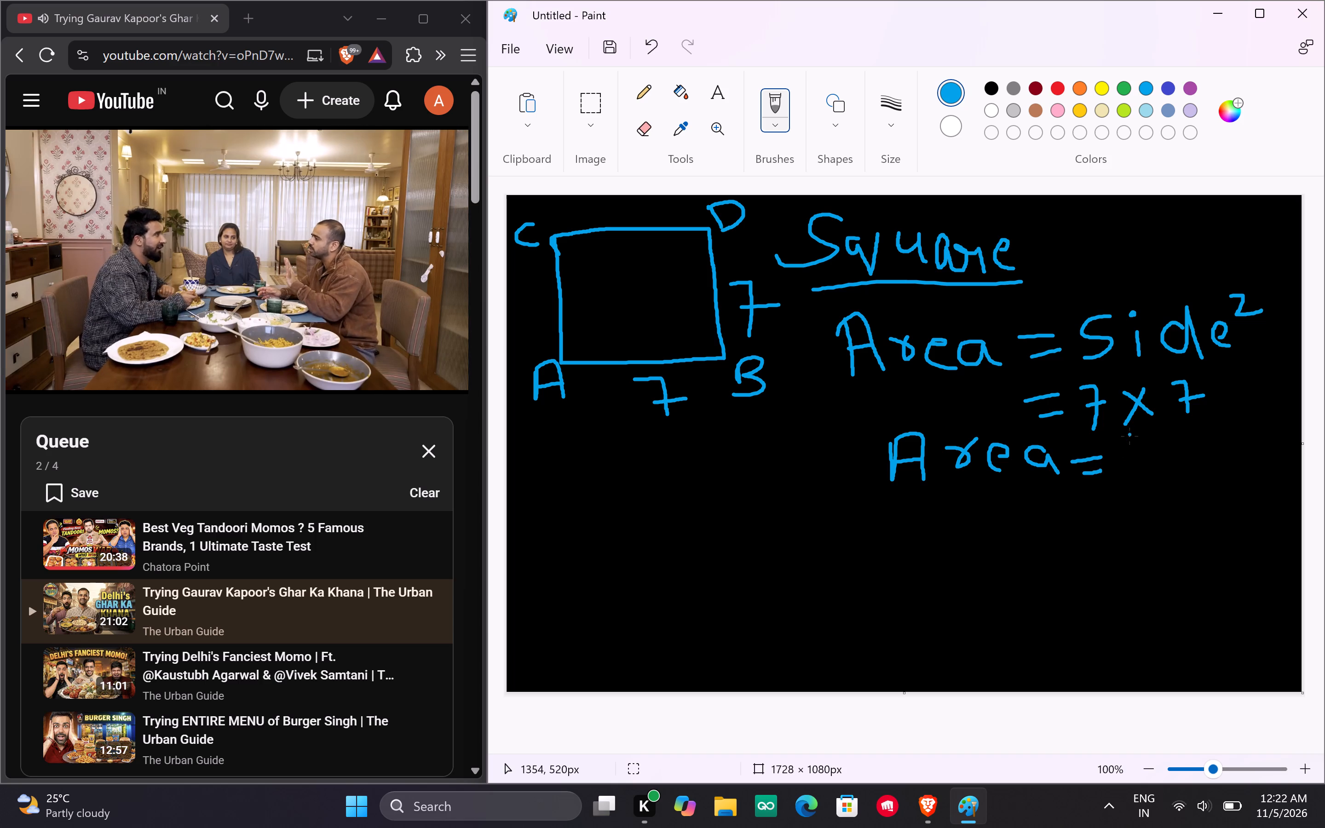
left_click_drag(1129, 436, 1158, 462)
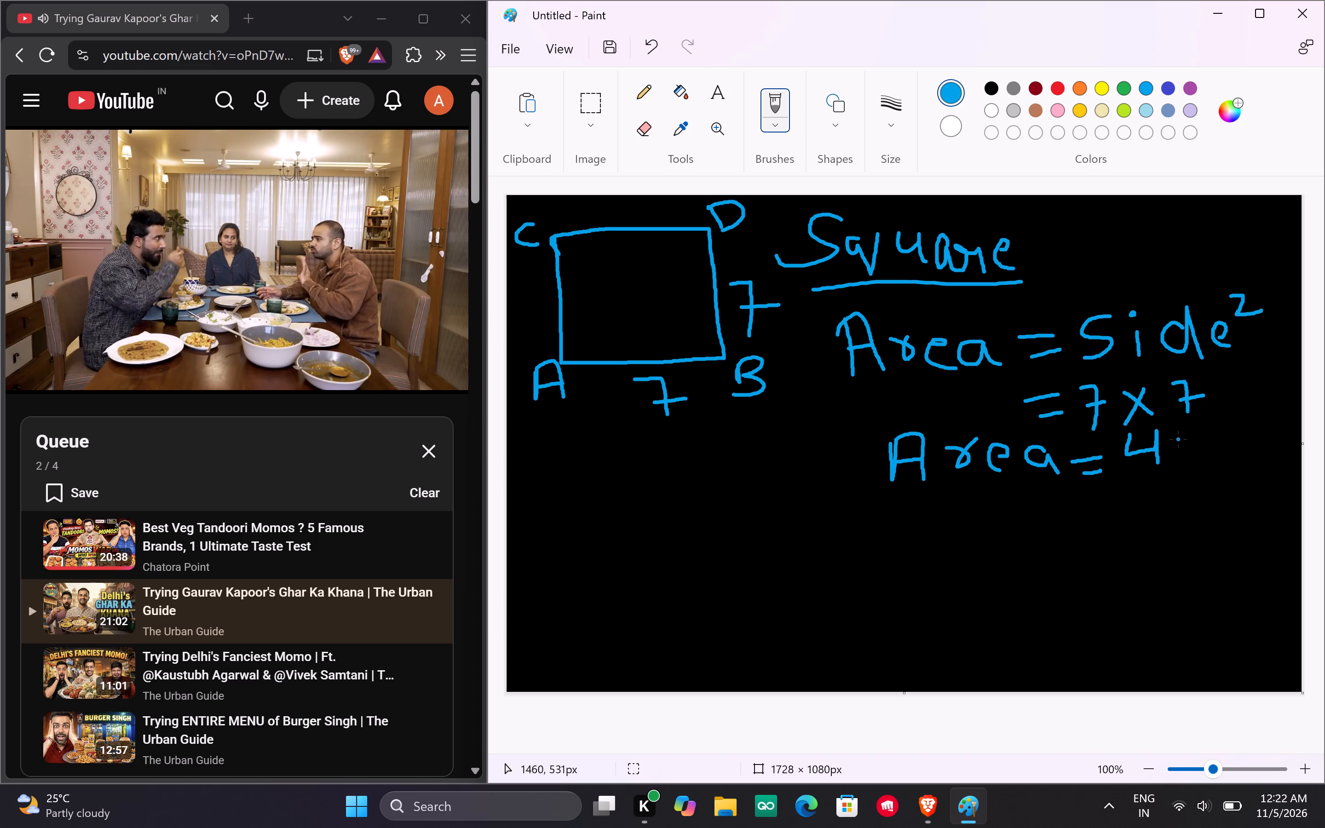
left_click_drag(1190, 436, 1173, 449)
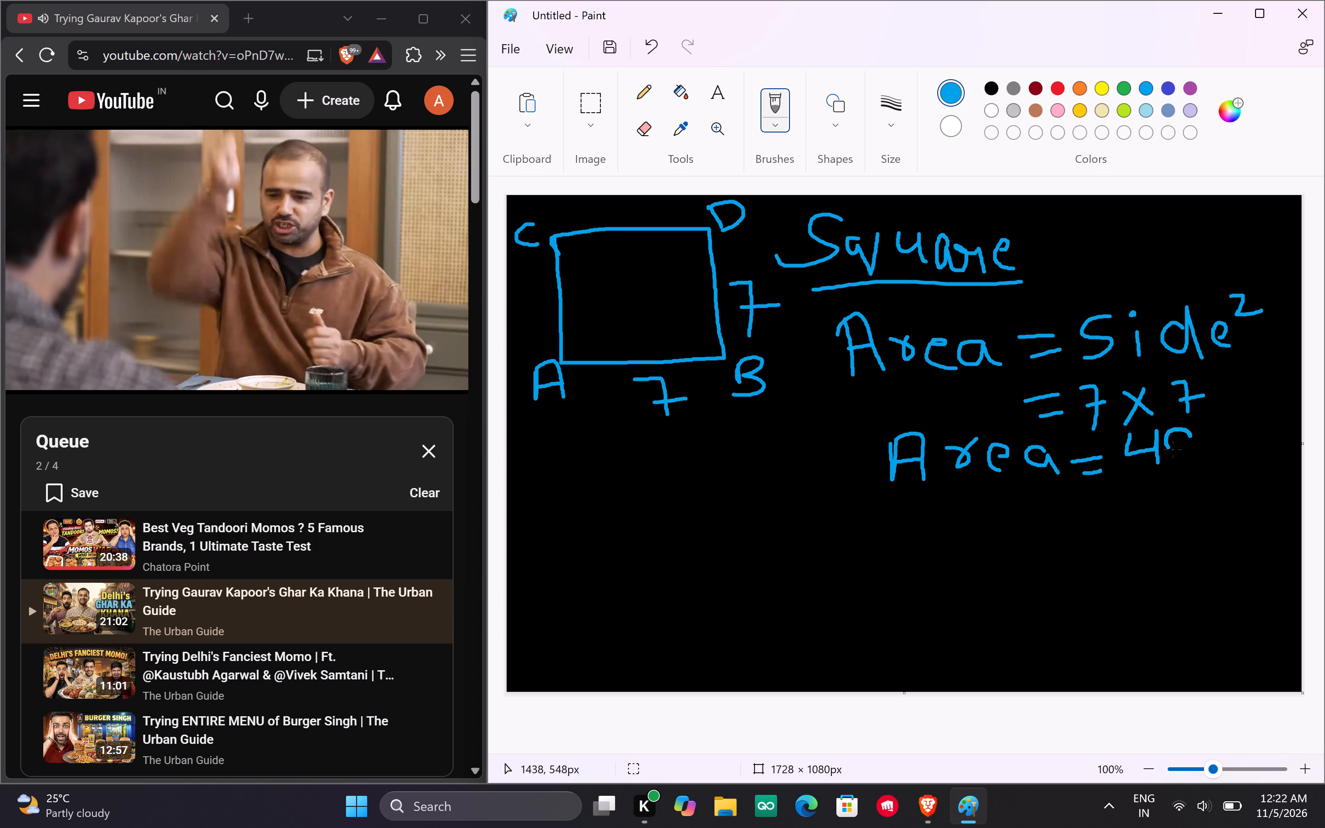
left_click_drag(1173, 449, 1189, 470)
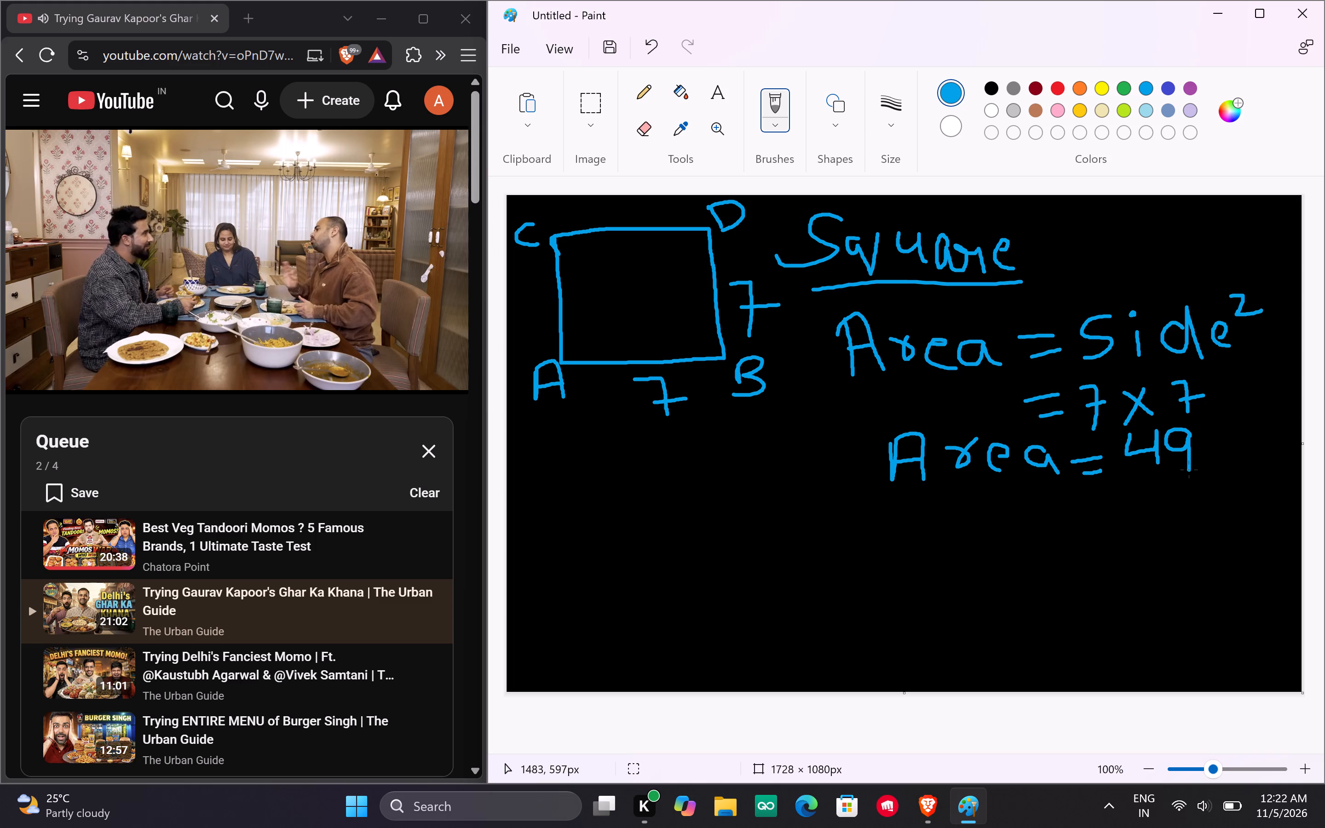
left_click_drag(1220, 441, 1218, 471)
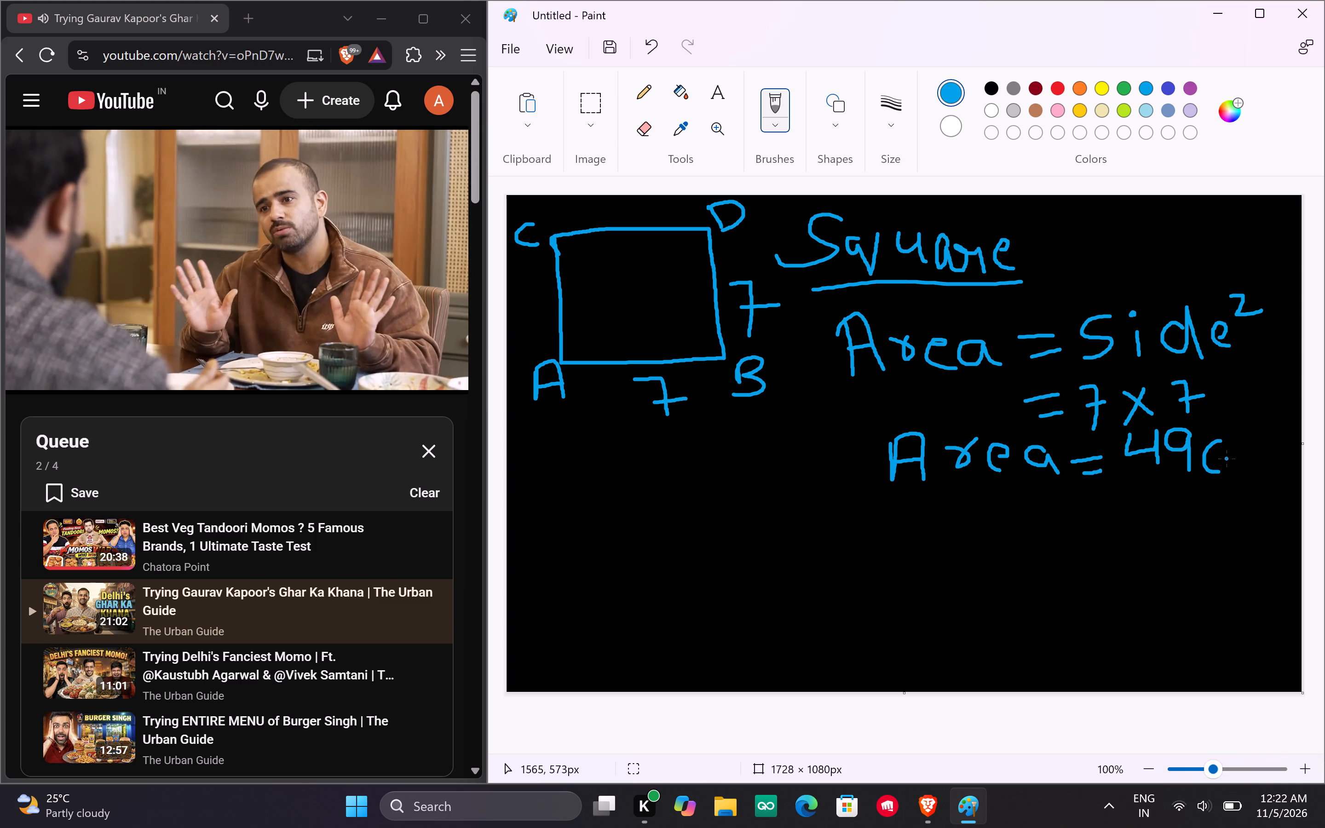
left_click_drag(1227, 459, 1256, 481)
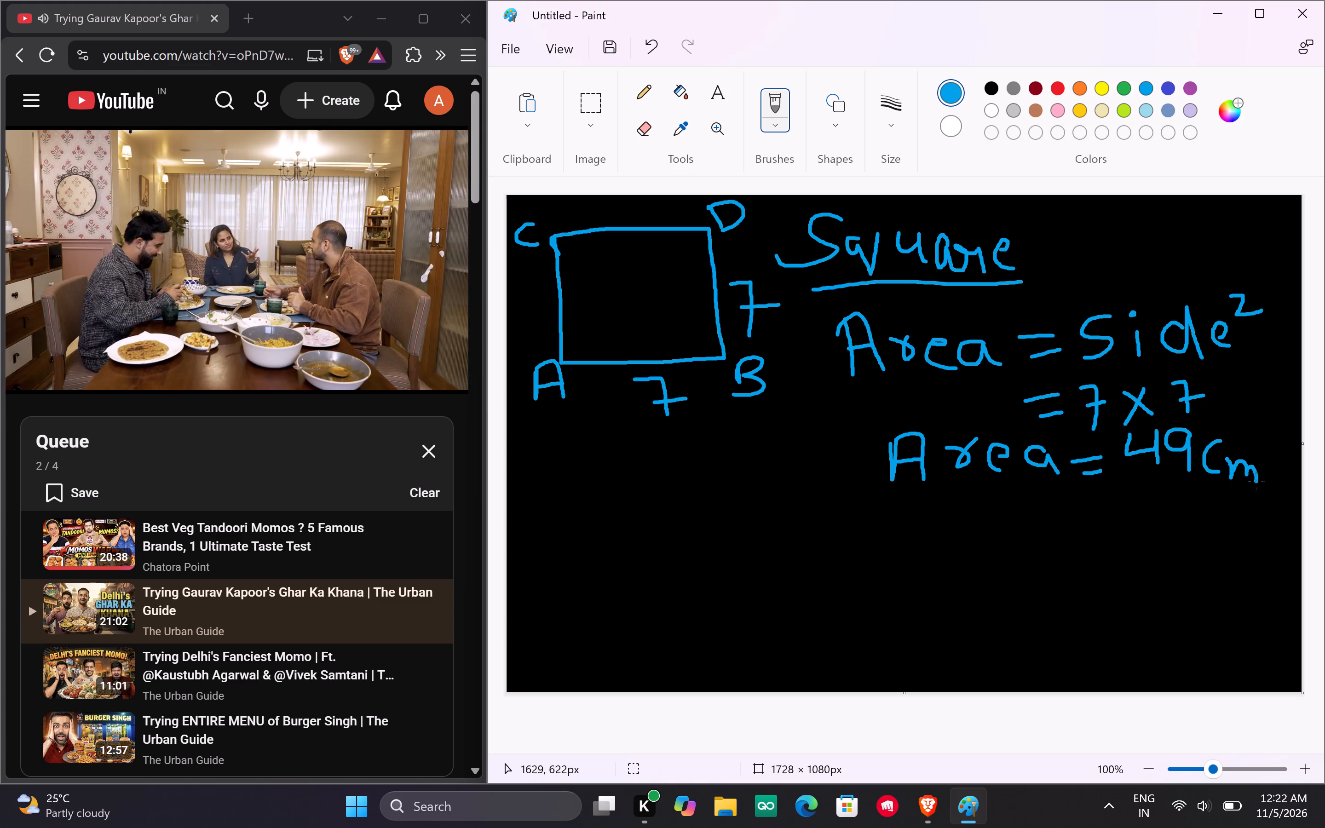
left_click_drag(1256, 436, 1275, 449)
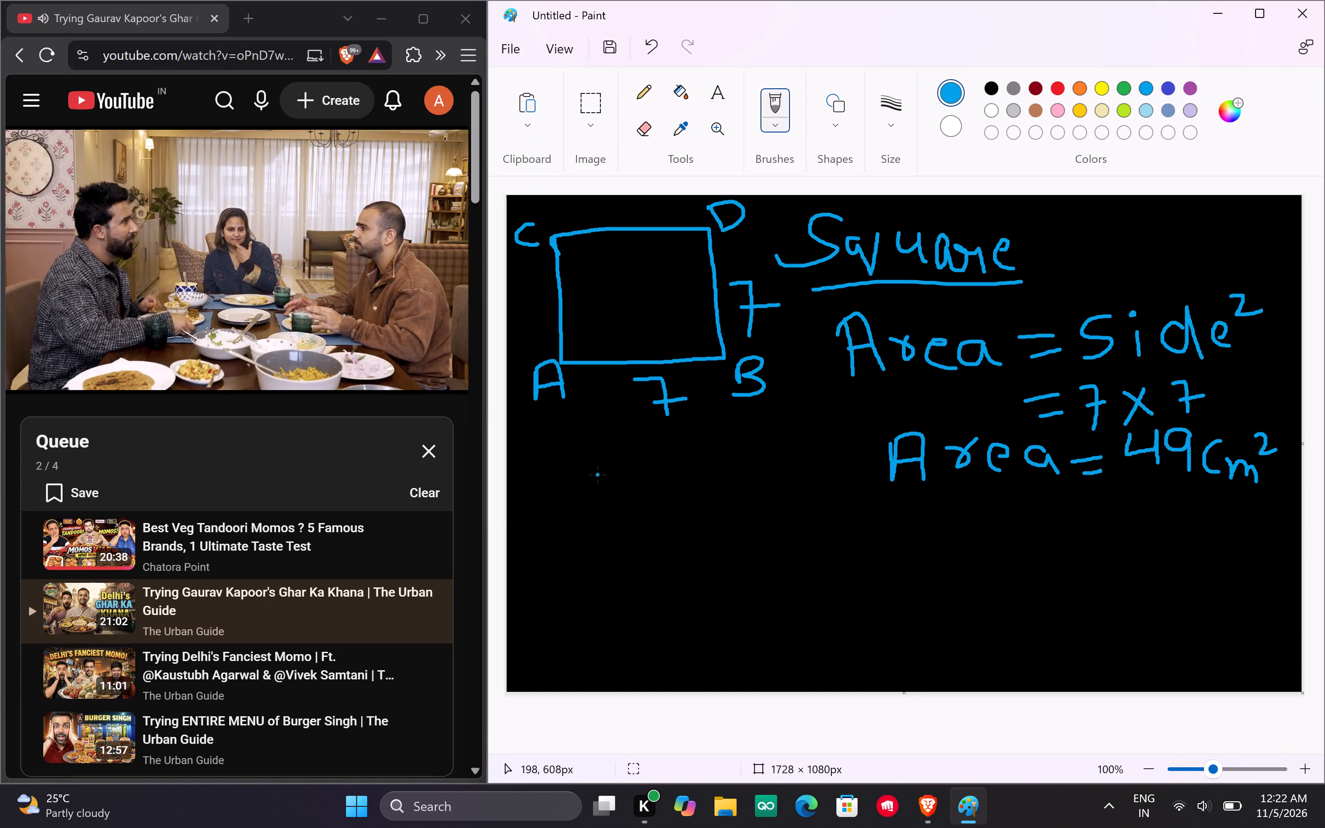
Handwrite "Side = 7" in blue below the labelled square.
left_click_drag(547, 443, 529, 490)
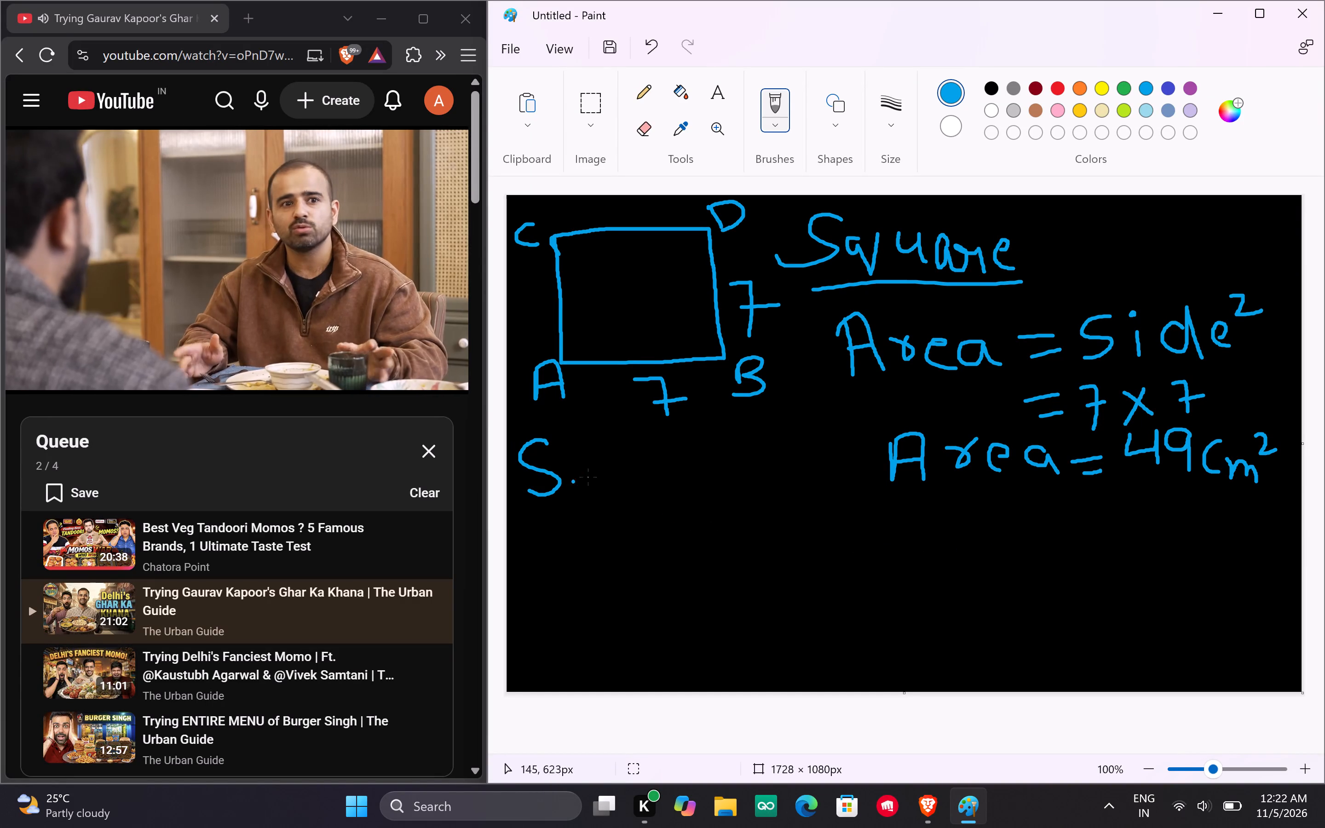
left_click_drag(588, 473, 590, 503)
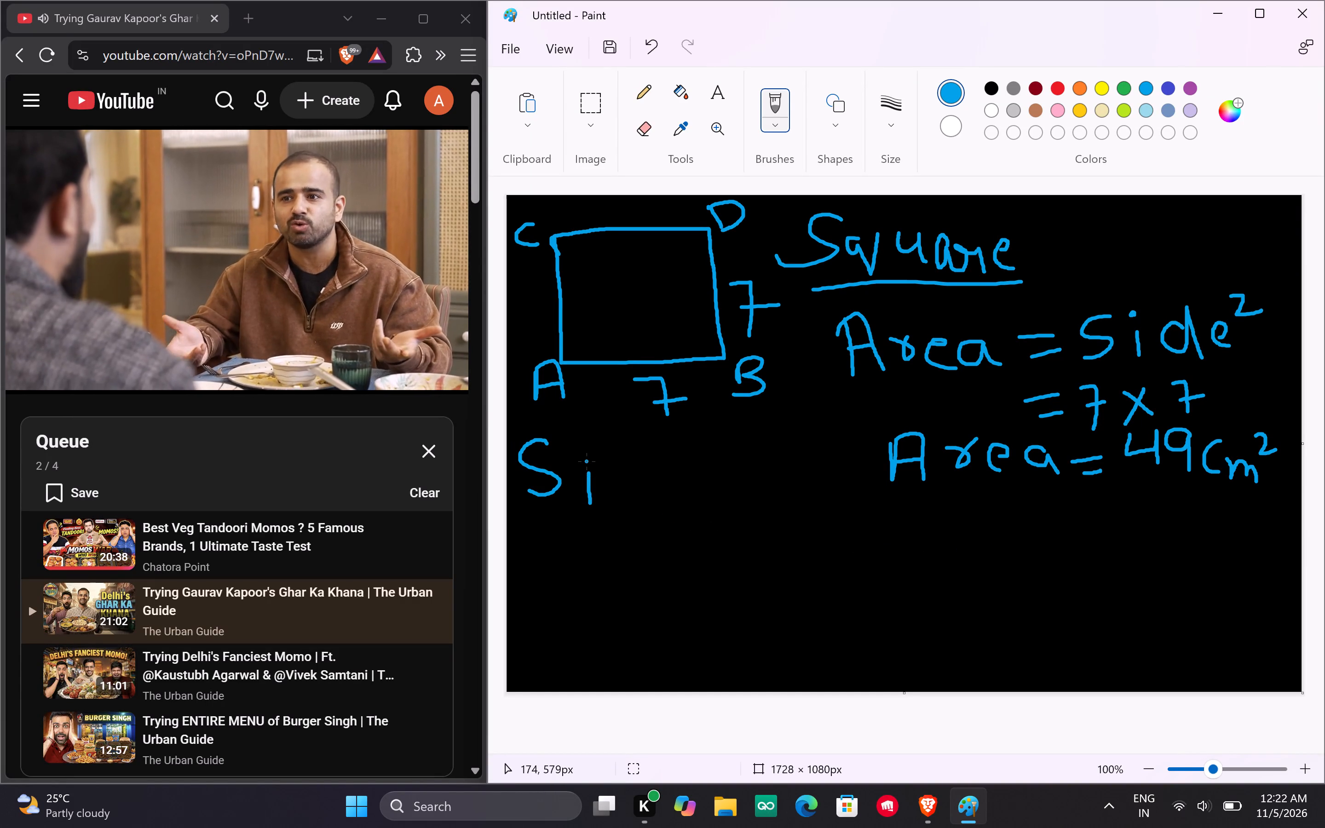
left_click(587, 461)
left_click_drag(634, 469, 634, 455)
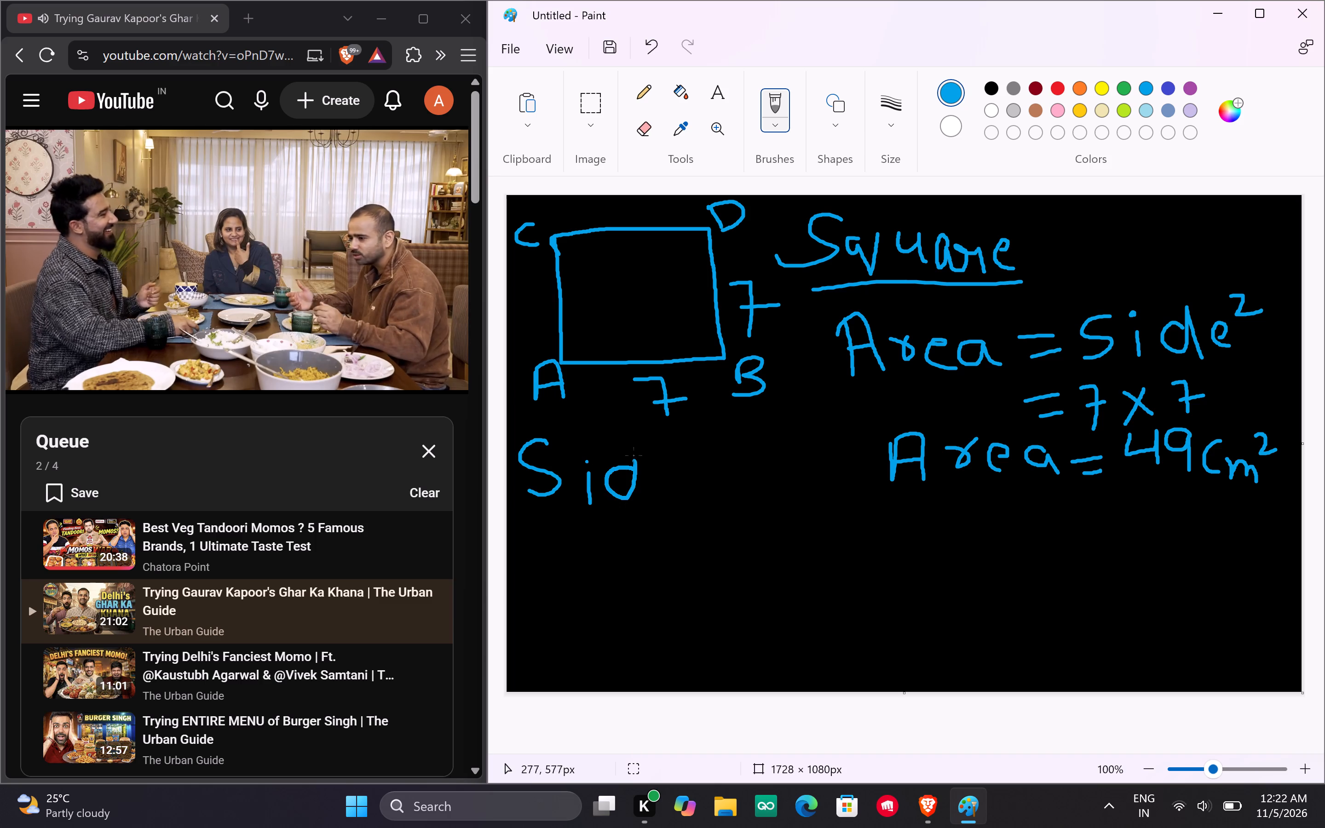
left_click_drag(634, 455, 639, 495)
left_click_drag(655, 483, 663, 495)
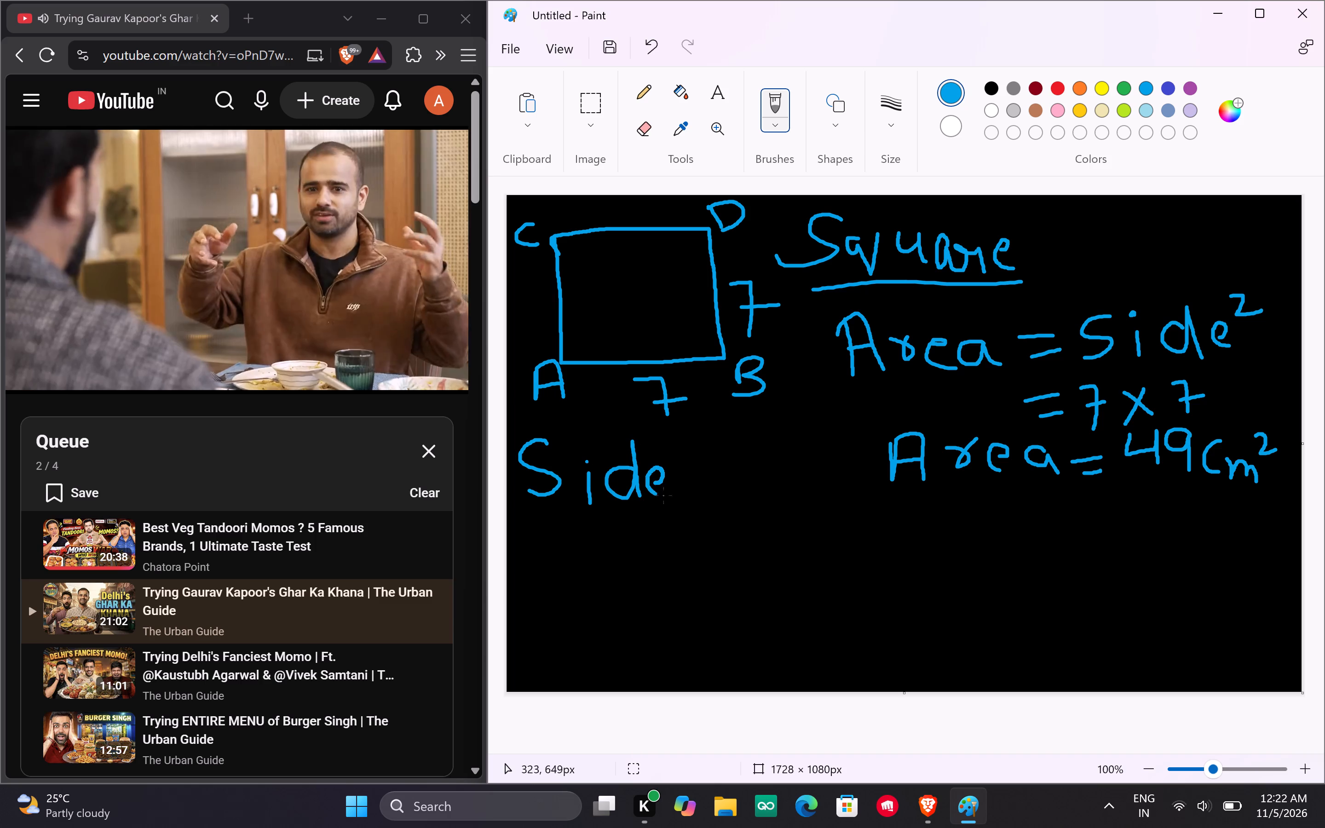
left_click_drag(663, 495, 669, 495)
left_click_drag(687, 466, 714, 464)
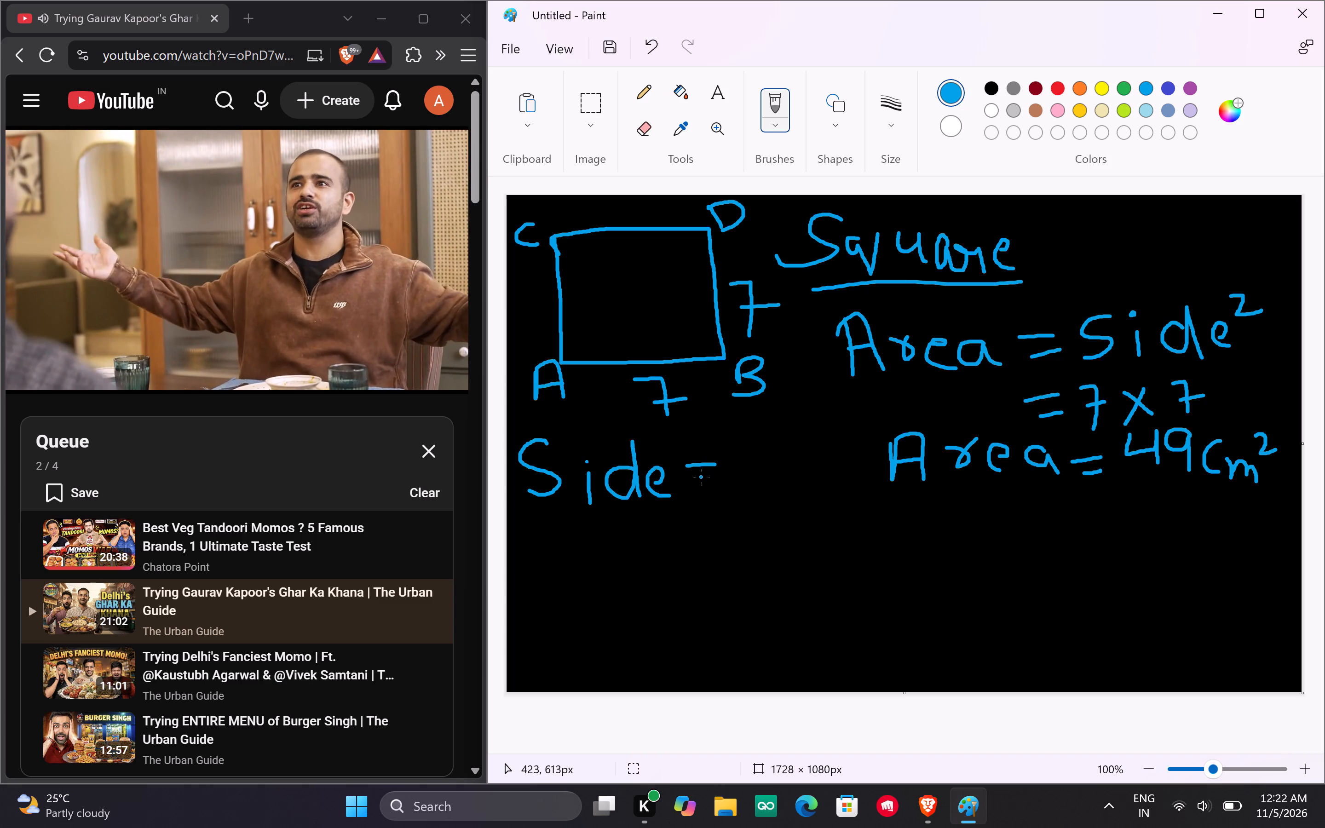
left_click_drag(701, 477, 725, 474)
left_click_drag(727, 435, 756, 430)
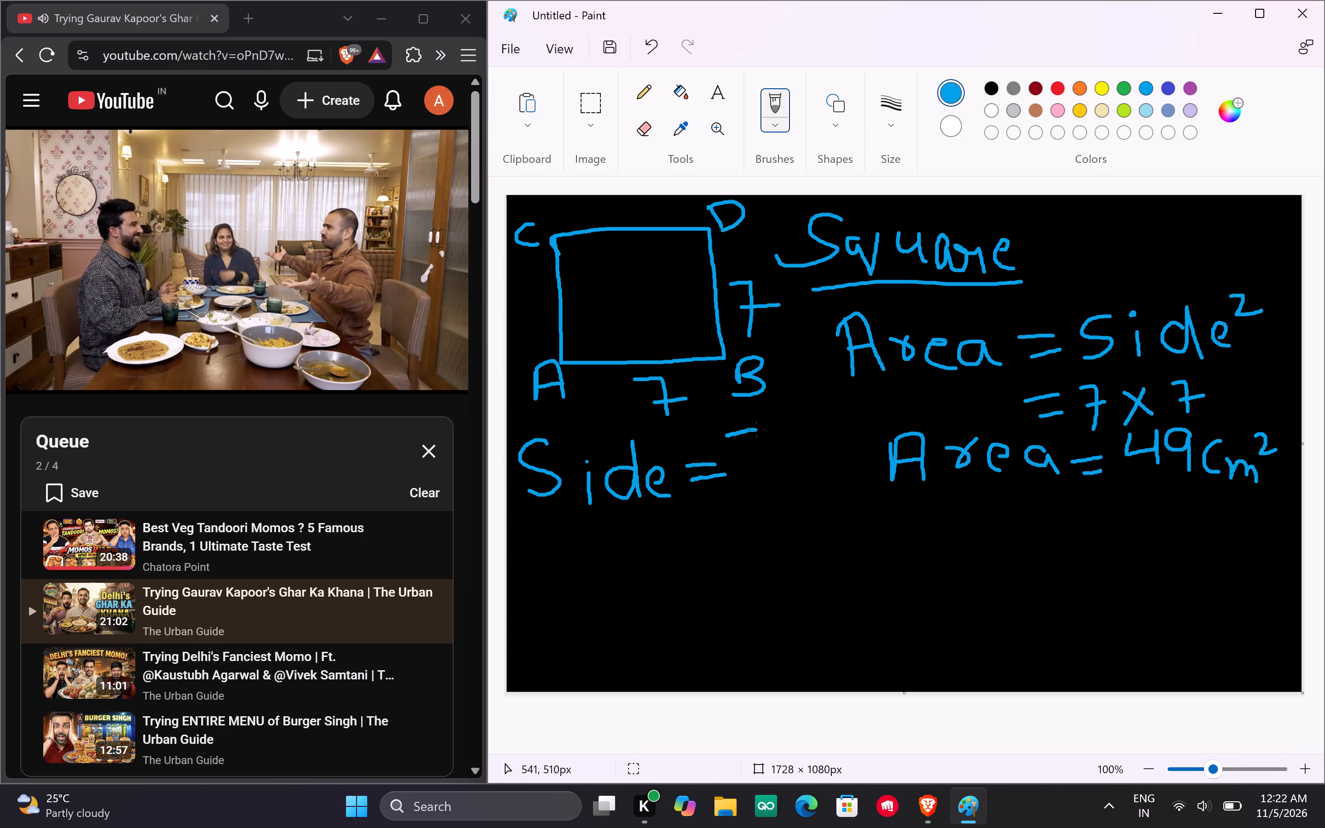
left_click_drag(756, 430, 753, 478)
left_click_drag(746, 456, 774, 451)
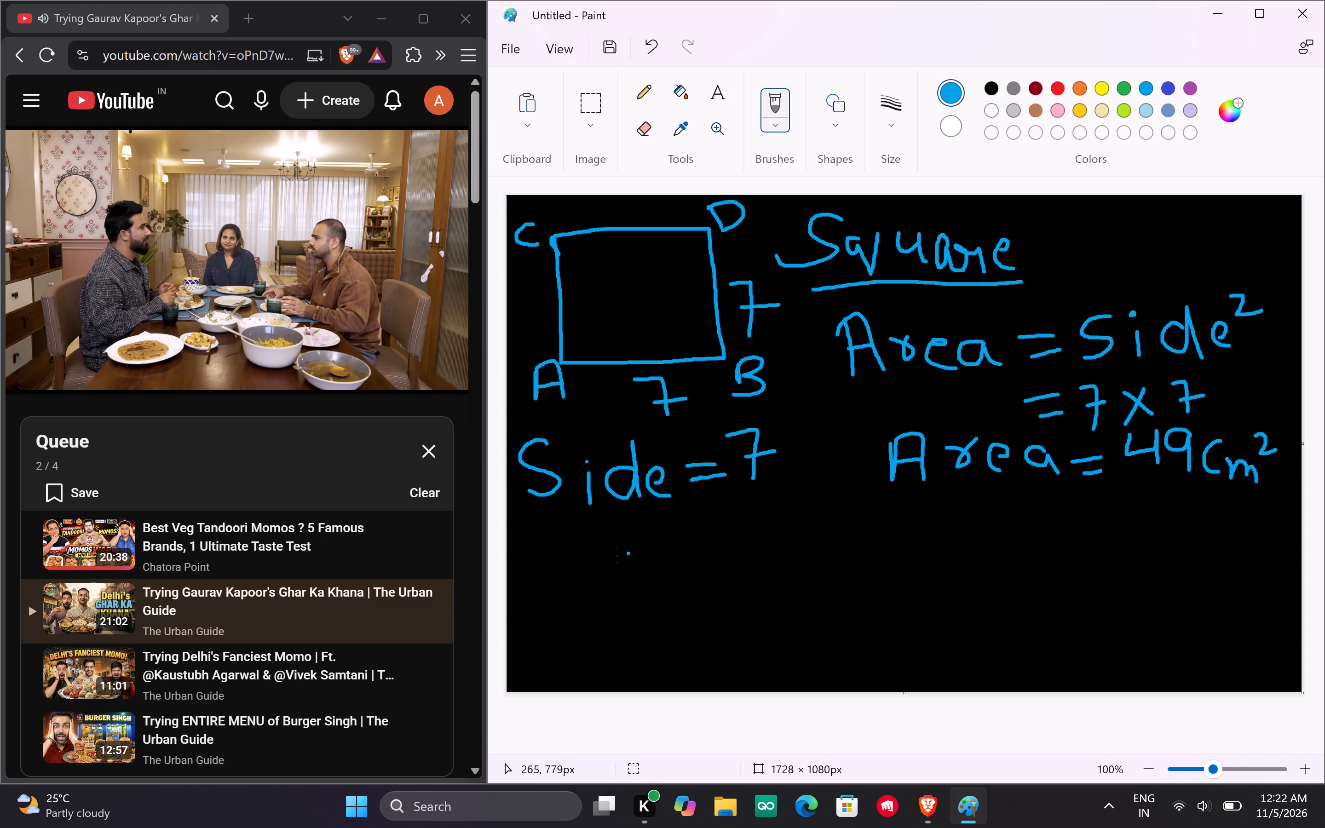
Handwrite "Perimeter =" in blue on the line below "Side = 7".
left_click_drag(547, 540, 549, 569)
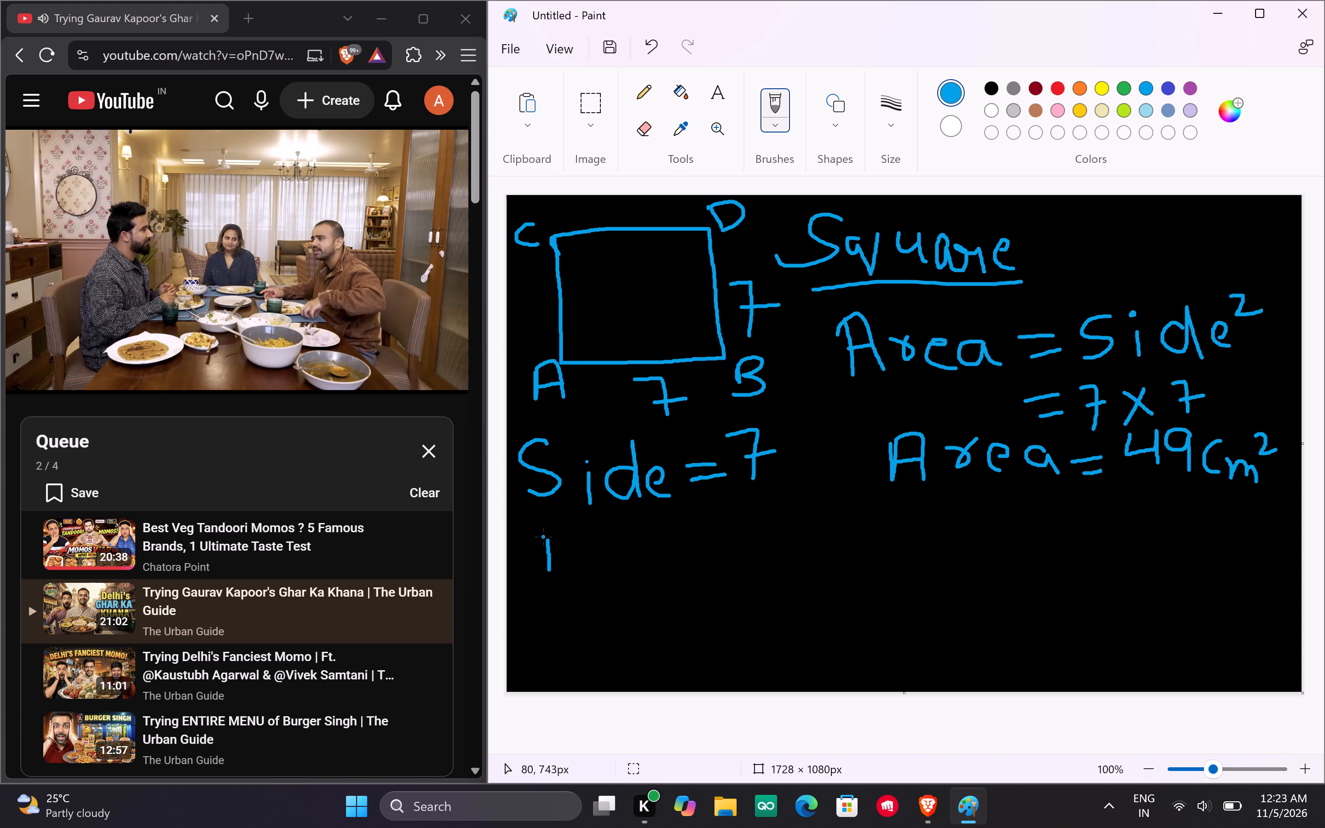
left_click_drag(543, 537, 555, 558)
left_click_drag(585, 557, 580, 555)
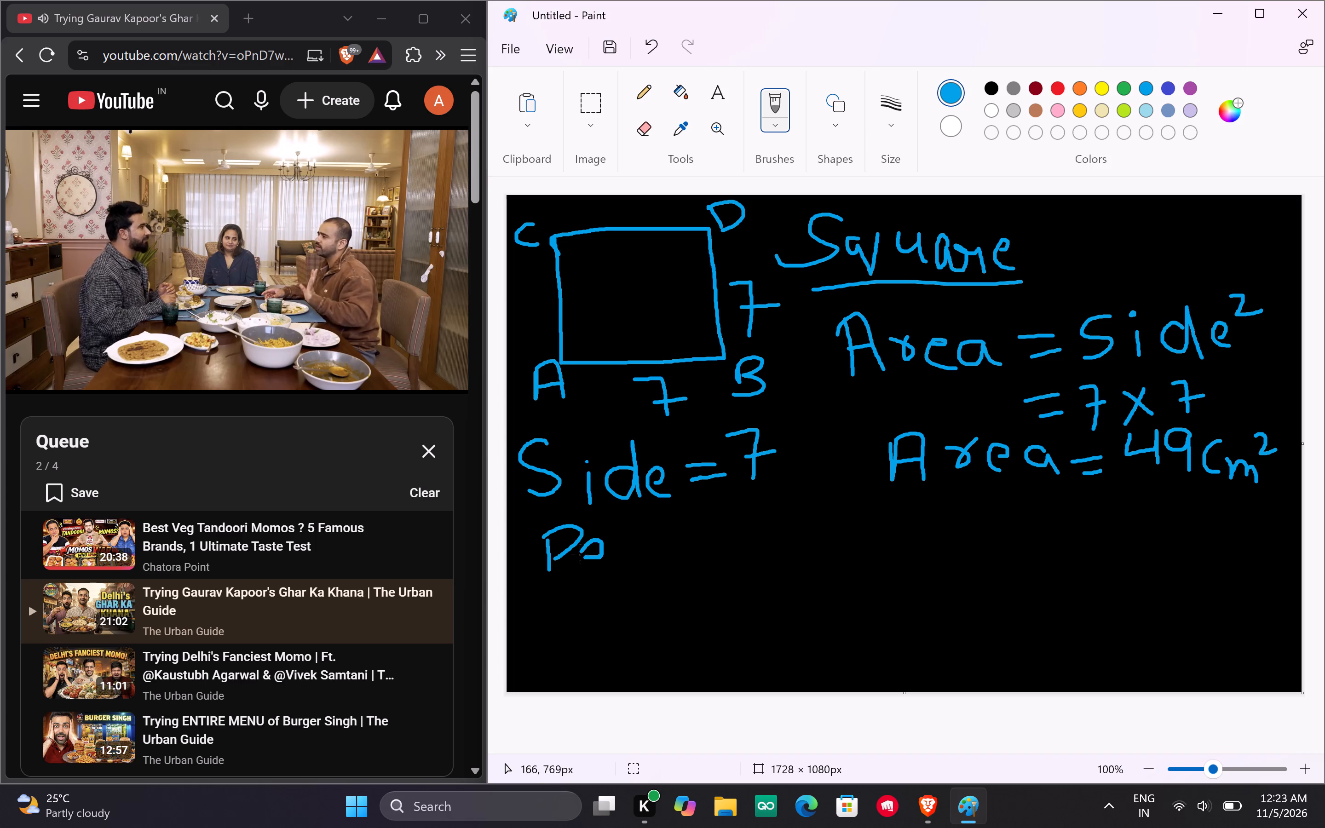
left_click_drag(580, 555, 618, 564)
left_click_drag(620, 547, 645, 529)
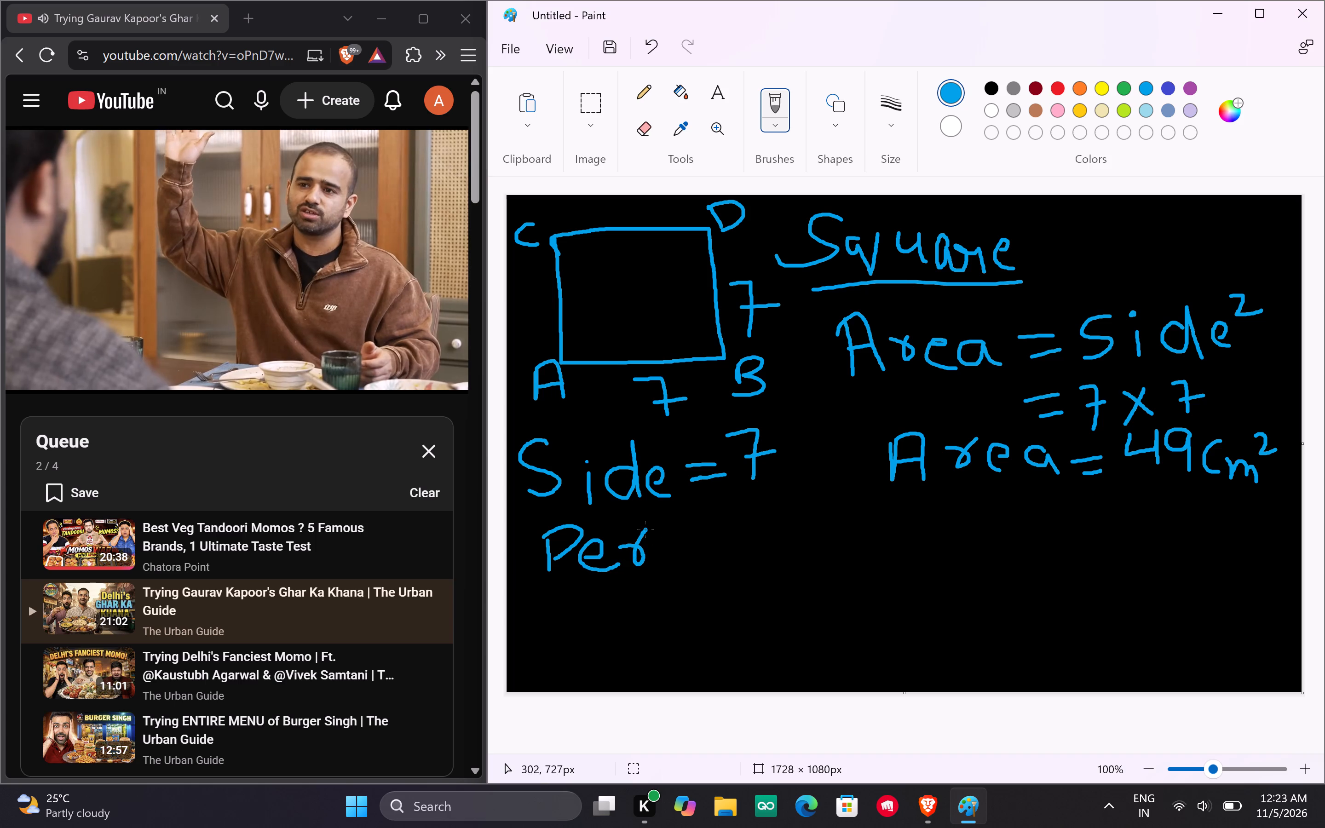
left_click_drag(663, 543, 664, 560)
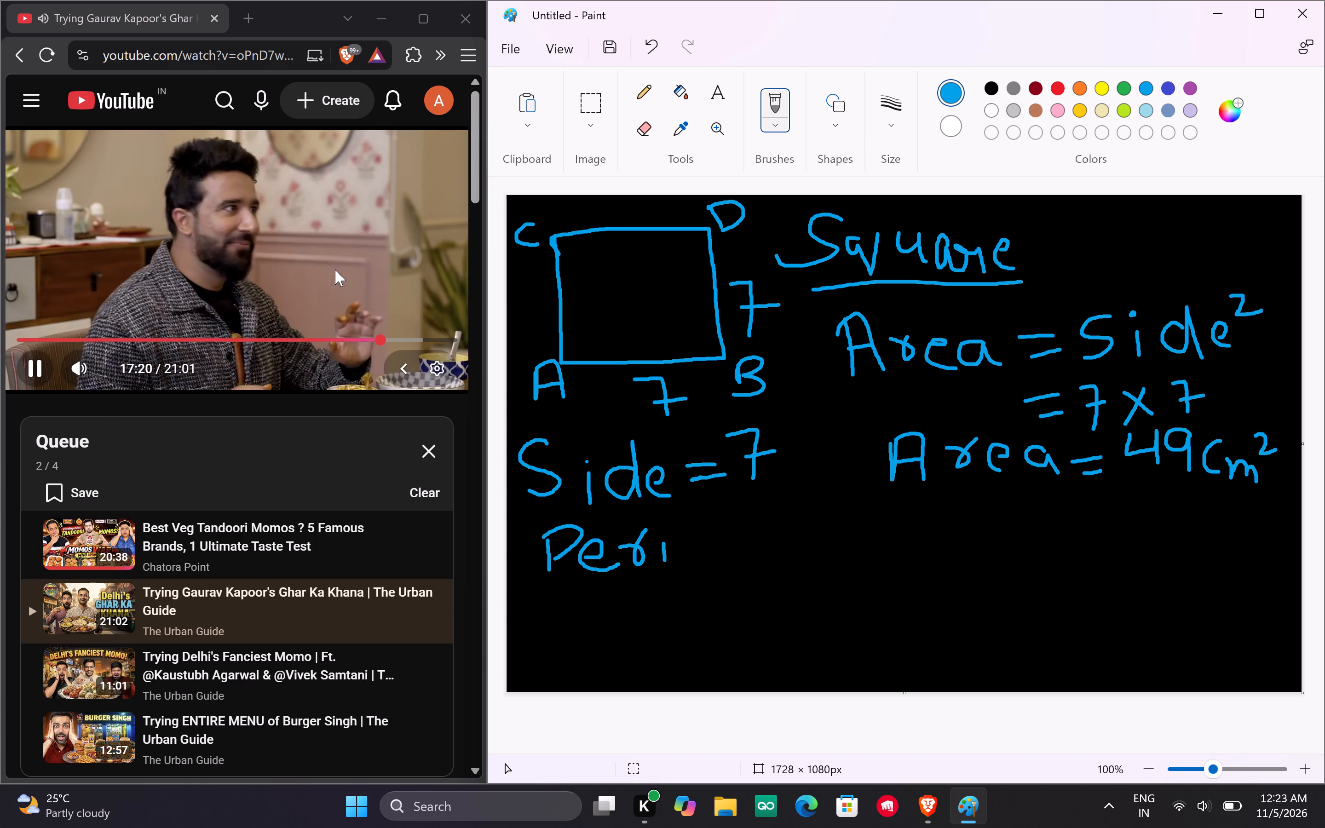
left_click(657, 527)
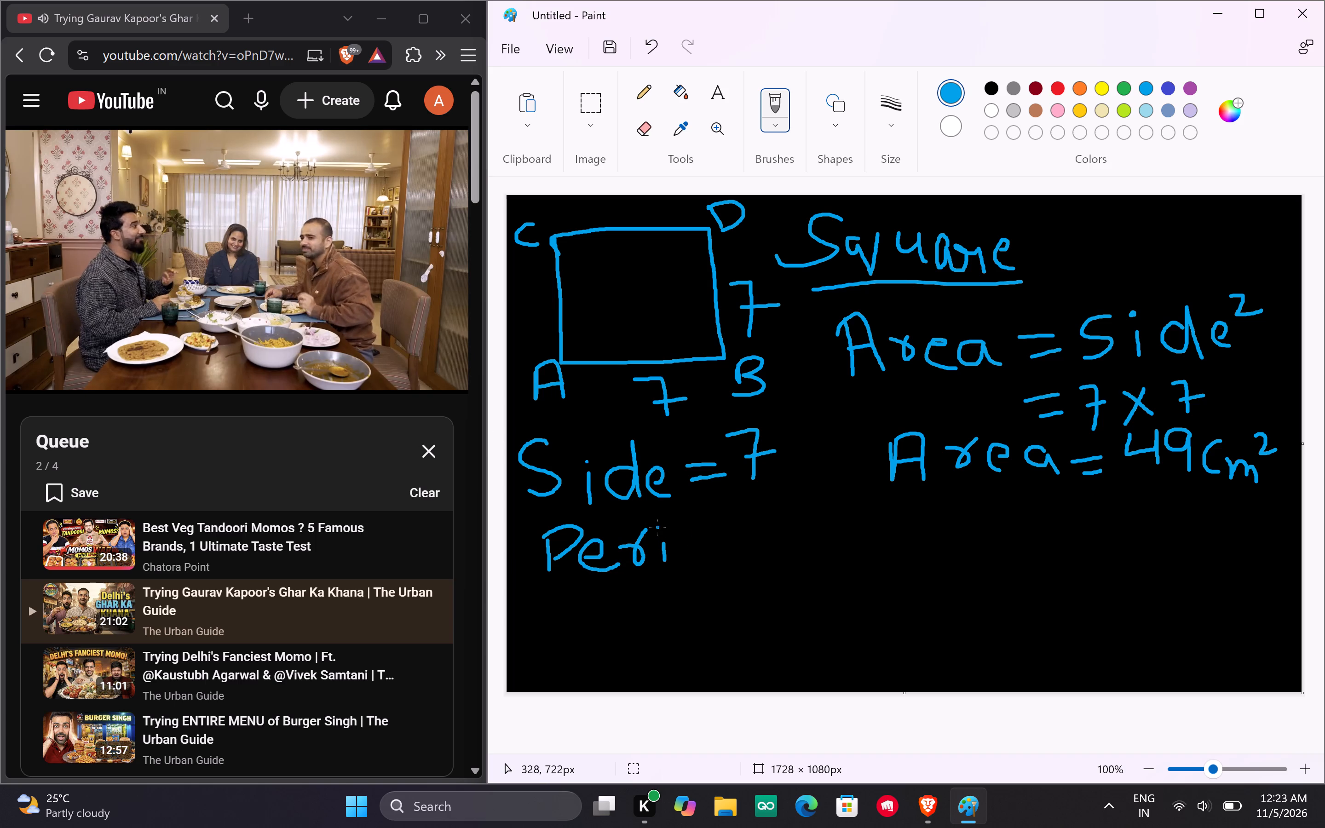
left_click_drag(685, 543, 694, 565)
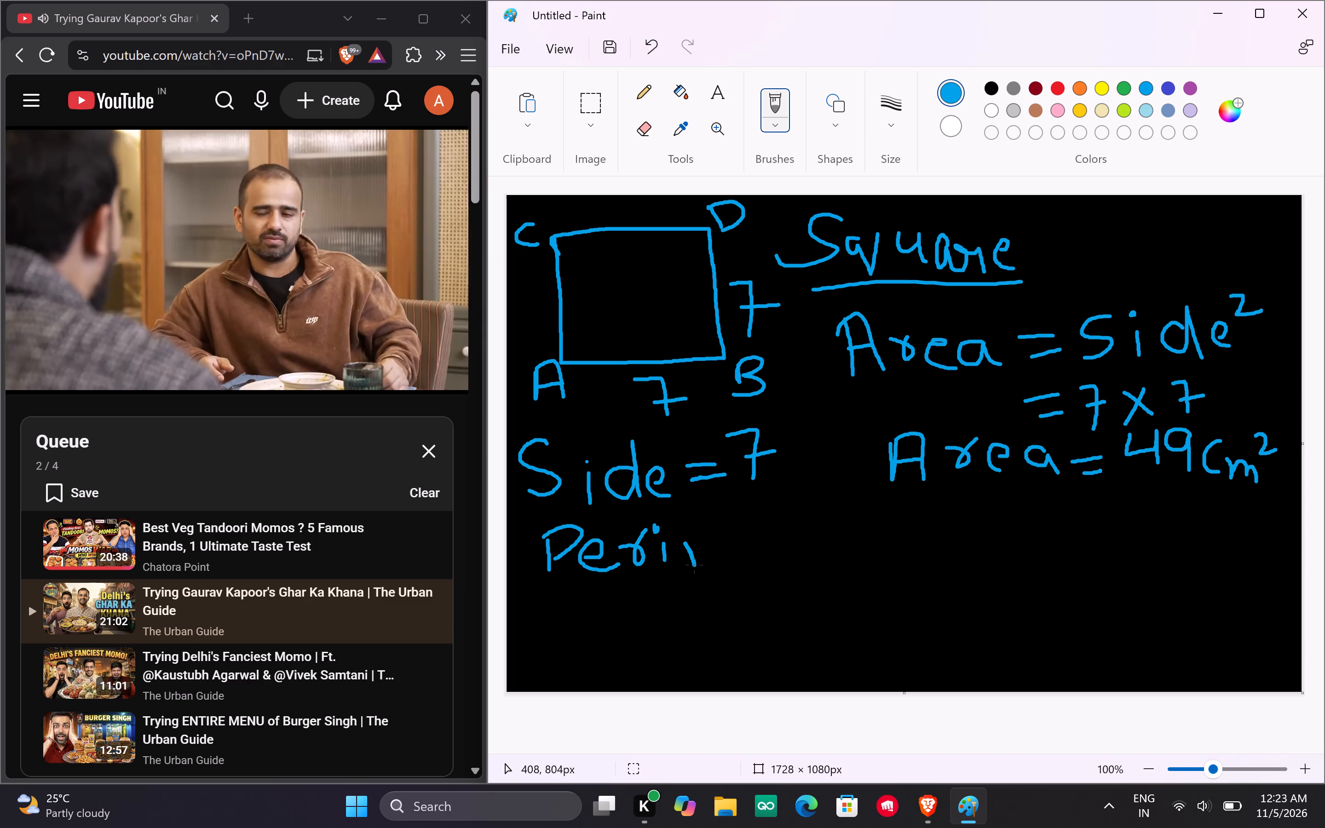
left_click_drag(694, 565, 735, 556)
left_click_drag(750, 543, 780, 540)
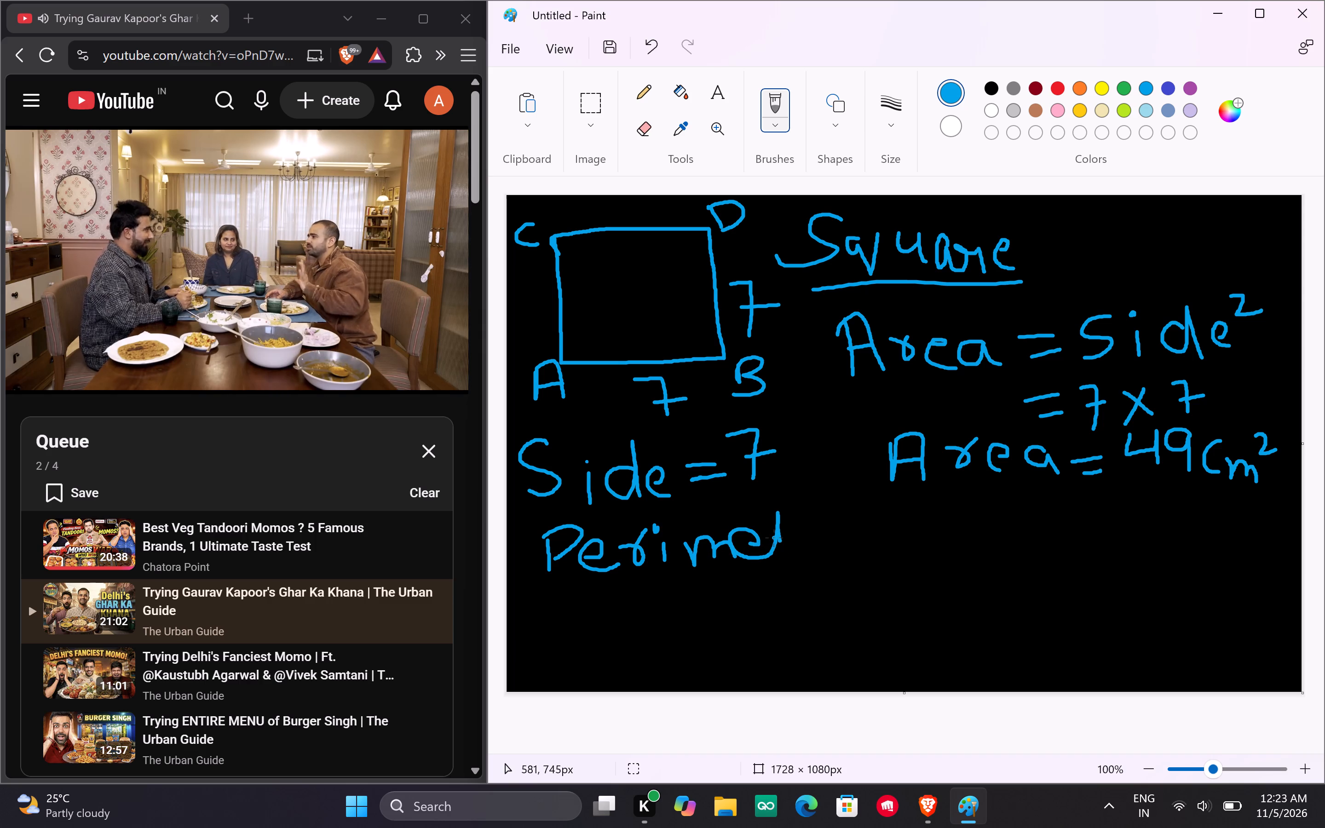
left_click_drag(781, 540, 800, 558)
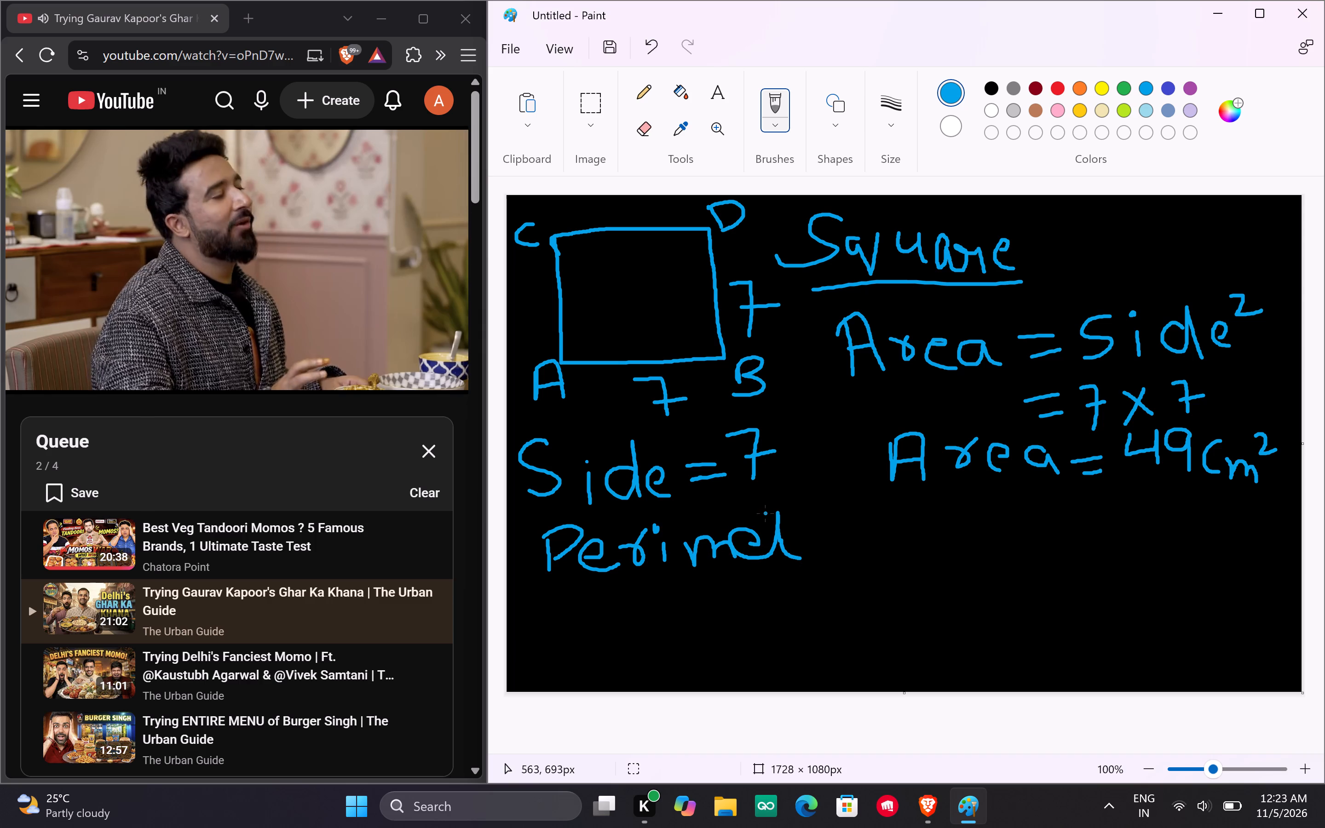
left_click_drag(765, 513, 799, 519)
left_click_drag(808, 533, 811, 524)
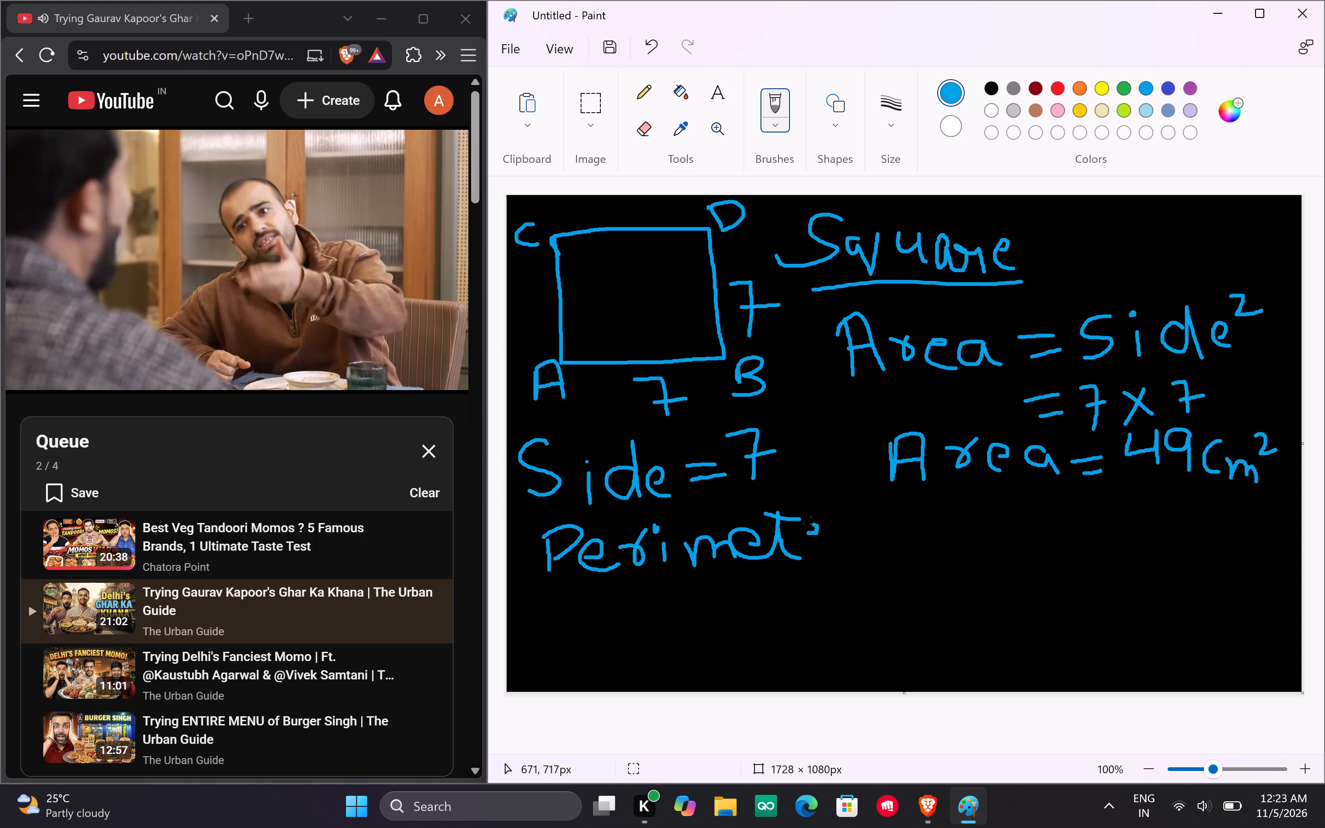
left_click_drag(811, 524, 853, 548)
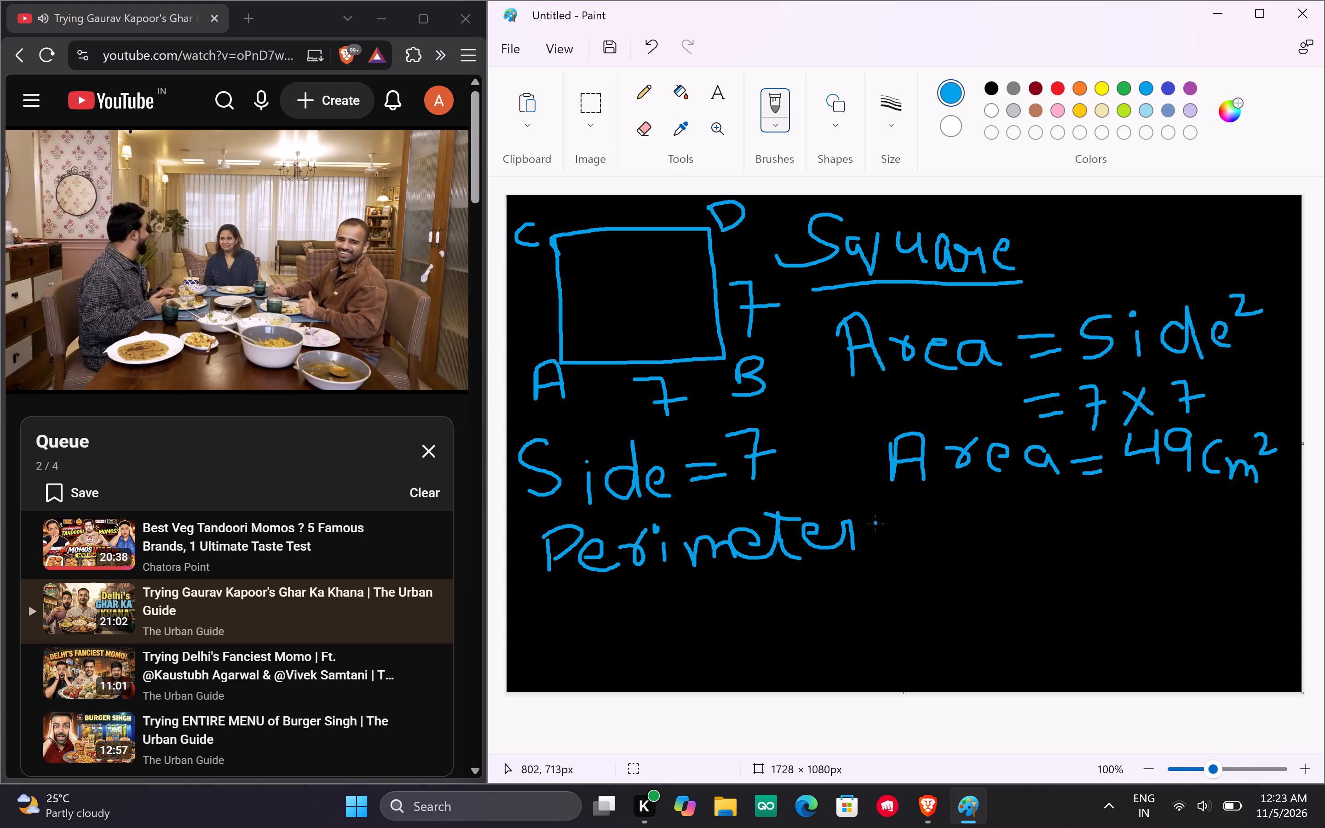
left_click_drag(876, 523, 893, 521)
left_click_drag(877, 546, 900, 543)
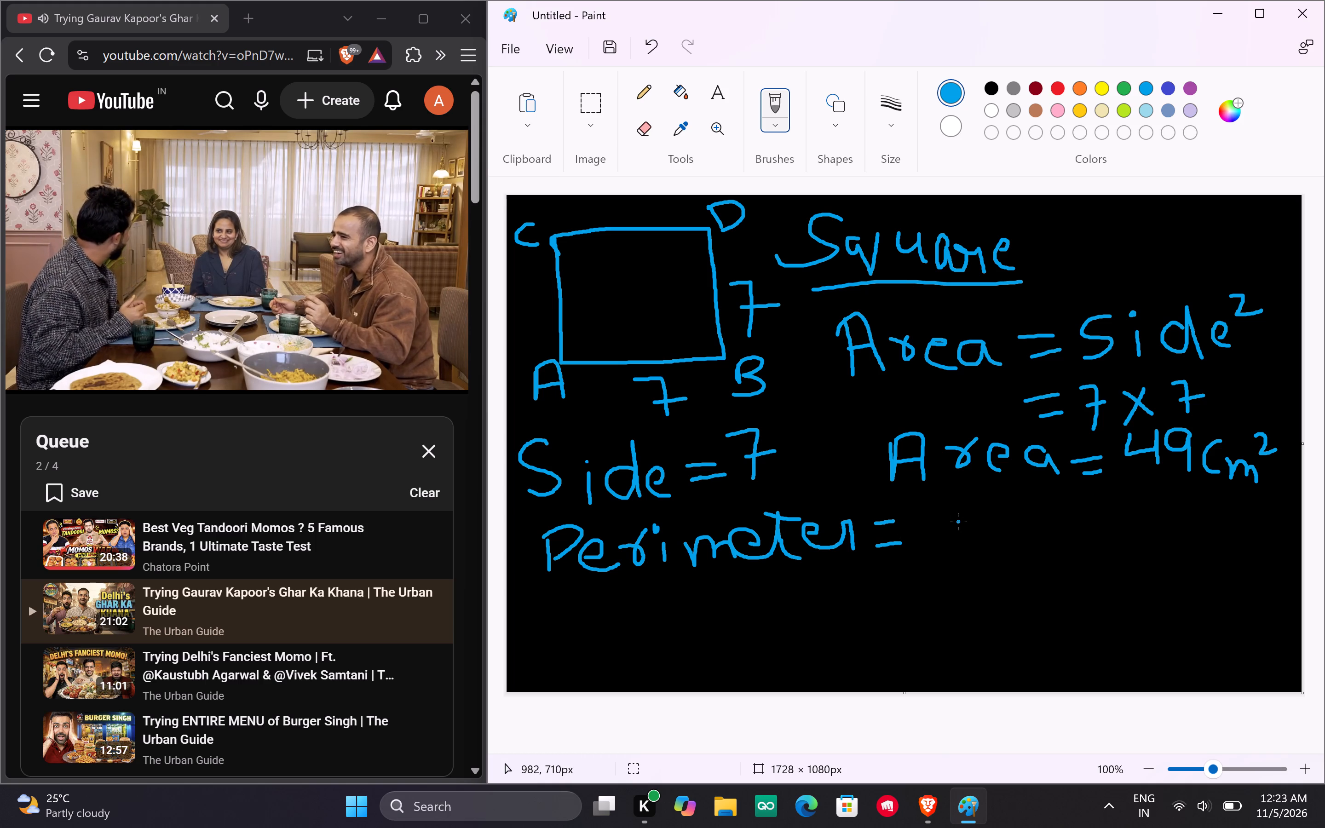
Handwrite "Side × 4" in blue after "Perimeter =".
left_click_drag(958, 522, 946, 572)
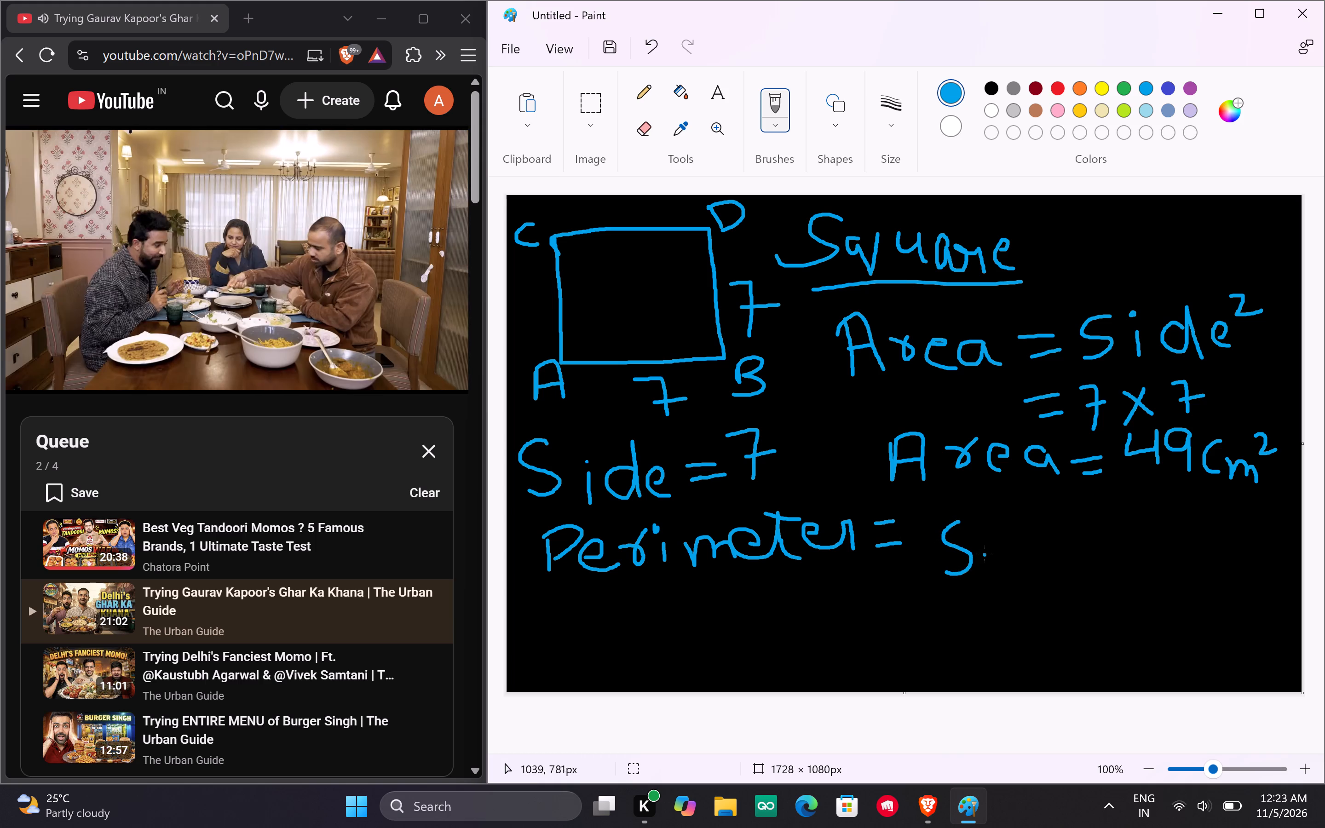
left_click_drag(985, 535, 991, 569)
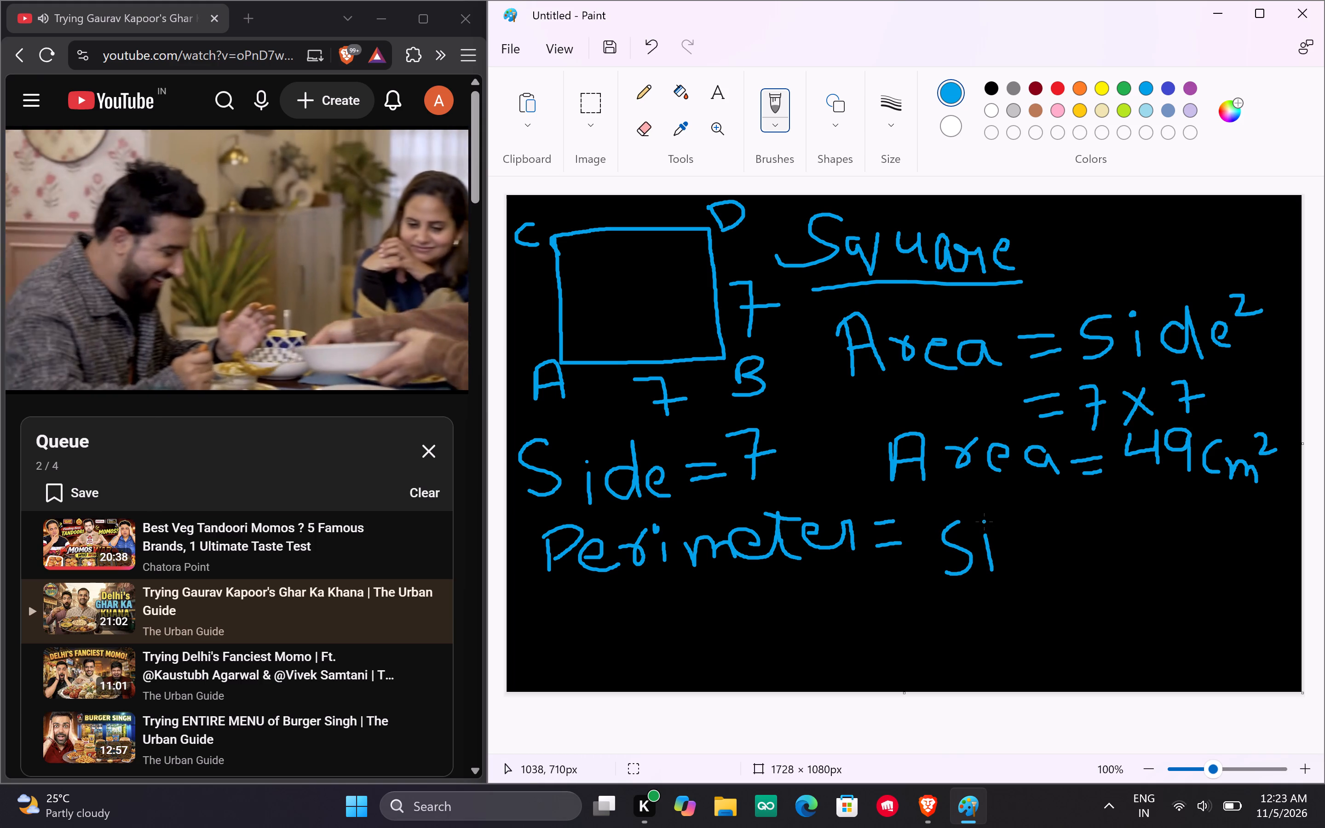
left_click(984, 522)
left_click_drag(1025, 544, 1042, 569)
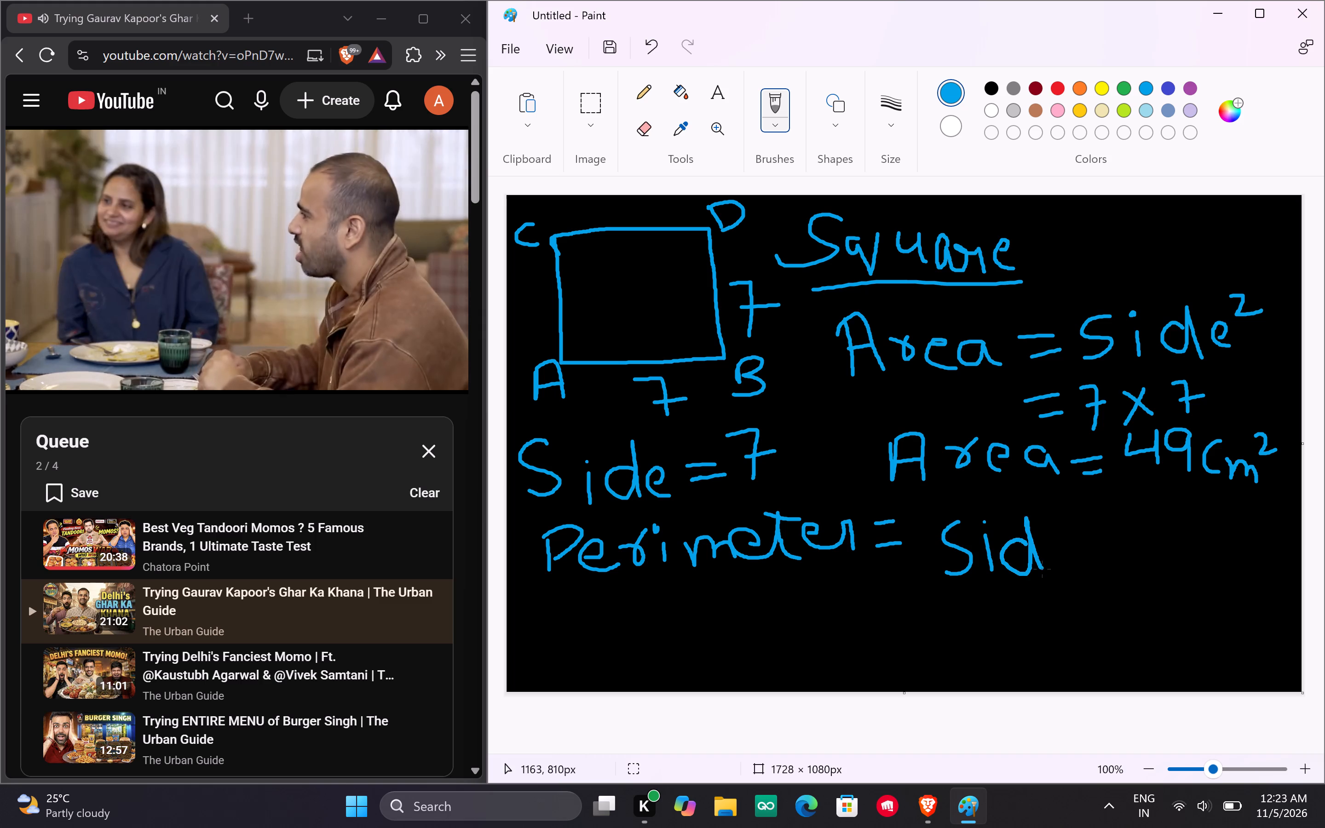
left_click_drag(1056, 550, 1070, 571)
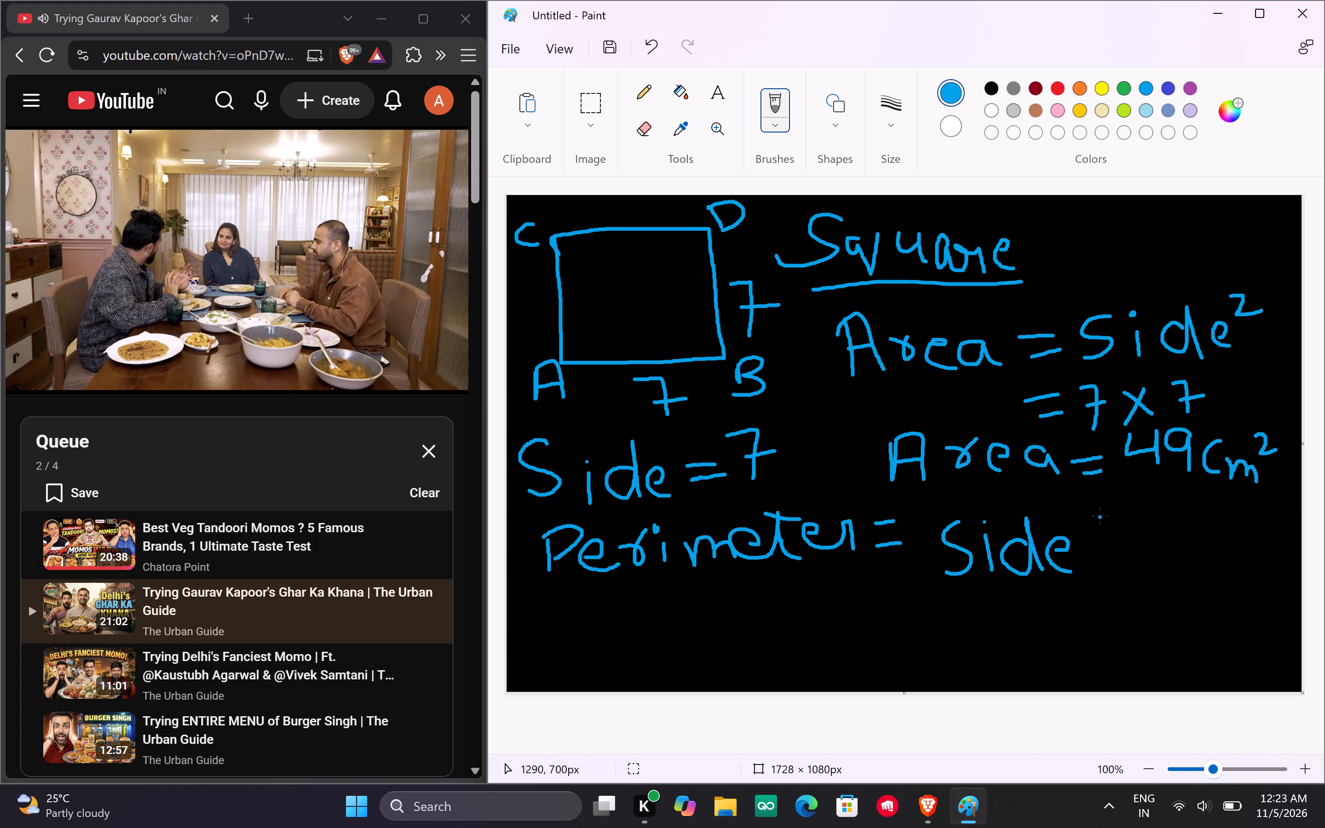
left_click_drag(1129, 508, 1103, 574)
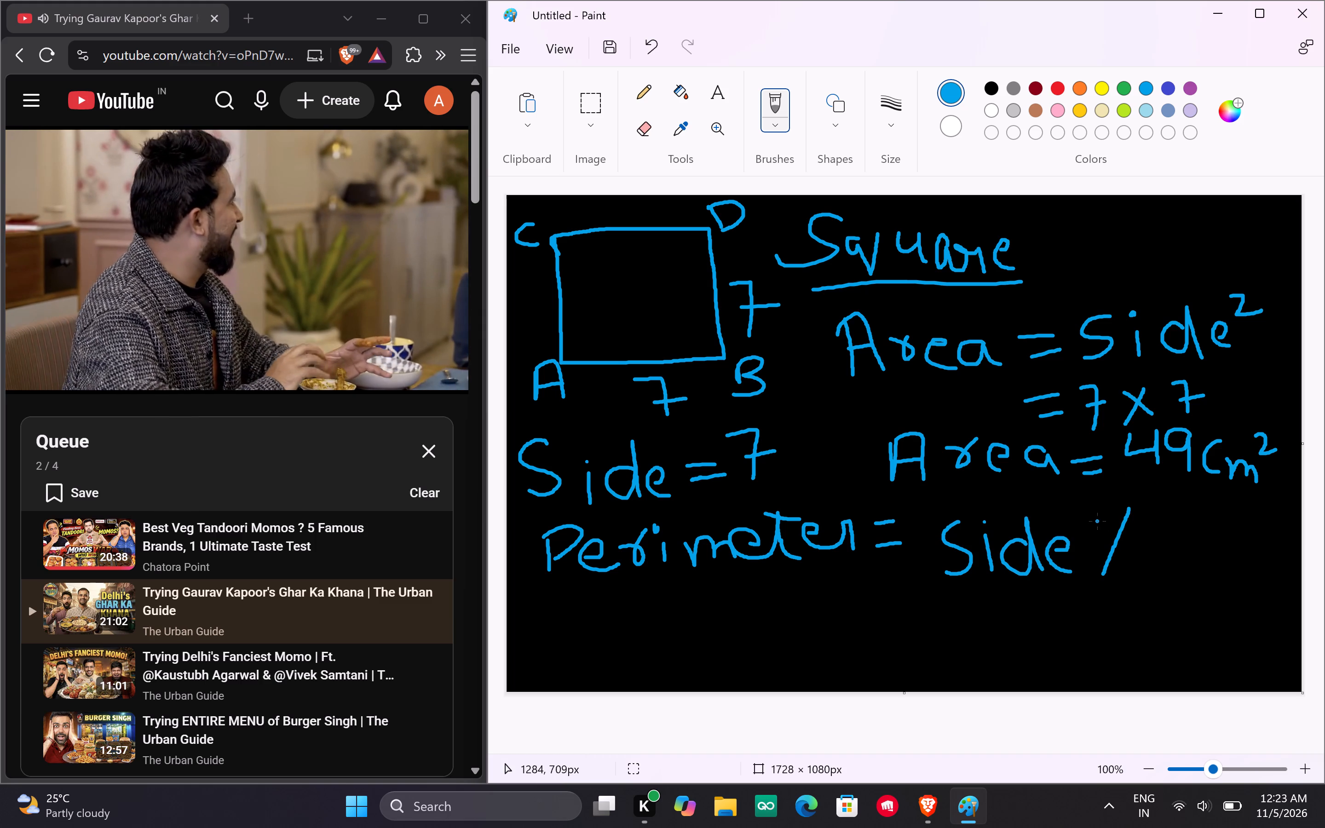
left_click_drag(1097, 521, 1135, 557)
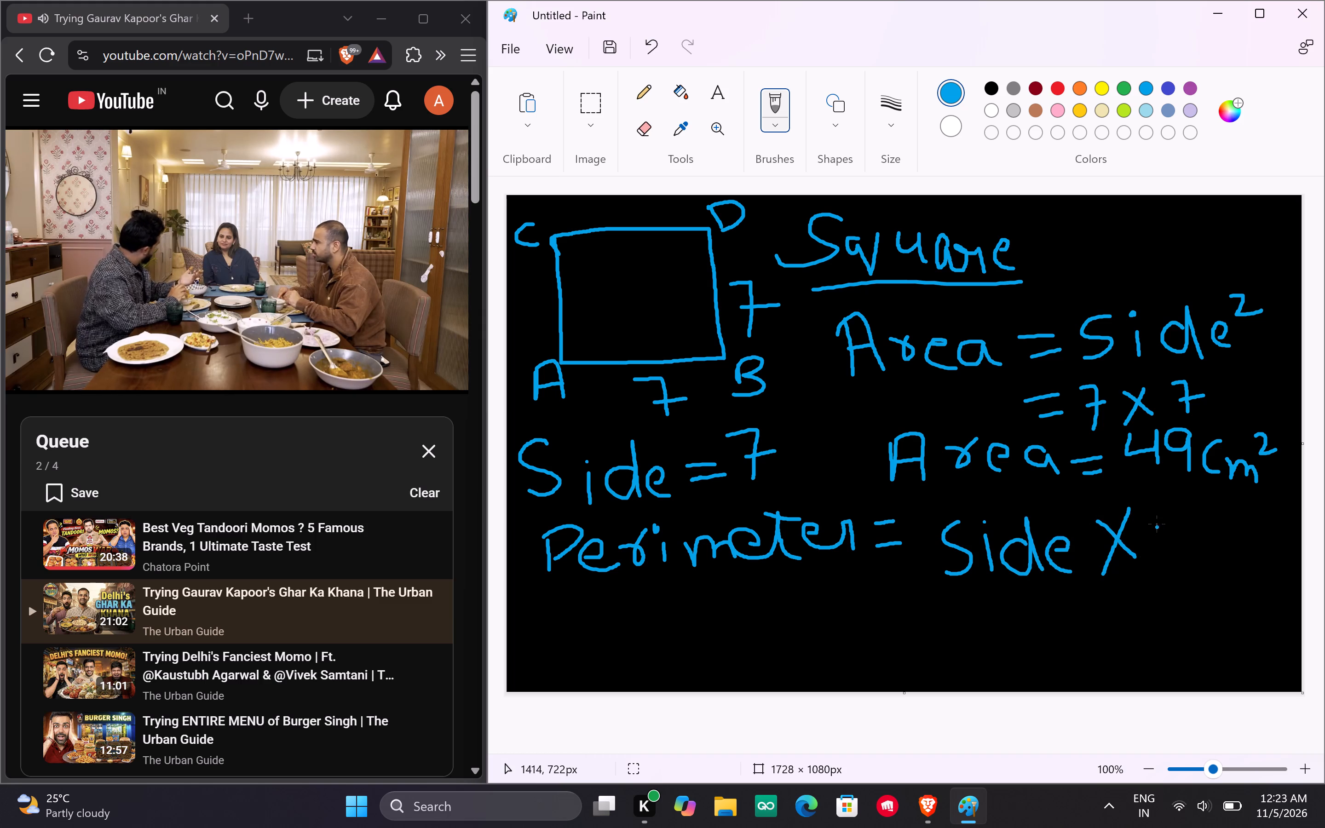
left_click_drag(1154, 517, 1175, 510)
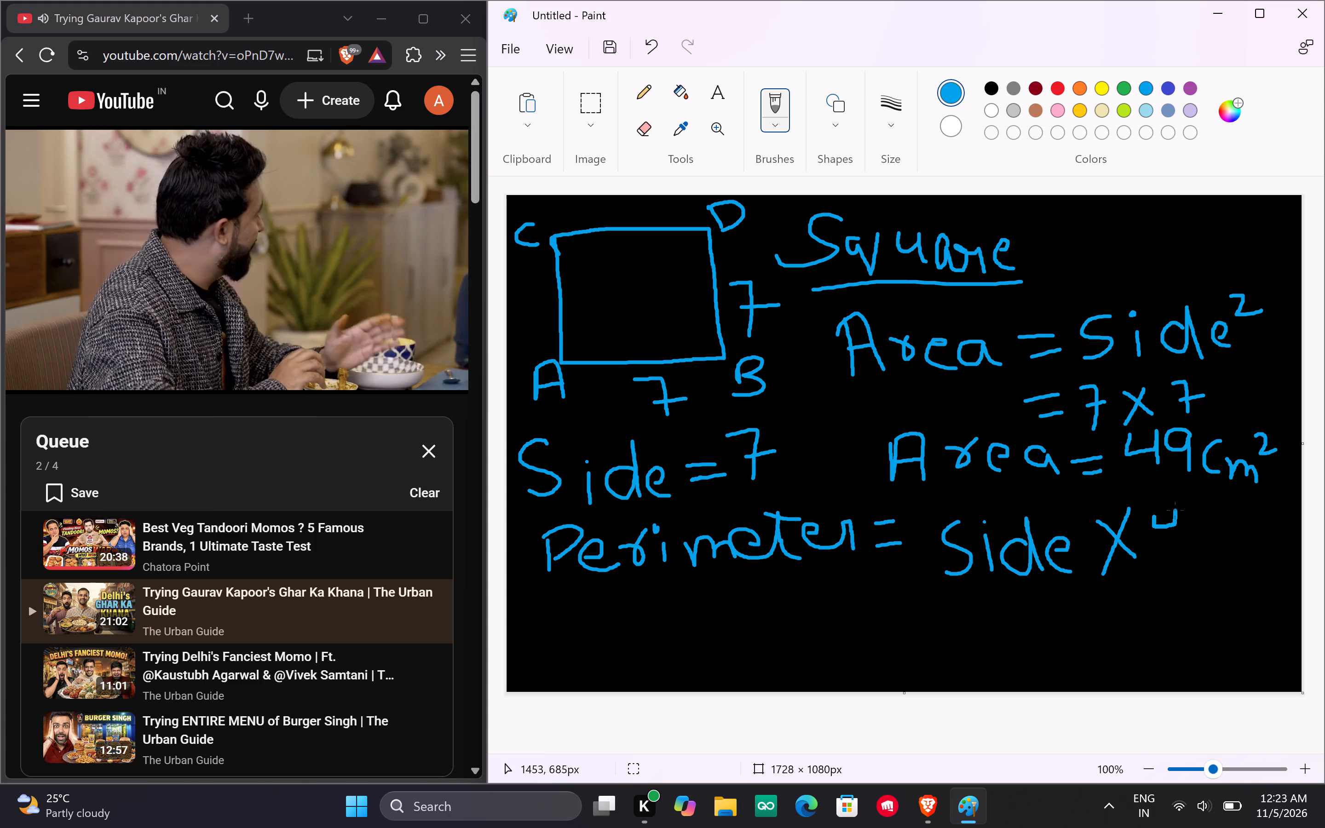
left_click_drag(1175, 510, 1181, 565)
left_click_drag(1153, 504, 1174, 521)
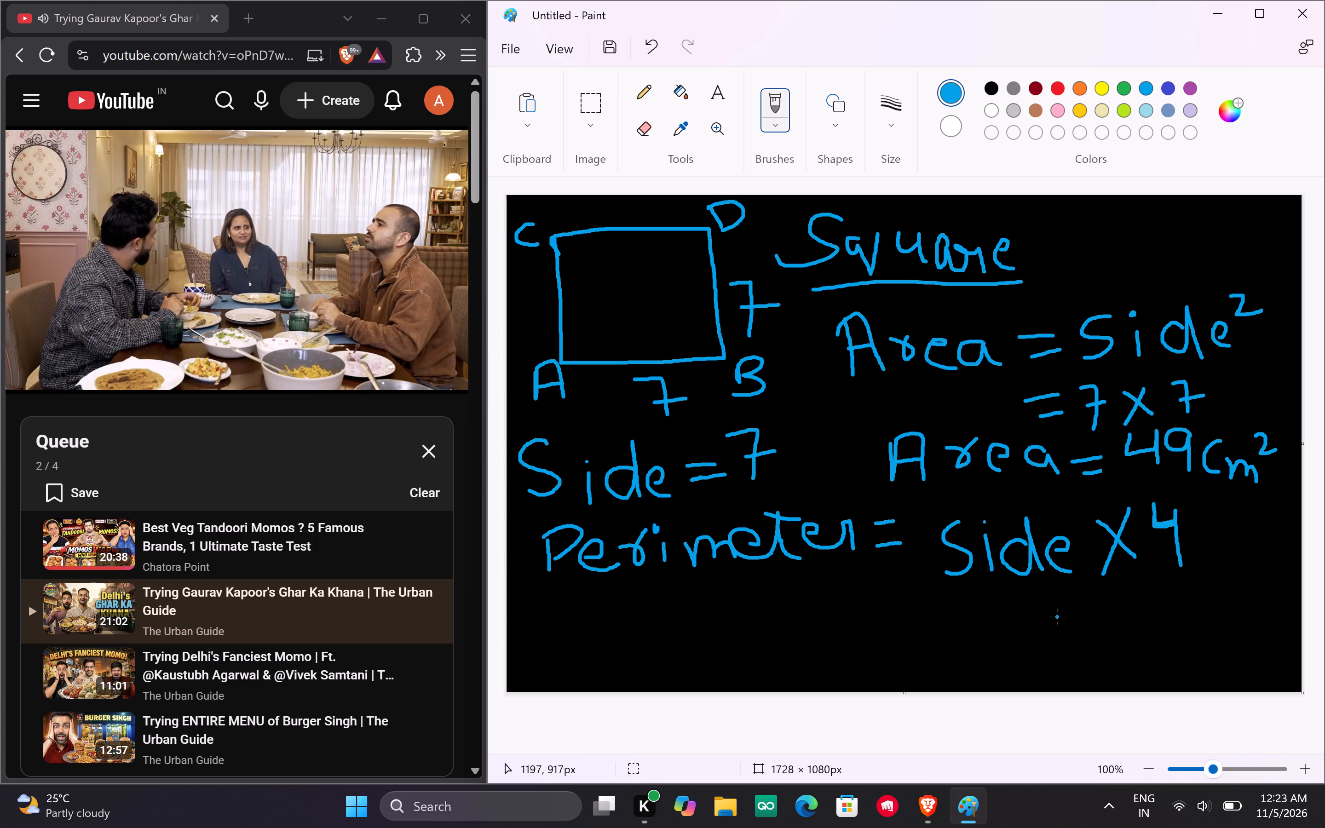
Handwrite "= 7 × 4" in blue on the line below the perimeter formula.
left_click_drag(872, 609, 916, 608)
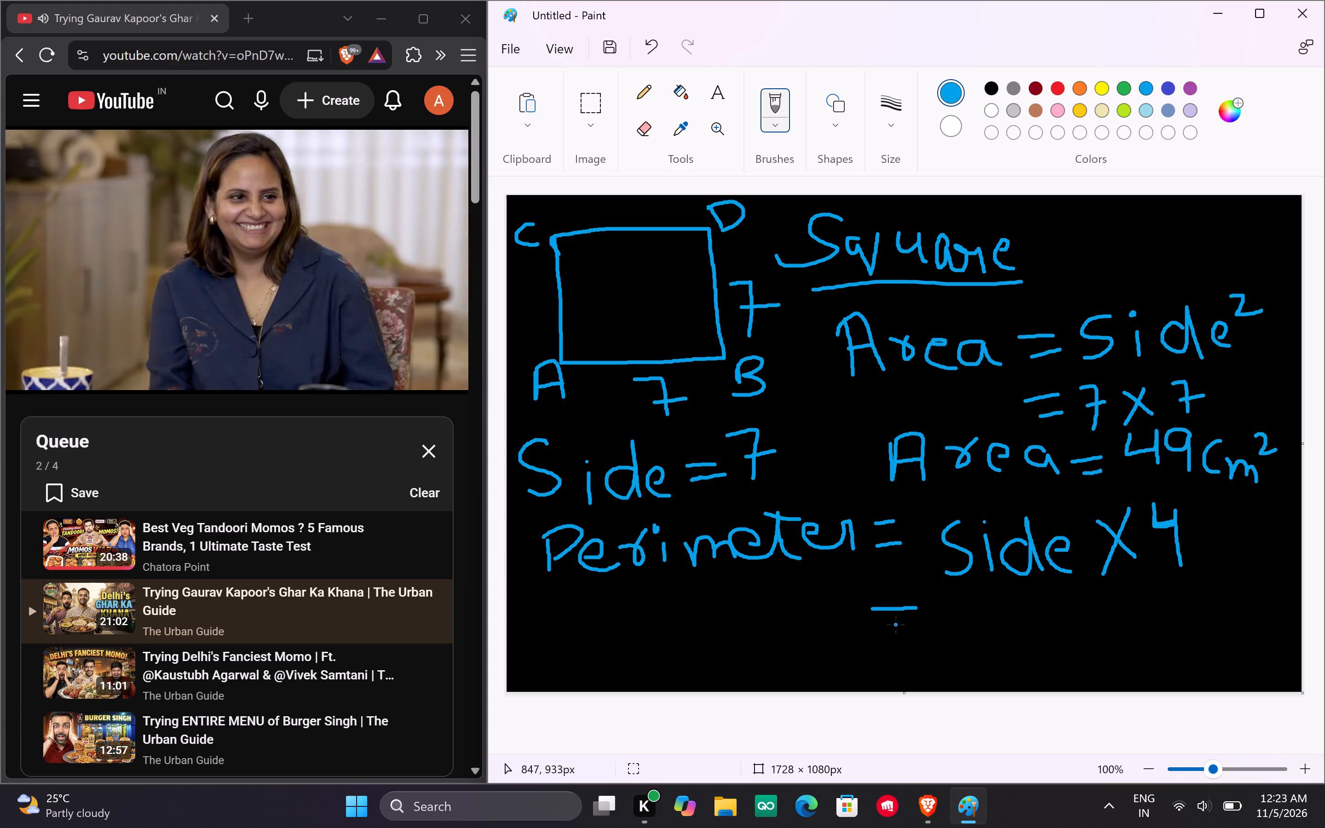
left_click_drag(888, 629, 916, 625)
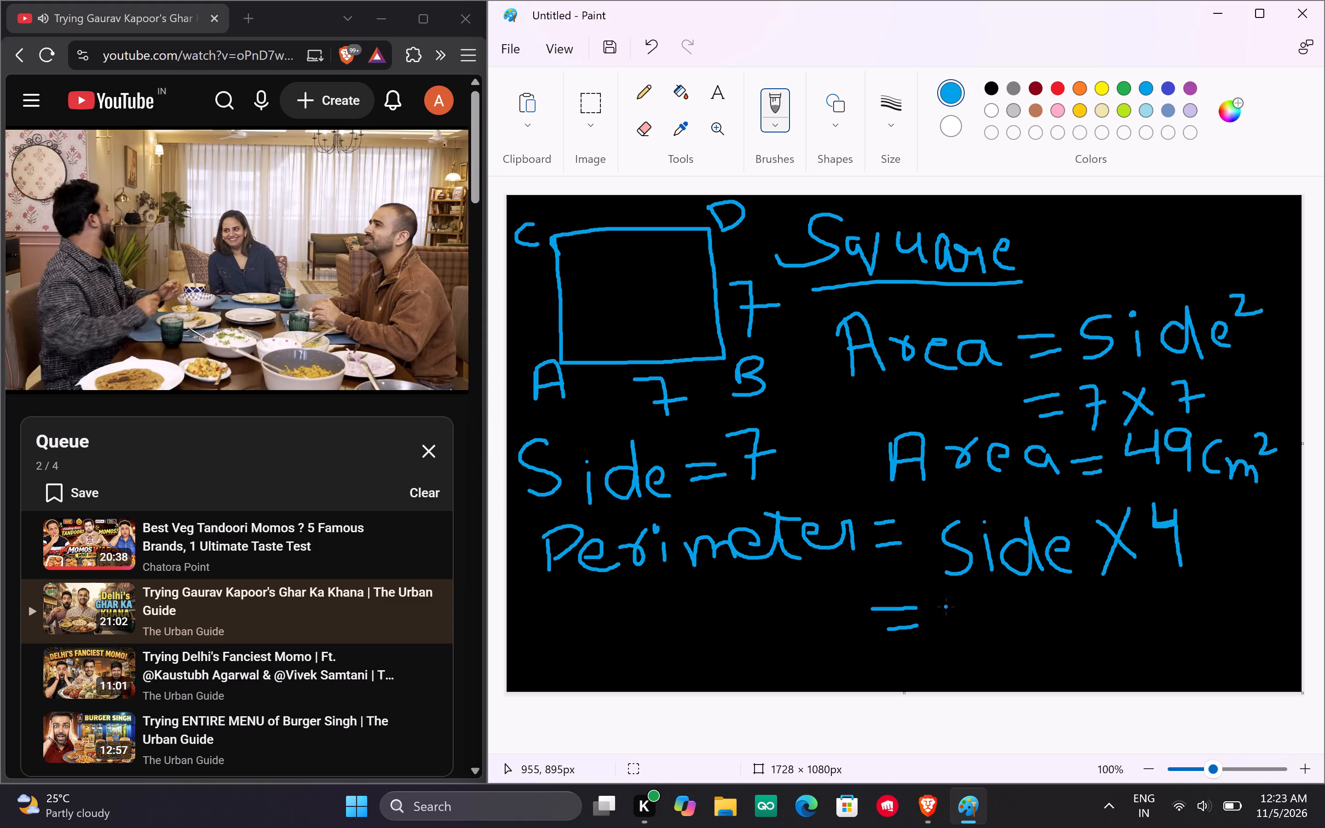
left_click_drag(936, 597, 952, 636)
left_click_drag(952, 613, 969, 611)
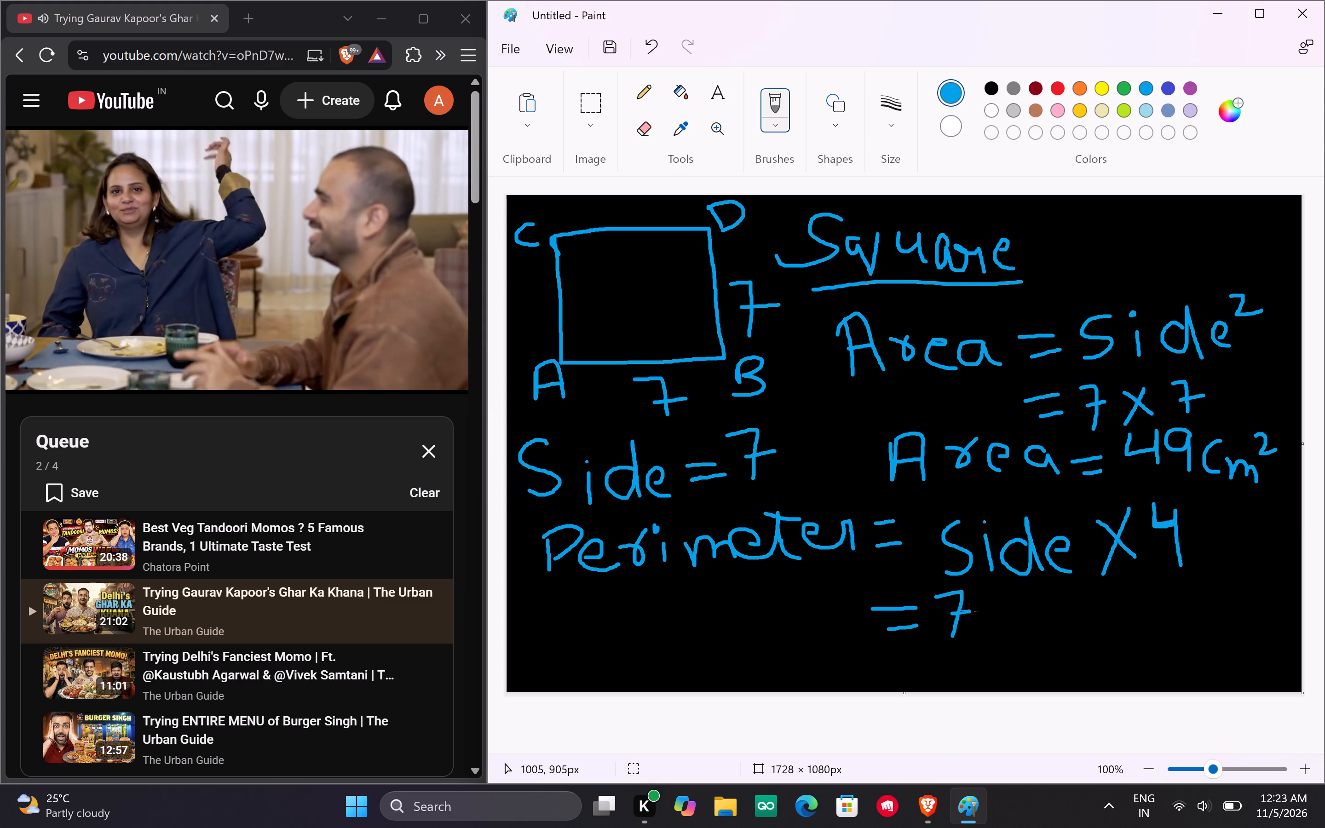
left_click_drag(1016, 588, 1003, 623)
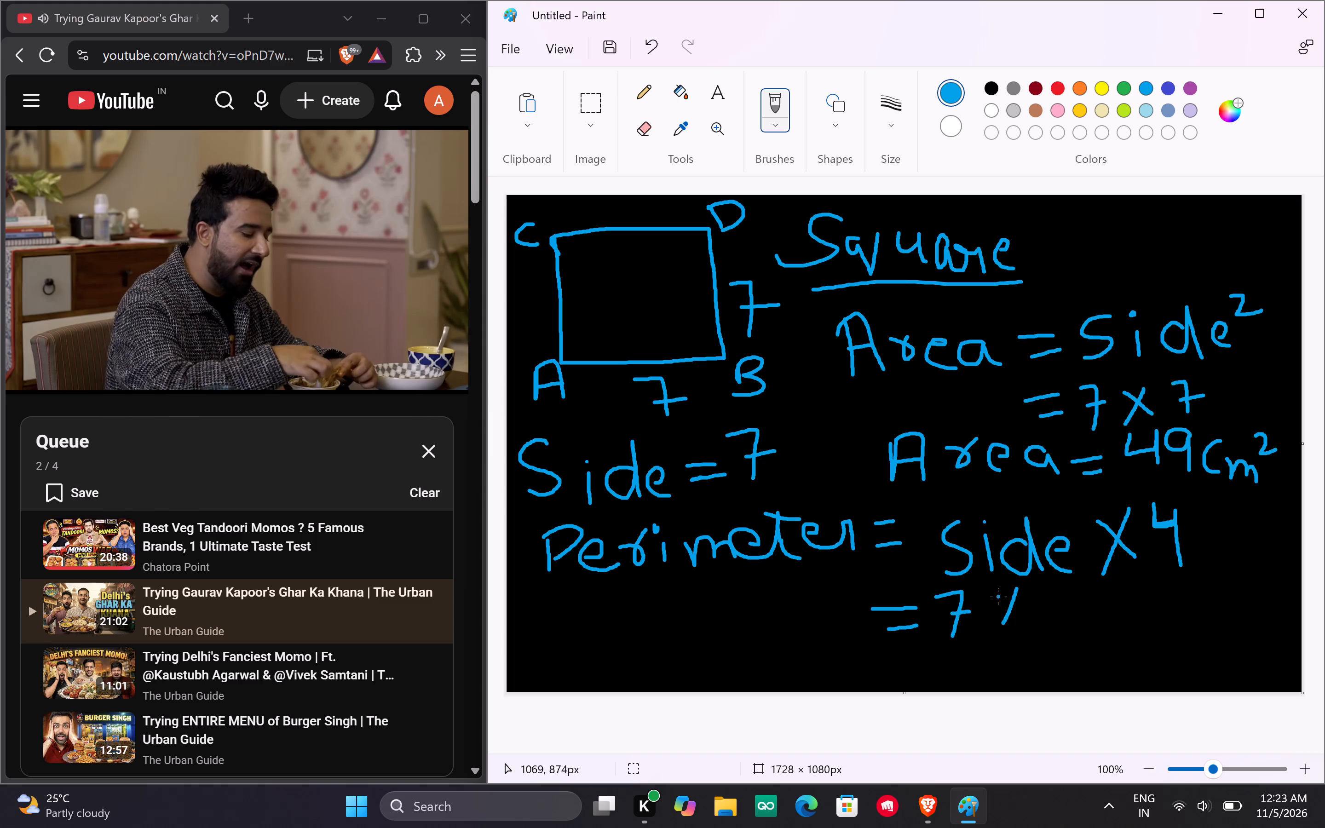
left_click_drag(998, 597, 1024, 619)
left_click_drag(1041, 584, 1039, 599)
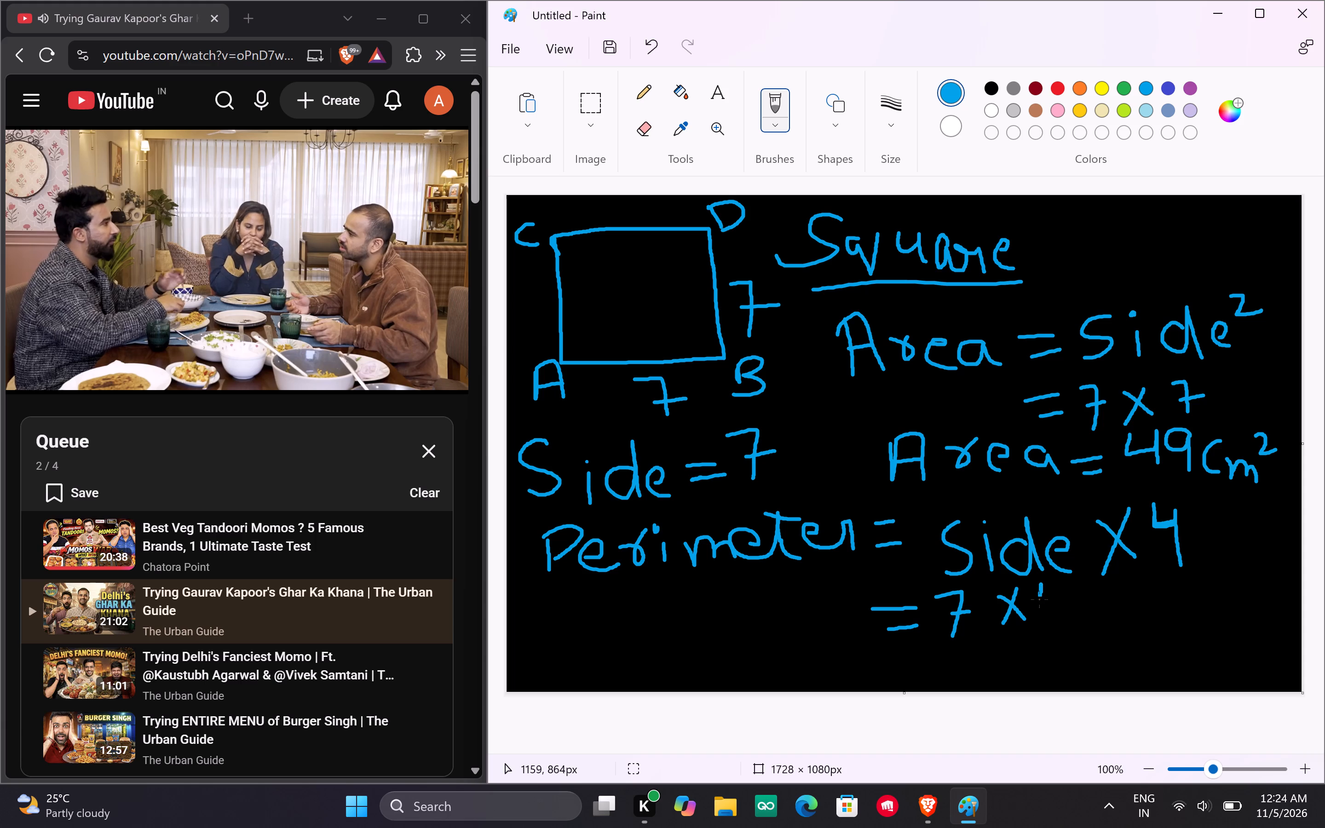
left_click_drag(1039, 599, 1071, 624)
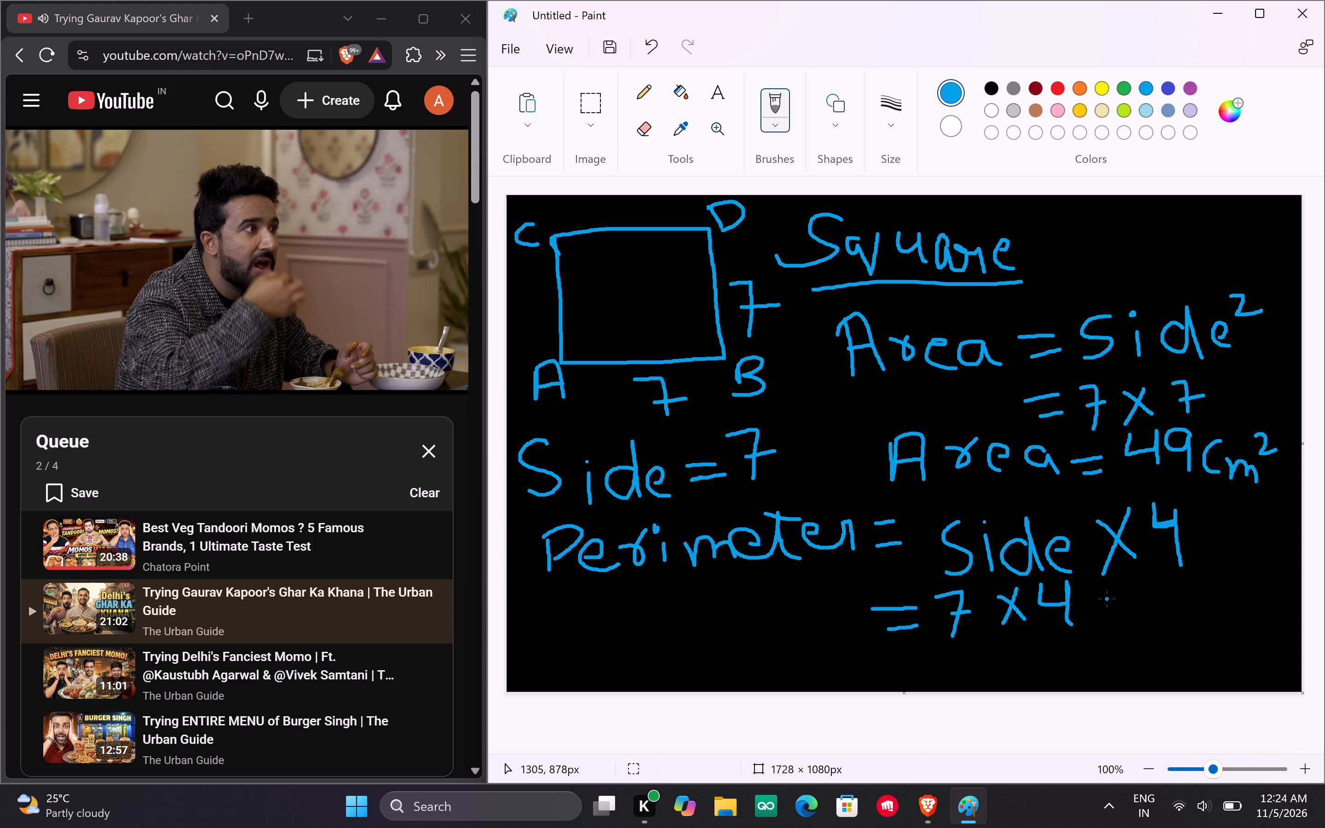
Complete the perimeter result by handwriting "= 28 cm" after "7 × 4".
left_click_drag(1107, 599, 1127, 598)
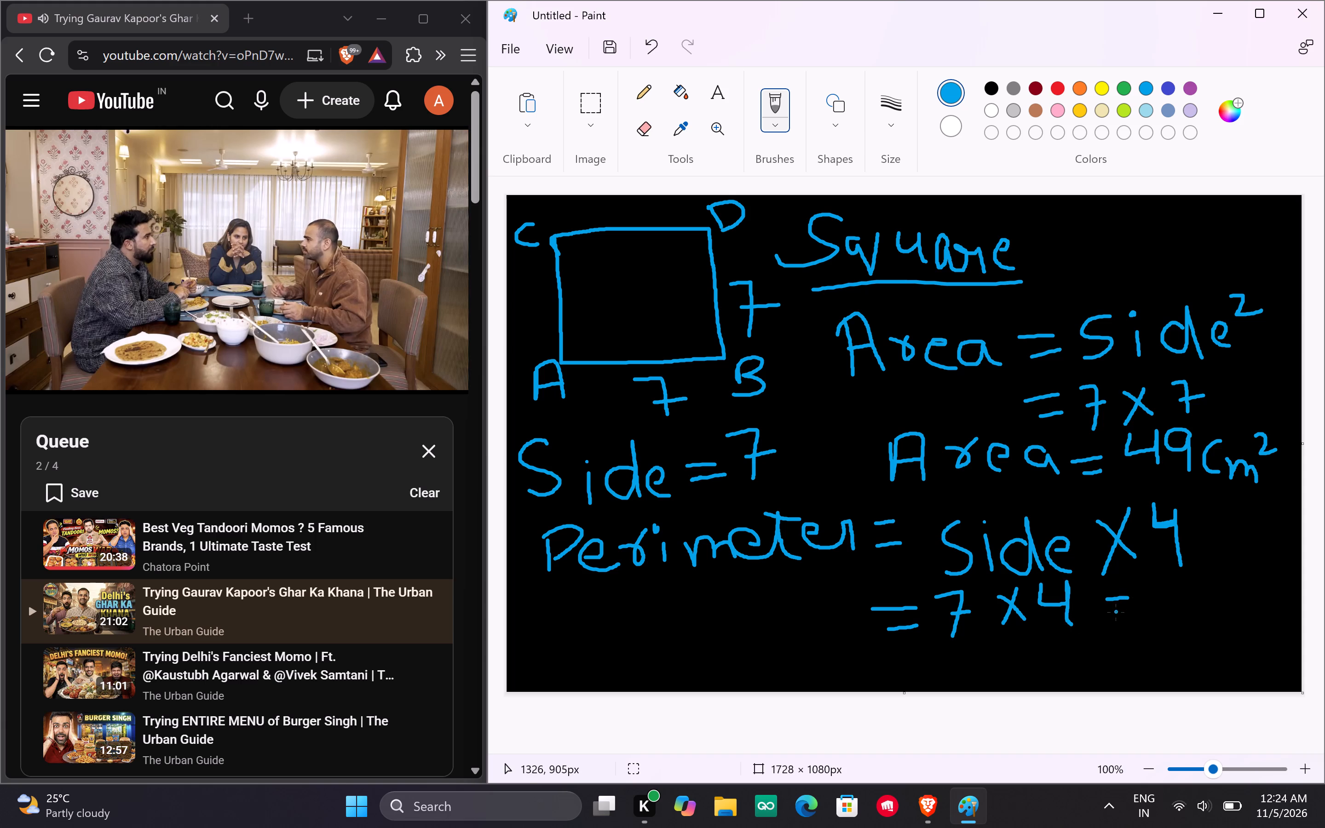
left_click_drag(1115, 612, 1123, 612)
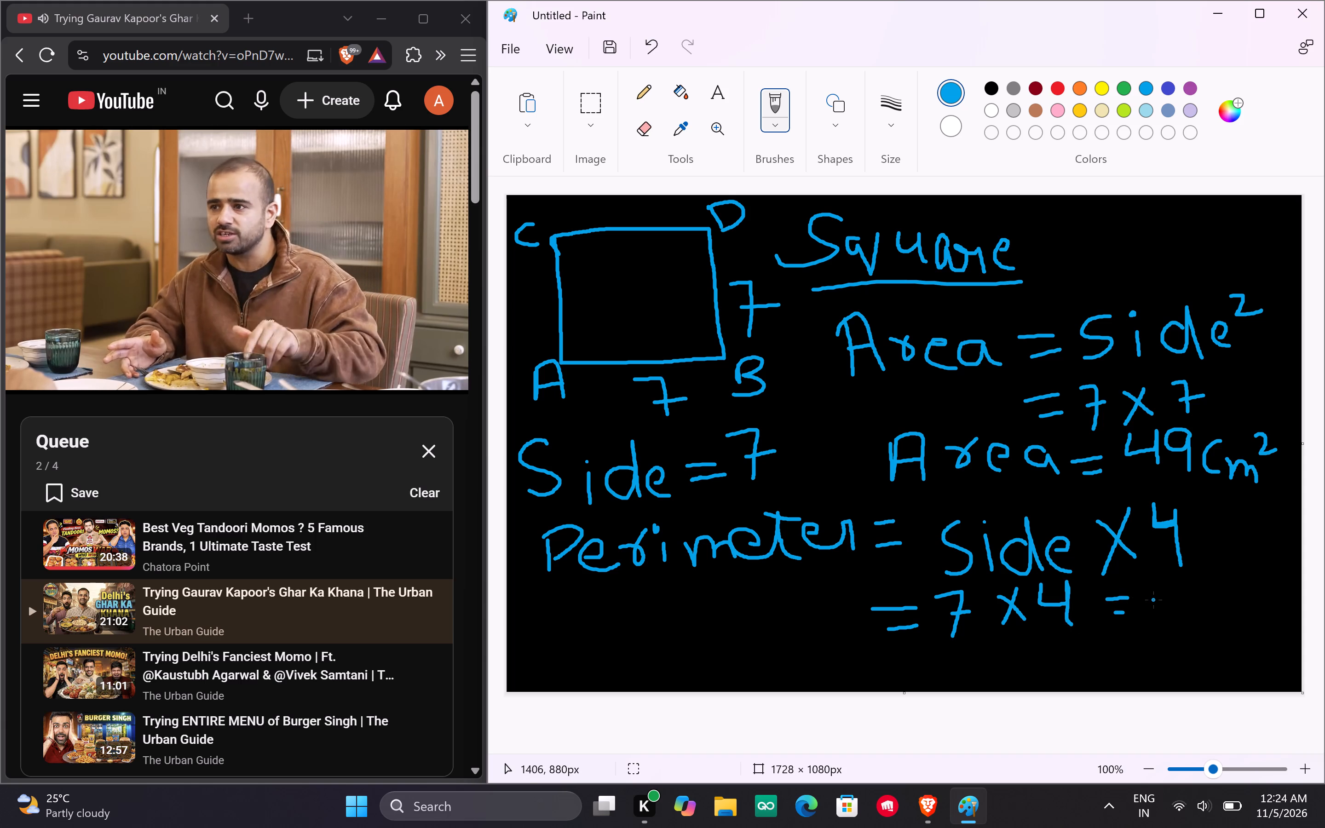
left_click_drag(1153, 600, 1149, 600)
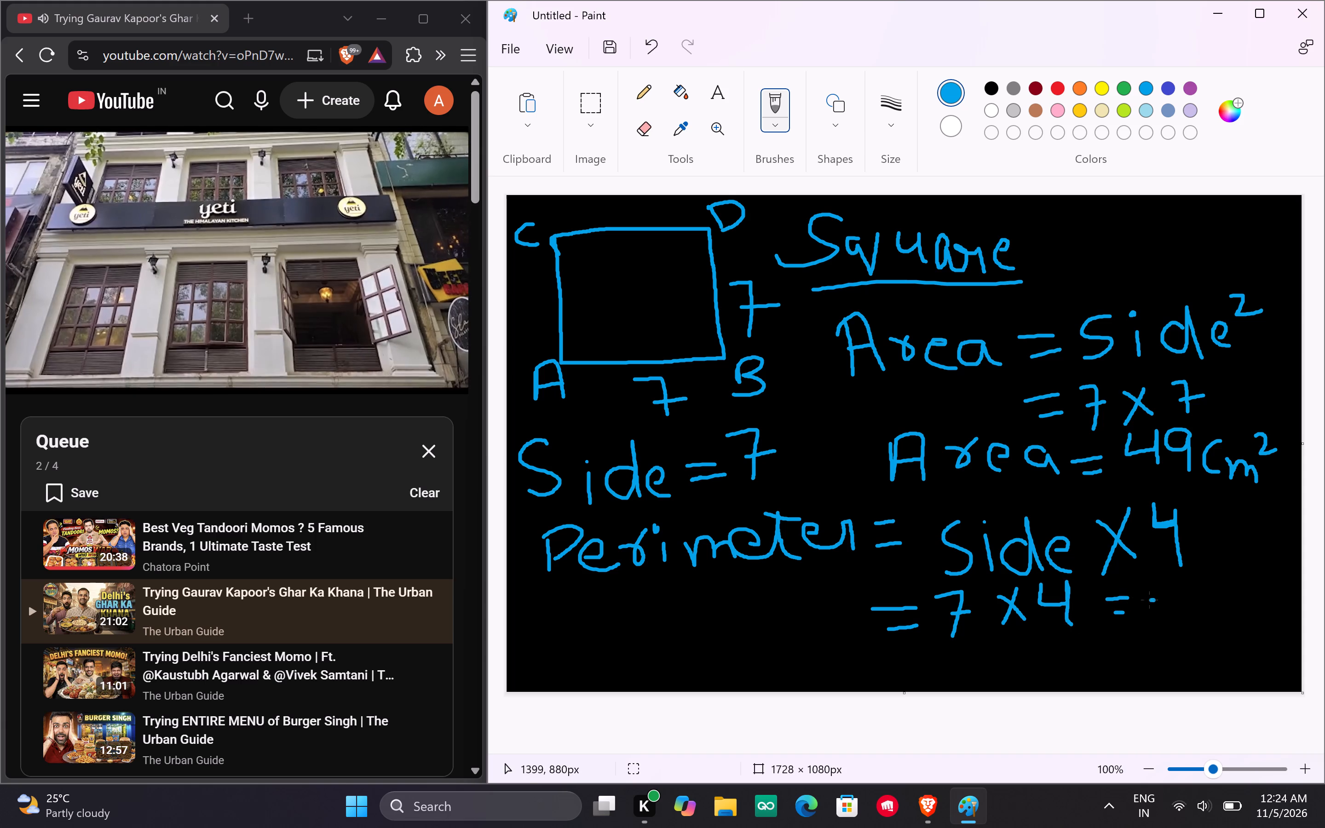
left_click_drag(1149, 600, 1160, 634)
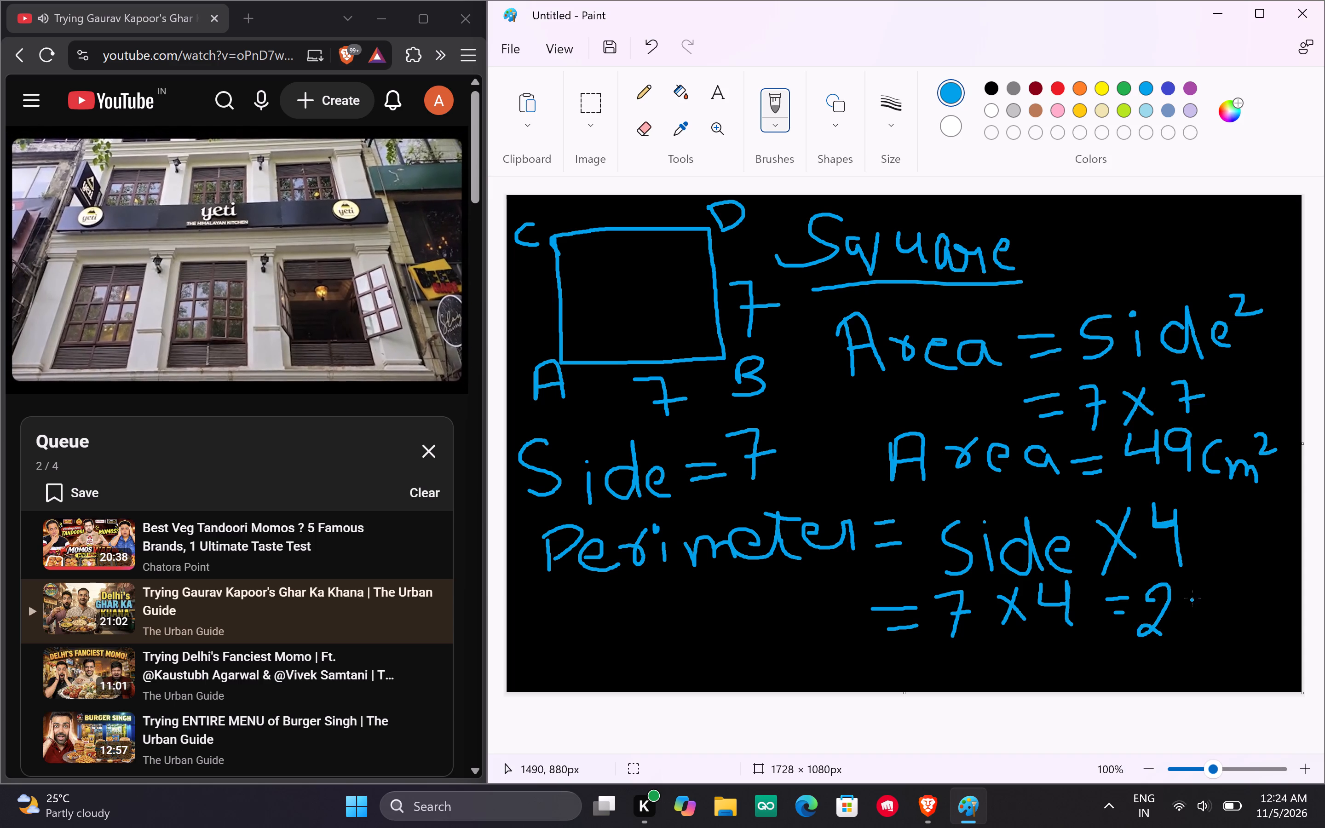
left_click(1192, 598)
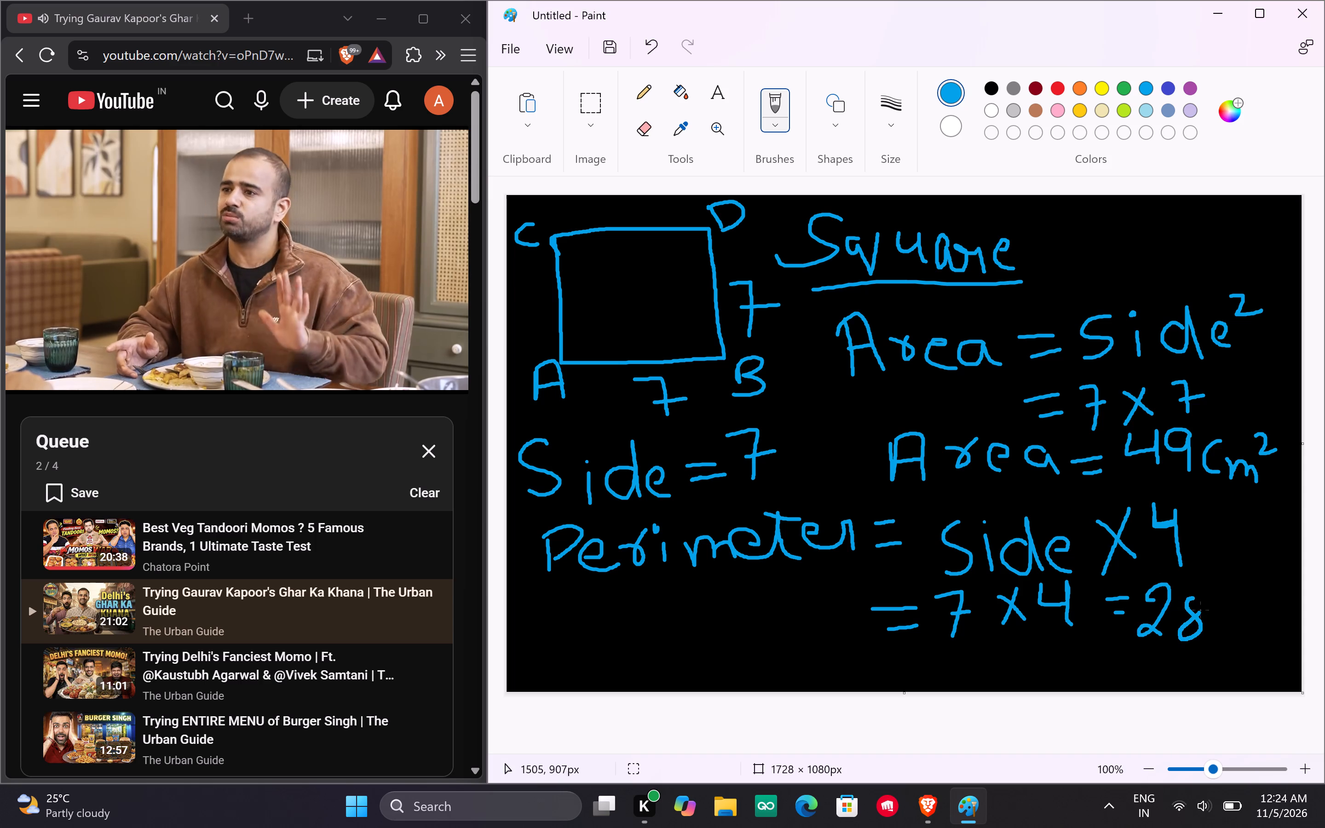
left_click_drag(1223, 614, 1218, 618)
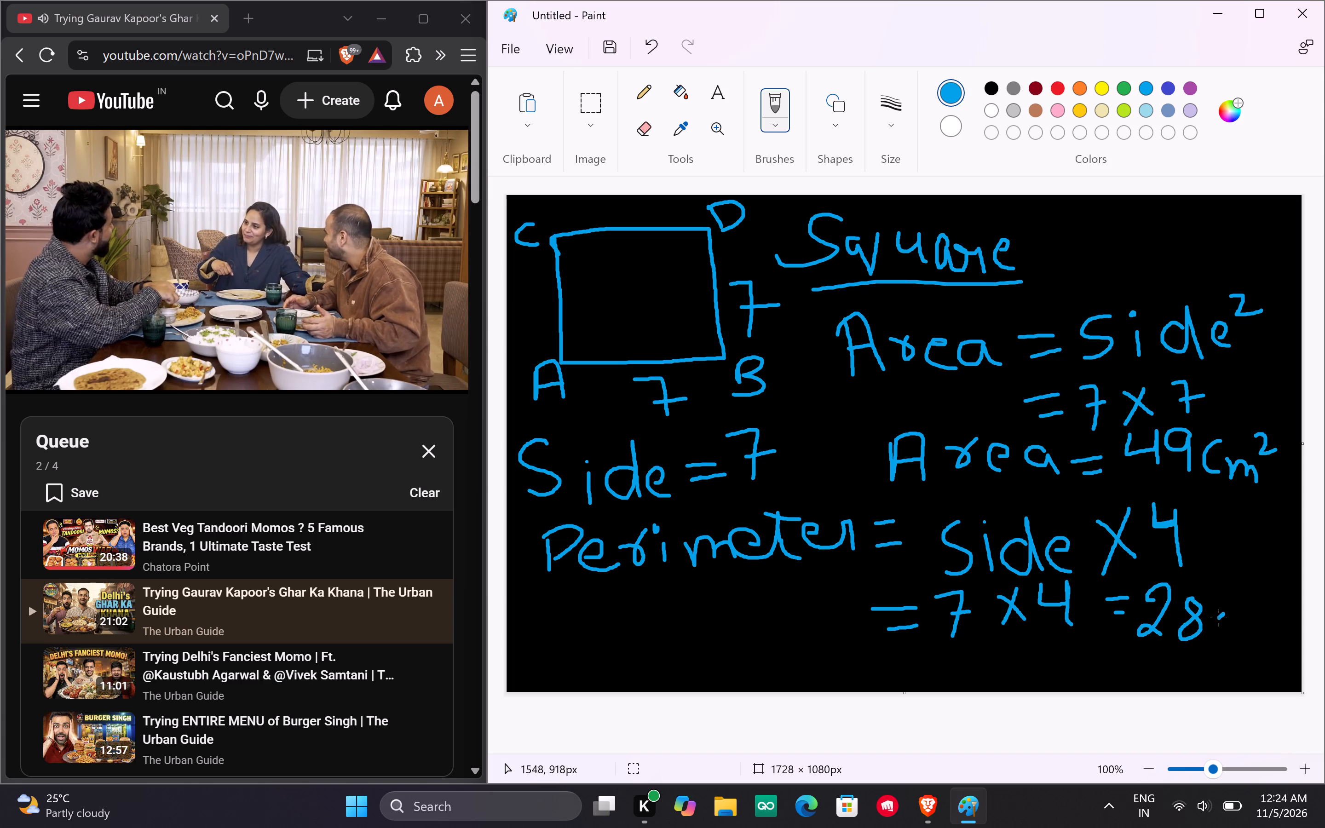
left_click_drag(1218, 618, 1232, 635)
left_click_drag(1244, 620, 1276, 627)
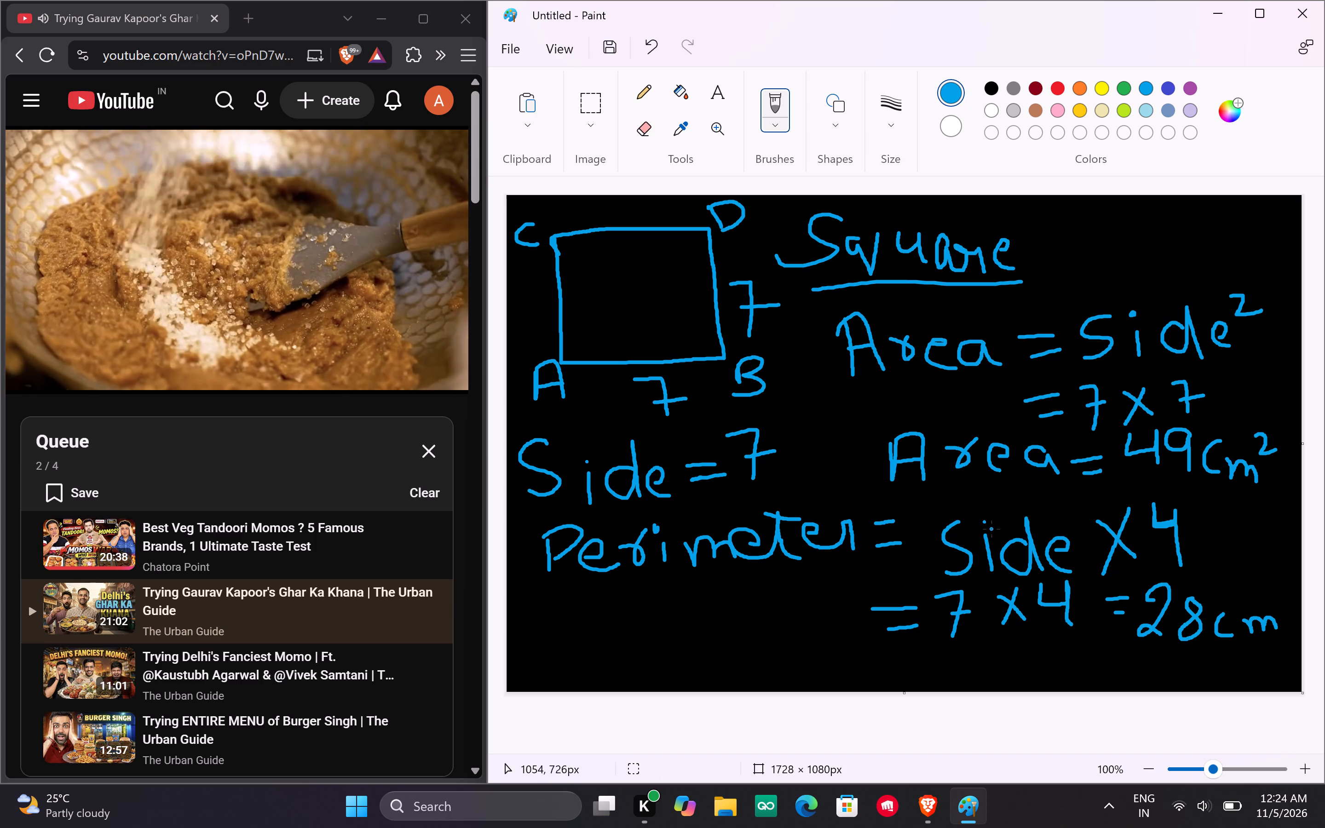
Clear the whole Square page and fill the blank canvas with black.
key("ctrl+a")
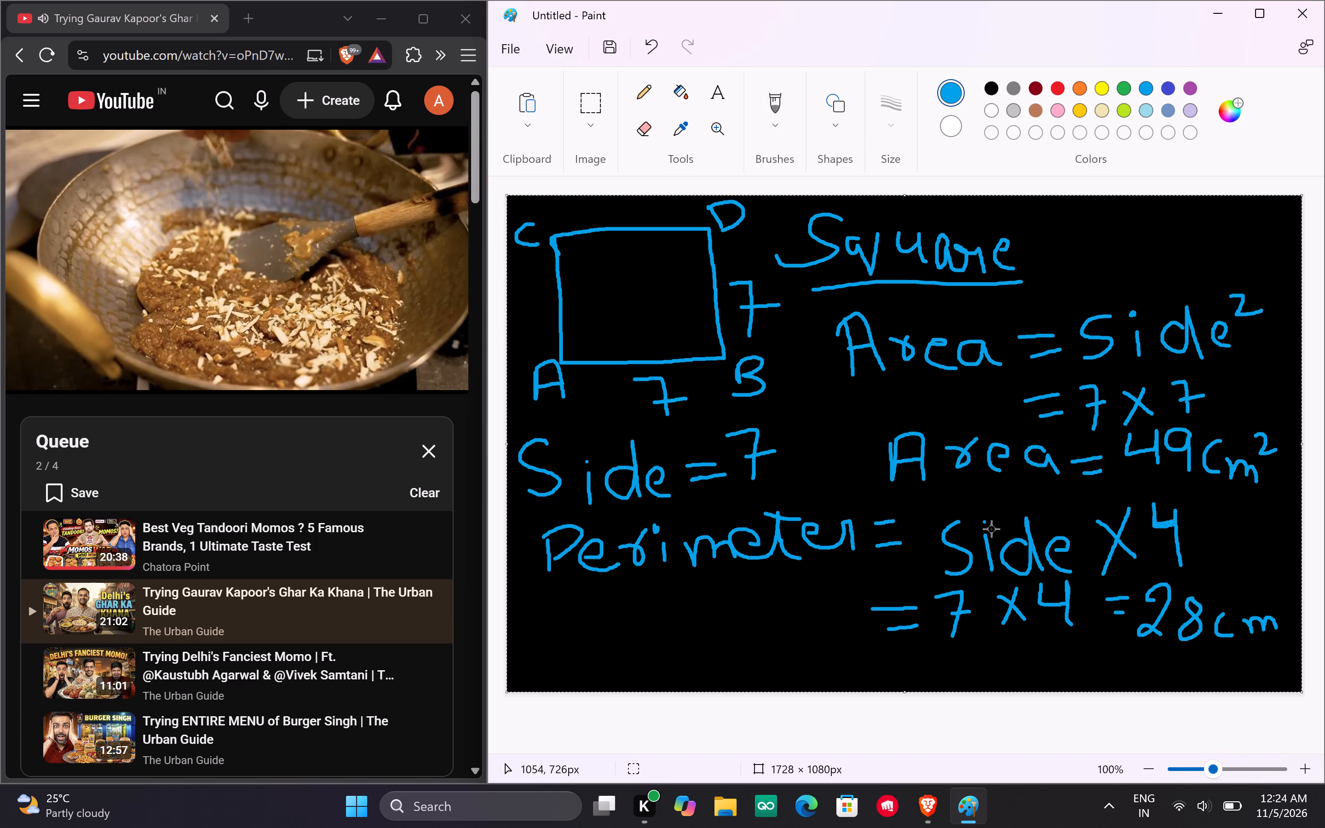
key("Delete")
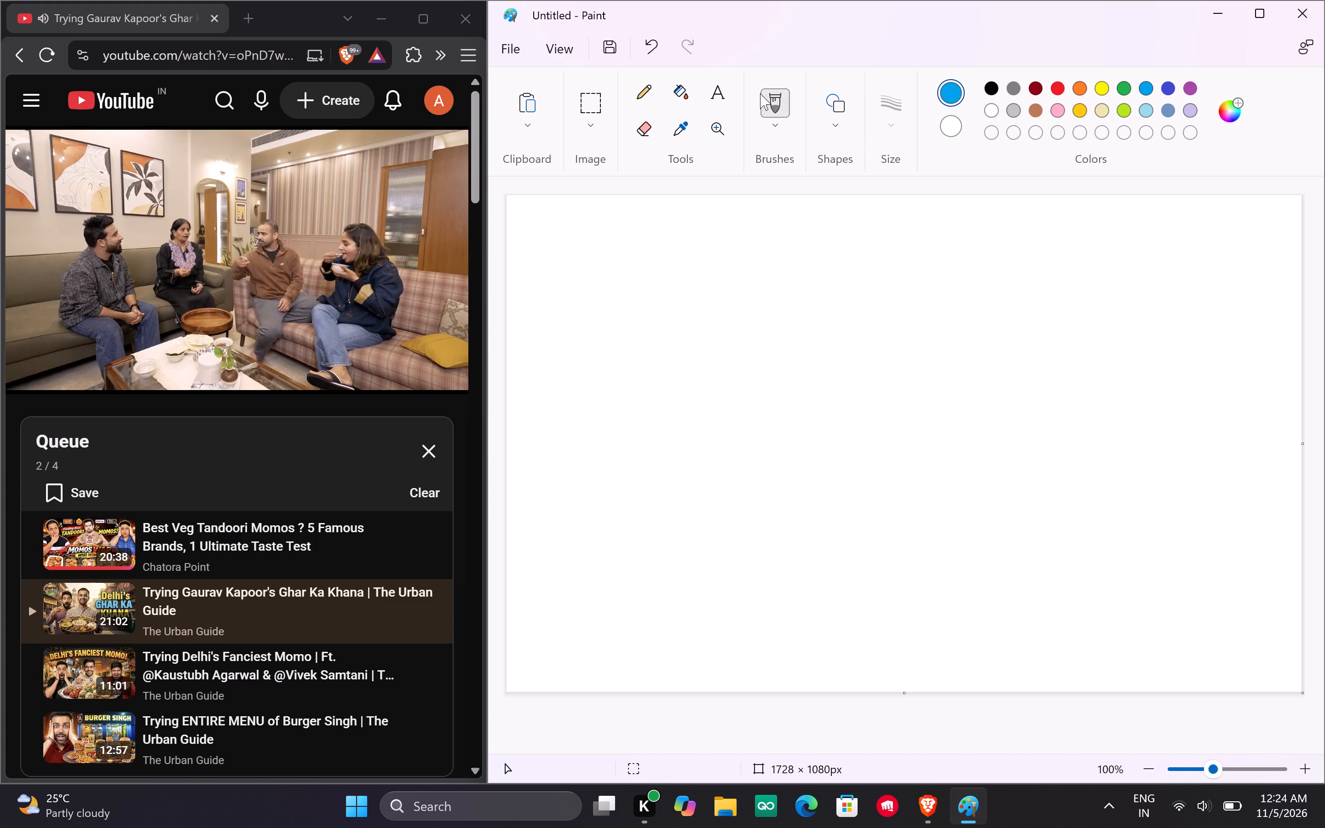
left_click(679, 85)
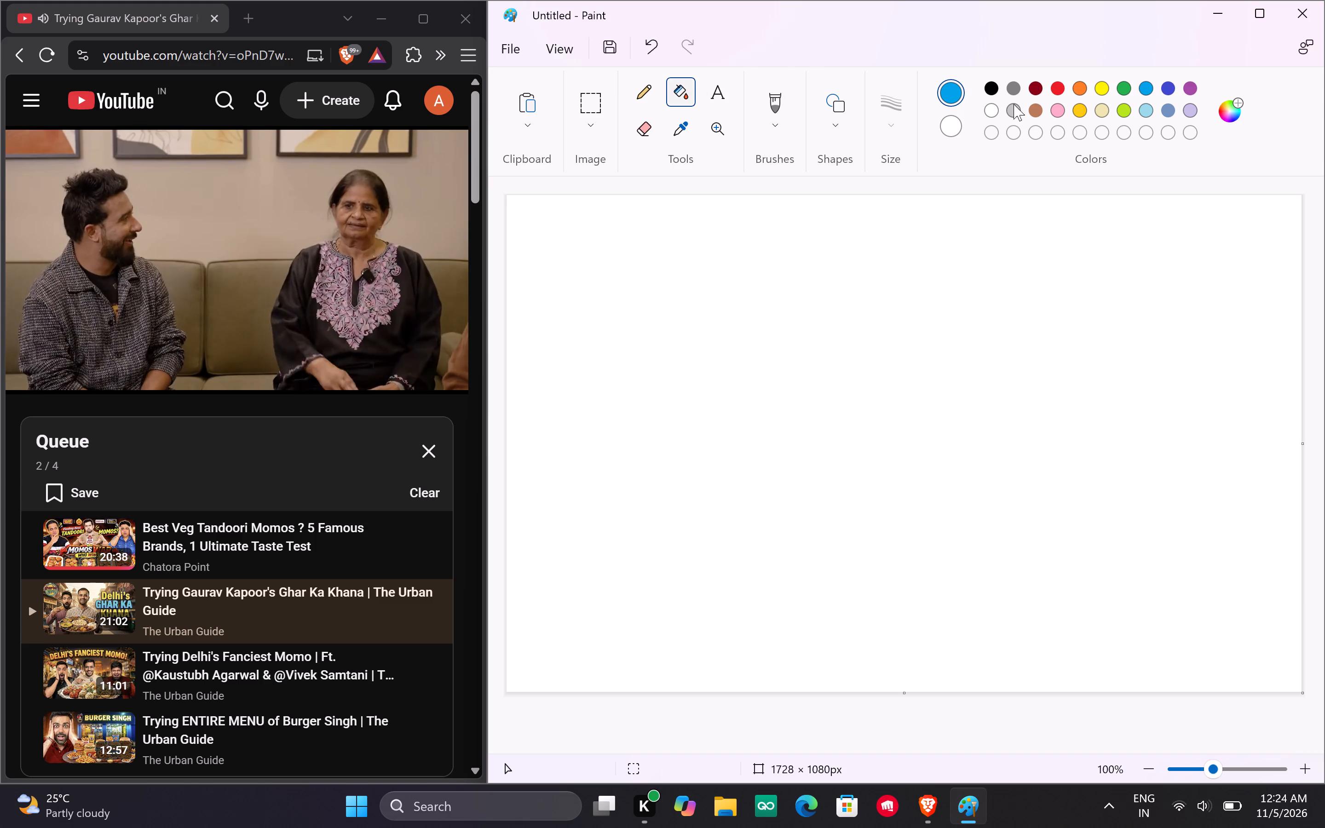
left_click(991, 86)
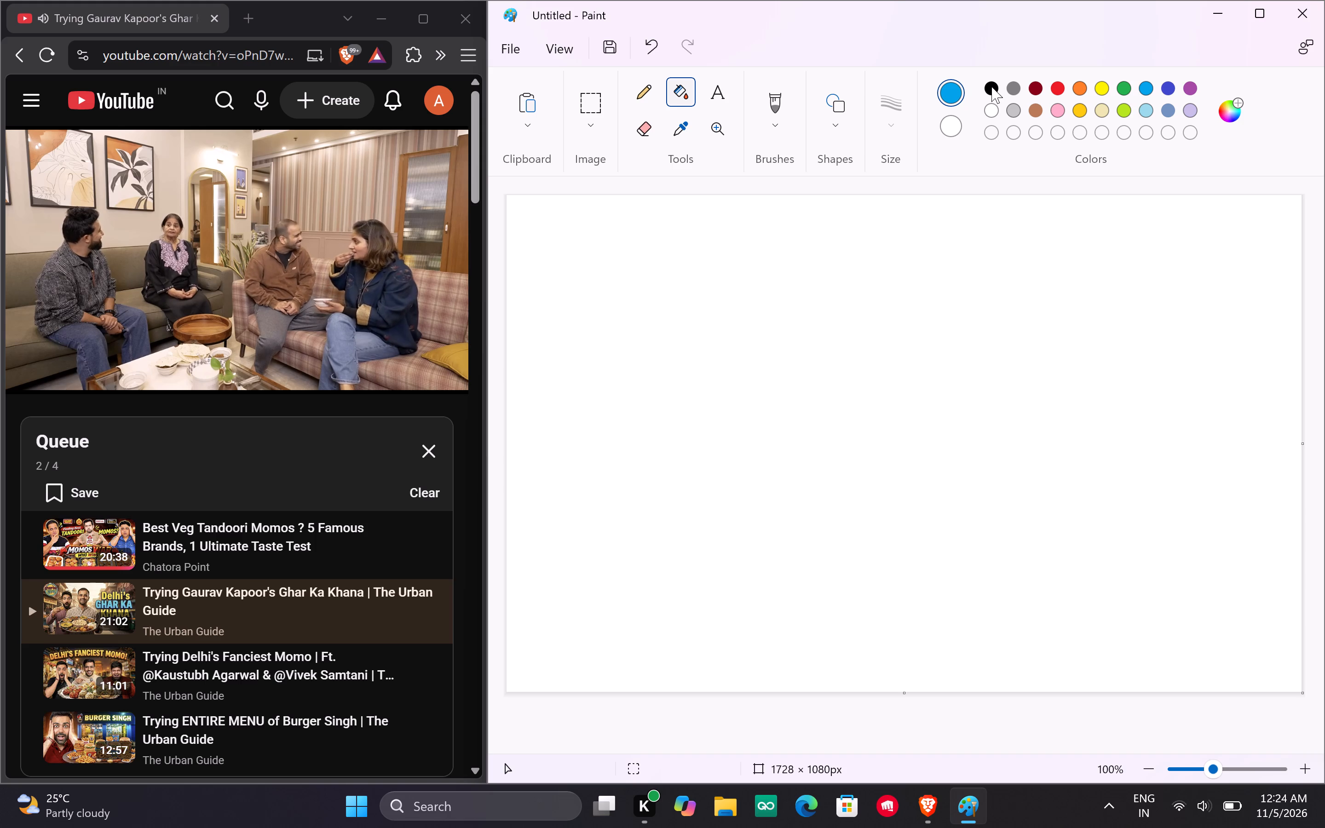
left_click(886, 441)
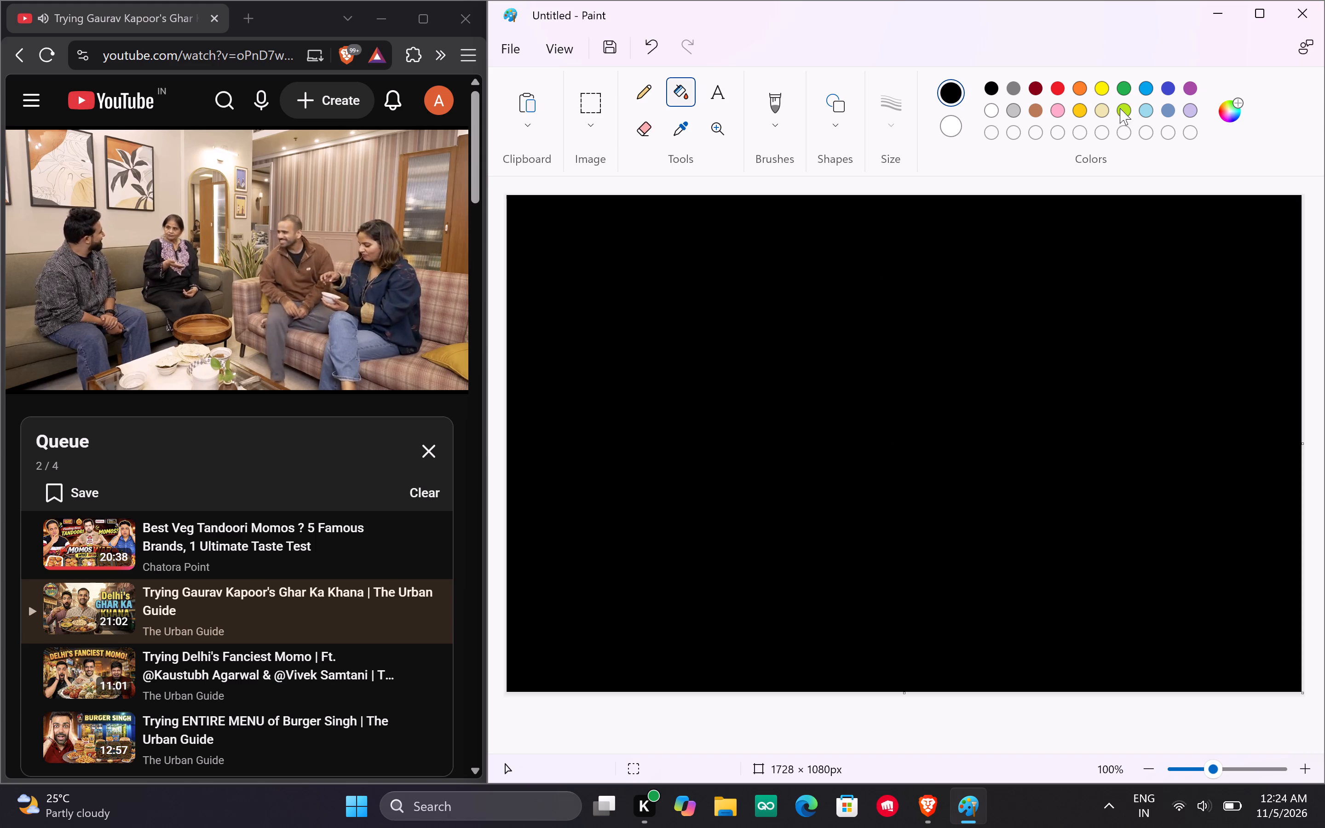
Draw a large freehand circle with the blue brush in the upper-left corner of the black canvas.
left_click(1142, 86)
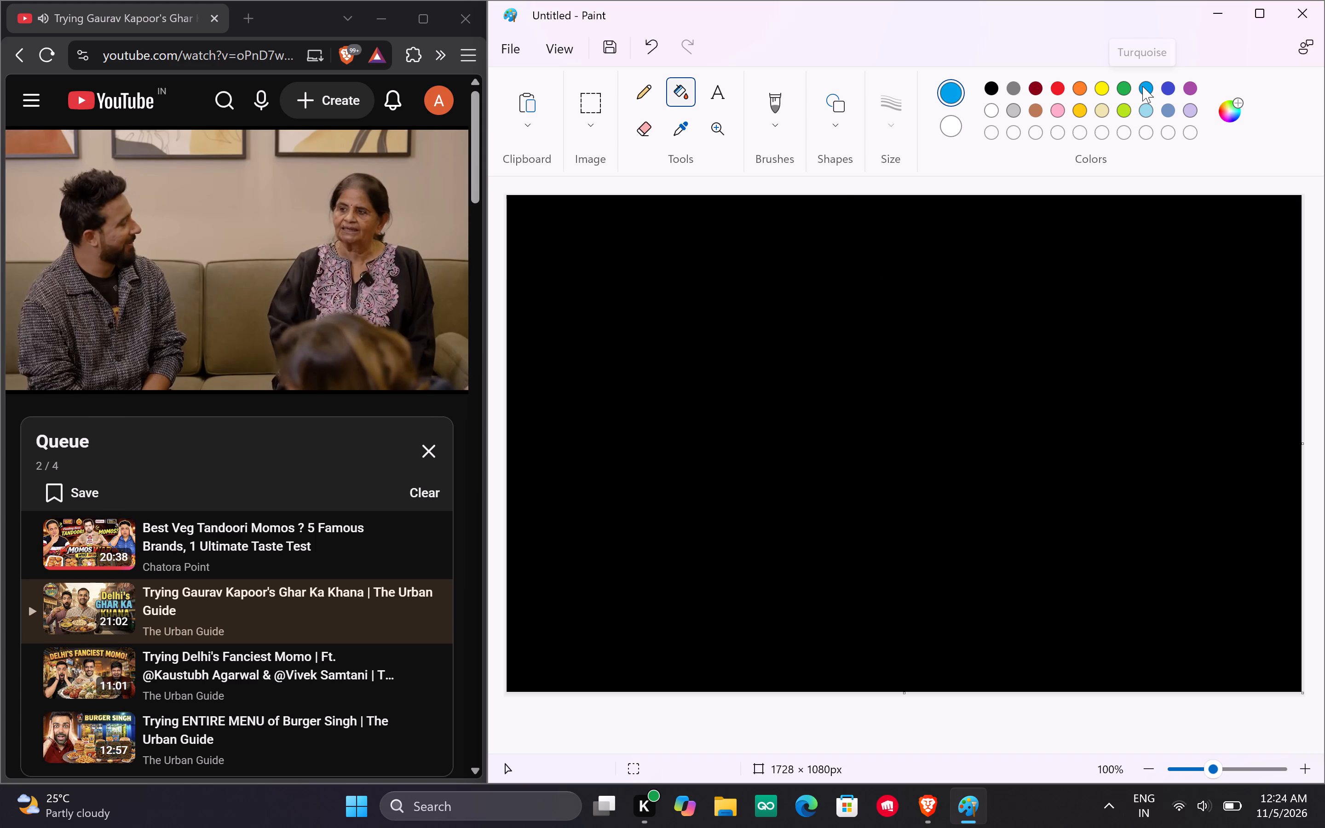
left_click(788, 101)
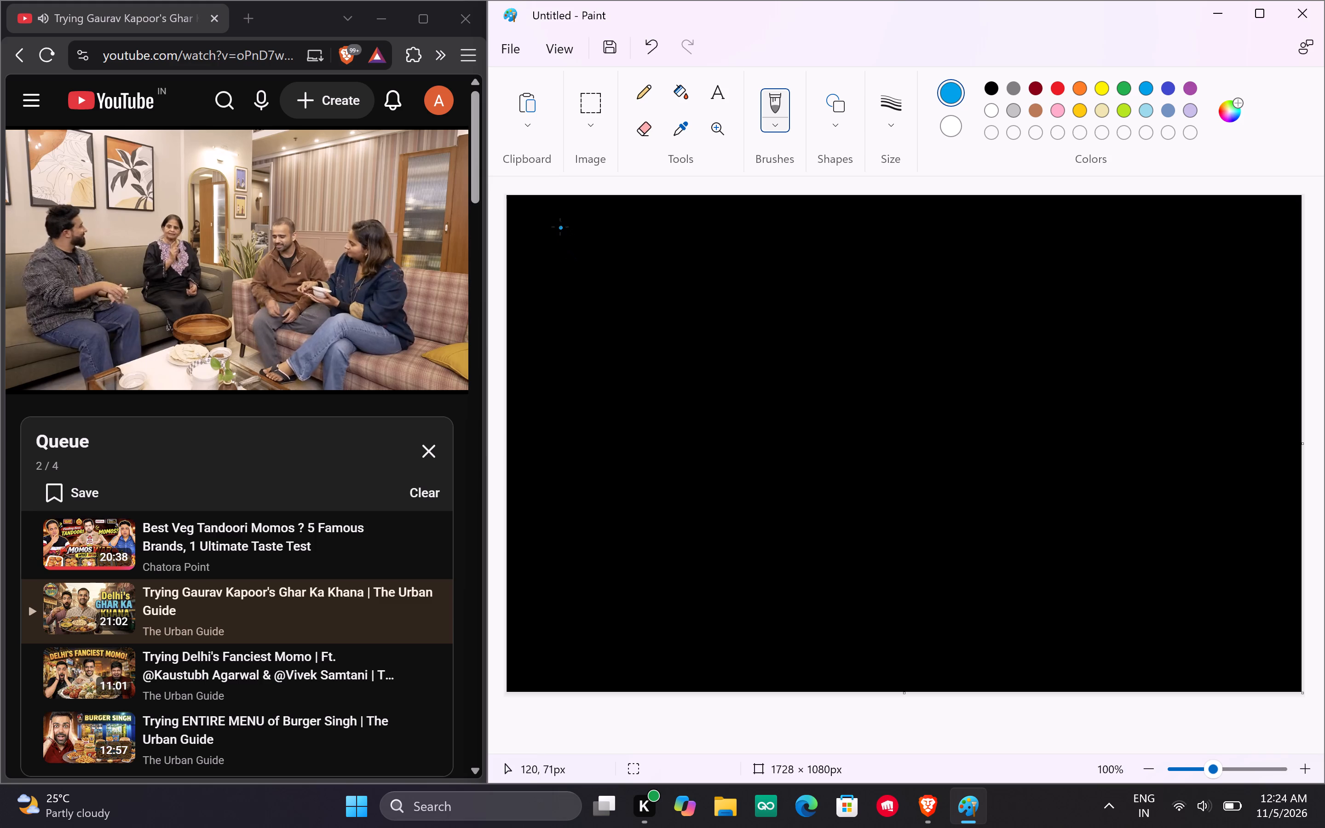
left_click_drag(559, 224, 604, 377)
left_click_drag(604, 377, 616, 377)
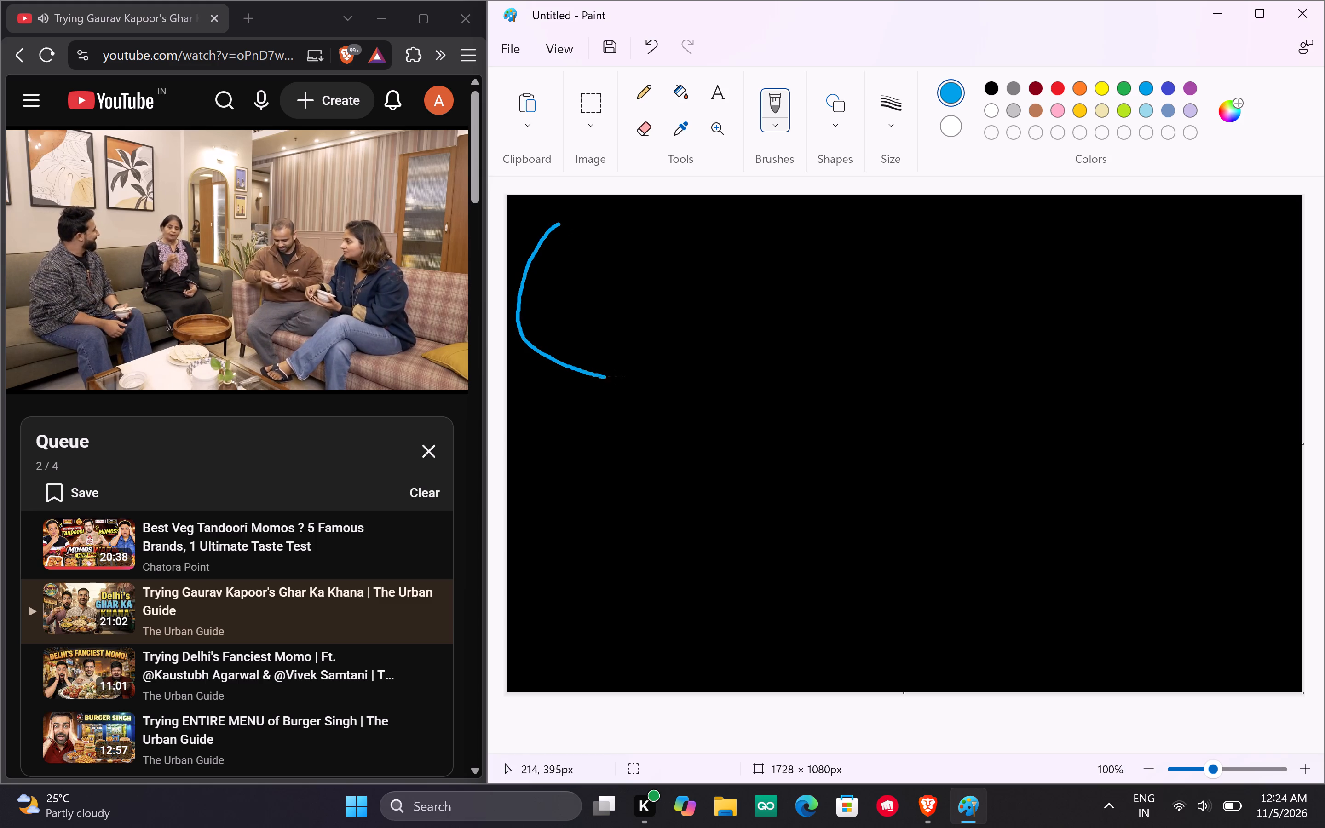
left_click_drag(616, 377, 553, 229)
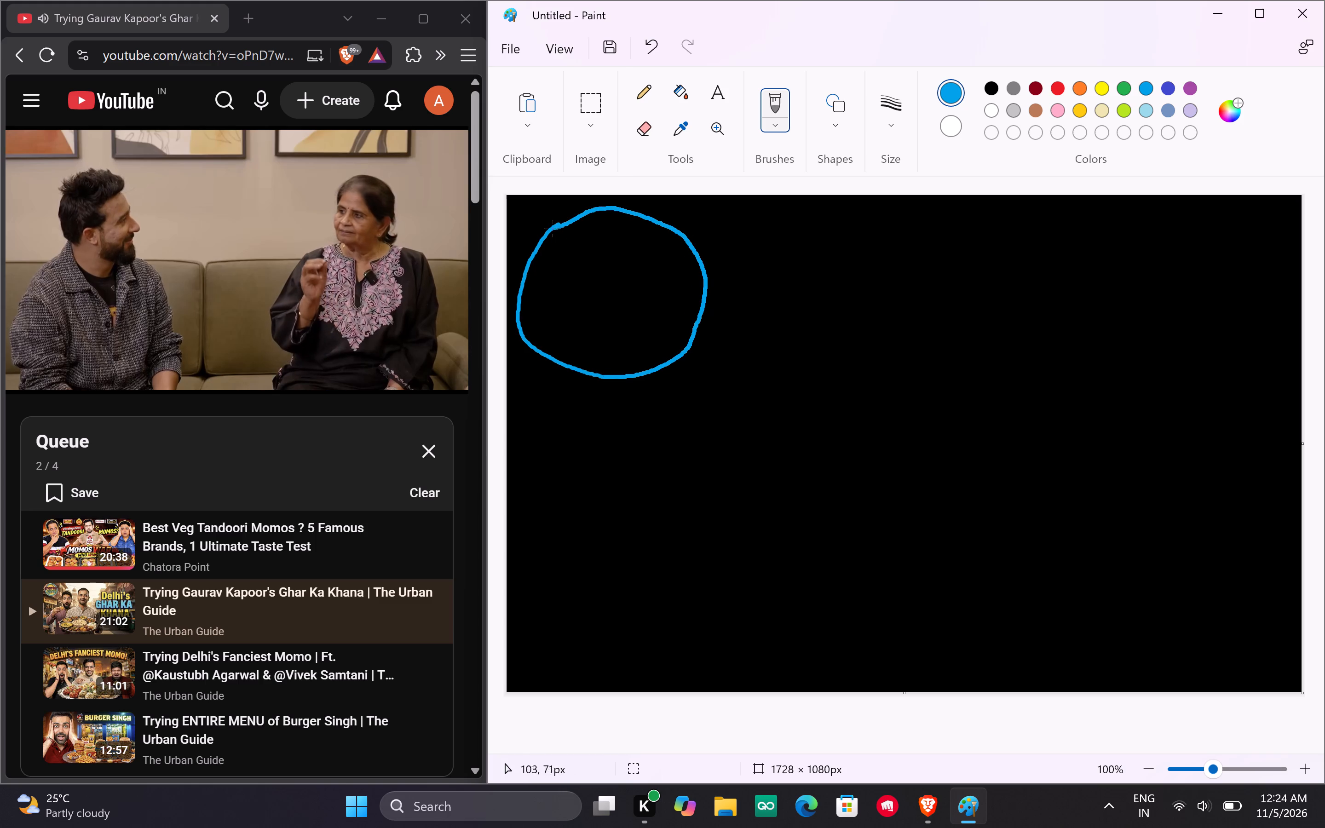
left_click_drag(553, 229, 551, 229)
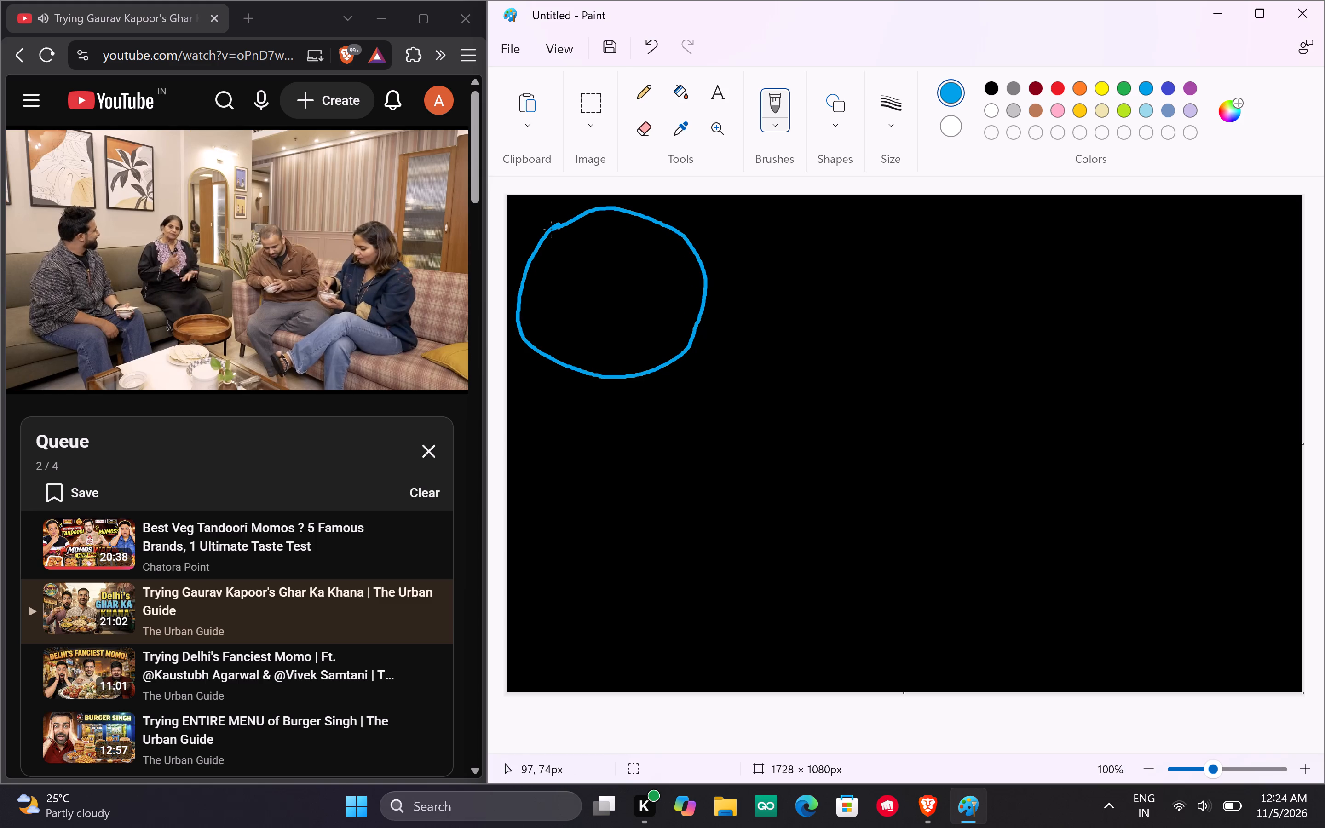
Mark the circle's centre with a dot, label it "O", and draw a radius line from it to the circle's edge.
left_click(600, 288)
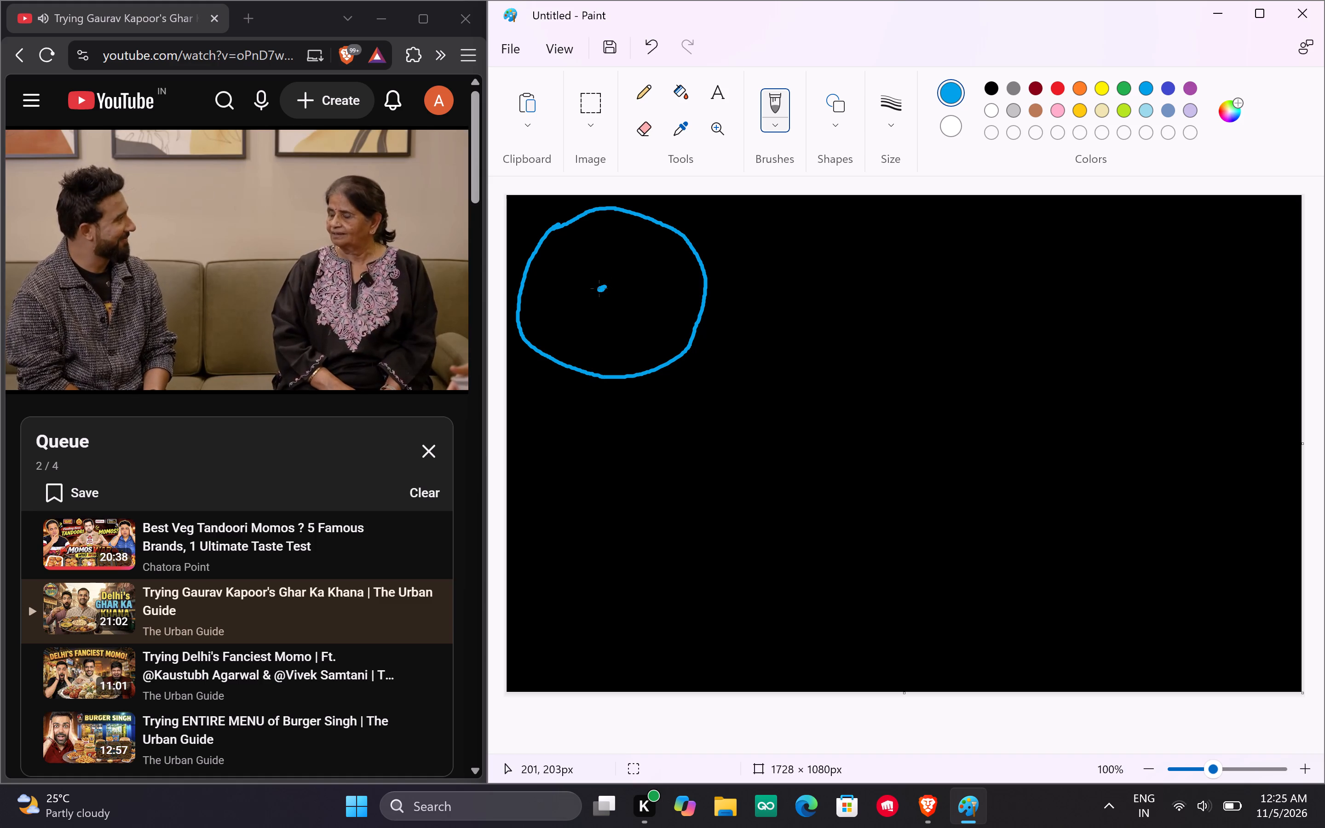
left_click(577, 301)
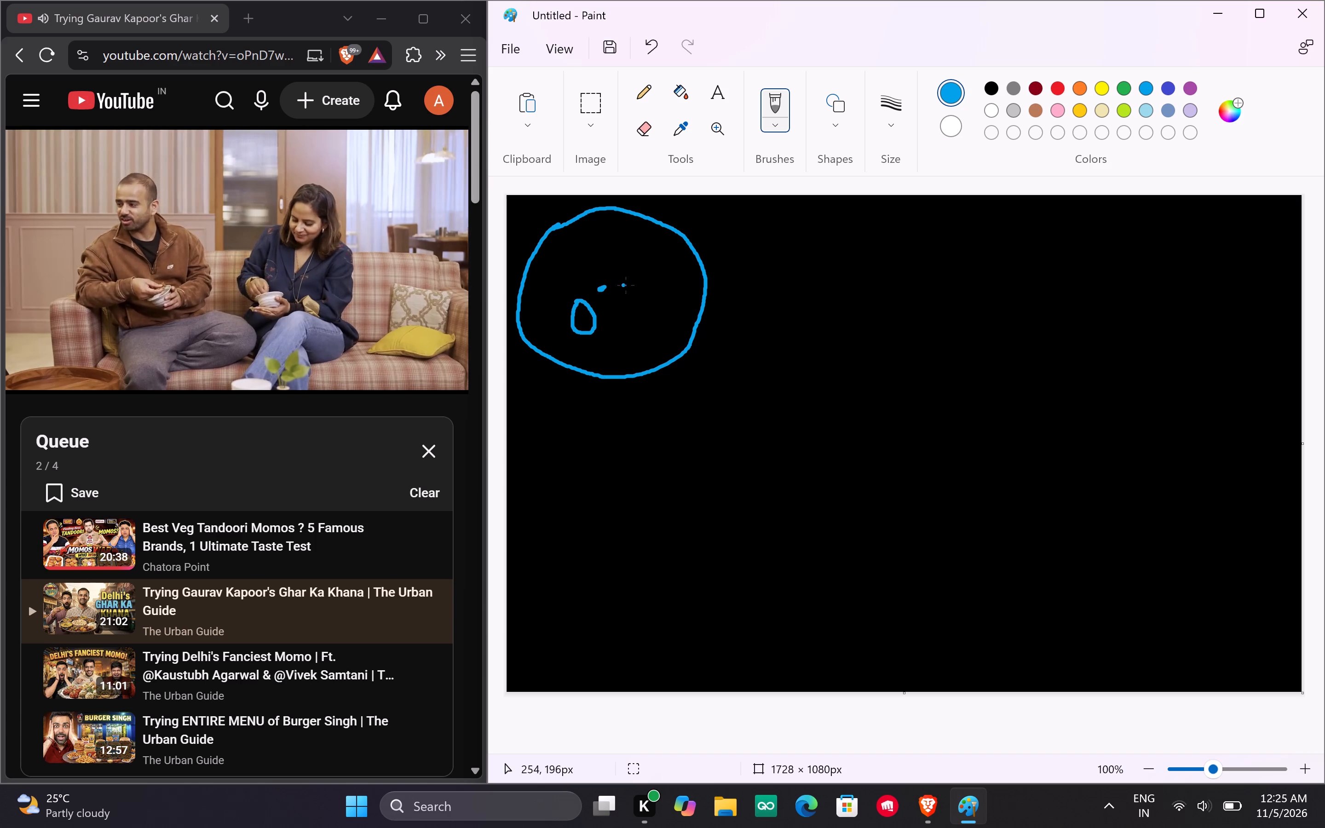
left_click_drag(604, 288, 679, 275)
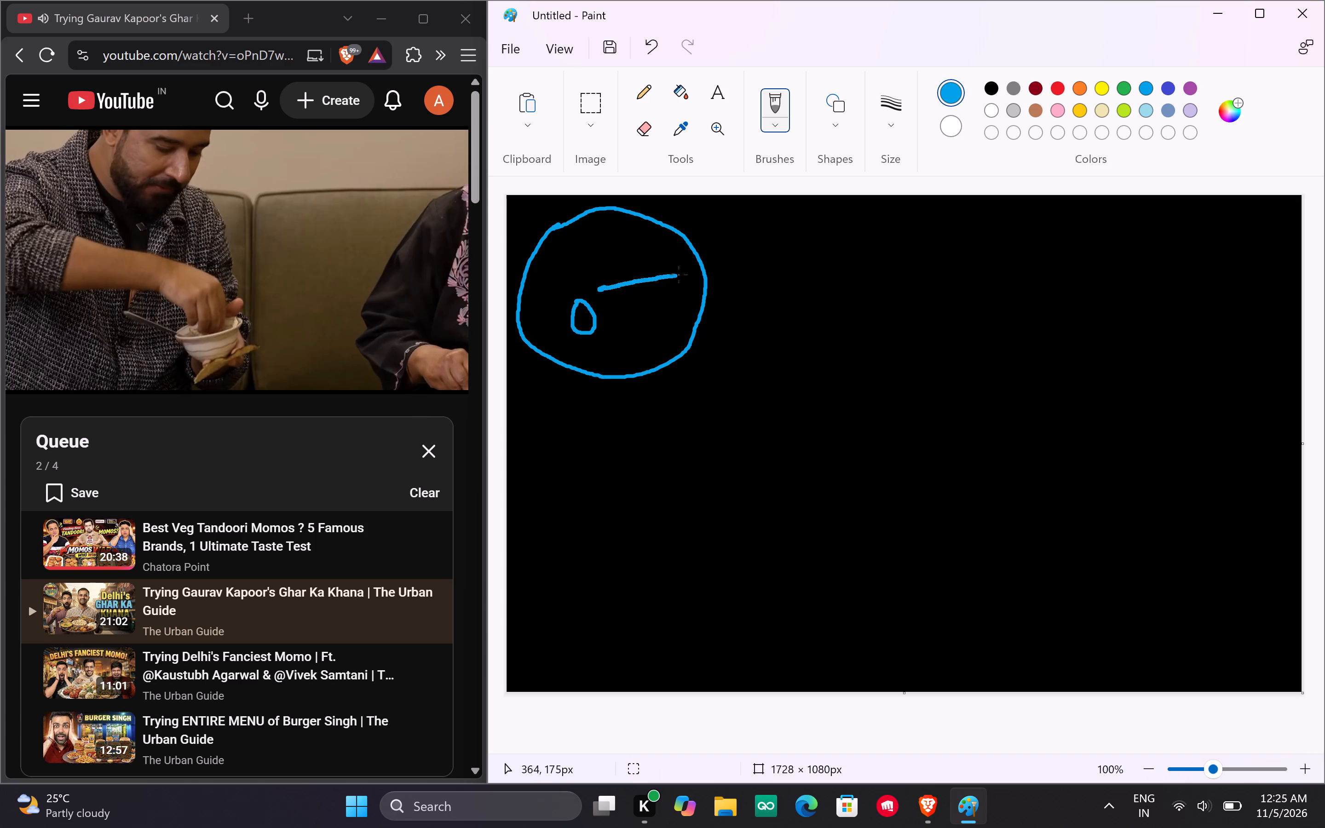
left_click_drag(679, 275, 705, 272)
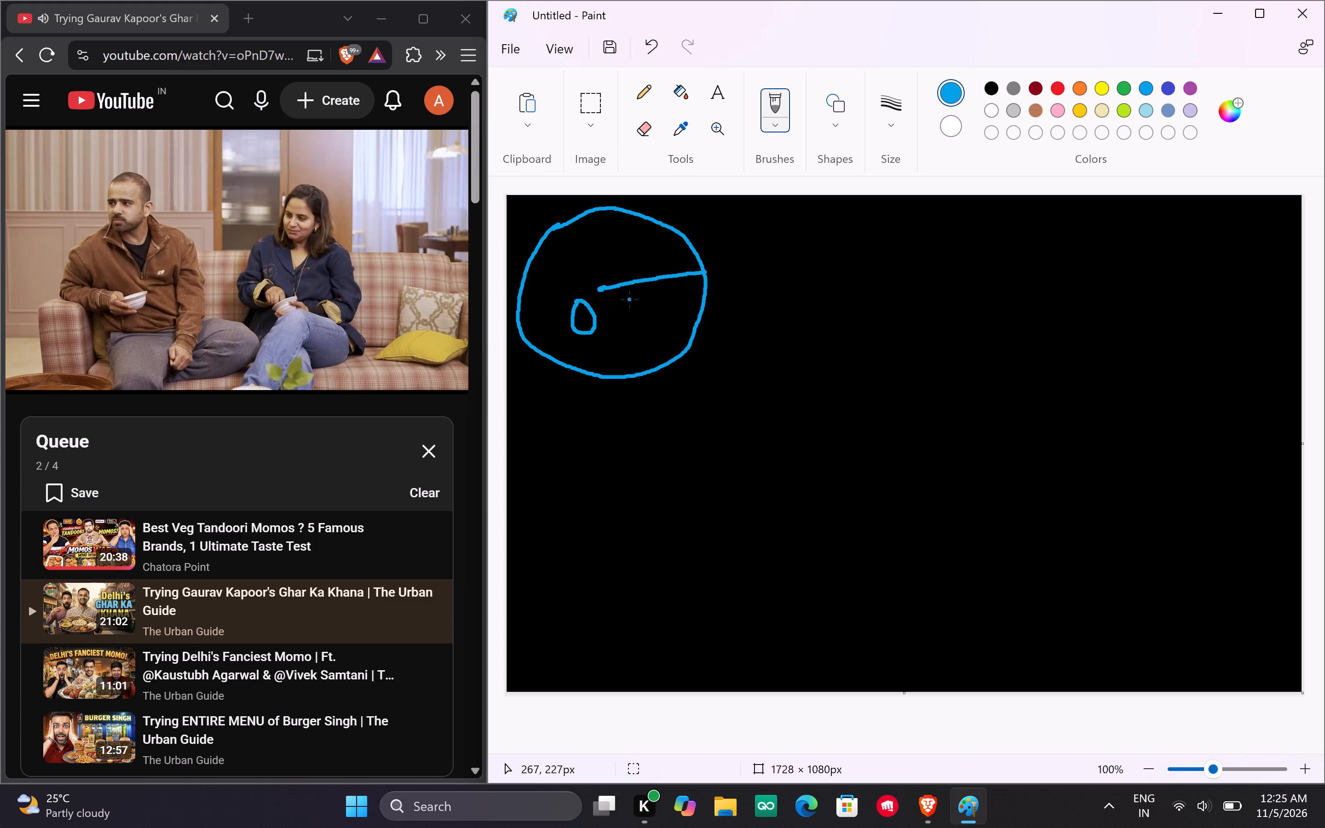
Handwrite "14" below the radius line inside the circle as its length.
left_click_drag(629, 299, 629, 321)
left_click_drag(646, 298, 644, 311)
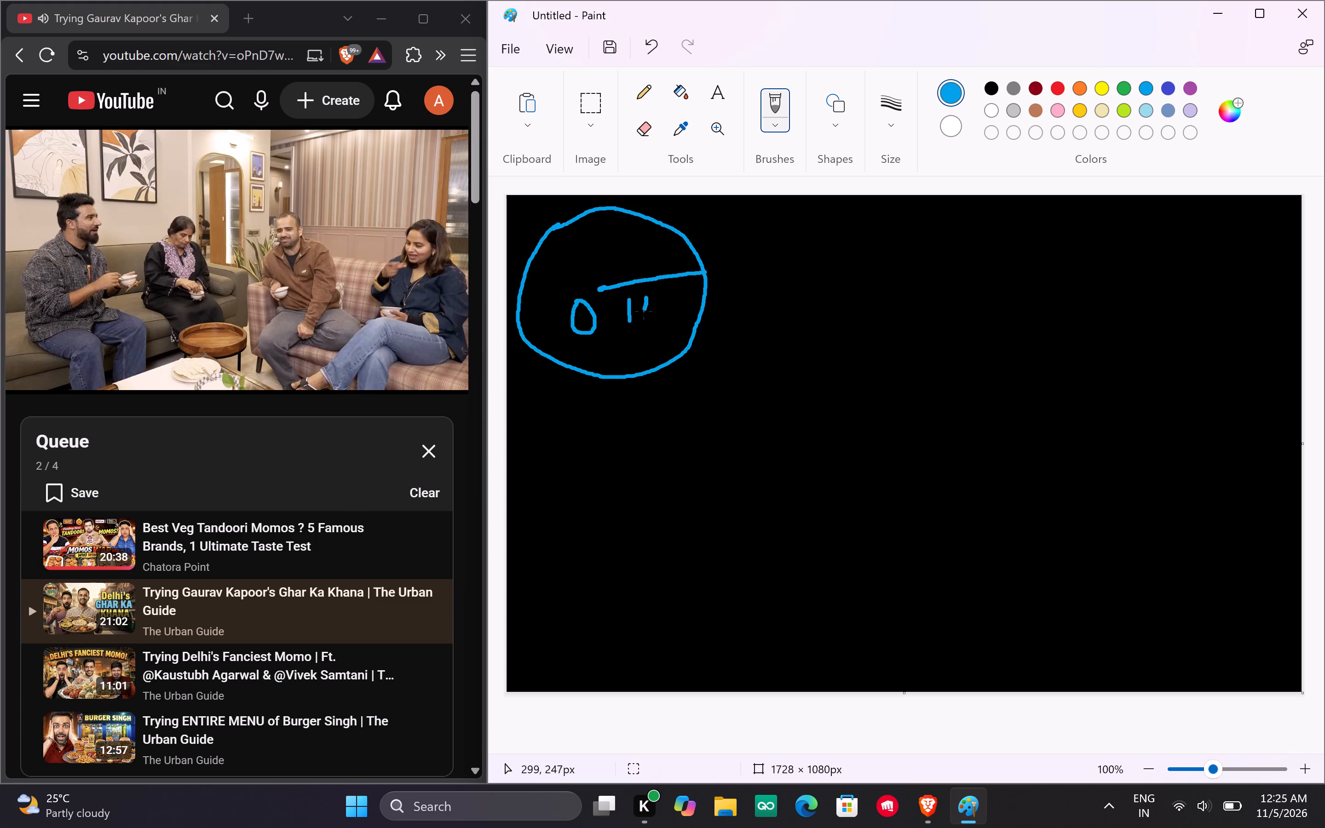
left_click_drag(644, 311, 657, 328)
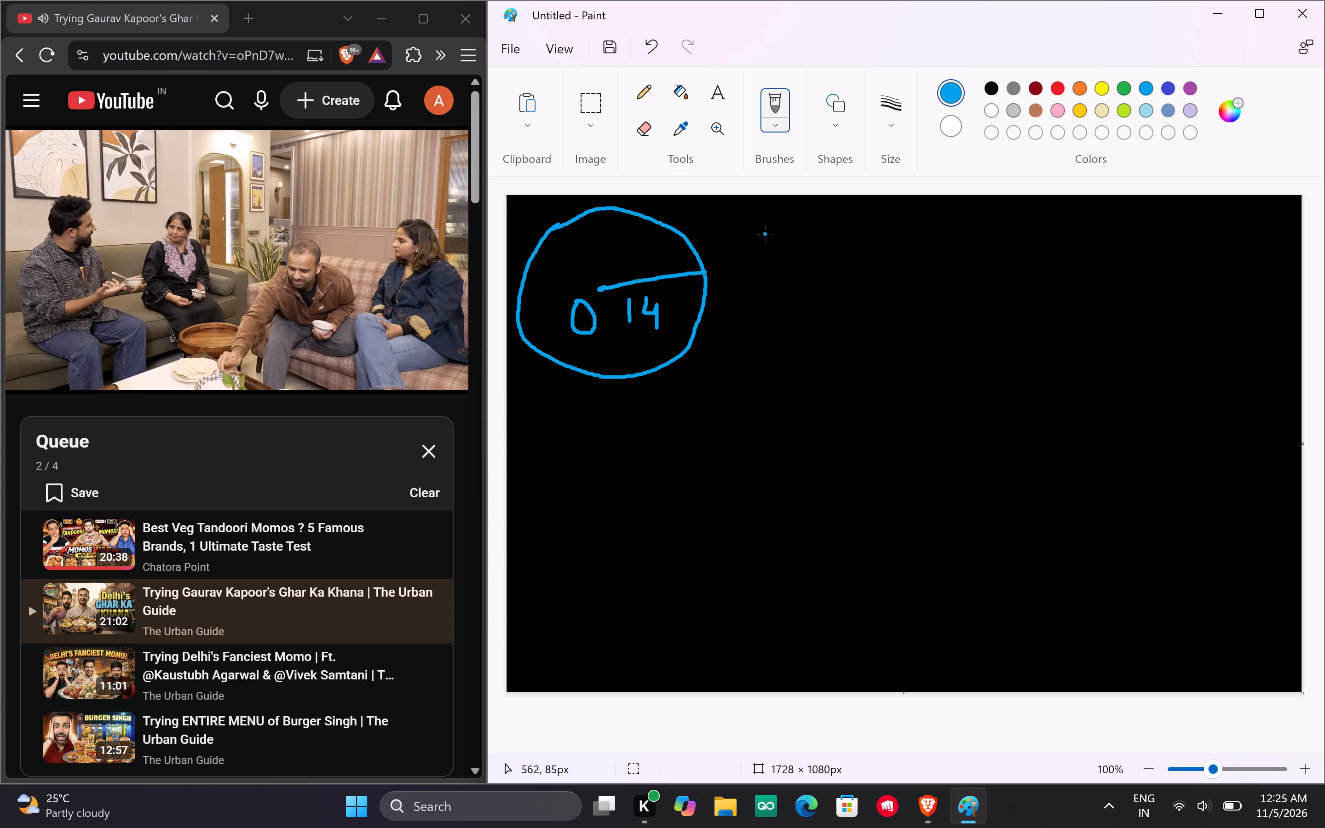
Handwrite the heading "Circle" beside the drawn circle near the canvas's upper edge and underline it.
left_click_drag(755, 216, 762, 245)
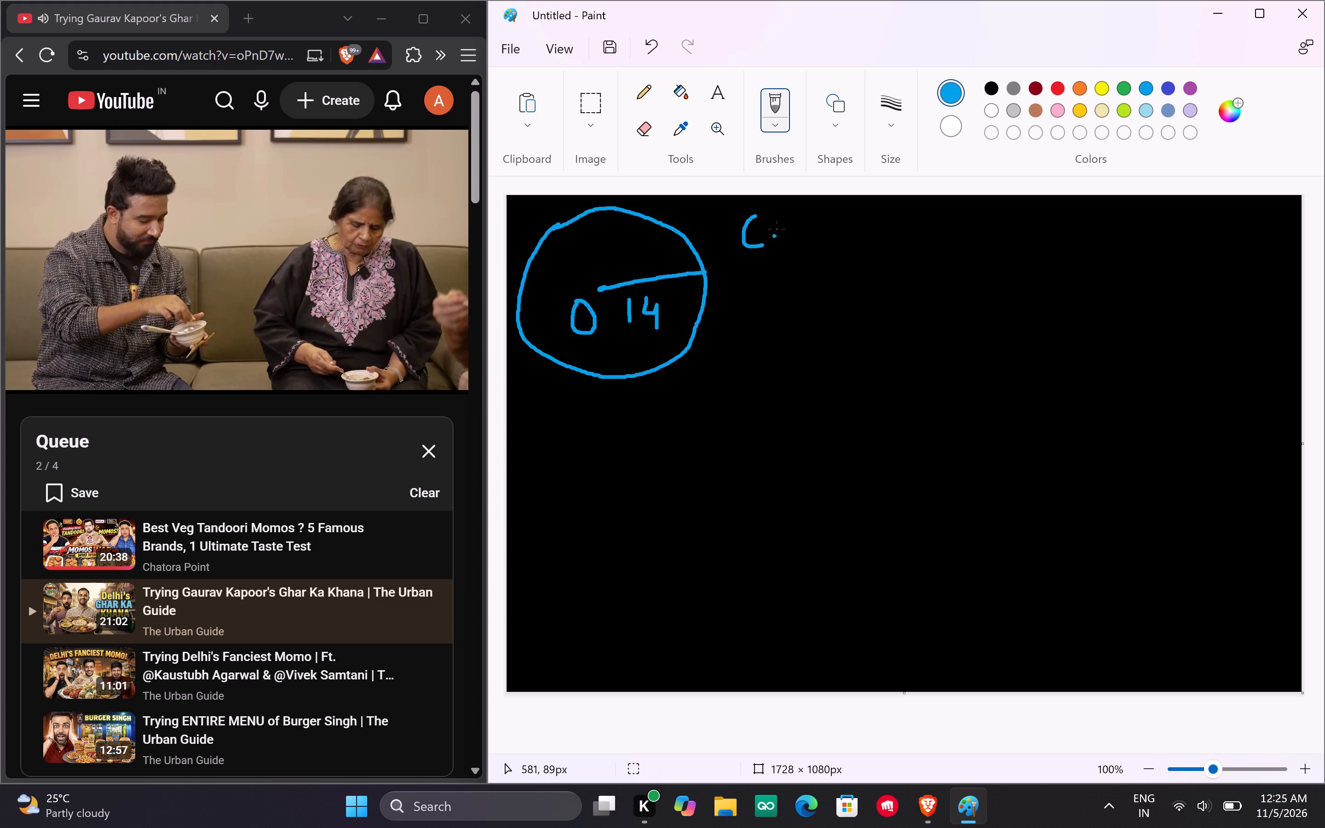
left_click_drag(777, 227, 778, 241)
left_click(771, 208)
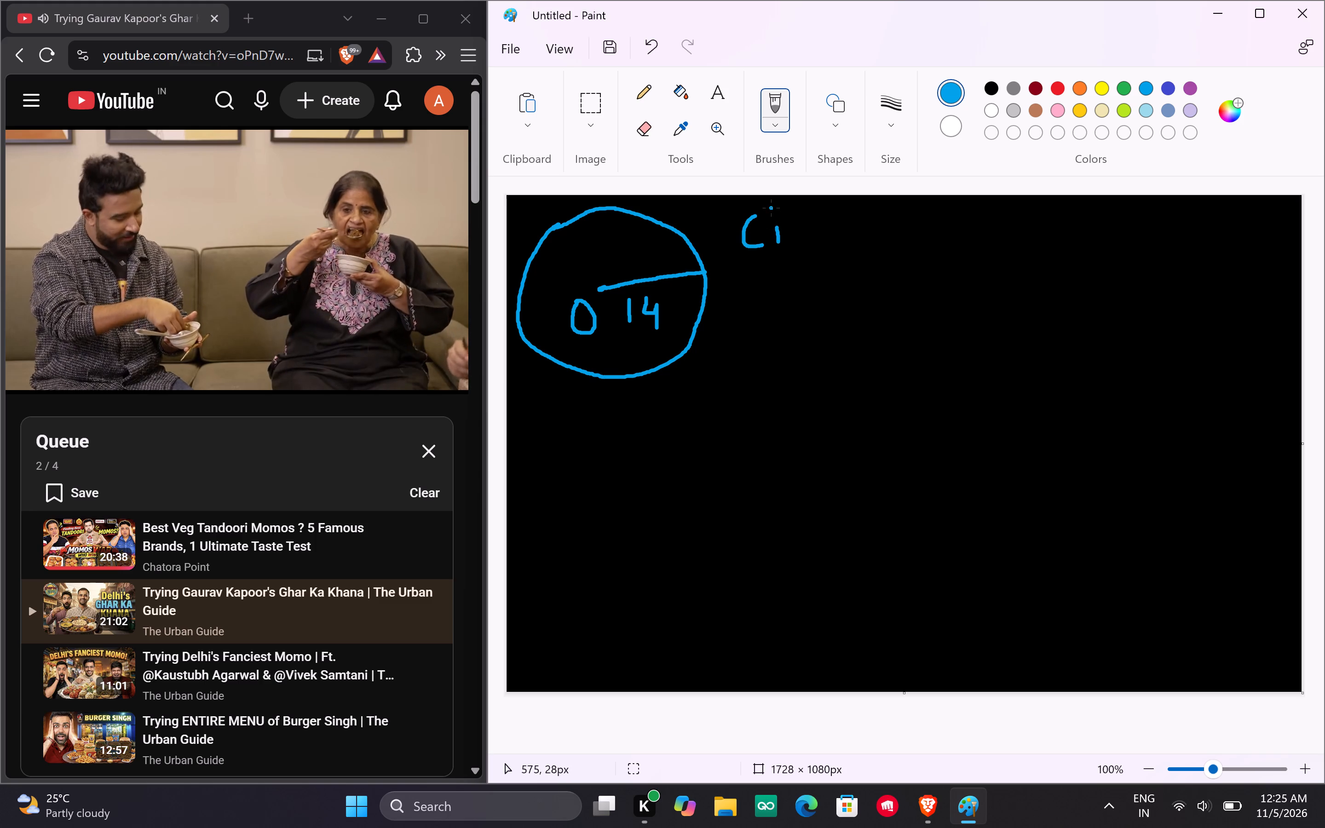
left_click_drag(794, 214, 816, 210)
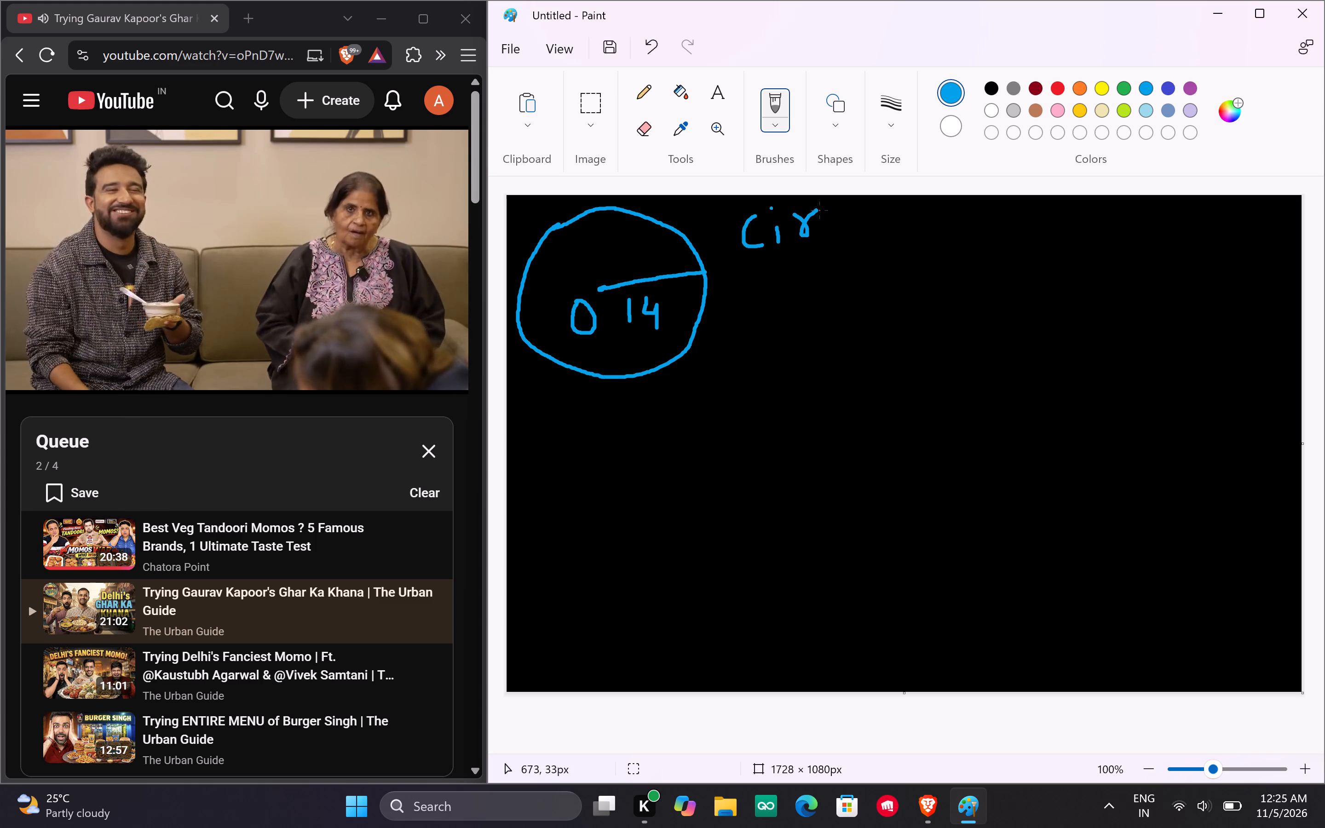
left_click_drag(830, 213, 836, 232)
left_click_drag(840, 233, 874, 229)
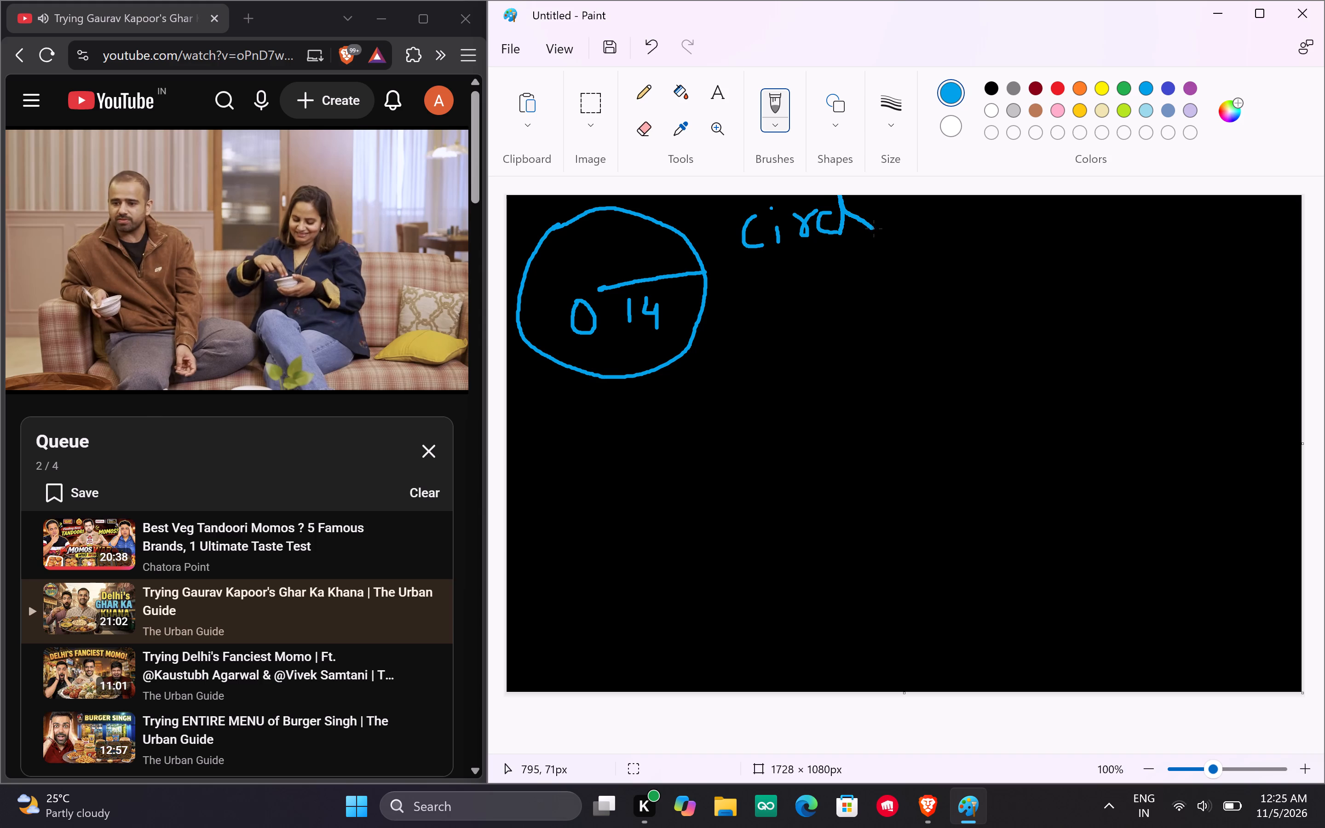
left_click_drag(888, 218, 907, 226)
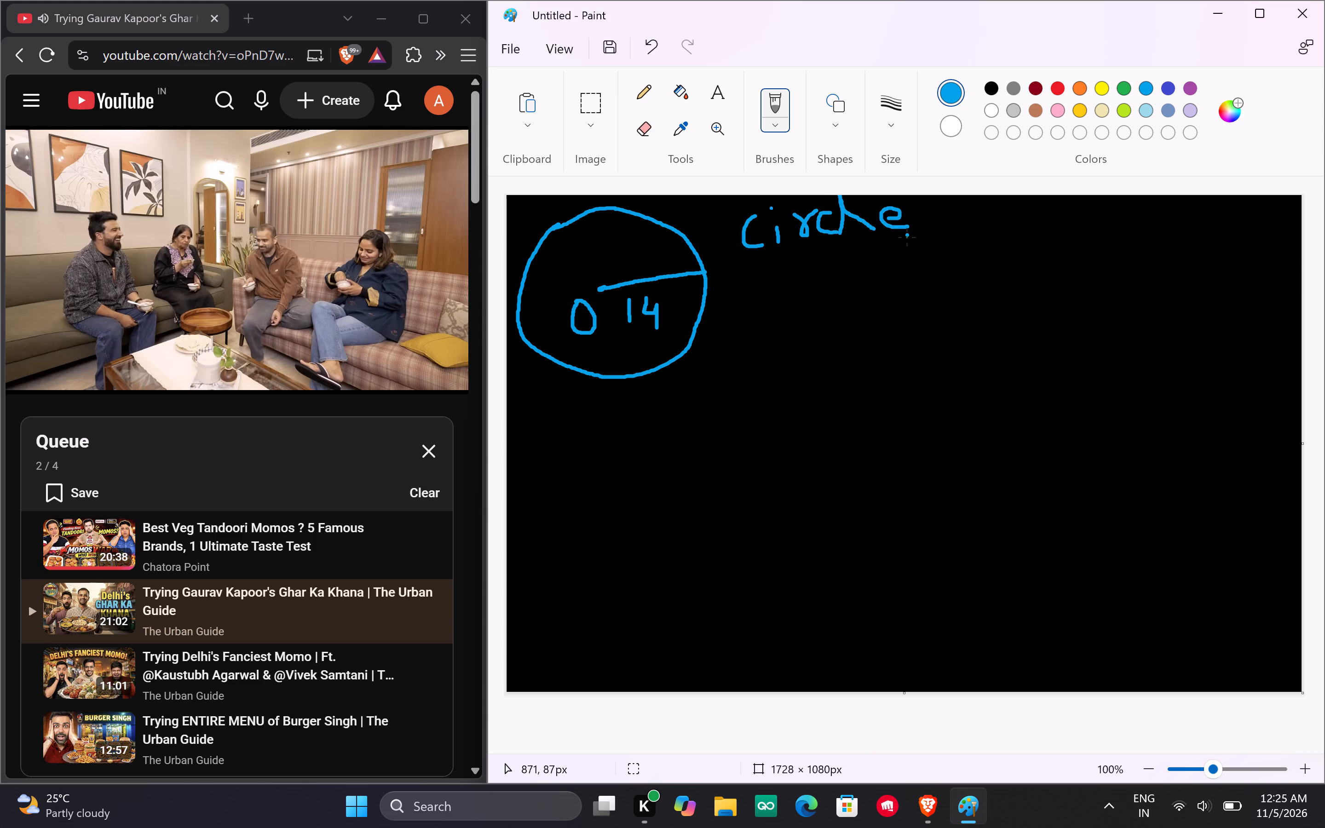
left_click_drag(907, 238, 765, 267)
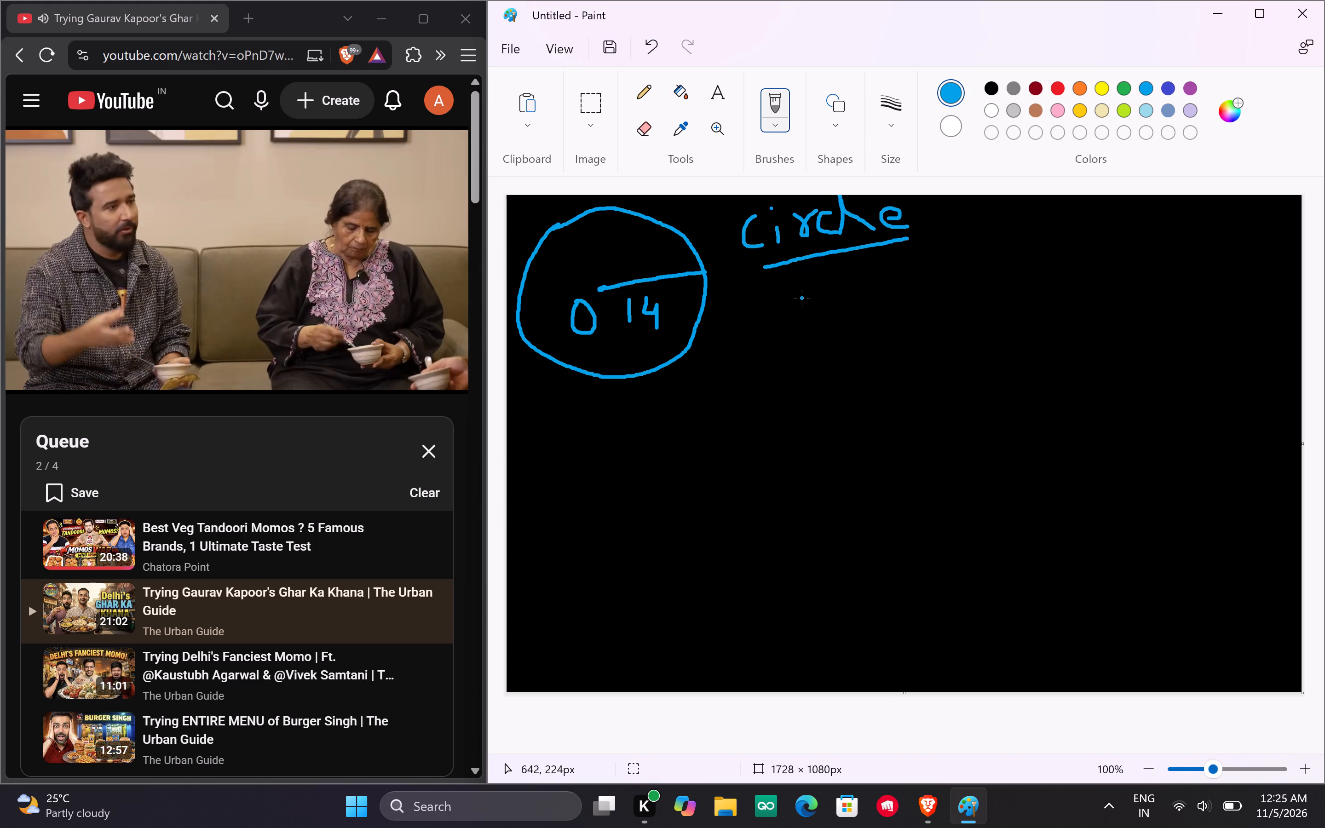
Handwrite "Area =" below the underlined Circle heading.
left_click_drag(802, 298, 824, 298)
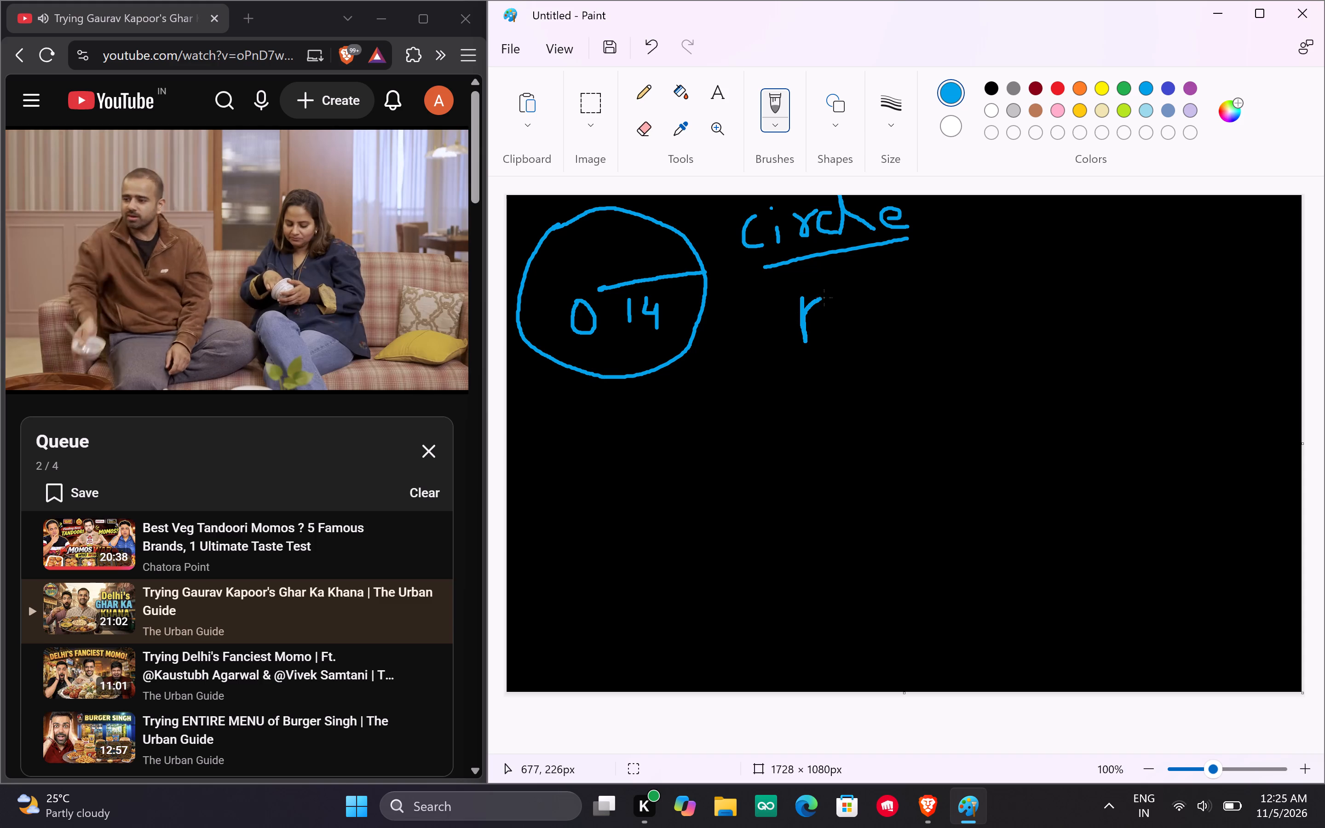
left_click_drag(824, 298, 842, 339)
left_click_drag(804, 325, 813, 325)
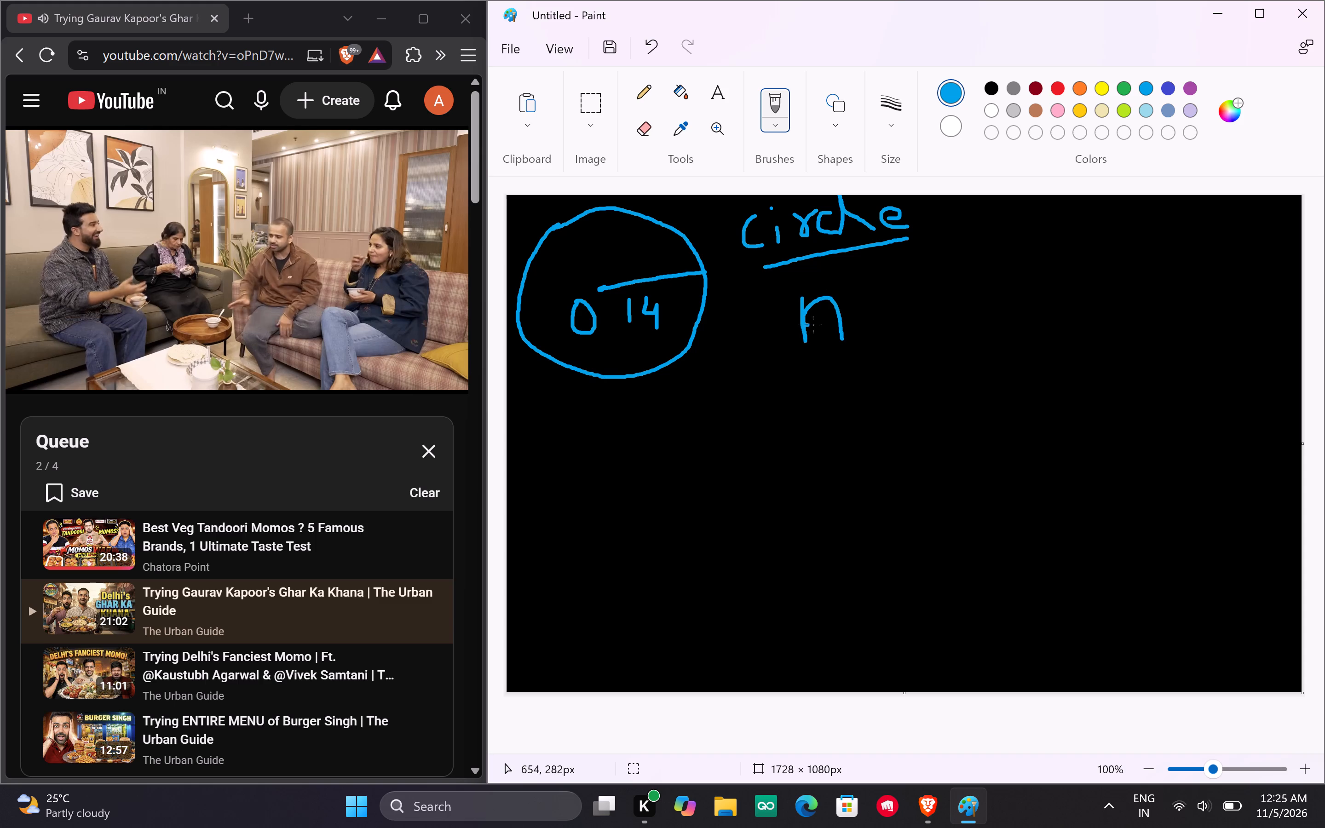
left_click_drag(813, 325, 841, 320)
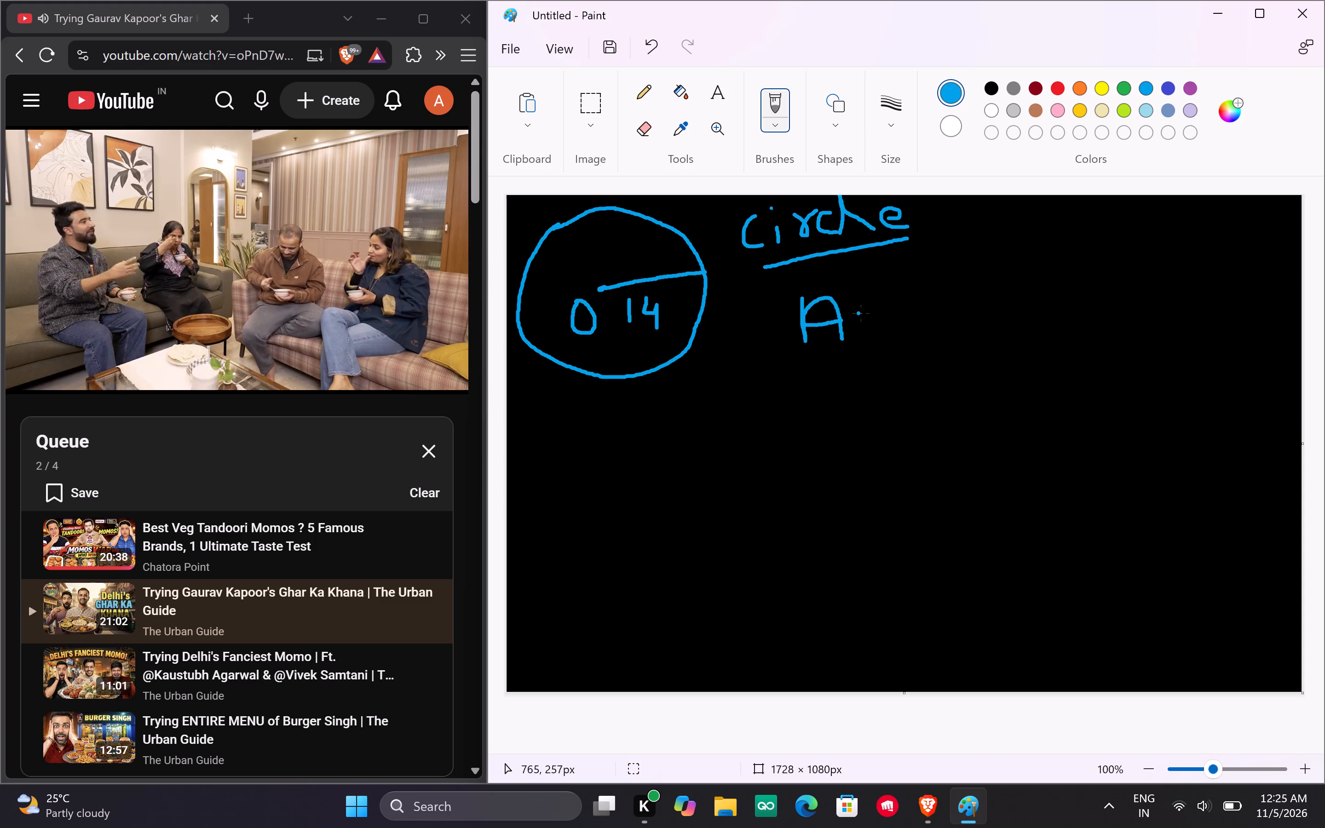
left_click_drag(870, 316, 890, 311)
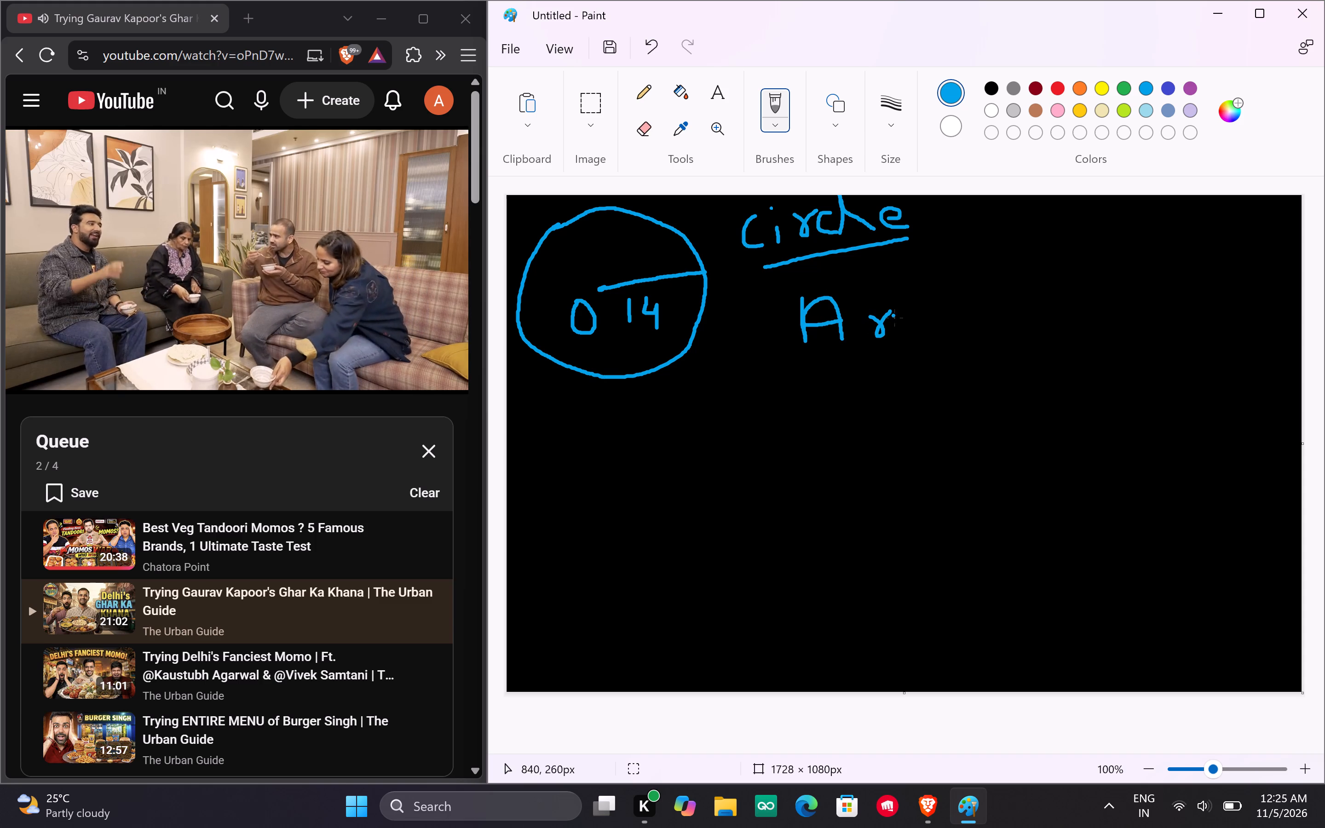
left_click_drag(896, 321, 912, 340)
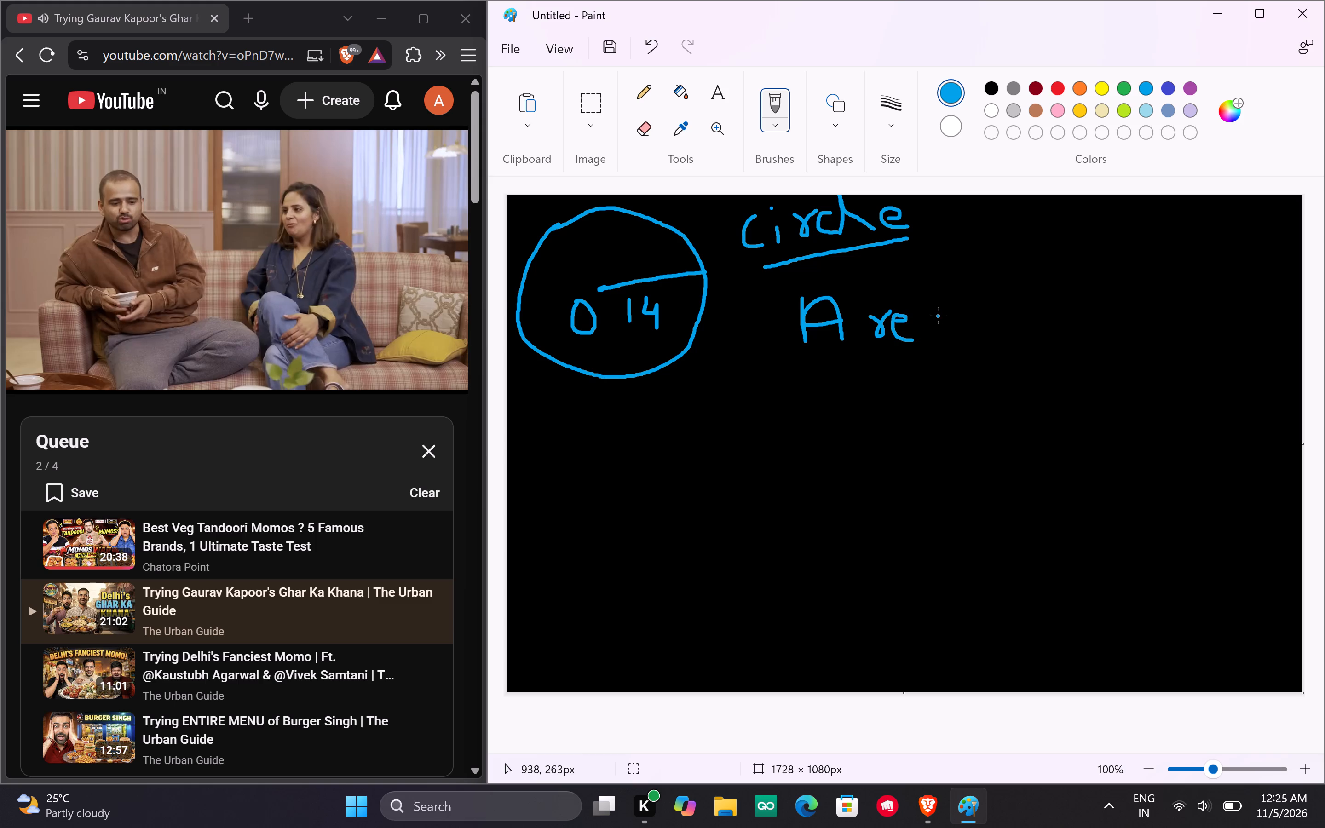
left_click_drag(939, 314, 939, 321)
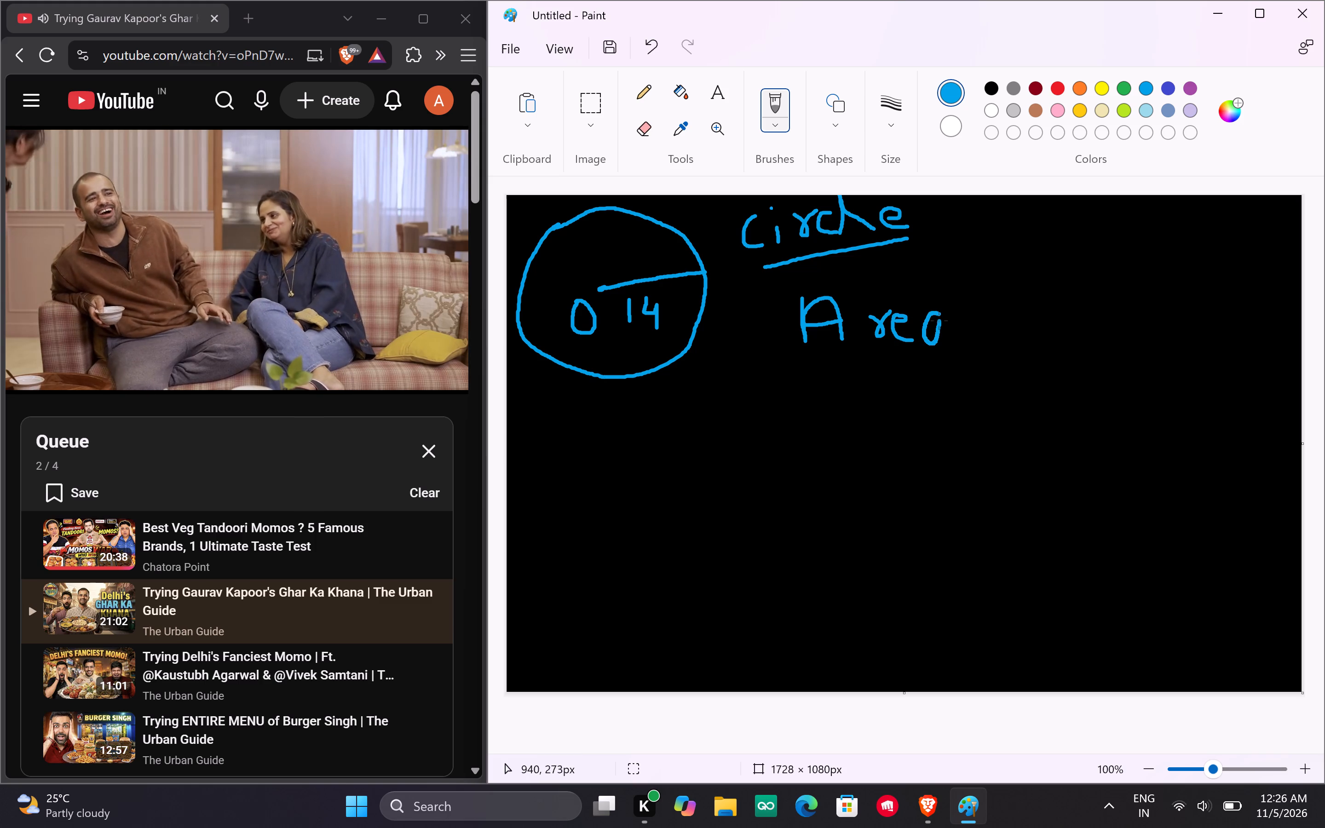
left_click_drag(939, 321, 947, 348)
left_click_drag(974, 325, 985, 323)
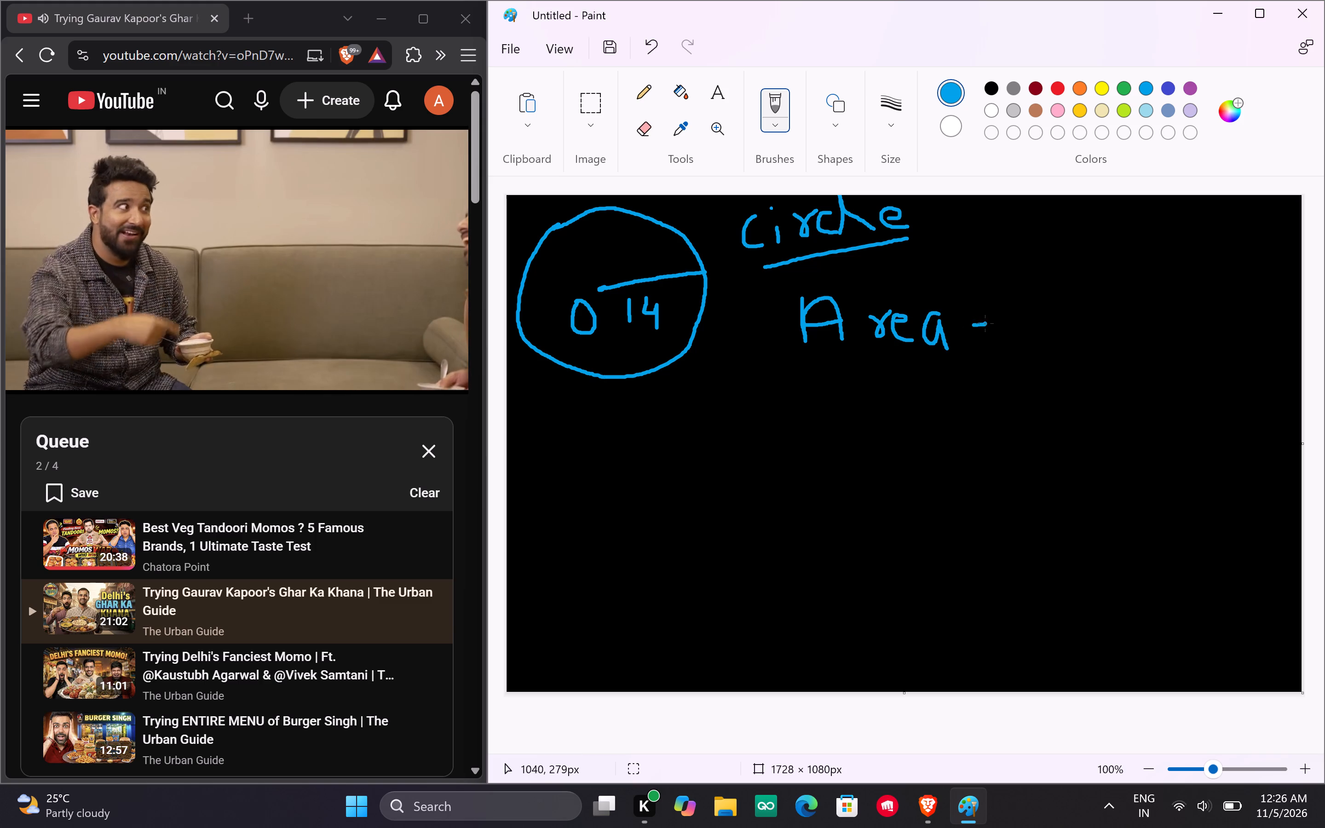
left_click_drag(978, 340, 987, 339)
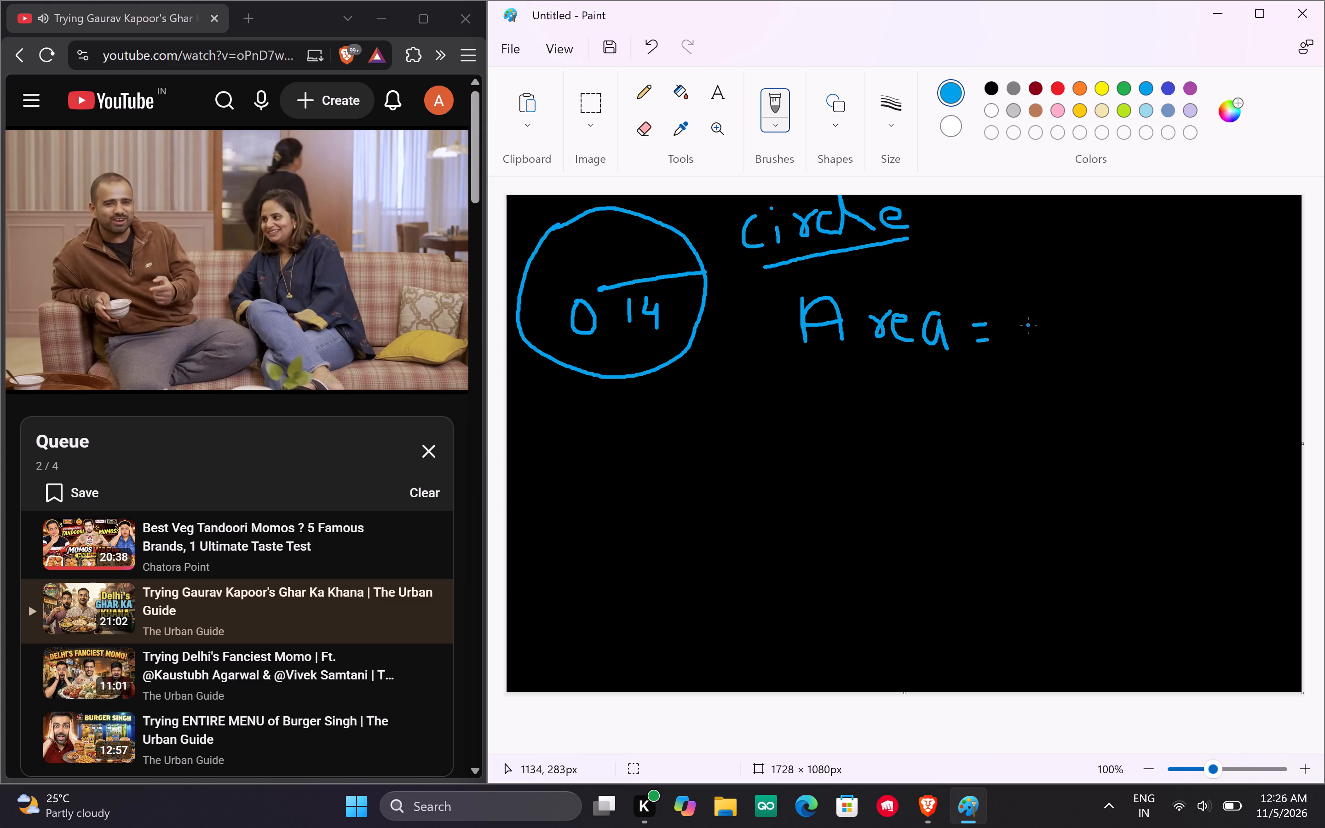
Complete the area formula by handwriting "πr²" after "Area =".
left_click_drag(1034, 315, 1052, 330)
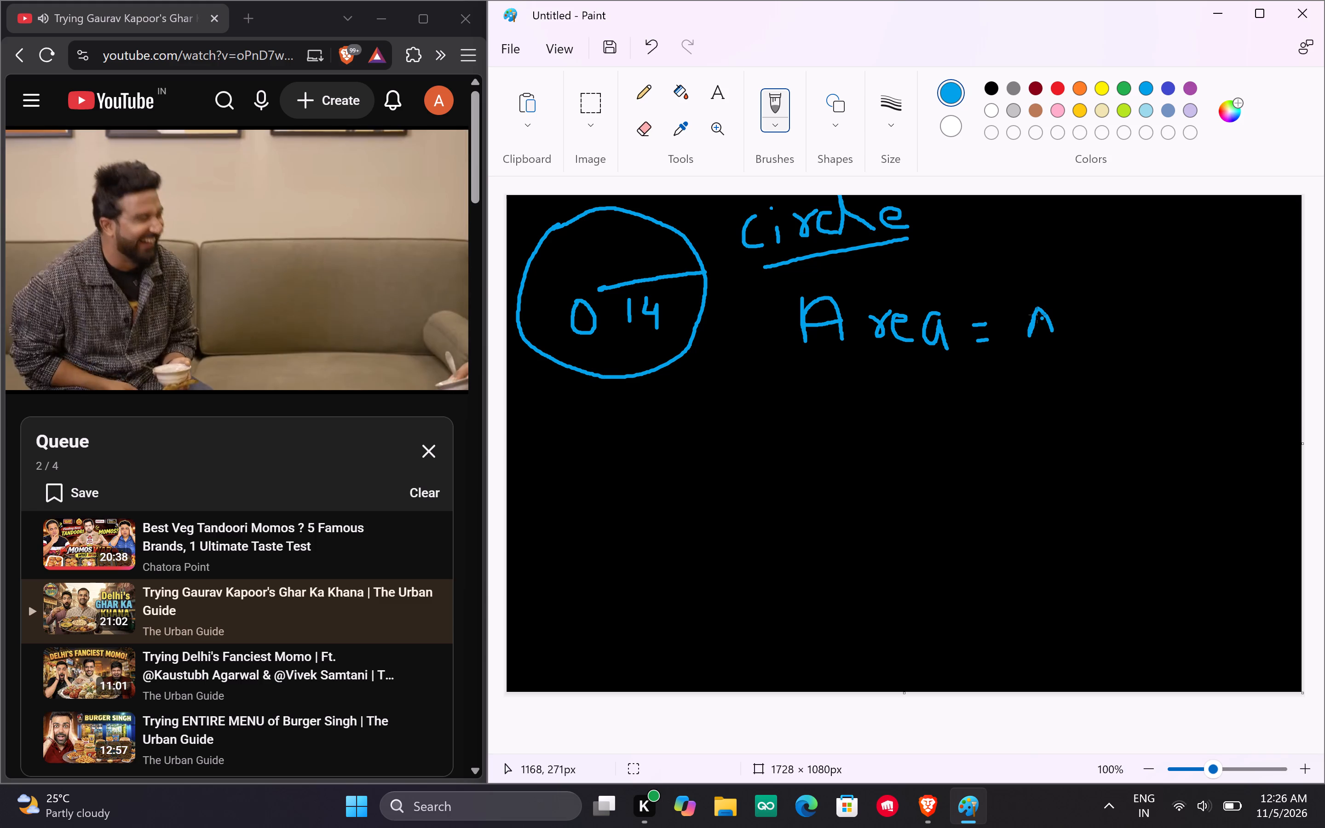
left_click_drag(1029, 312, 1054, 306)
left_click_drag(1076, 306, 1089, 313)
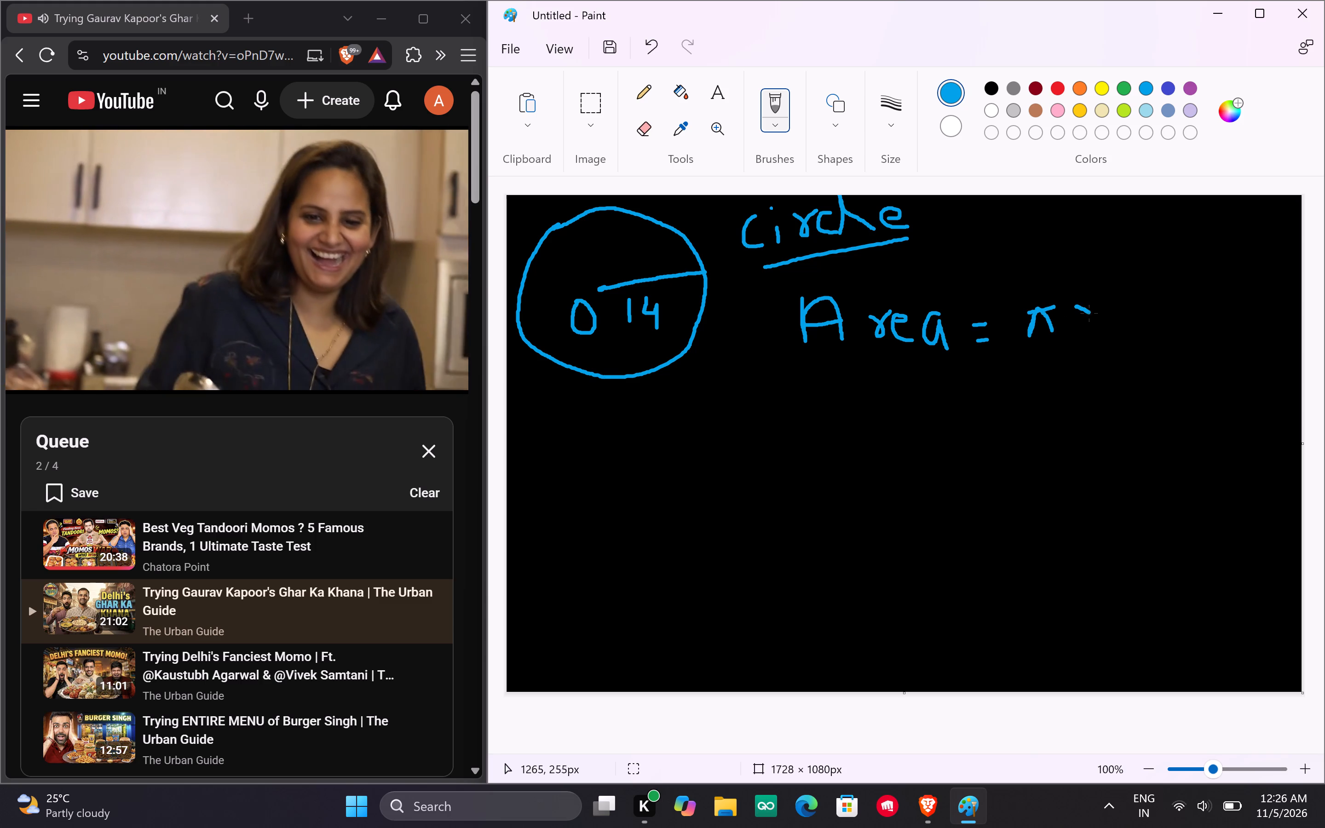
left_click_drag(1089, 313, 1095, 299)
left_click_drag(1108, 290, 1123, 285)
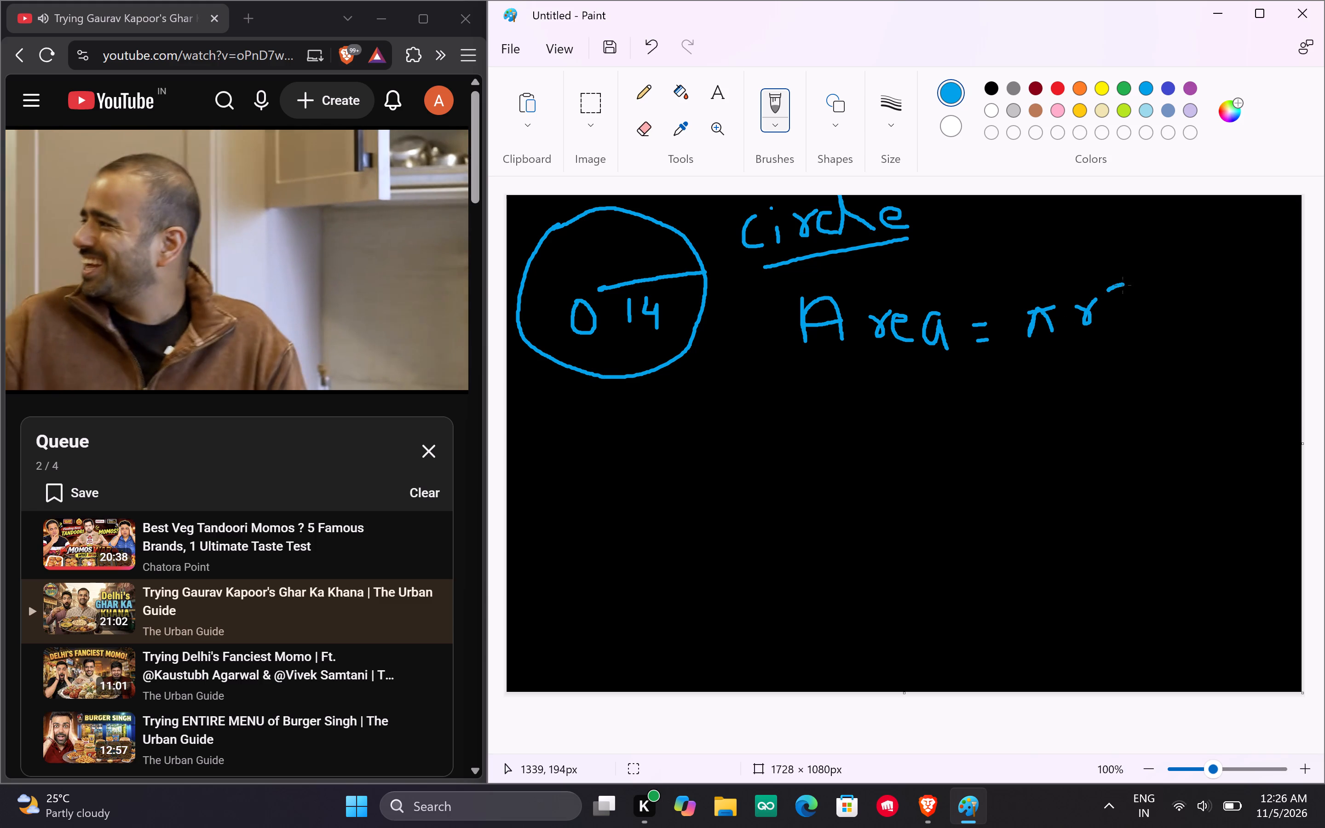
left_click_drag(1123, 285, 1134, 308)
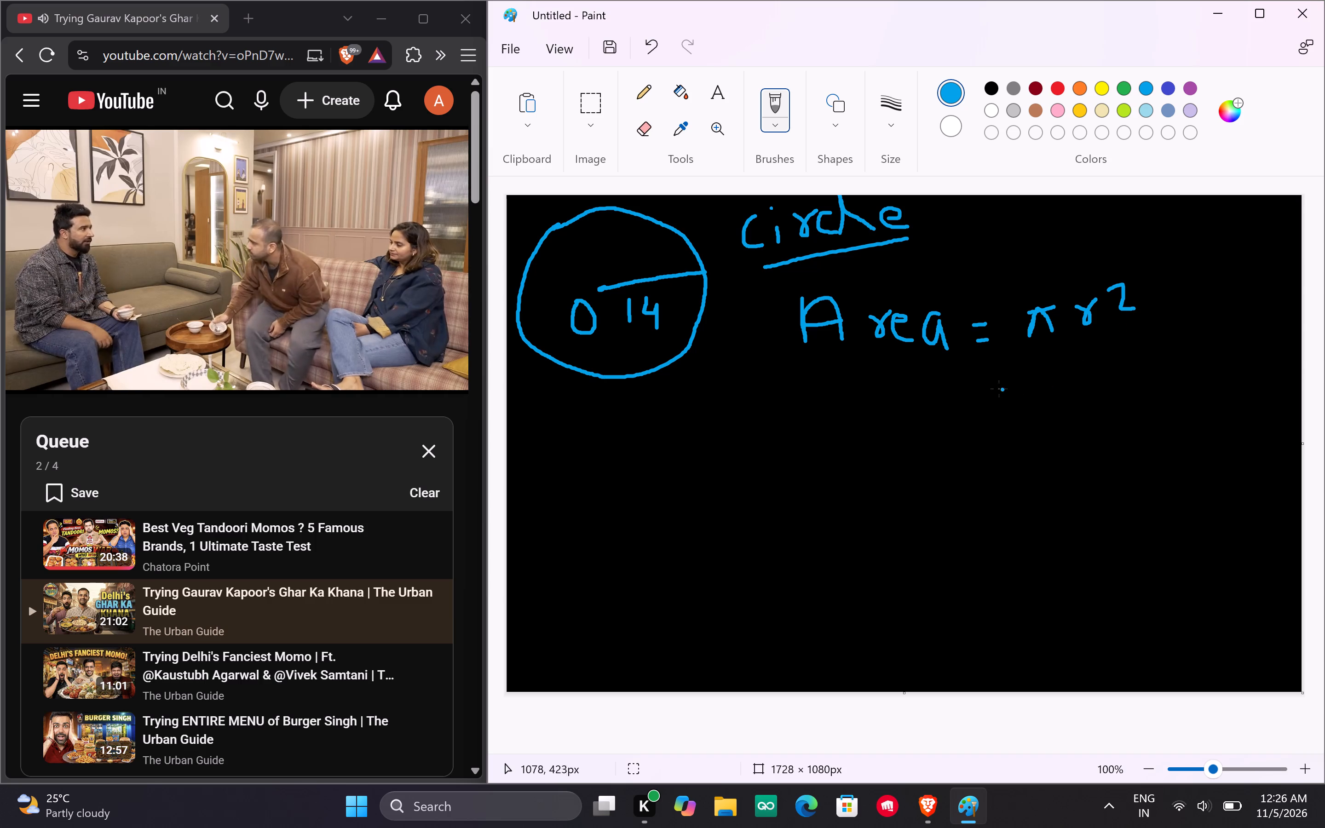
Start the substitution line under the area formula by handwriting "=" and the fraction 22/7.
left_click_drag(977, 389, 1009, 382)
left_click_drag(974, 423, 998, 421)
left_click_drag(1049, 395, 1035, 395)
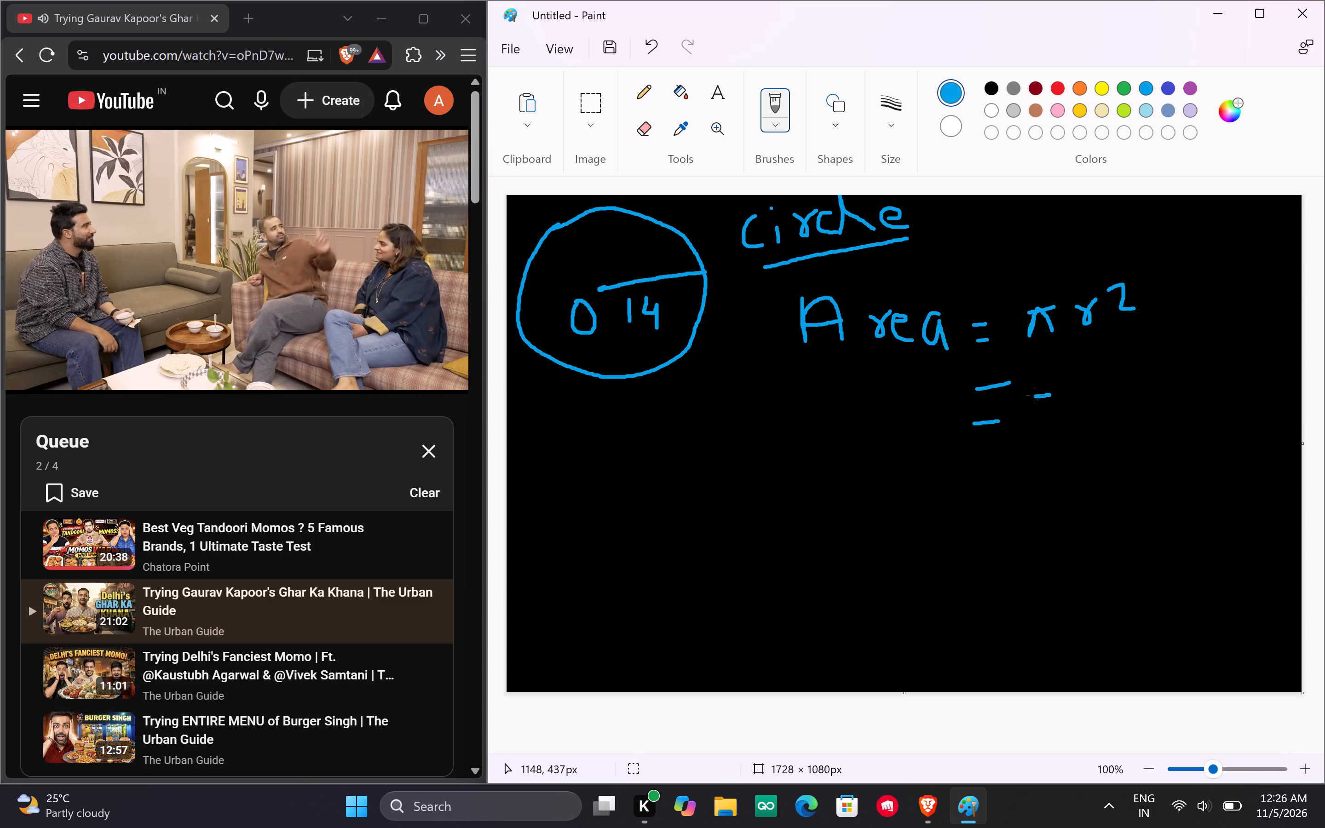
left_click_drag(1035, 395, 1053, 424)
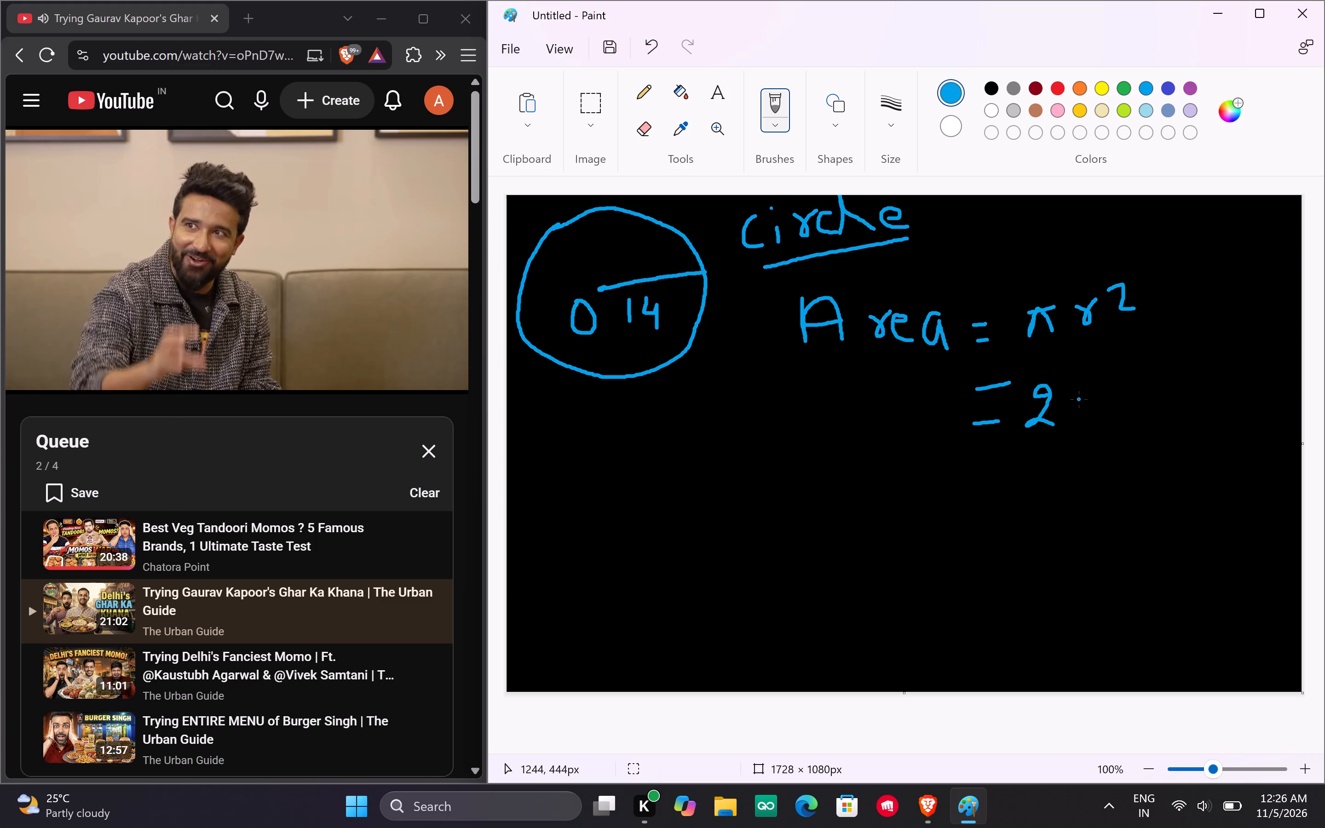
left_click_drag(1079, 398, 1069, 426)
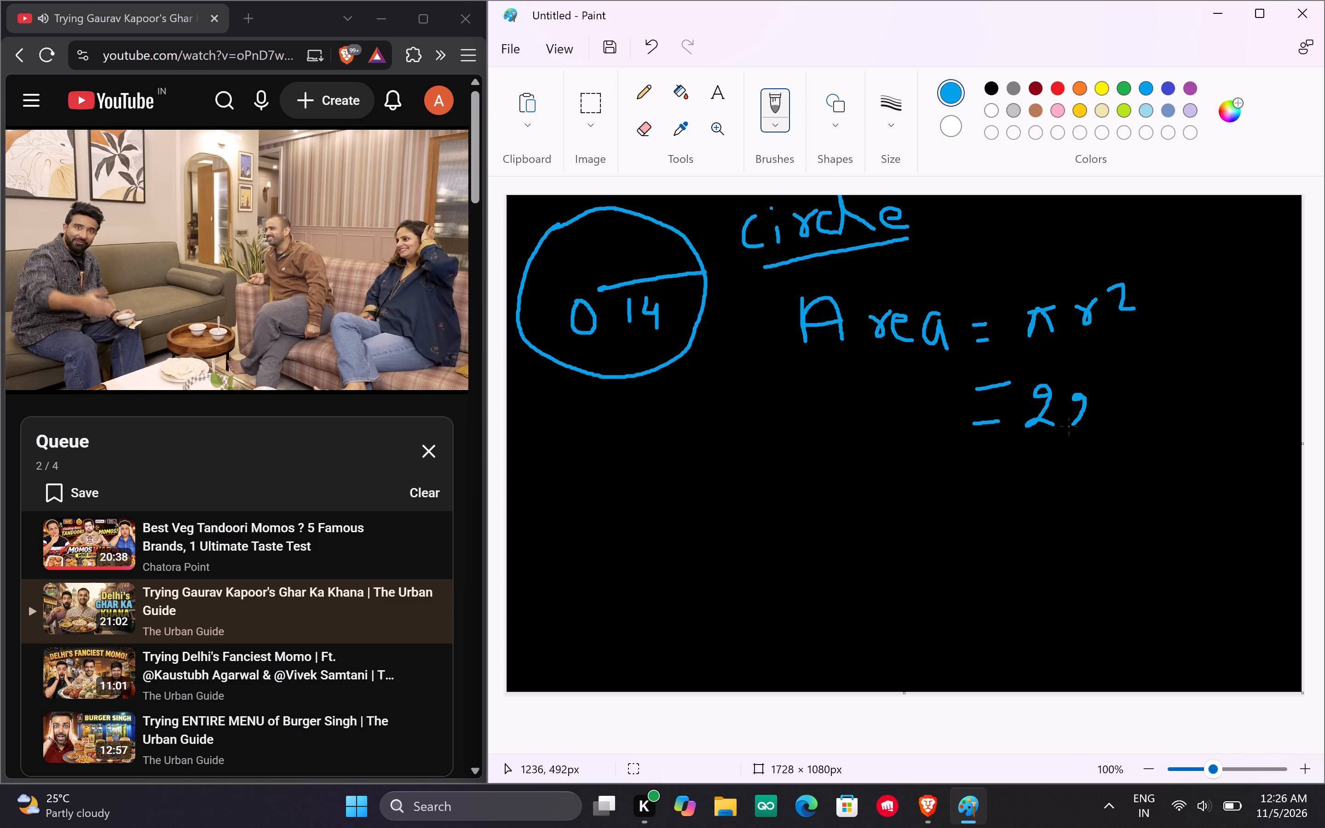
left_click_drag(1069, 426, 1086, 430)
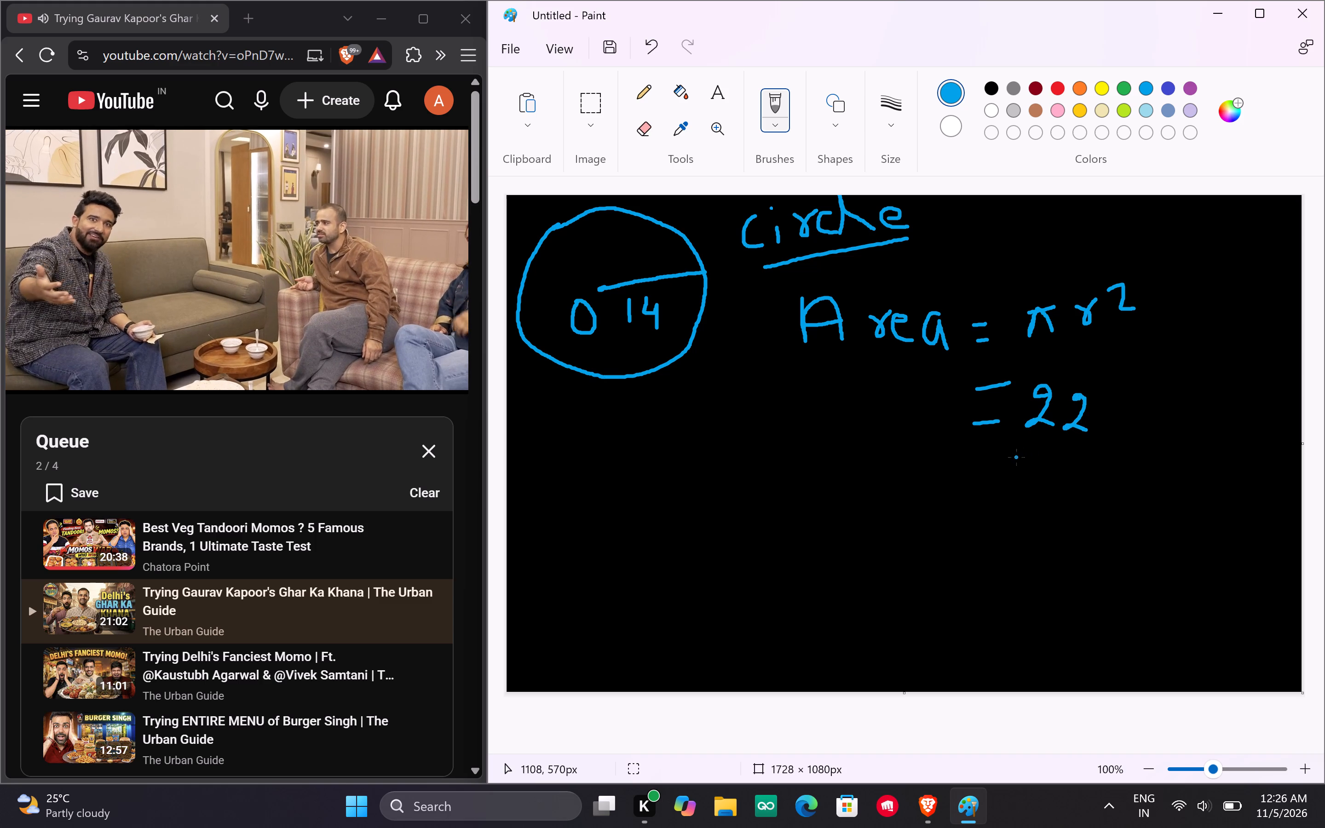
left_click_drag(1022, 456, 1071, 449)
left_click_drag(1042, 463, 1053, 463)
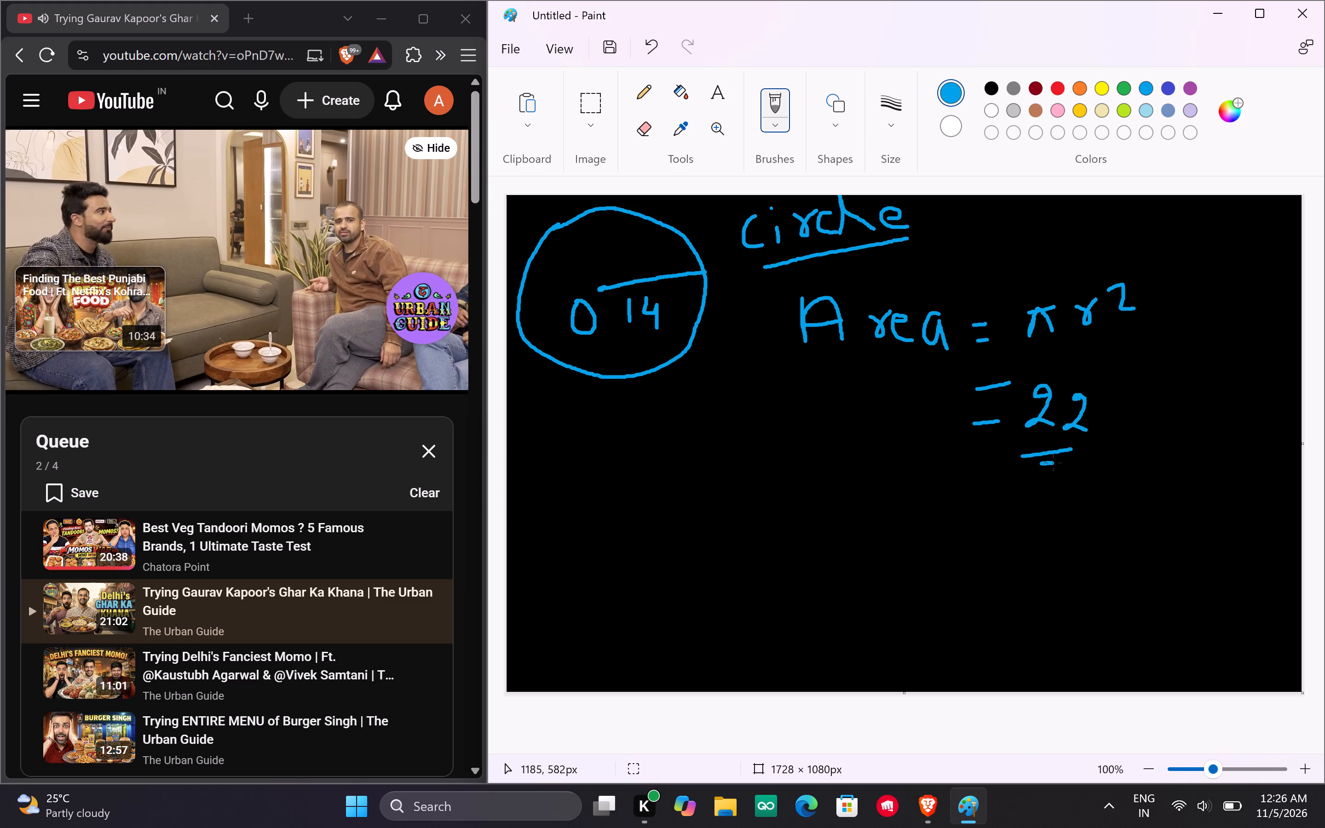
left_click_drag(1053, 463, 1044, 504)
left_click_drag(1037, 495, 1078, 489)
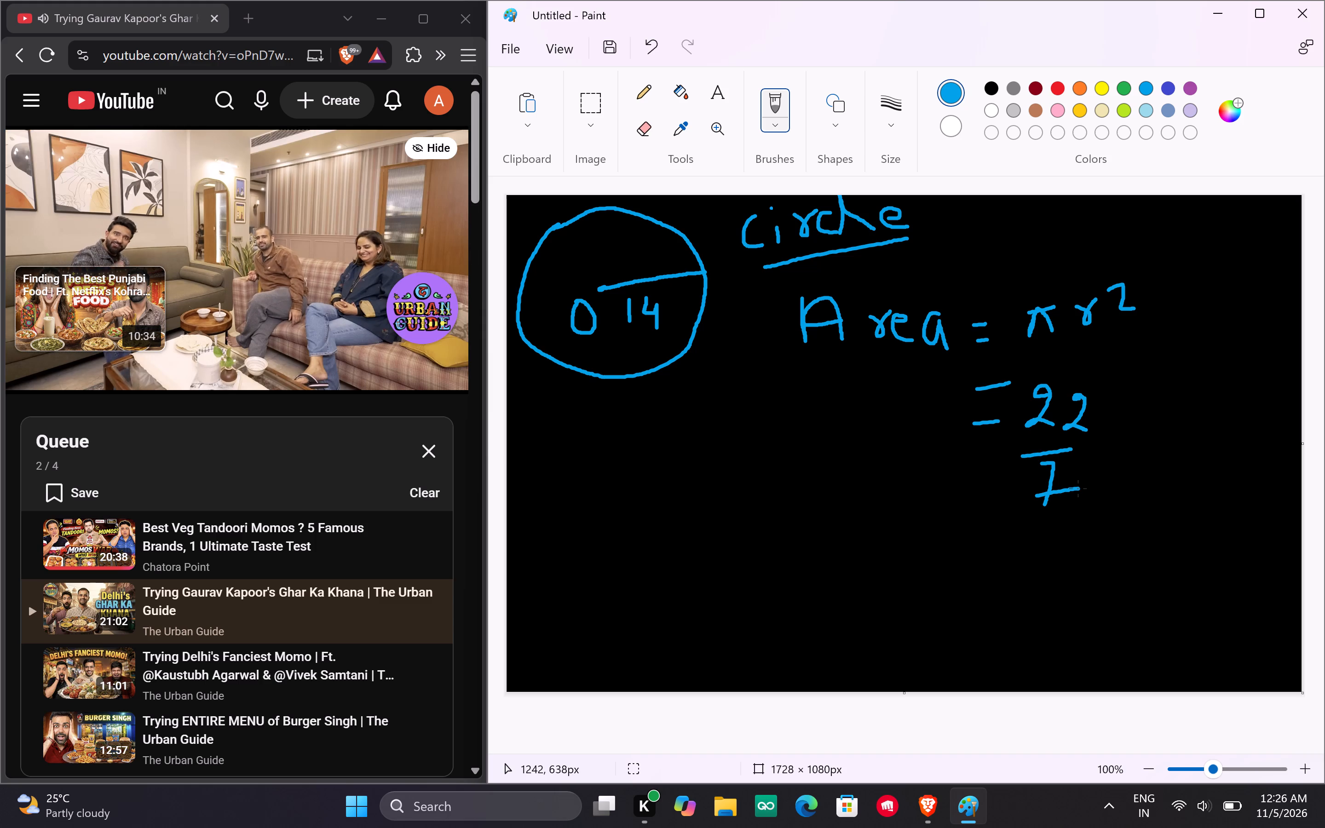
Extend the substitution line by handwriting "× 14 × 2" after the fraction 22/7.
left_click_drag(1129, 395, 1118, 433)
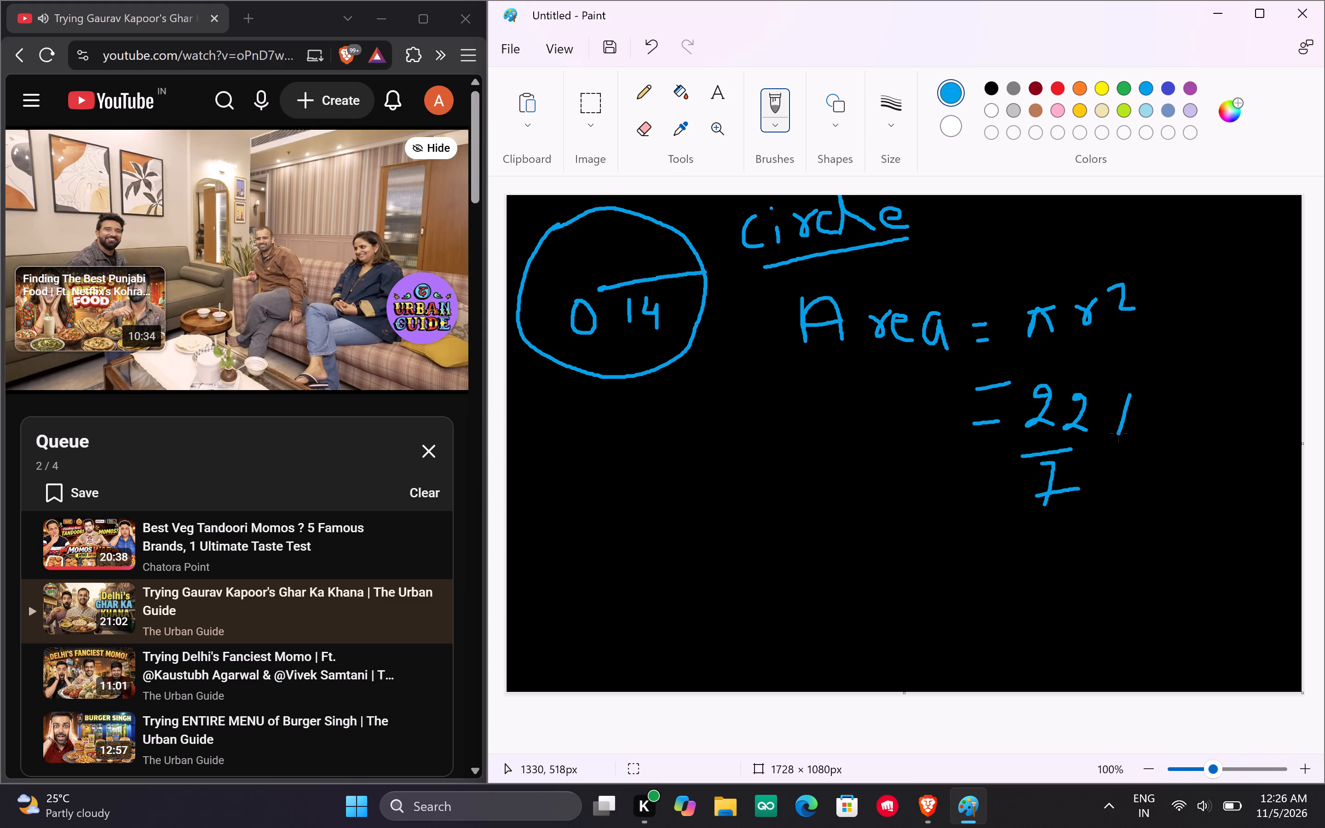
left_click_drag(1108, 403, 1139, 421)
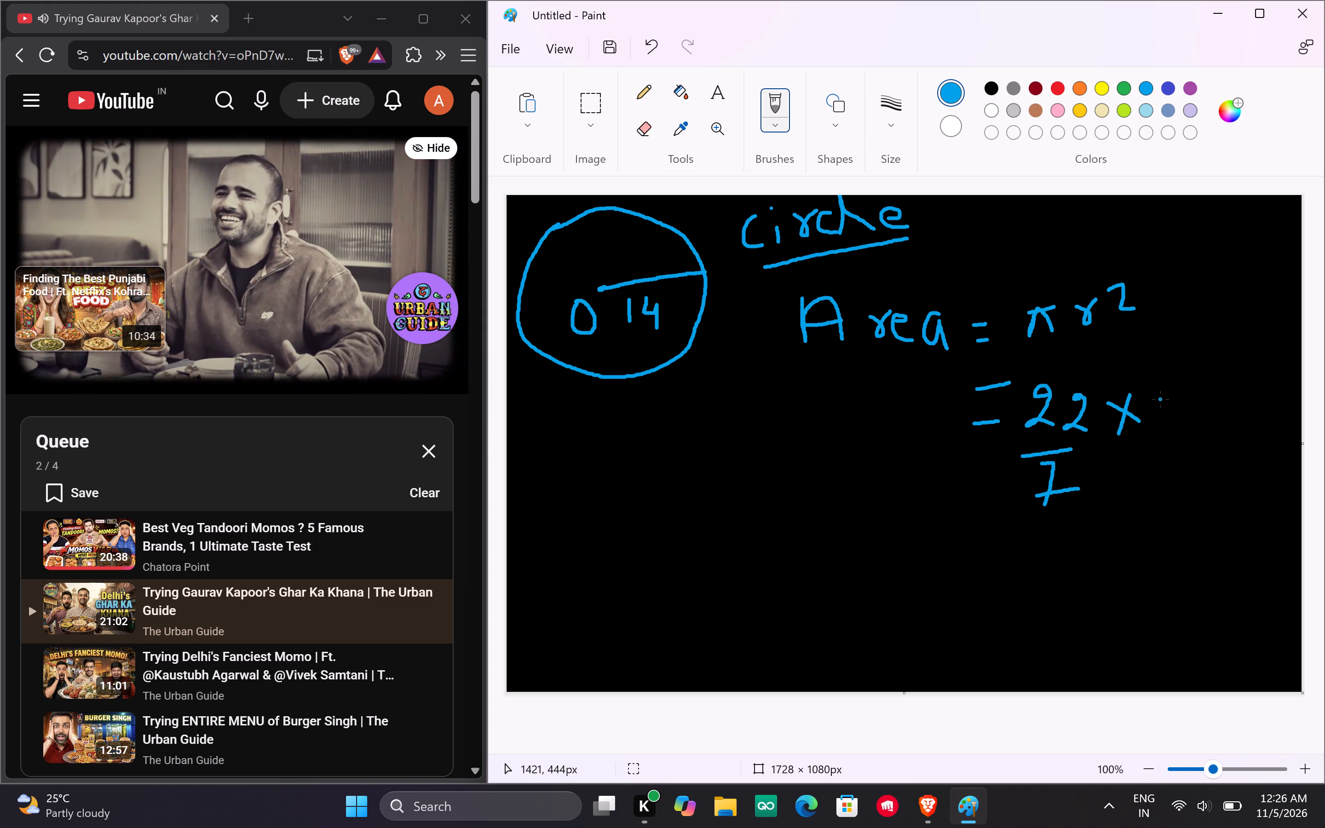
left_click_drag(1160, 399, 1166, 426)
left_click_drag(1175, 400, 1187, 400)
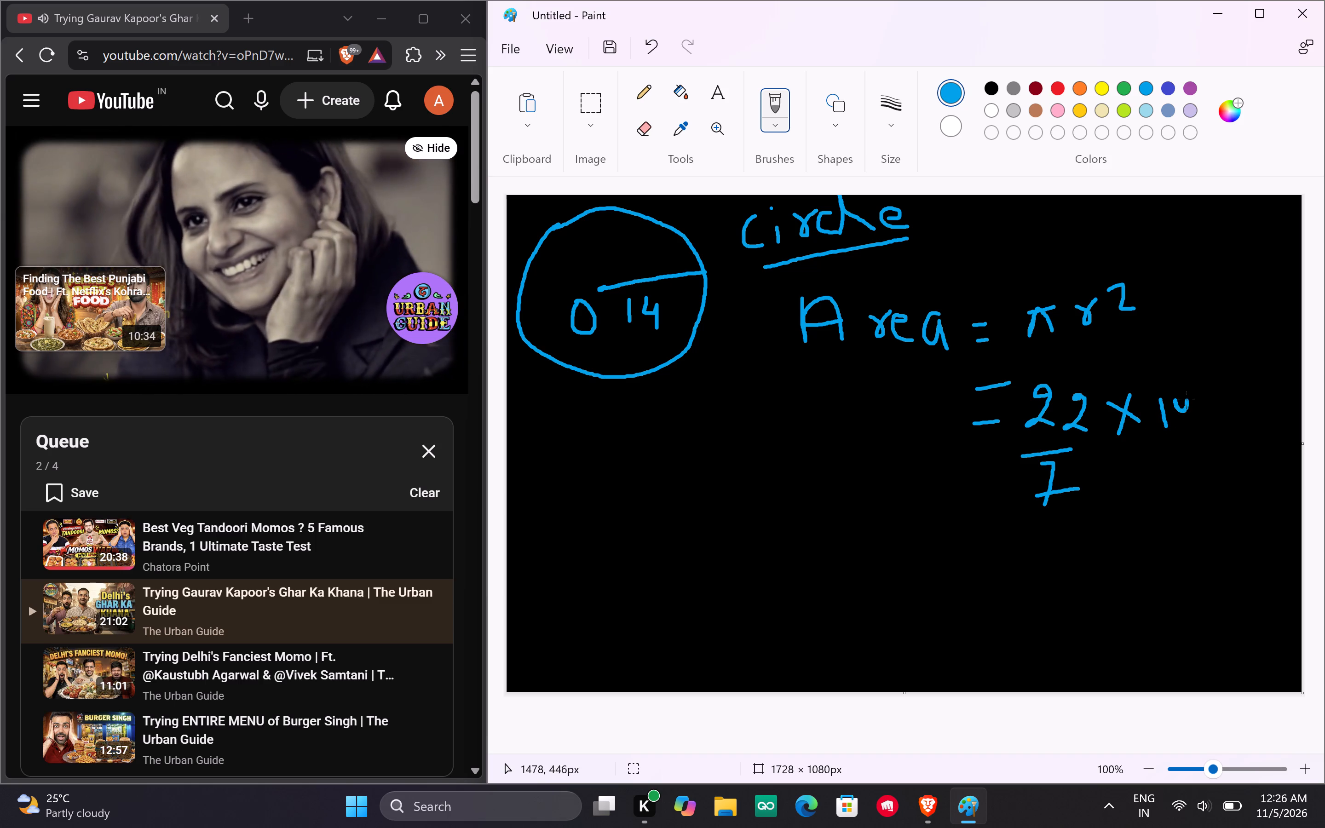
left_click_drag(1187, 400, 1192, 428)
left_click_drag(1227, 395, 1207, 433)
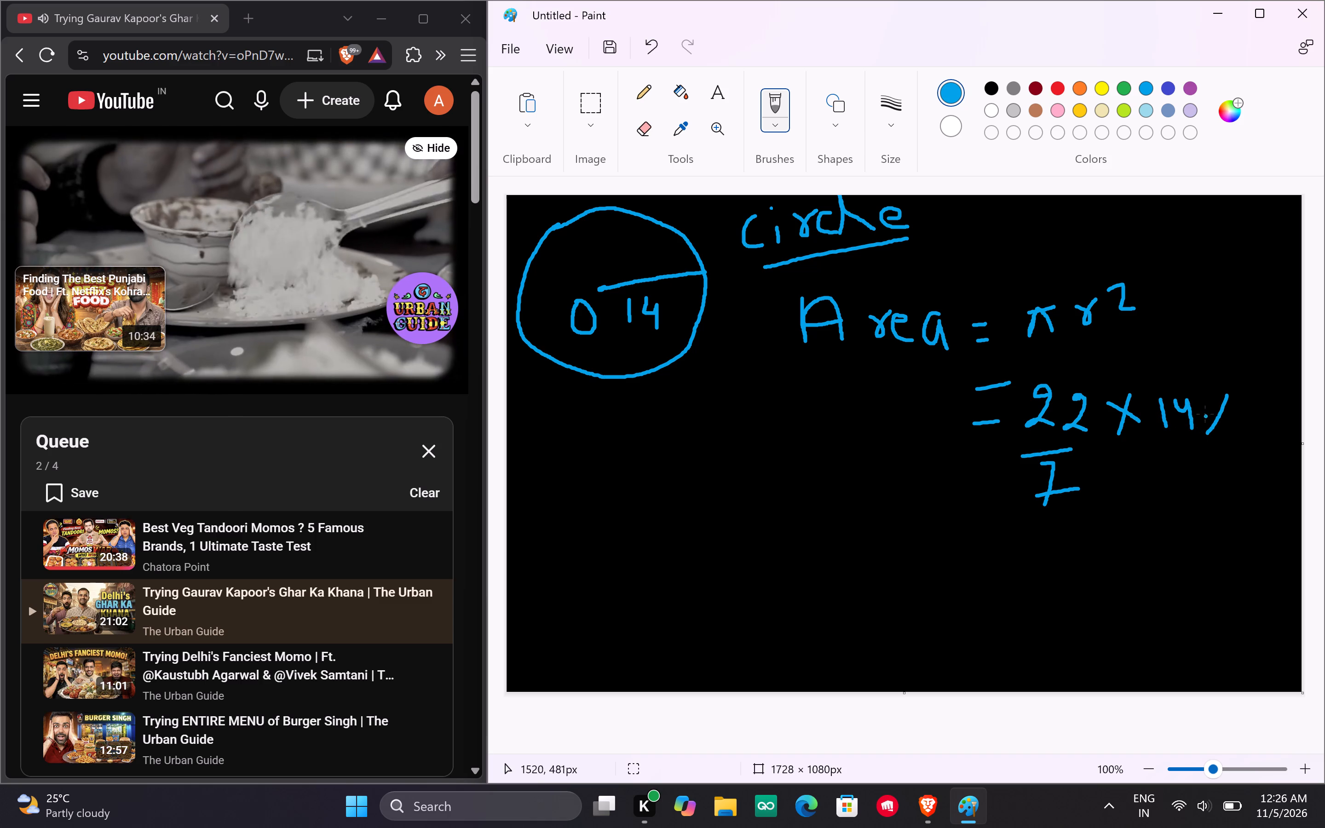
left_click_drag(1204, 413, 1227, 423)
left_click_drag(1240, 403, 1253, 414)
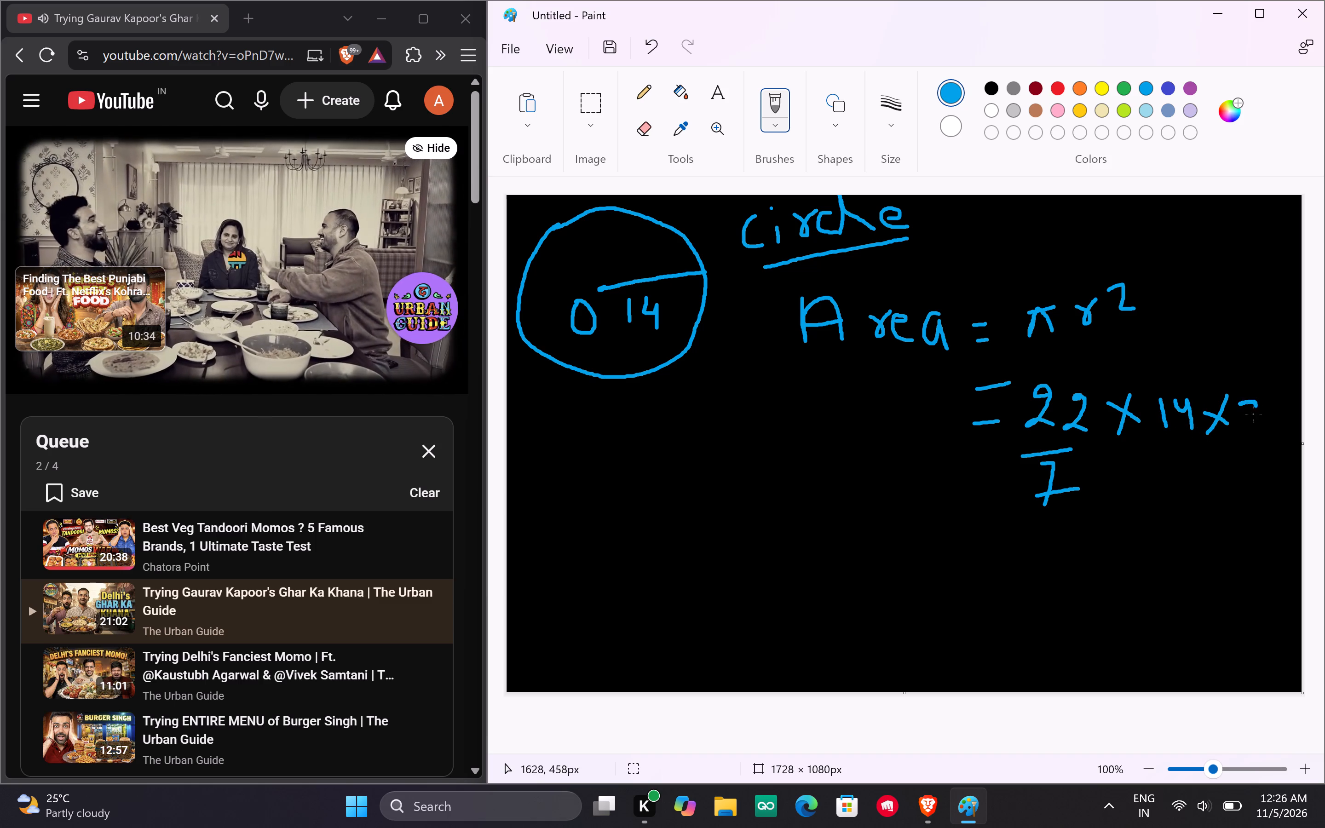
left_click_drag(1253, 414, 1267, 424)
Strike through the denominator 7 with a diagonal line and mark a dot above the 14.
left_click_drag(1075, 473, 1074, 473)
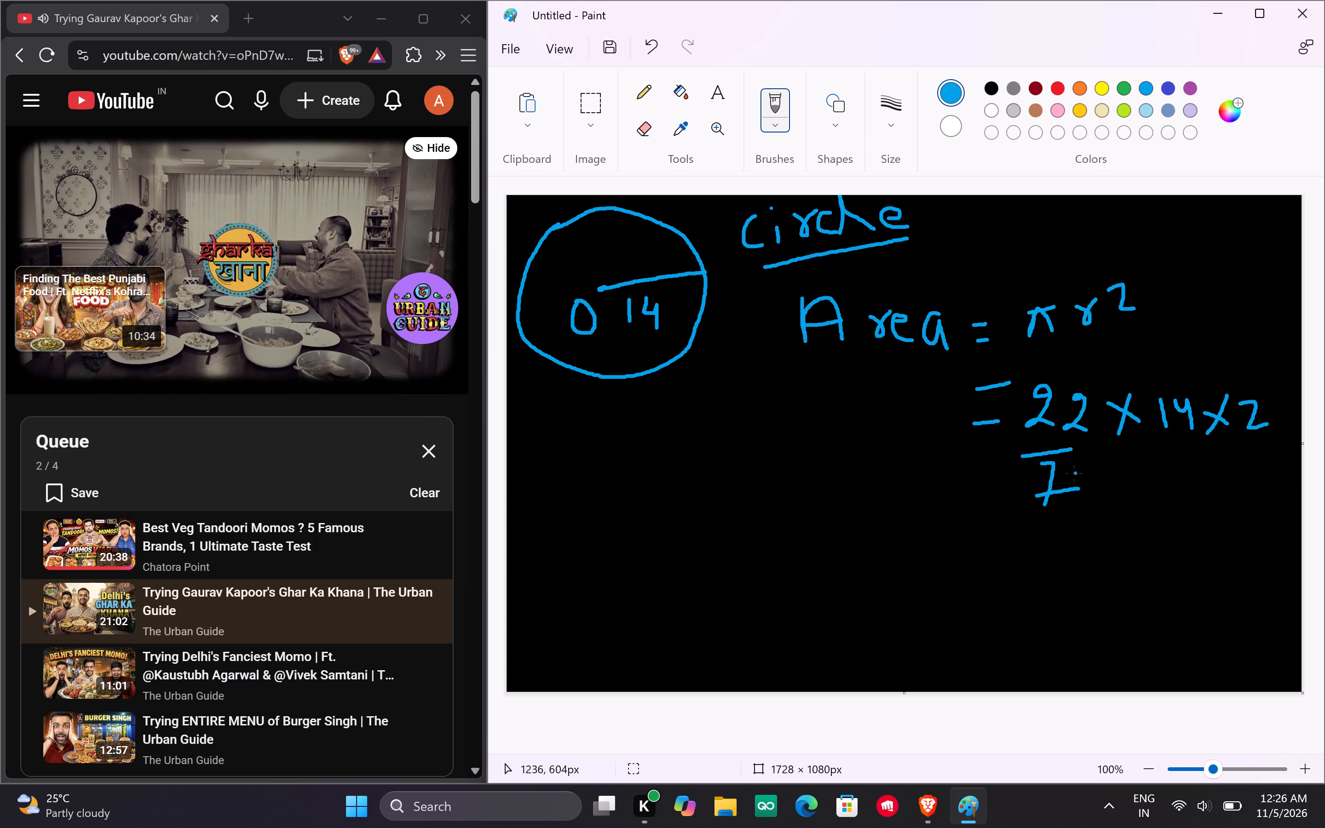
left_click_drag(1074, 473, 988, 538)
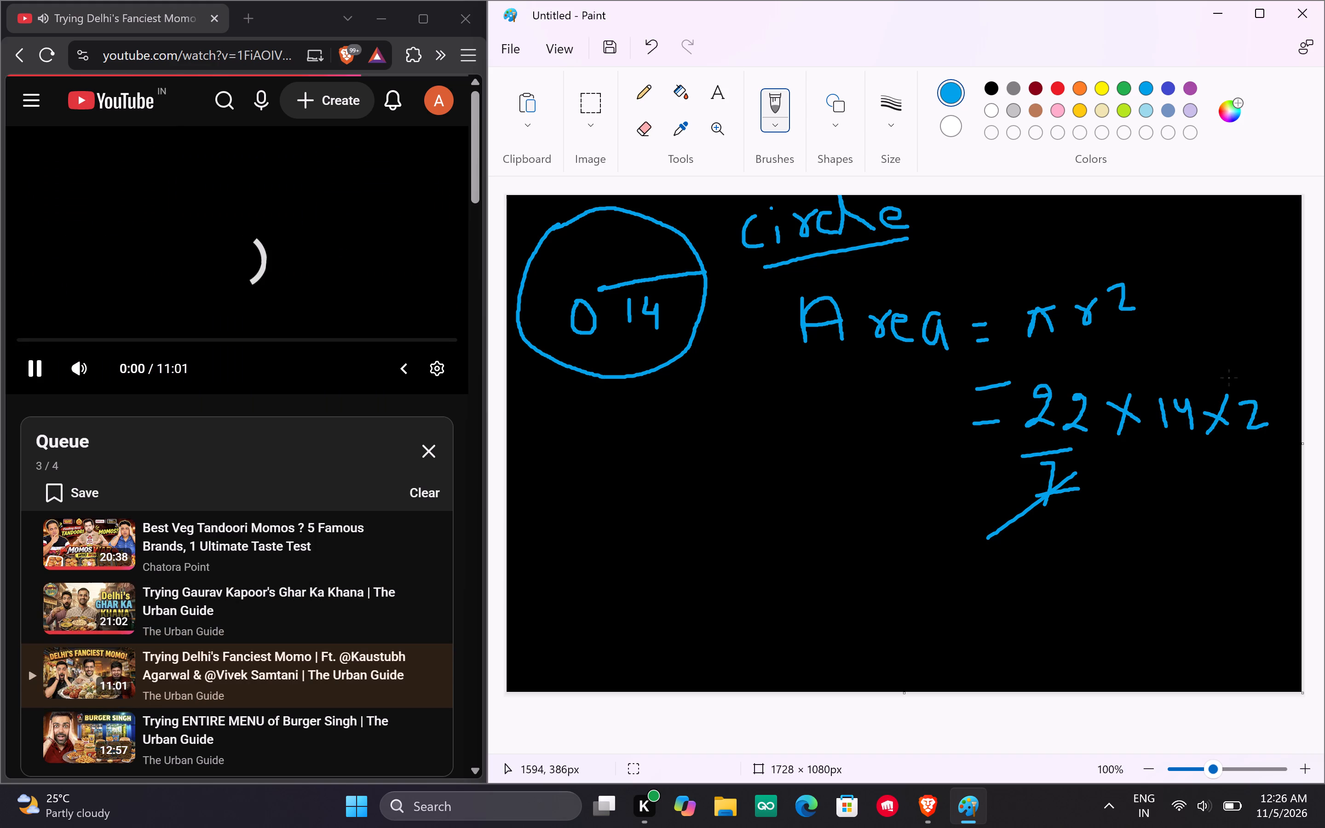
left_click(1193, 374)
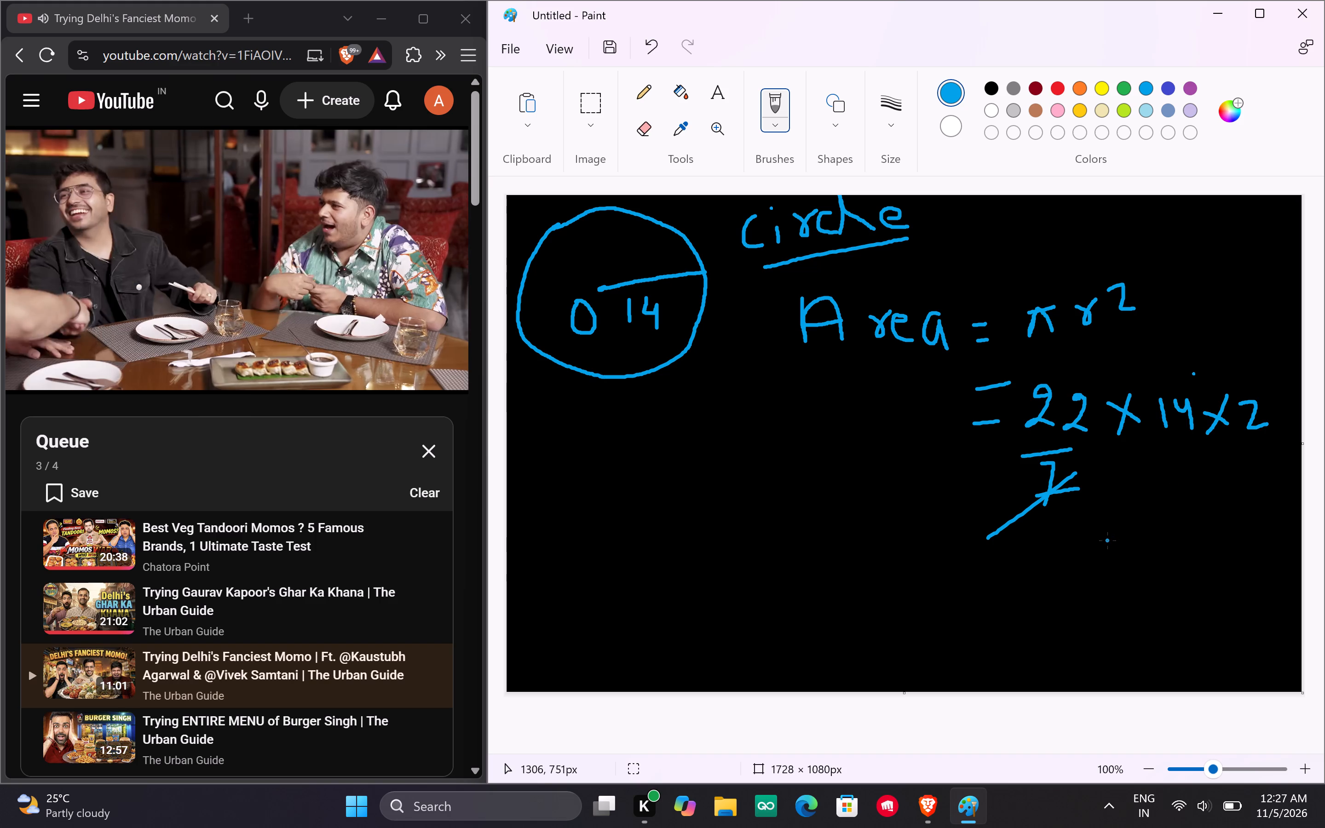
Handwrite the simplified line "= 28 × 22" below the struck-through substitution line.
left_click_drag(1080, 550, 1106, 540)
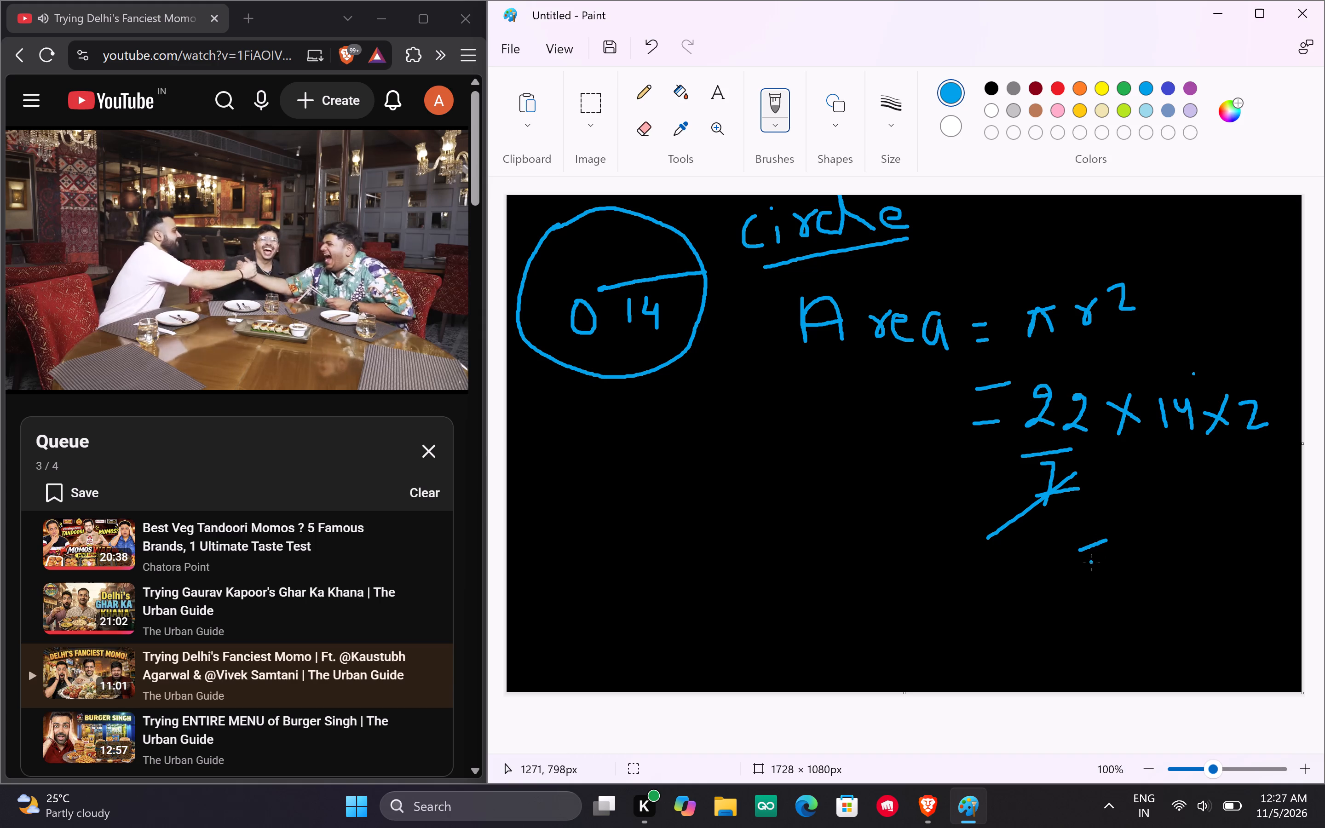
left_click_drag(1091, 563, 1111, 553)
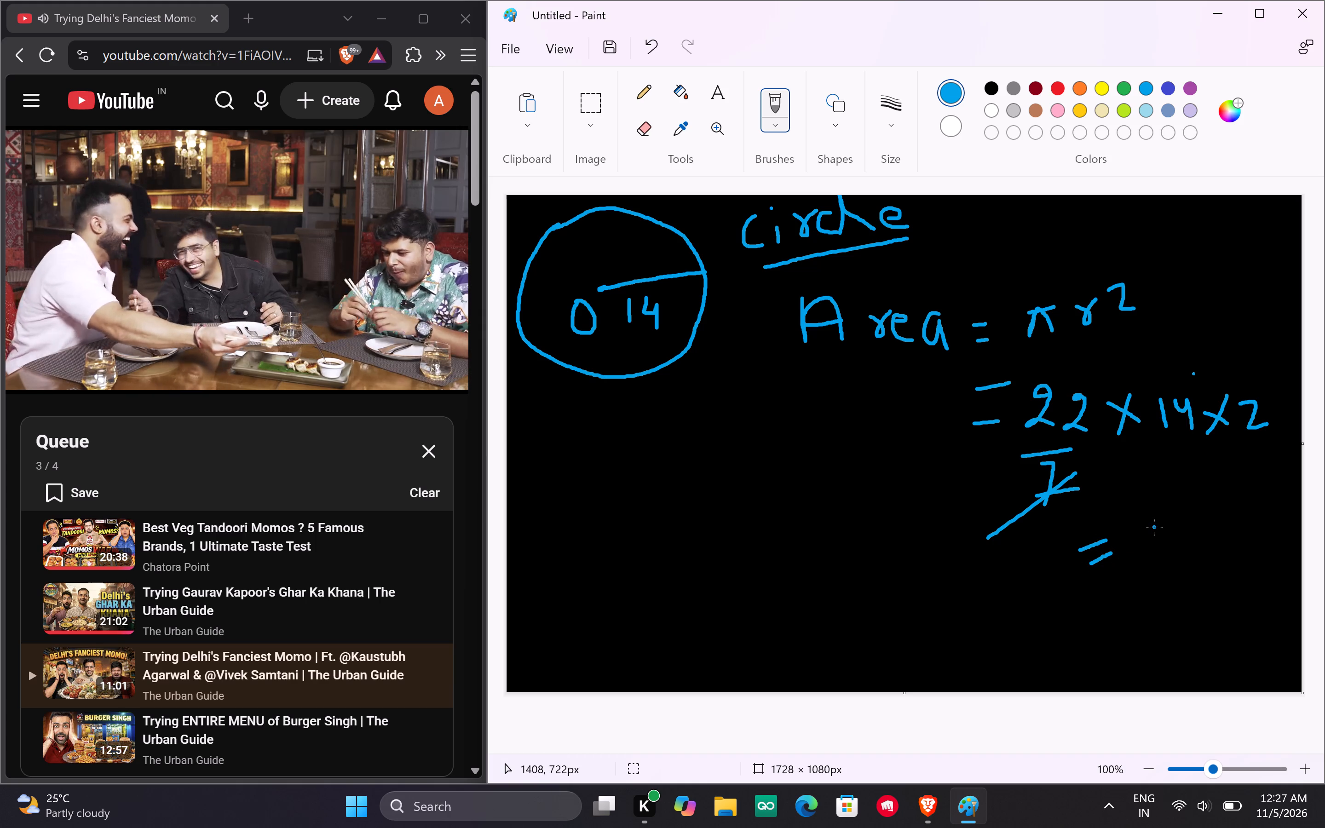
left_click(1149, 519)
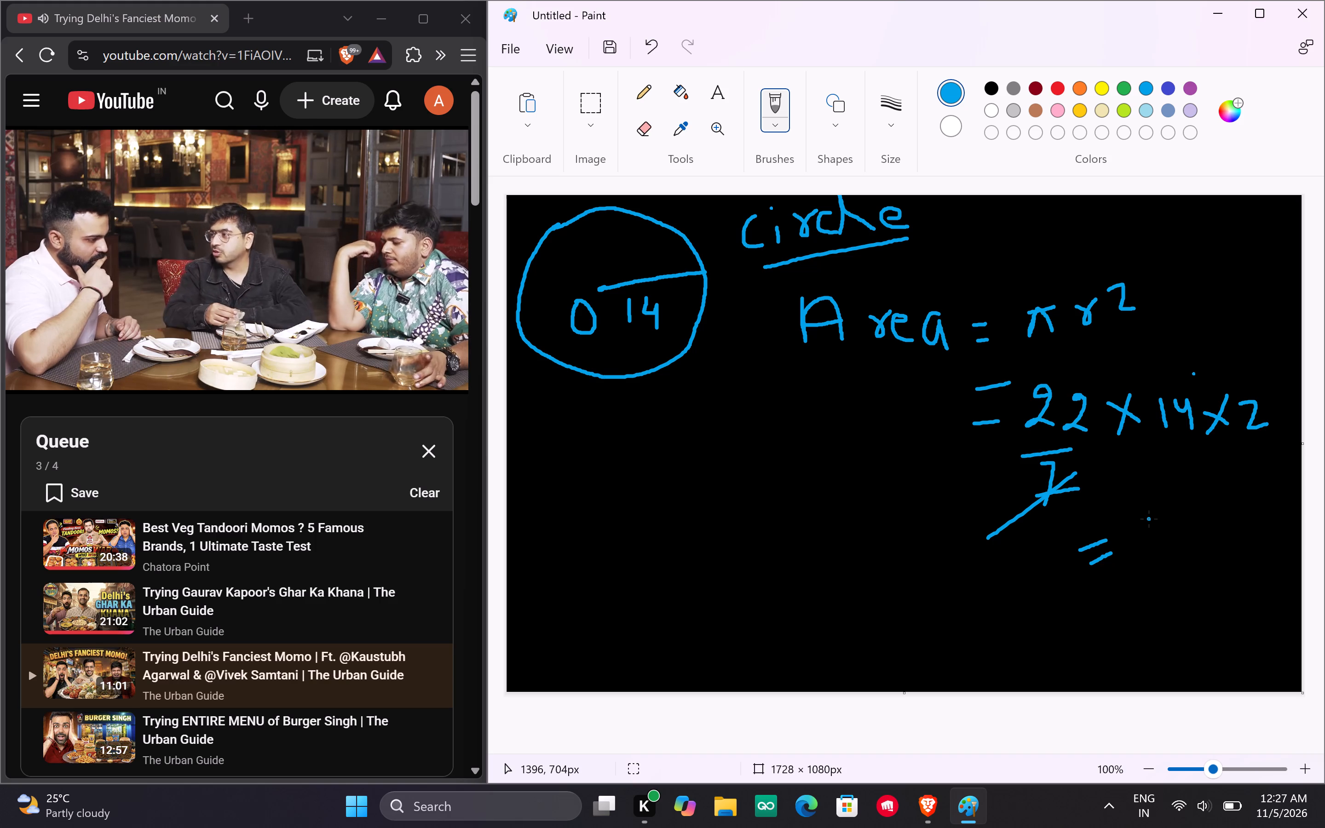
left_click_drag(1149, 519, 1142, 540)
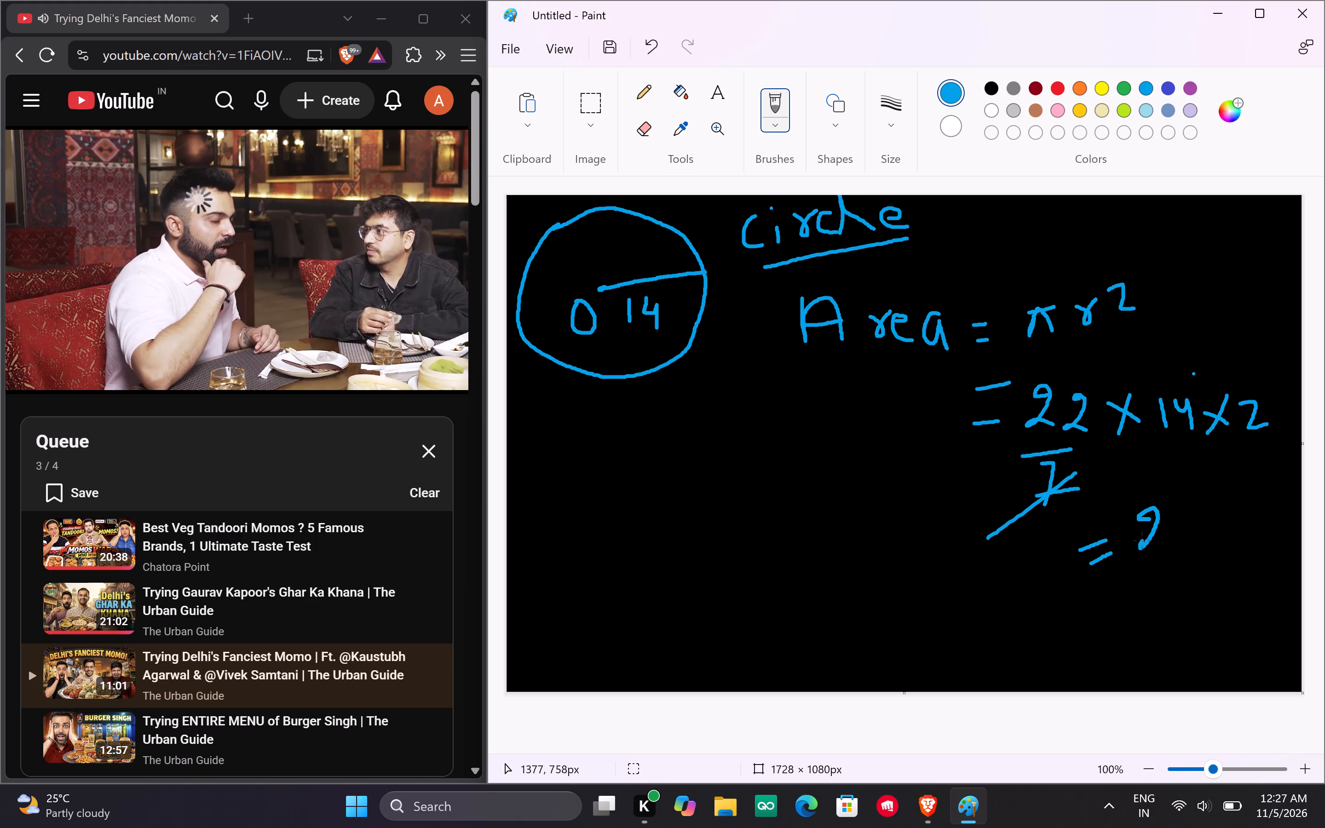
left_click_drag(1142, 540, 1161, 546)
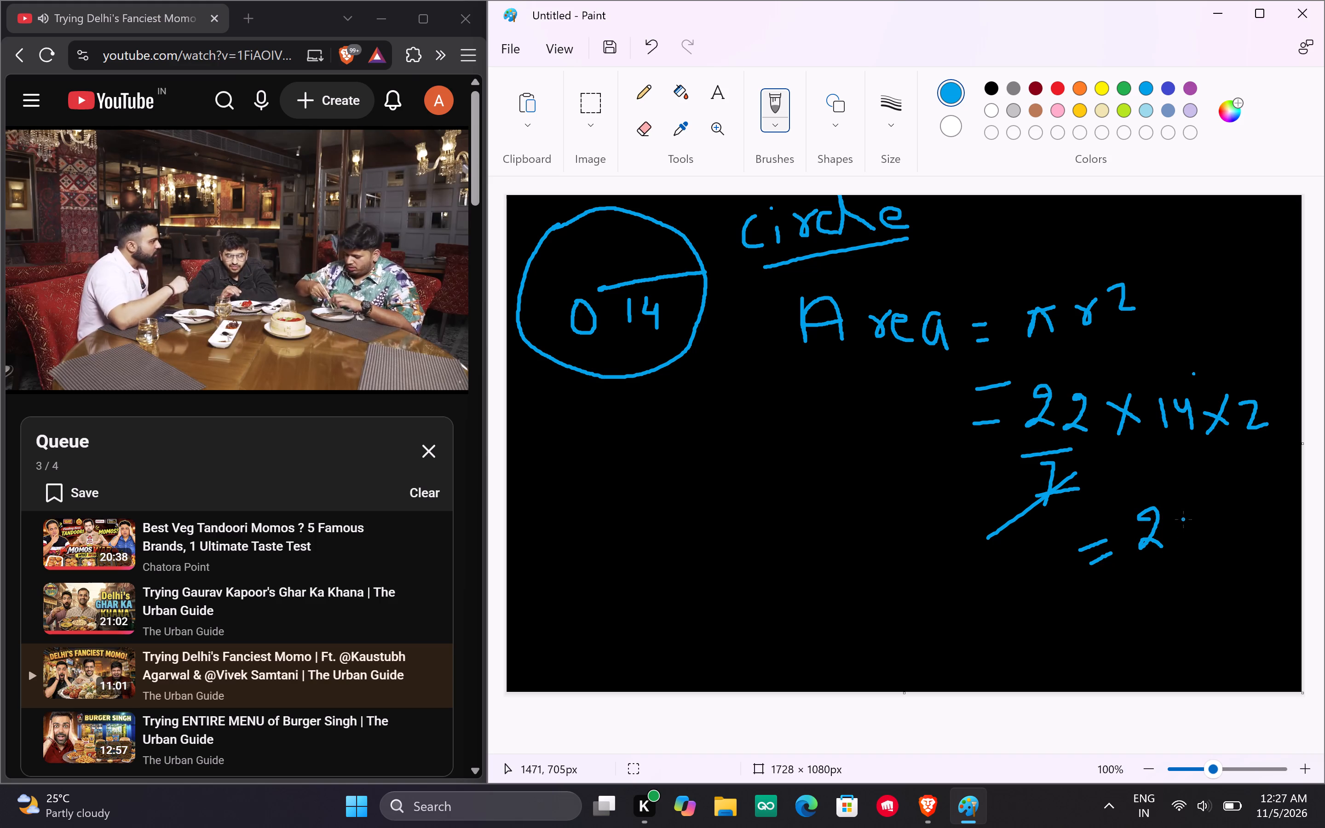
left_click(1183, 519)
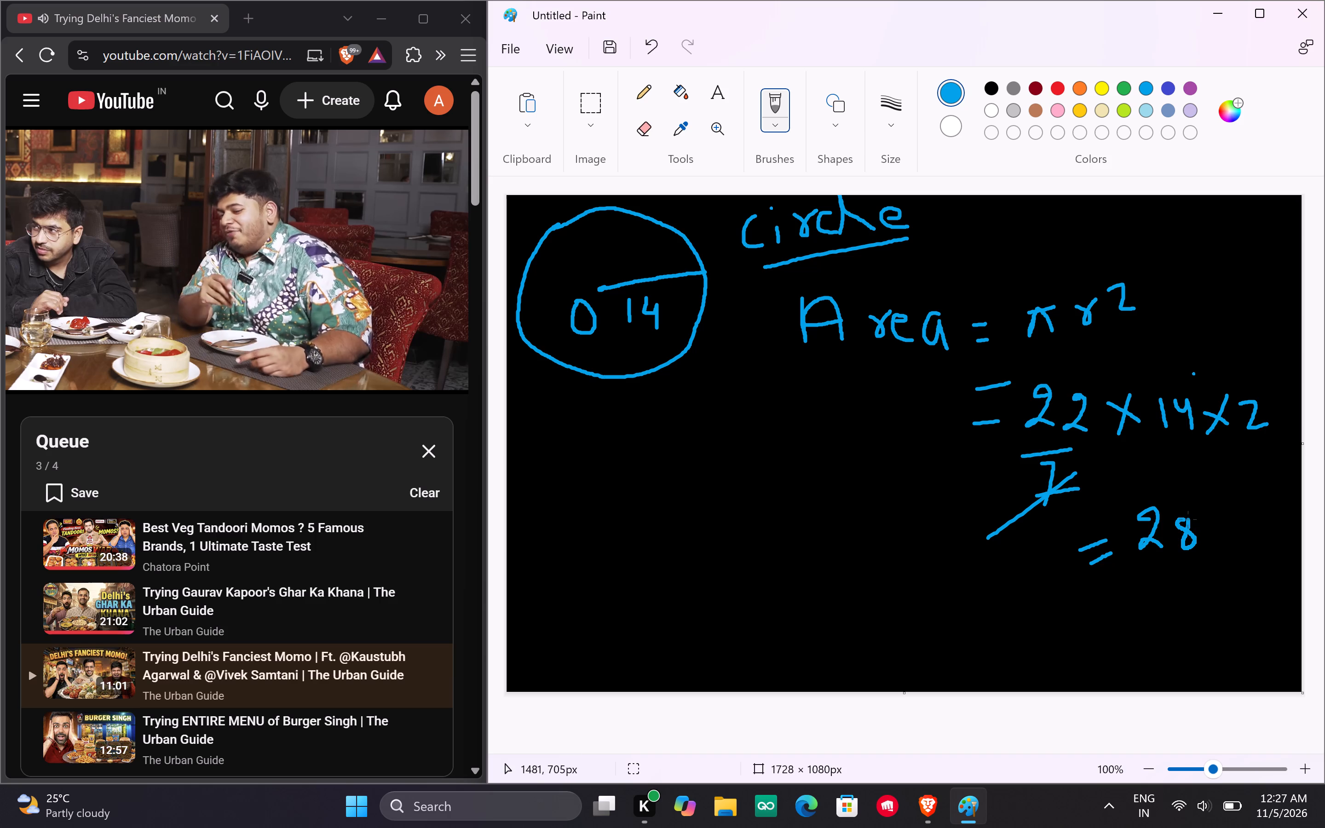
left_click_drag(1234, 508, 1225, 535)
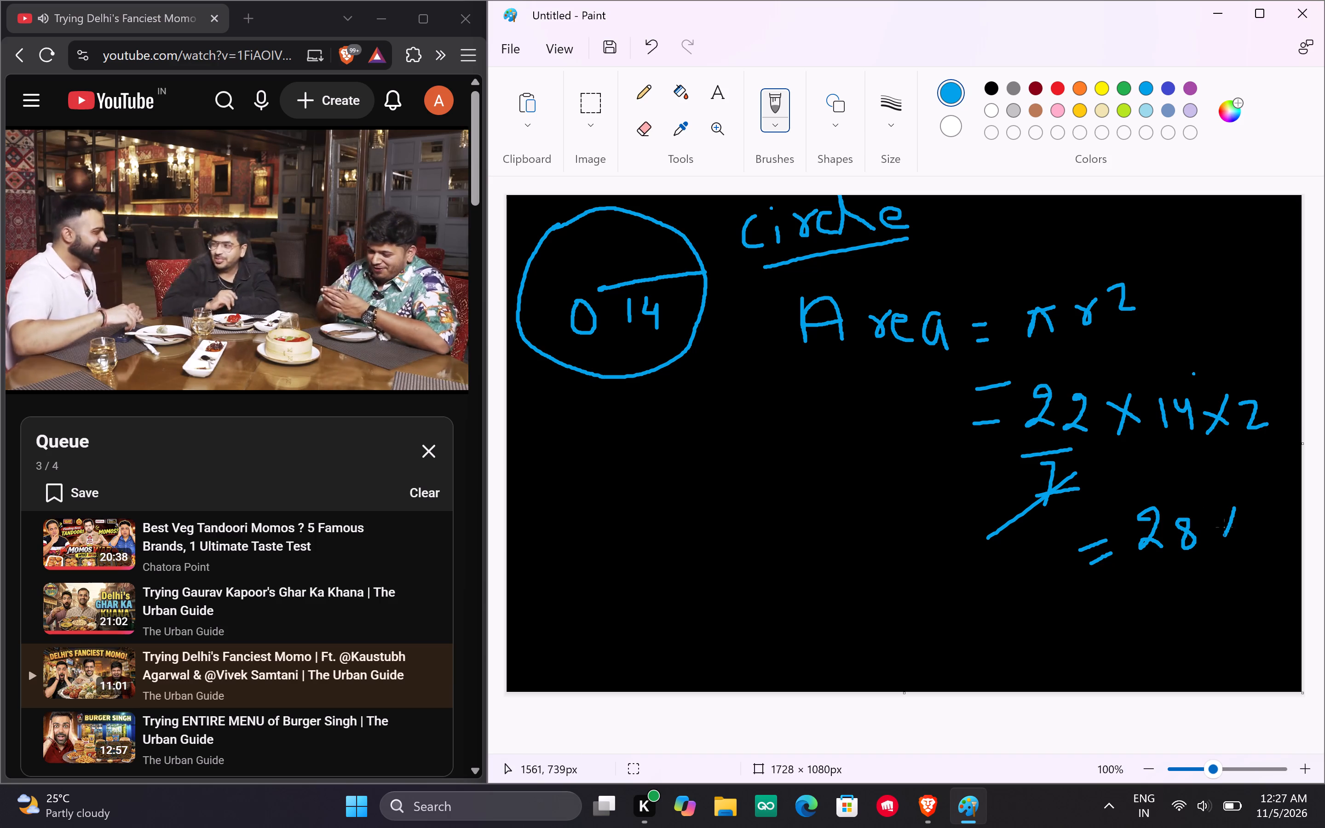
left_click_drag(1220, 513, 1239, 536)
left_click_drag(1249, 516, 1266, 544)
left_click_drag(1272, 520, 1284, 527)
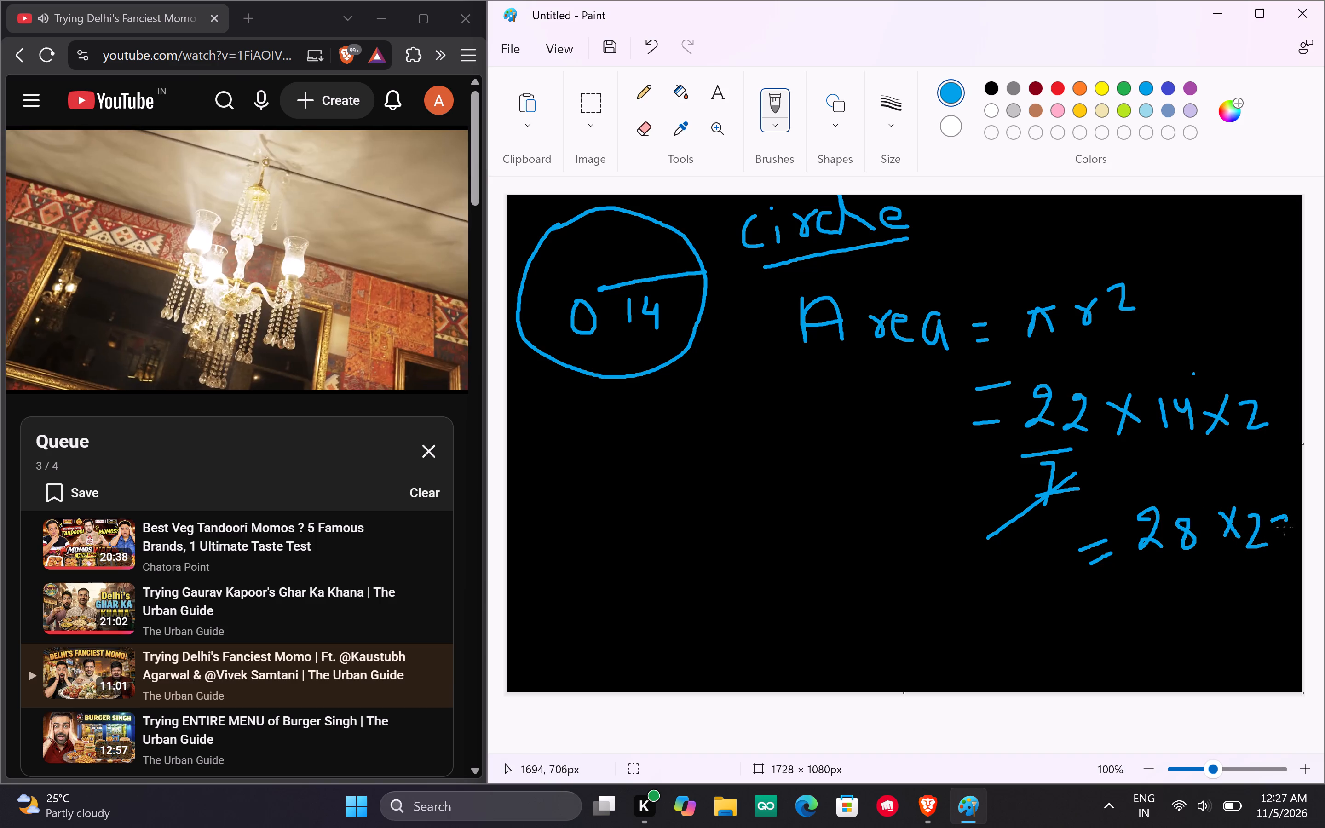
left_click_drag(1284, 527, 1290, 540)
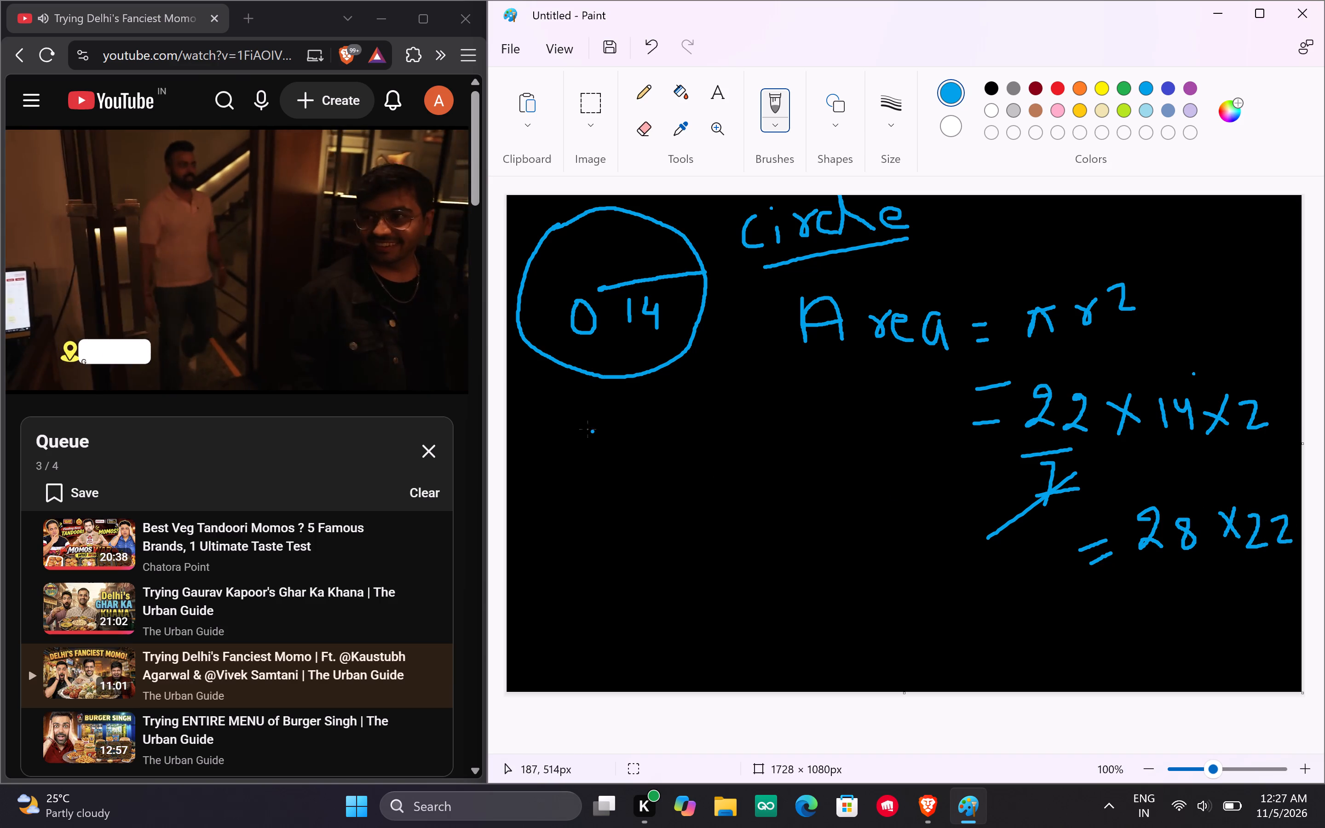
Handwrite the side addition of 56 and 560 under the circle, with a sum line and the digits 6, 1, 6 below it.
left_click_drag(587, 428, 571, 489)
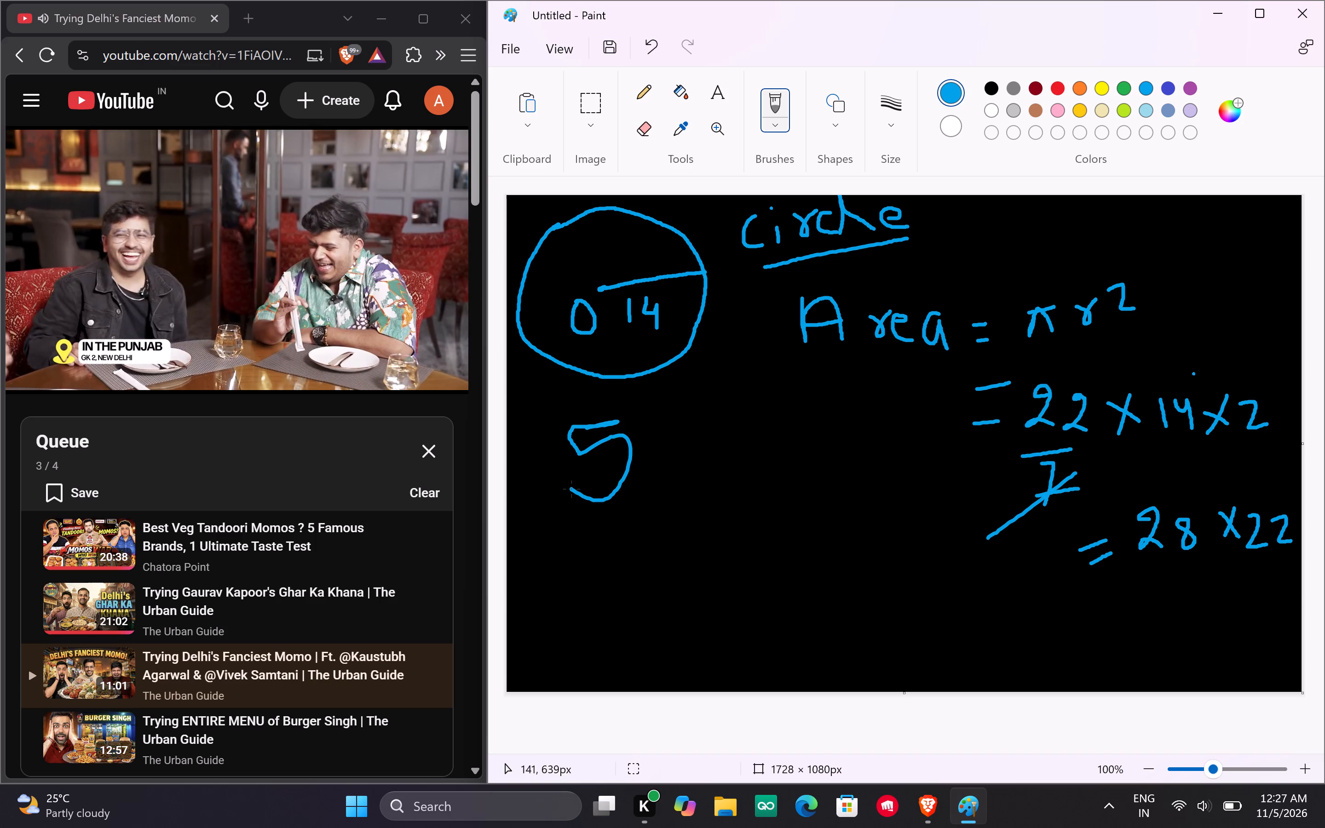
left_click_drag(666, 415, 658, 467)
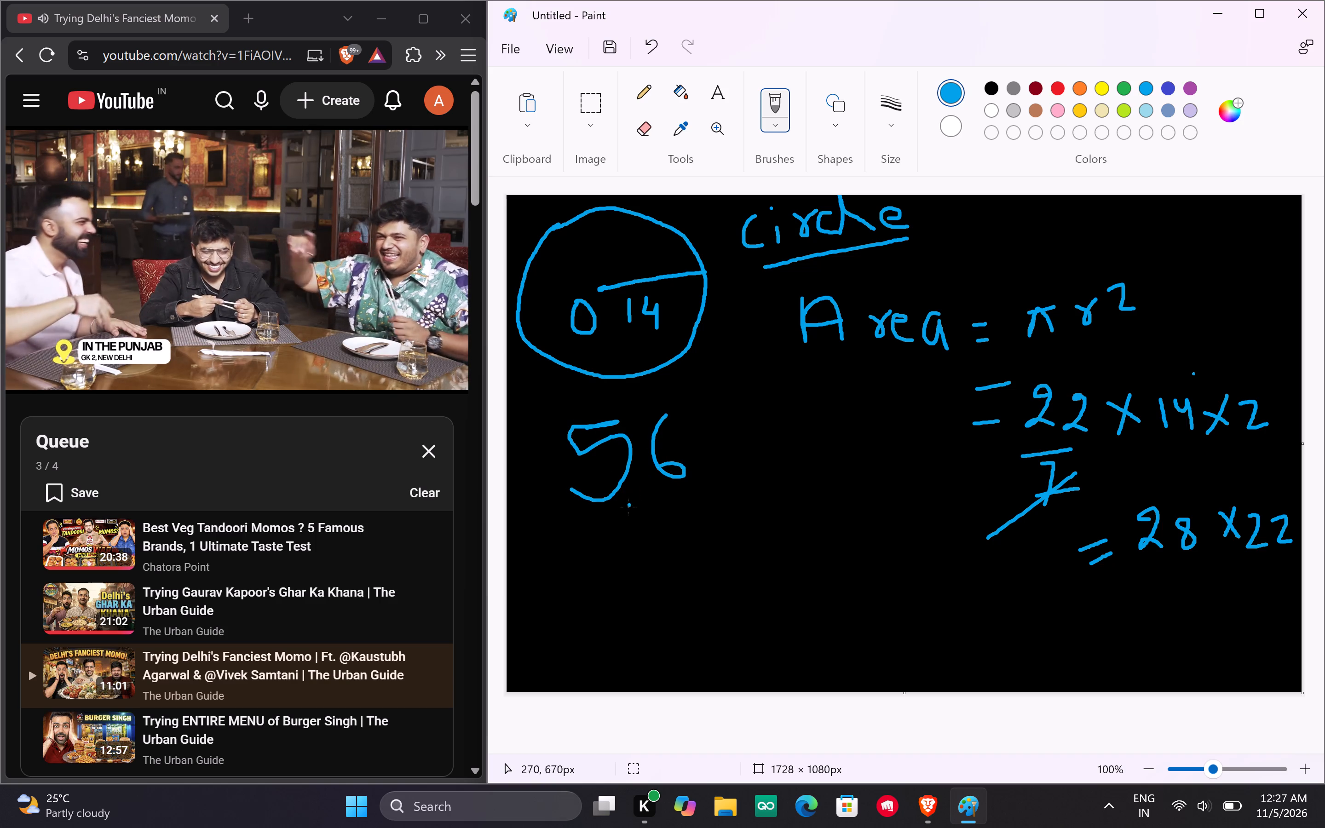
left_click_drag(549, 532, 562, 570)
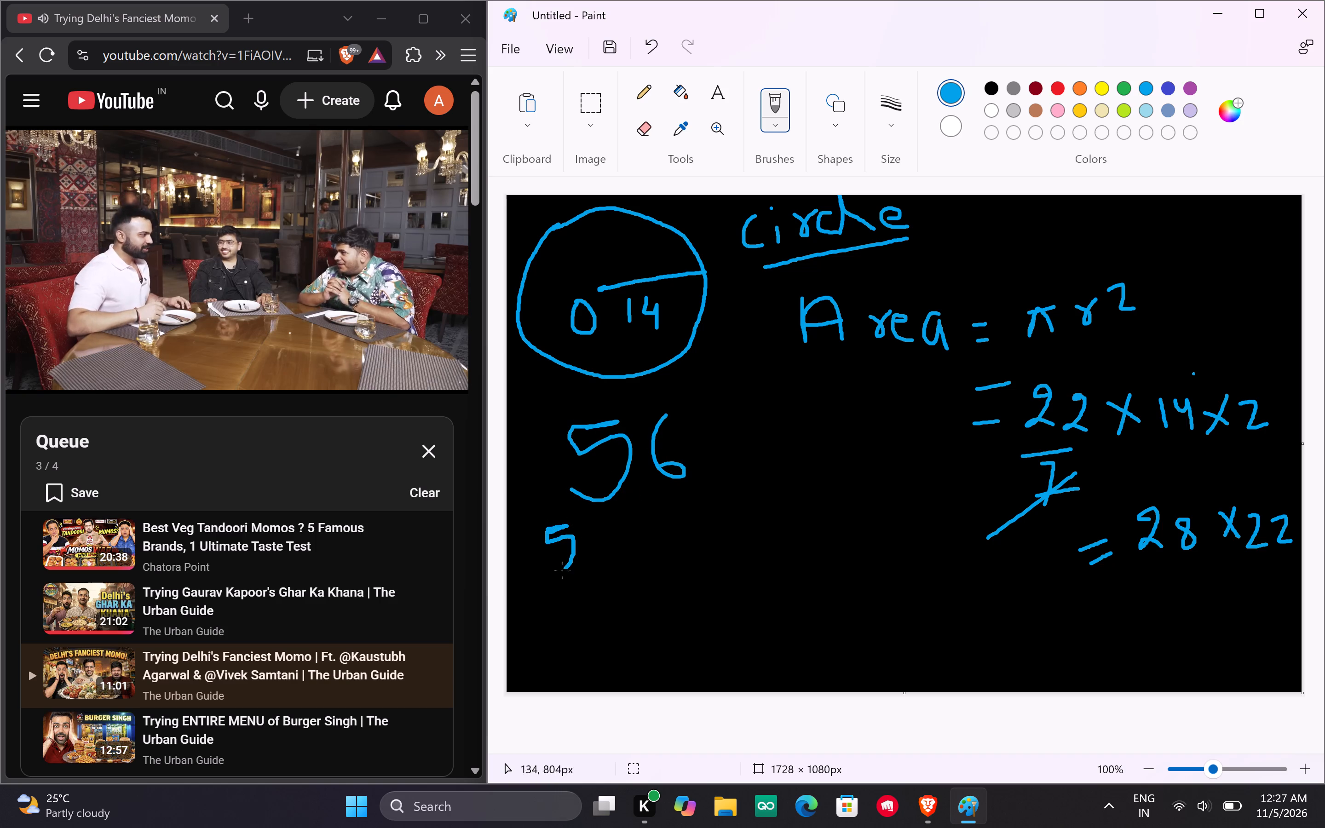
left_click_drag(562, 570, 544, 569)
left_click_drag(621, 514, 616, 533)
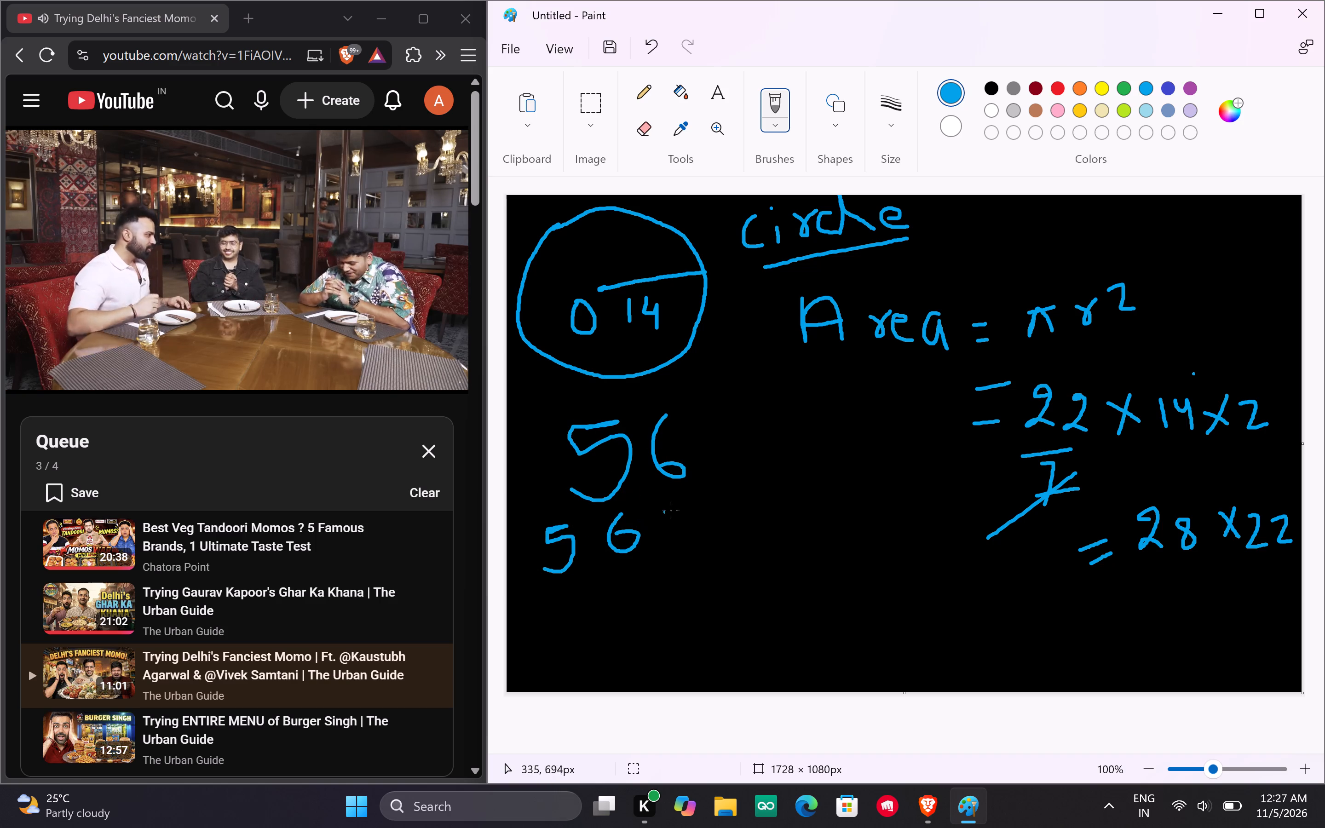
left_click_drag(672, 510, 663, 508)
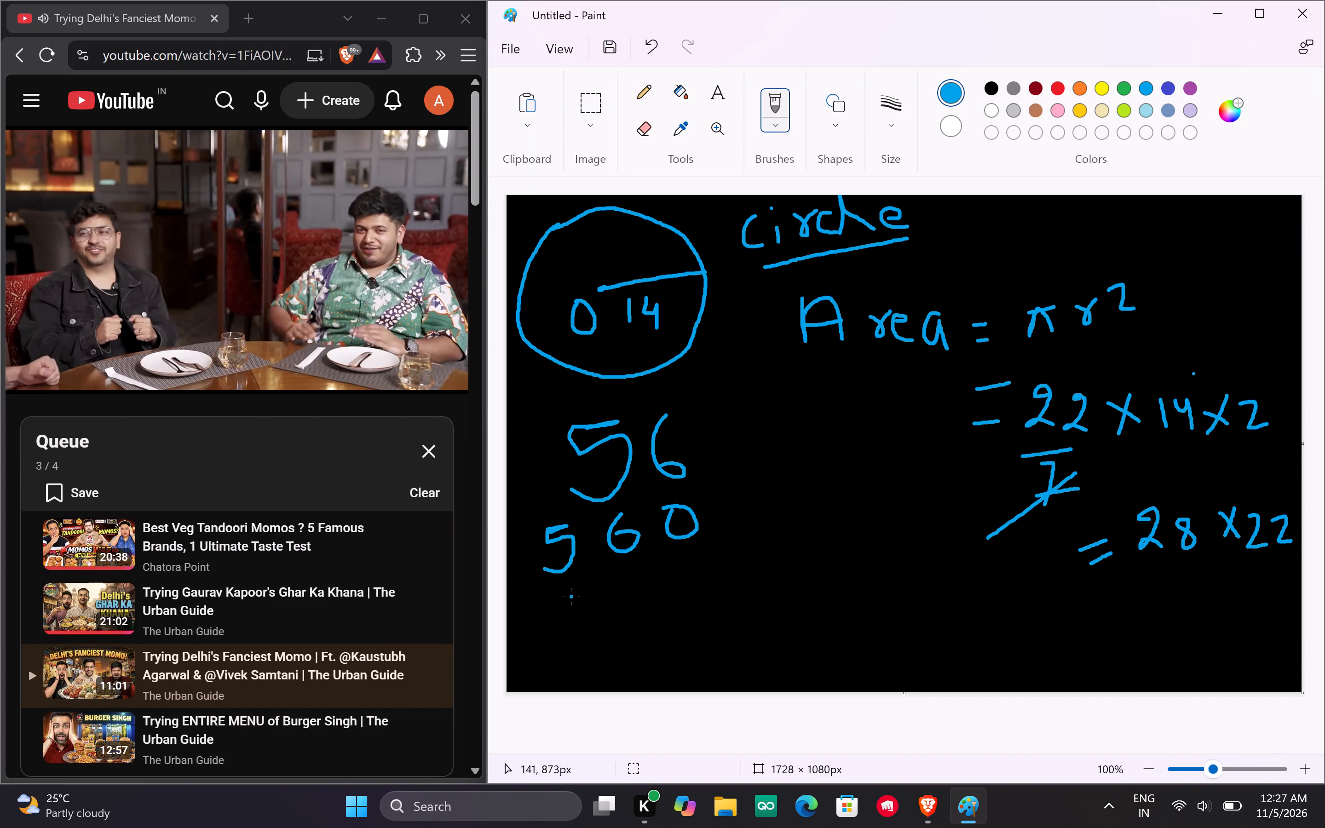
left_click_drag(571, 597, 726, 535)
left_click_drag(727, 555, 749, 580)
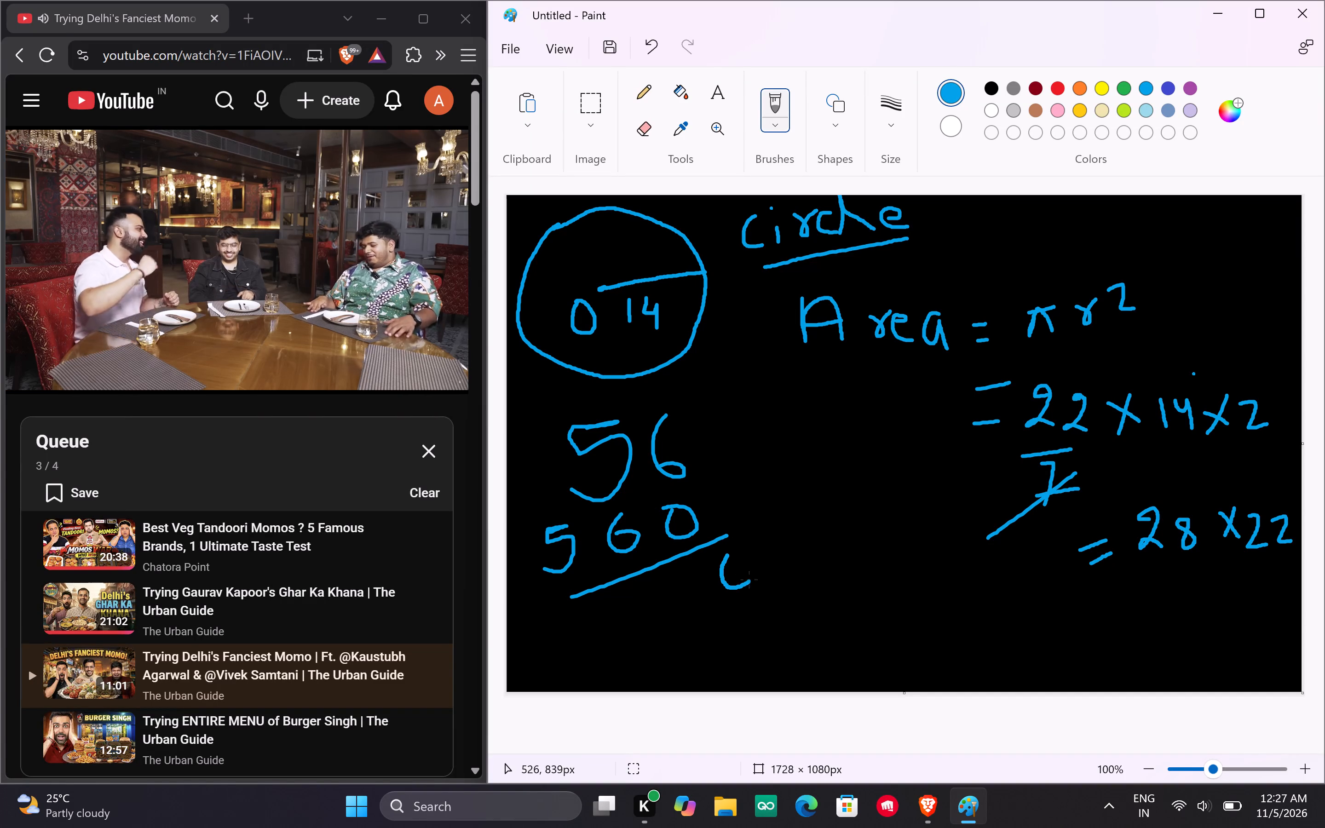
left_click_drag(749, 580, 726, 575)
left_click_drag(663, 574, 680, 602)
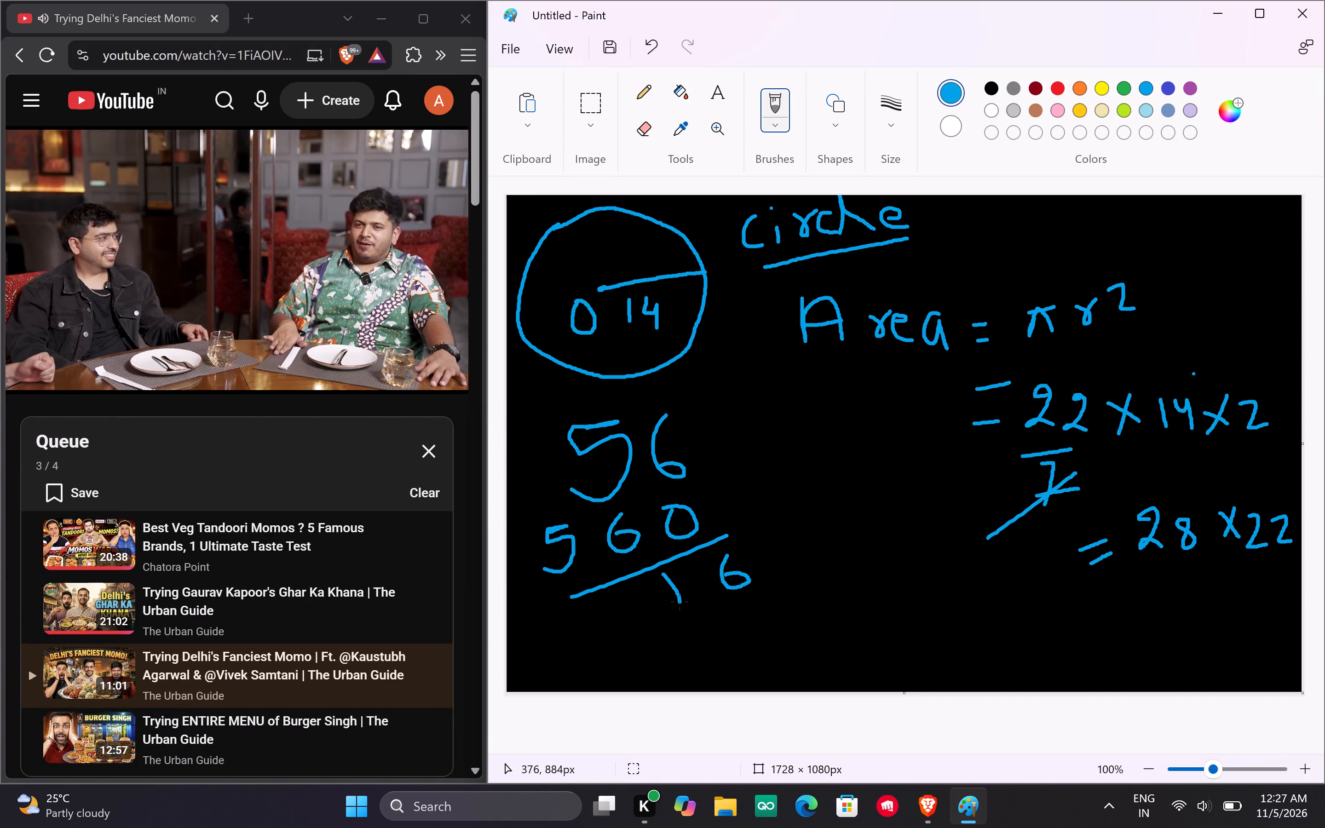
left_click_drag(593, 631, 584, 650)
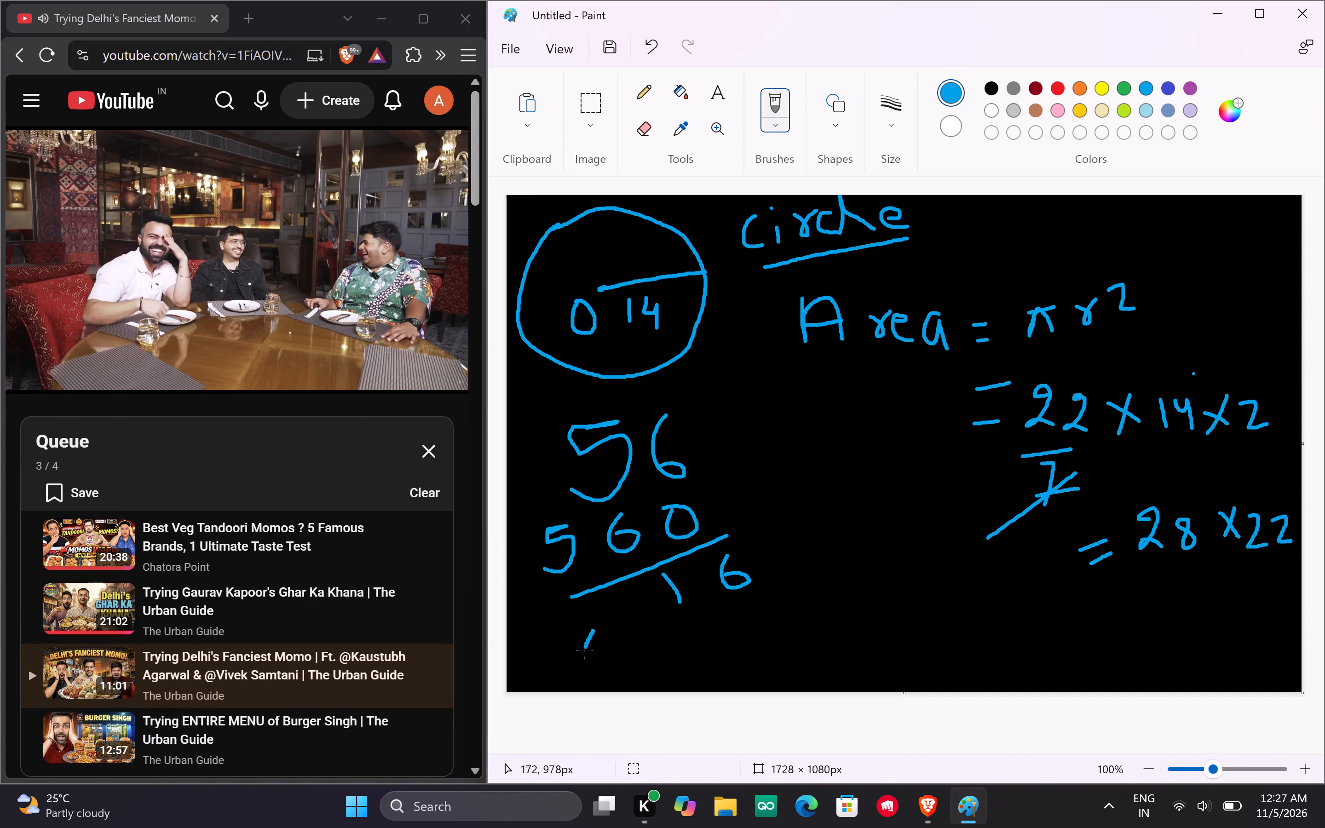
left_click_drag(584, 650, 590, 658)
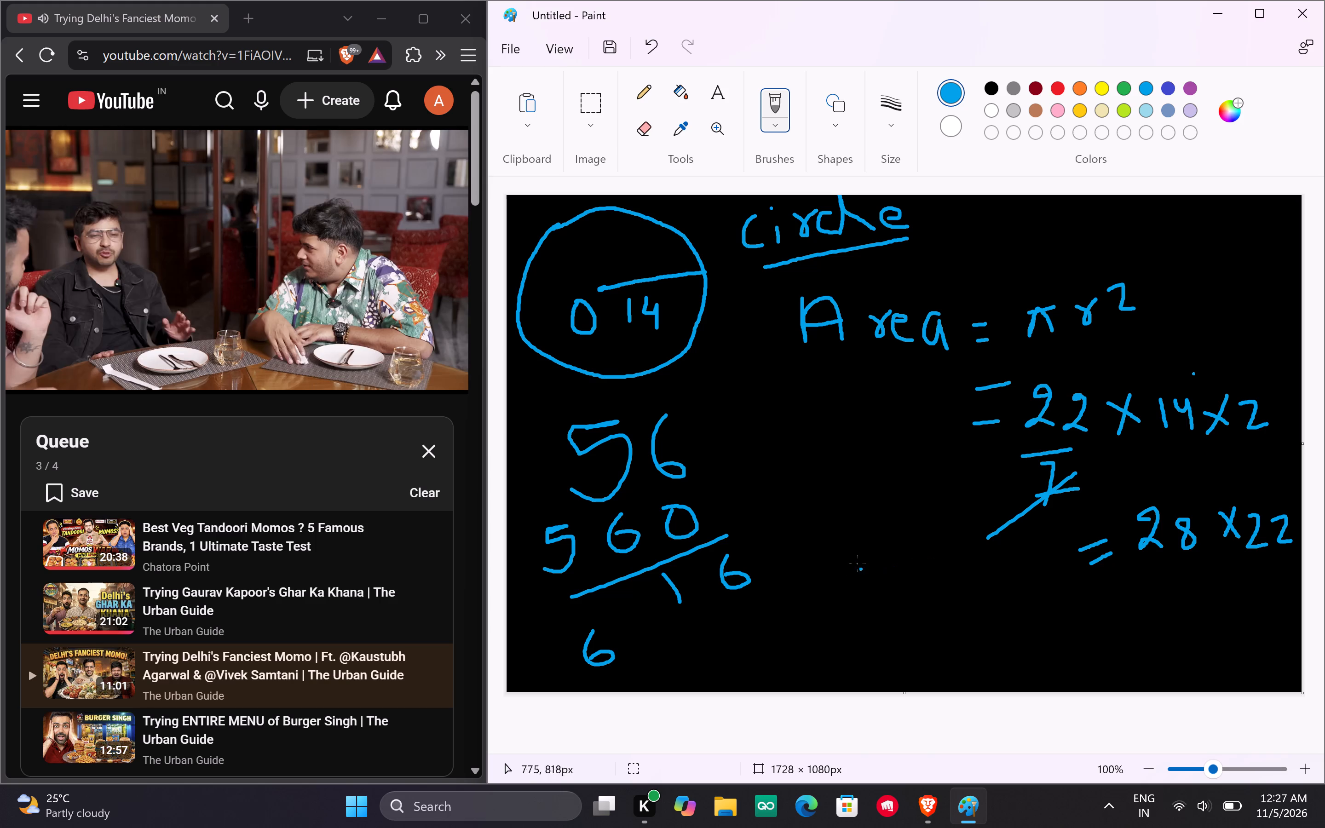
Start the answer line below the working by handwriting "Area =".
left_click_drag(856, 561, 899, 597)
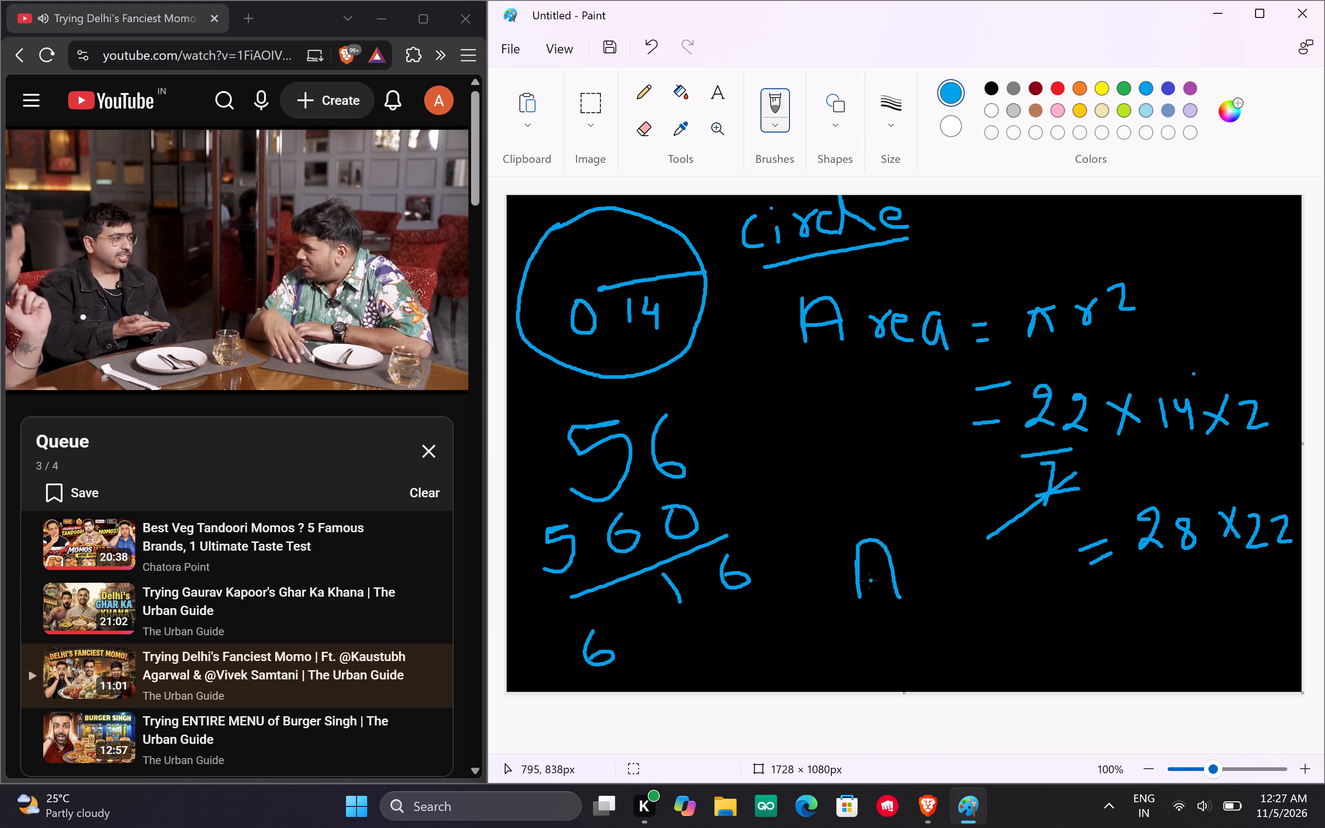
left_click_drag(868, 581, 909, 575)
left_click_drag(929, 561, 964, 555)
left_click_drag(973, 570, 992, 588)
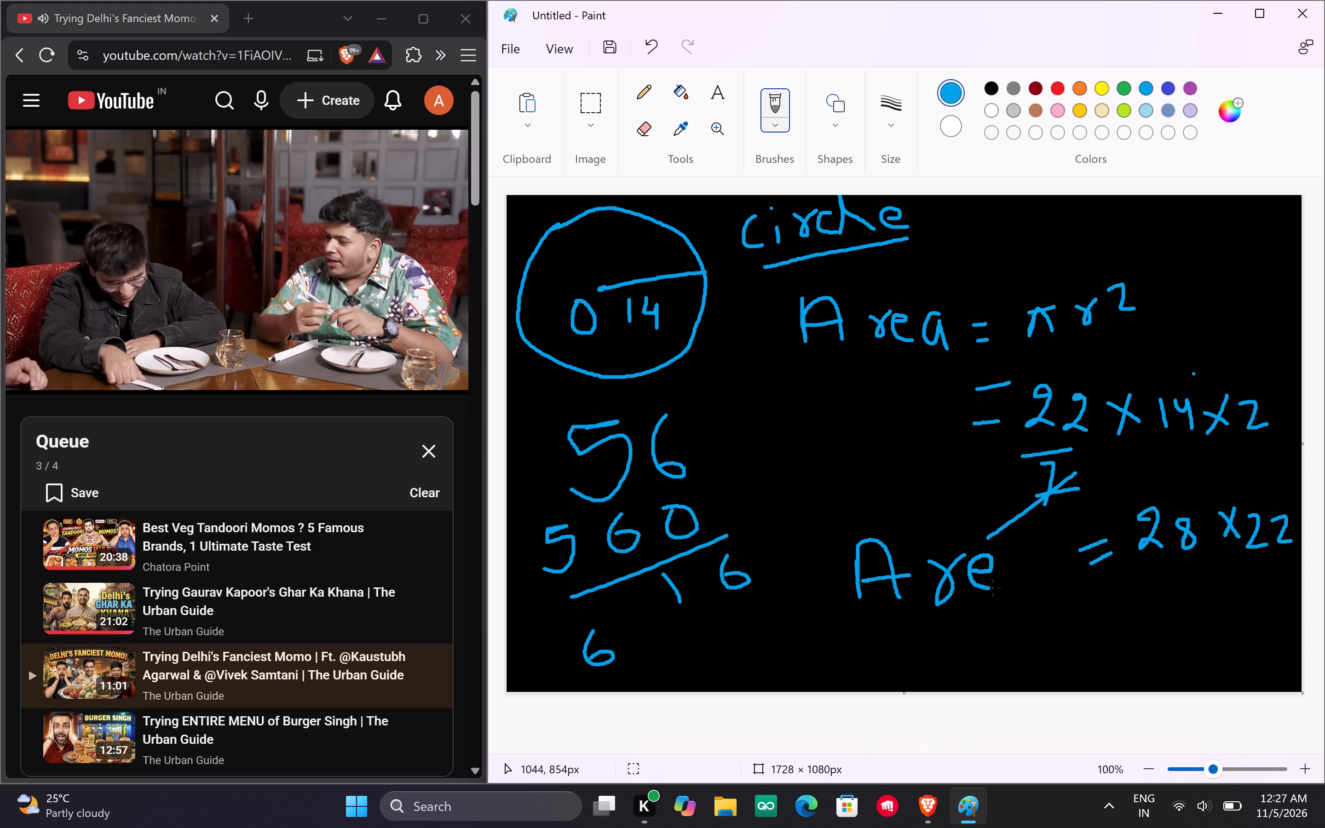
left_click_drag(992, 588, 997, 588)
left_click_drag(1041, 553, 1038, 560)
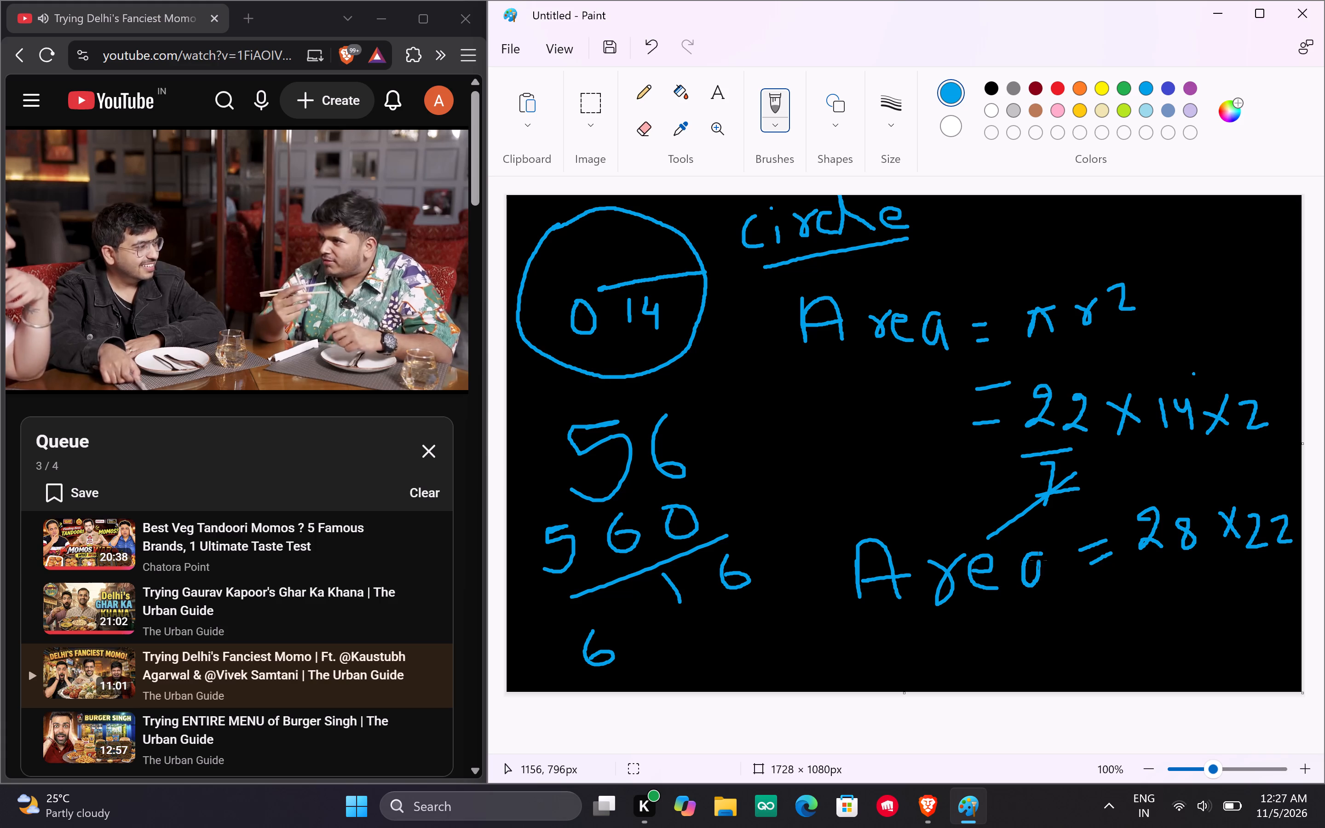
left_click_drag(1038, 560, 1046, 588)
left_click_drag(1072, 580, 1083, 596)
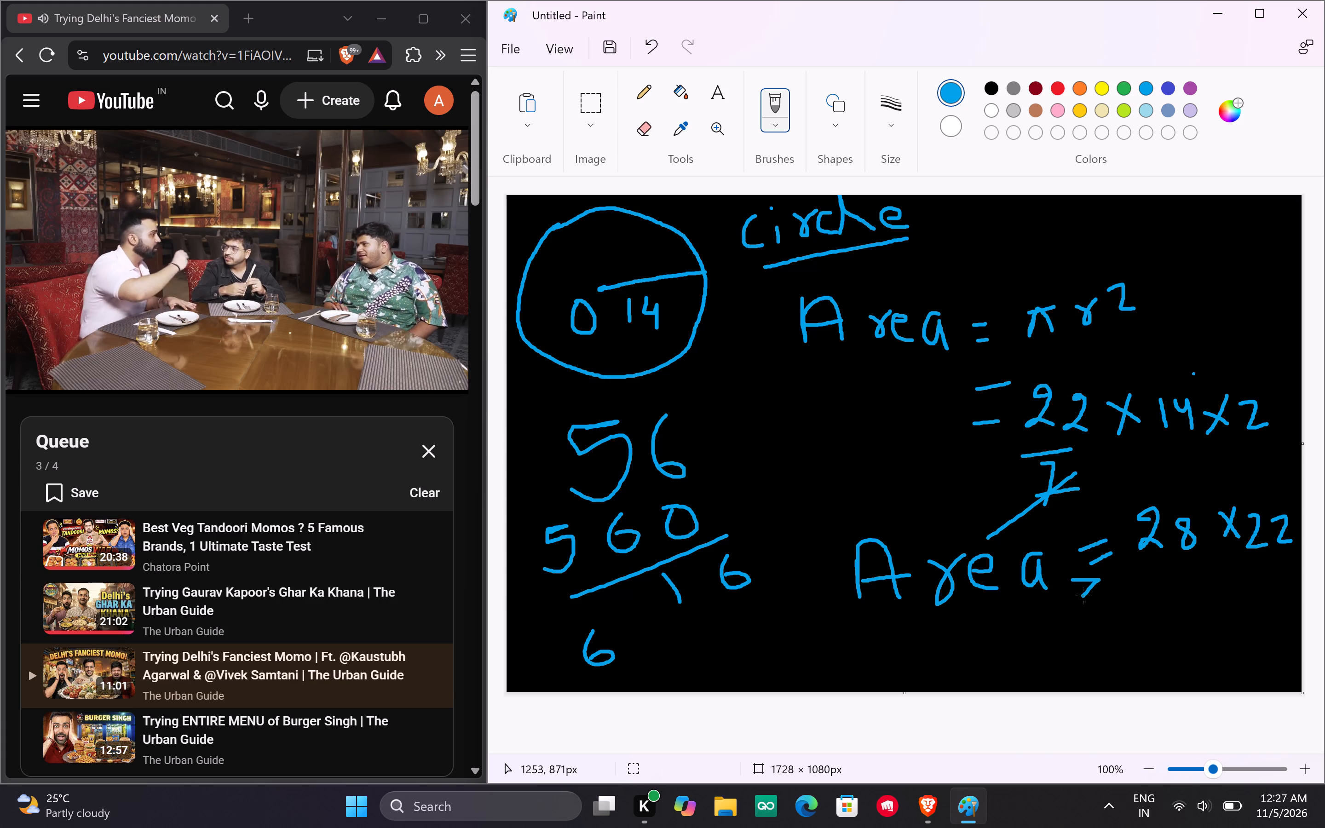
left_click_drag(1072, 586, 1100, 582)
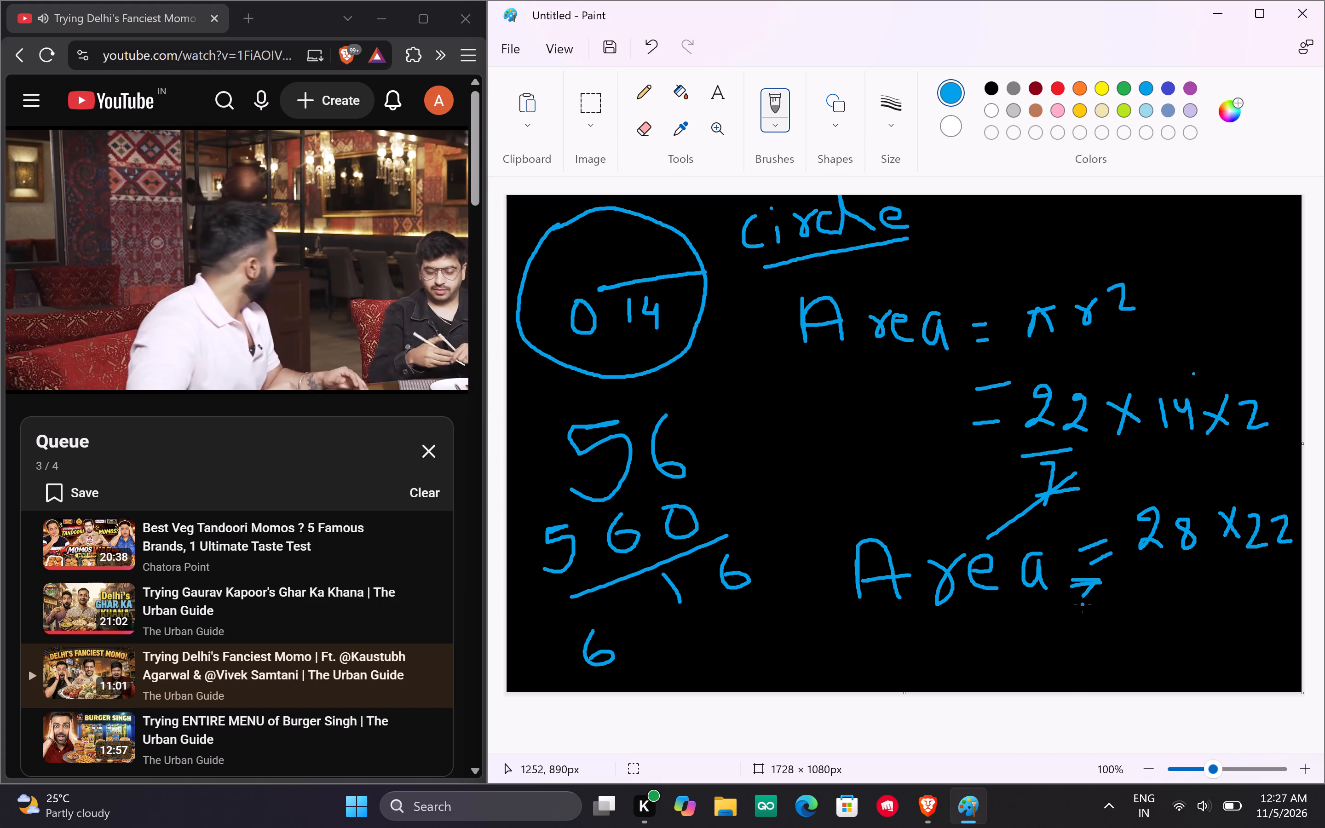
left_click_drag(1083, 604, 1105, 599)
Complete the answer line by handwriting "616 cm²" after "Area =".
left_click_drag(1153, 568, 1143, 588)
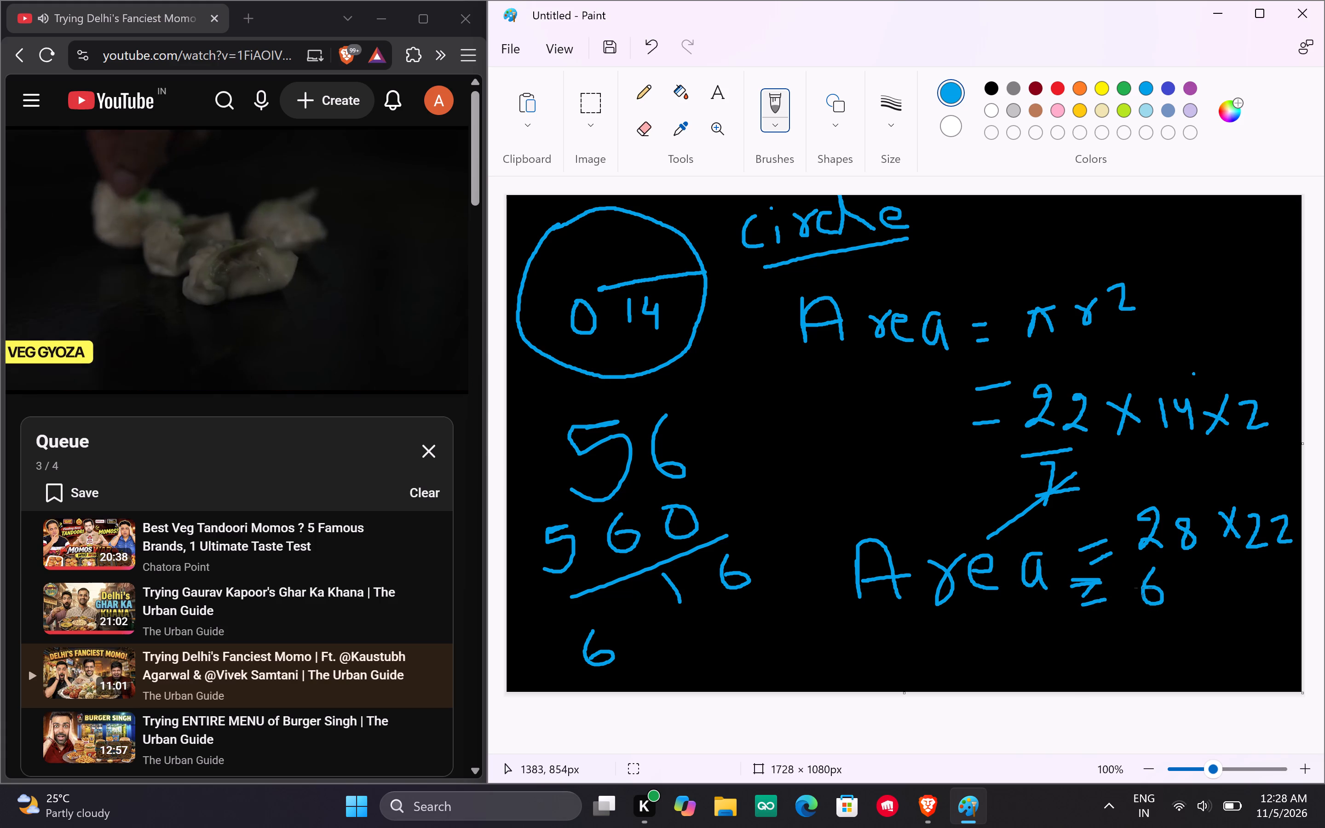
left_click_drag(1172, 573, 1170, 617)
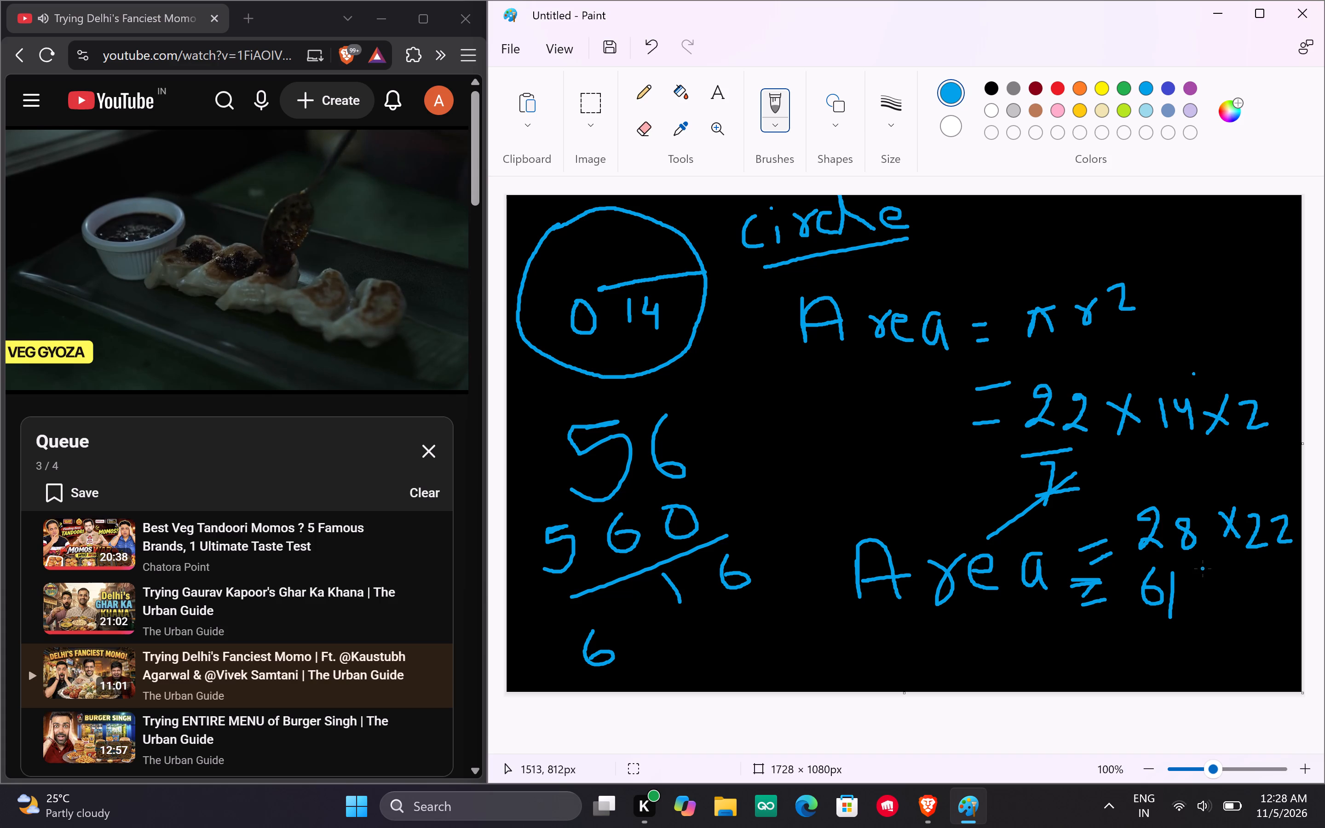
left_click_drag(1203, 569, 1182, 605)
left_click_drag(1224, 589, 1209, 616)
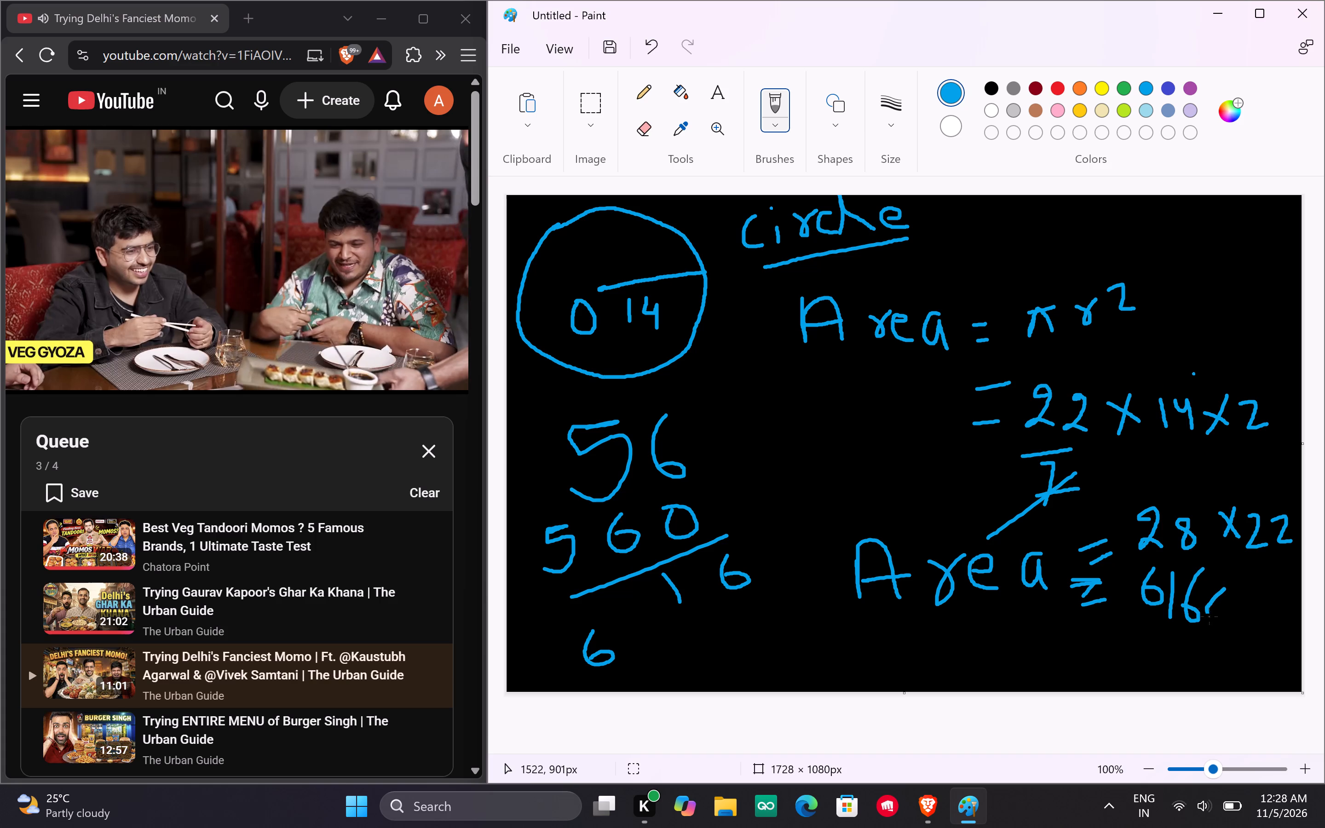
left_click_drag(1209, 616, 1221, 625)
left_click_drag(1234, 614, 1273, 642)
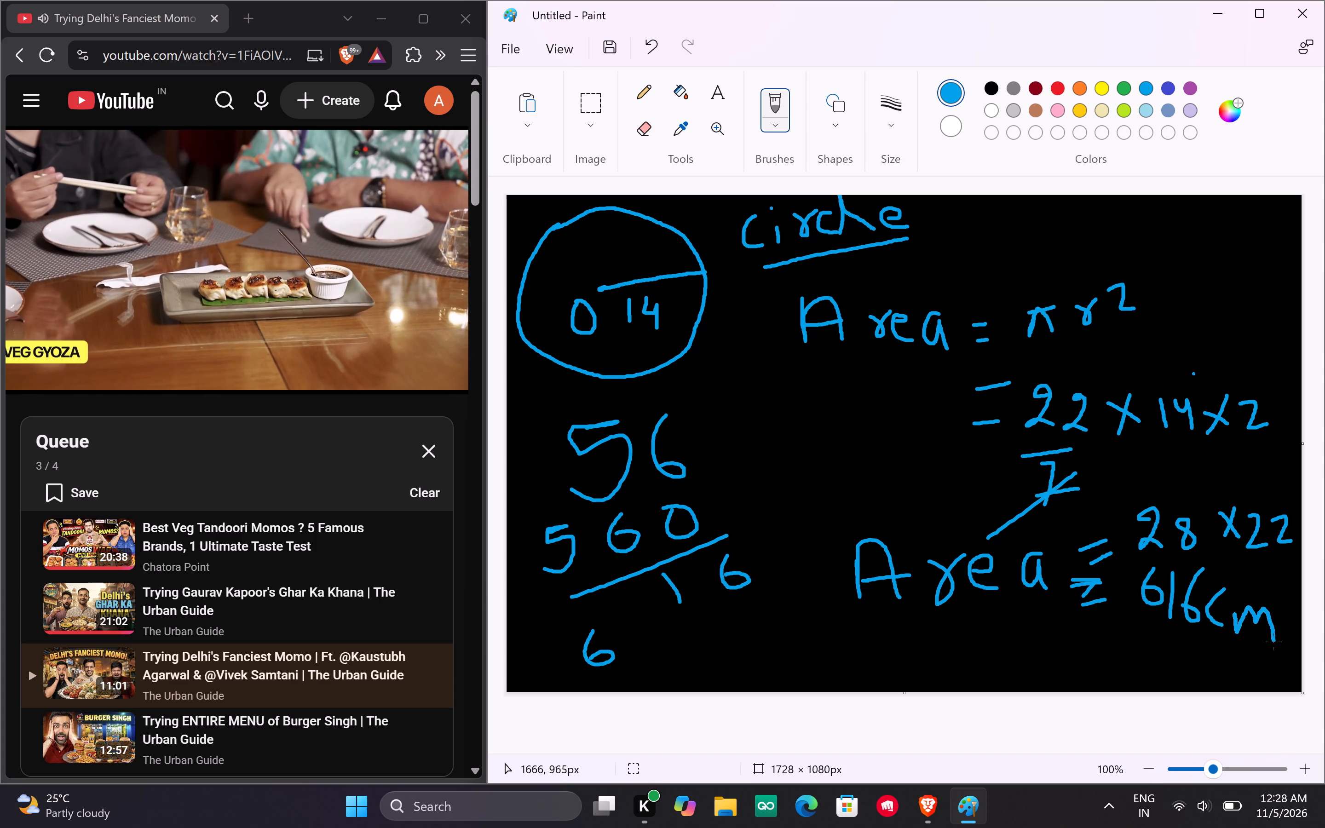
left_click_drag(1273, 642, 1273, 643)
left_click_drag(1263, 592, 1299, 609)
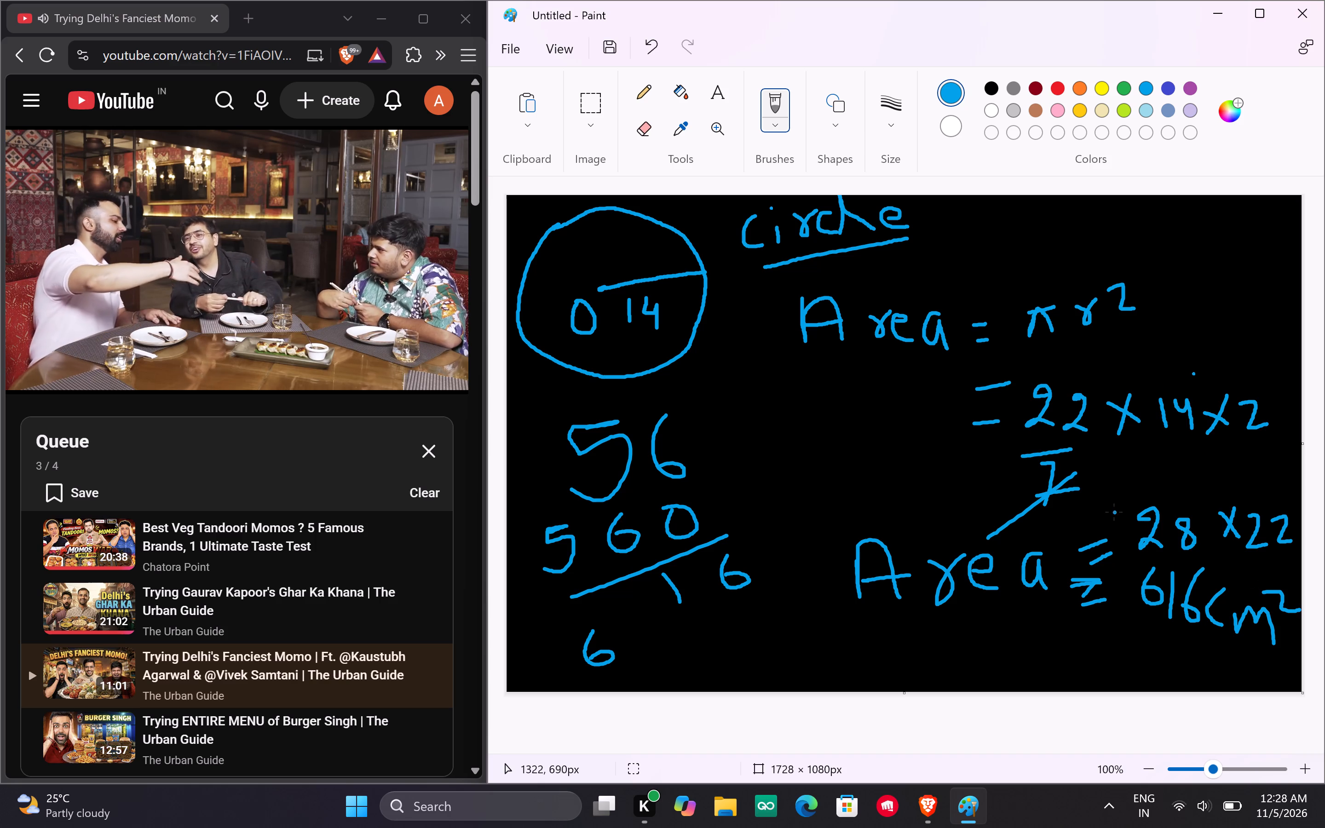
Draw a zigzag line with a short vertical stroke beside it, between the side addition and the main working.
left_click_drag(819, 411, 850, 597)
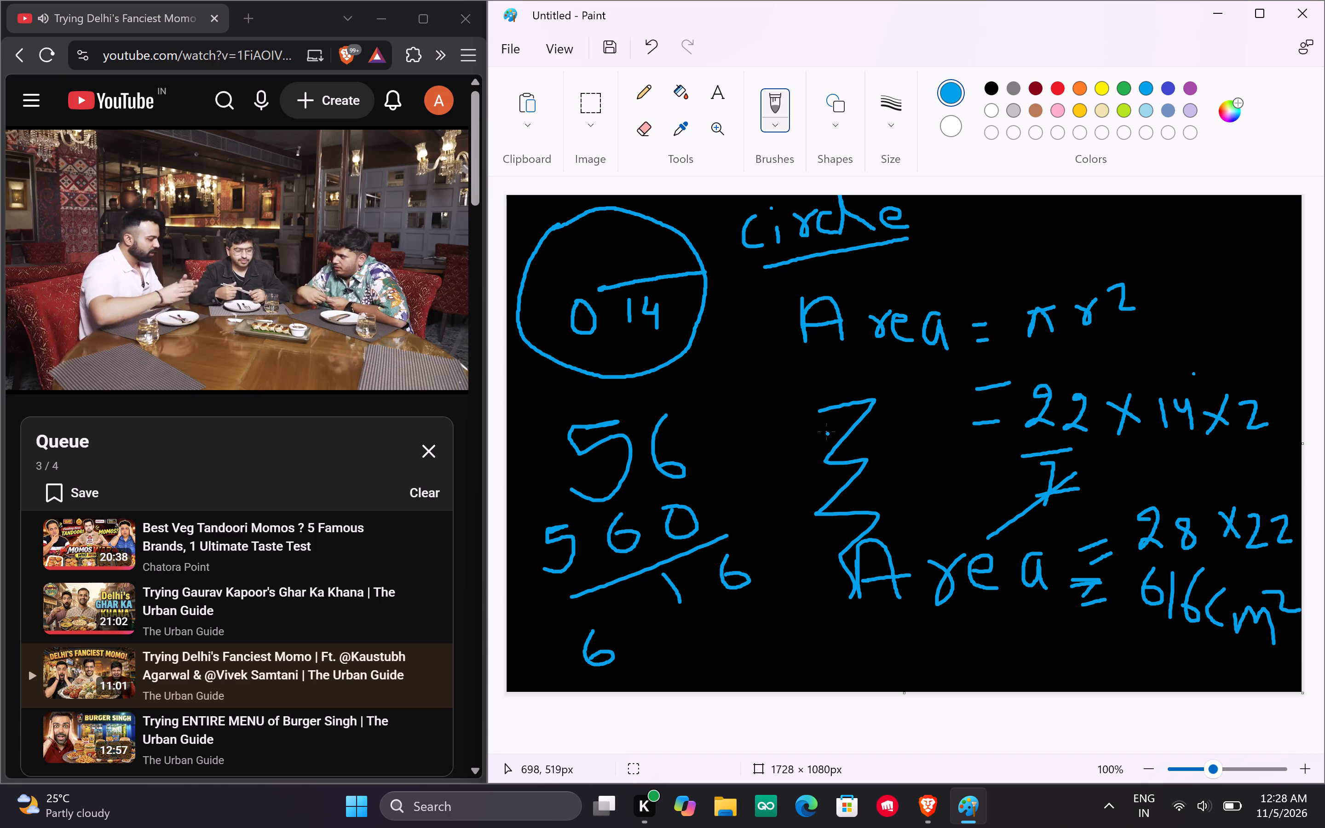
left_click_drag(812, 416, 811, 460)
Clear the whole canvas and fill it with black for a new page.
key("ctrl+a")
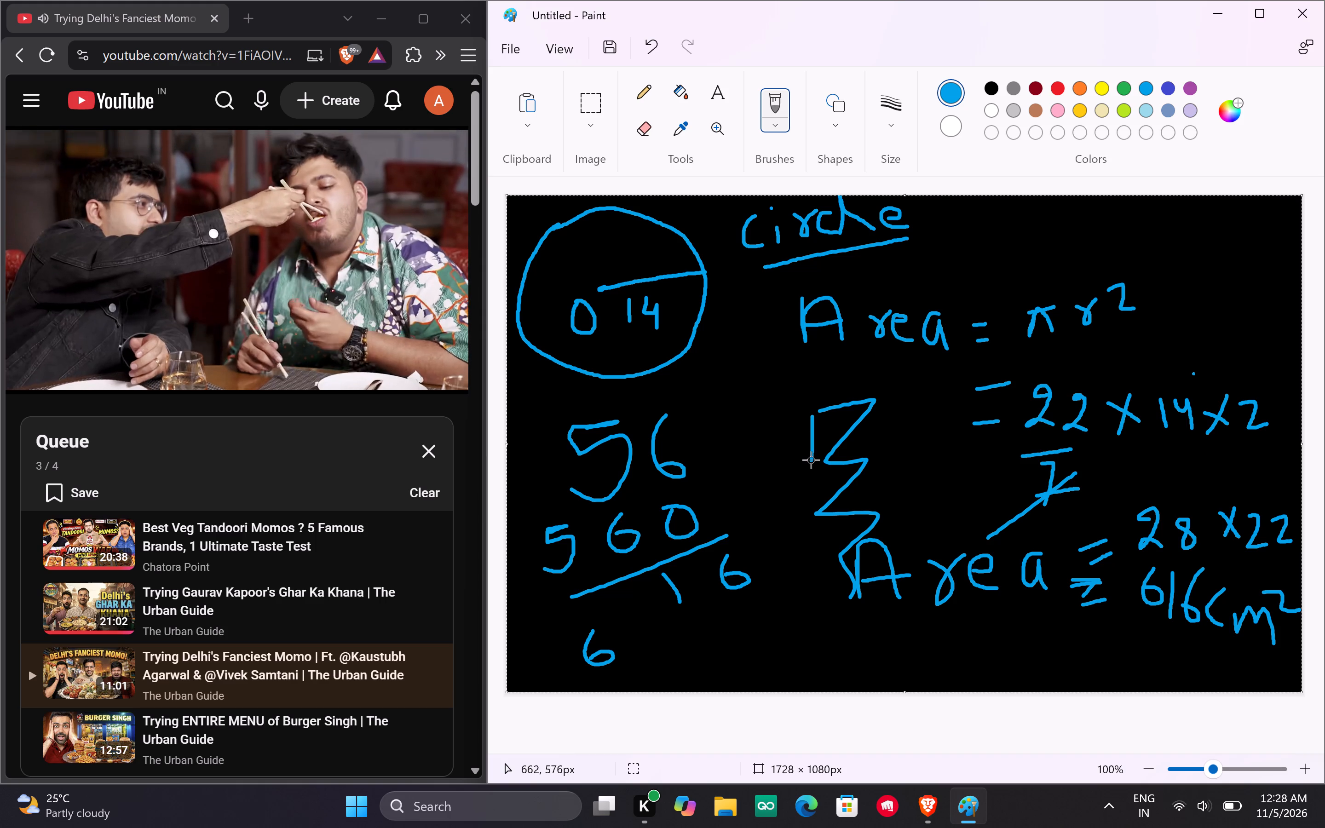
key("Delete")
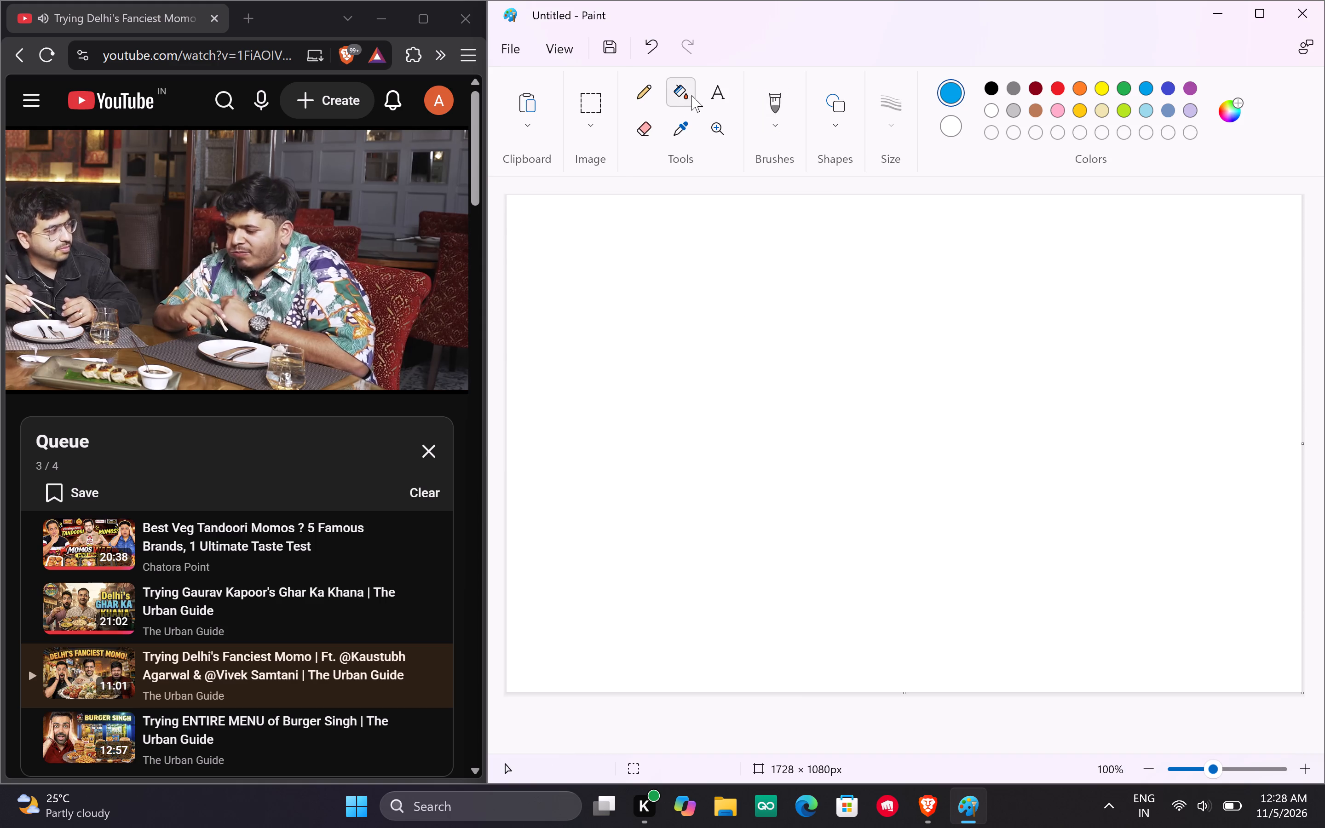
left_click(674, 98)
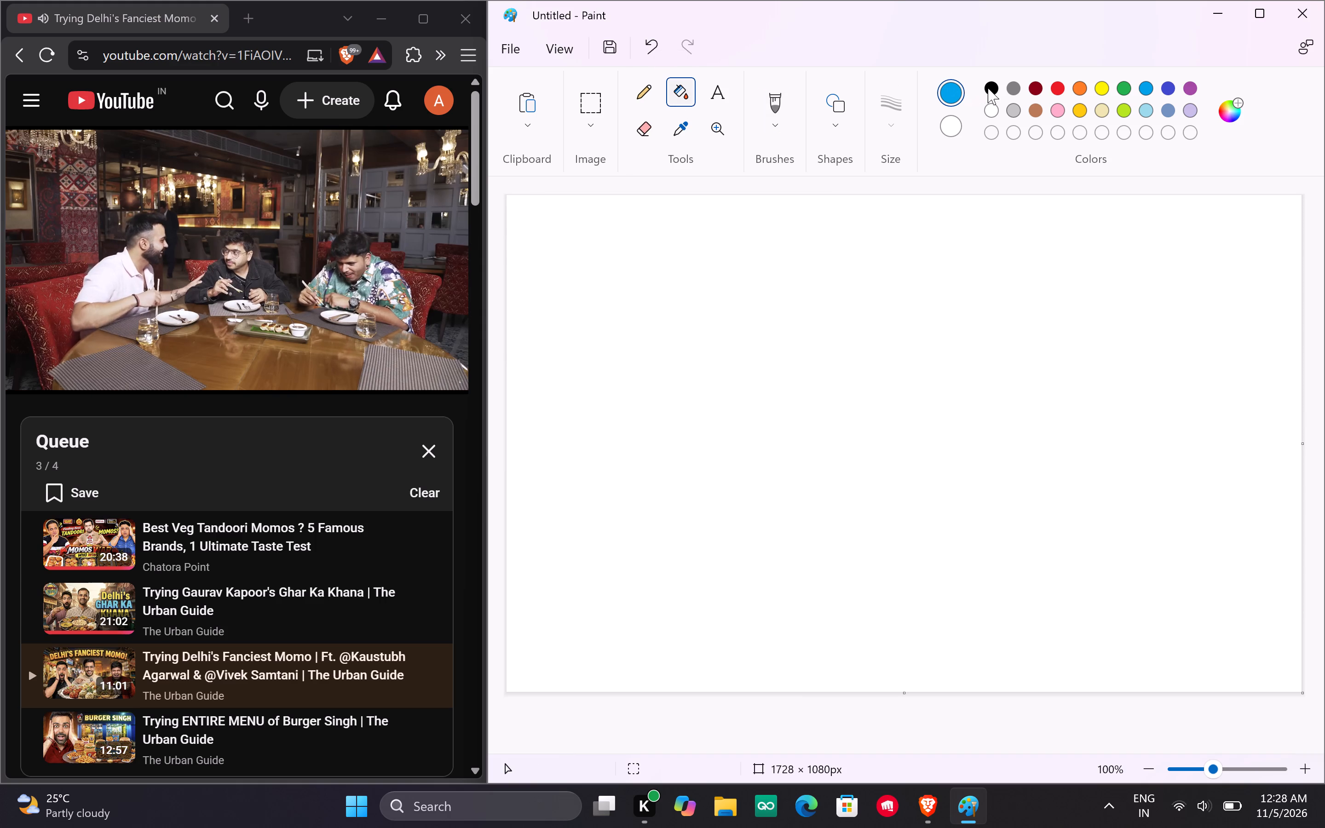
left_click(995, 89)
left_click(916, 410)
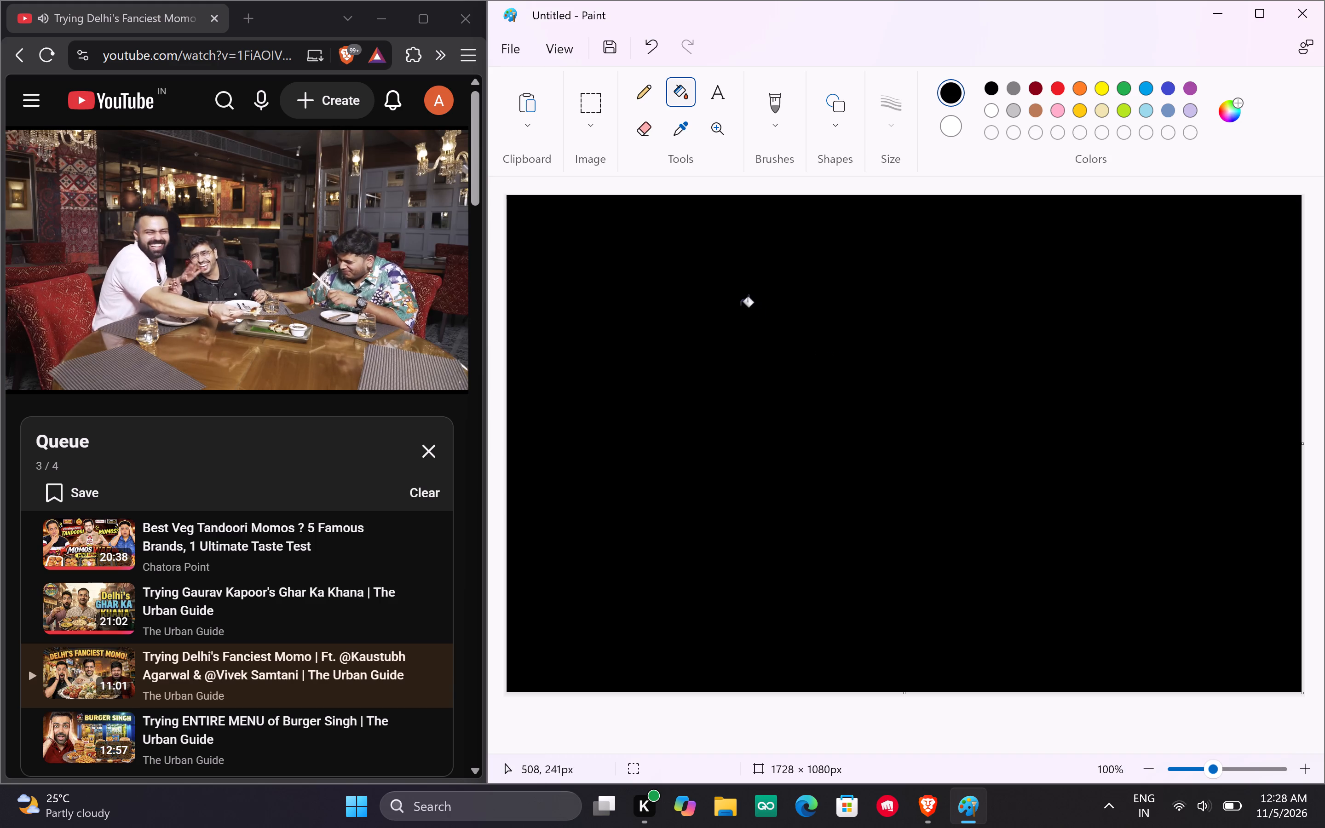
Start the title at the top of the black canvas by handwriting "Rect" with a blue brush.
left_click(784, 103)
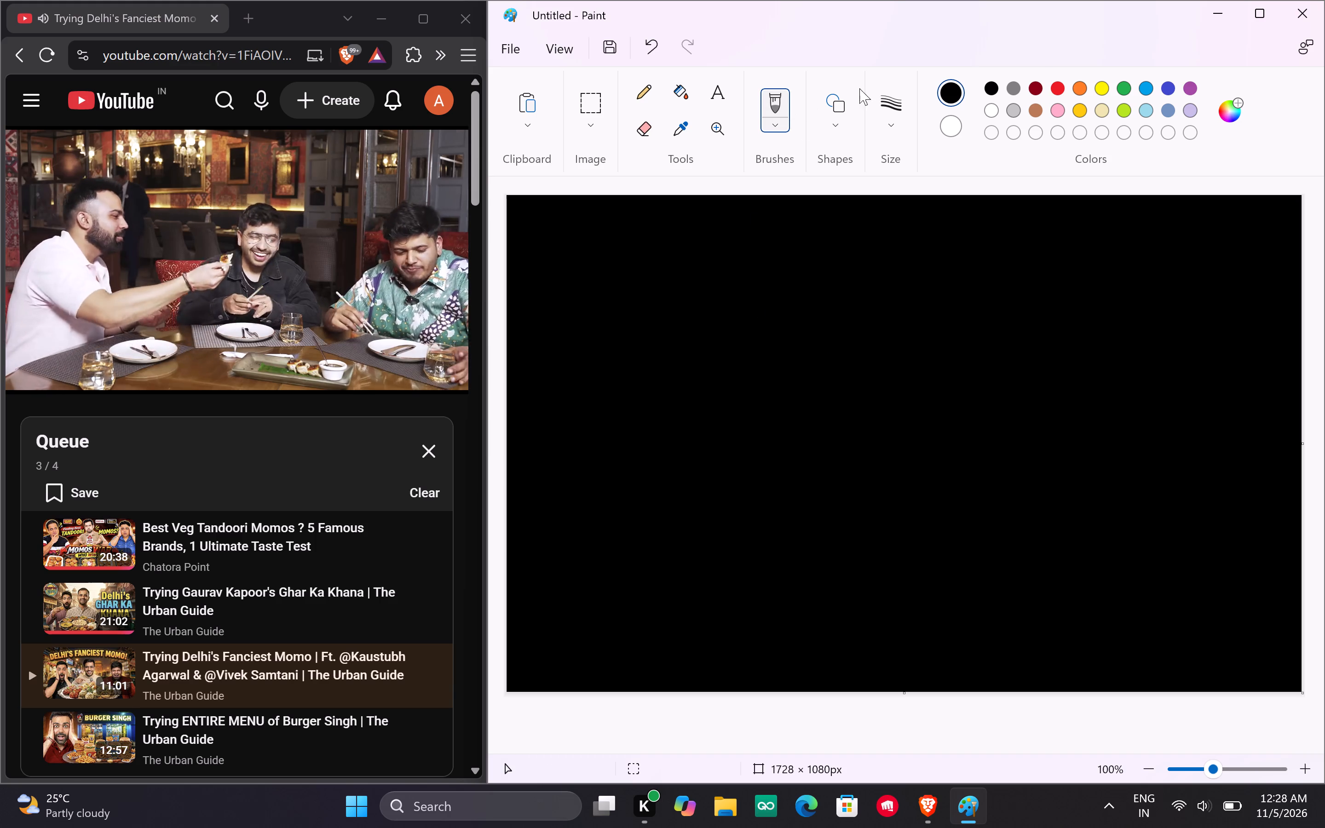
left_click(1143, 83)
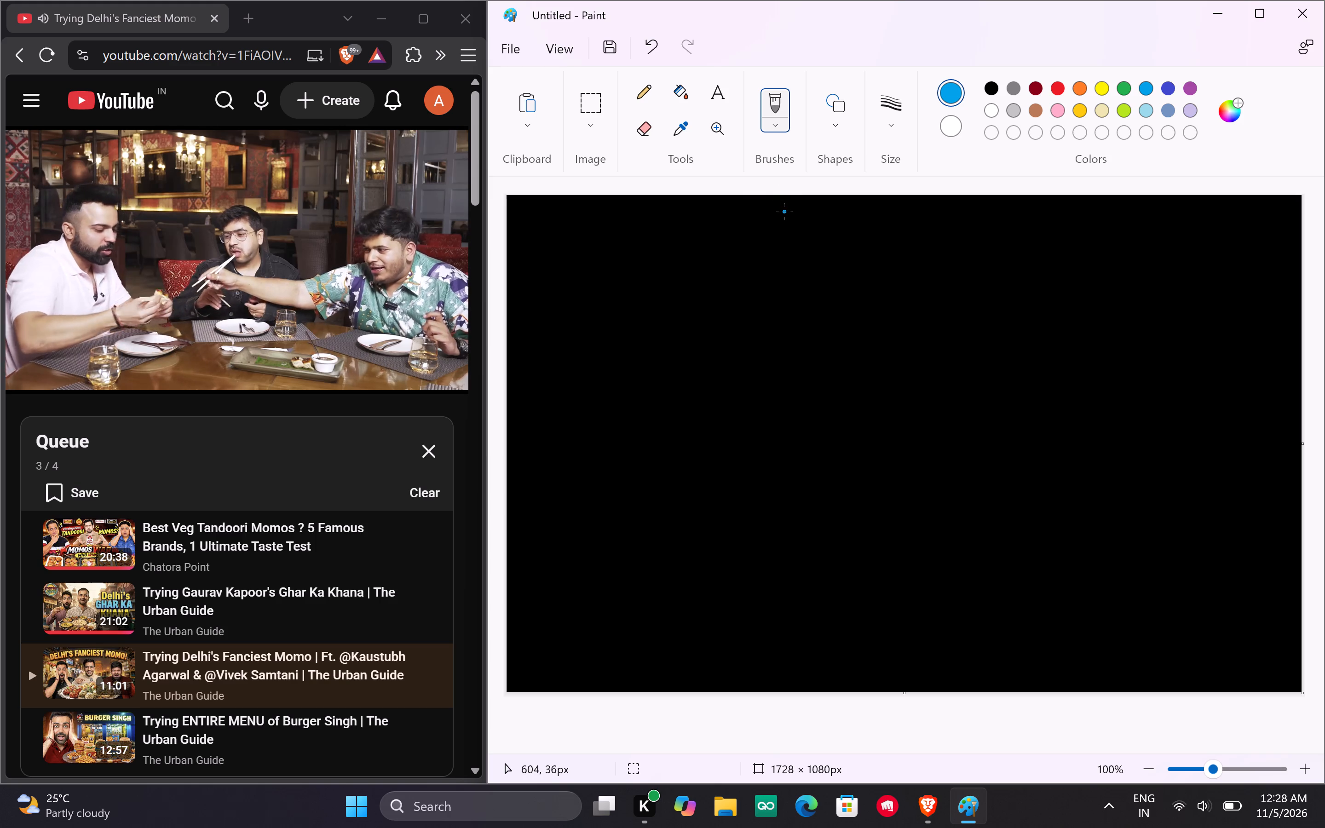
left_click_drag(784, 212, 794, 256)
left_click_drag(753, 212, 770, 204)
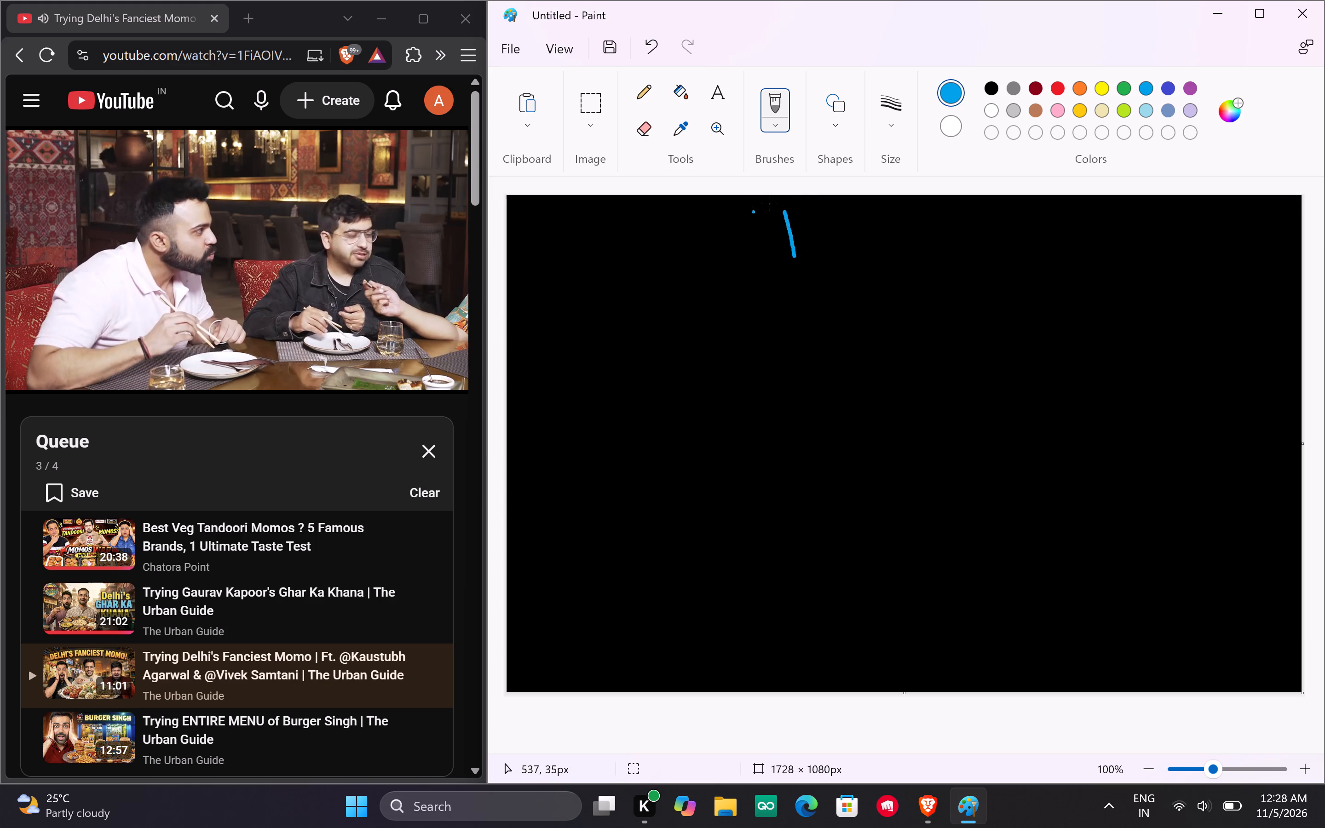
left_click_drag(770, 204, 812, 246)
left_click_drag(831, 232, 846, 251)
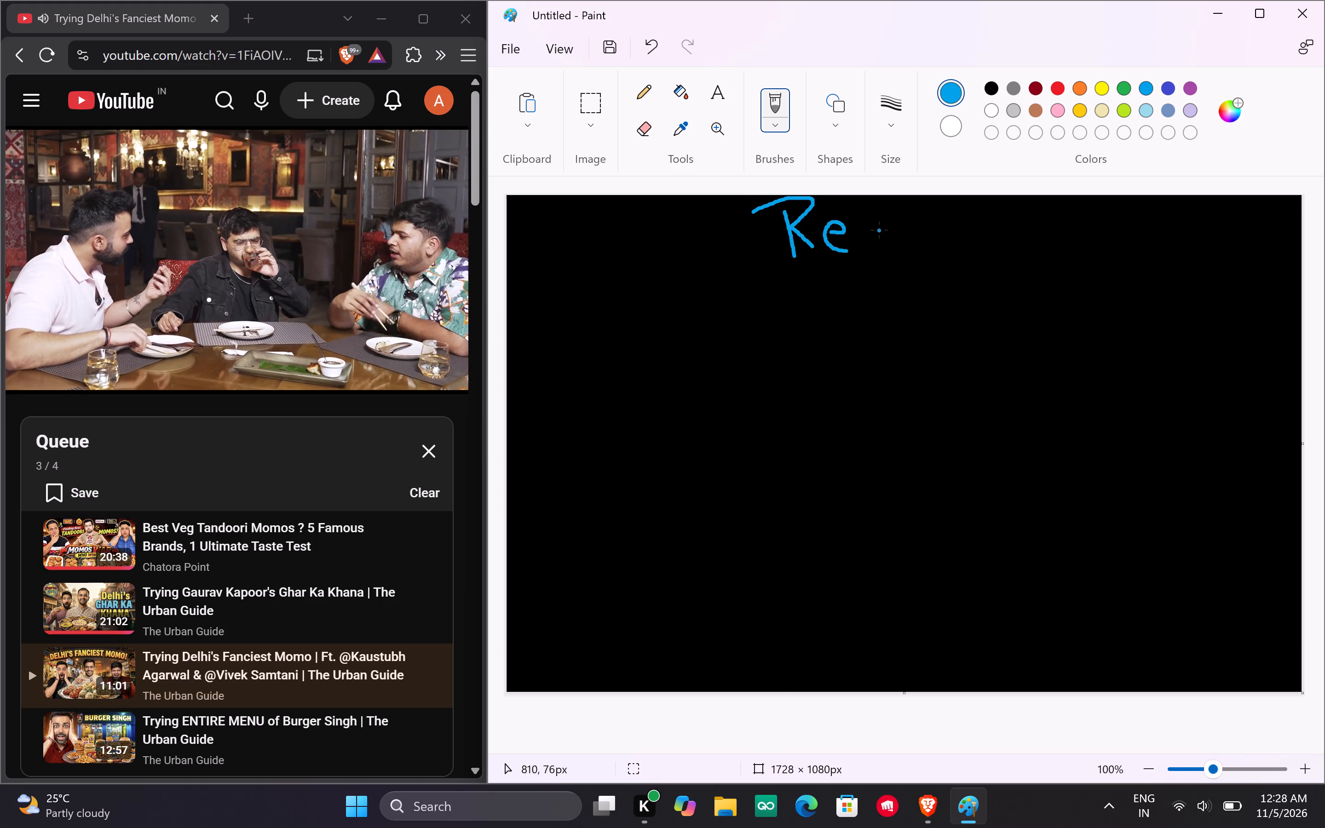
left_click_drag(876, 221, 881, 260)
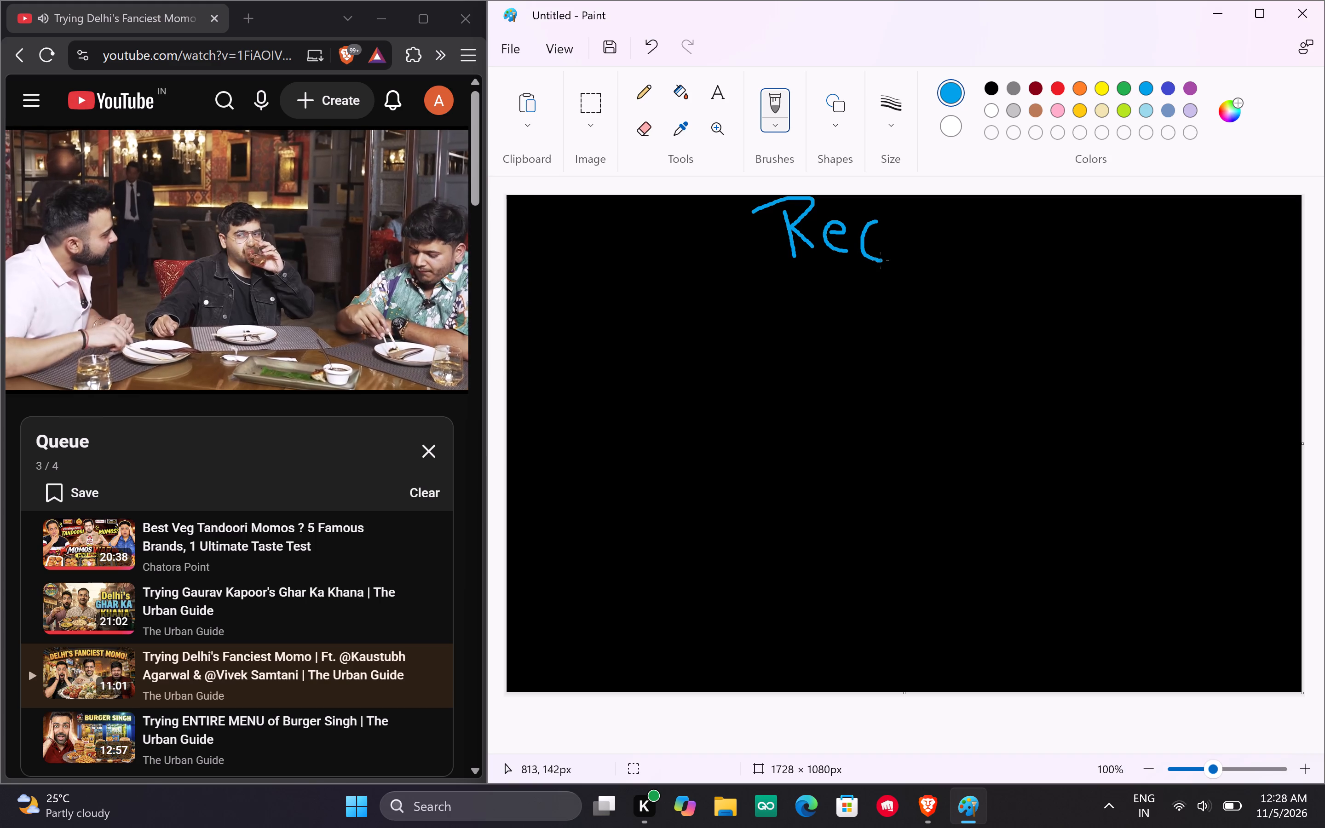
left_click_drag(906, 210, 906, 200)
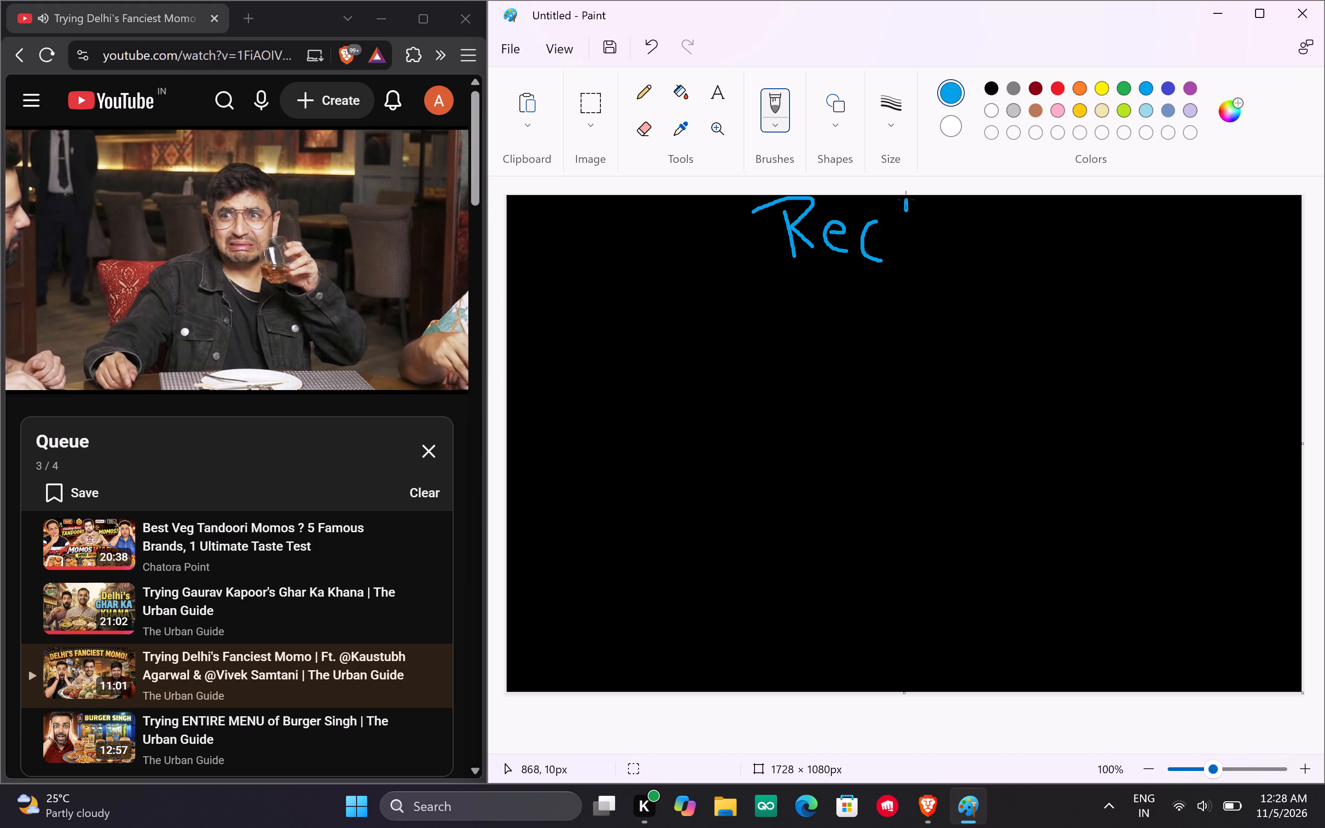
left_click_drag(906, 200, 934, 260)
left_click_drag(890, 236, 924, 228)
Complete the title by handwriting "angle" after "Rect" and underline it.
left_click_drag(970, 224, 968, 228)
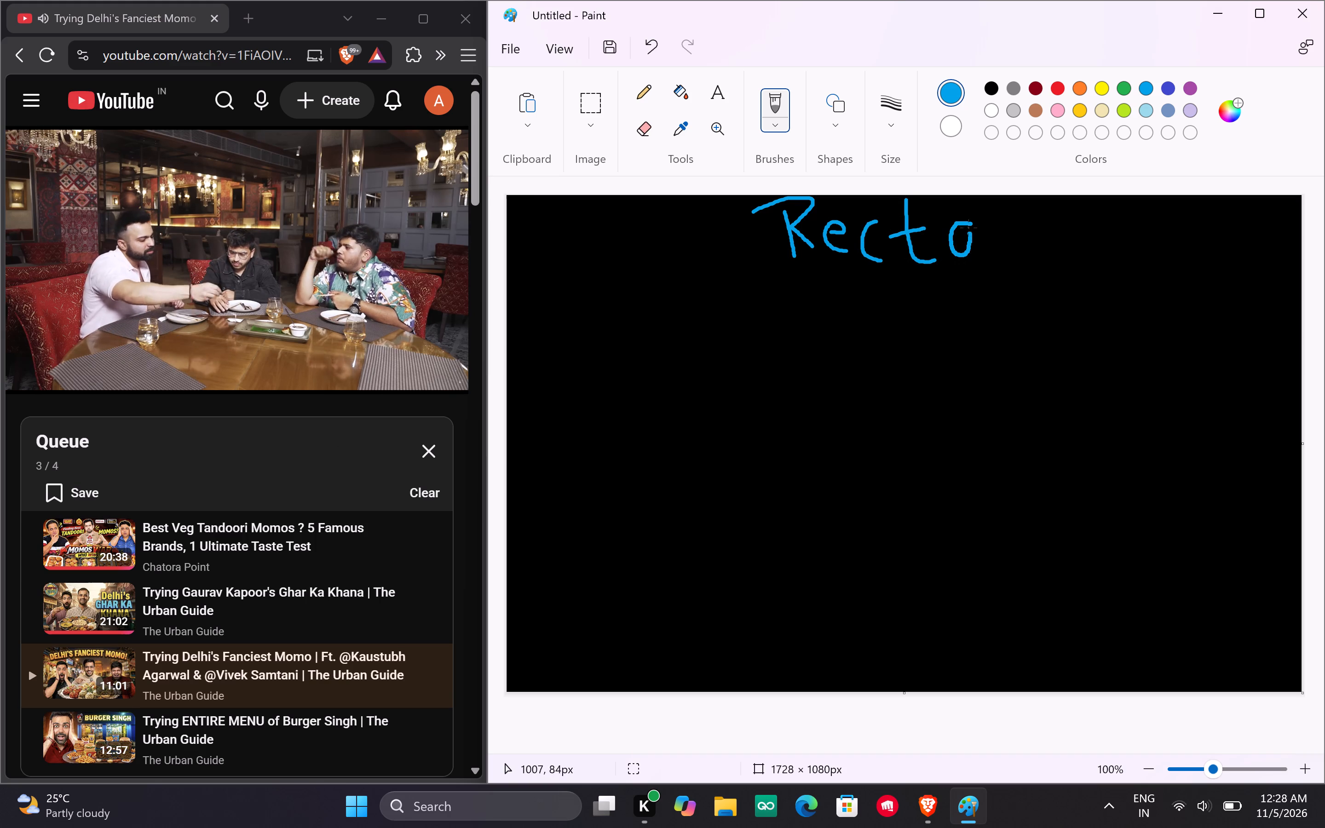
left_click_drag(968, 228, 979, 252)
left_click_drag(986, 222, 999, 234)
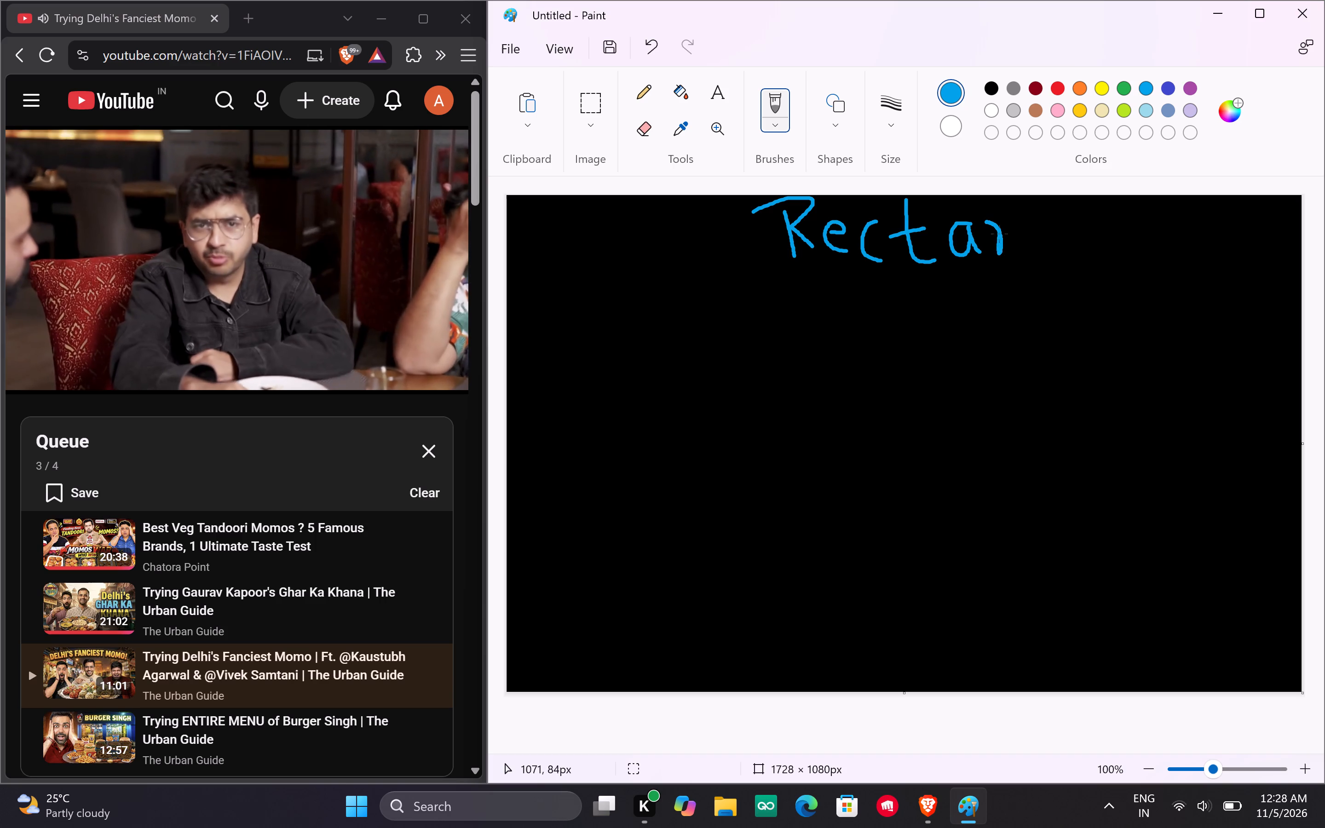
left_click_drag(999, 234, 1025, 245)
left_click_drag(1064, 228, 1056, 247)
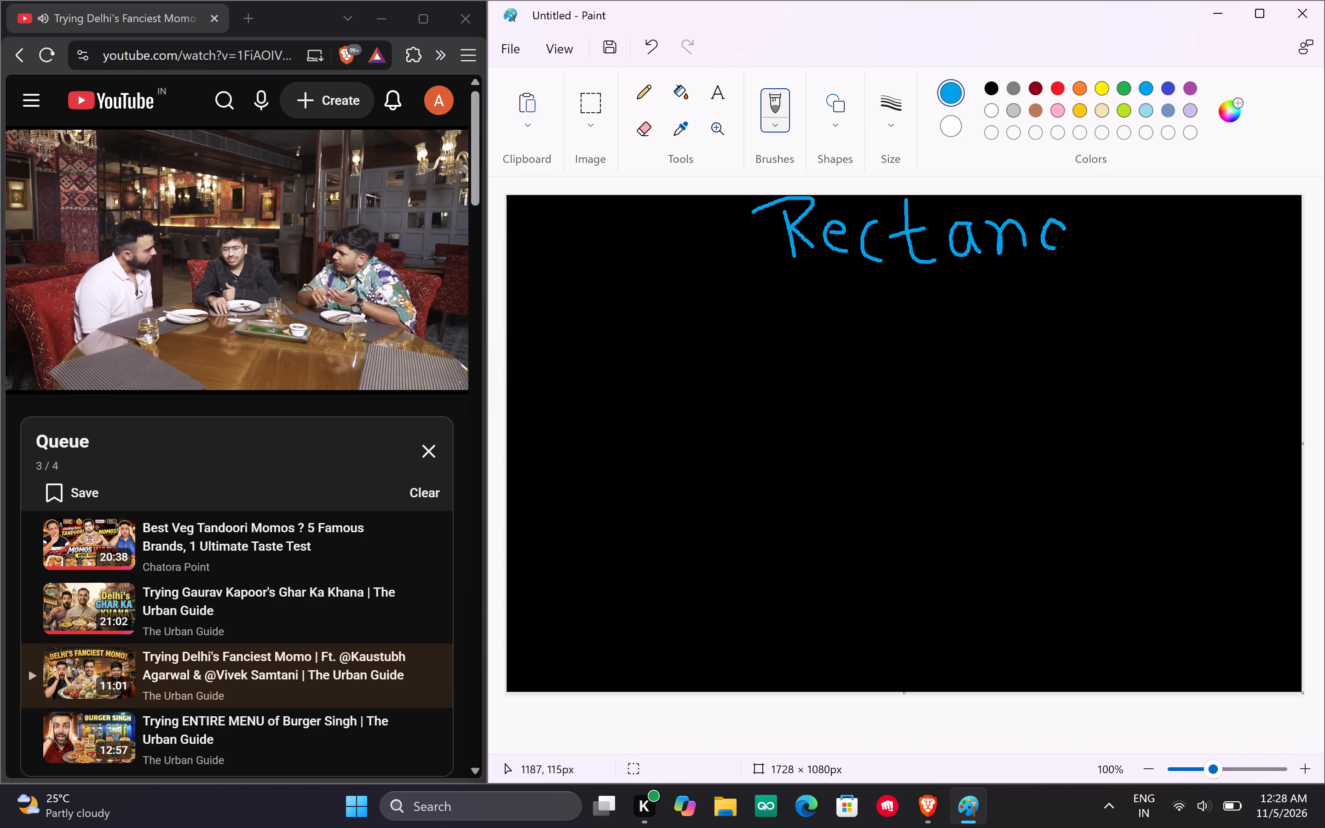
left_click_drag(1056, 247, 1067, 274)
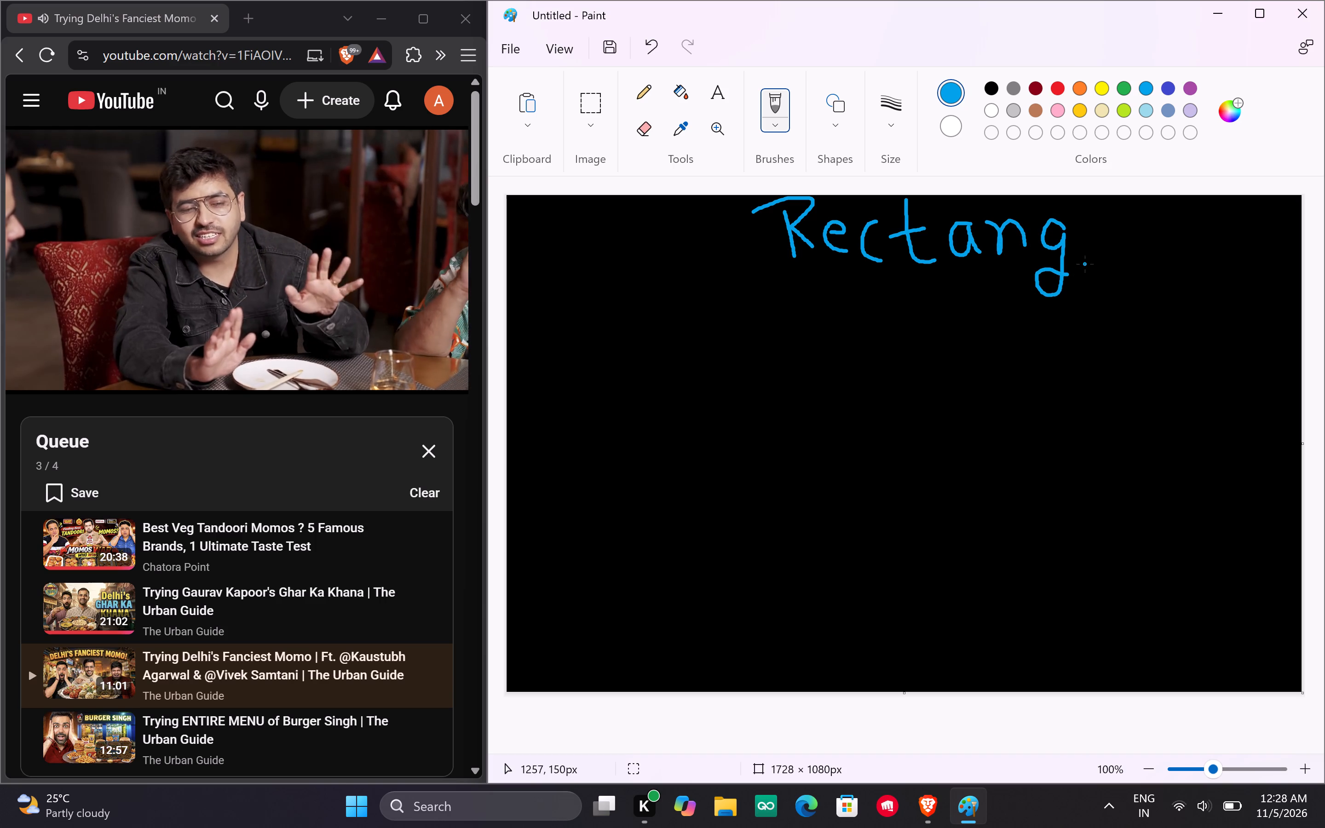
left_click_drag(1085, 264, 1105, 264)
left_click_drag(1113, 253, 1127, 245)
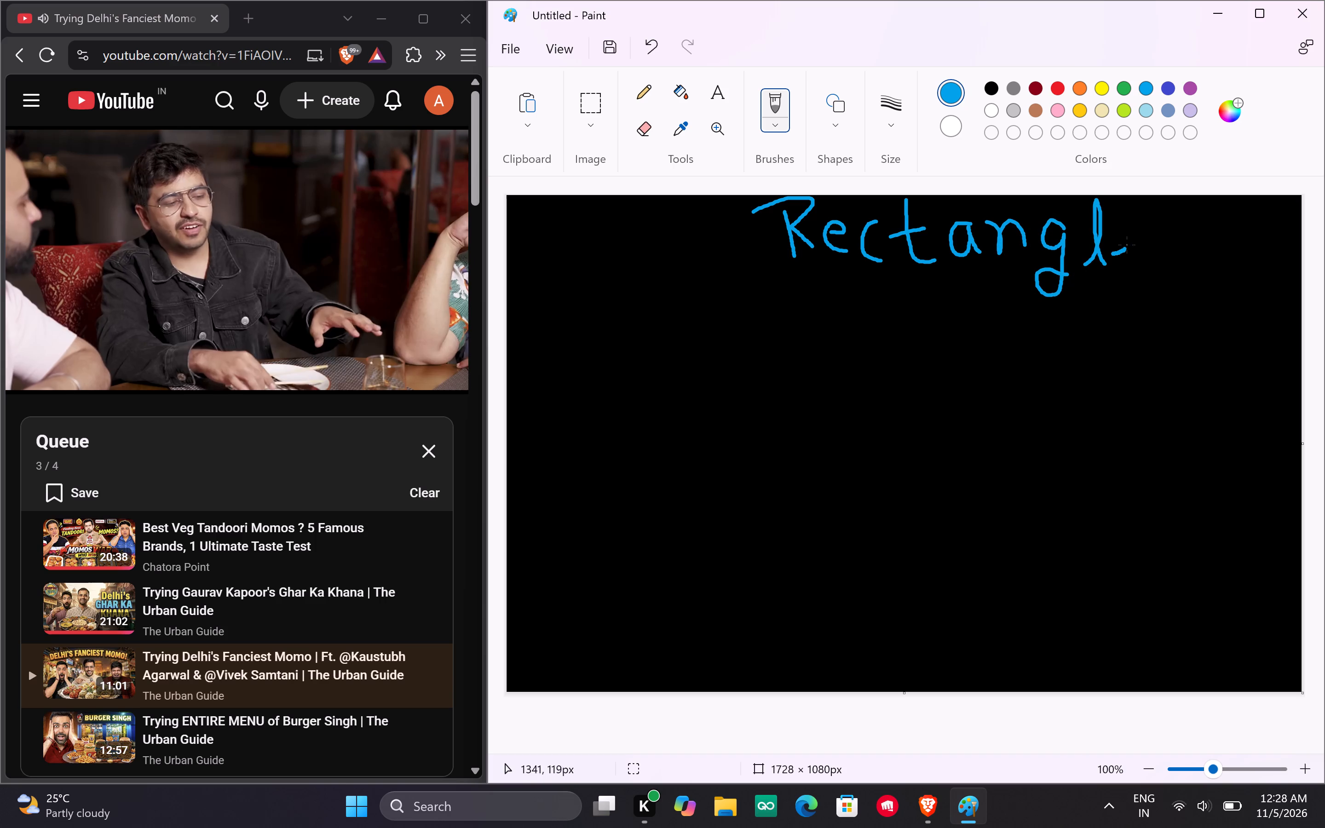
left_click_drag(1127, 245, 1125, 269)
left_click_drag(1146, 286, 829, 284)
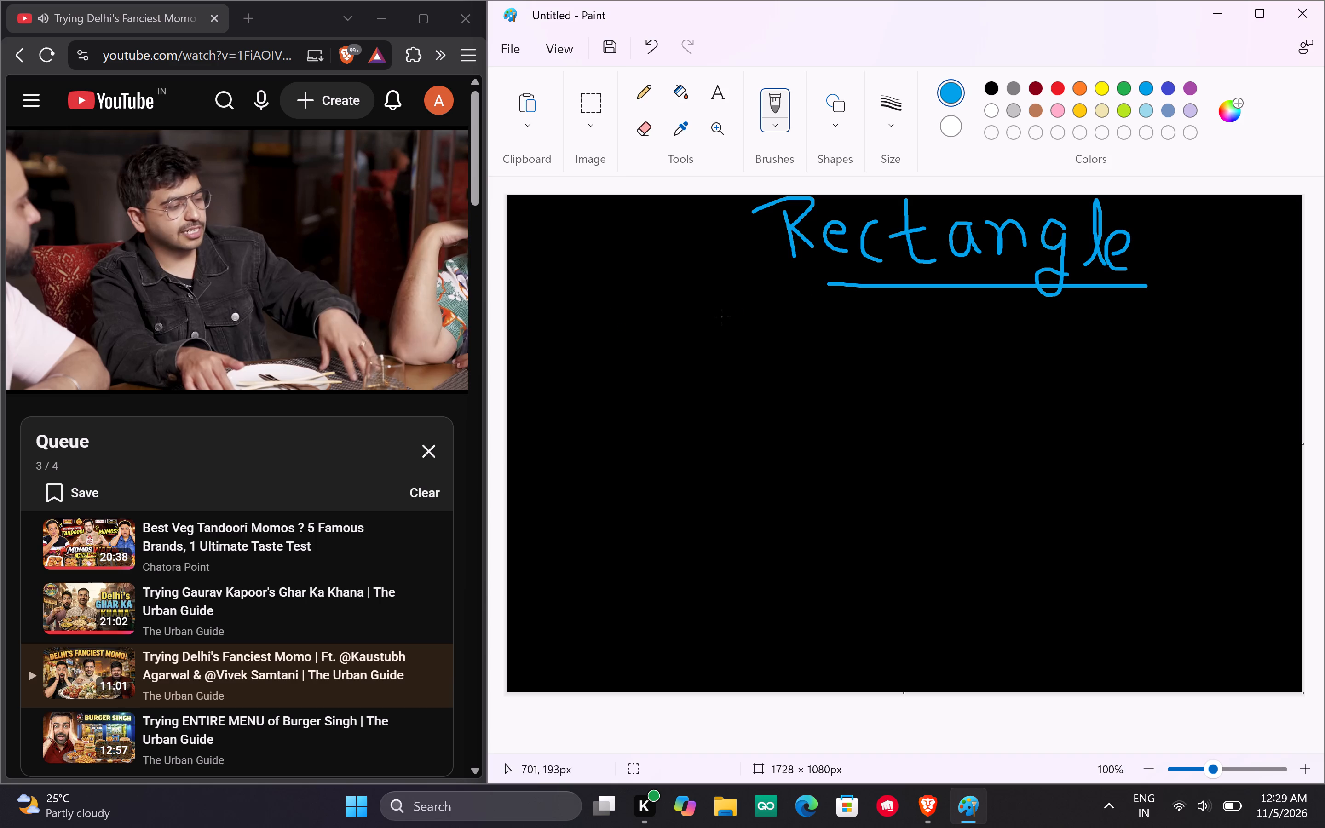
Draw a closed four-sided rectangle outline freehand in the canvas's upper-left area, beside the title.
left_click_drag(526, 275, 534, 408)
left_click_drag(534, 408, 626, 413)
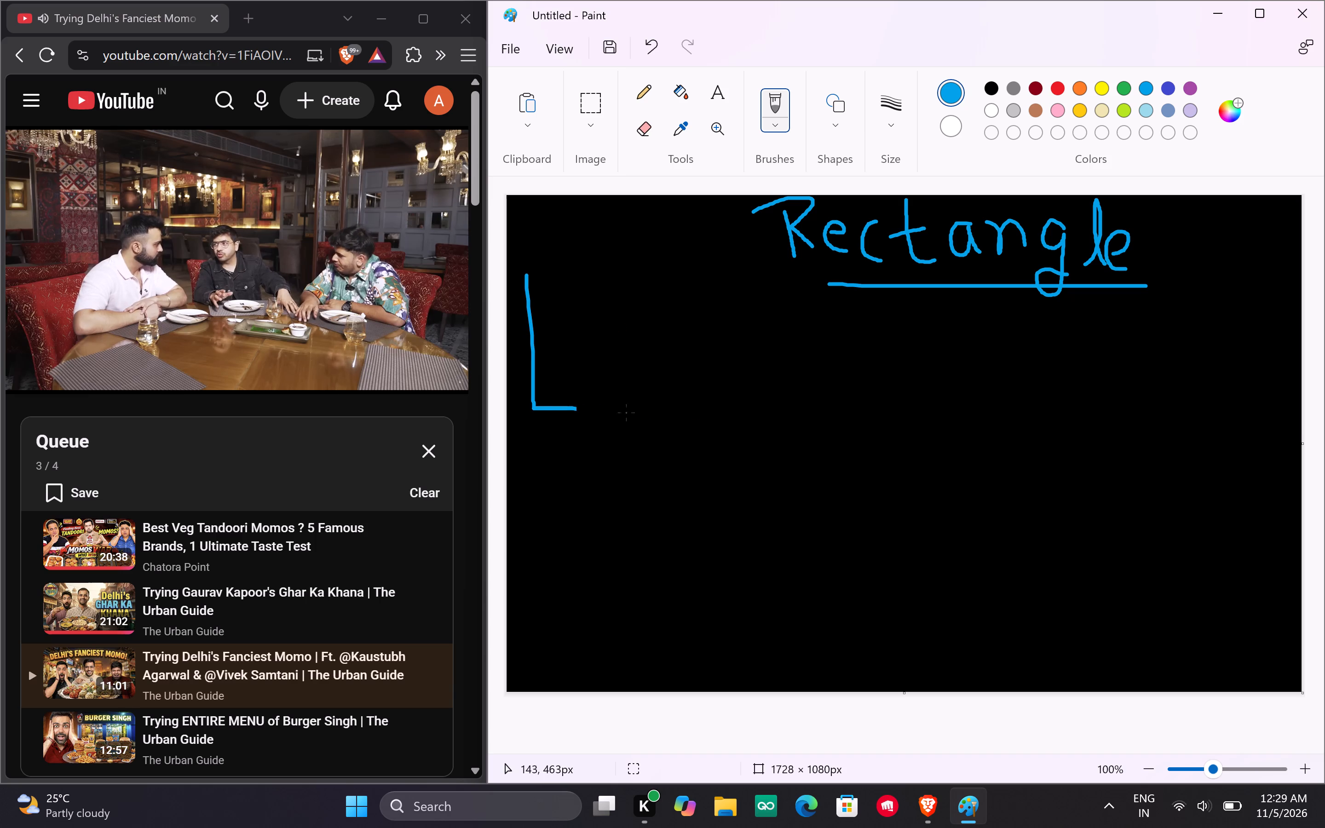
left_click_drag(626, 413, 723, 415)
left_click_drag(723, 415, 709, 249)
left_click_drag(709, 249, 537, 261)
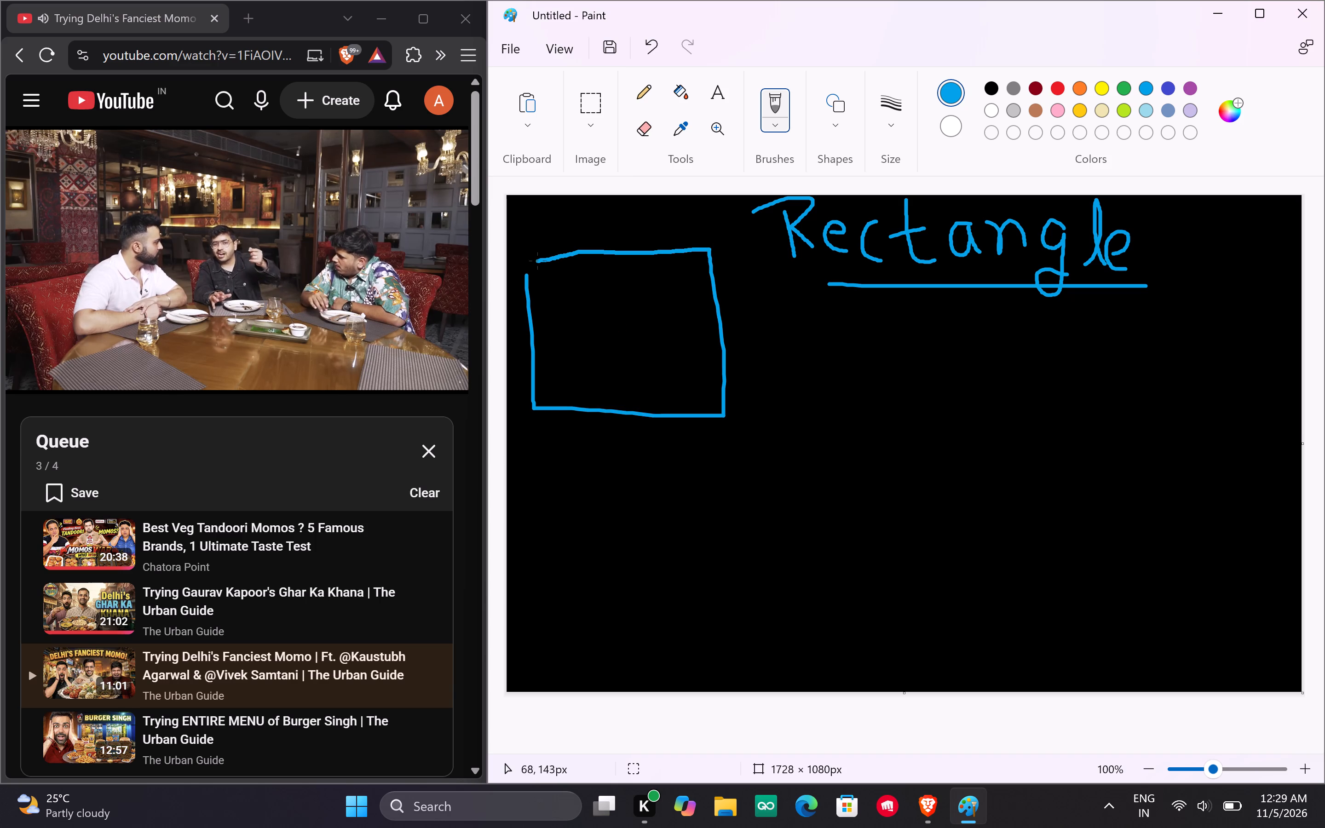
left_click_drag(537, 261, 531, 282)
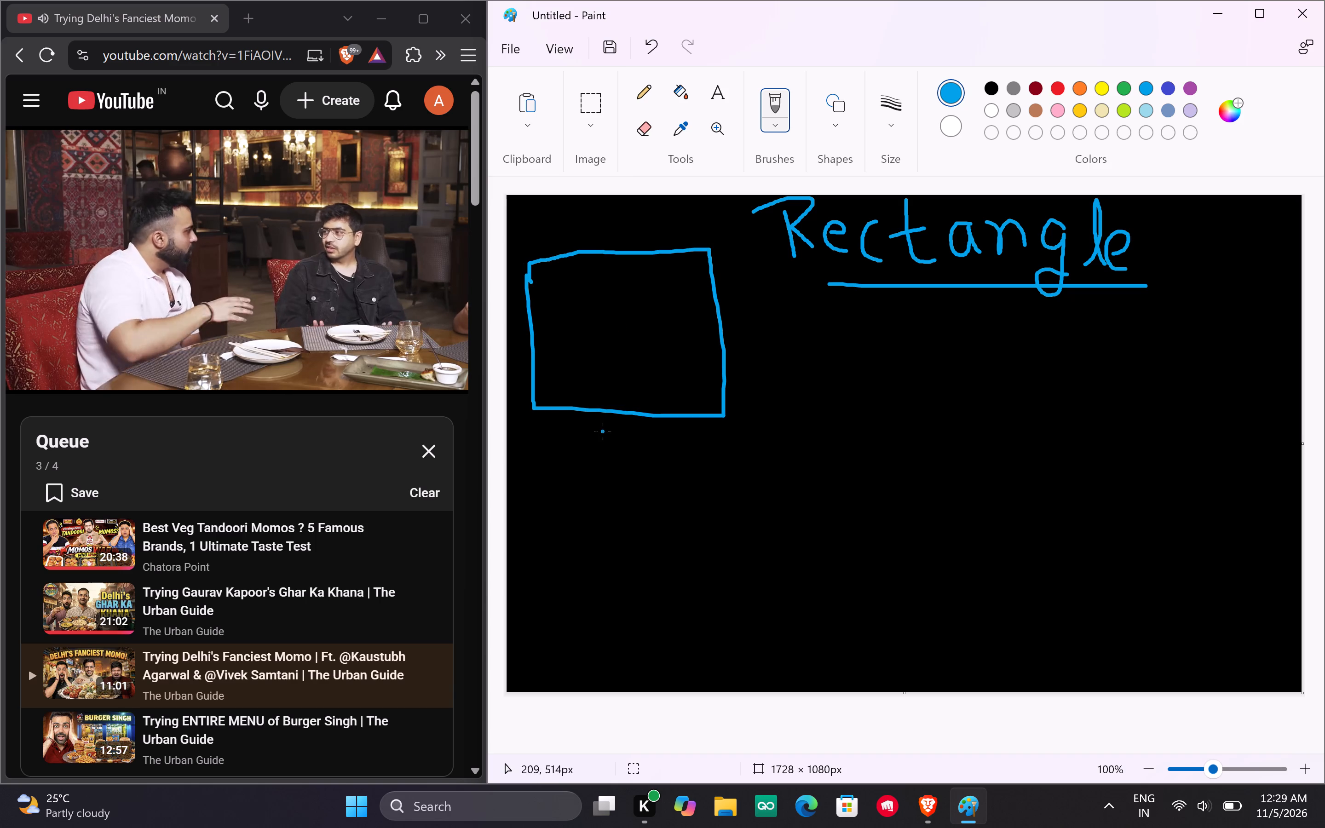
Label the rectangle's bottom side 8 and its right side 9.
left_click_drag(625, 428, 629, 441)
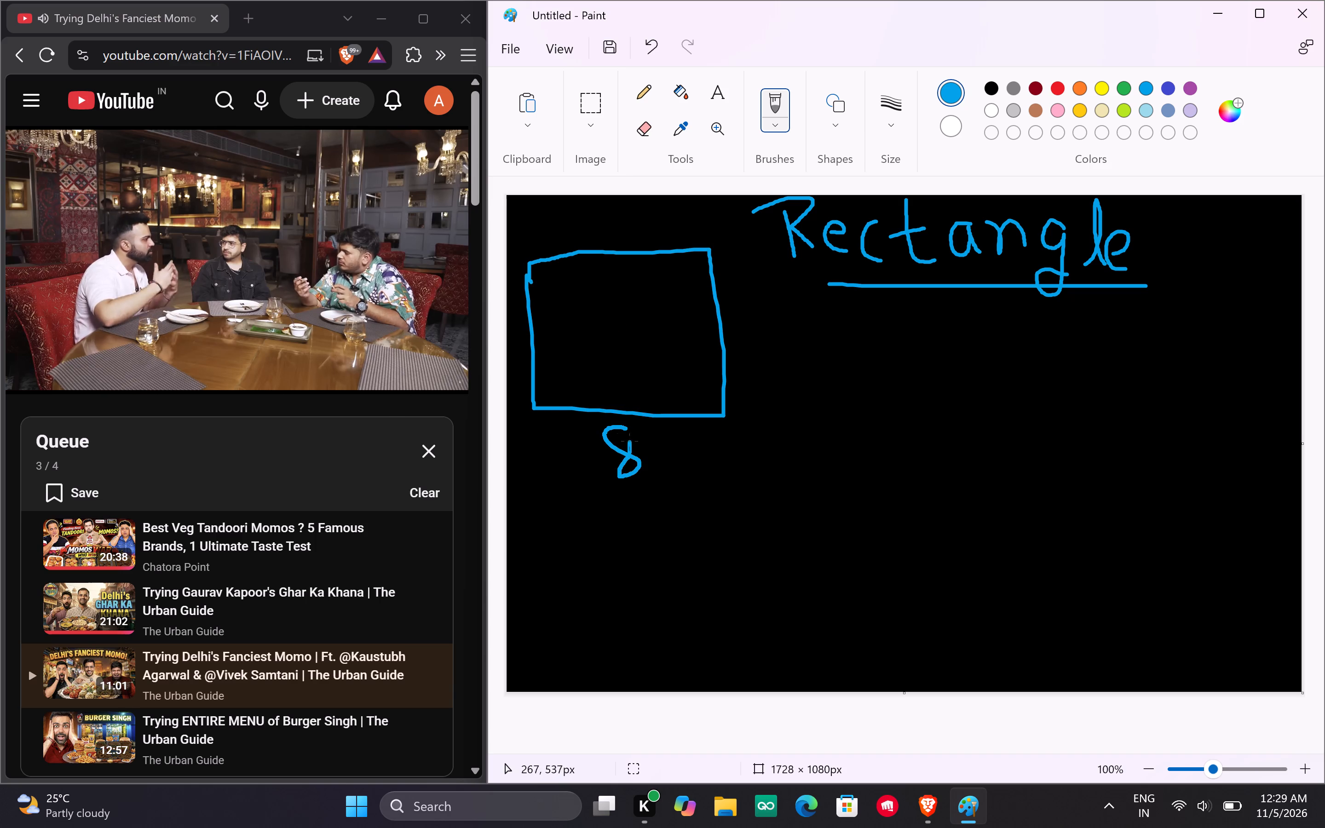
left_click_drag(629, 441, 621, 431)
left_click_drag(756, 306, 753, 322)
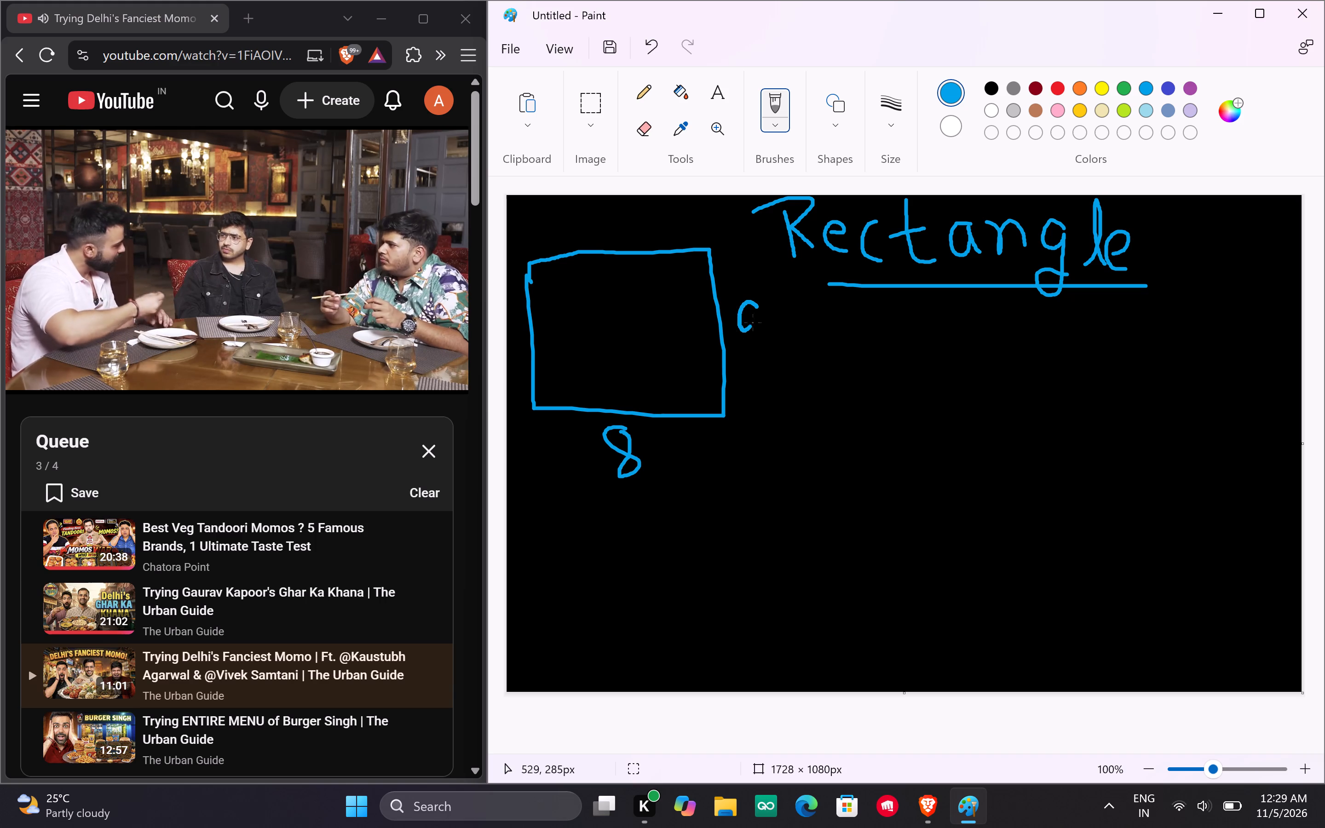
left_click_drag(753, 322, 761, 346)
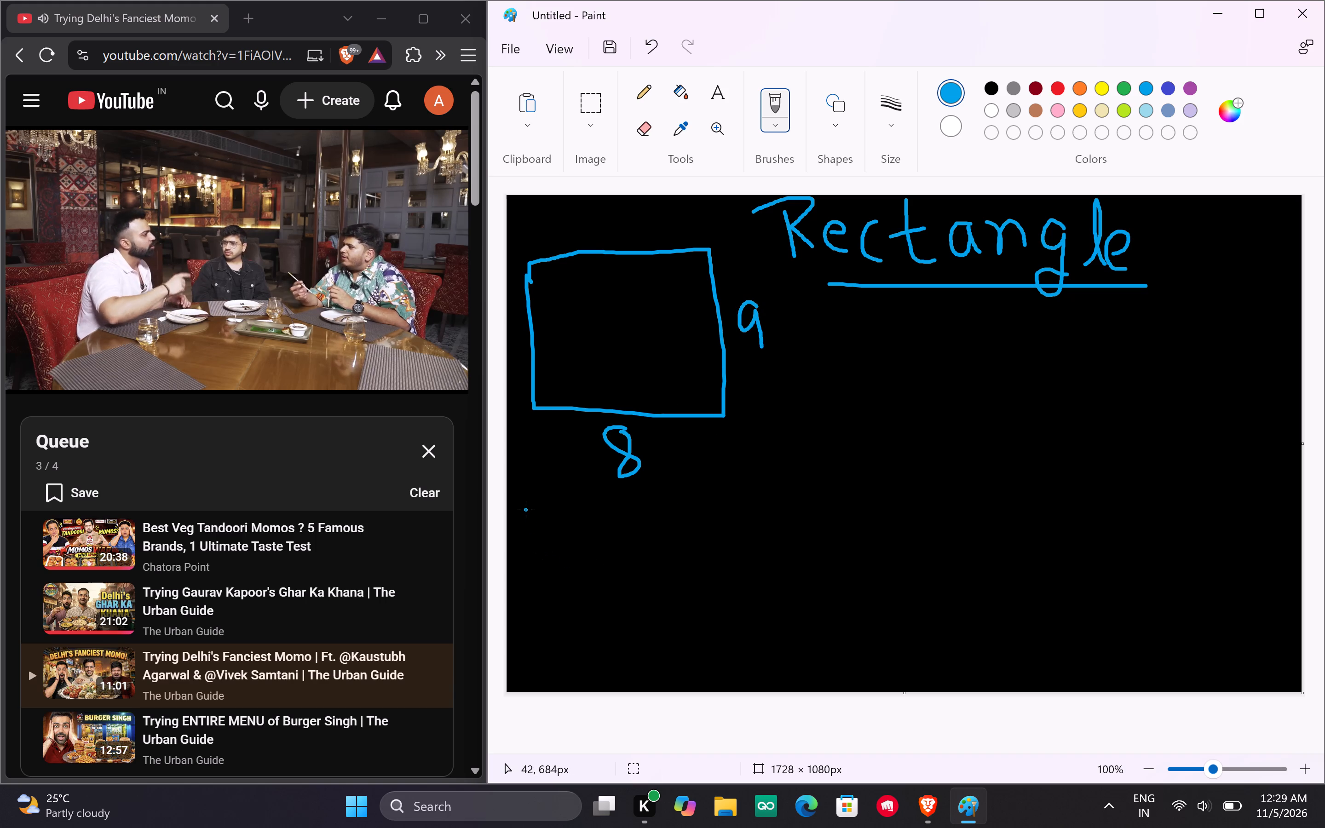
Handwrite "Length = 9" below the rectangle.
left_click_drag(526, 510, 547, 551)
left_click_drag(562, 537, 580, 552)
left_click_drag(585, 528, 604, 547)
left_click_drag(623, 535, 616, 536)
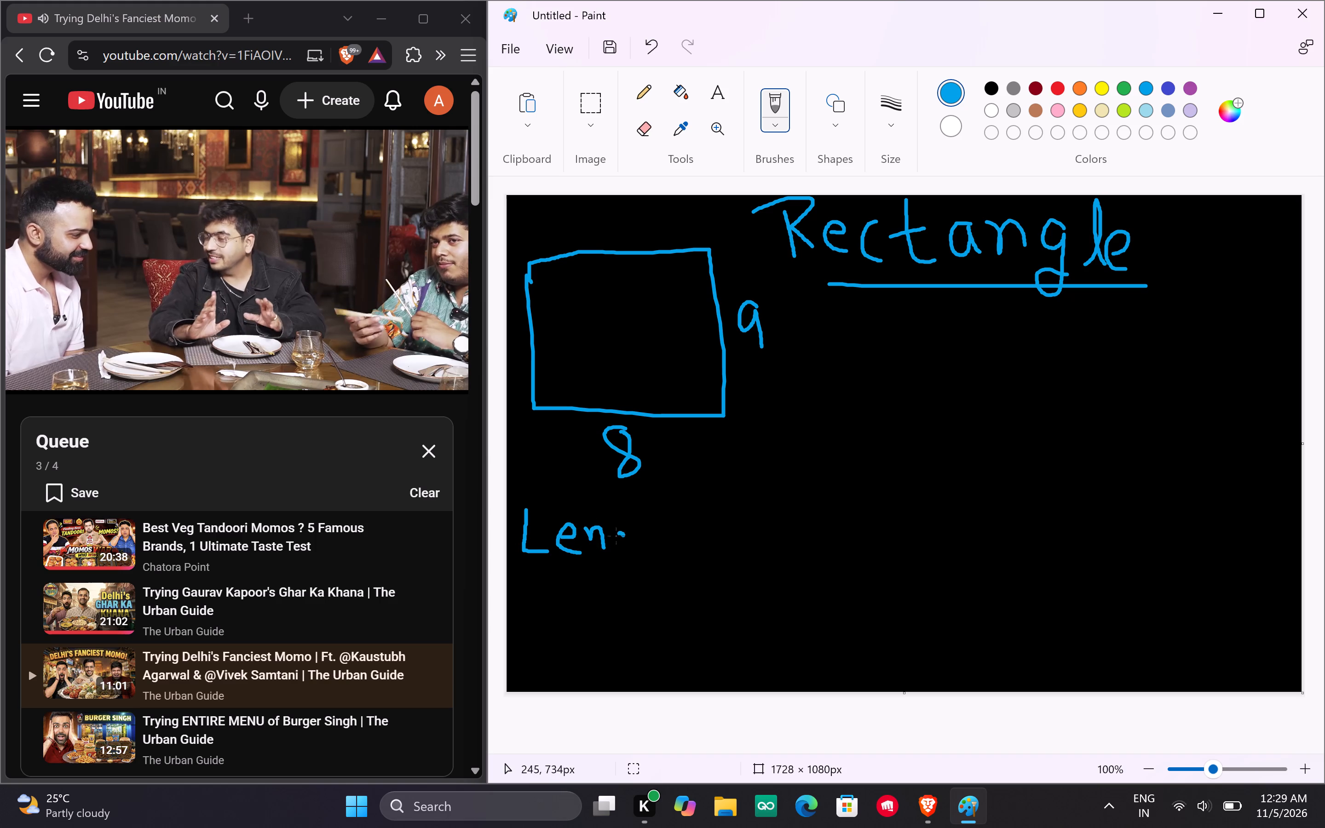
left_click_drag(616, 536, 638, 555)
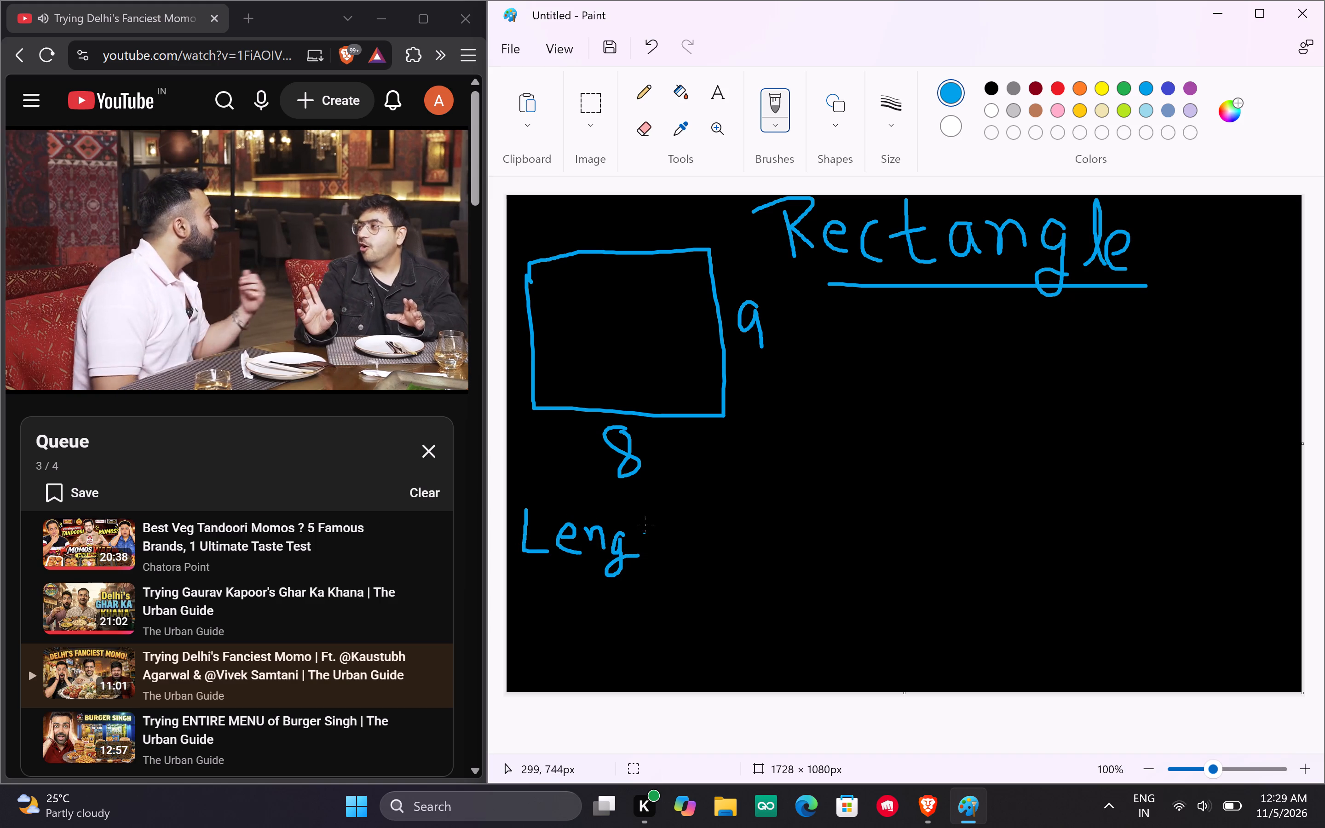
left_click_drag(645, 522, 653, 545)
left_click_drag(644, 538, 660, 536)
left_click_drag(668, 518, 669, 553)
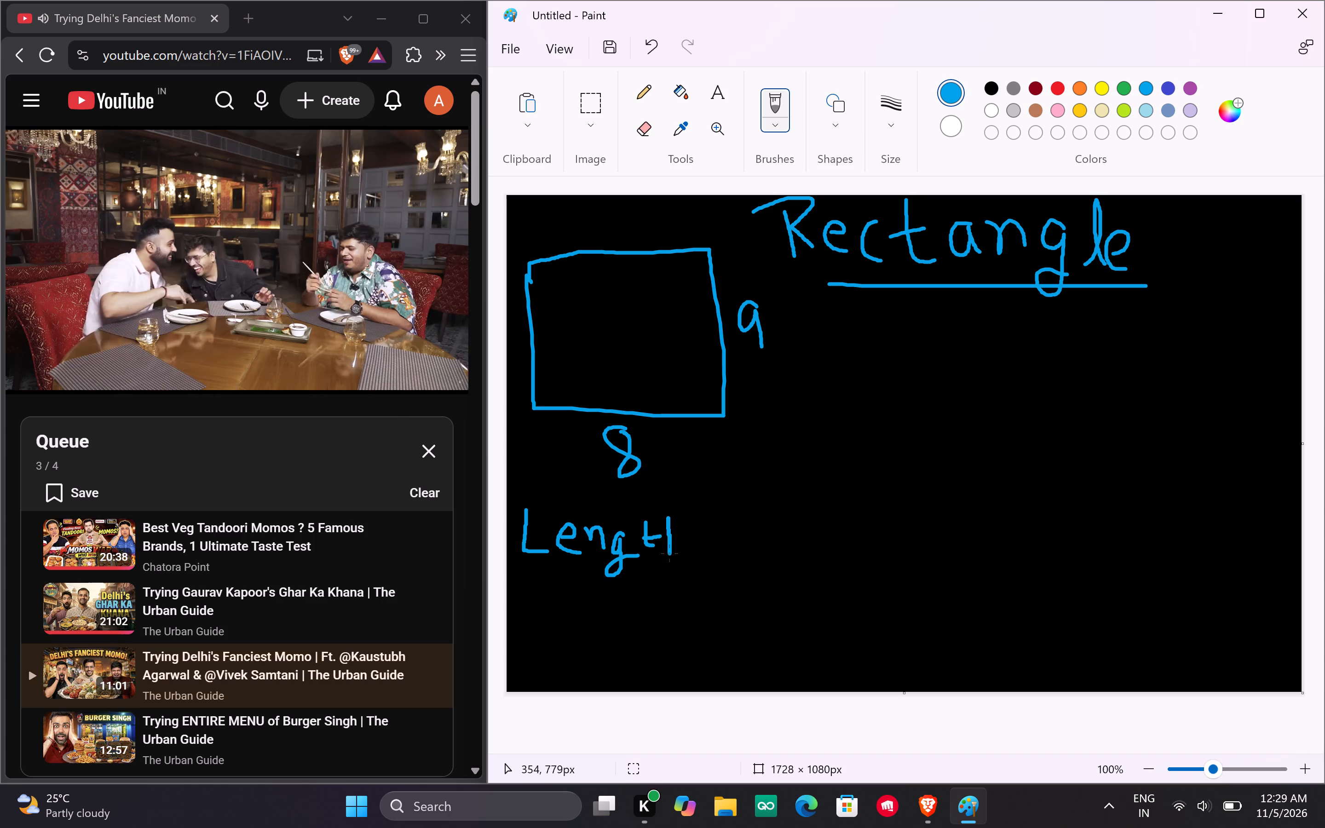
left_click_drag(669, 553, 692, 563)
left_click_drag(703, 530, 718, 530)
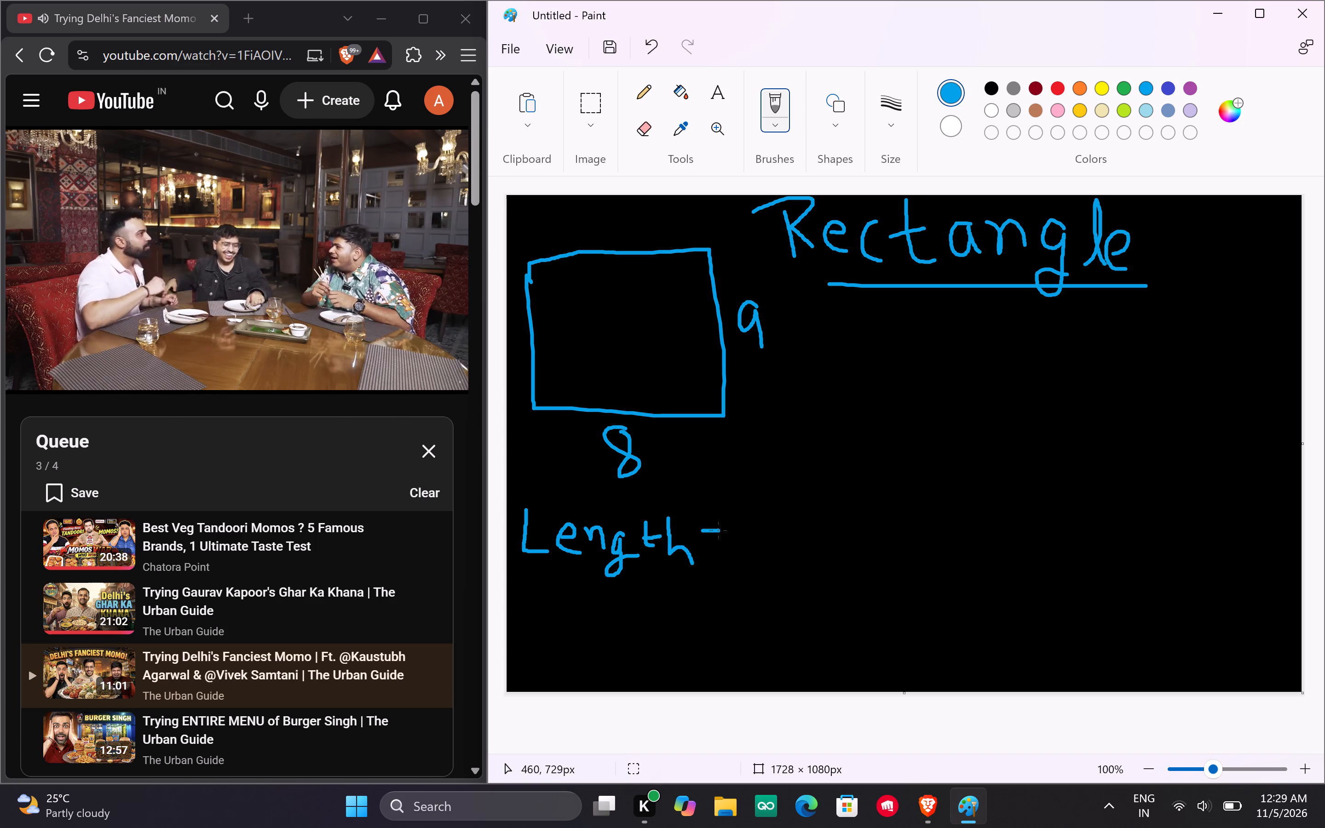
left_click_drag(707, 541, 711, 541)
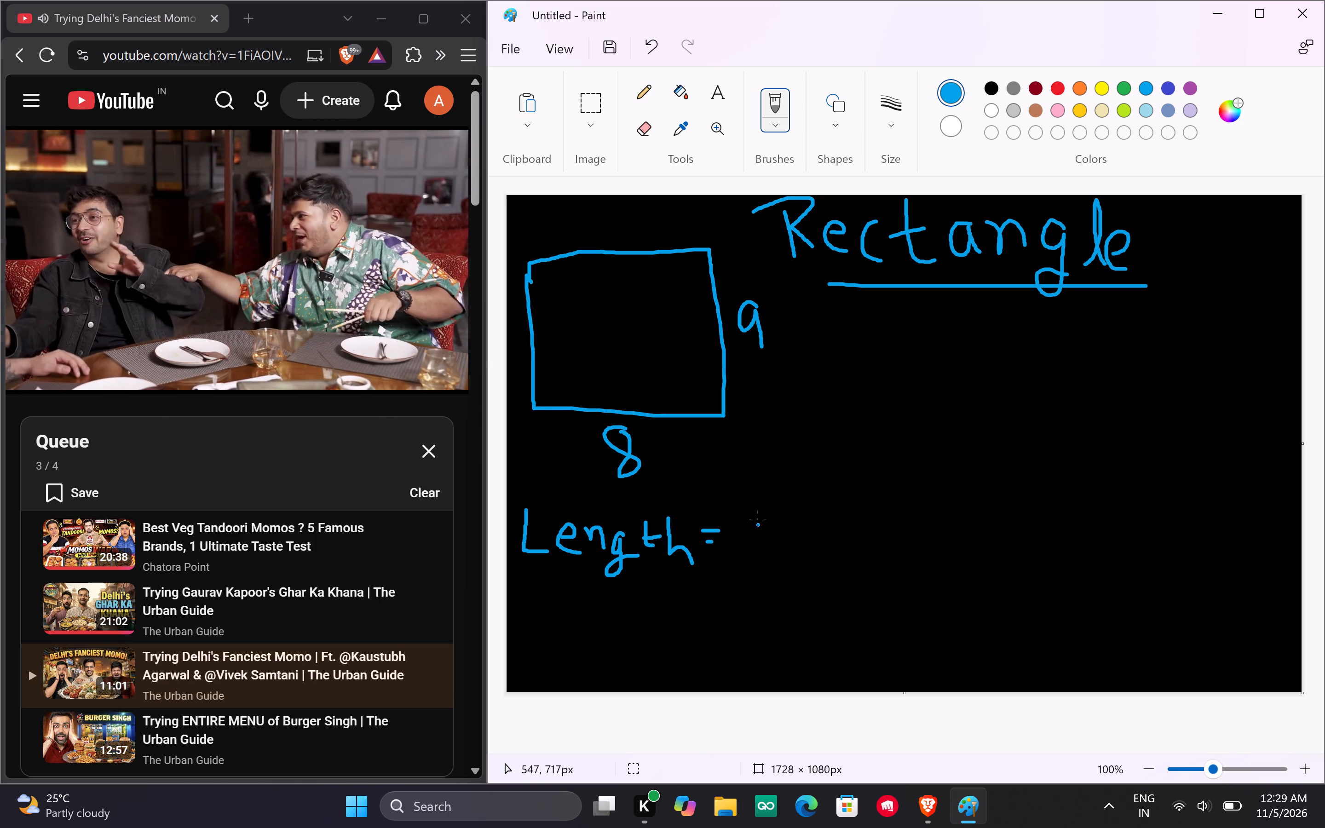
left_click_drag(755, 516, 757, 560)
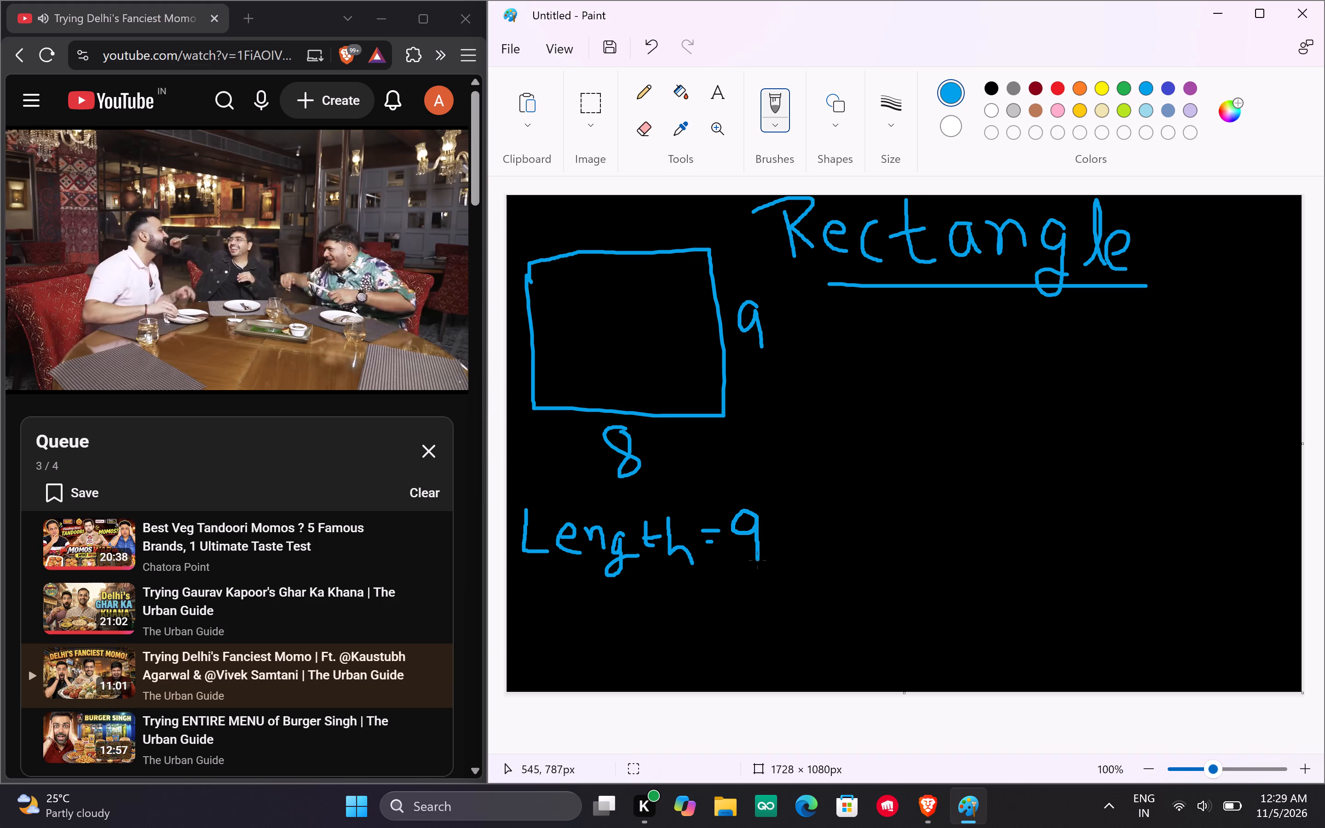
left_click_drag(757, 560, 757, 562)
left_click_drag(705, 544, 718, 543)
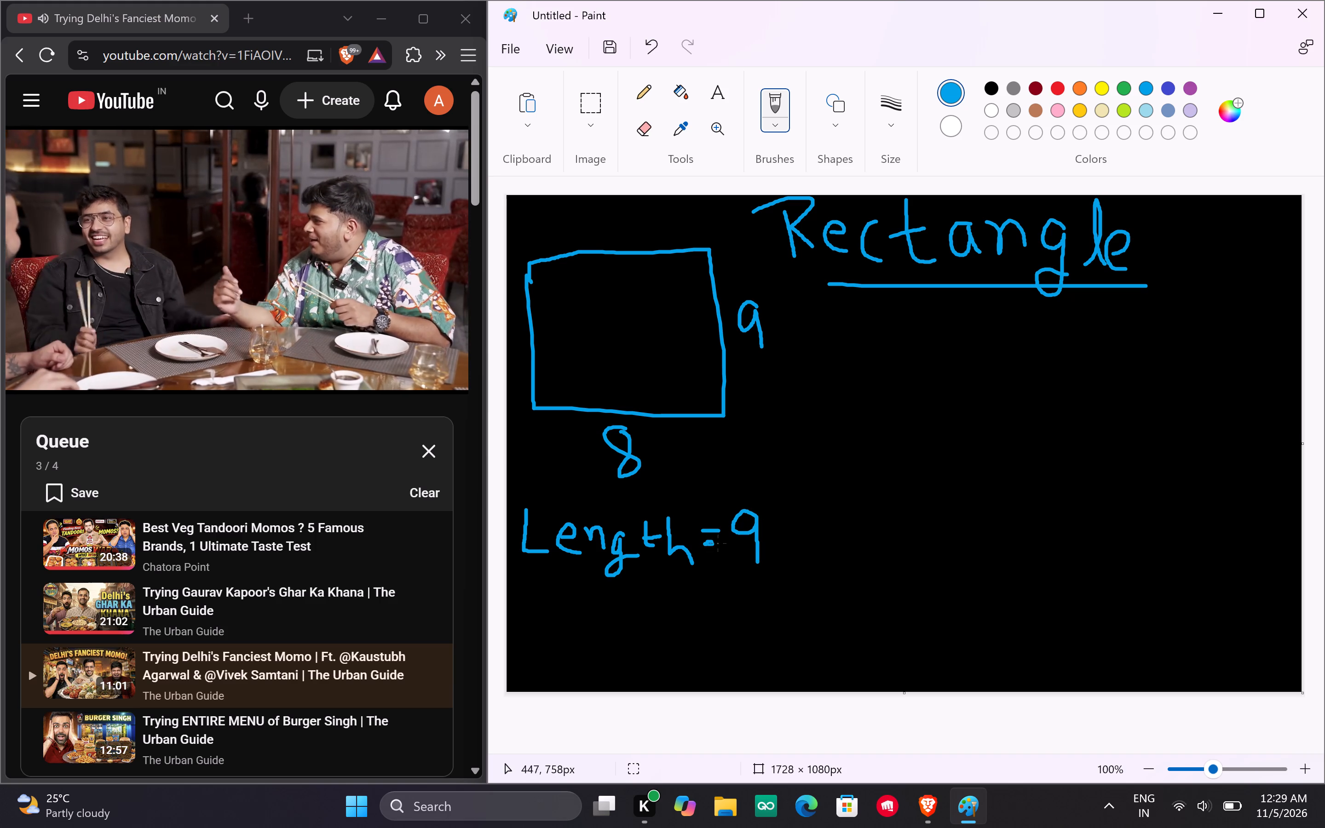
left_click_drag(718, 543, 727, 543)
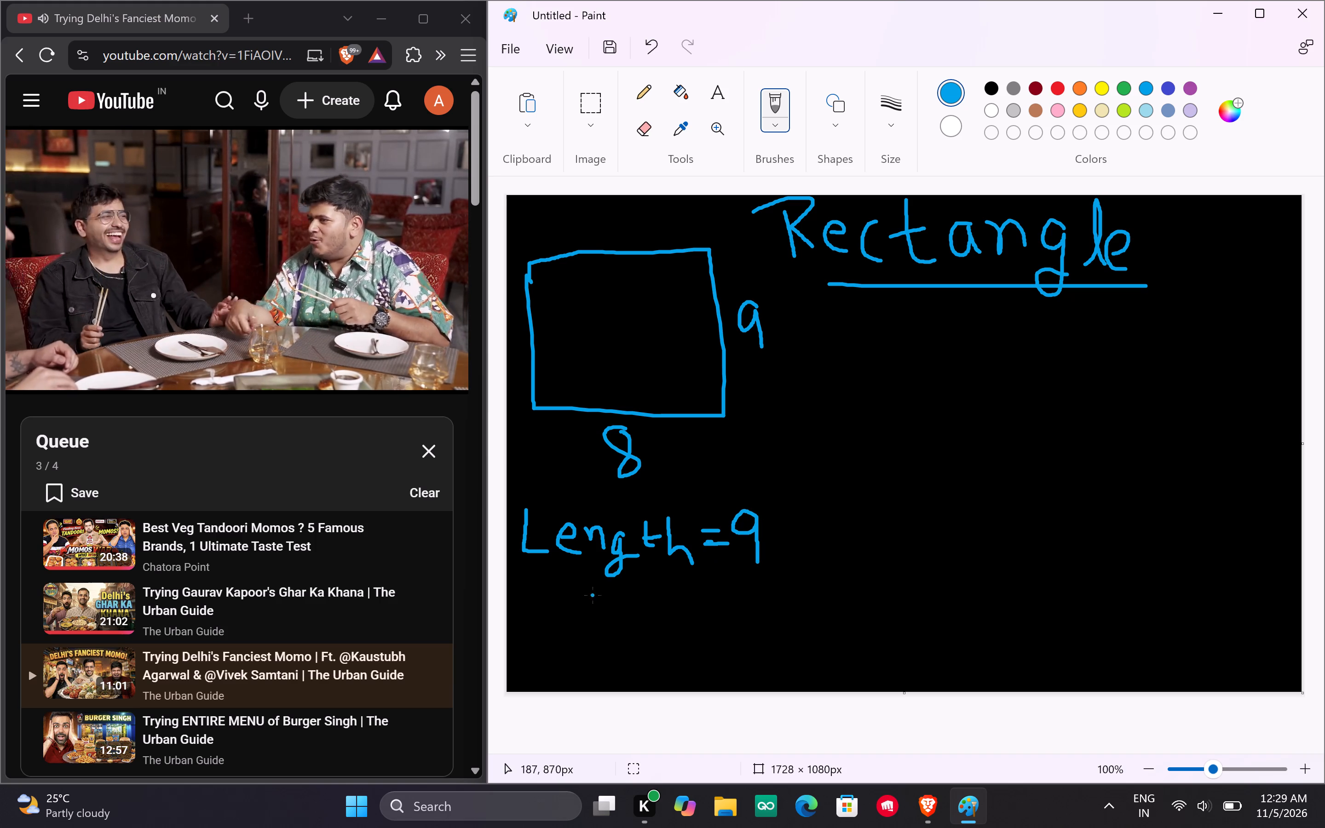
Handwrite "Breadth = 8" below the length line.
left_click_drag(545, 587, 545, 636)
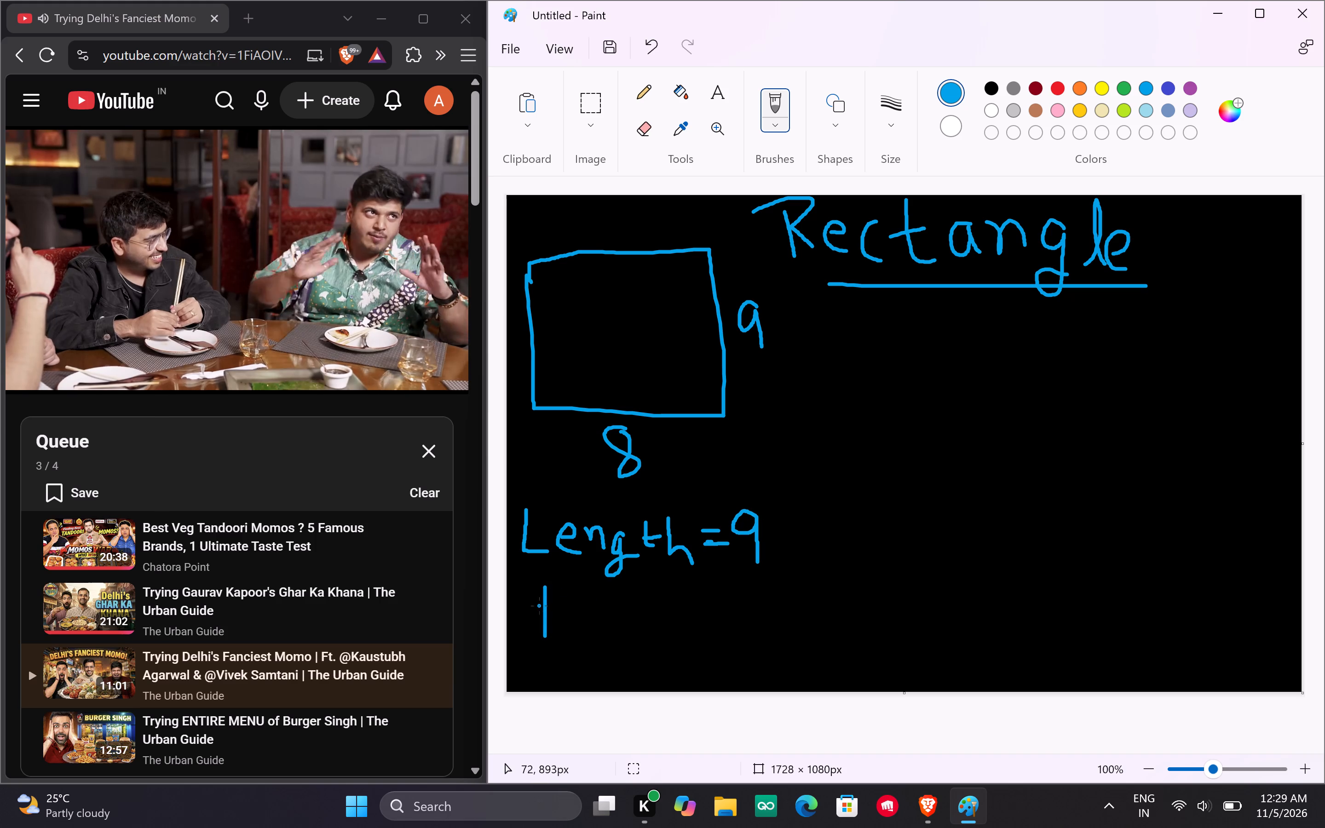
left_click_drag(537, 604, 556, 641)
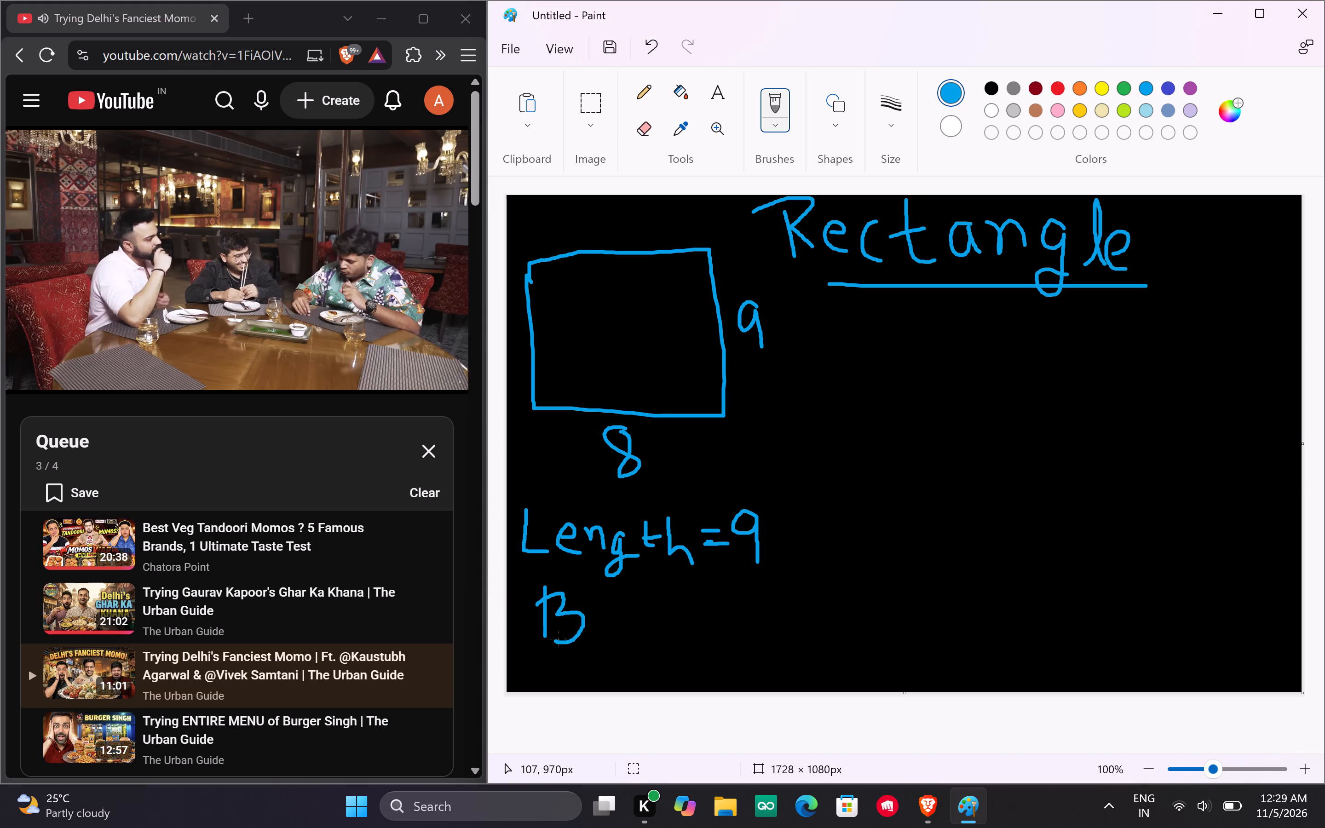
left_click_drag(589, 621, 607, 618)
left_click_drag(621, 629, 631, 653)
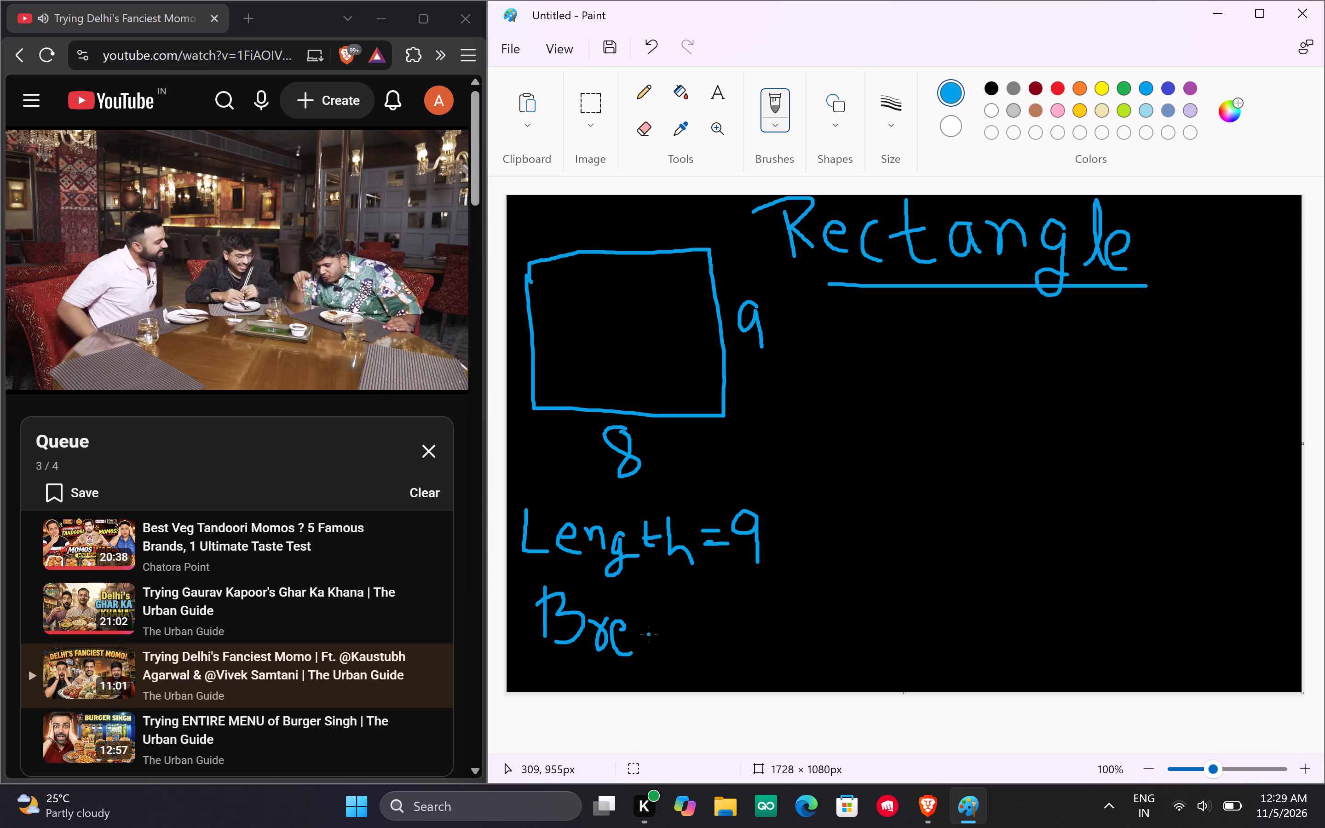
left_click_drag(654, 630, 655, 638)
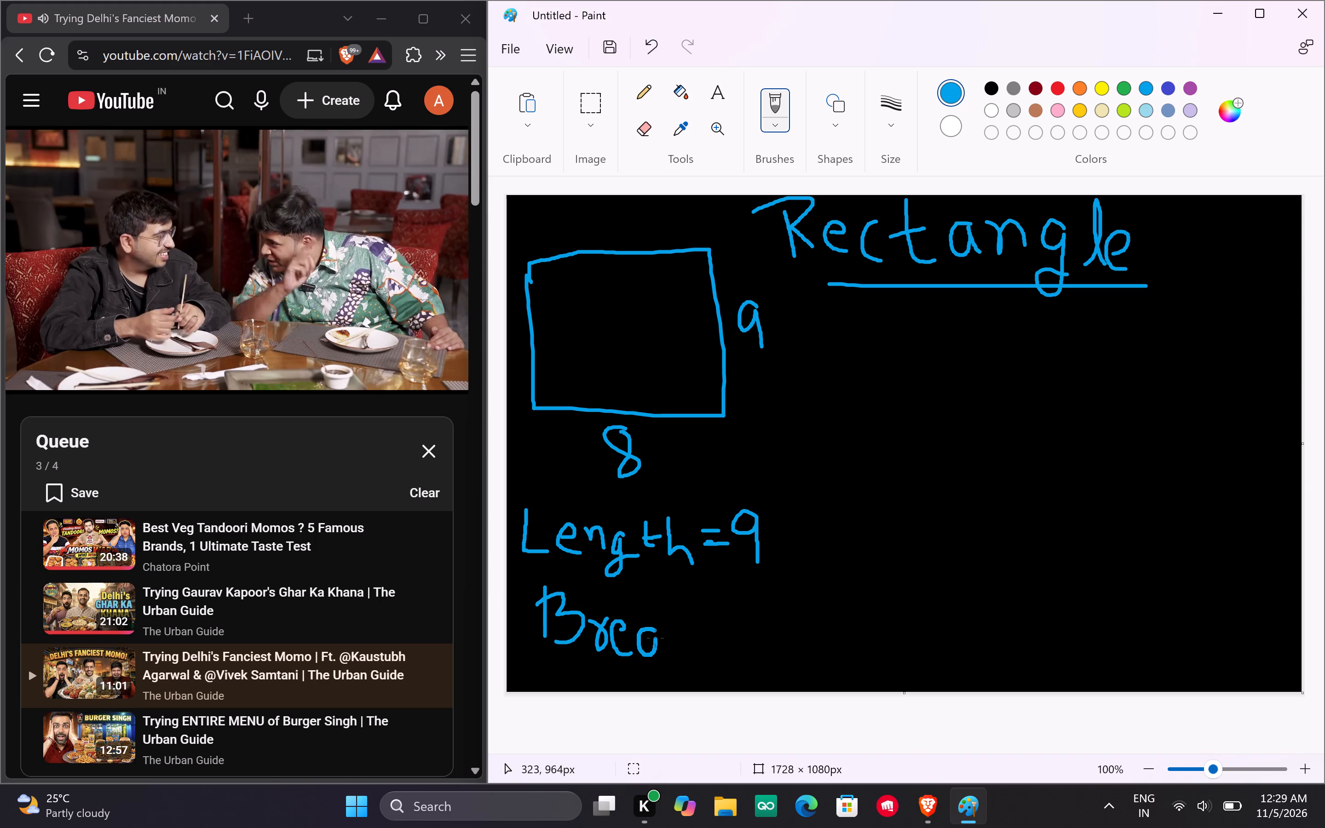
left_click_drag(655, 638, 662, 659)
left_click_drag(693, 633, 698, 655)
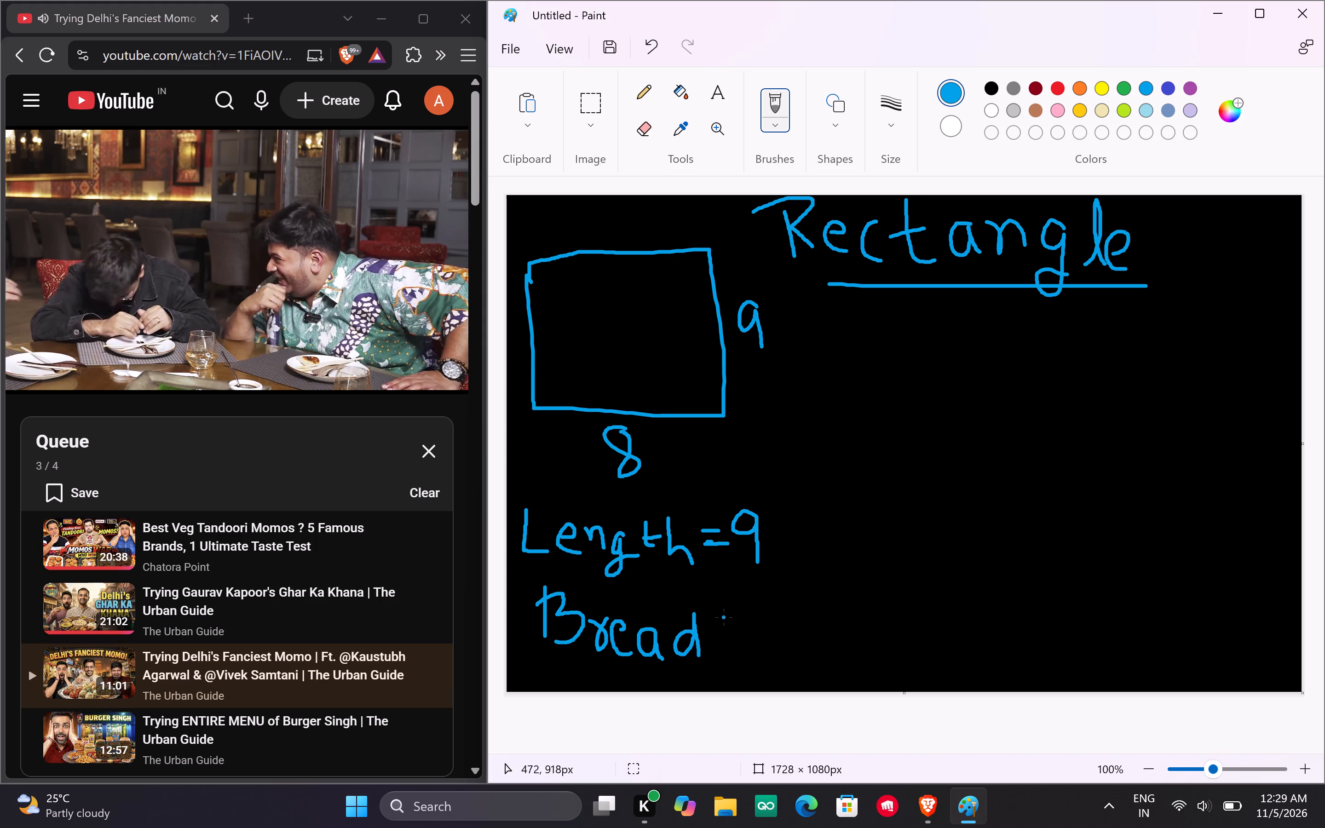
left_click_drag(724, 617, 724, 644)
left_click_drag(716, 624, 740, 614)
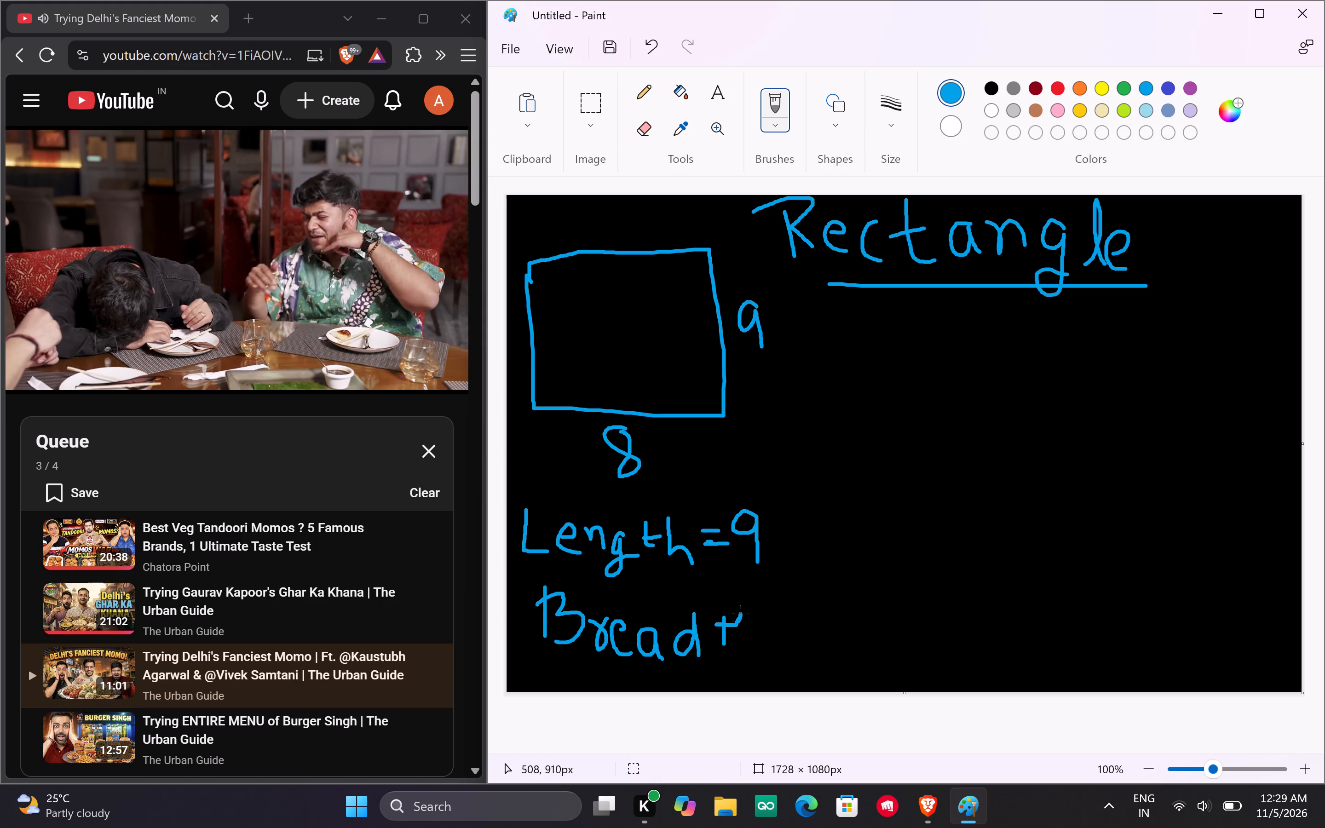
left_click_drag(740, 614, 759, 649)
left_click_drag(775, 628, 782, 628)
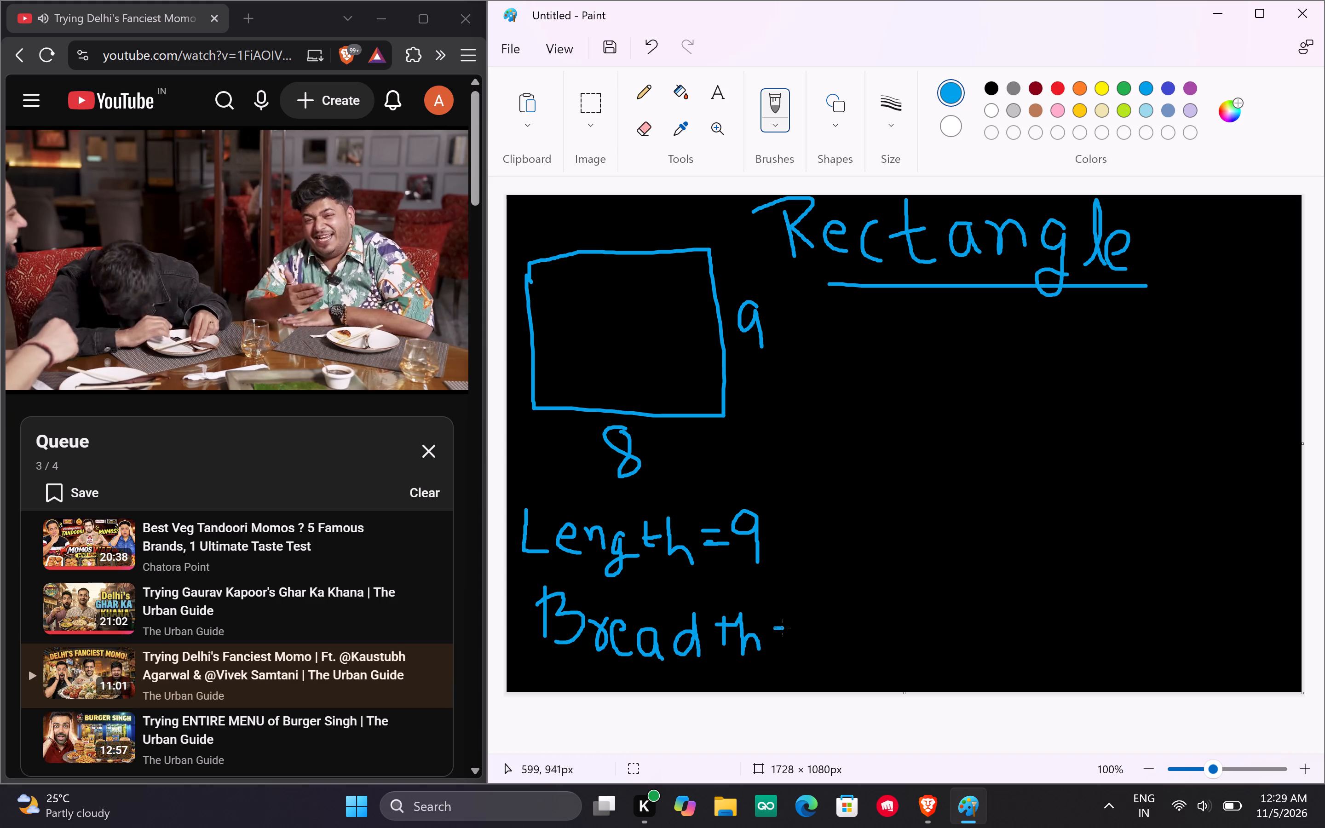
left_click_drag(777, 635, 786, 634)
left_click_drag(816, 612, 809, 609)
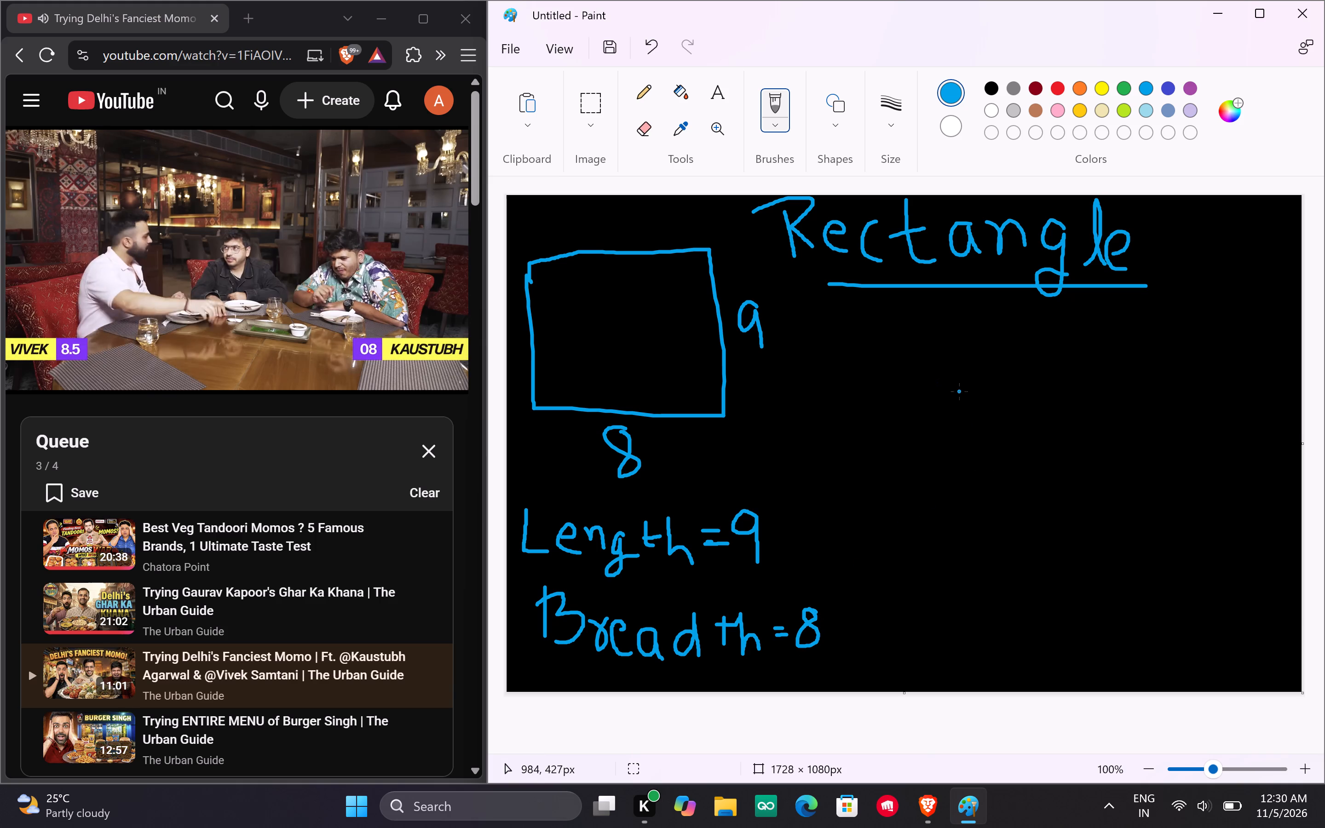
Mark a small blue dot in the empty area below the title, to the right of the rectangle.
left_click(925, 341)
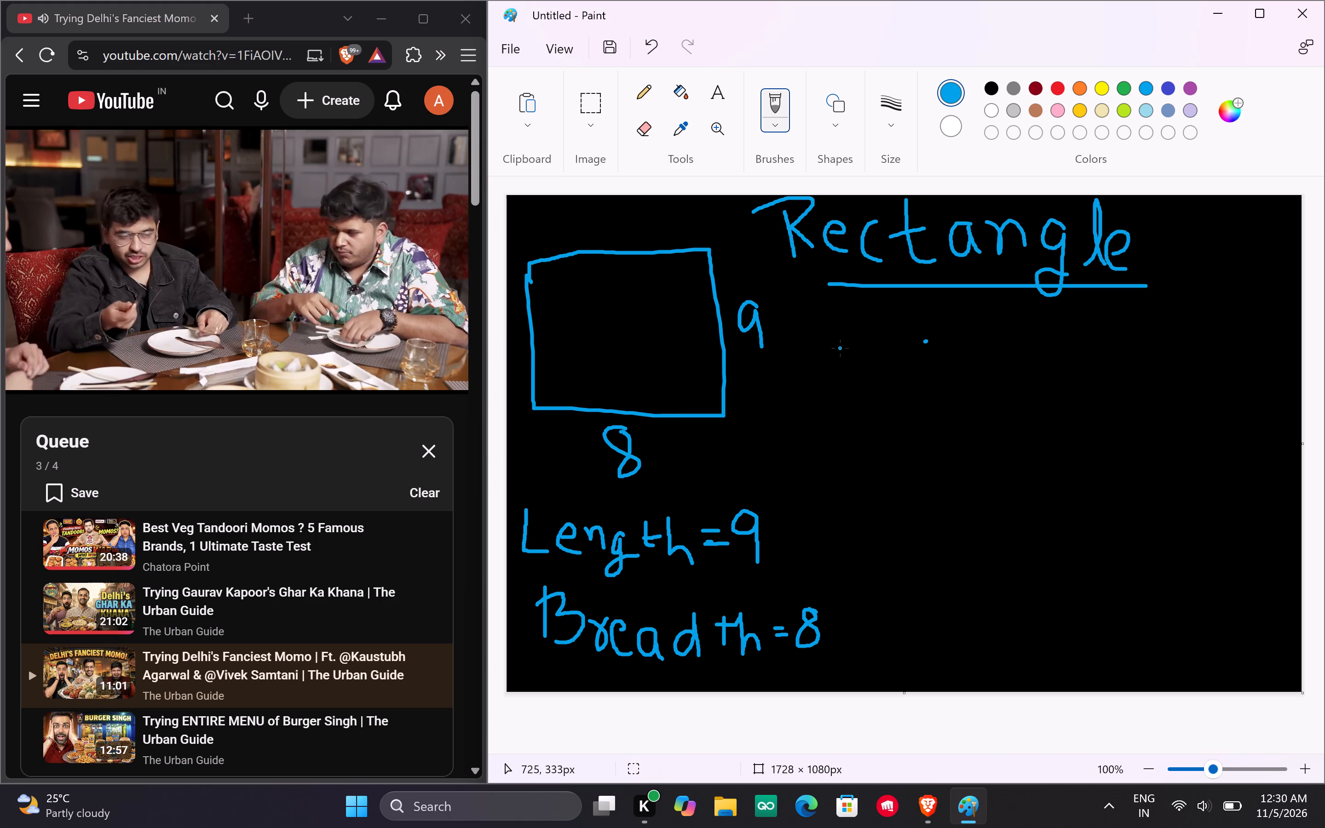
Handwrite "Area =" in blue below the title, to the right of the rectangle.
left_click_drag(840, 348, 845, 399)
left_click_drag(824, 358, 884, 392)
left_click_drag(844, 370, 873, 363)
left_click_drag(897, 354, 930, 351)
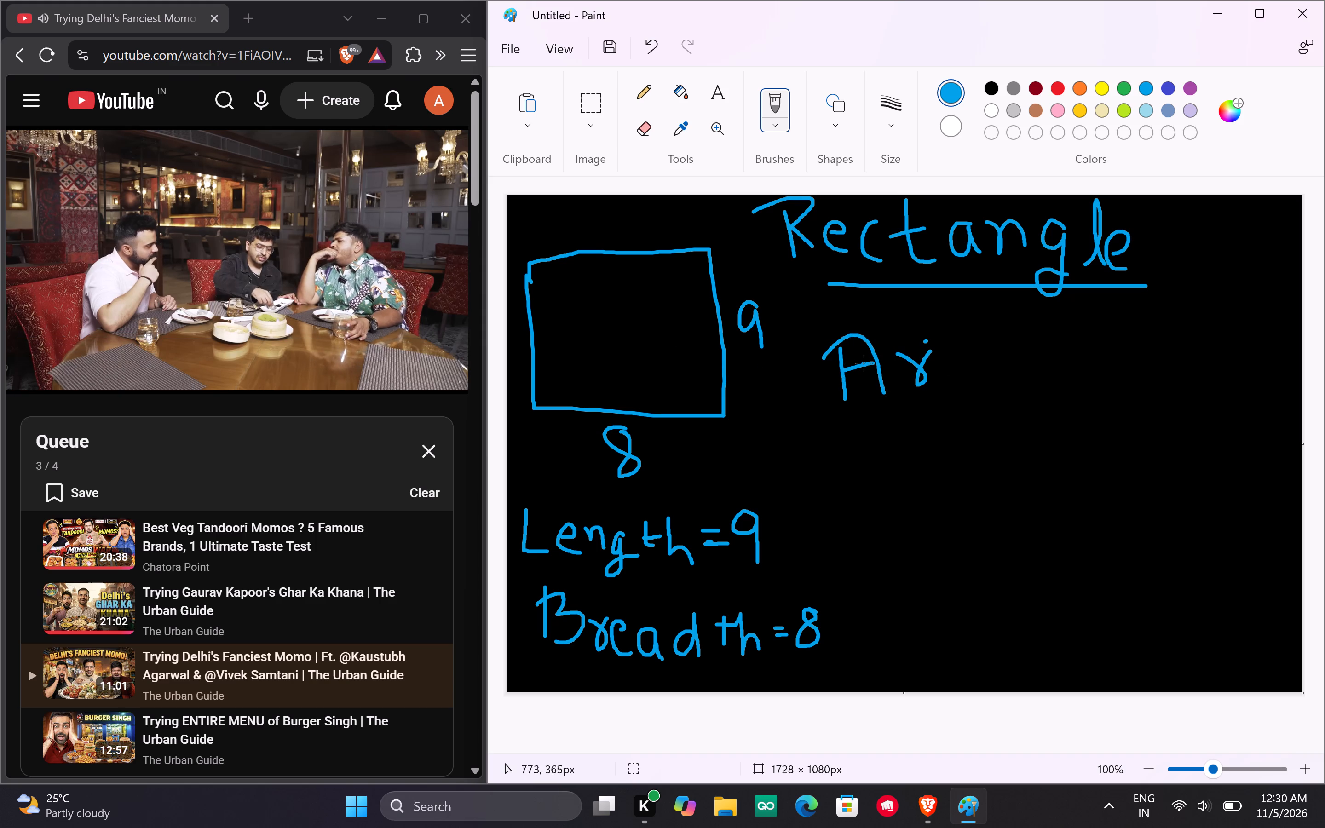
left_click_drag(940, 365, 945, 365)
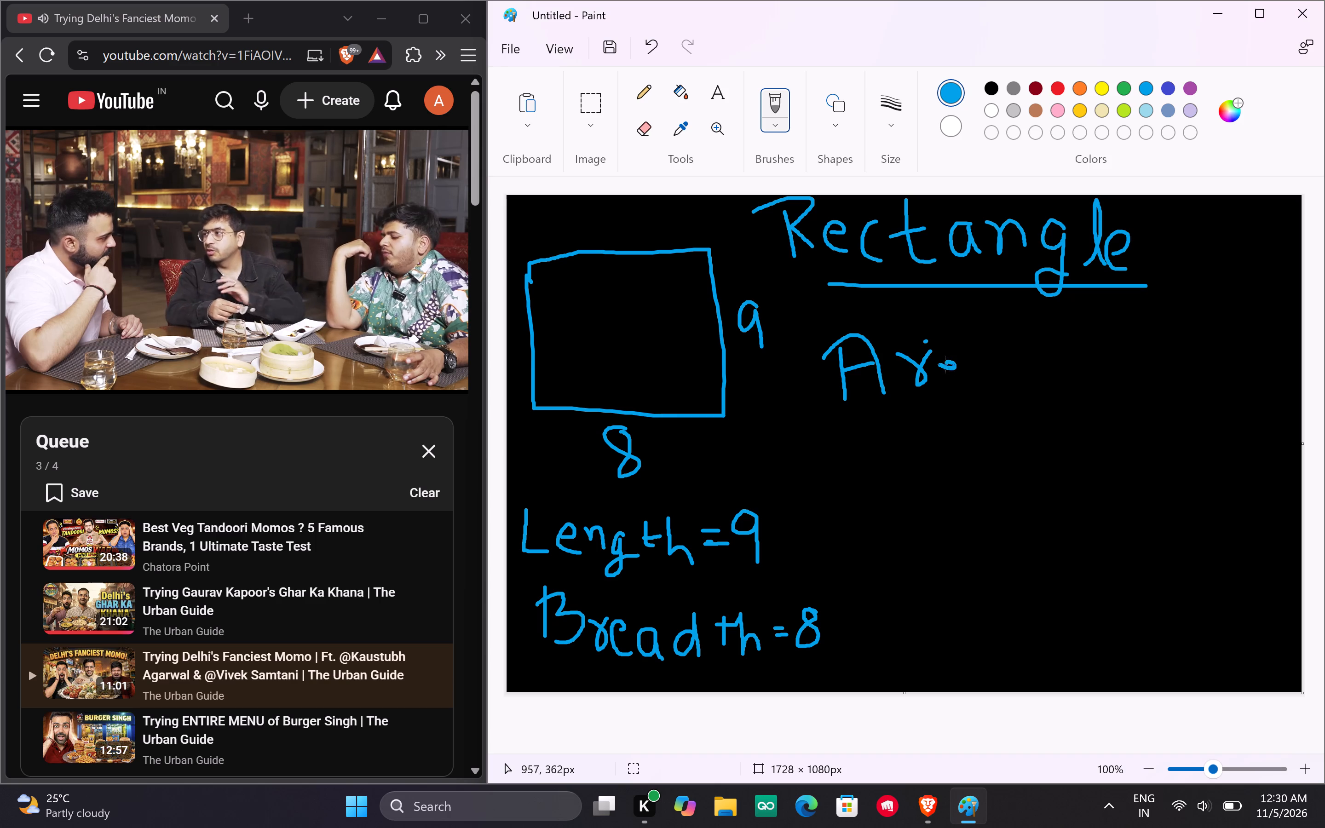
left_click_drag(945, 365, 962, 386)
left_click_drag(993, 357, 986, 377)
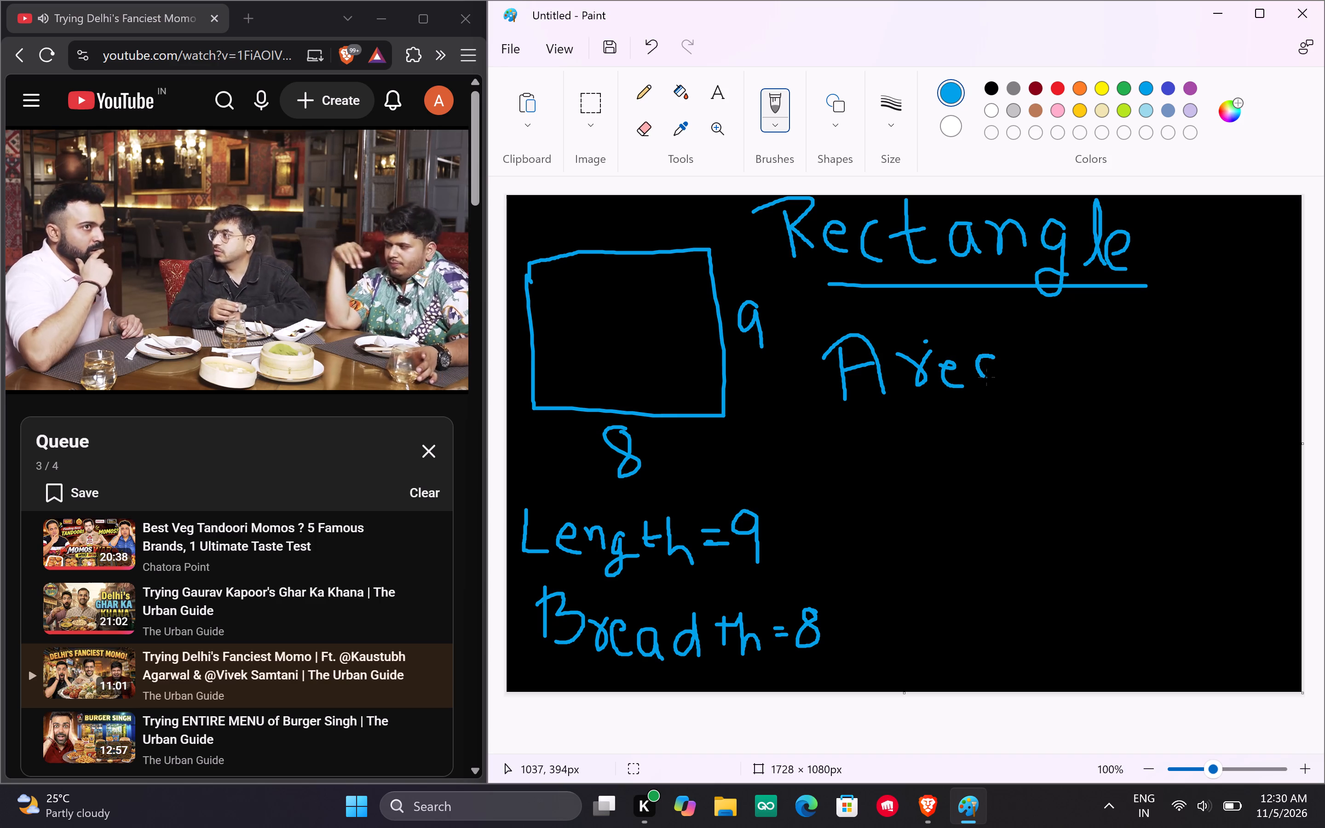
left_click_drag(986, 377, 1002, 386)
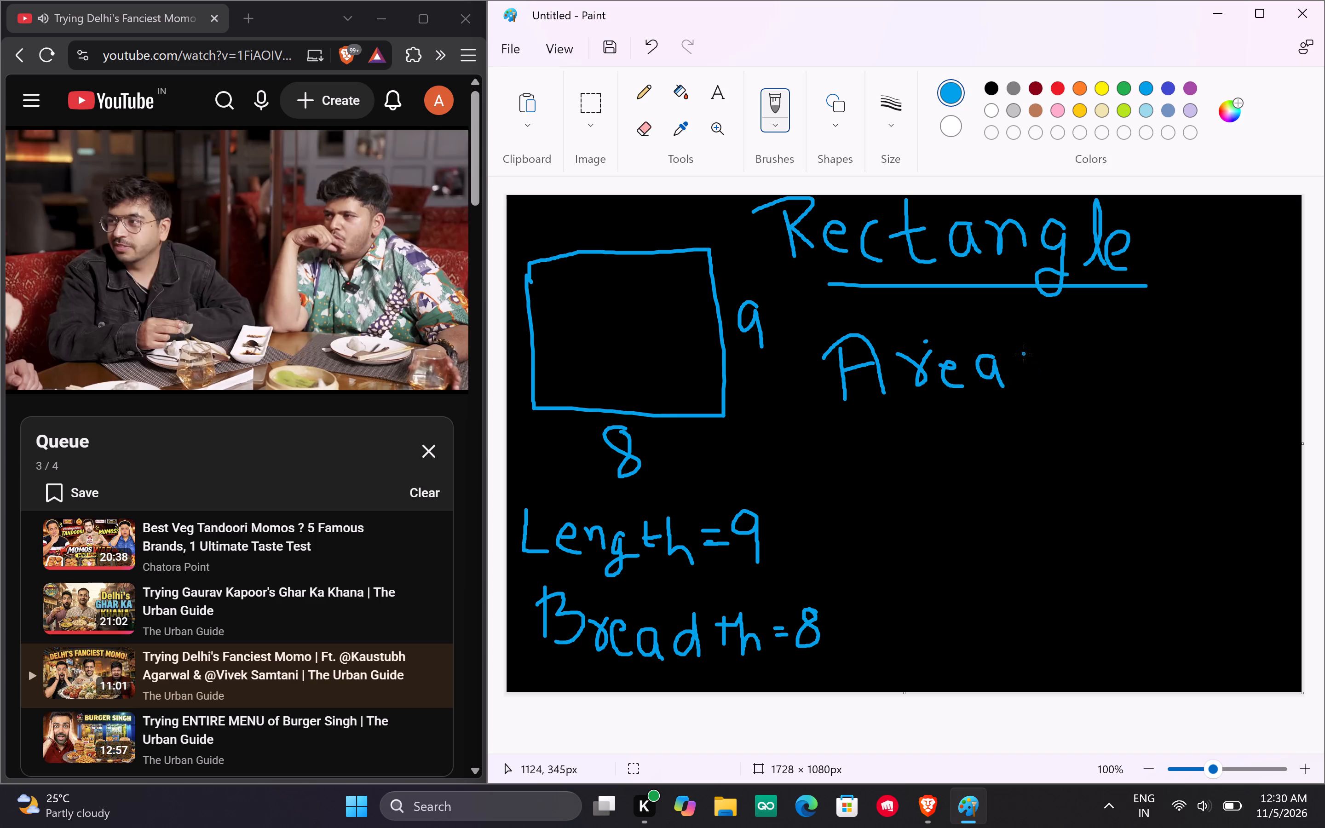
left_click_drag(1024, 354, 1039, 352)
left_click_drag(1025, 370, 1040, 369)
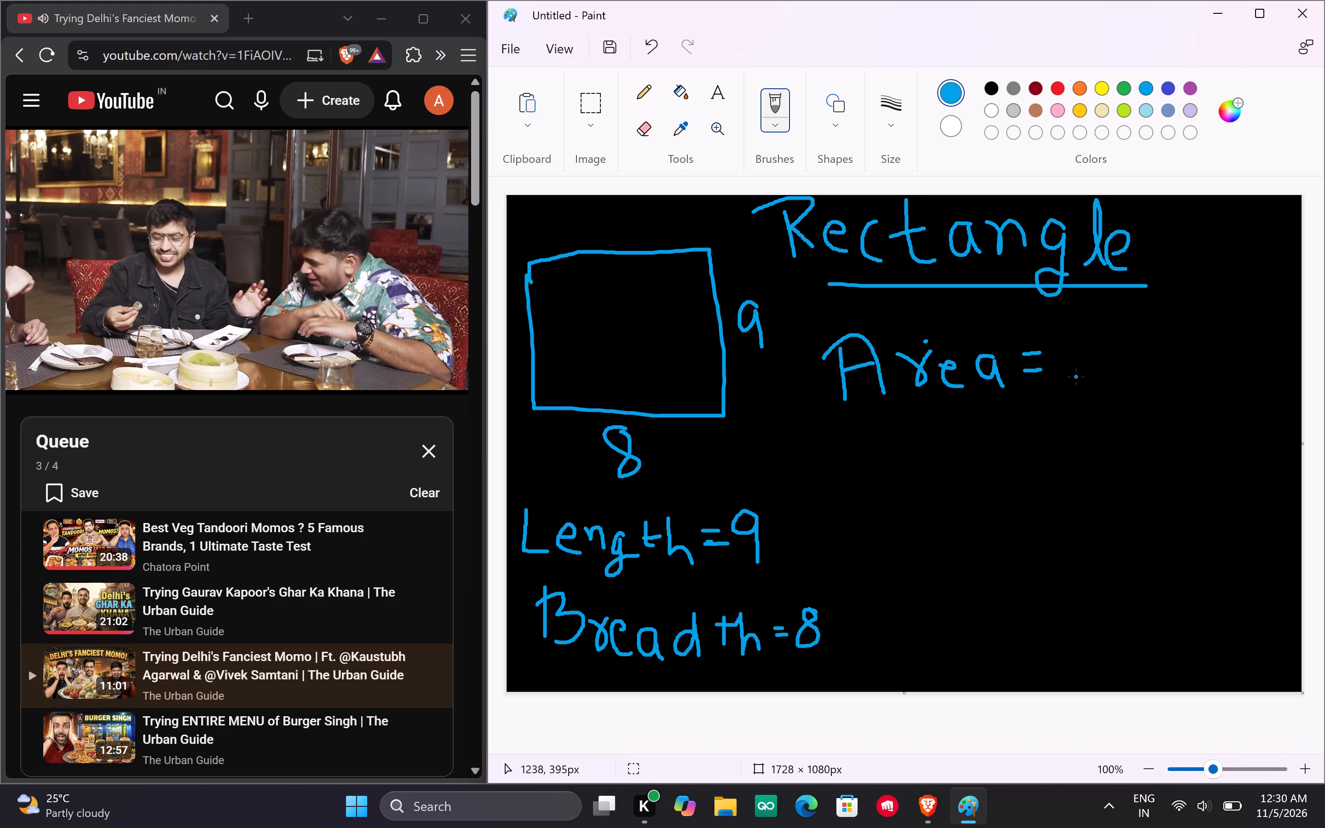
Handwrite "length ×" after the equals sign of the area formula.
left_click_drag(1073, 379, 1092, 378)
left_click_drag(1101, 362, 1123, 367)
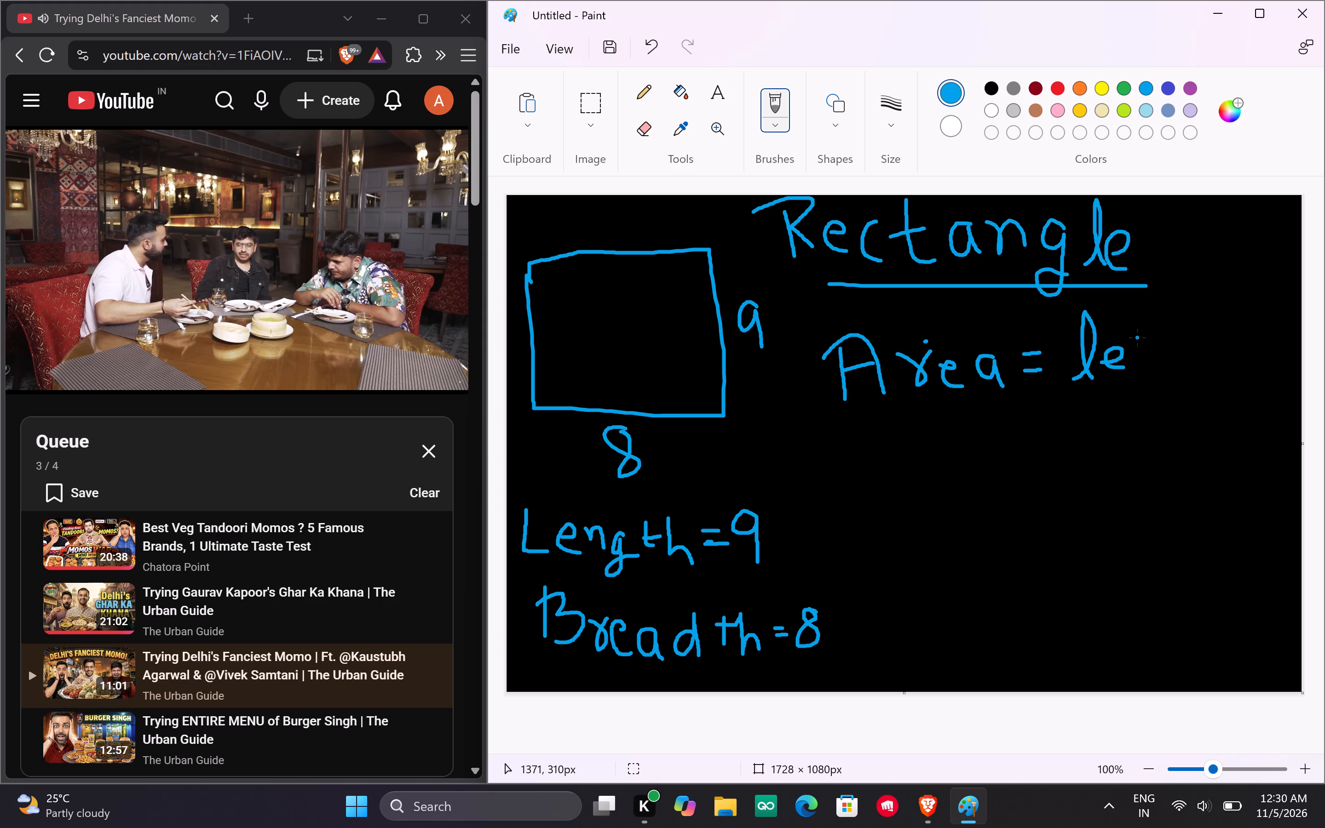
left_click_drag(1137, 338, 1169, 362)
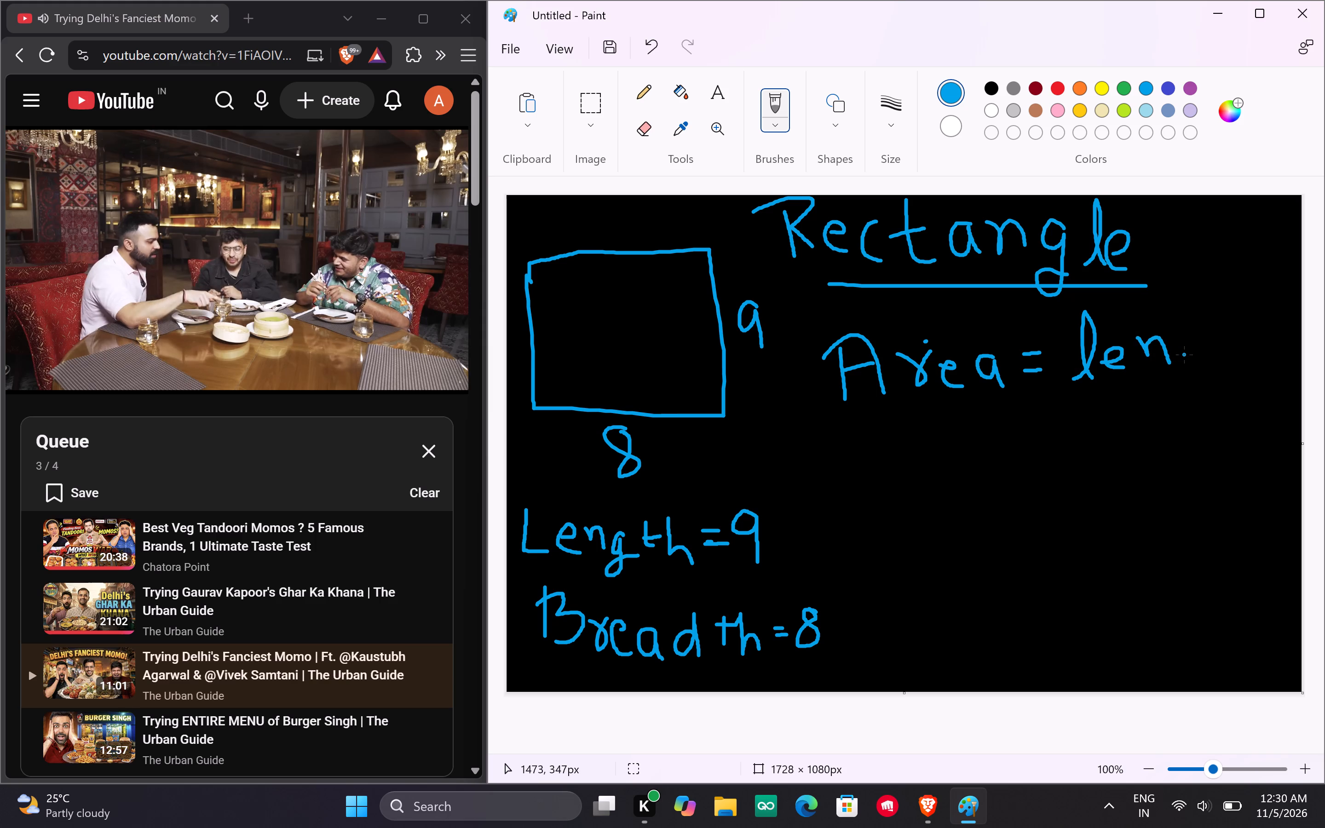
left_click_drag(1192, 338, 1192, 356)
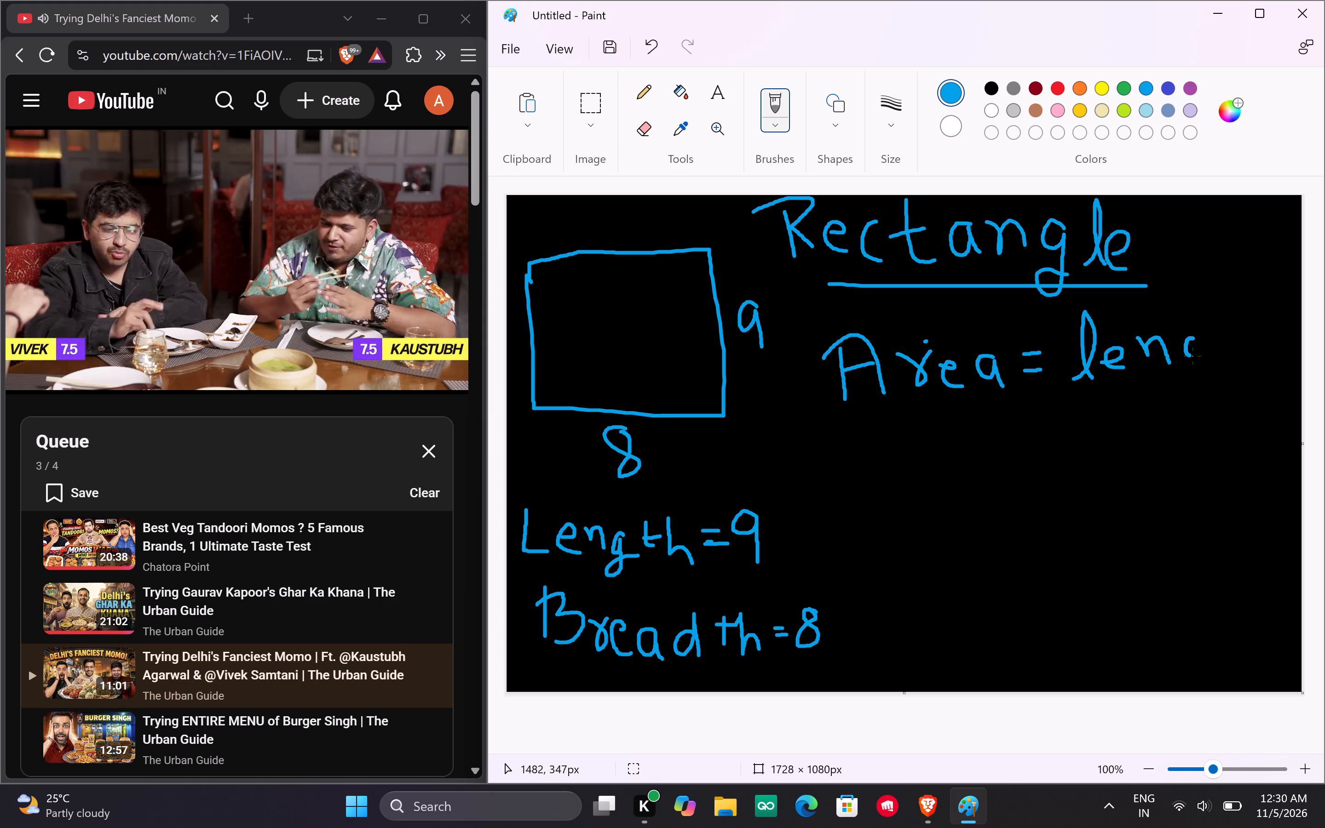
left_click_drag(1192, 356, 1203, 367)
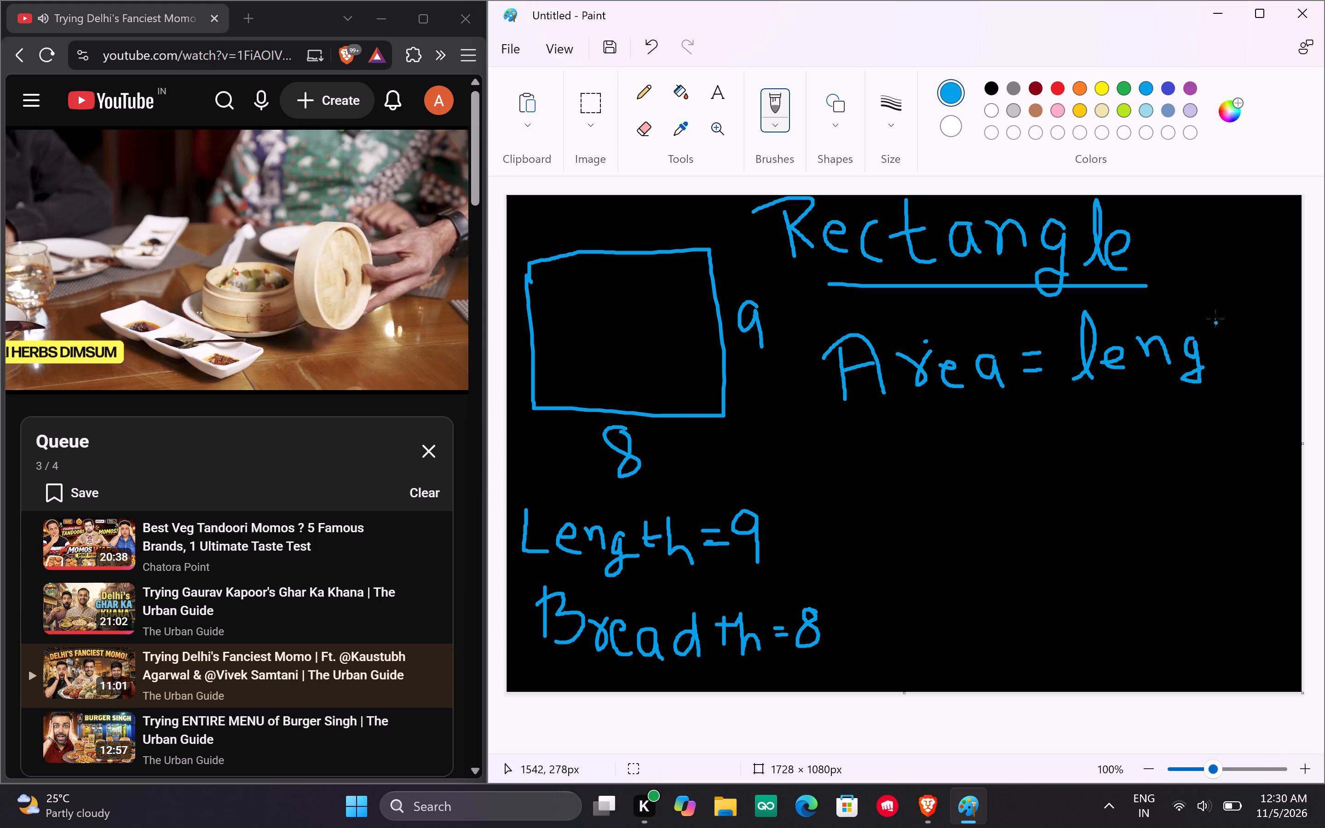
left_click_drag(1214, 315, 1221, 346)
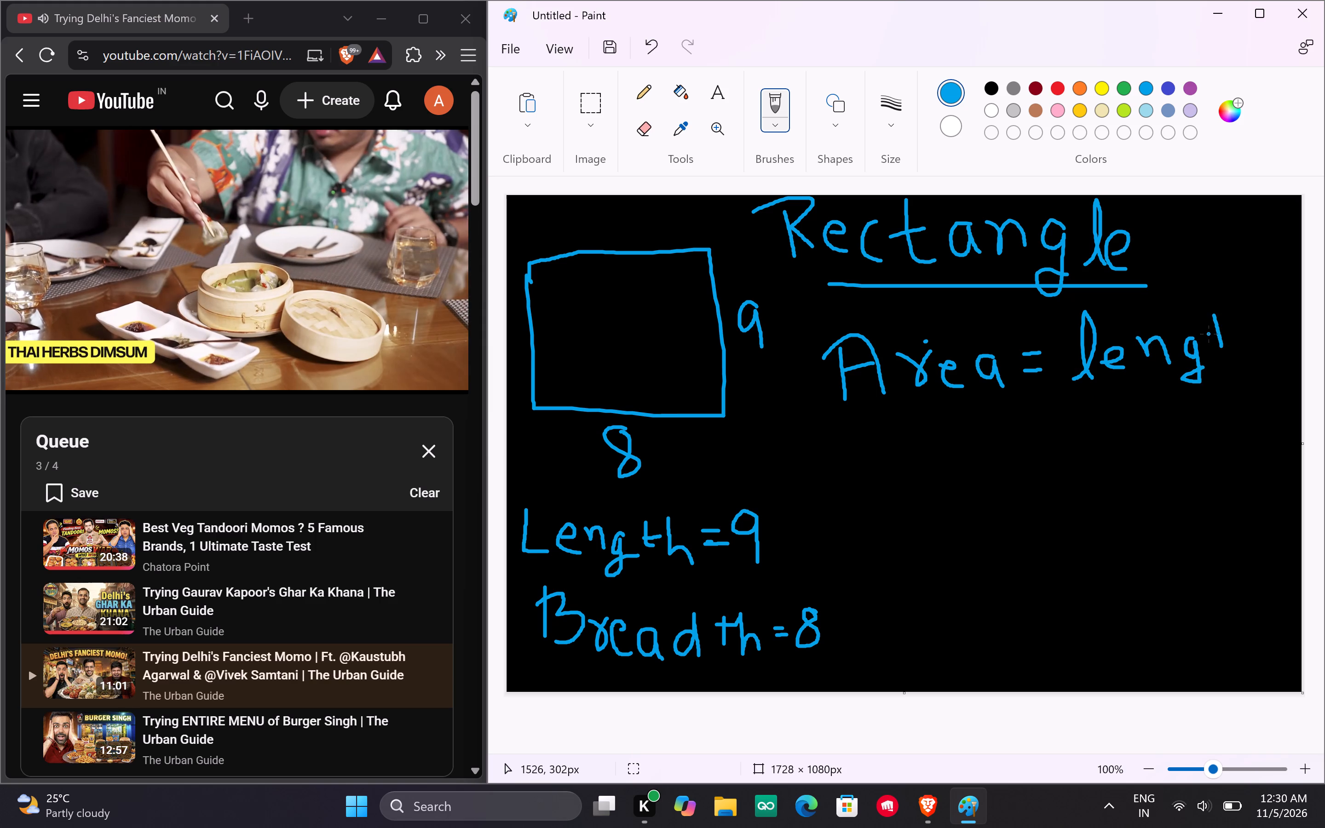
left_click_drag(1209, 334, 1260, 363)
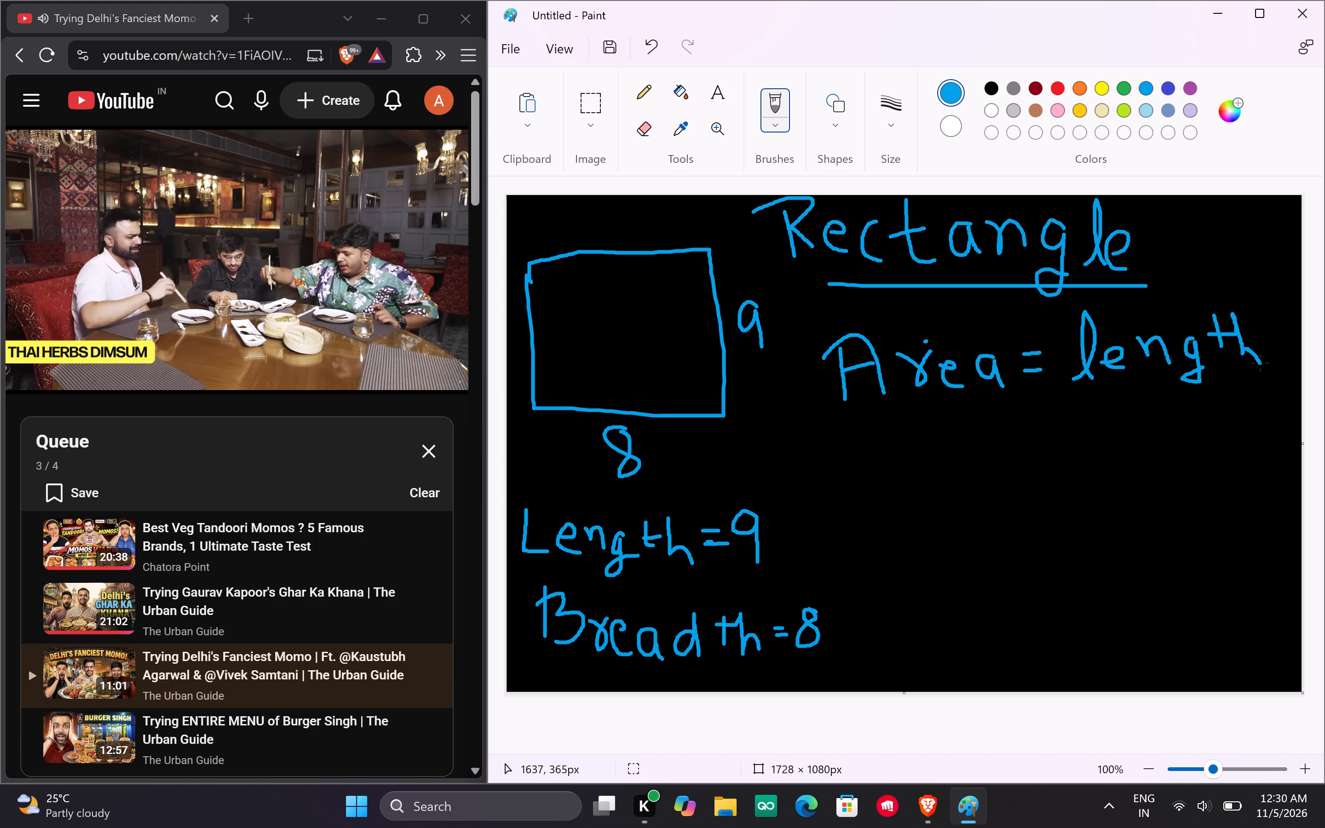
left_click_drag(1280, 324, 1267, 365)
left_click_drag(1259, 328, 1290, 366)
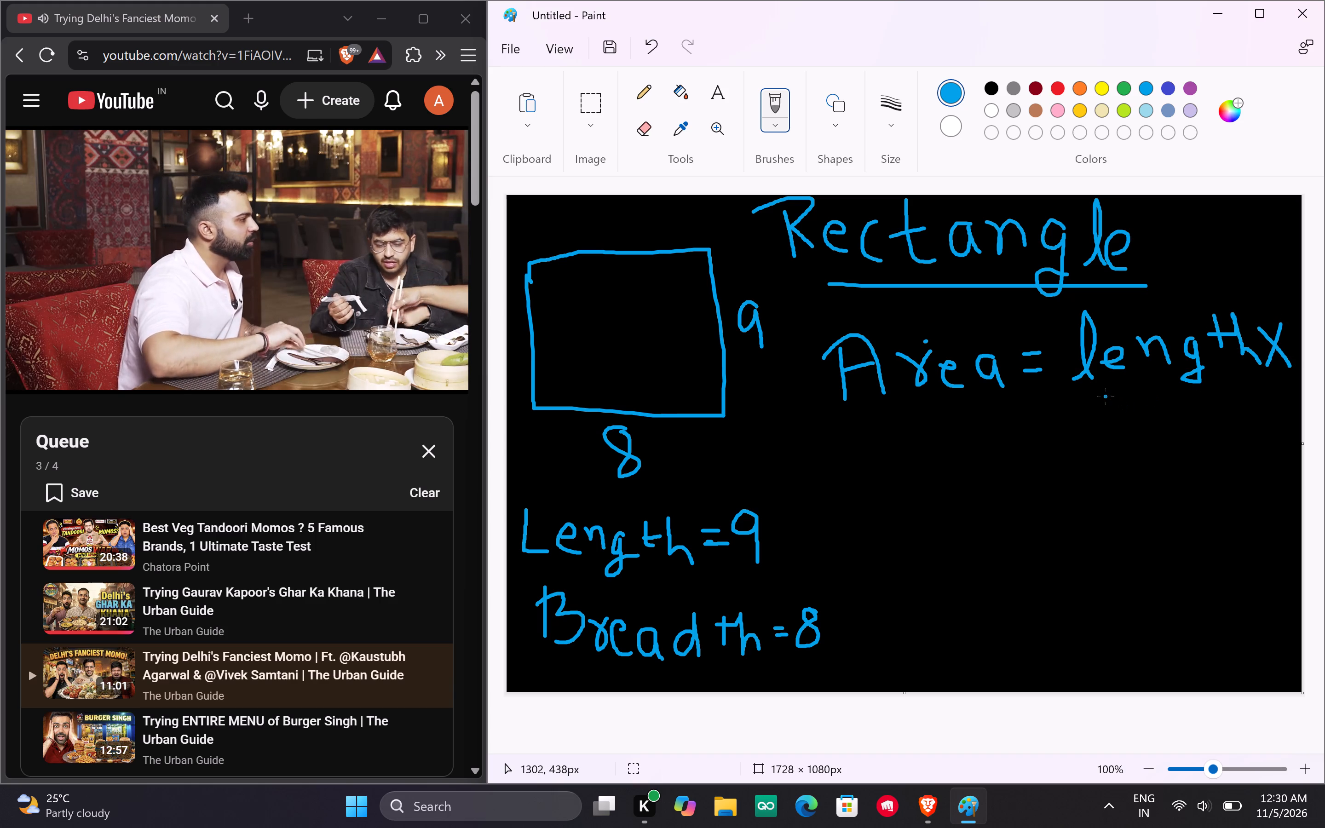
Handwrite "breadth" beneath "length ×" to complete the area formula.
left_click_drag(1106, 397, 1121, 446)
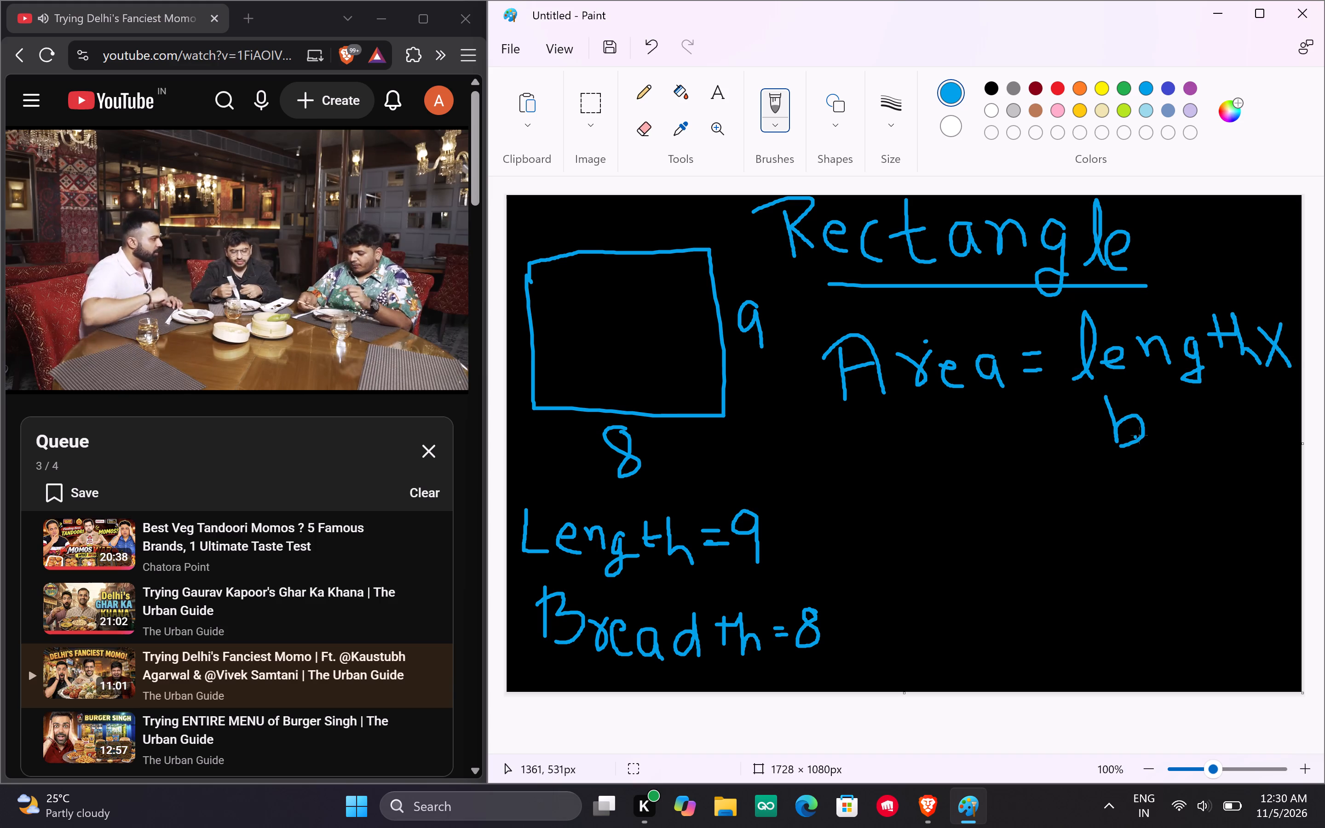
left_click_drag(1143, 432, 1164, 425)
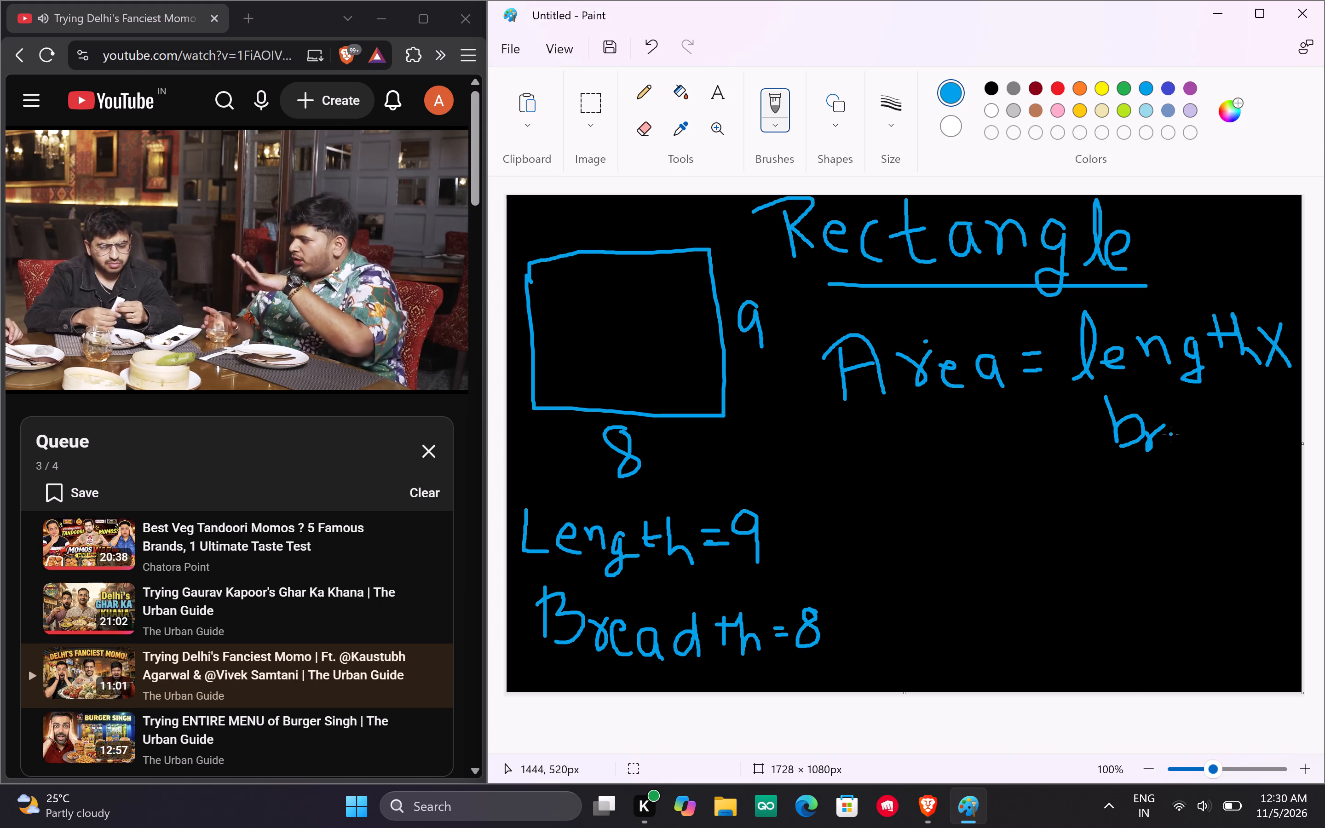
left_click_drag(1171, 434, 1177, 444)
left_click_drag(1204, 424, 1208, 453)
left_click_drag(1231, 437, 1235, 455)
left_click_drag(1247, 424, 1250, 448)
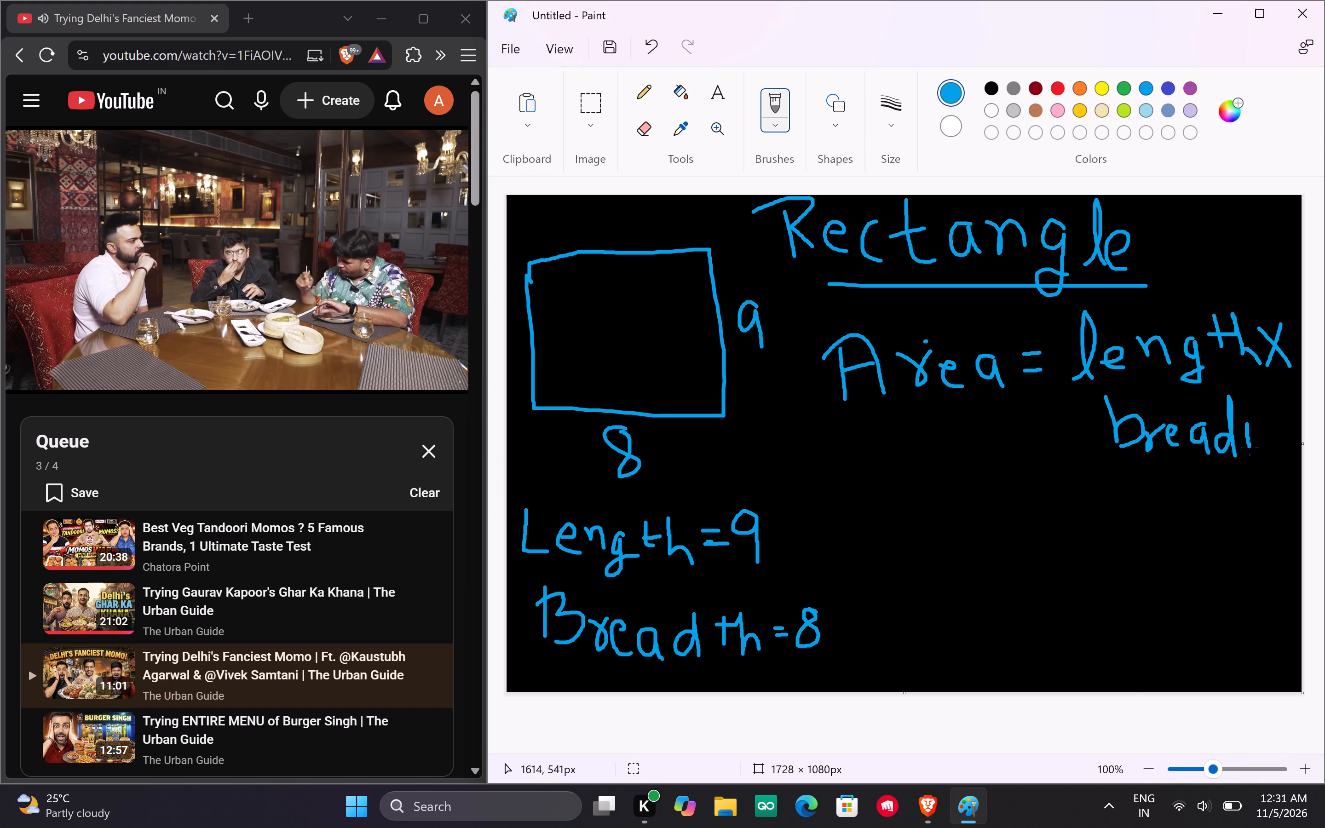
left_click_drag(1250, 448, 1250, 458)
left_click_drag(1239, 426, 1267, 439)
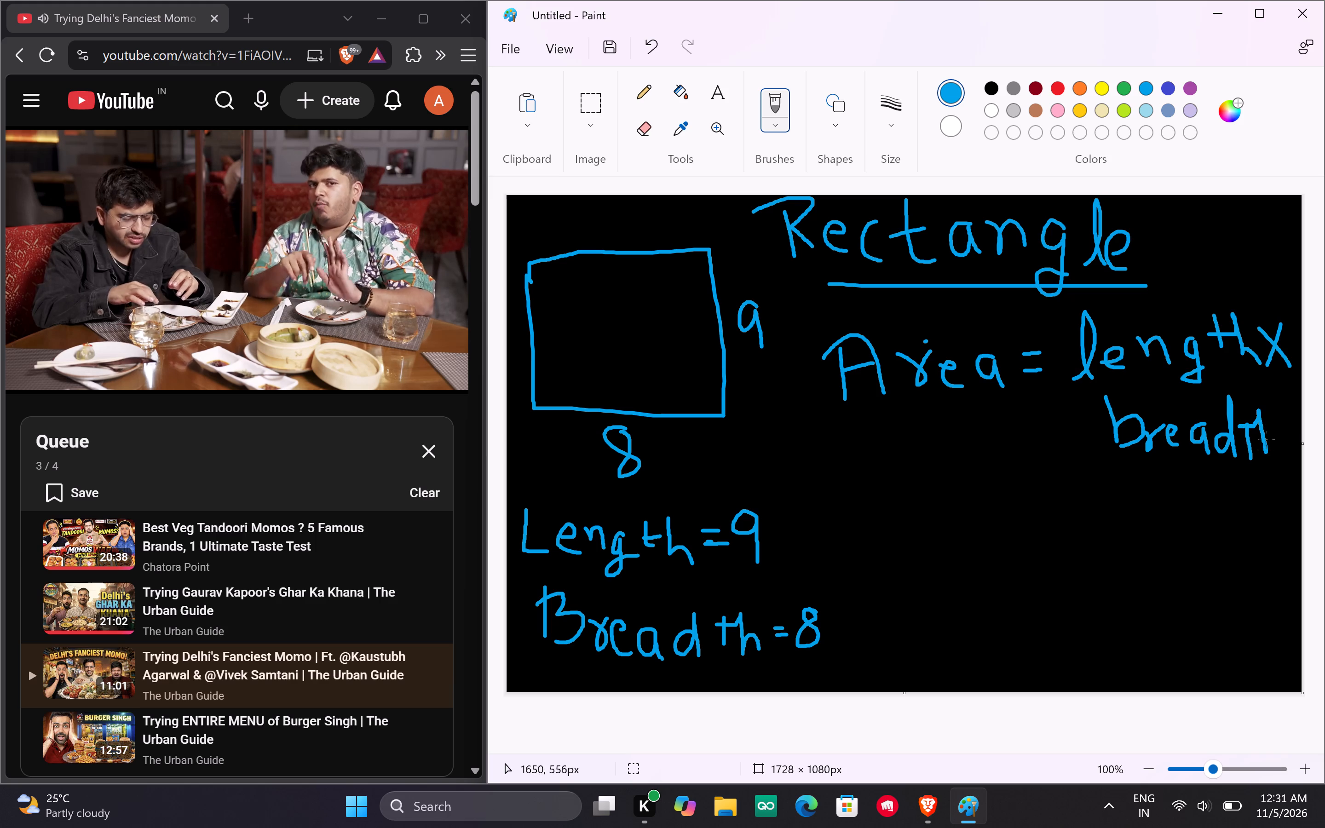
left_click_drag(1267, 439, 1280, 451)
left_click_drag(1247, 416, 1249, 436)
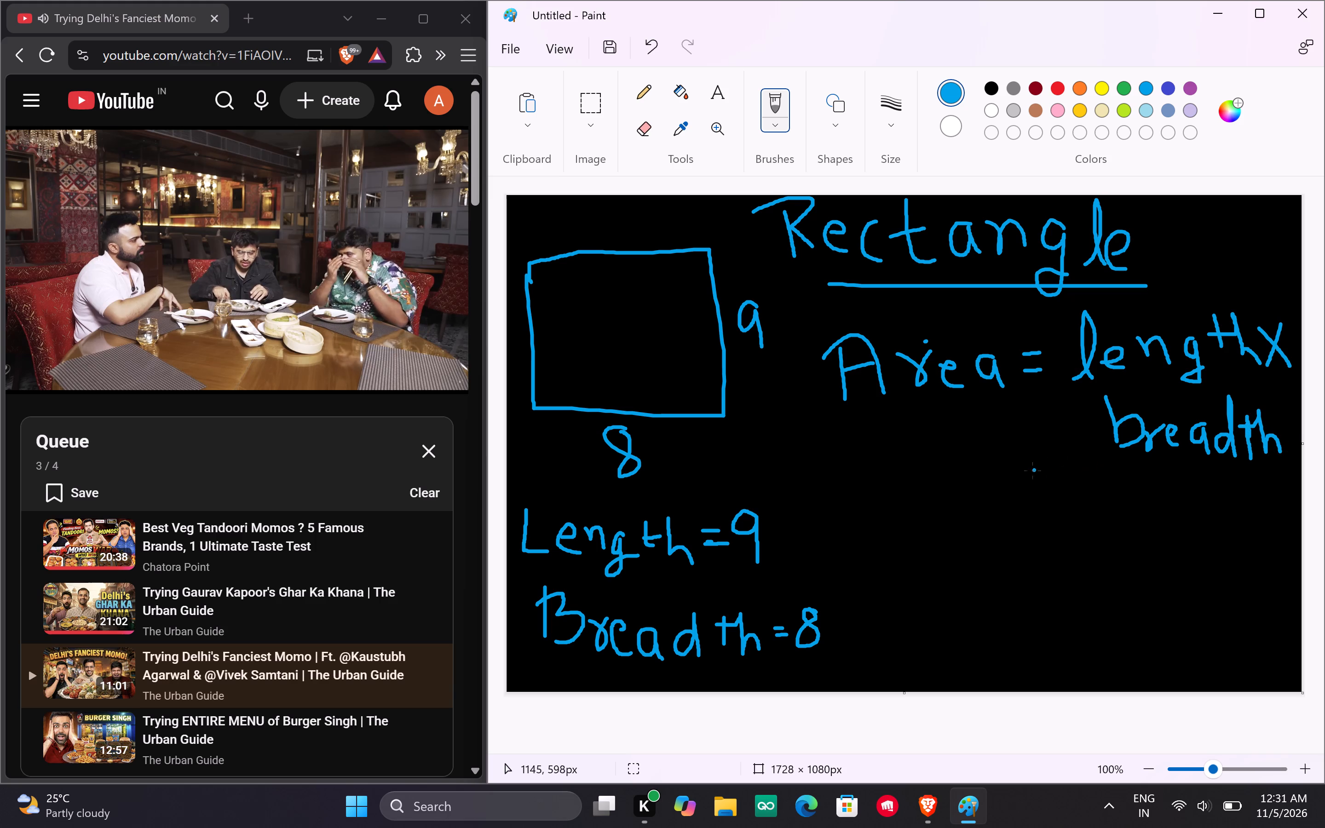
Handwrite the substitution "= 9 × 8" on the line below the area formula.
left_click_drag(1029, 473, 1055, 479)
left_click_drag(1033, 493, 1060, 494)
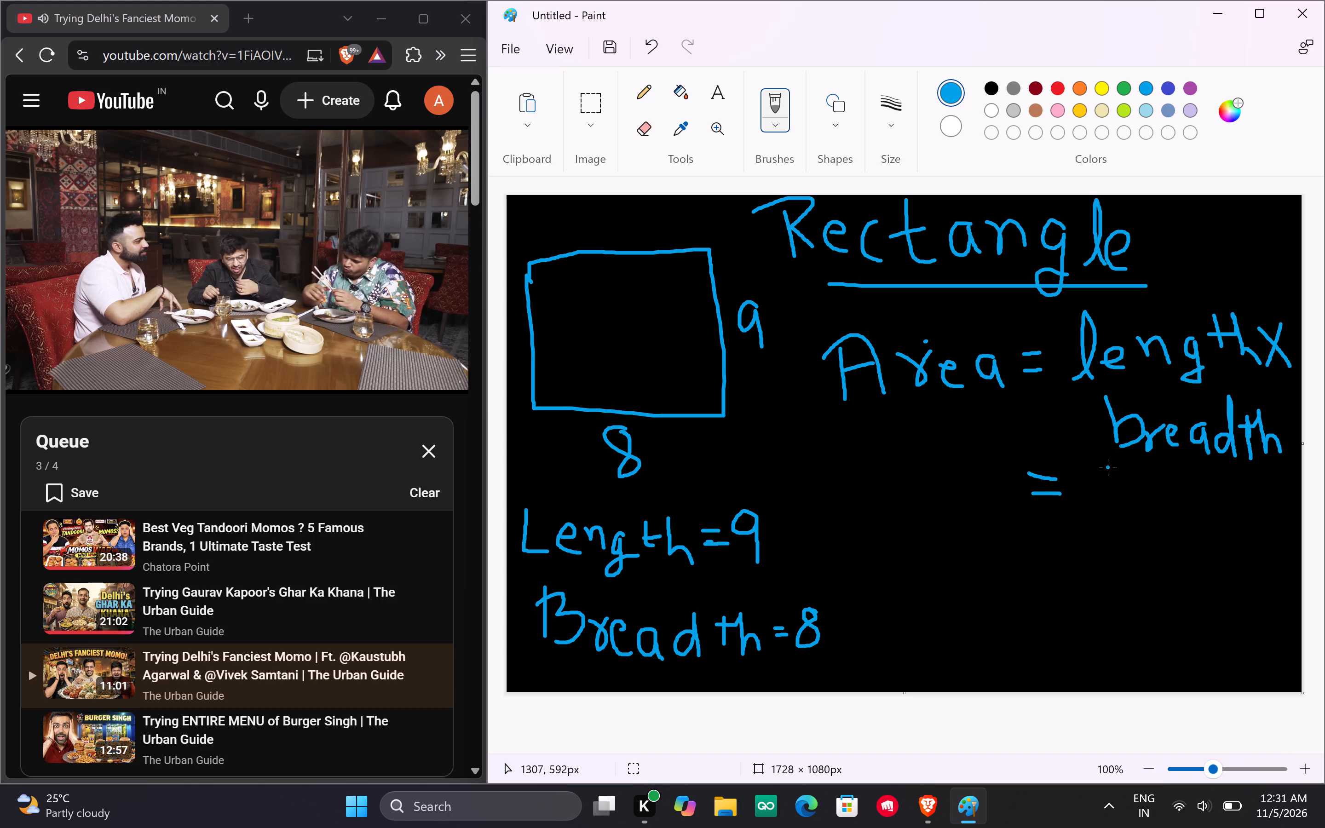
left_click_drag(1108, 467, 1109, 469)
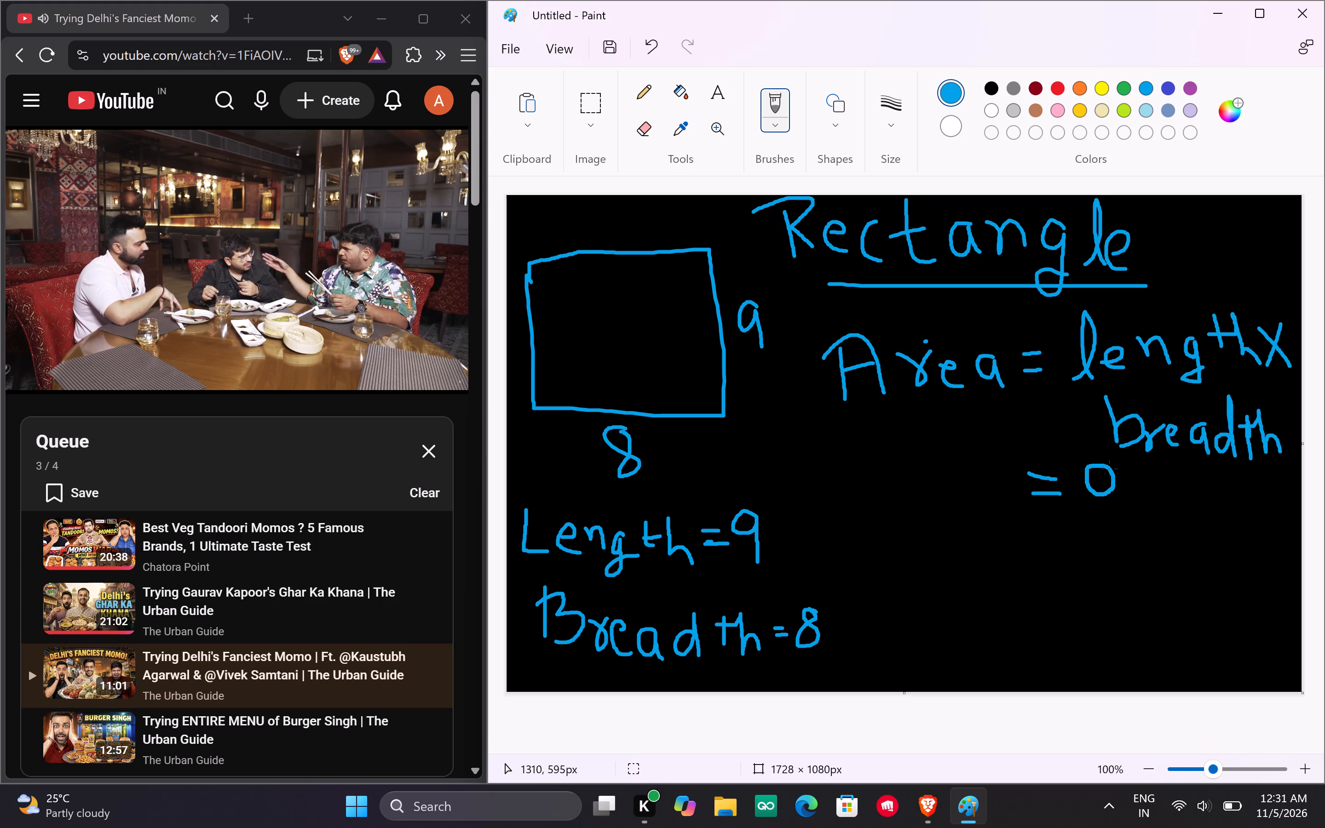
left_click_drag(1109, 469, 1123, 506)
left_click_drag(1160, 471, 1152, 491)
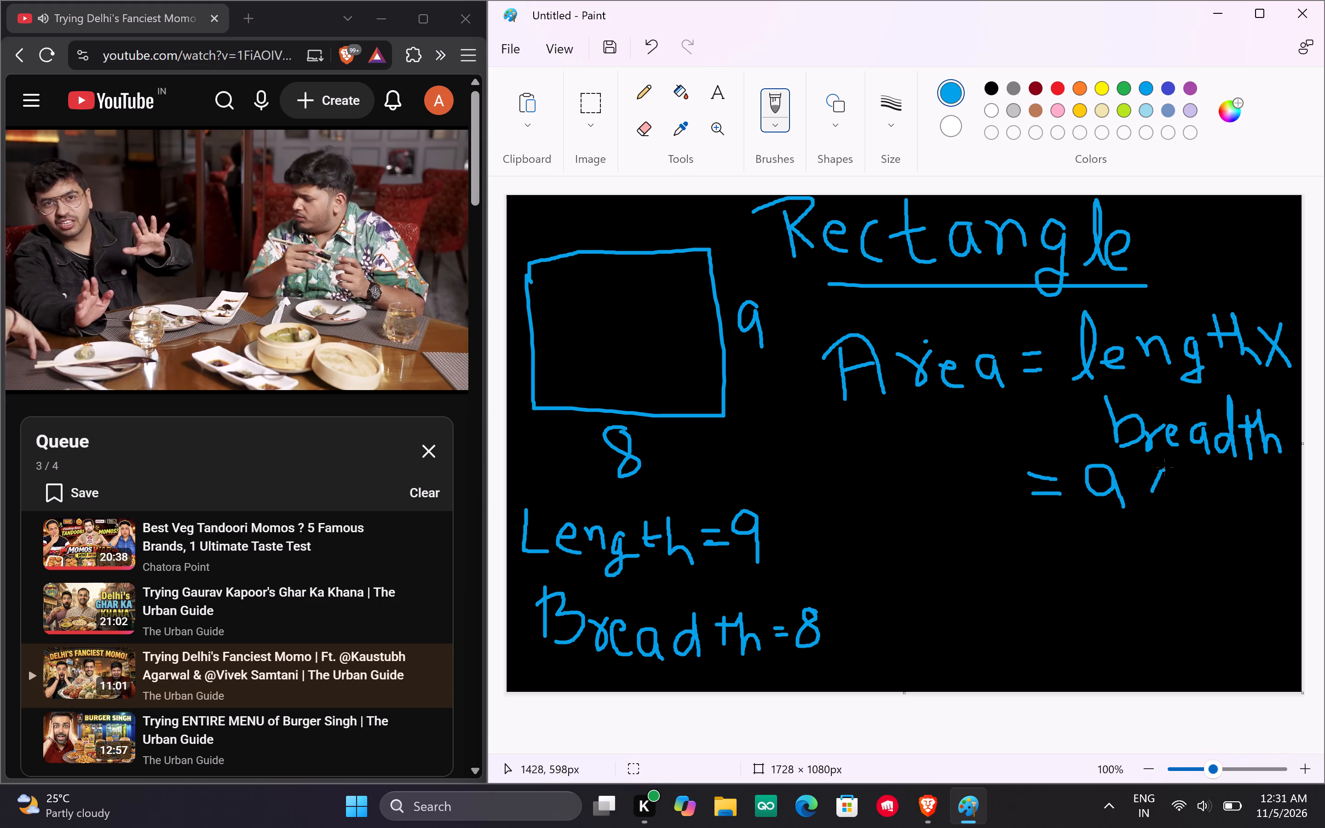
left_click_drag(1164, 466, 1146, 501)
left_click_drag(1139, 466, 1162, 492)
left_click_drag(1184, 473, 1192, 490)
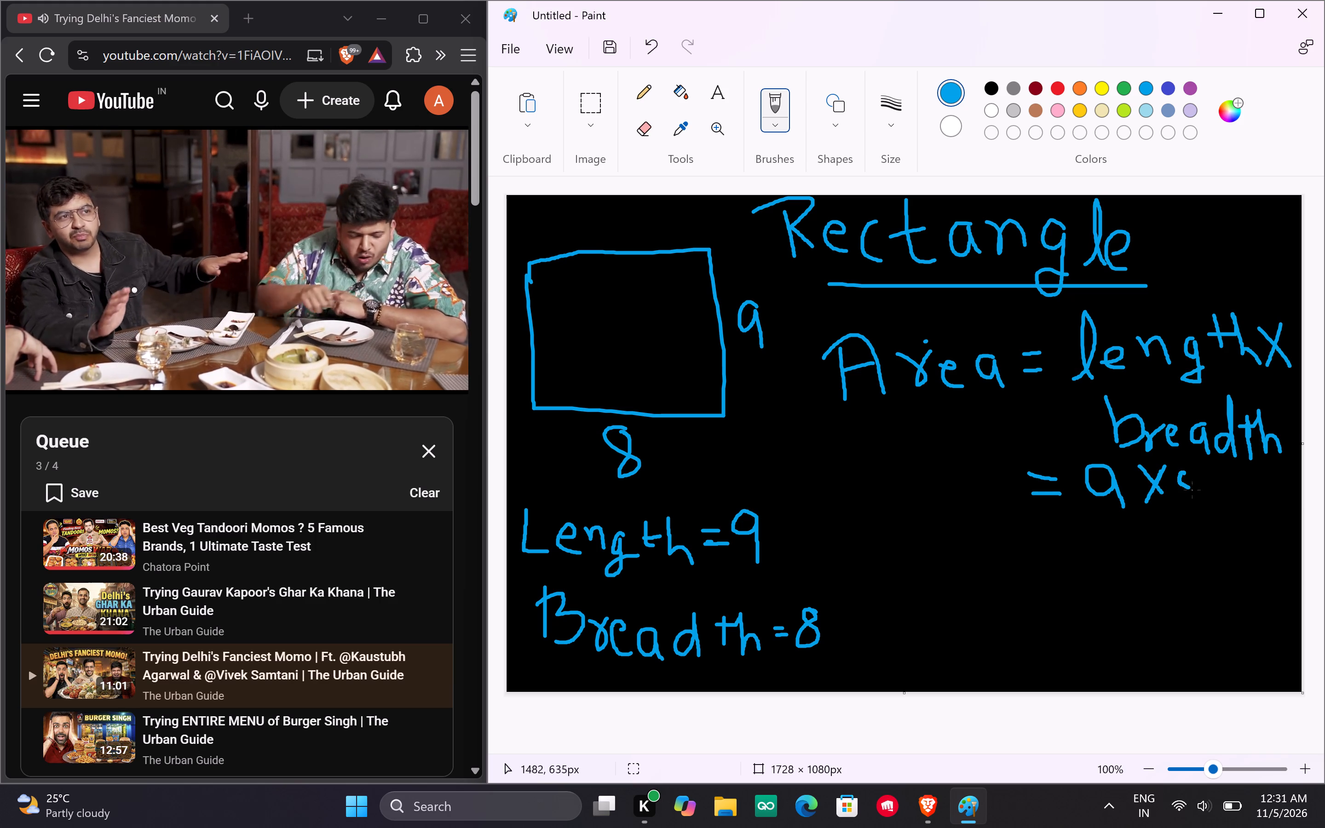
left_click_drag(1192, 490, 1180, 476)
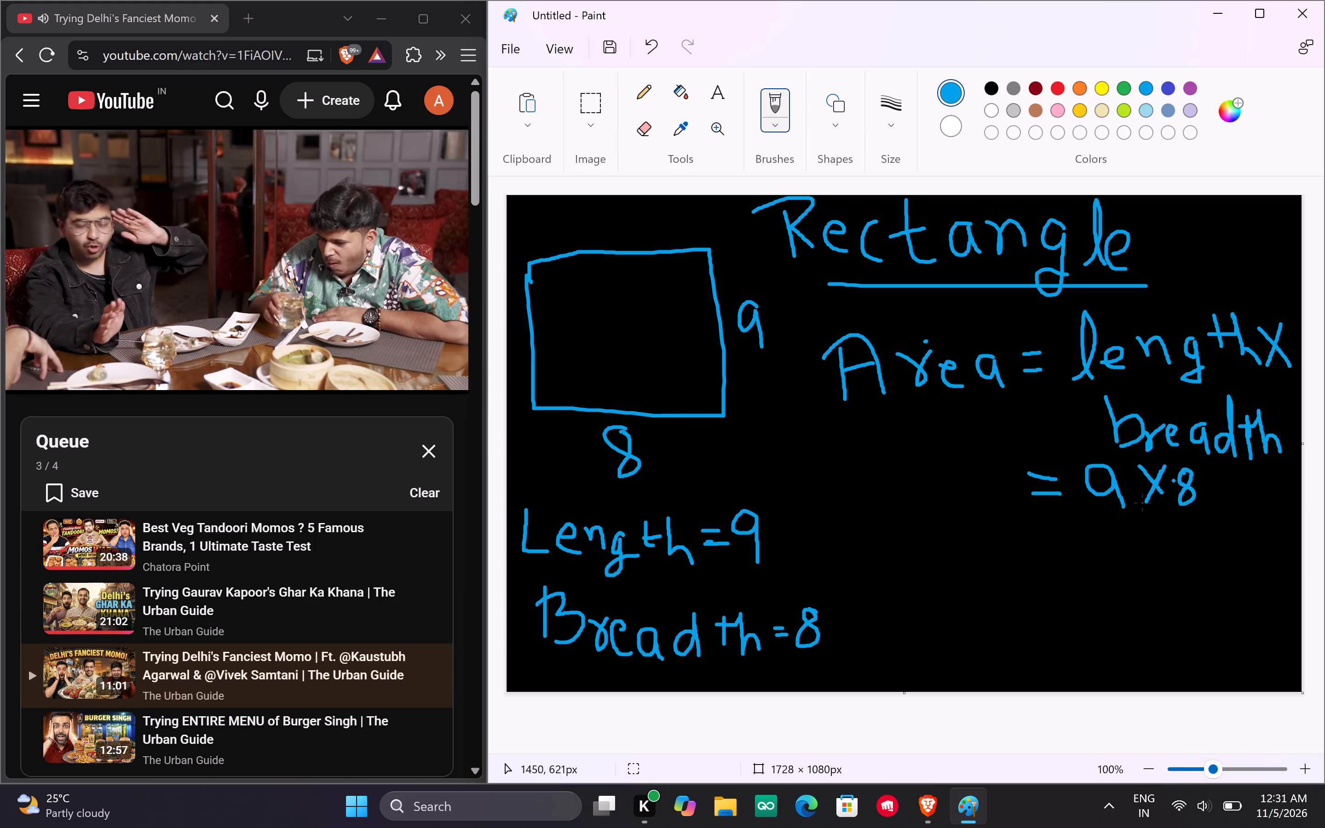
Handwrite the area result "= 72 cm²" below the substitution line.
left_click_drag(1043, 537, 1077, 541)
left_click_drag(1056, 554, 1071, 554)
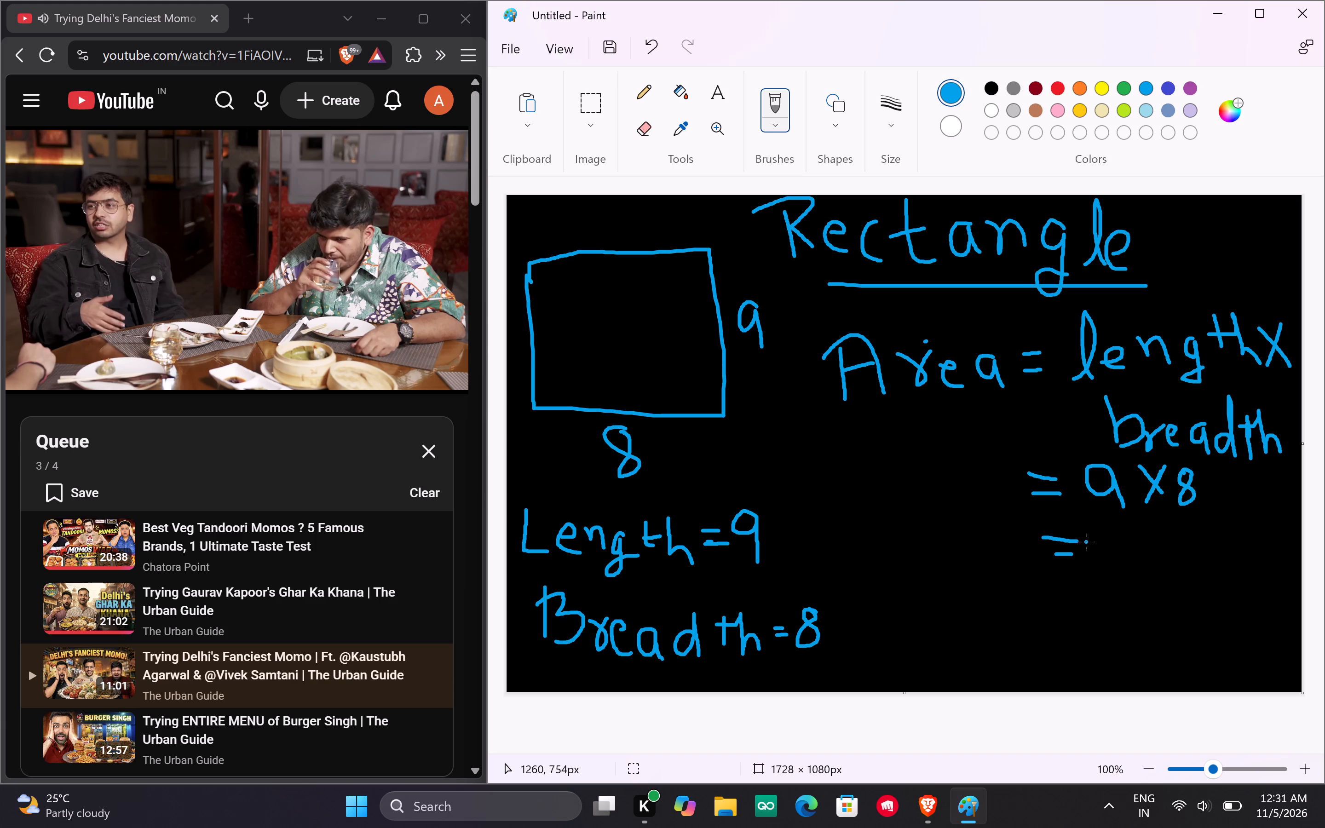
left_click(1086, 542)
left_click_drag(1103, 533, 1122, 574)
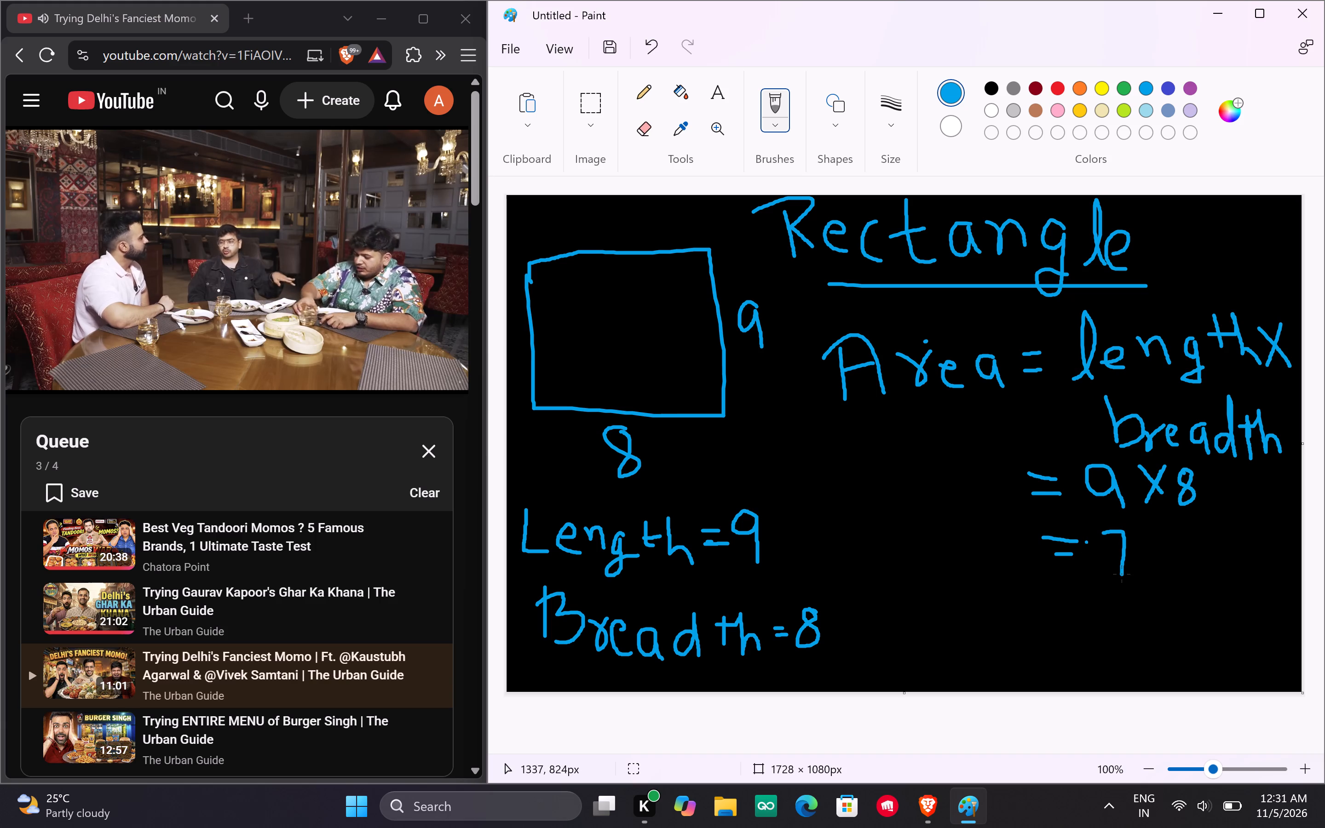
left_click_drag(1105, 552, 1125, 549)
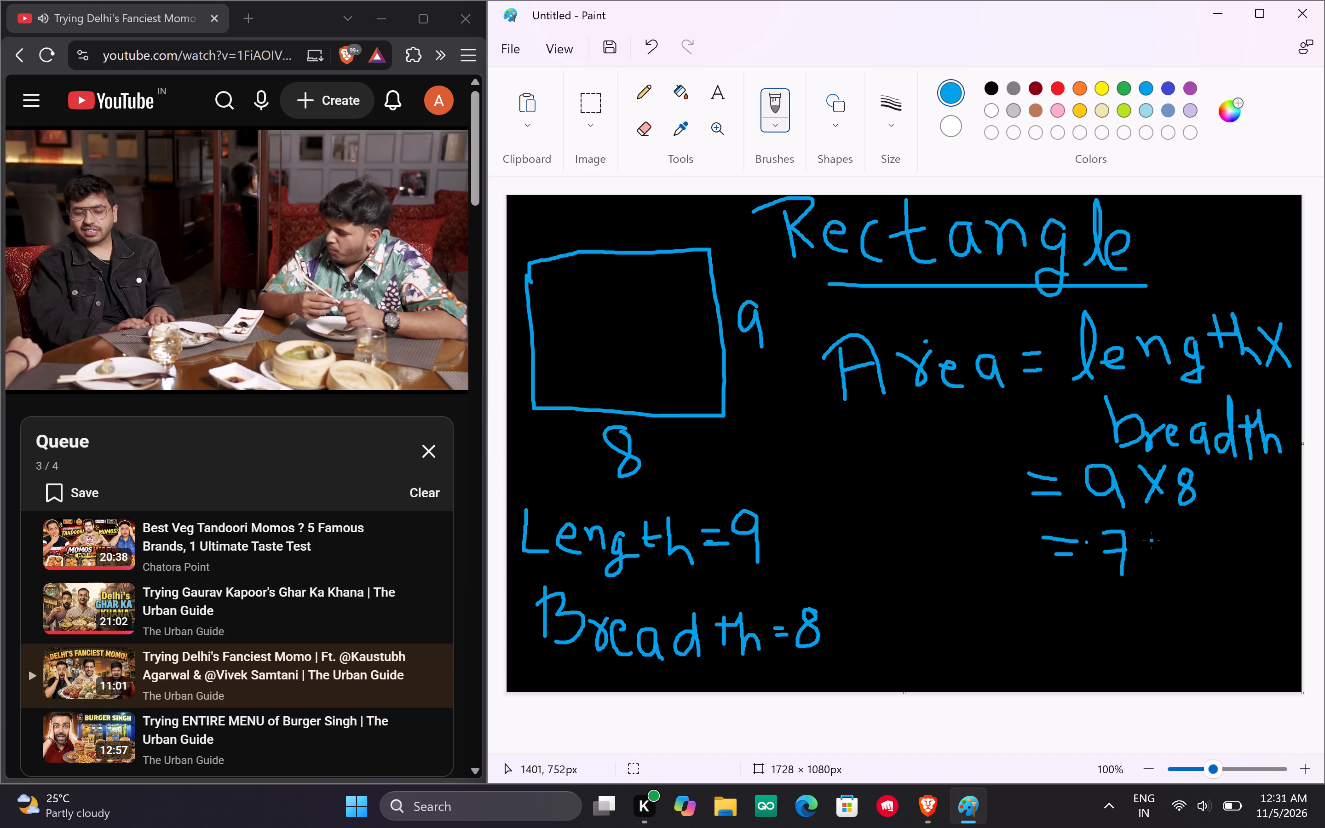
left_click_drag(1162, 535, 1155, 555)
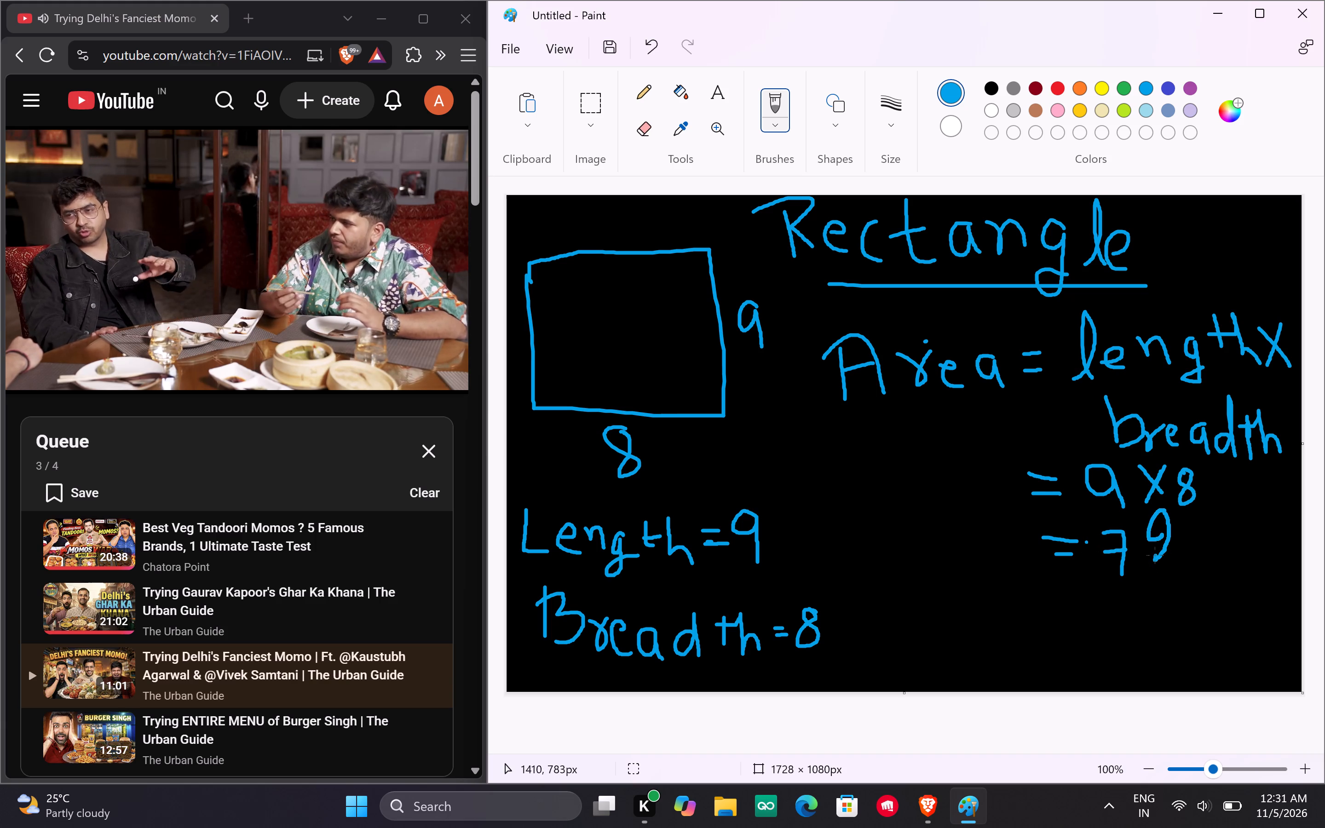
left_click_drag(1155, 555, 1183, 563)
left_click_drag(1201, 542, 1196, 546)
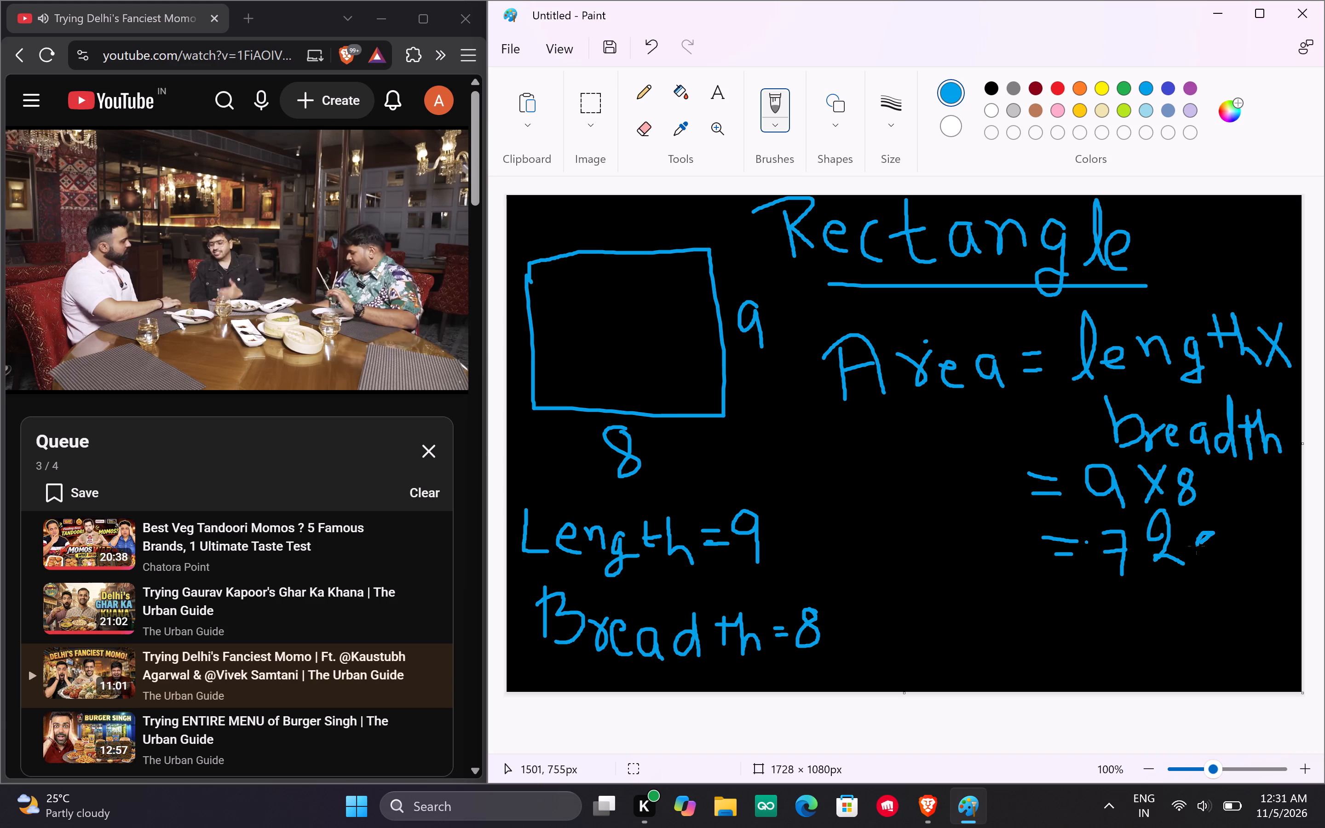
left_click_drag(1196, 546, 1216, 555)
left_click_drag(1225, 535, 1242, 531)
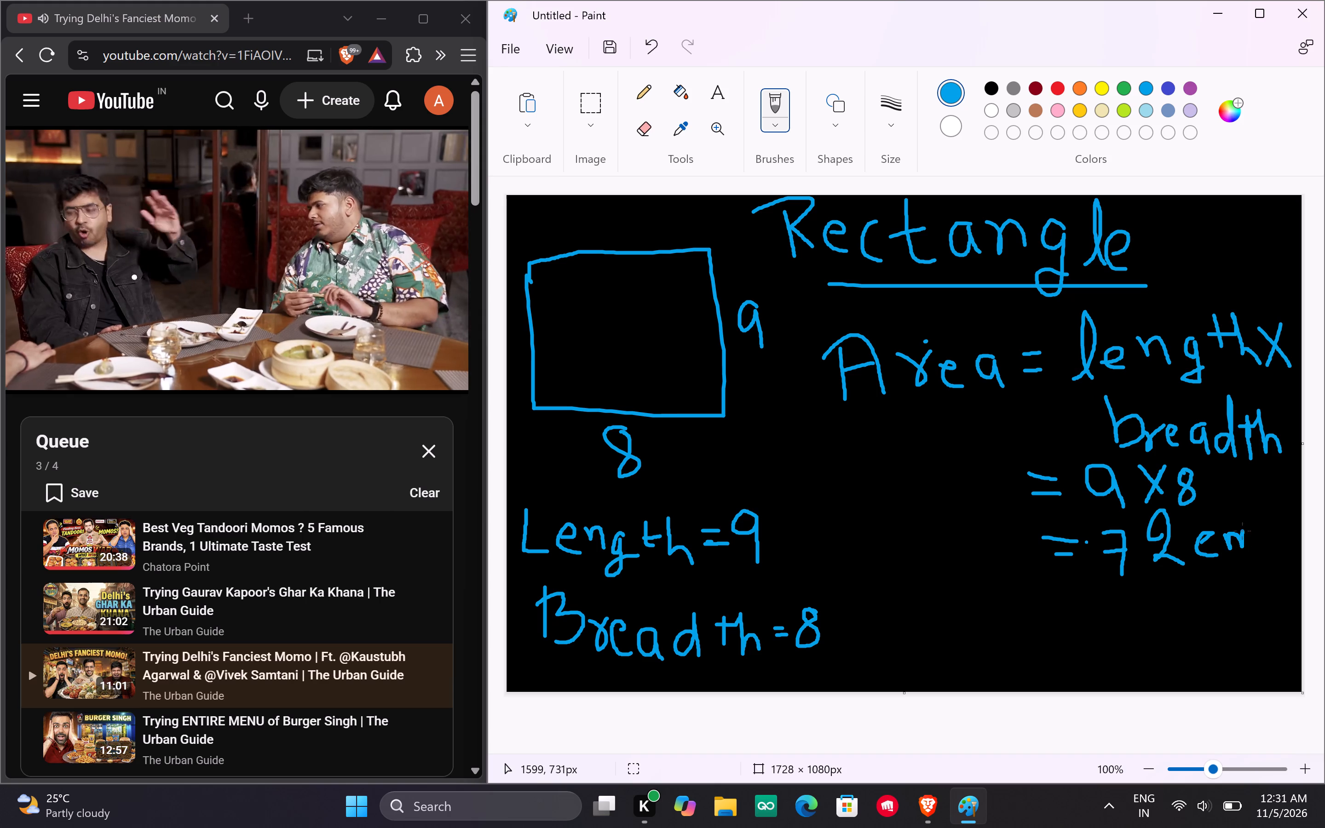
left_click_drag(1242, 531, 1250, 546)
left_click_drag(1245, 506, 1282, 519)
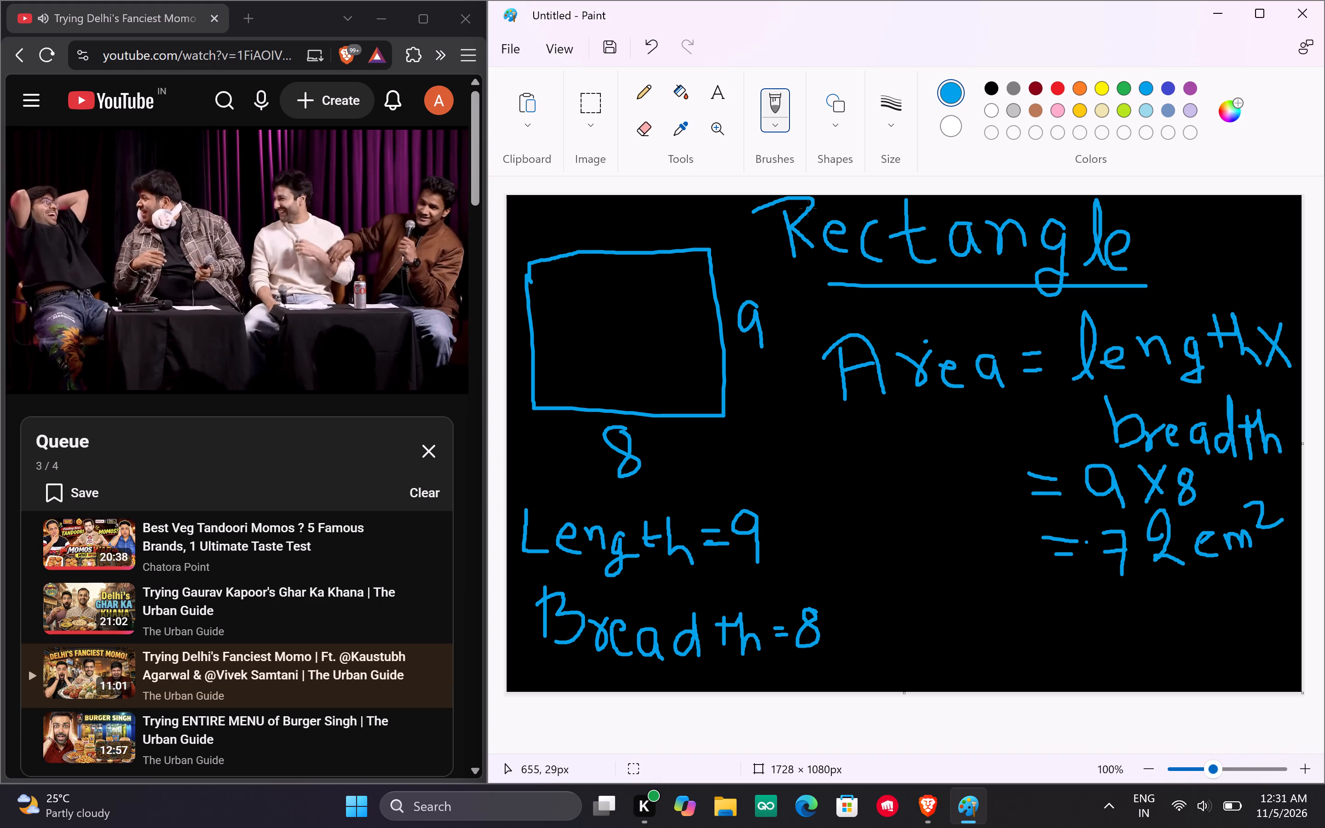
Delete everything on the finished rectangle page and fill the empty canvas with black.
left_click(681, 89)
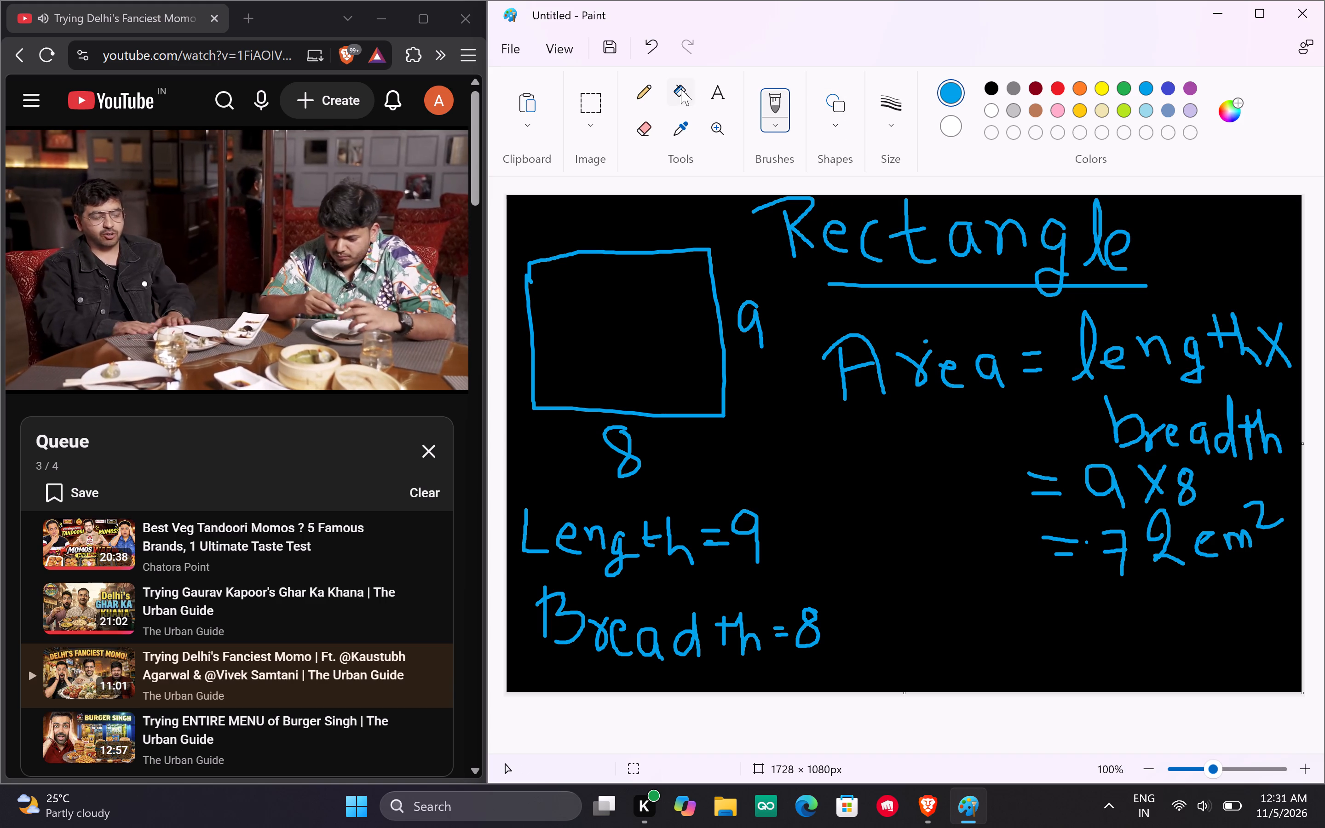
left_click(987, 86)
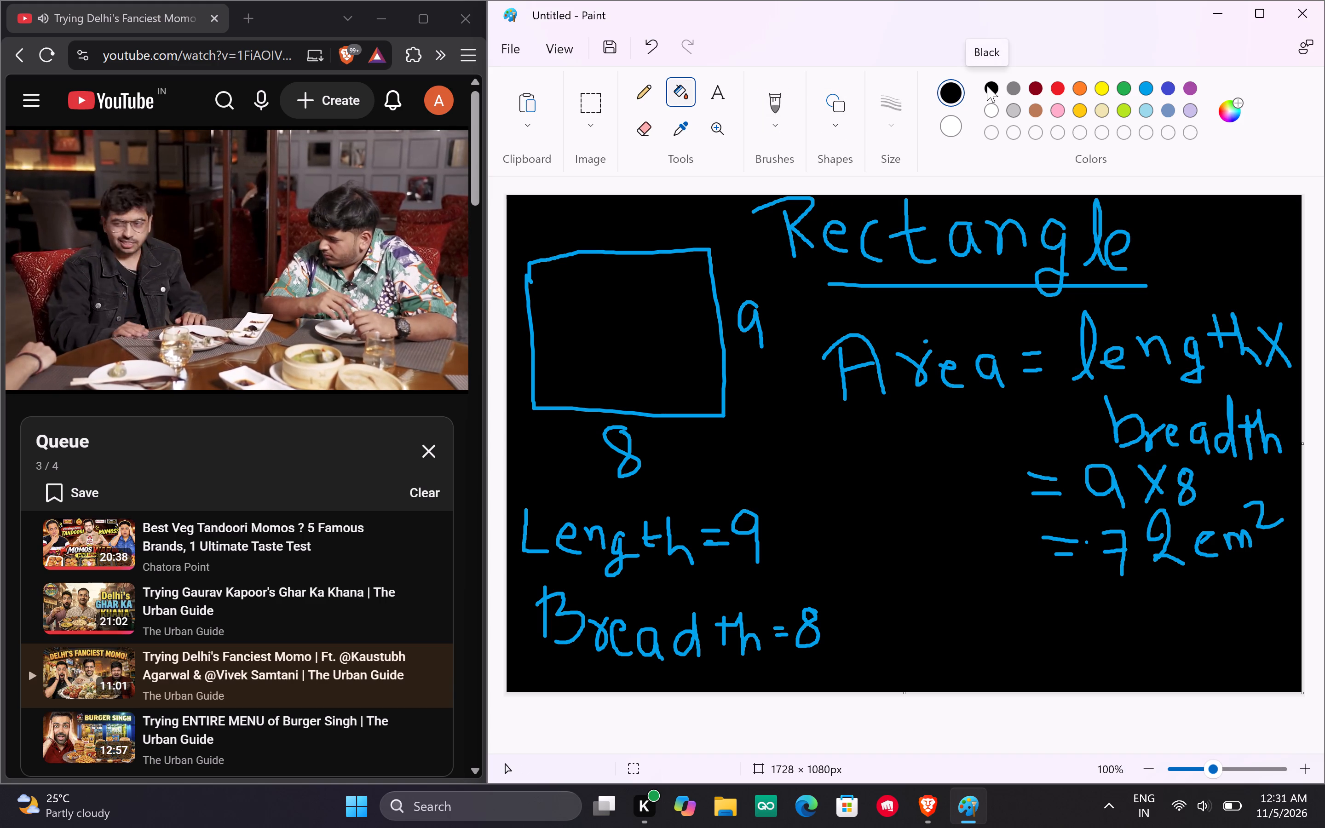
key("ctrl+a")
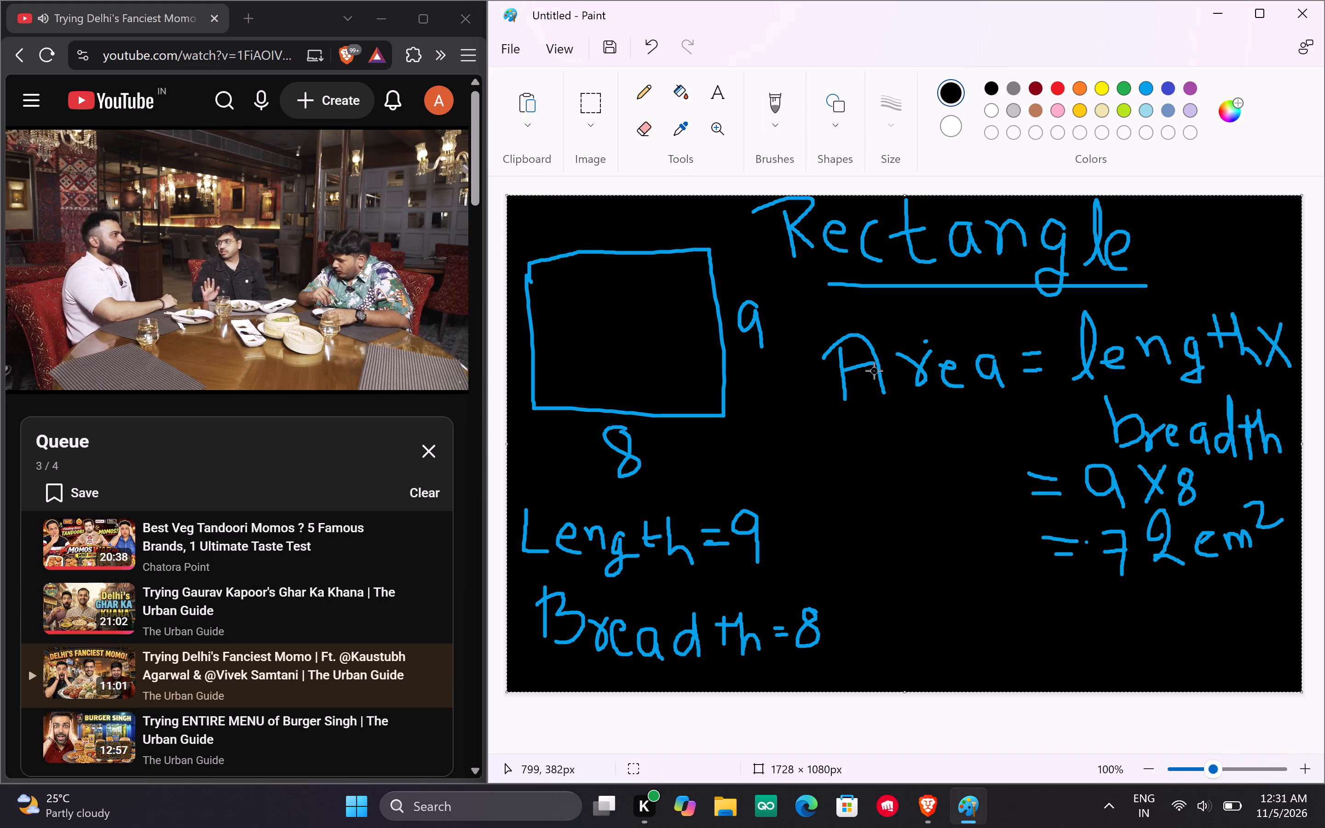
key("Delete")
left_click(874, 371)
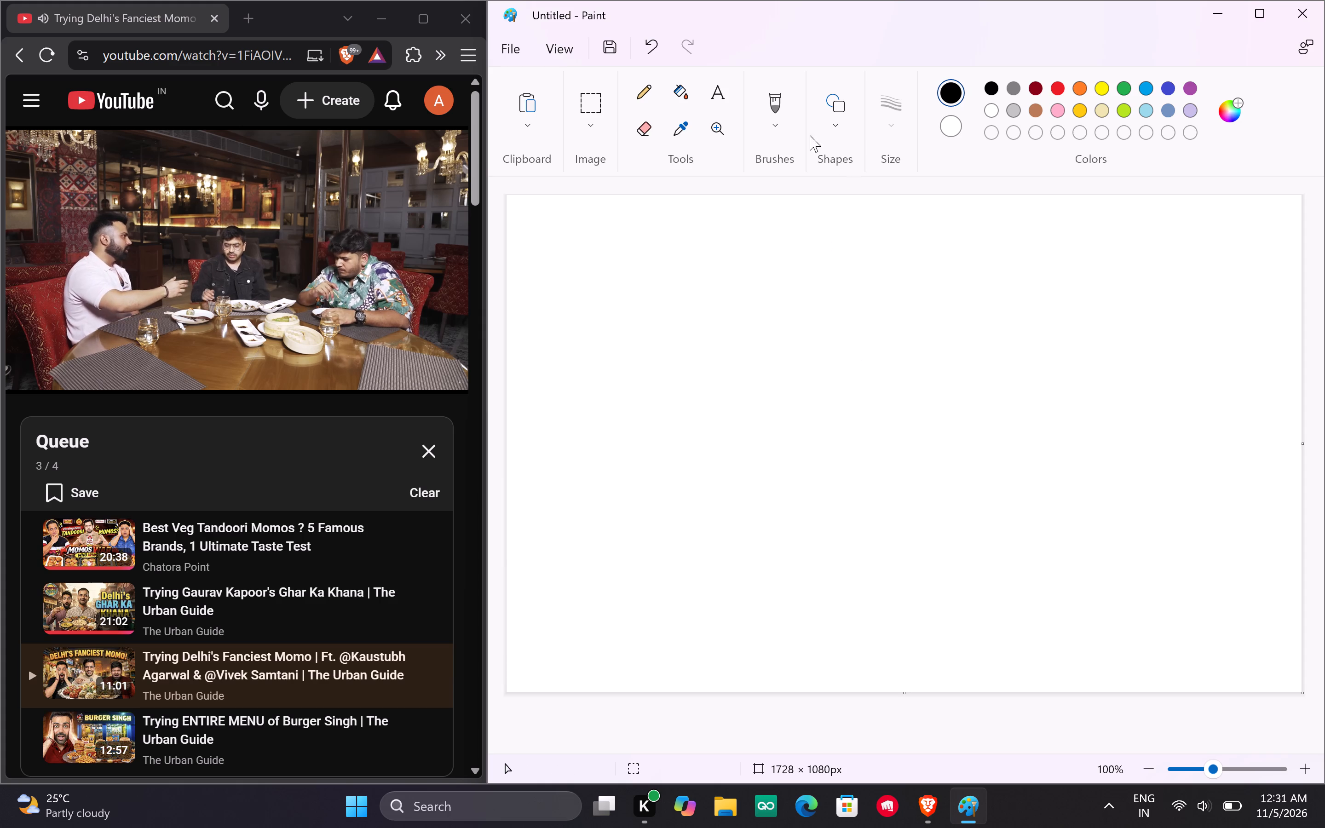
left_click(689, 101)
left_click(801, 341)
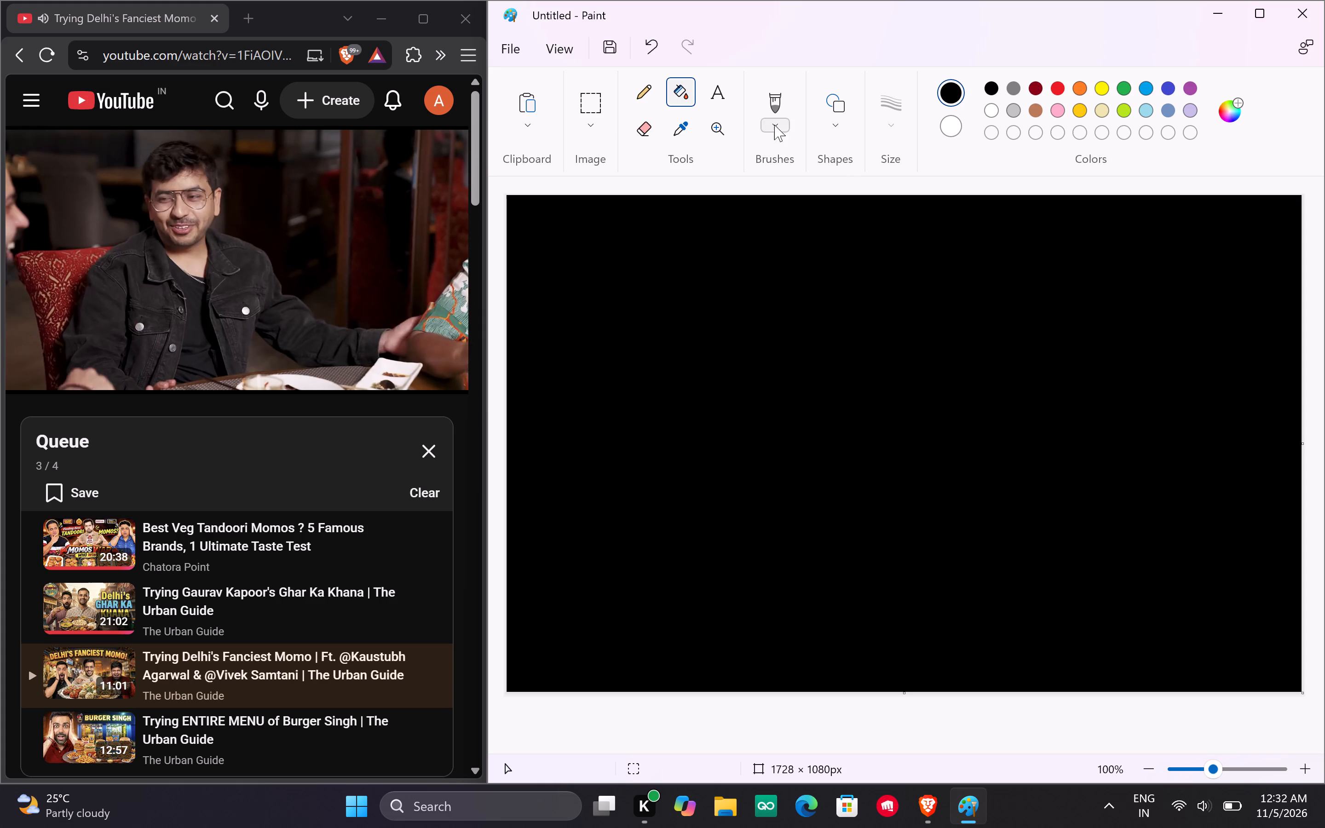
Handwrite the title "Rectangle" in light blue with the brush at the top centre of the black canvas and underline it.
left_click(769, 87)
left_click(779, 98)
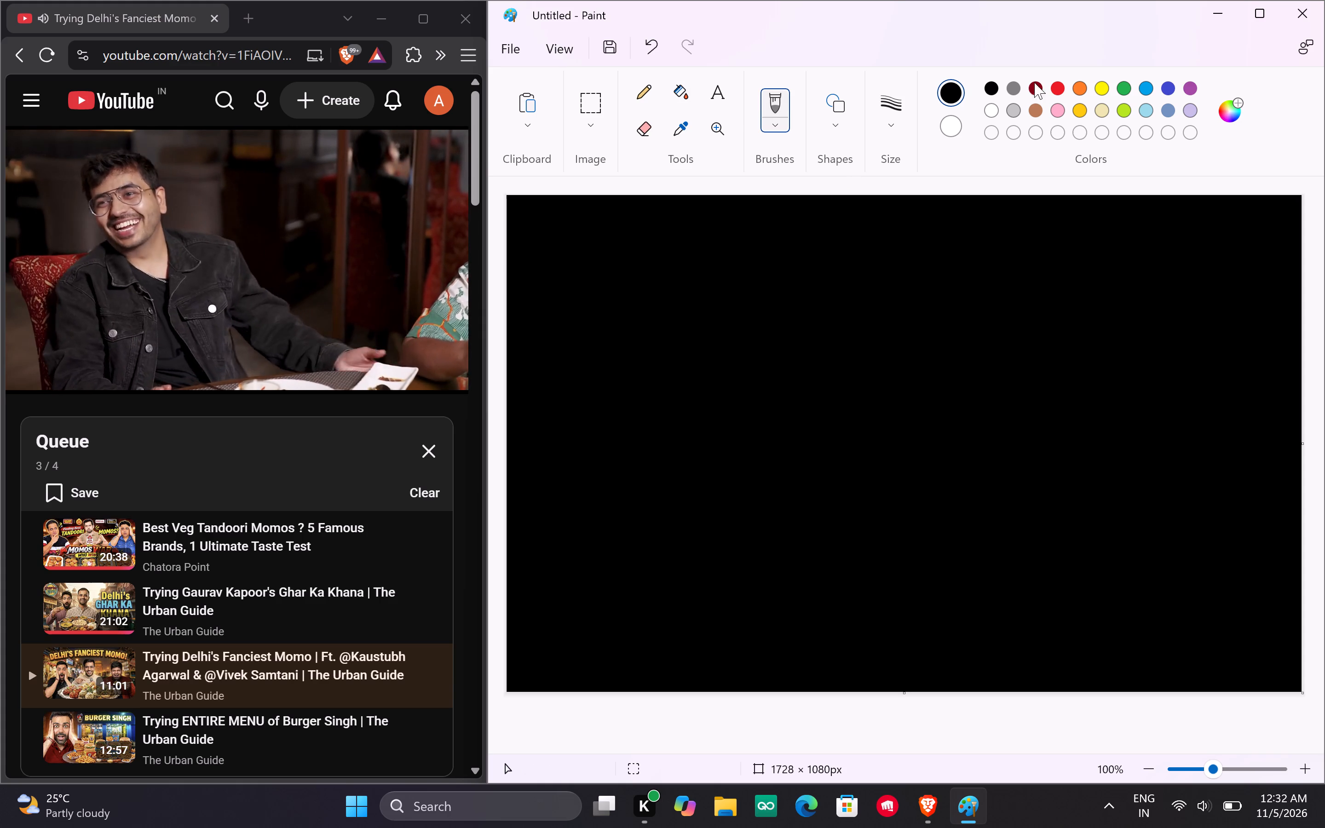
left_click(1142, 85)
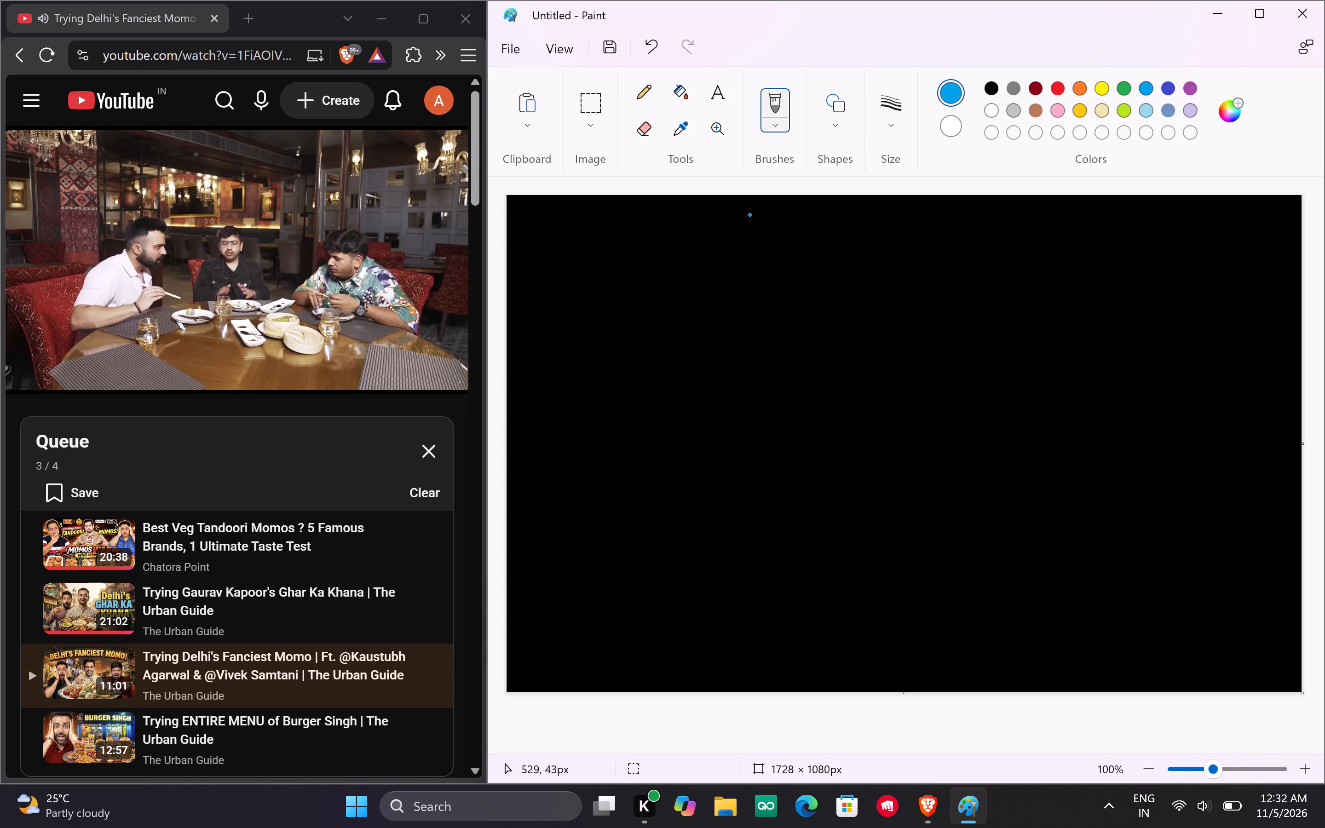
left_click(774, 207)
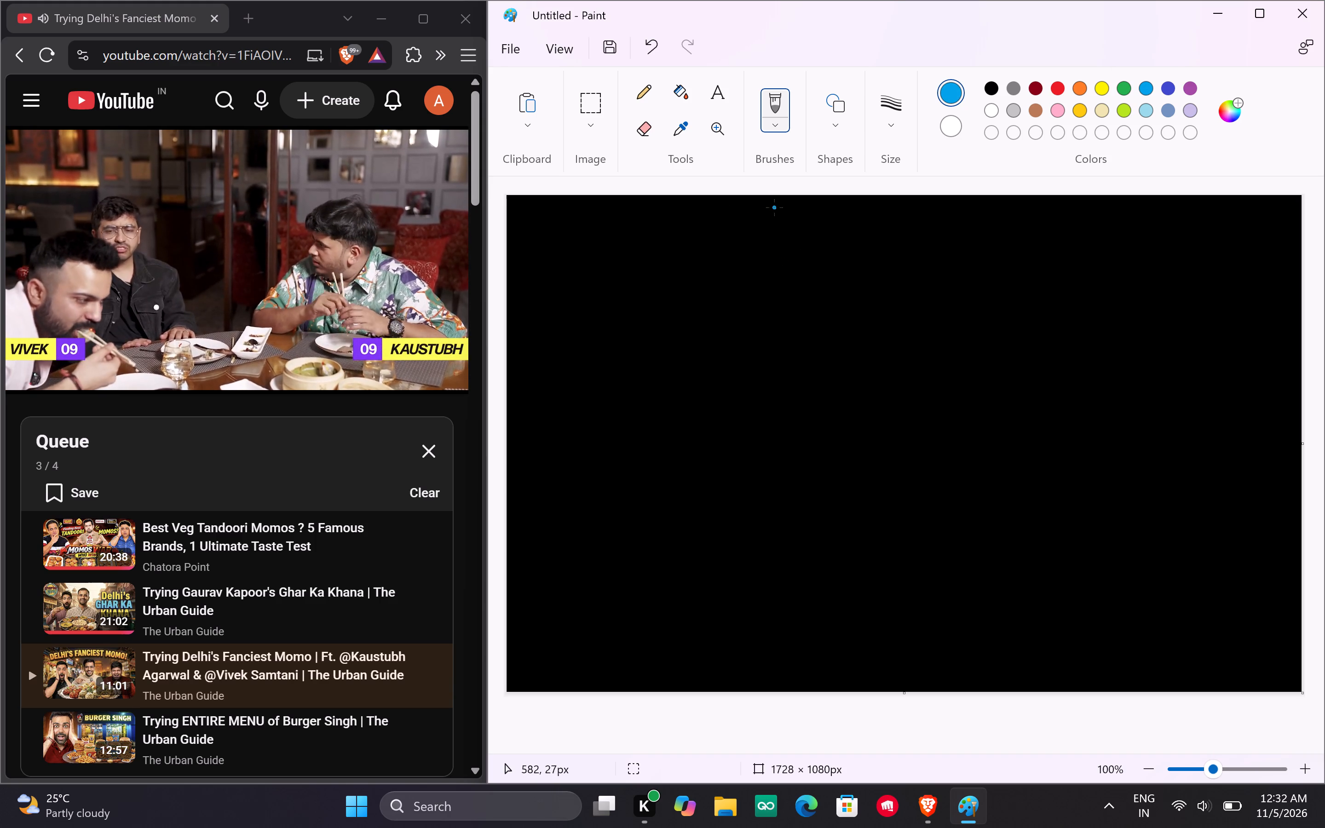
left_click(890, 121)
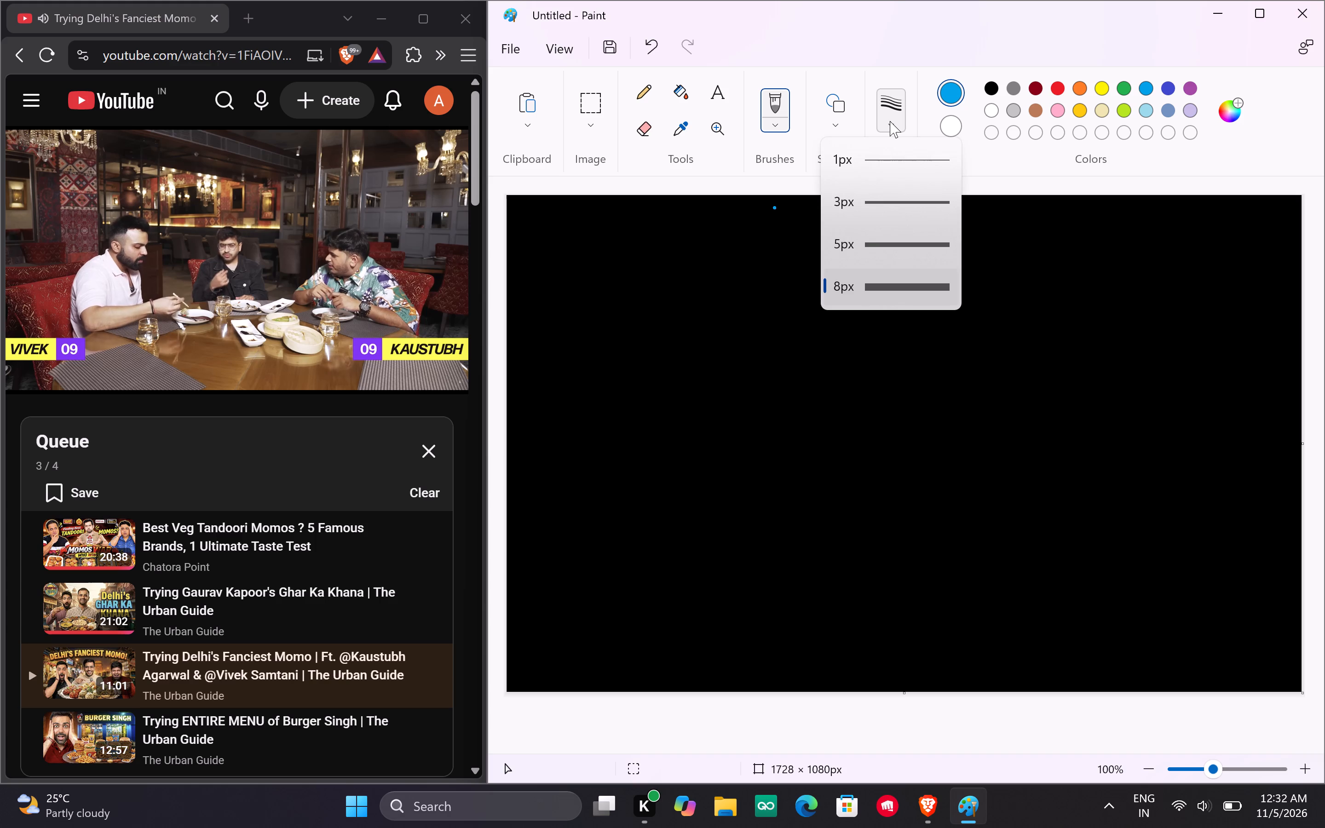
left_click(772, 209)
left_click_drag(772, 209, 772, 267)
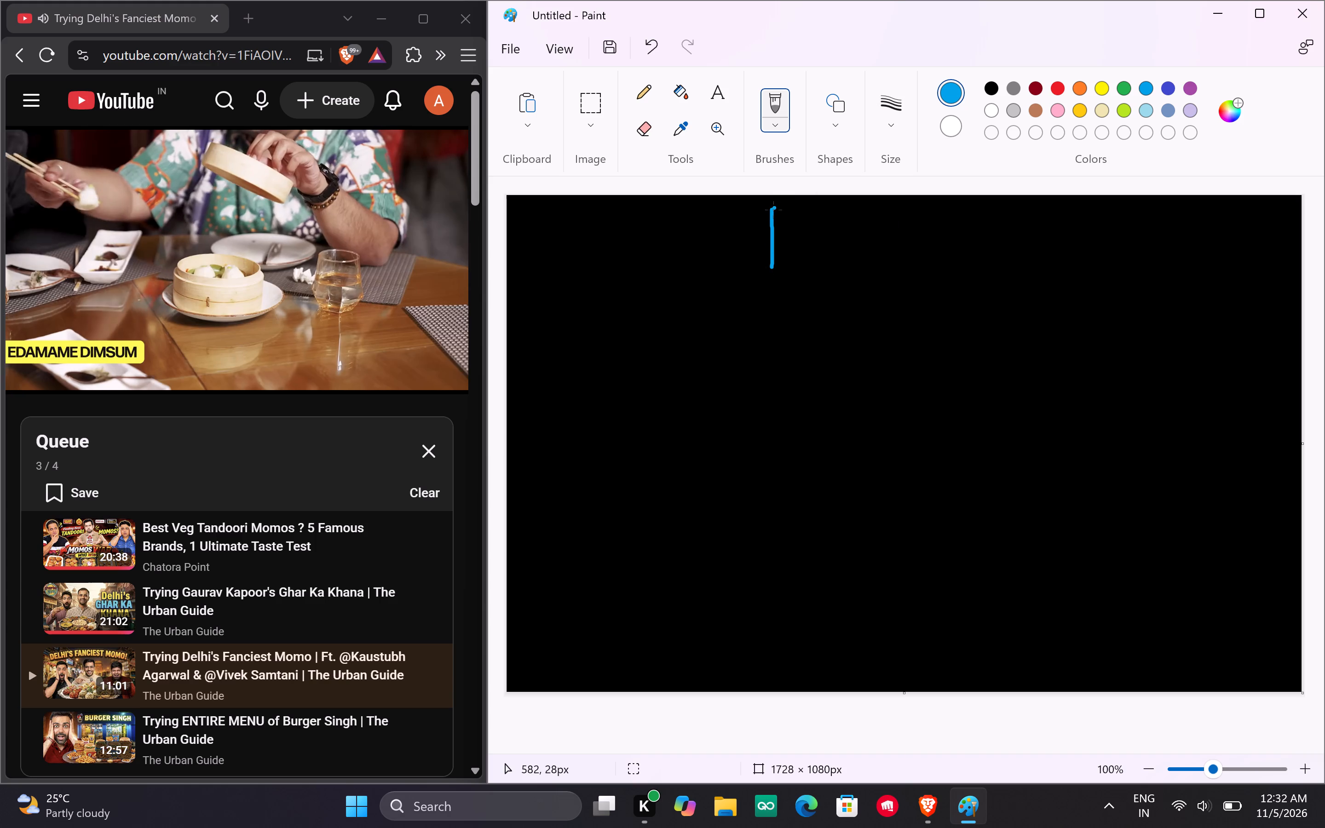
left_click_drag(773, 210, 774, 240)
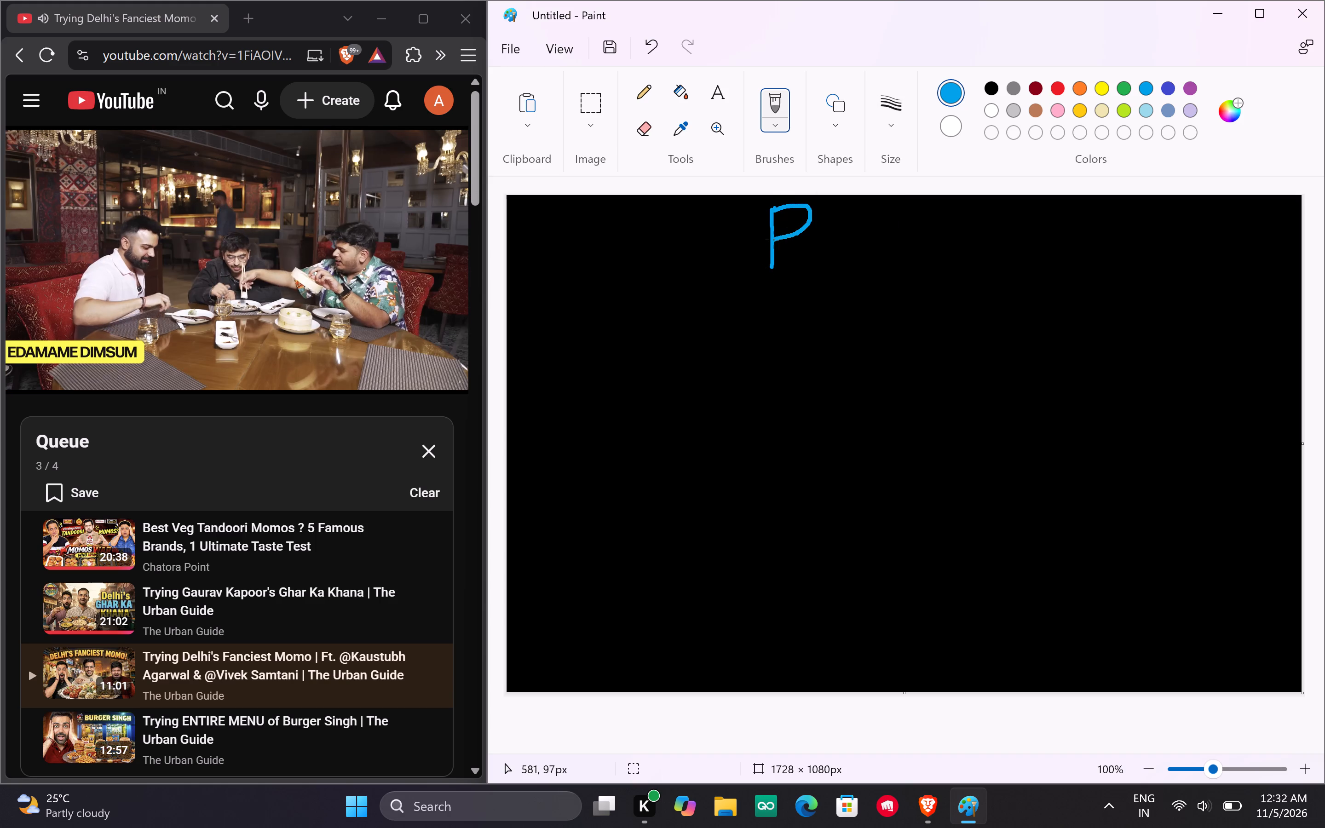
left_click_drag(774, 240, 833, 274)
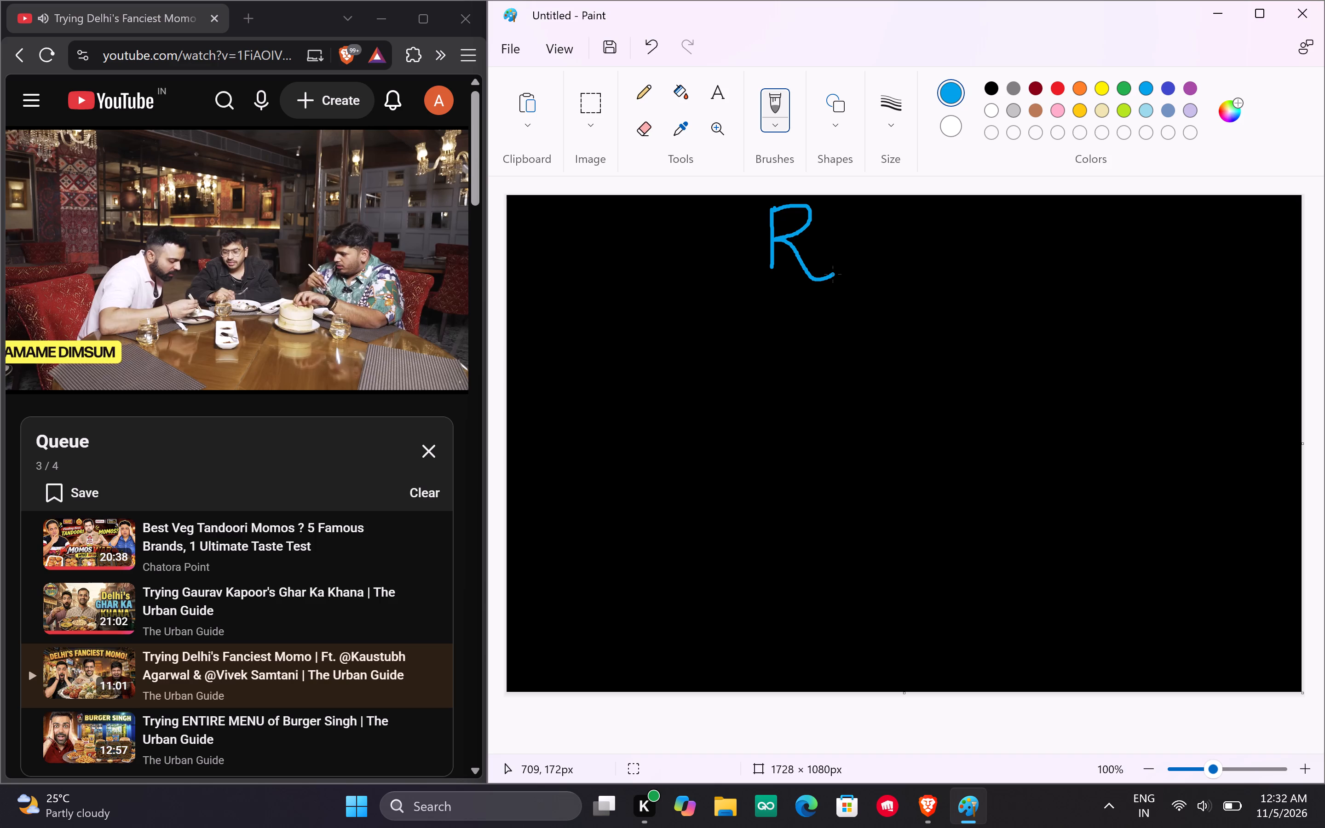
left_click_drag(830, 247, 847, 267)
left_click_drag(876, 232, 885, 260)
left_click_drag(895, 217, 895, 221)
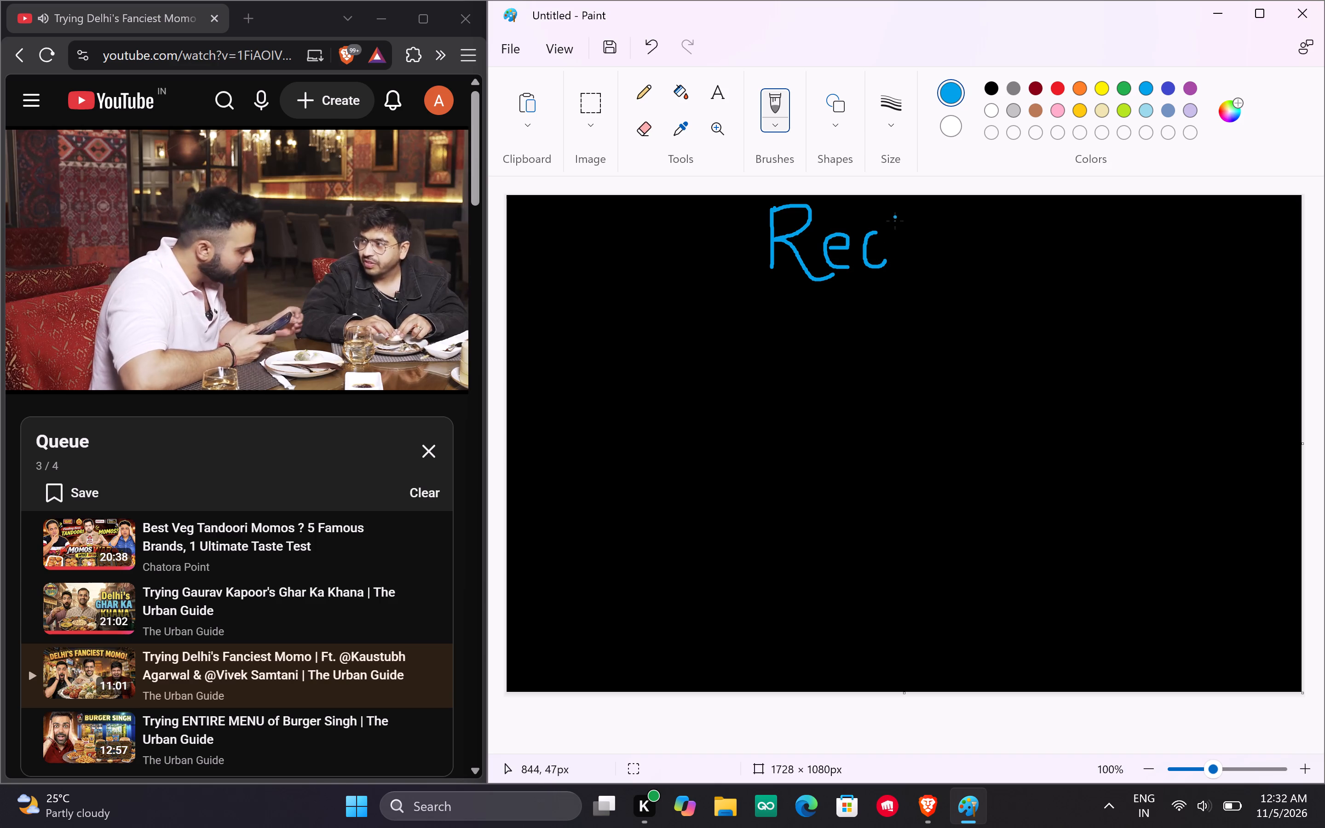
left_click_drag(895, 221, 921, 267)
left_click_drag(889, 244, 913, 237)
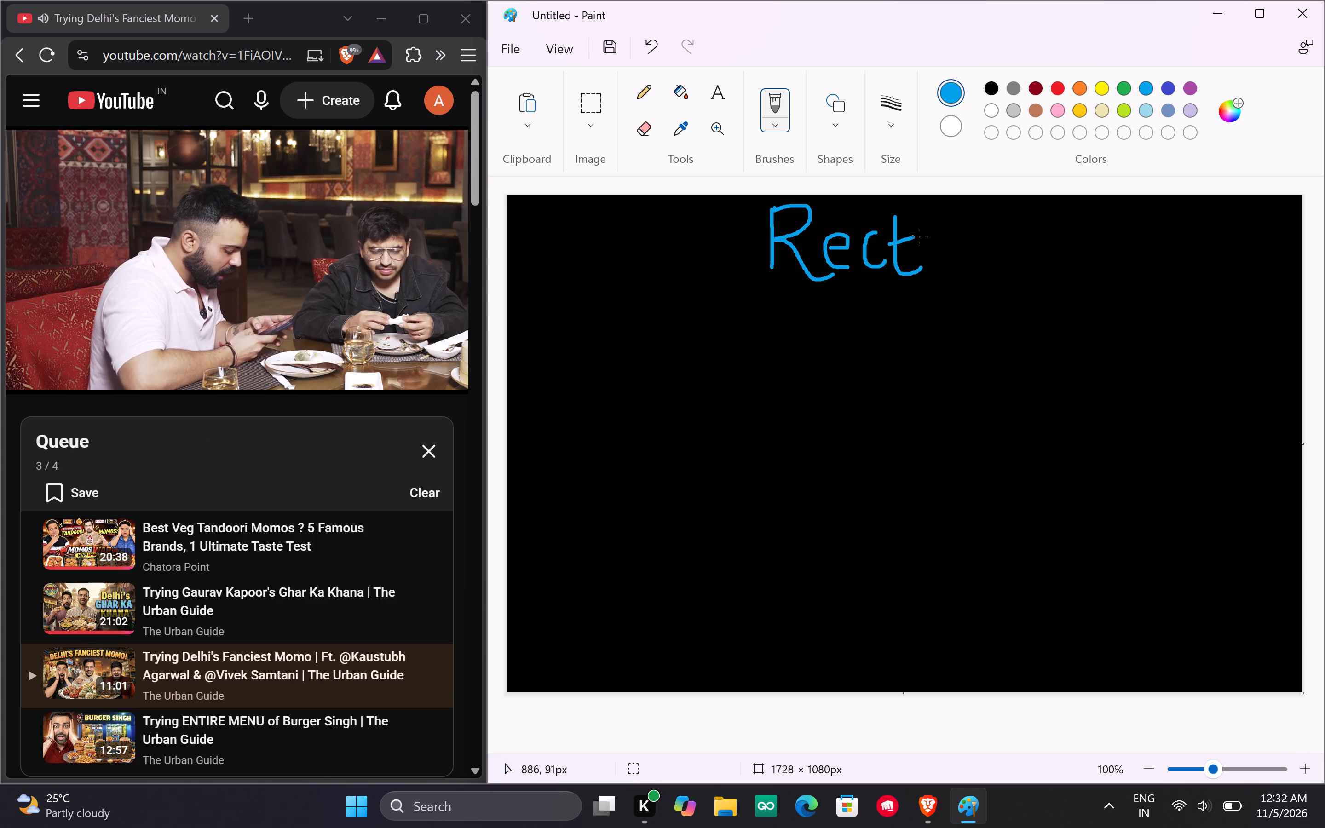
left_click_drag(939, 236, 940, 260)
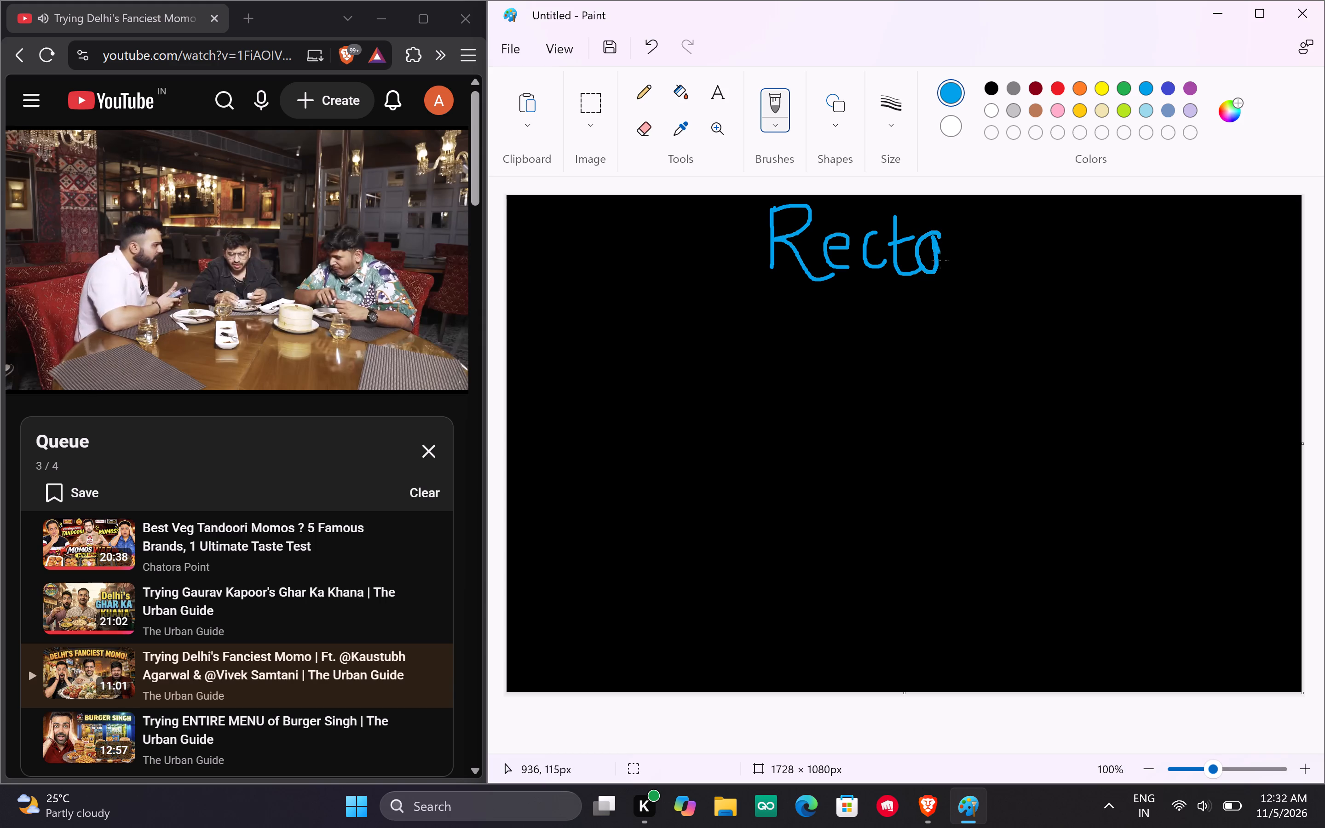
left_click_drag(940, 260, 1010, 321)
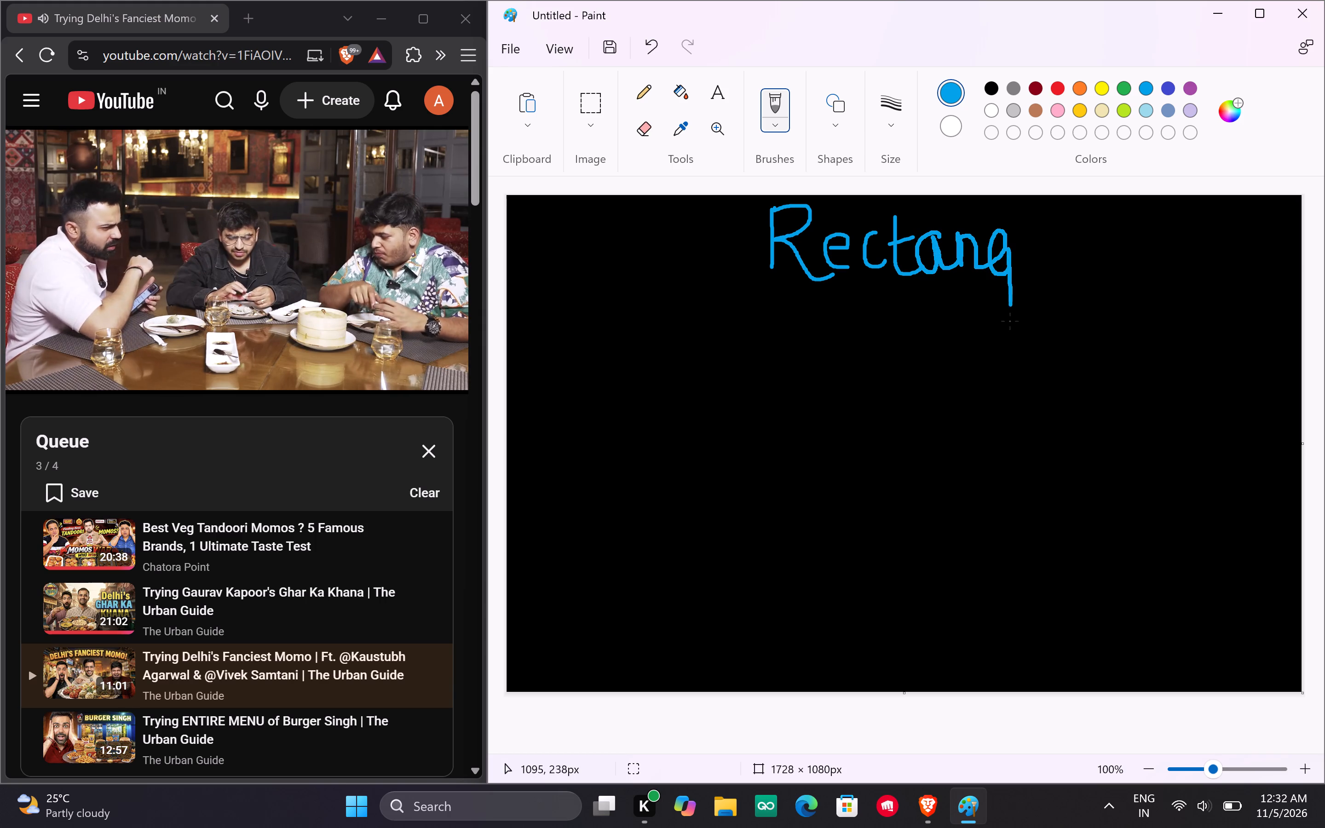
left_click_drag(1010, 321, 1034, 278)
left_click_drag(1041, 263, 1032, 264)
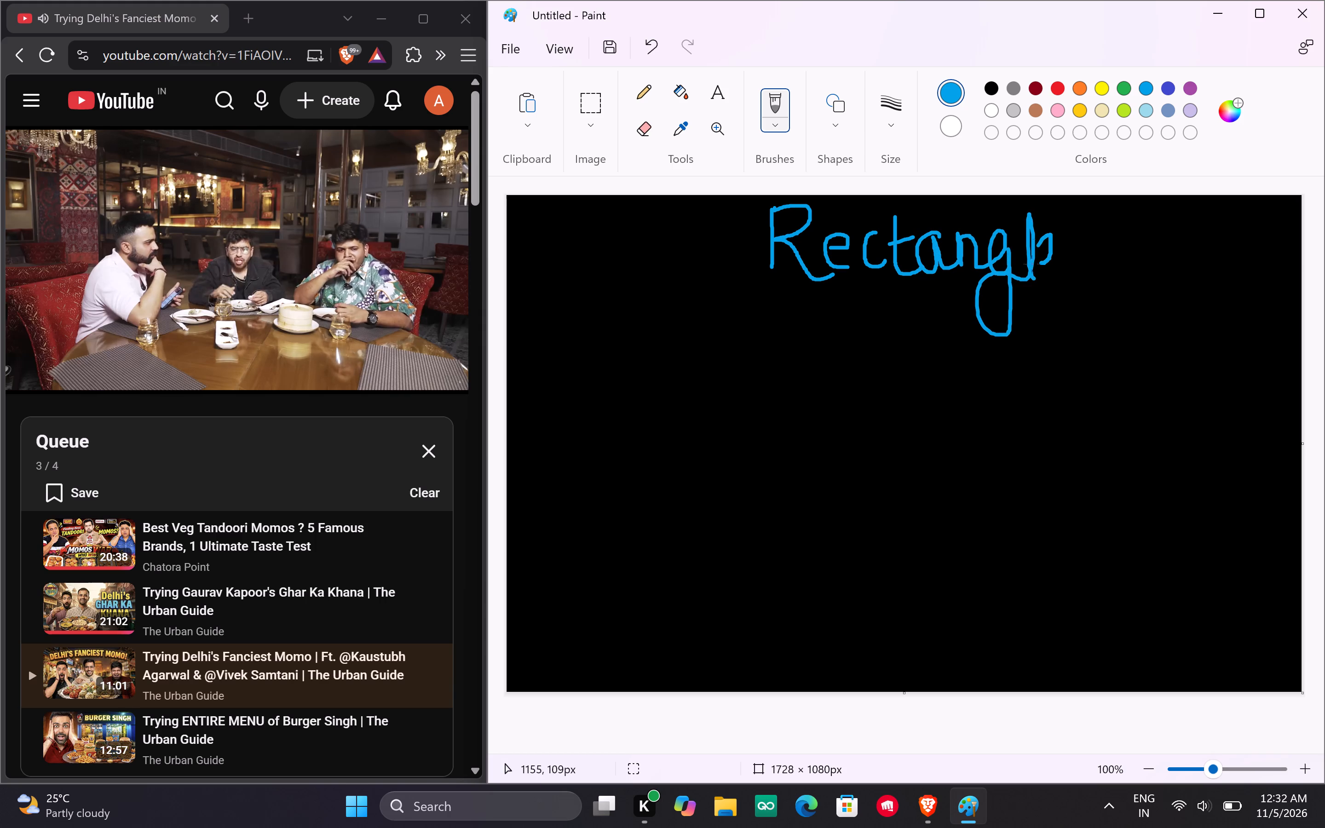
left_click_drag(1032, 264, 1058, 276)
left_click_drag(1064, 306, 749, 335)
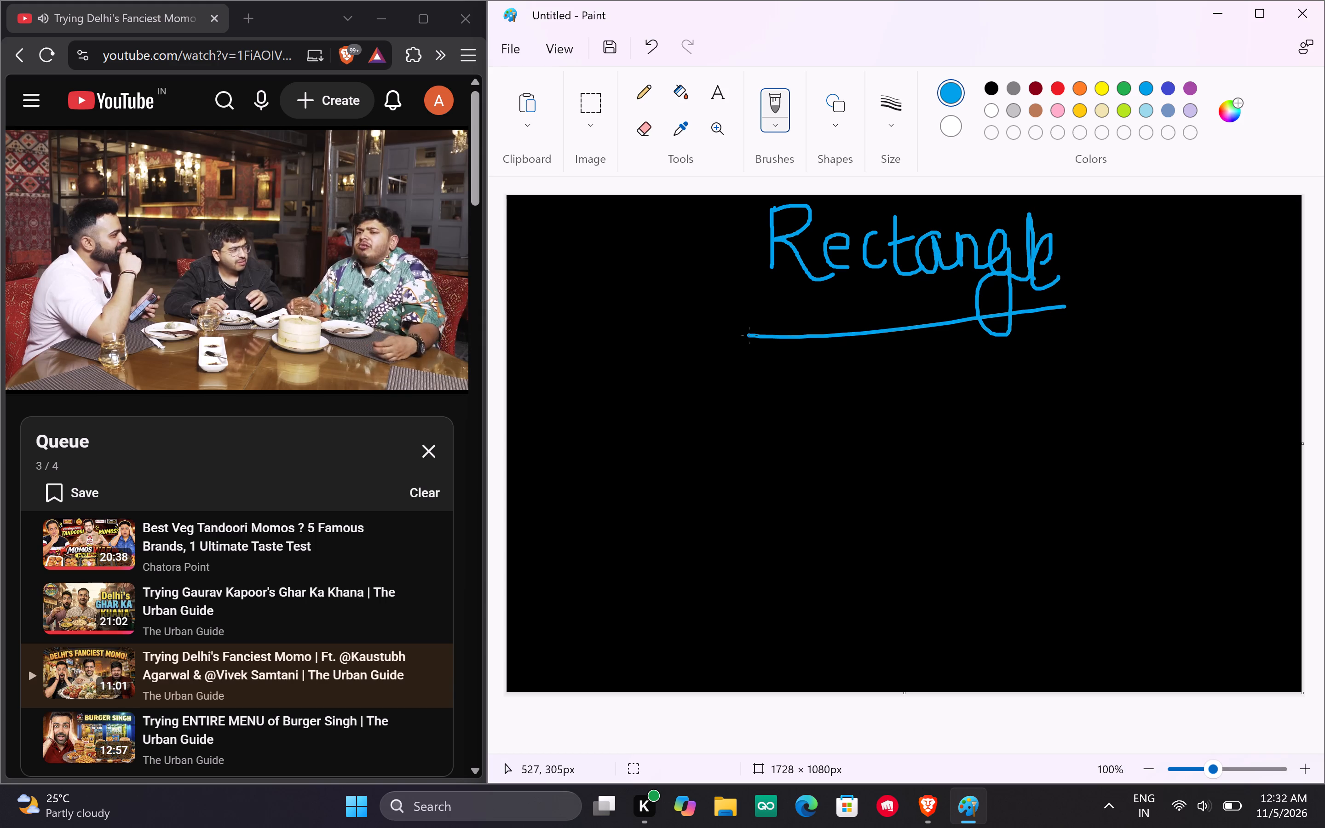